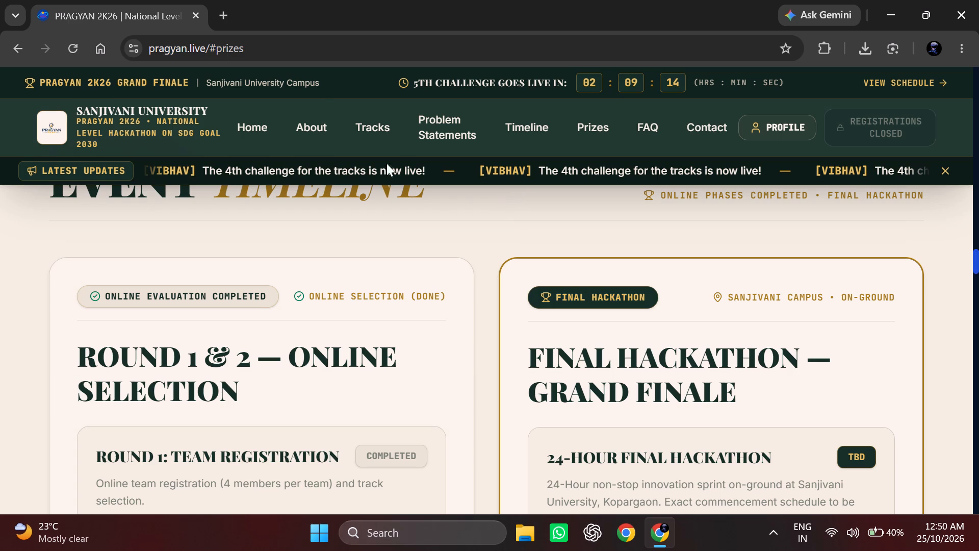
Return to the Problem Statements page and examine the 5 Milestone Challenges overview and its problem statement filters.
{"action": "left_click", "coordinate": [432, 119]}
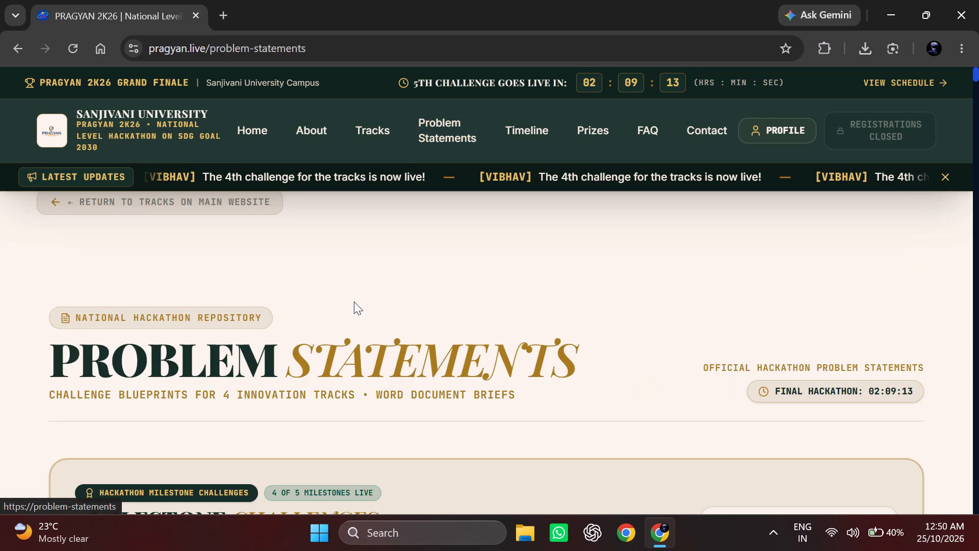
{"action": "scroll", "coordinate": [354, 302], "scroll_direction": "down", "scroll_amount": 2}
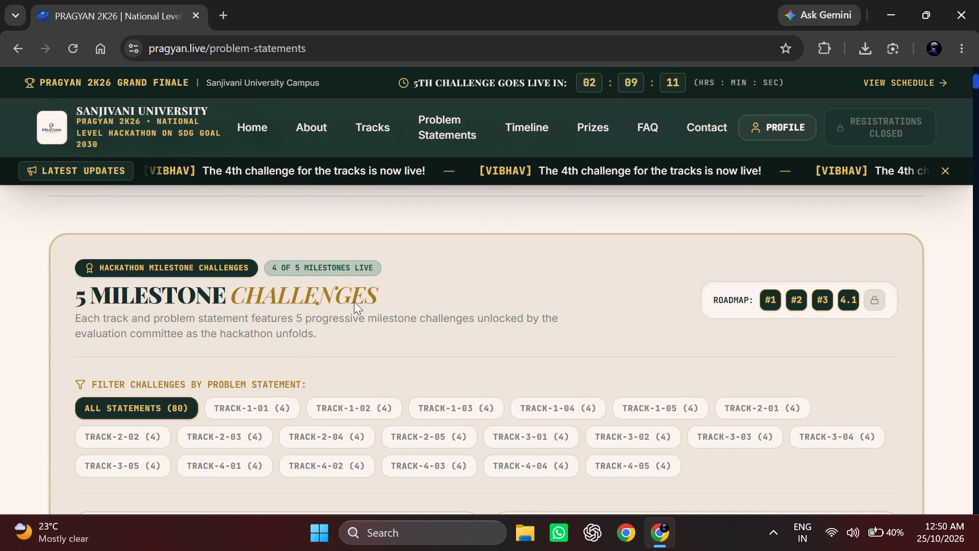
{"action": "scroll", "coordinate": [354, 302], "scroll_direction": "down", "scroll_amount": 2}
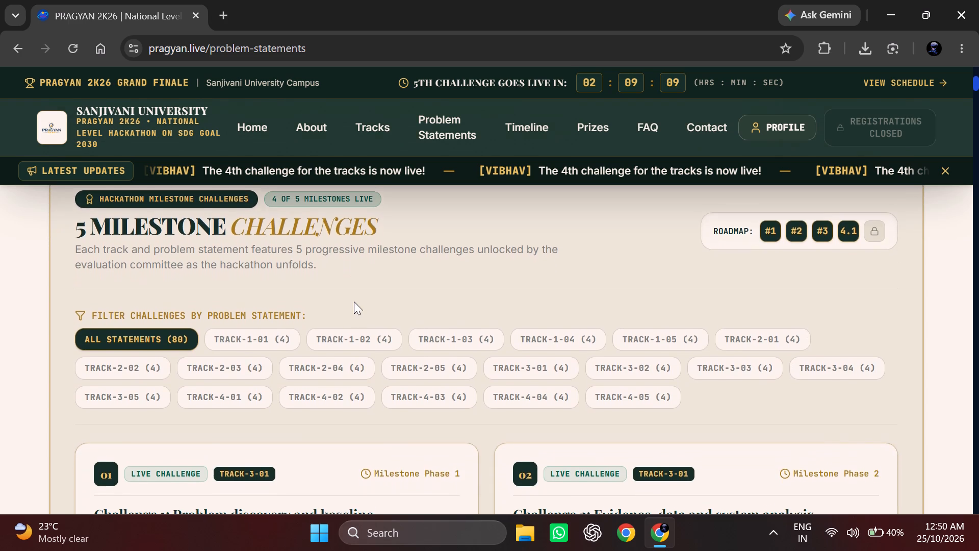
{"action": "scroll", "coordinate": [354, 302], "scroll_direction": "down", "scroll_amount": 3}
{"action": "scroll", "coordinate": [354, 302], "scroll_direction": "up", "scroll_amount": 1}
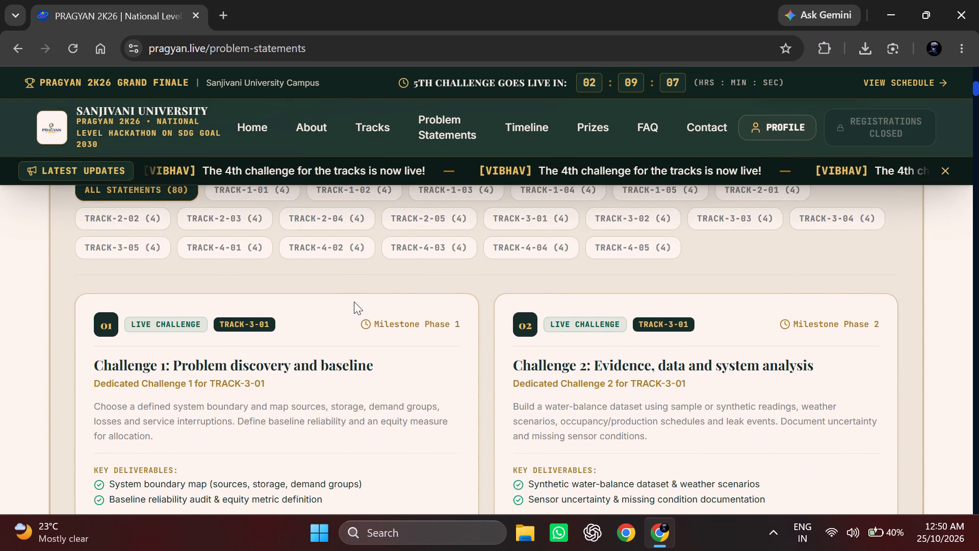
{"action": "scroll", "coordinate": [354, 302], "scroll_direction": "up", "scroll_amount": 1}
{"action": "scroll", "coordinate": [354, 302], "scroll_direction": "down", "scroll_amount": 1}
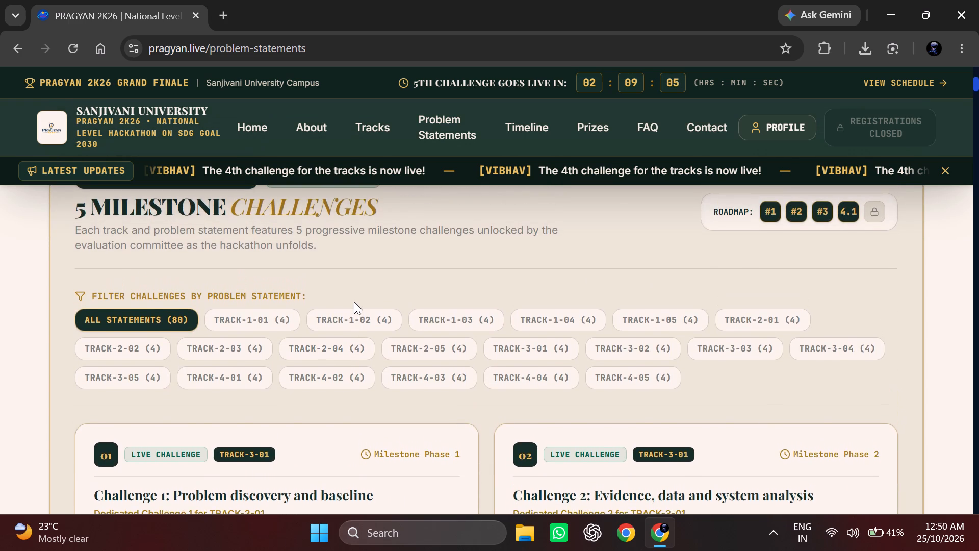
{"action": "scroll", "coordinate": [354, 302], "scroll_direction": "down", "scroll_amount": 3}
{"action": "scroll", "coordinate": [354, 302], "scroll_direction": "up", "scroll_amount": 5}
{"action": "scroll", "coordinate": [354, 302], "scroll_direction": "down", "scroll_amount": 1}
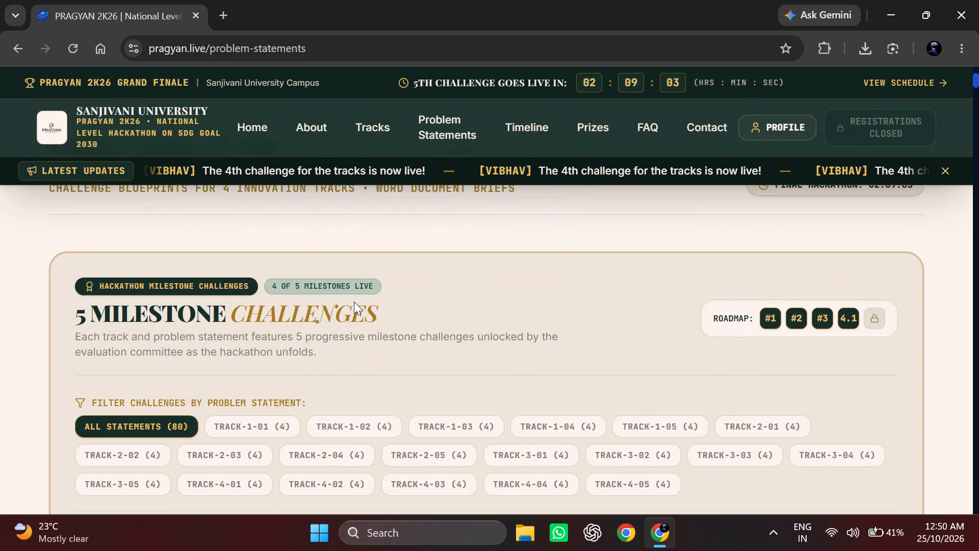
{"action": "scroll", "coordinate": [354, 302], "scroll_direction": "down", "scroll_amount": 1}
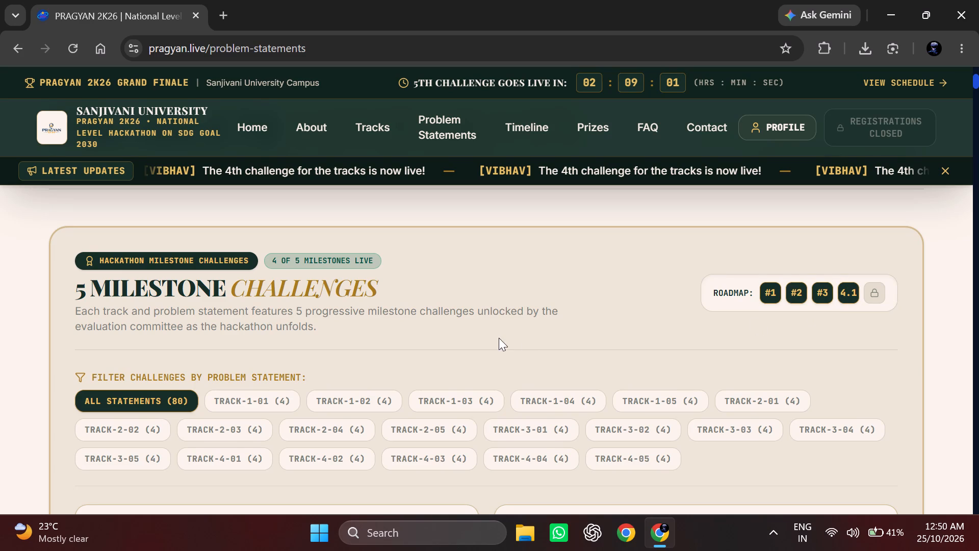
Browse the milestone challenge cards, reading the challenges and key deliverables for TRACK-3-04, TRACK-4-03 and TRACK-4-04.
{"action": "scroll", "coordinate": [499, 338], "scroll_direction": "down", "scroll_amount": 5}
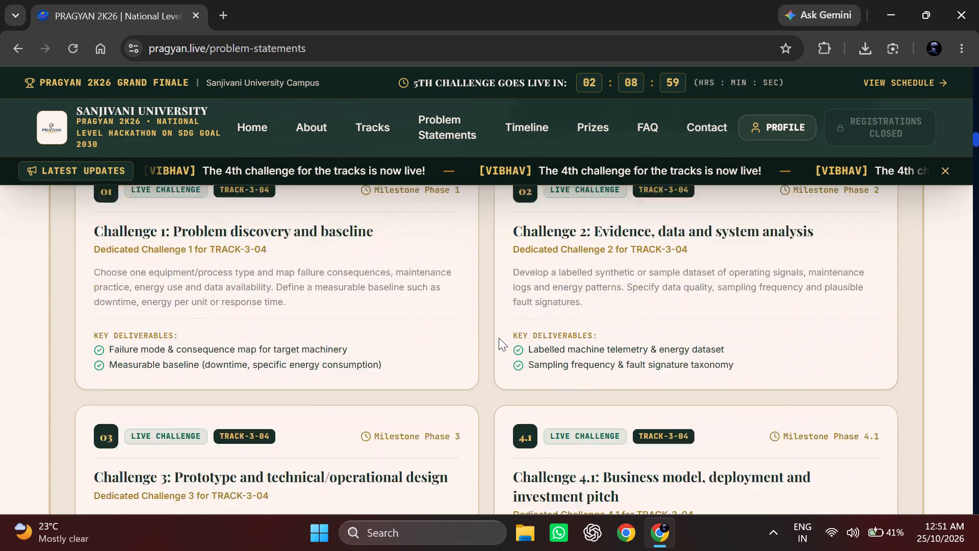
{"action": "scroll", "coordinate": [499, 338], "scroll_direction": "down", "scroll_amount": 4}
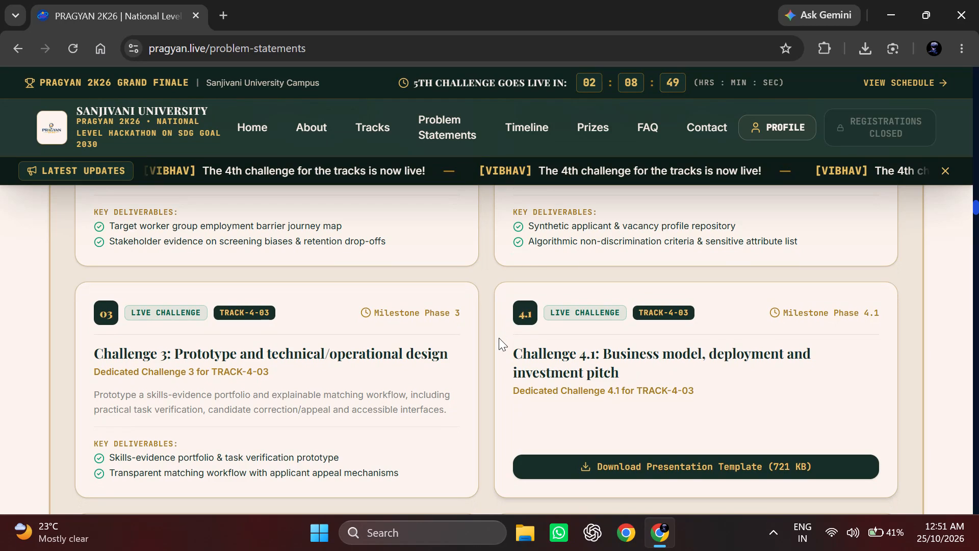
{"action": "scroll", "coordinate": [499, 338], "scroll_direction": "down", "scroll_amount": 1}
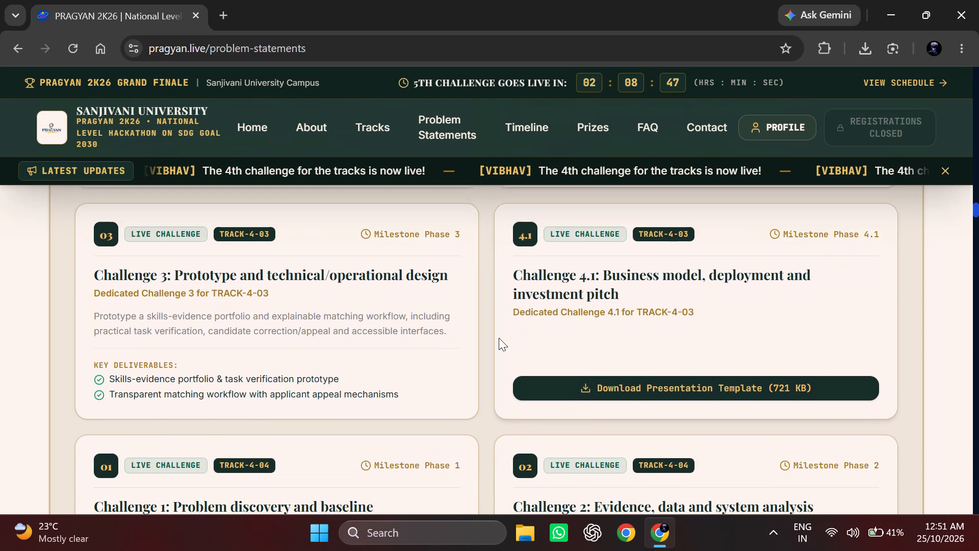
{"action": "scroll", "coordinate": [499, 338], "scroll_direction": "down", "scroll_amount": 1}
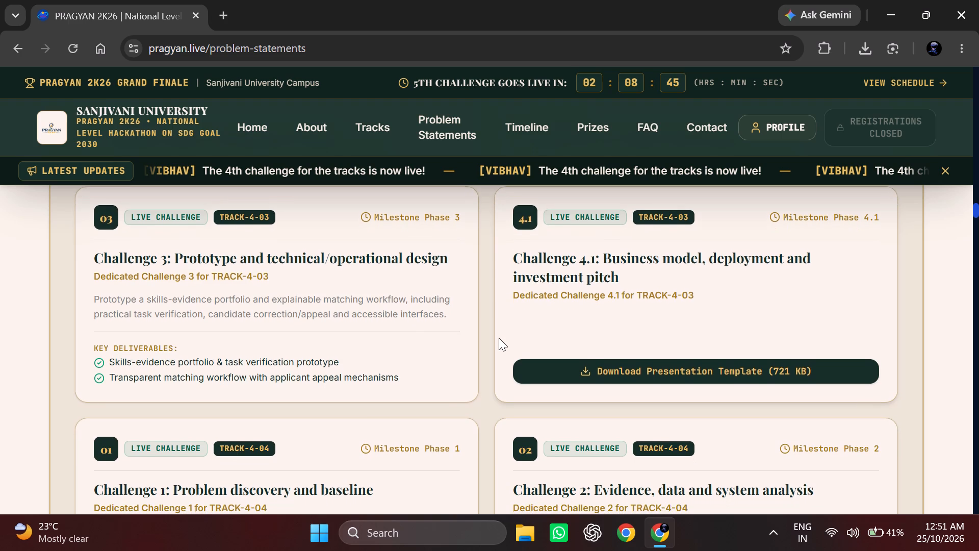
{"action": "scroll", "coordinate": [499, 338], "scroll_direction": "down", "scroll_amount": 3}
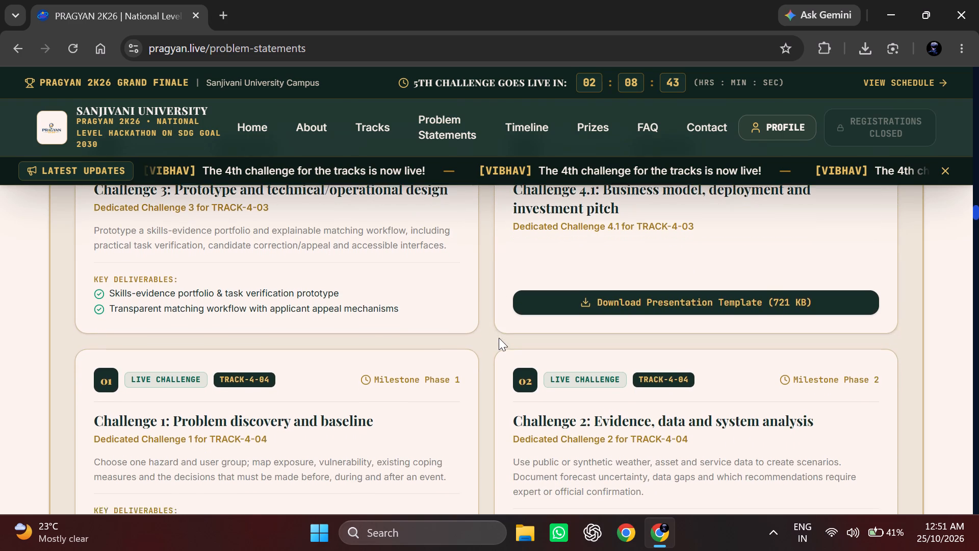
{"action": "scroll", "coordinate": [499, 338], "scroll_direction": "down", "scroll_amount": 2}
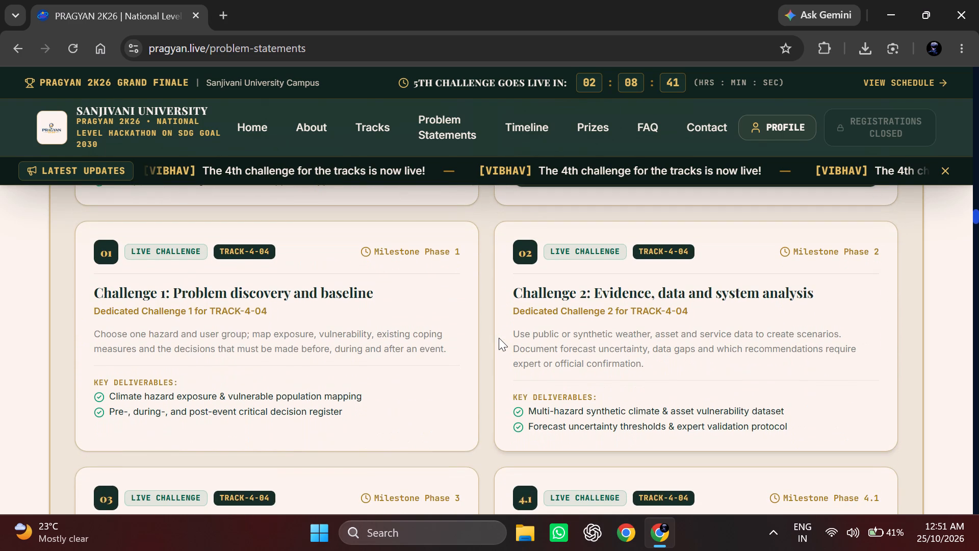
{"action": "scroll", "coordinate": [499, 338], "scroll_direction": "down", "scroll_amount": 2}
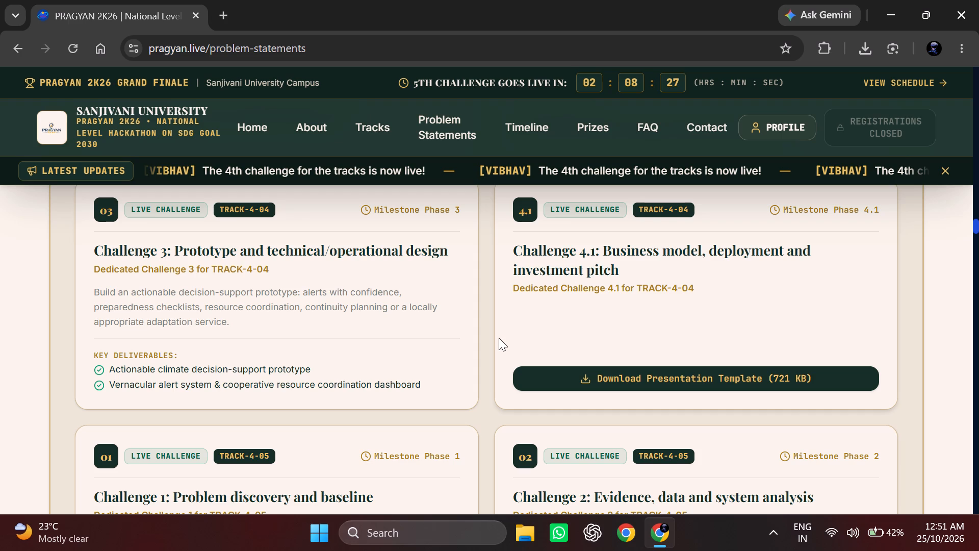
{"action": "scroll", "coordinate": [499, 338], "scroll_direction": "down", "scroll_amount": 1}
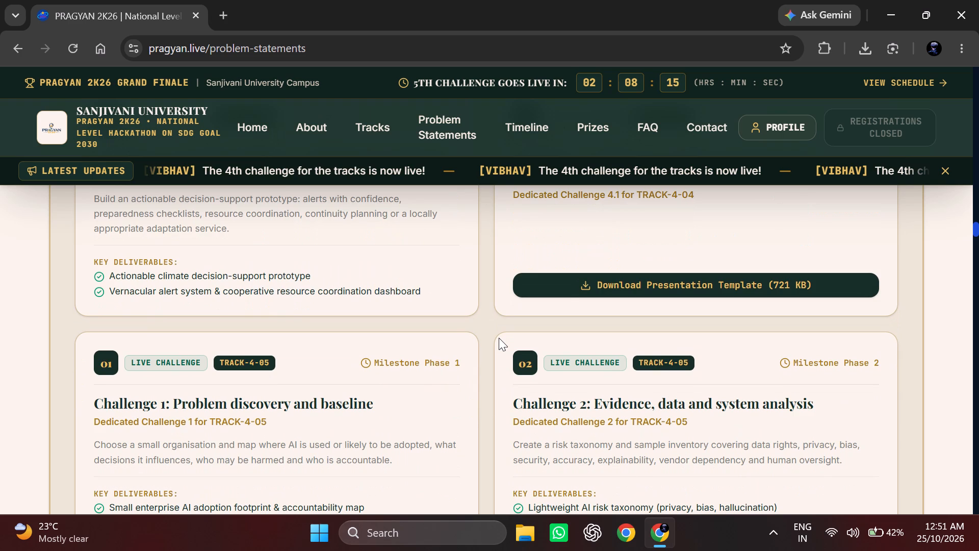
Examine the four TRACK-4-05 challenge cards, from problem discovery to the business model, deployment and investment pitch.
{"action": "scroll", "coordinate": [499, 338], "scroll_direction": "down", "scroll_amount": 1}
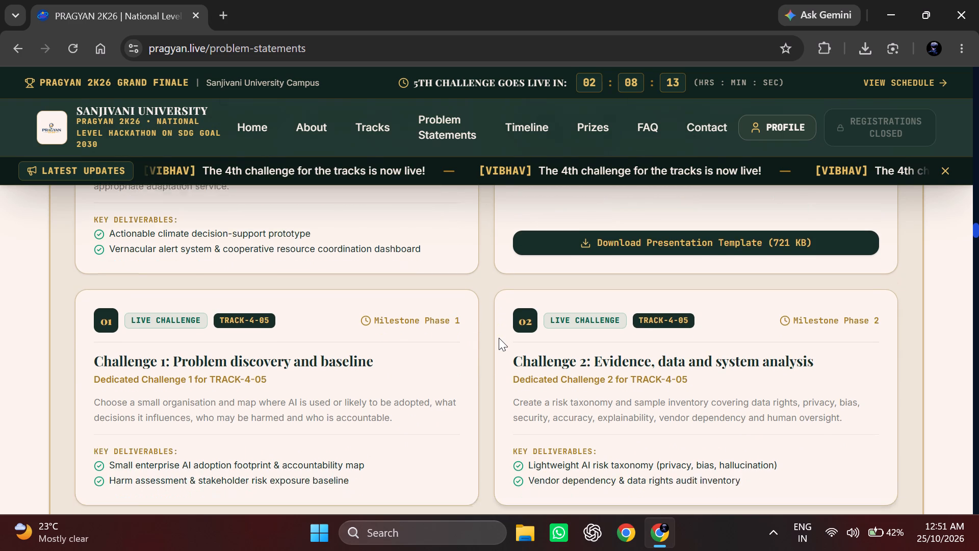
{"action": "scroll", "coordinate": [499, 338], "scroll_direction": "down", "scroll_amount": 4}
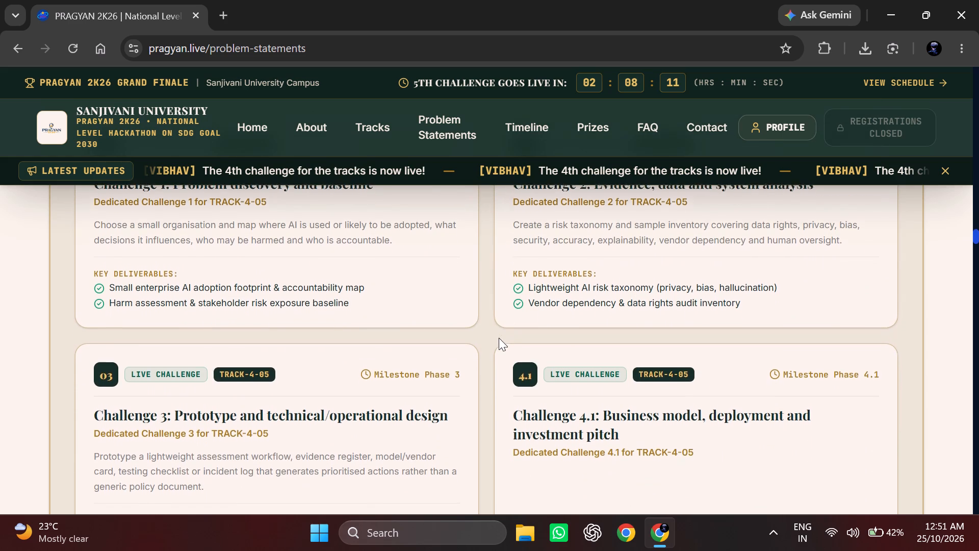
{"action": "scroll", "coordinate": [499, 338], "scroll_direction": "down", "scroll_amount": 4}
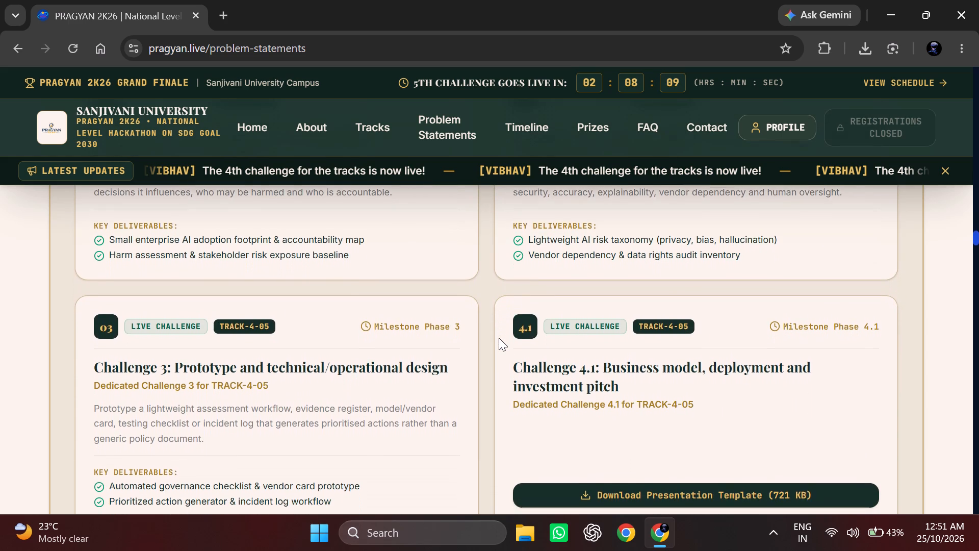
{"action": "scroll", "coordinate": [499, 338], "scroll_direction": "down", "scroll_amount": 3}
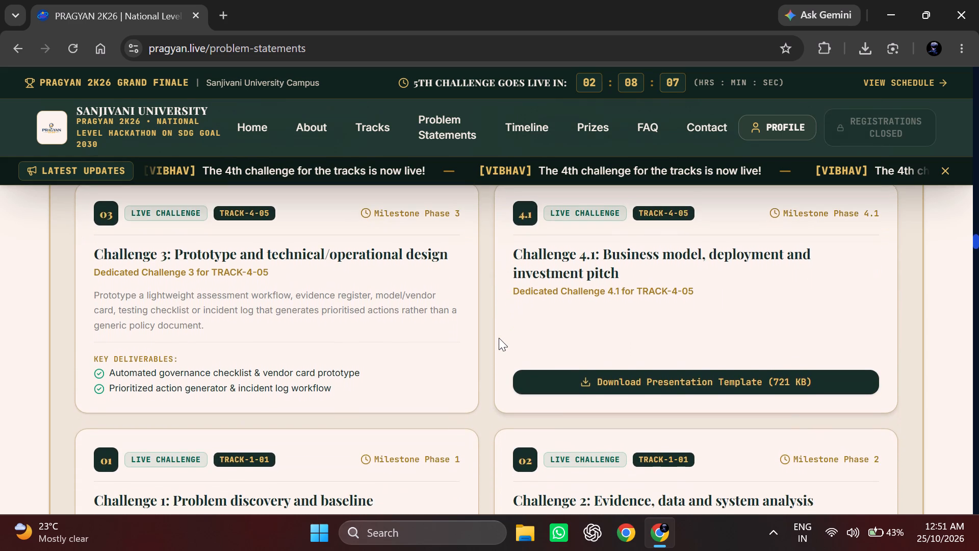
{"action": "scroll", "coordinate": [499, 338], "scroll_direction": "down", "scroll_amount": 2}
Download the presentation template from the Challenge 4.1 card for TRACK-4-05.
{"action": "scroll", "coordinate": [499, 338], "scroll_direction": "up", "scroll_amount": 1}
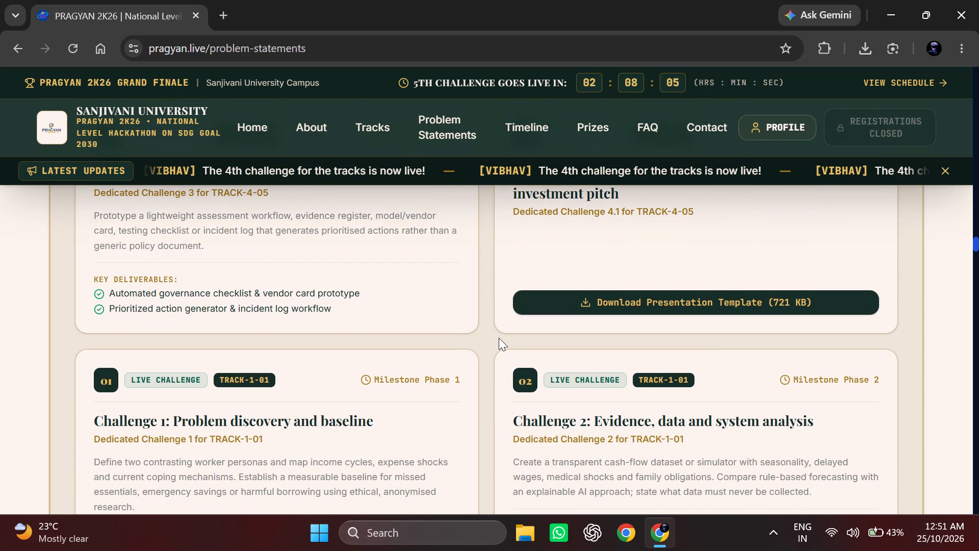
{"action": "scroll", "coordinate": [499, 338], "scroll_direction": "up", "scroll_amount": 1}
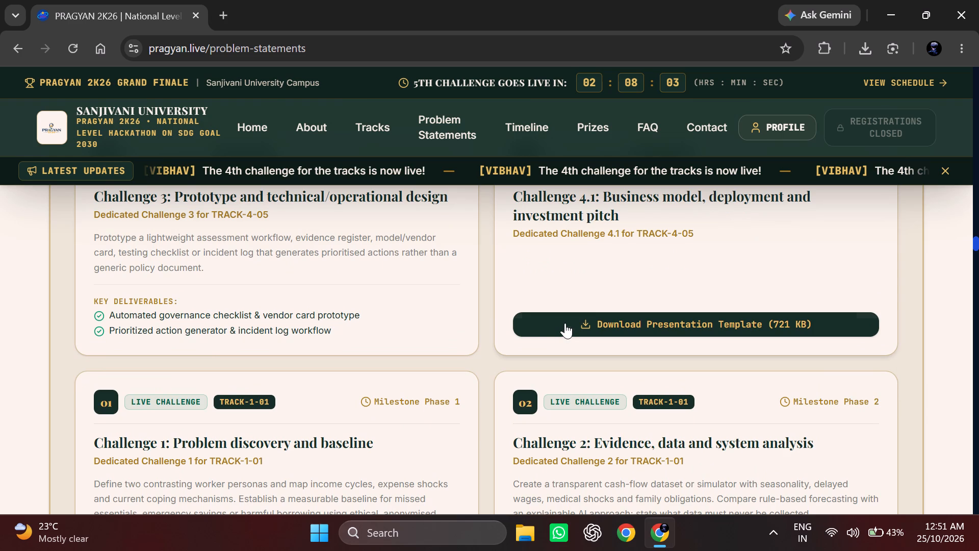
{"action": "left_click", "coordinate": [565, 323]}
Open the downloaded Pragyan_Hackathon_2k26_Template.pptx in PowerPoint and enable editing.
{"action": "left_click", "coordinate": [848, 89]}
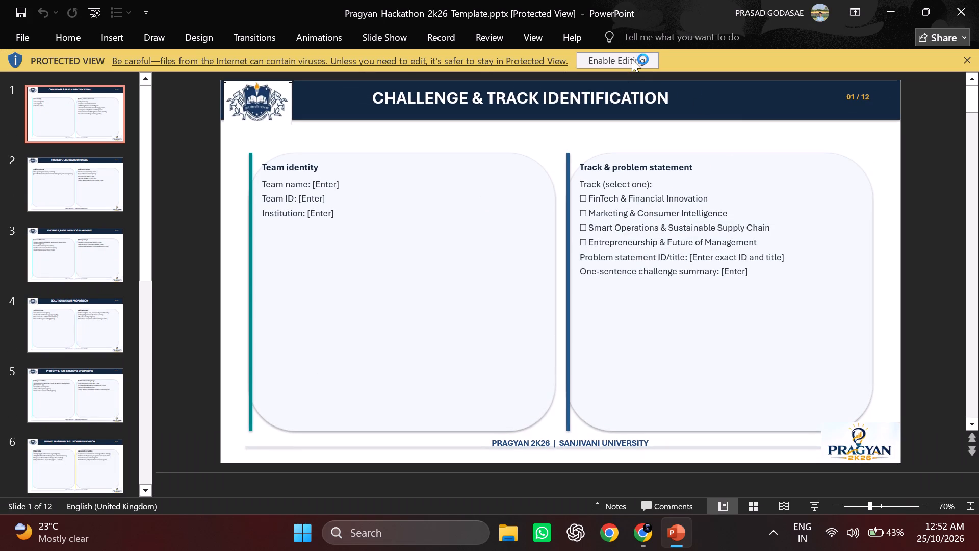
{"action": "left_click", "coordinate": [632, 59]}
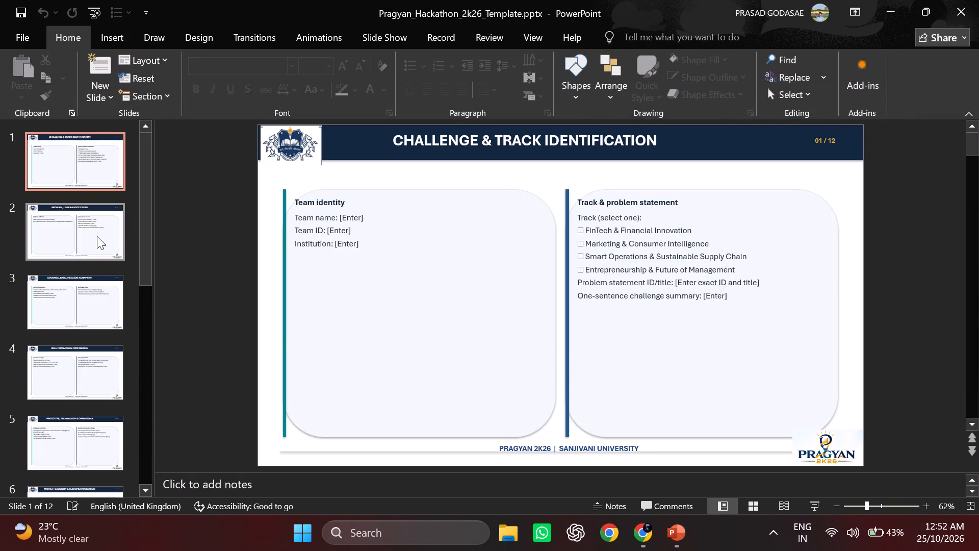
Look through slides 2 to 6 of the template, checking the content each one asks for.
{"action": "left_click", "coordinate": [89, 253]}
{"action": "left_click", "coordinate": [72, 334]}
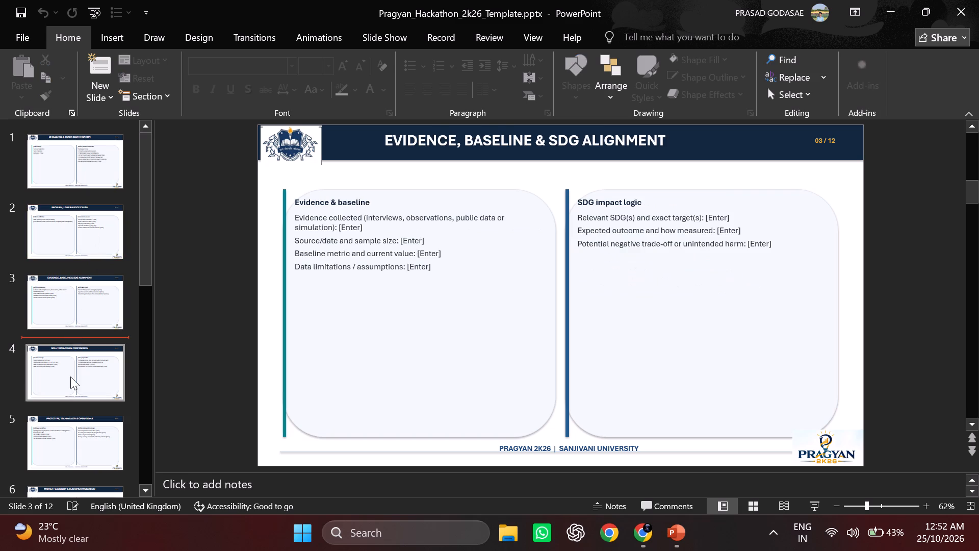
{"action": "left_click", "coordinate": [70, 388]}
{"action": "left_click", "coordinate": [70, 448]}
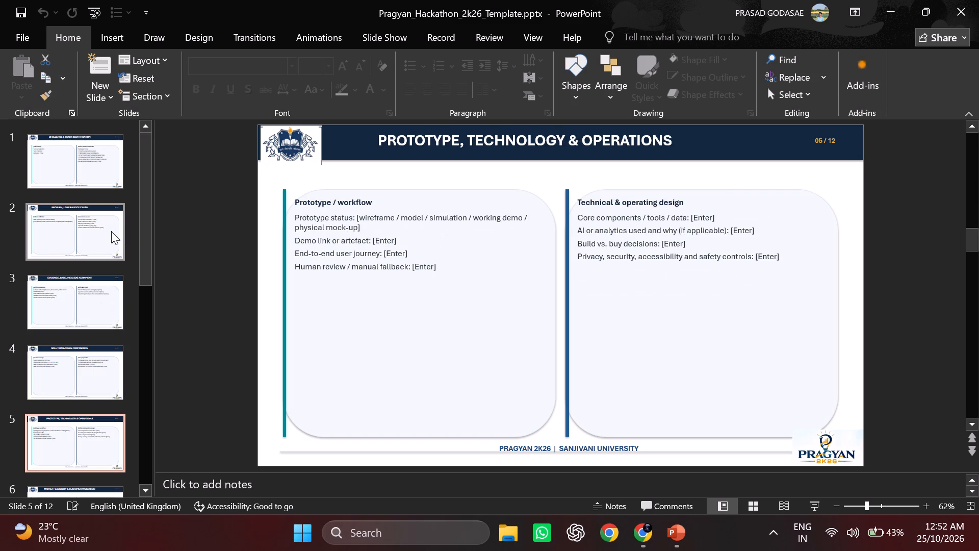
{"action": "scroll", "coordinate": [114, 434], "scroll_direction": "down", "scroll_amount": 1}
{"action": "left_click", "coordinate": [108, 411]}
{"action": "left_click", "coordinate": [102, 433]}
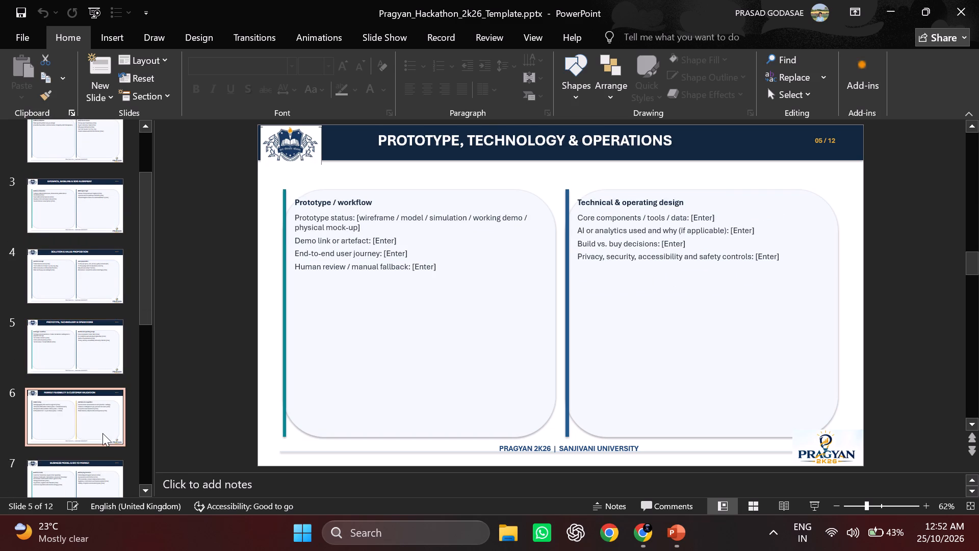
Review the template's closing slides from 12 back to 9, and return to slide 1, Challenge & Track Identification.
{"action": "scroll", "coordinate": [88, 455], "scroll_direction": "down", "scroll_amount": 3}
{"action": "left_click", "coordinate": [88, 455]}
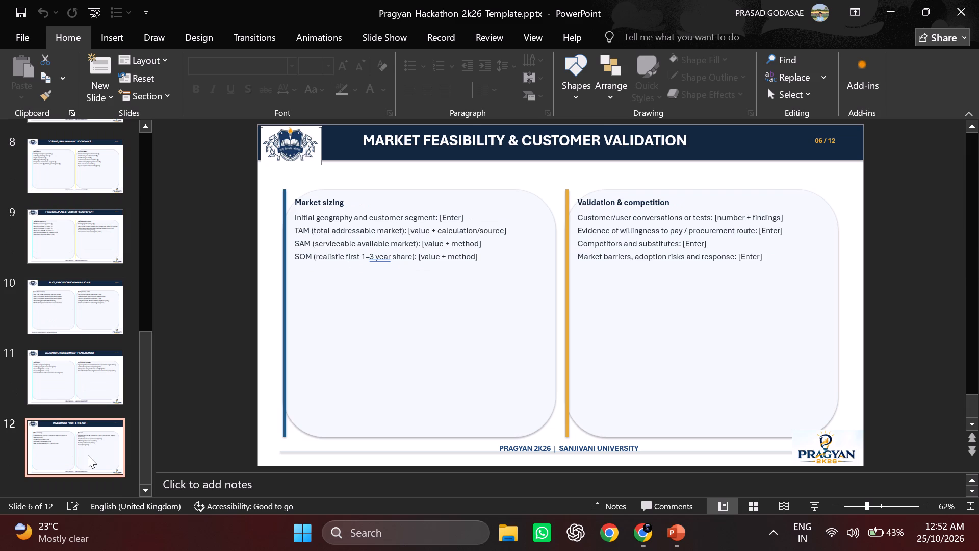
{"action": "left_click", "coordinate": [116, 352]}
{"action": "left_click", "coordinate": [105, 406]}
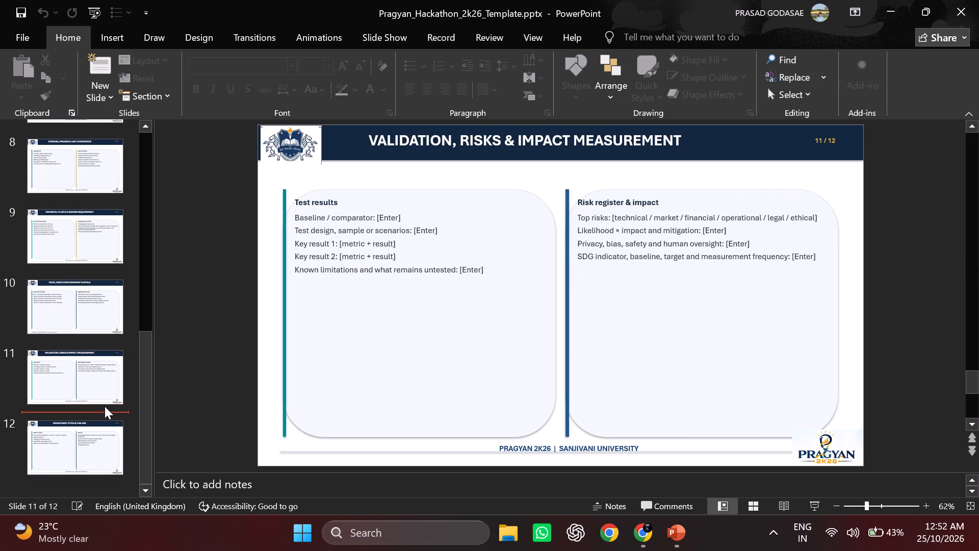
{"action": "left_click", "coordinate": [104, 309]}
{"action": "left_click", "coordinate": [113, 248]}
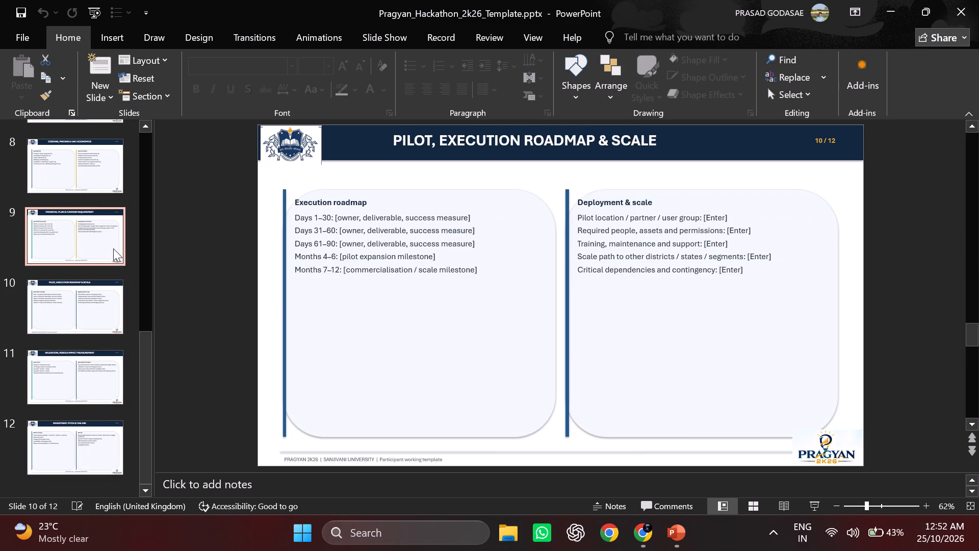
{"action": "scroll", "coordinate": [113, 248], "scroll_direction": "up", "scroll_amount": 6}
{"action": "left_click", "coordinate": [100, 160]}
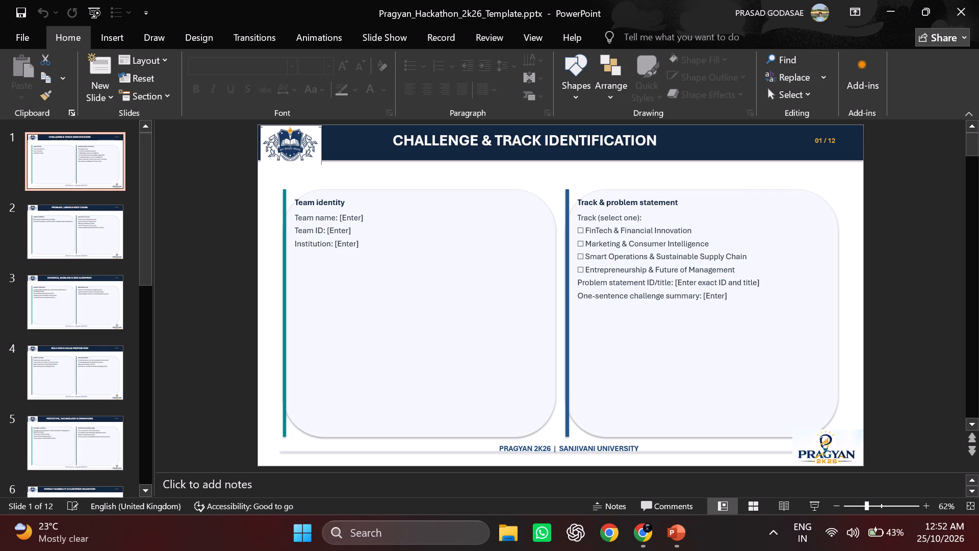
Inspect the Institution placeholder under Team identity and the Track & problem statement text box on slide 1.
{"action": "left_click_drag", "start_coordinate": [334, 242], "coordinate": [370, 240]}
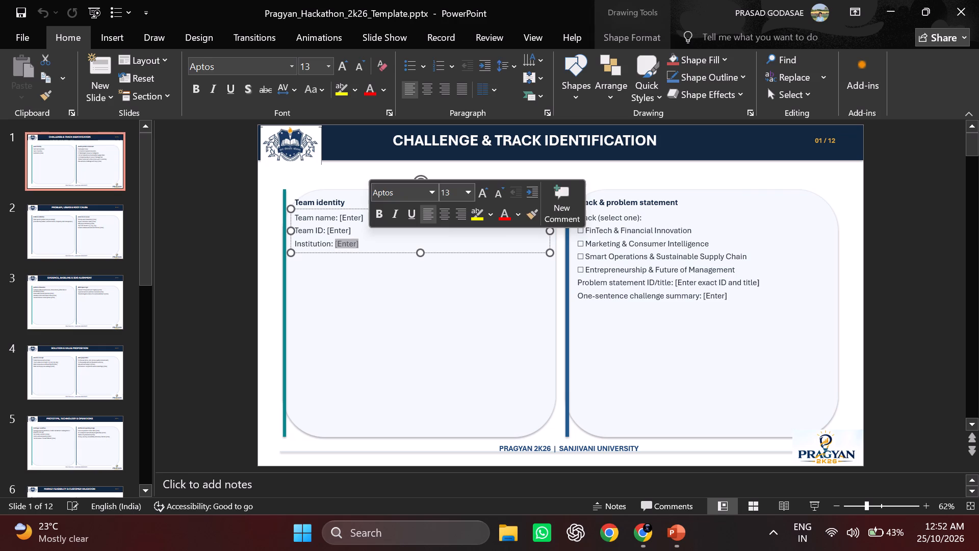
{"action": "left_click", "coordinate": [354, 250]}
{"action": "left_click", "coordinate": [348, 241]}
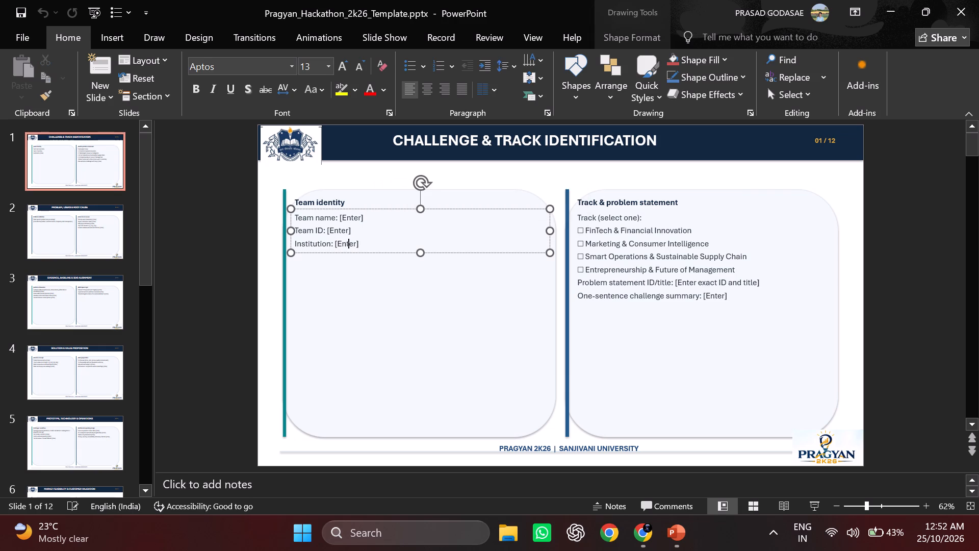
{"action": "left_click", "coordinate": [583, 228]}
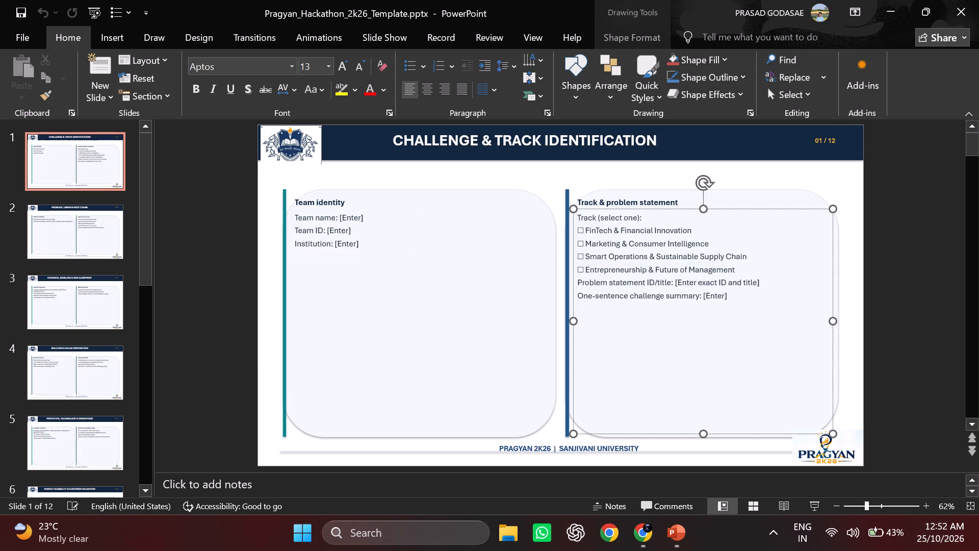
{"action": "left_click", "coordinate": [231, 360]}
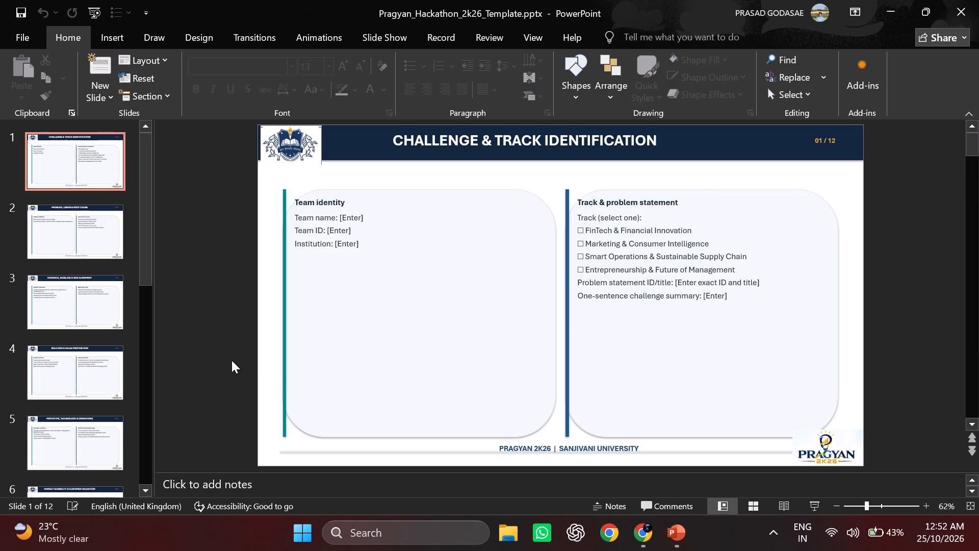
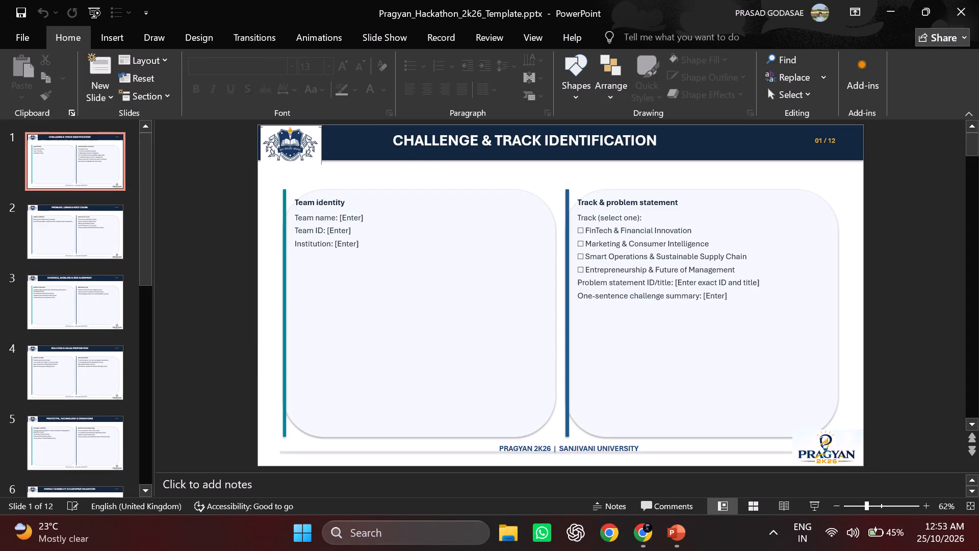
Move the rounded background card behind Team identity slightly up on slide 1, leaving its text in place.
{"action": "left_click", "coordinate": [367, 274]}
{"action": "left_click_drag", "start_coordinate": [367, 274], "coordinate": [364, 267]}
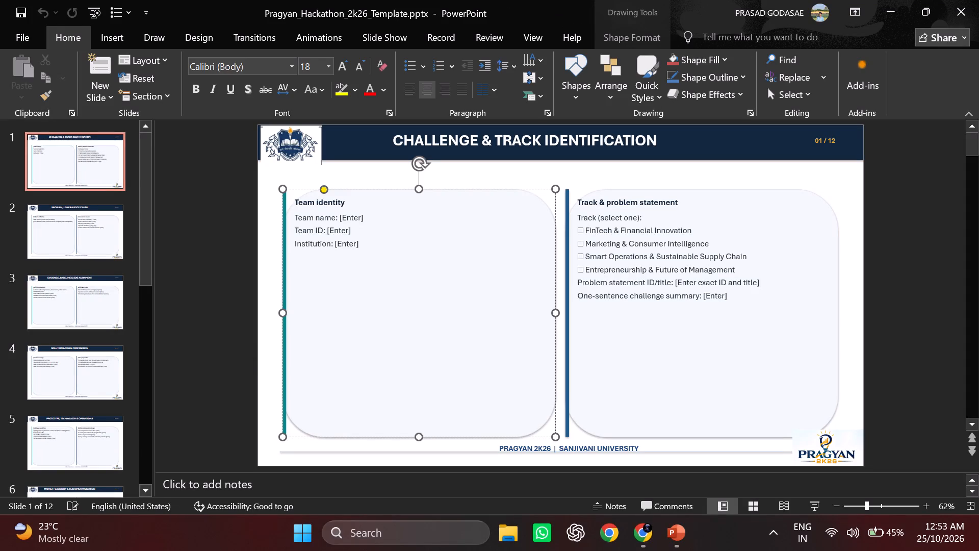
{"action": "left_click_drag", "start_coordinate": [364, 267], "coordinate": [360, 263]}
{"action": "left_click_drag", "start_coordinate": [379, 276], "coordinate": [381, 271]}
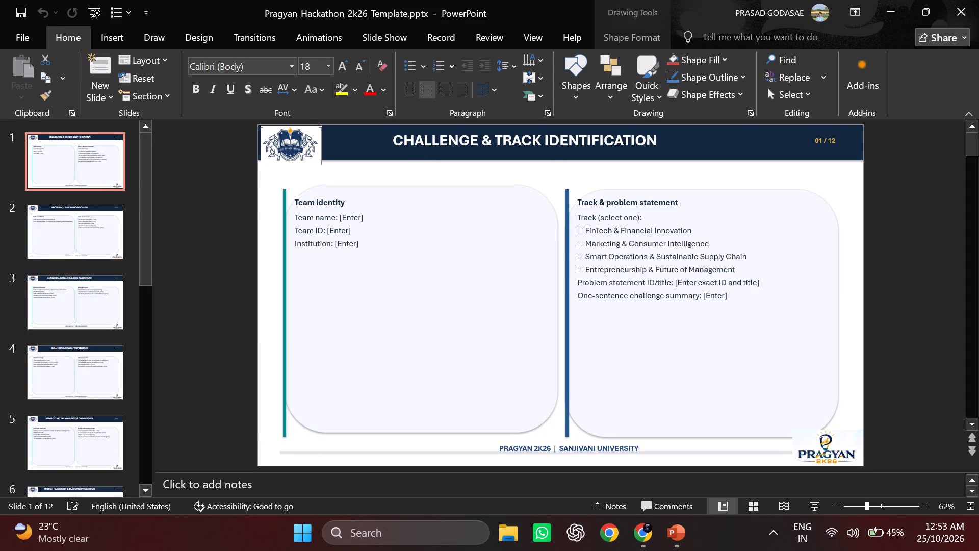
{"action": "left_click_drag", "start_coordinate": [381, 271], "coordinate": [379, 270]}
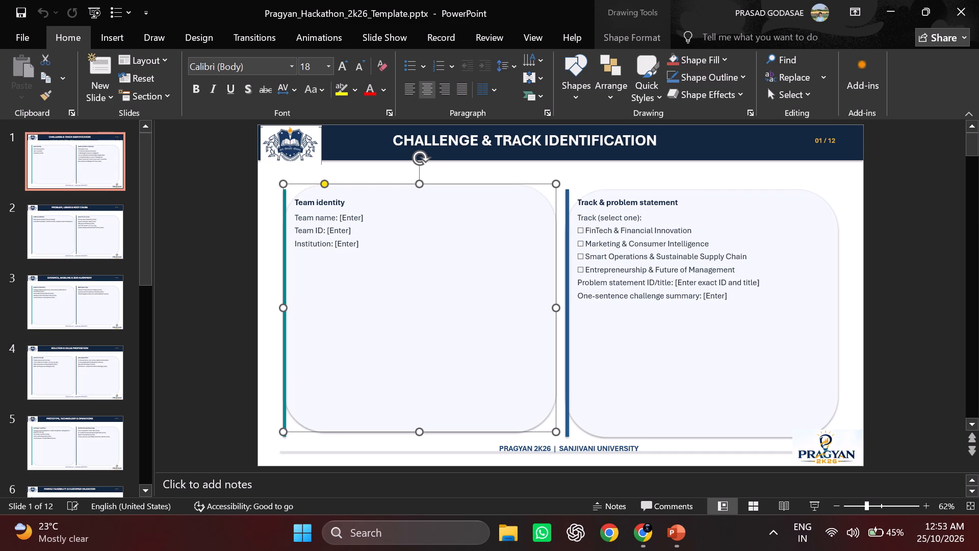
{"action": "left_click", "coordinate": [240, 297]}
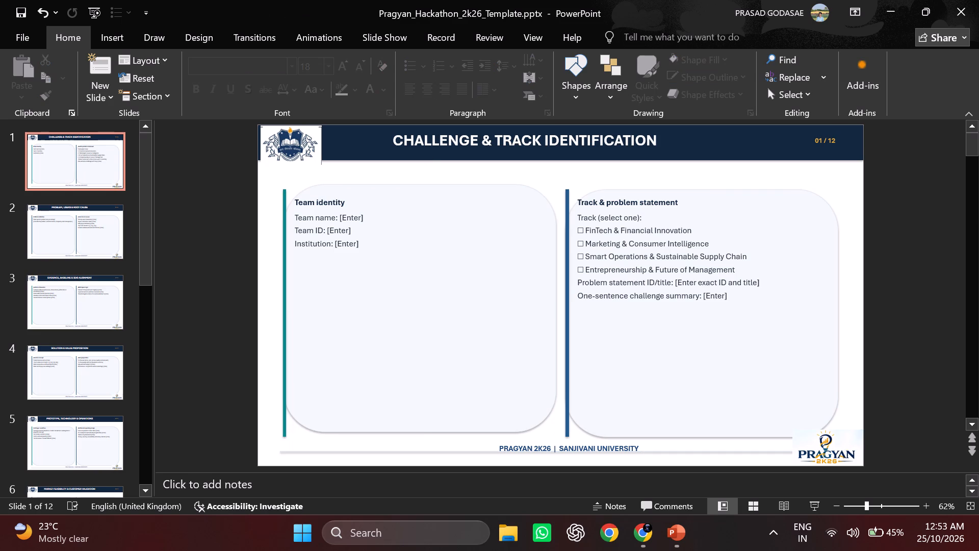
Shift the Track (select one) text block slightly up and right so it sits directly beneath the Track & problem statement heading.
{"action": "left_click", "coordinate": [583, 289]}
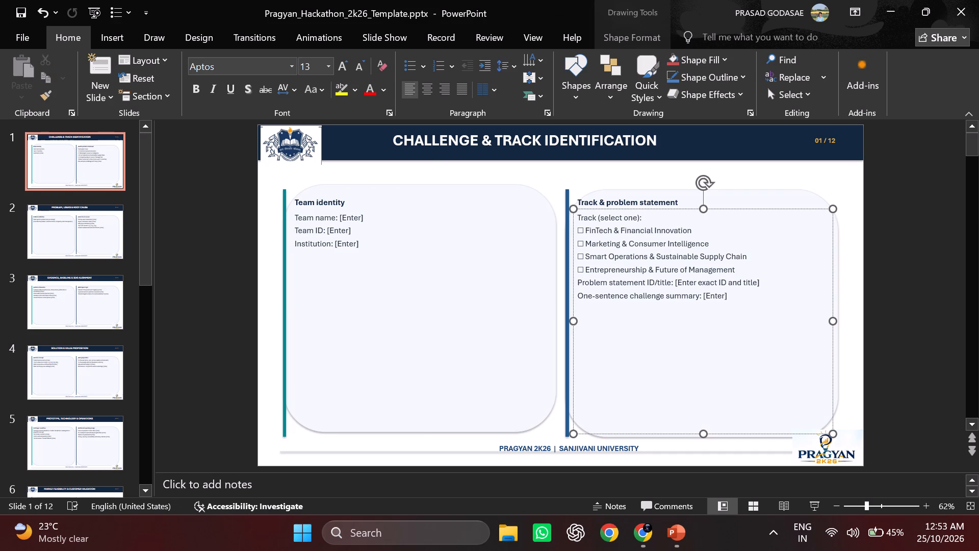
{"action": "left_click", "coordinate": [662, 326]}
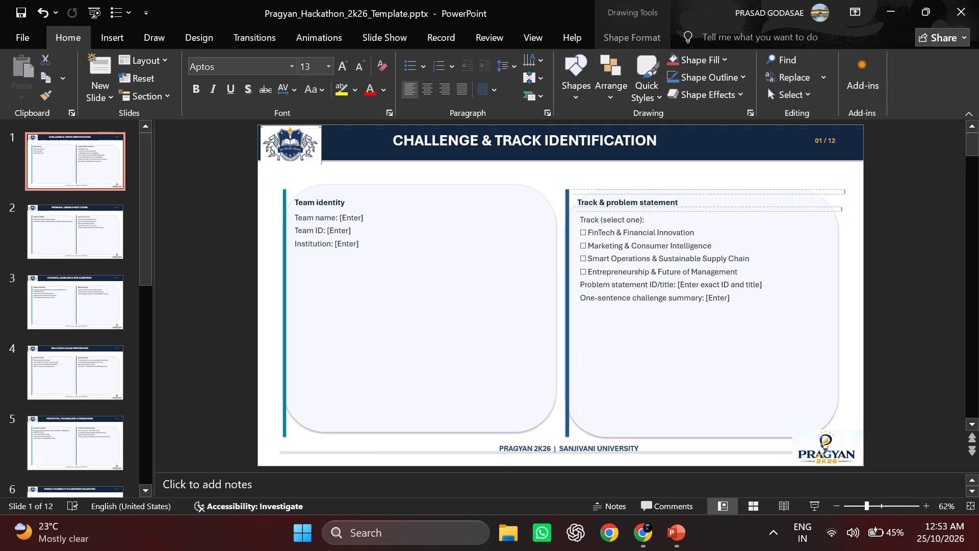
{"action": "left_click", "coordinate": [675, 359]}
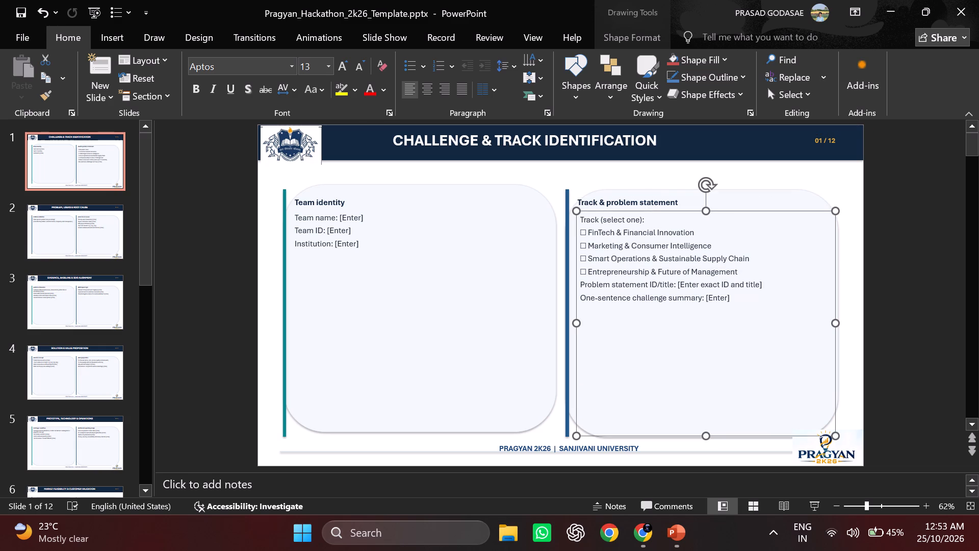
{"action": "left_click", "coordinate": [838, 411]}
{"action": "left_click", "coordinate": [854, 393]}
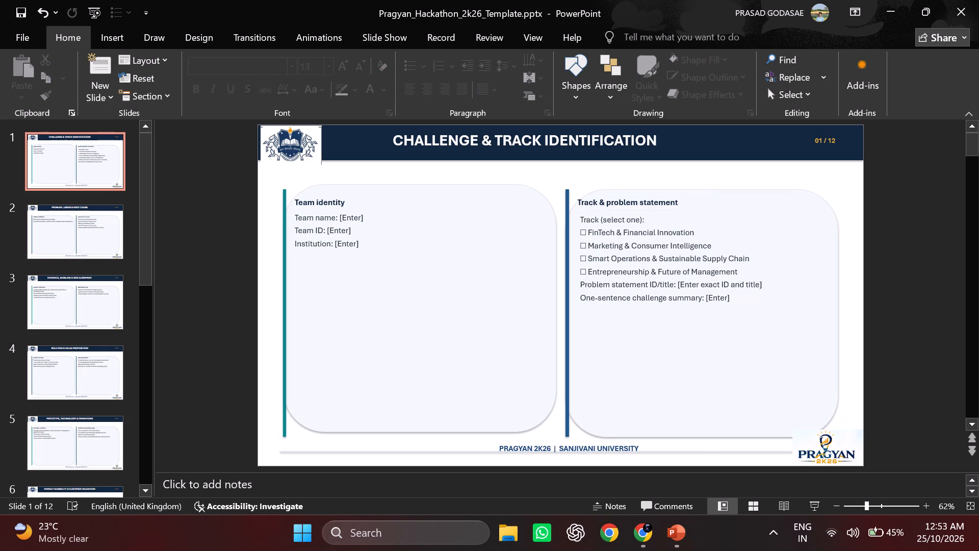
{"action": "left_click", "coordinate": [835, 393]}
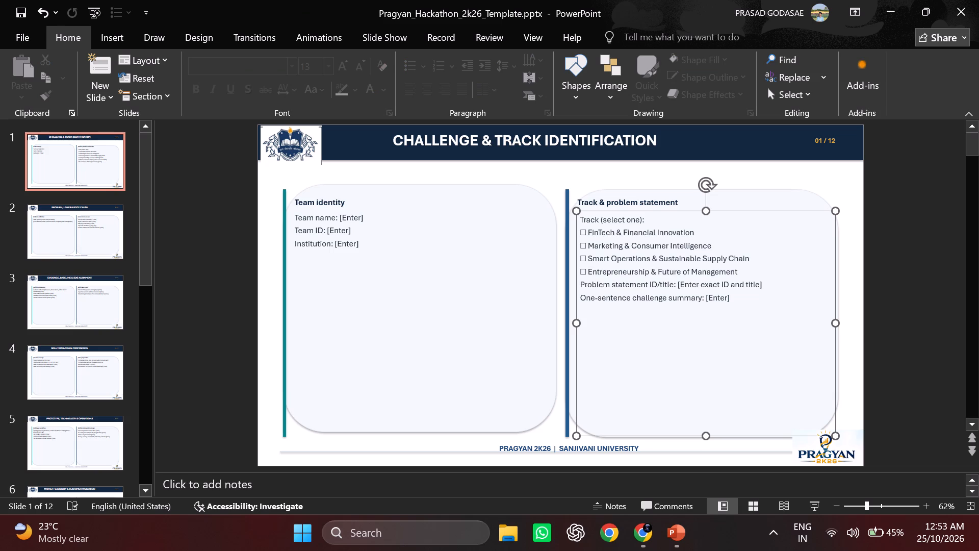
{"action": "left_click_drag", "start_coordinate": [748, 406], "coordinate": [746, 401]}
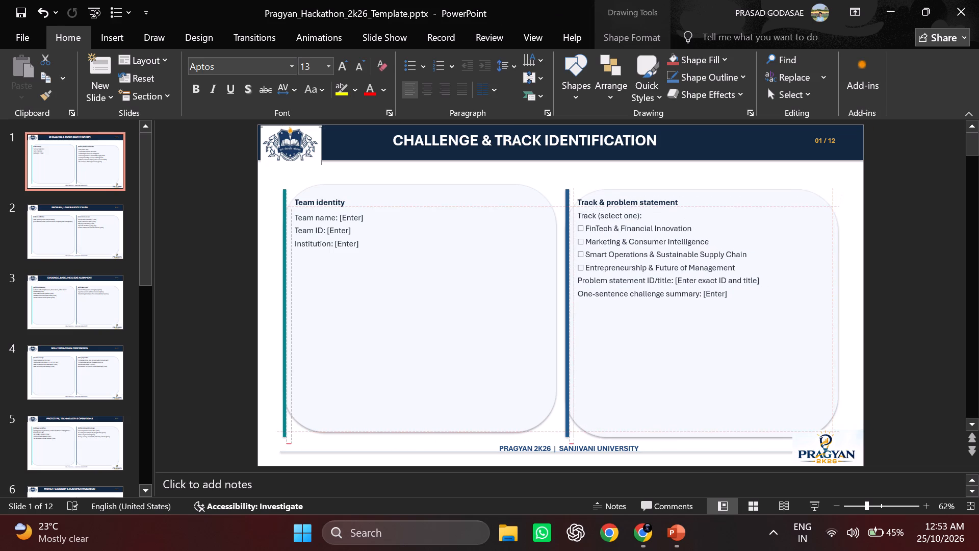
{"action": "left_click_drag", "start_coordinate": [746, 401], "coordinate": [747, 399]}
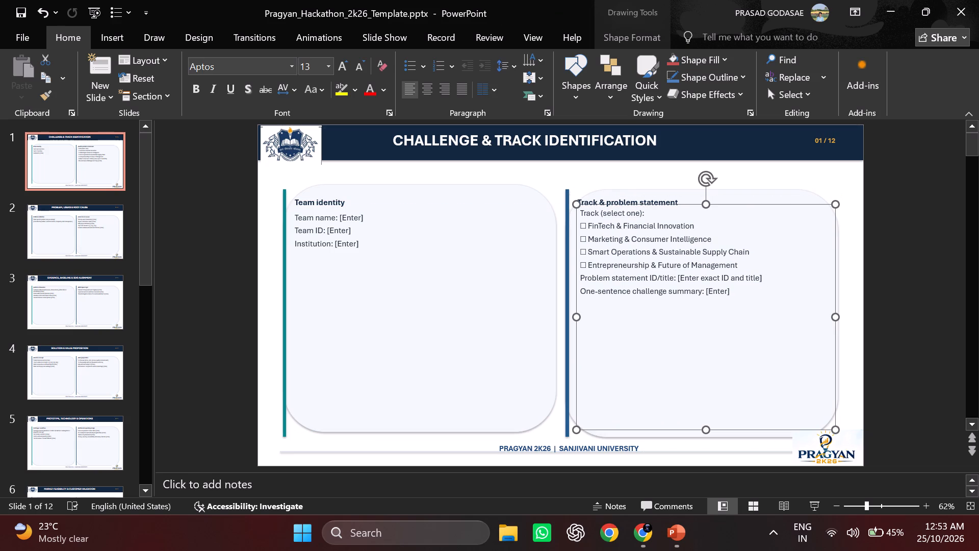
Move the rounded background card behind Track & problem statement up, level with the Team identity card.
{"action": "left_click", "coordinate": [655, 187]}
{"action": "left_click", "coordinate": [655, 187]}
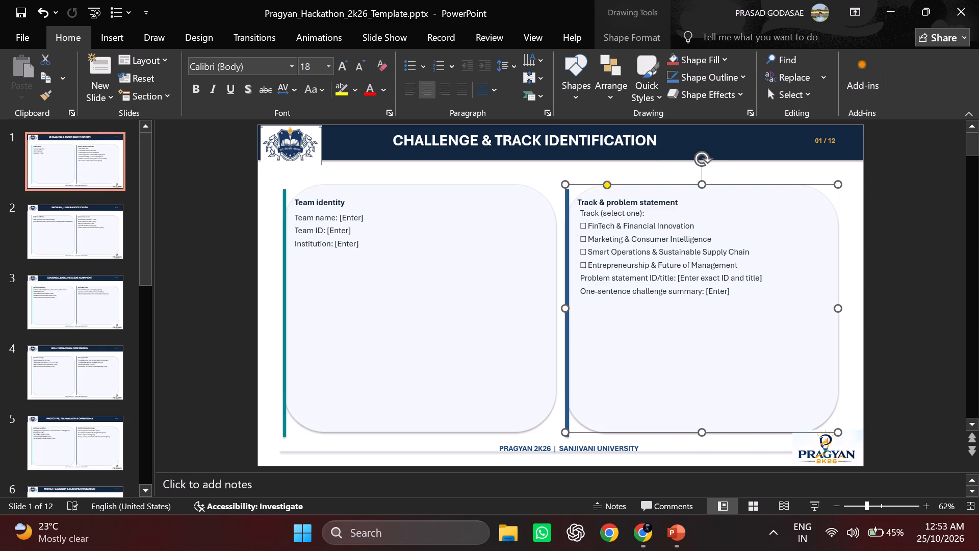
Move the dark blue vertical bar beside Track & problem statement into the gap between the cards, with its top level with theirs.
{"action": "left_click", "coordinate": [570, 262]}
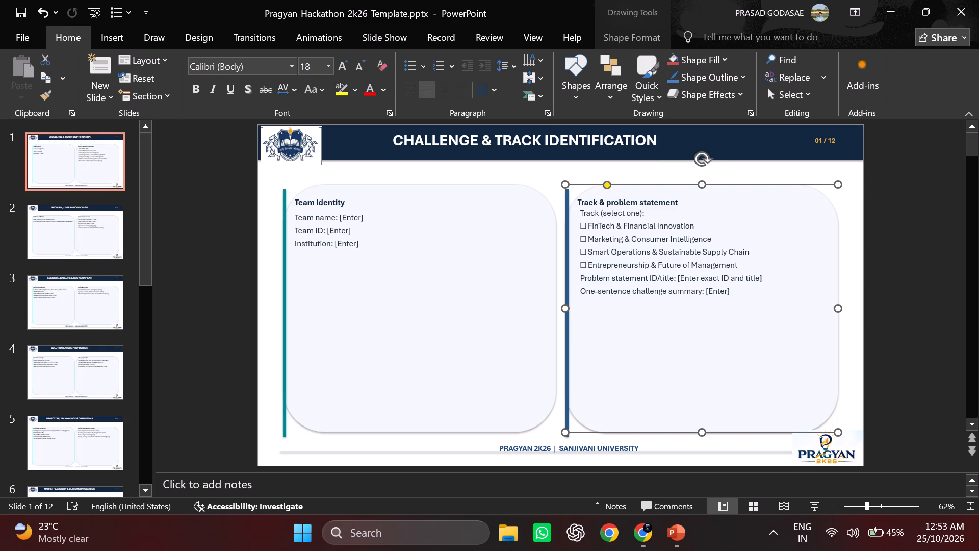
{"action": "left_click", "coordinate": [567, 264]}
{"action": "left_click_drag", "start_coordinate": [567, 264], "coordinate": [557, 265]}
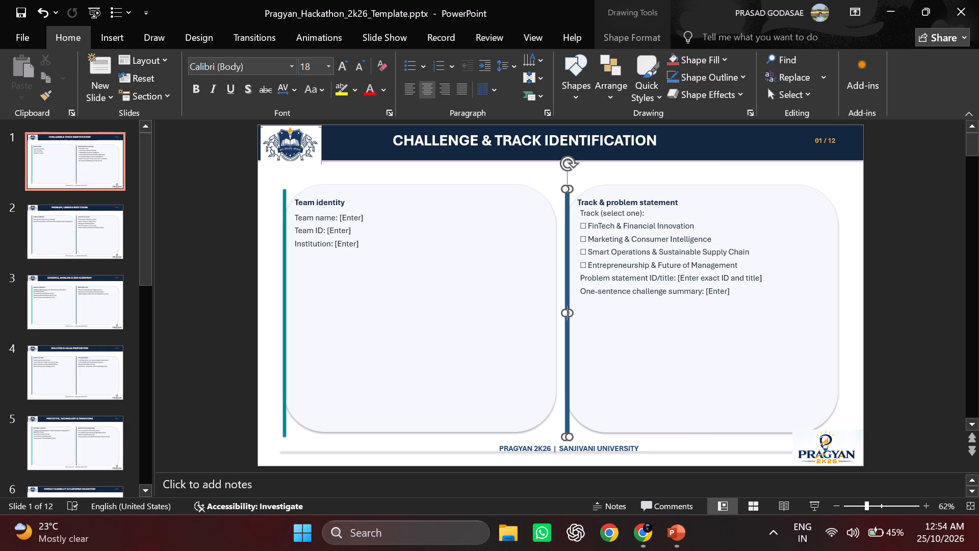
{"action": "left_click_drag", "start_coordinate": [557, 265], "coordinate": [557, 267]}
{"action": "left_click_drag", "start_coordinate": [568, 327], "coordinate": [562, 321]}
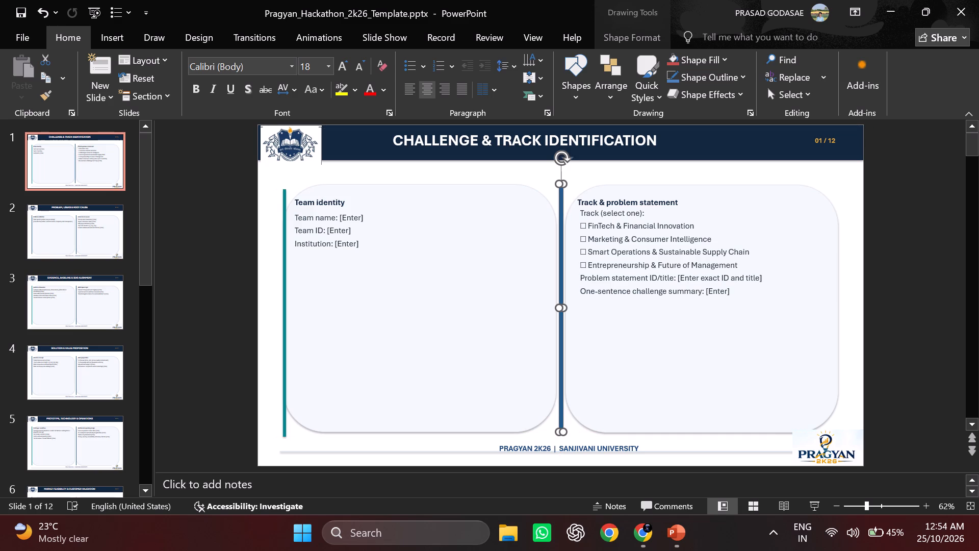
{"action": "left_click", "coordinate": [228, 424]}
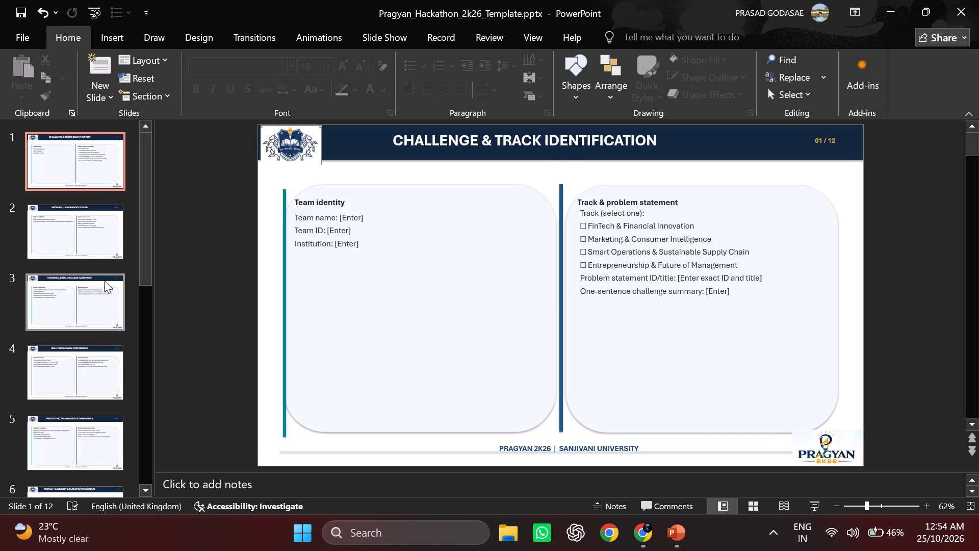
Check the layout of slide 2, Problem, Users & Root Cause, and go back to slide 1.
{"action": "left_click", "coordinate": [79, 236]}
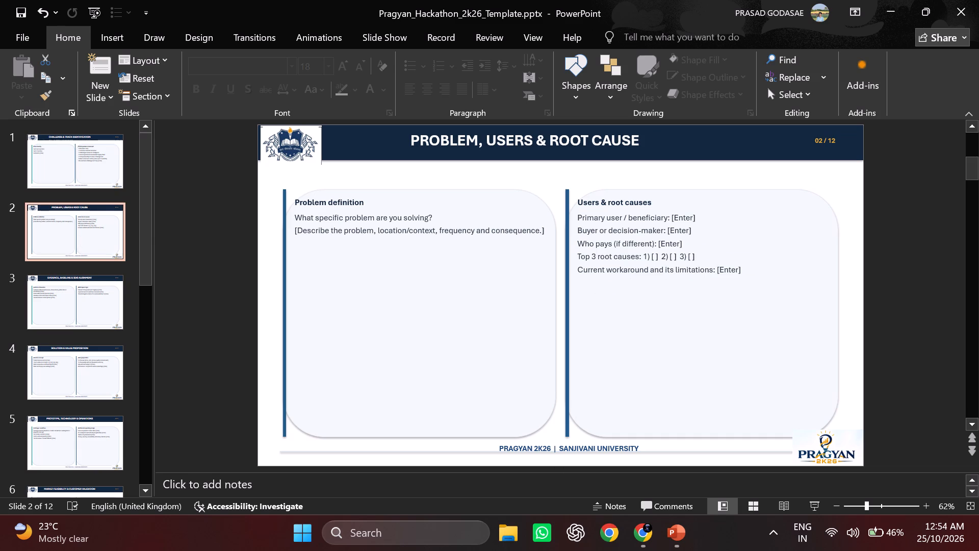
{"action": "left_click", "coordinate": [87, 174]}
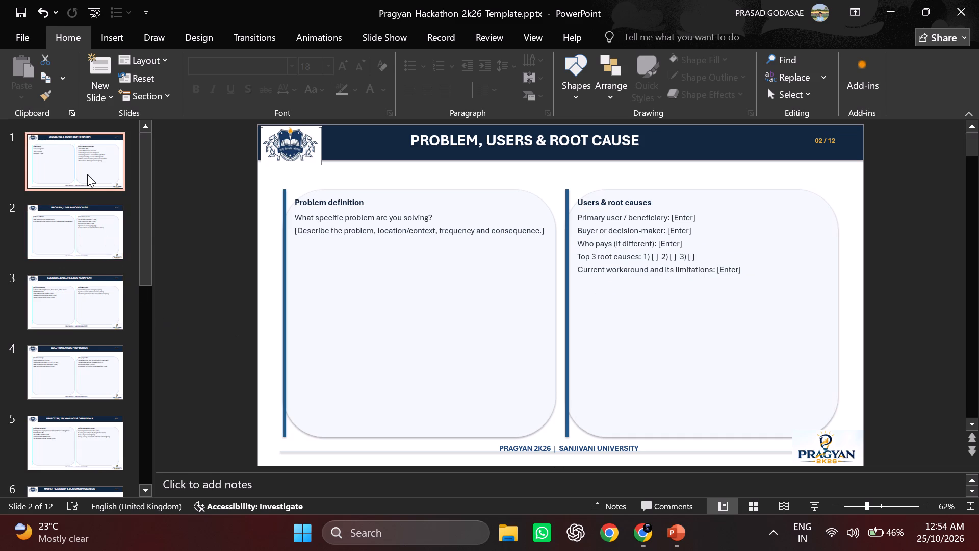
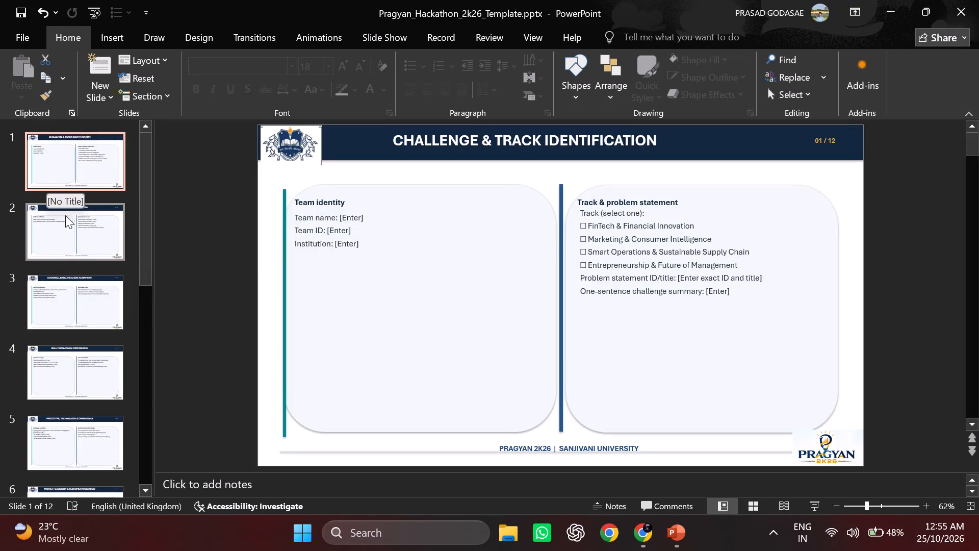
On slide 2, shift the blue vertical bar beside Problem definition outward so it sits just outside the card's outer edge.
{"action": "left_click", "coordinate": [69, 222]}
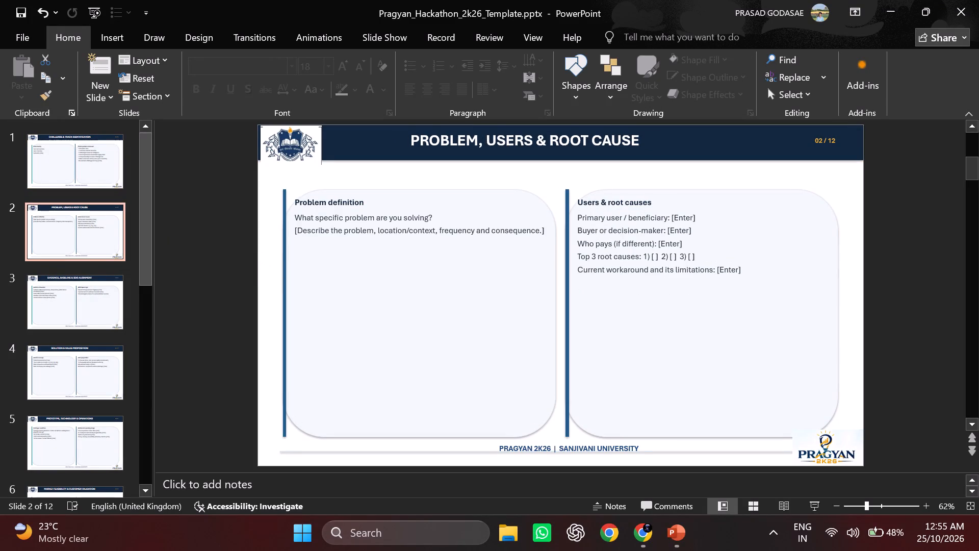
{"action": "left_click", "coordinate": [284, 271]}
{"action": "left_click_drag", "start_coordinate": [284, 271], "coordinate": [276, 272]}
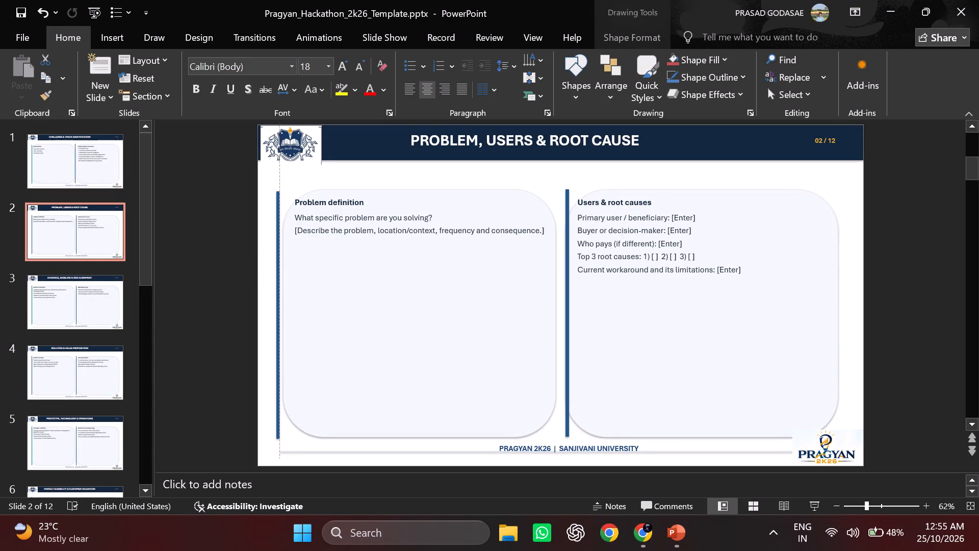
{"action": "left_click_drag", "start_coordinate": [276, 272], "coordinate": [278, 272]}
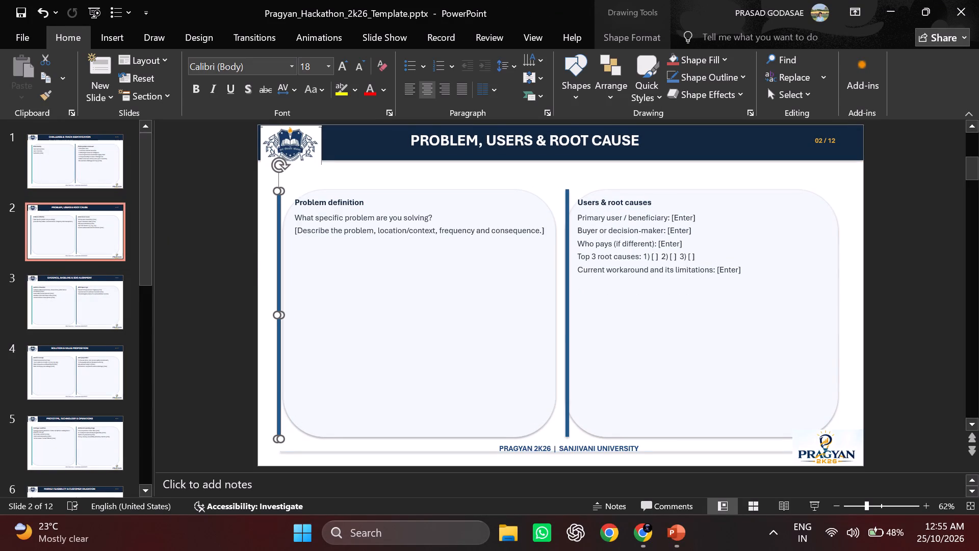
Move the blue vertical bar beside Users & root causes into the gap between the two cards on slide 2.
{"action": "left_click", "coordinate": [570, 323]}
{"action": "left_click_drag", "start_coordinate": [570, 323], "coordinate": [565, 322]}
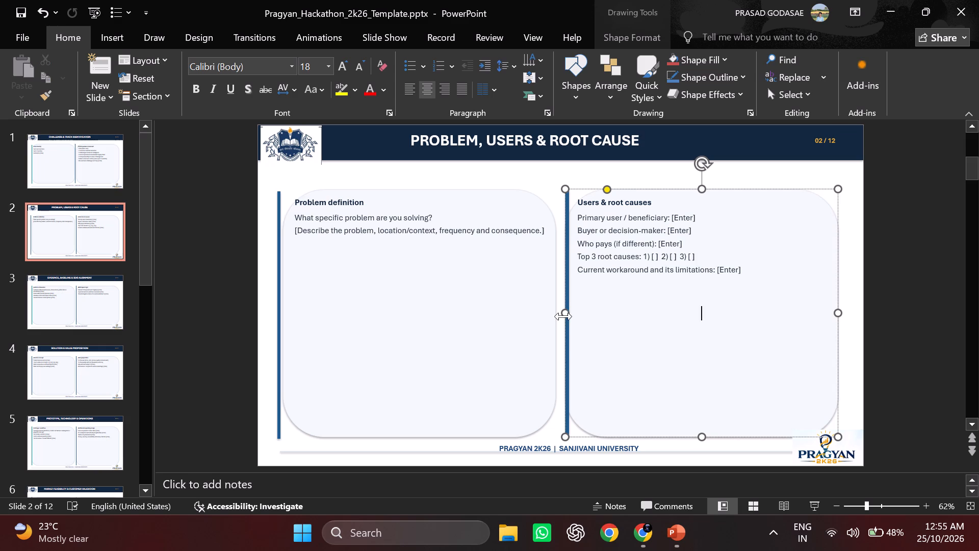
{"action": "left_click", "coordinate": [555, 431]}
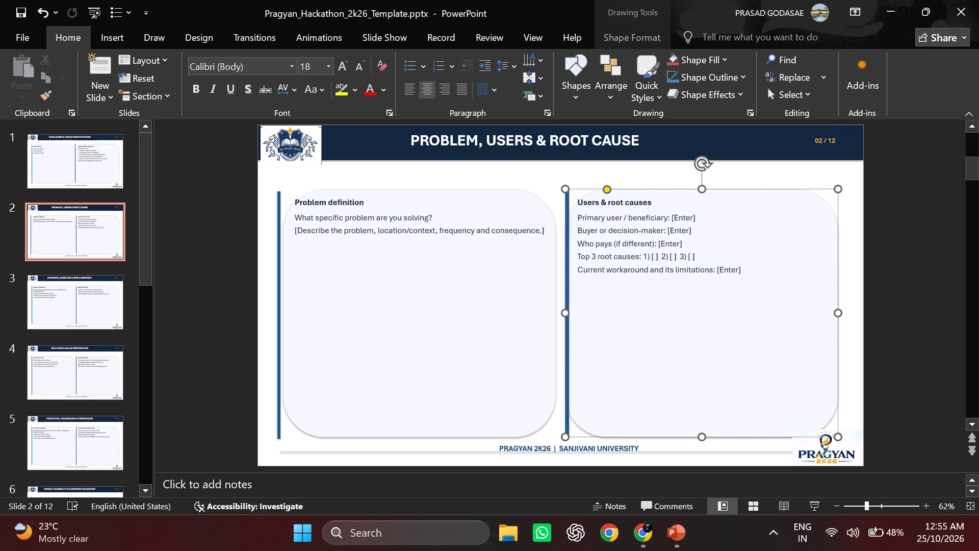
{"action": "left_click", "coordinate": [566, 434]}
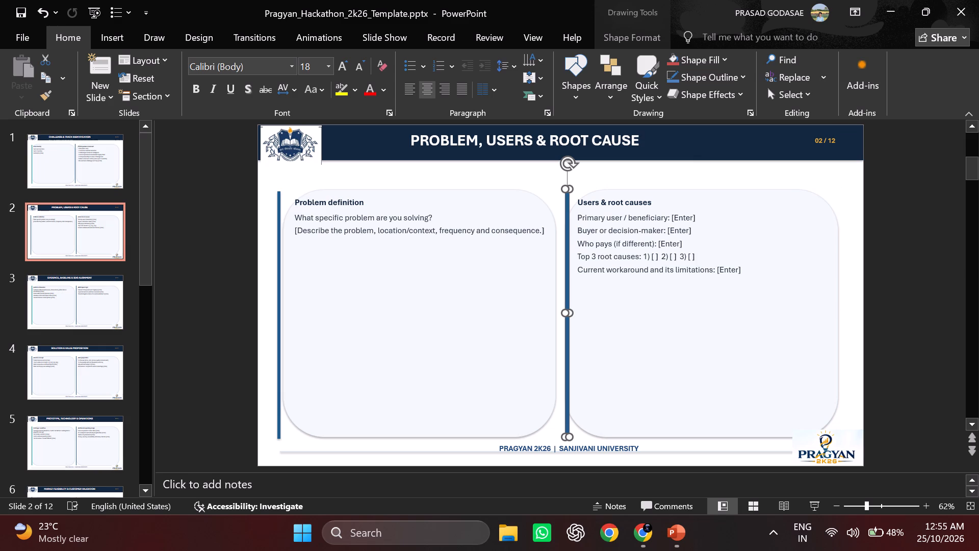
{"action": "left_click_drag", "start_coordinate": [567, 429], "coordinate": [563, 429]}
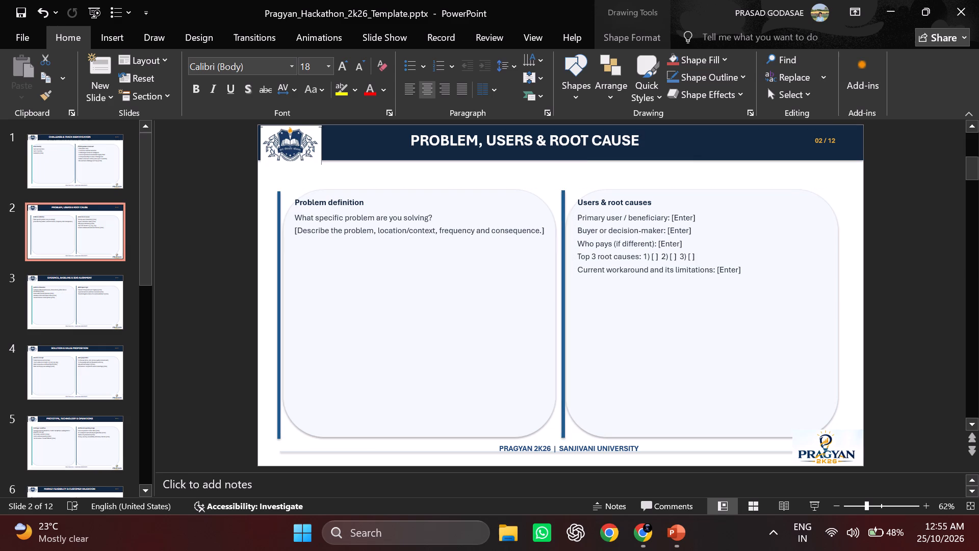
{"action": "left_click_drag", "start_coordinate": [563, 429], "coordinate": [561, 429]}
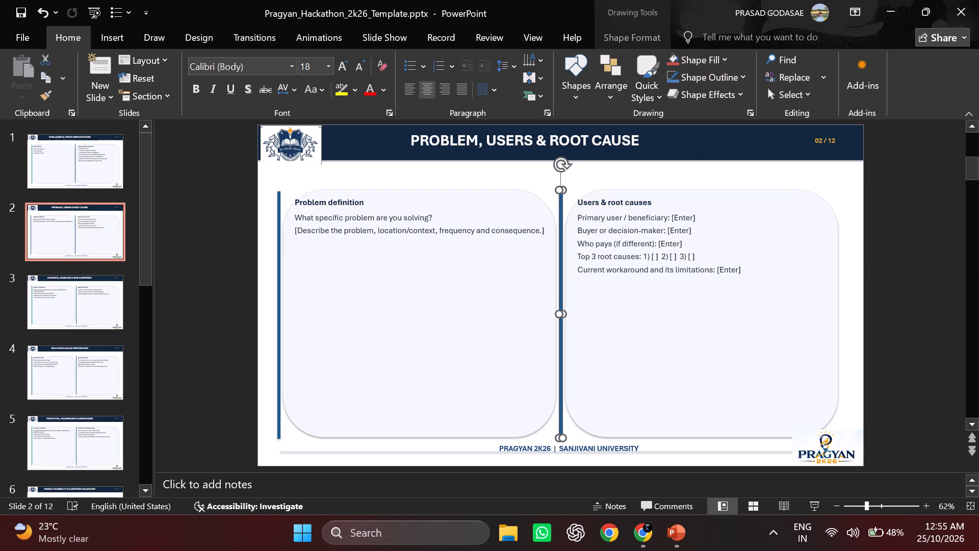
{"action": "left_click", "coordinate": [222, 285]}
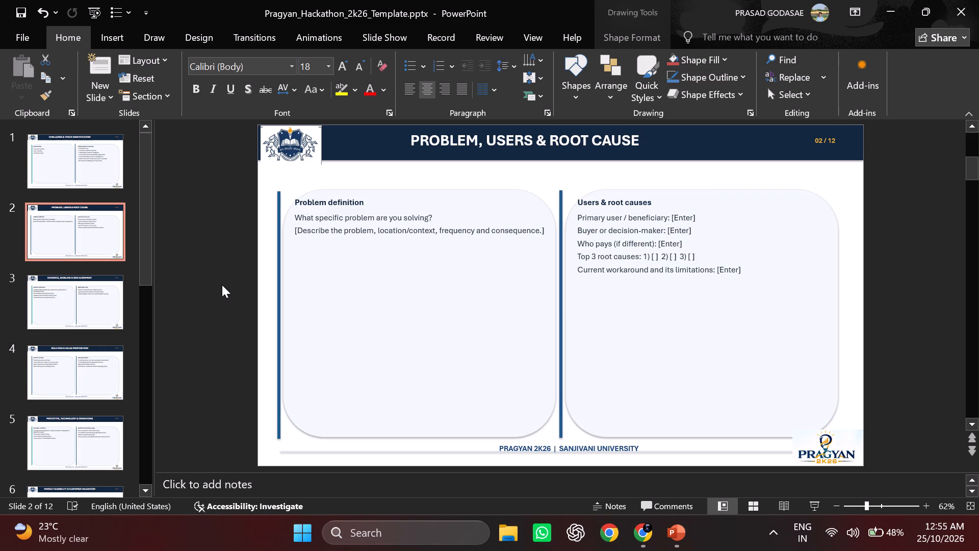
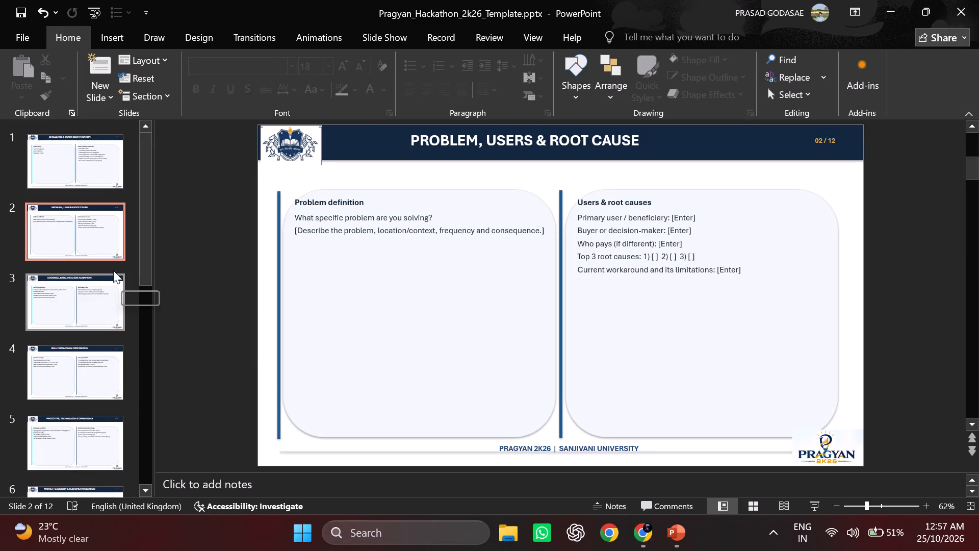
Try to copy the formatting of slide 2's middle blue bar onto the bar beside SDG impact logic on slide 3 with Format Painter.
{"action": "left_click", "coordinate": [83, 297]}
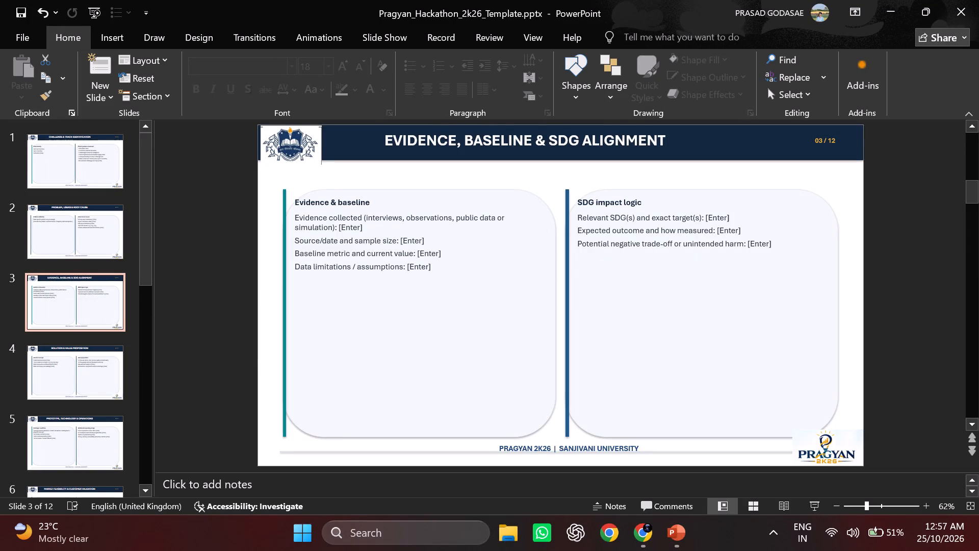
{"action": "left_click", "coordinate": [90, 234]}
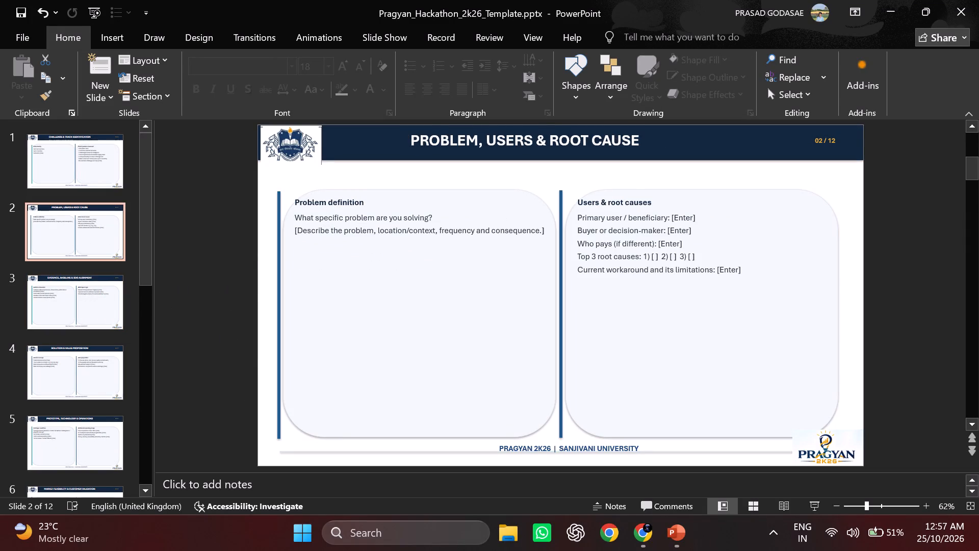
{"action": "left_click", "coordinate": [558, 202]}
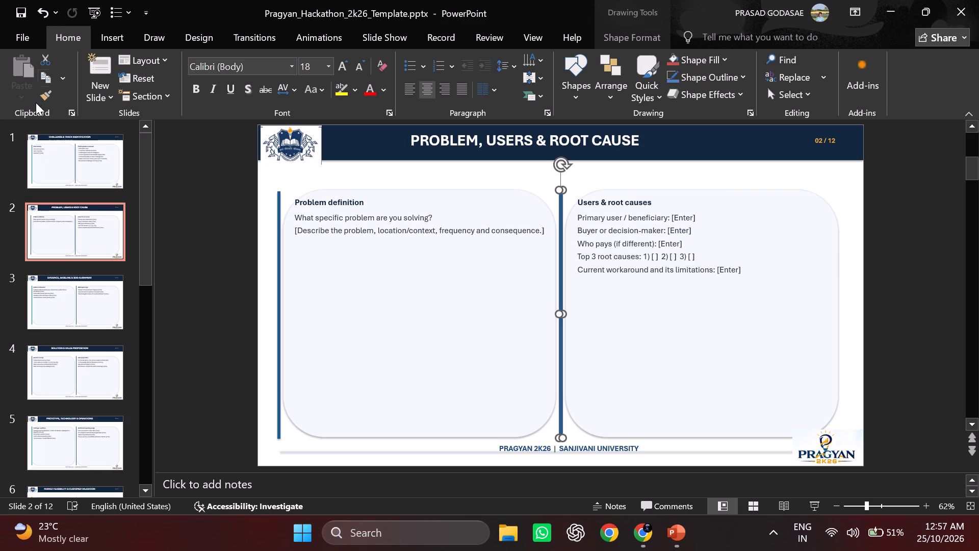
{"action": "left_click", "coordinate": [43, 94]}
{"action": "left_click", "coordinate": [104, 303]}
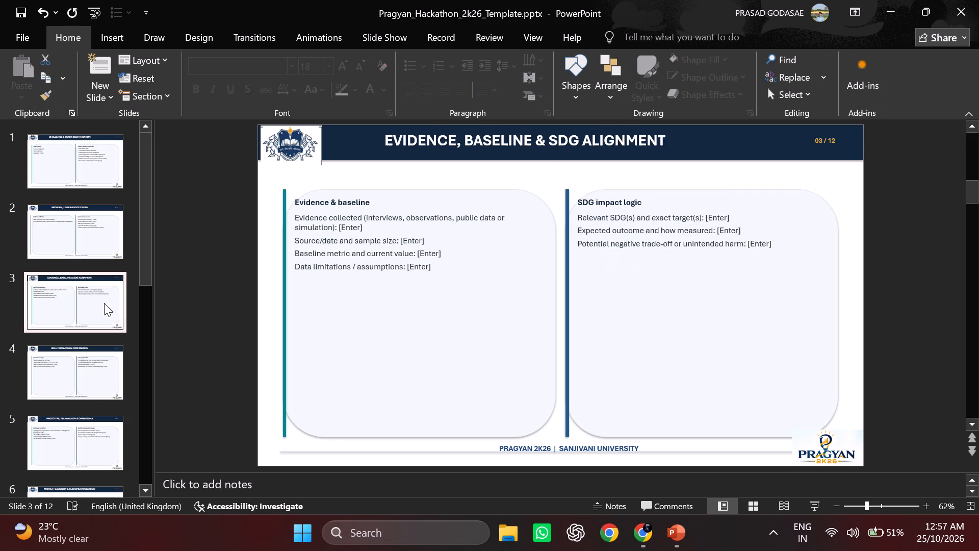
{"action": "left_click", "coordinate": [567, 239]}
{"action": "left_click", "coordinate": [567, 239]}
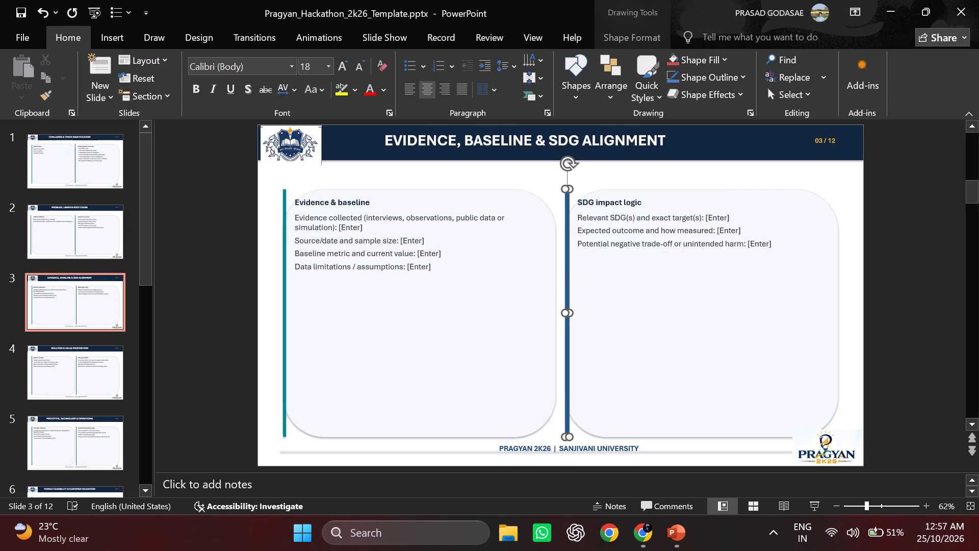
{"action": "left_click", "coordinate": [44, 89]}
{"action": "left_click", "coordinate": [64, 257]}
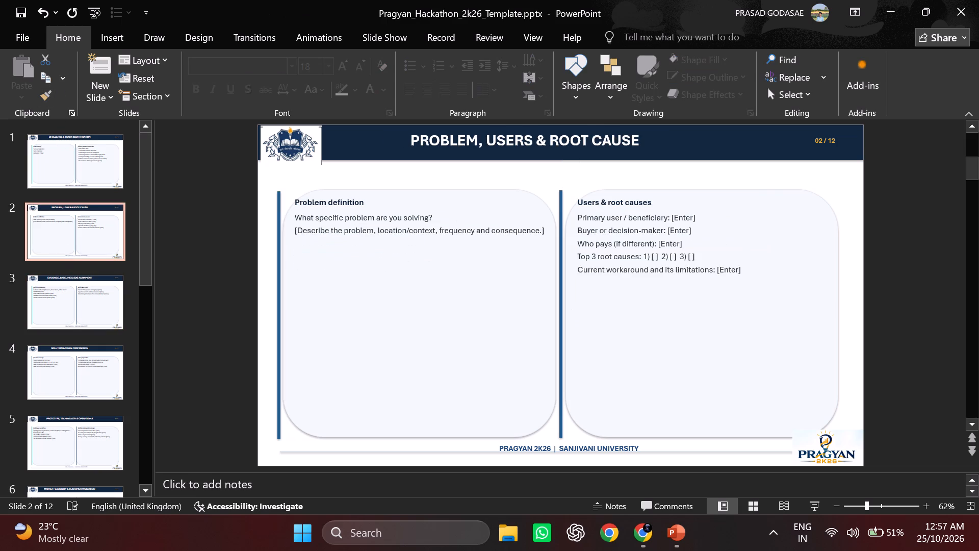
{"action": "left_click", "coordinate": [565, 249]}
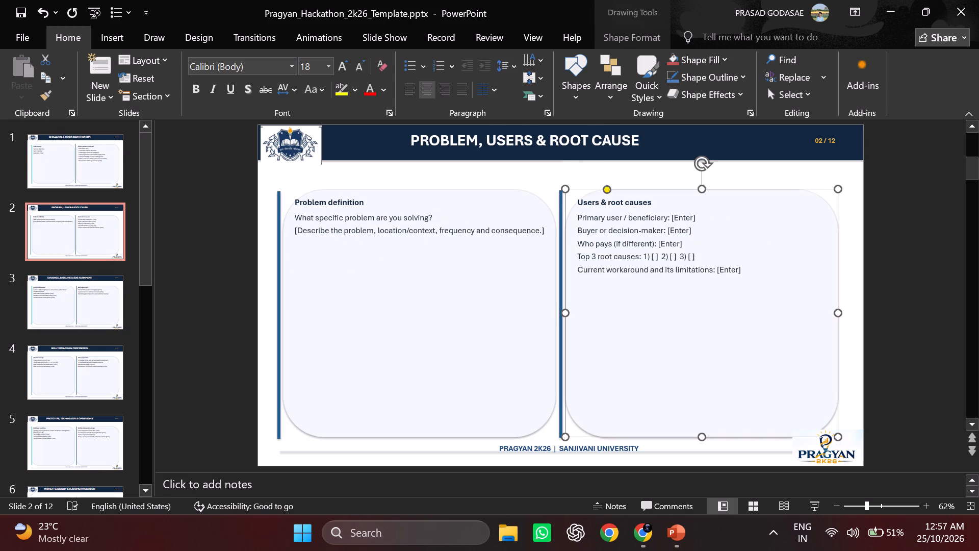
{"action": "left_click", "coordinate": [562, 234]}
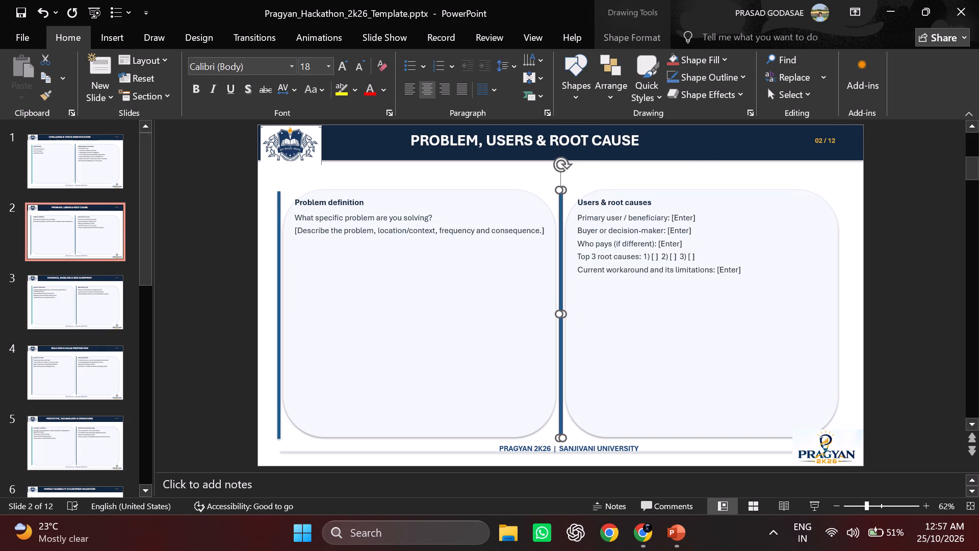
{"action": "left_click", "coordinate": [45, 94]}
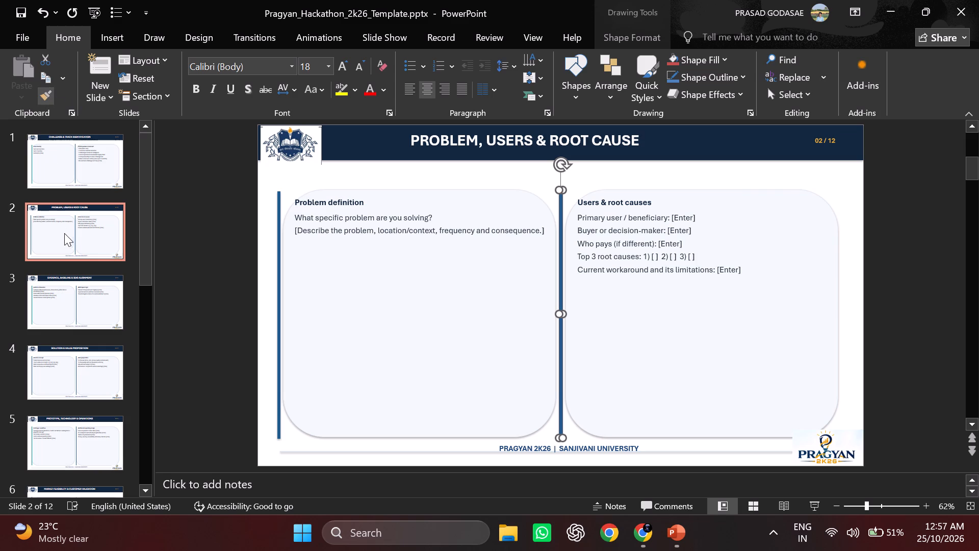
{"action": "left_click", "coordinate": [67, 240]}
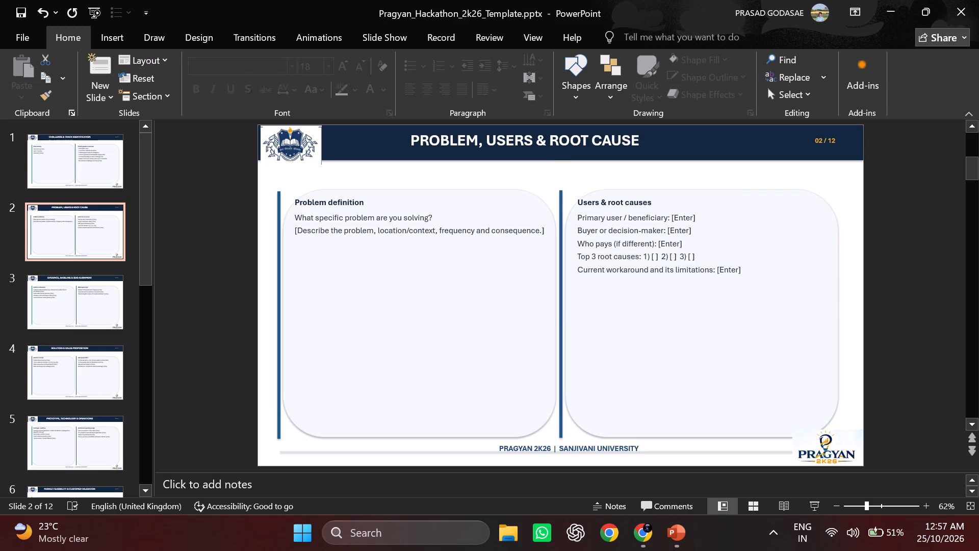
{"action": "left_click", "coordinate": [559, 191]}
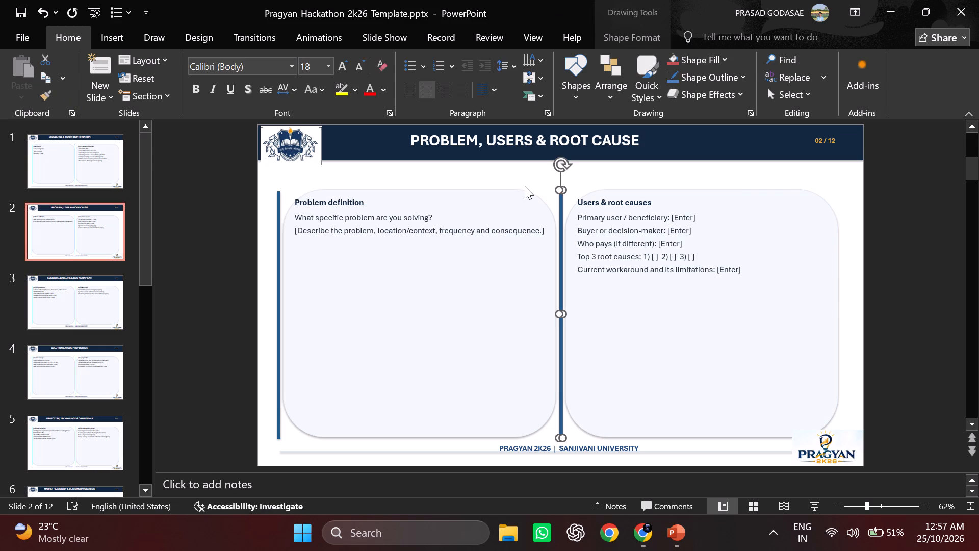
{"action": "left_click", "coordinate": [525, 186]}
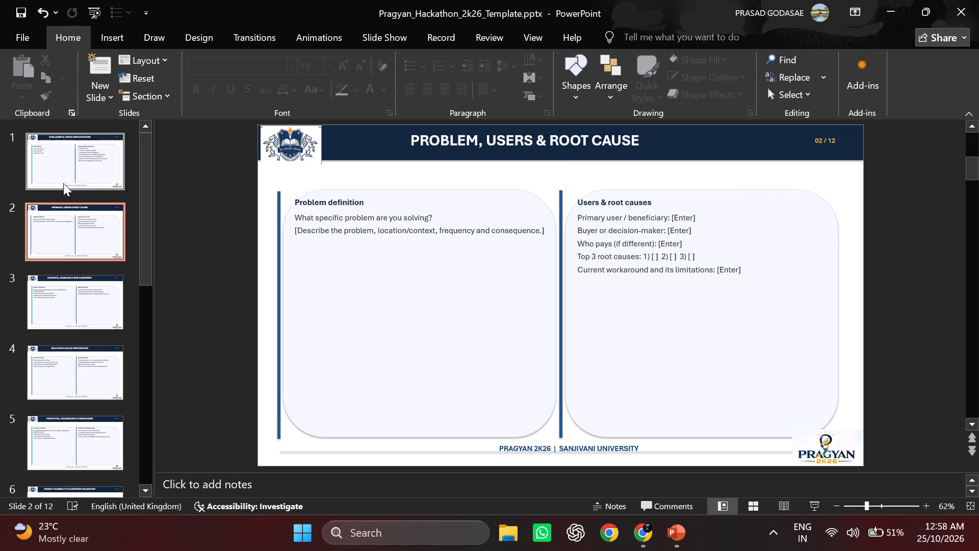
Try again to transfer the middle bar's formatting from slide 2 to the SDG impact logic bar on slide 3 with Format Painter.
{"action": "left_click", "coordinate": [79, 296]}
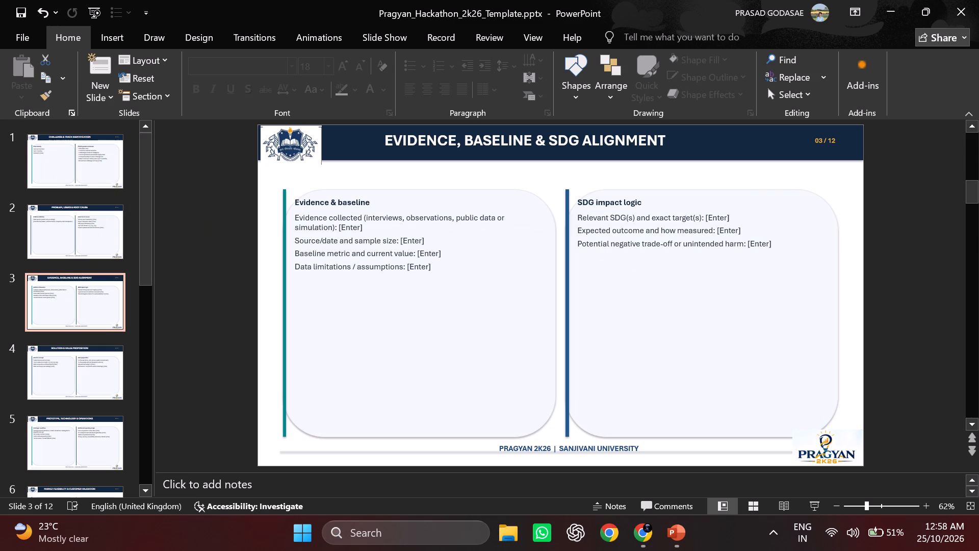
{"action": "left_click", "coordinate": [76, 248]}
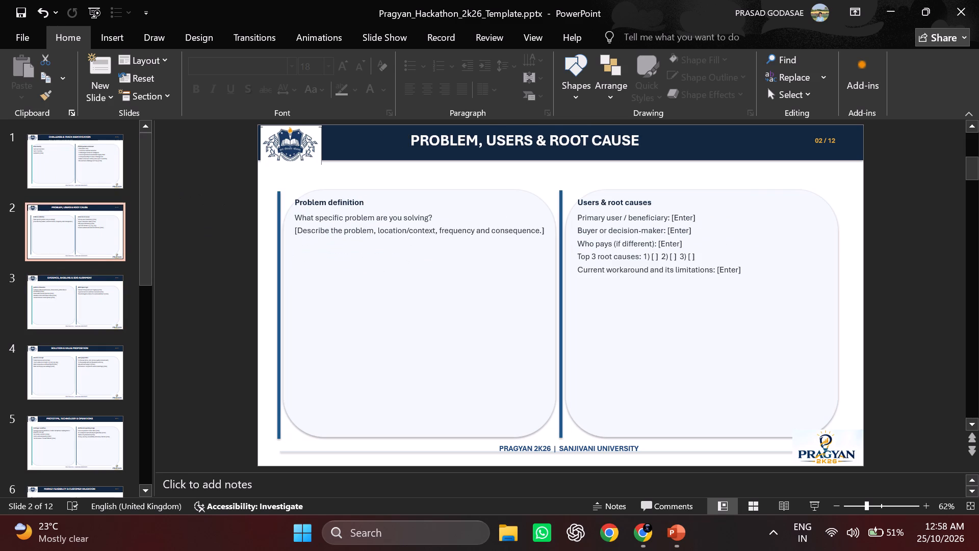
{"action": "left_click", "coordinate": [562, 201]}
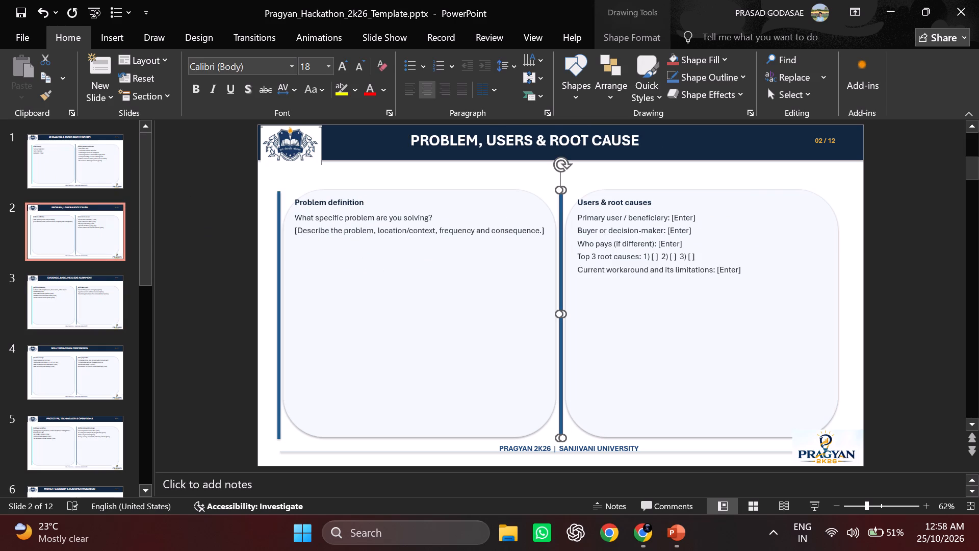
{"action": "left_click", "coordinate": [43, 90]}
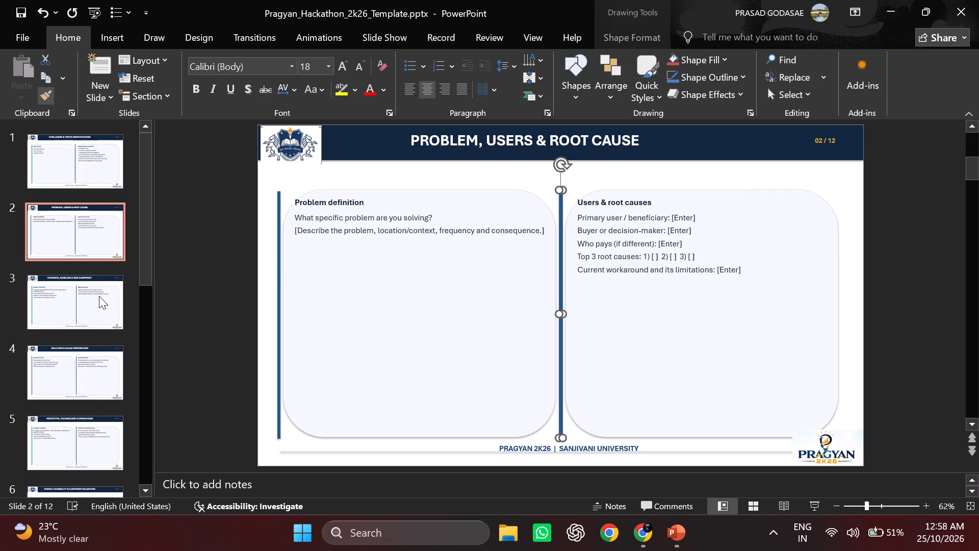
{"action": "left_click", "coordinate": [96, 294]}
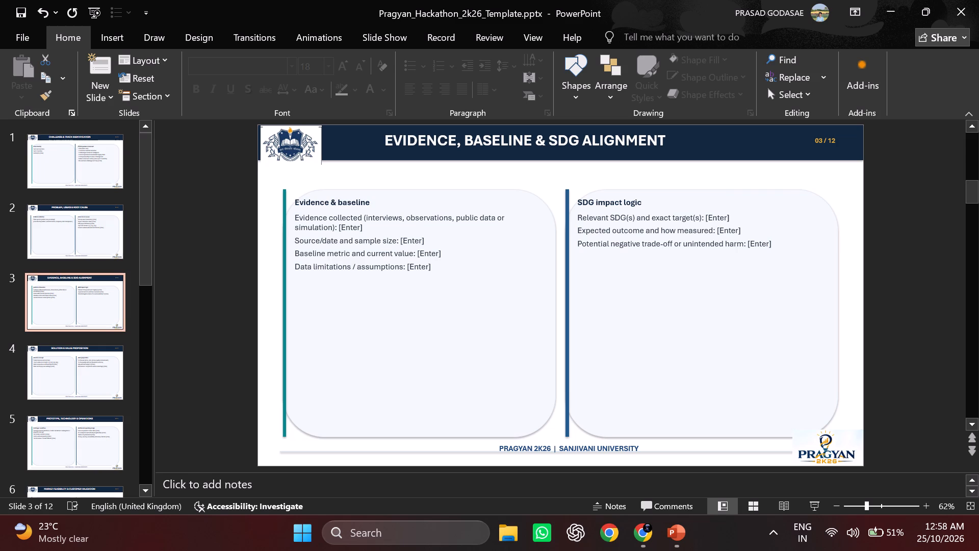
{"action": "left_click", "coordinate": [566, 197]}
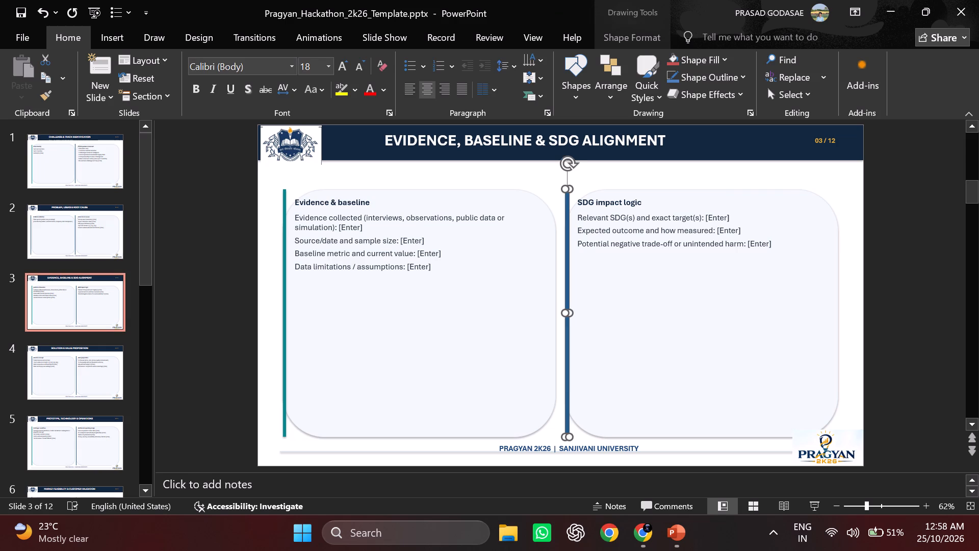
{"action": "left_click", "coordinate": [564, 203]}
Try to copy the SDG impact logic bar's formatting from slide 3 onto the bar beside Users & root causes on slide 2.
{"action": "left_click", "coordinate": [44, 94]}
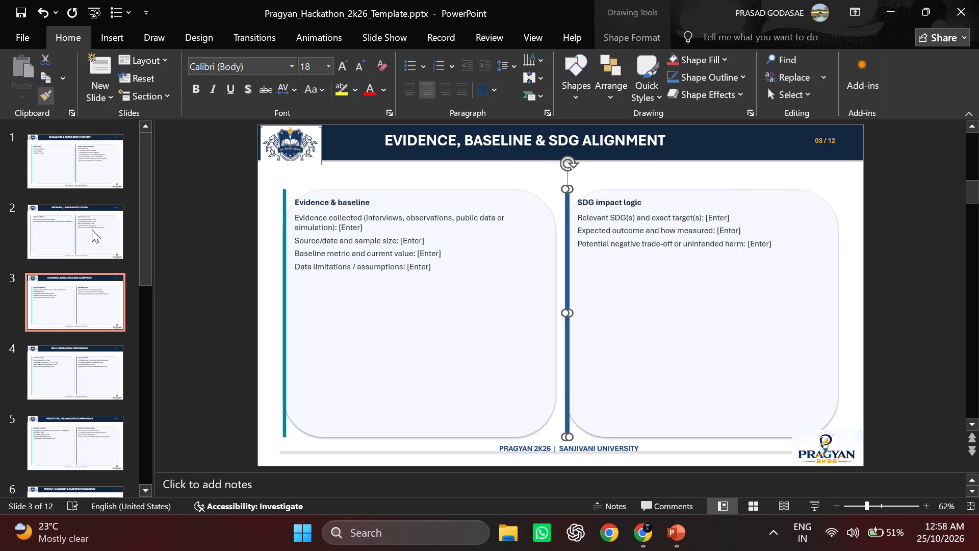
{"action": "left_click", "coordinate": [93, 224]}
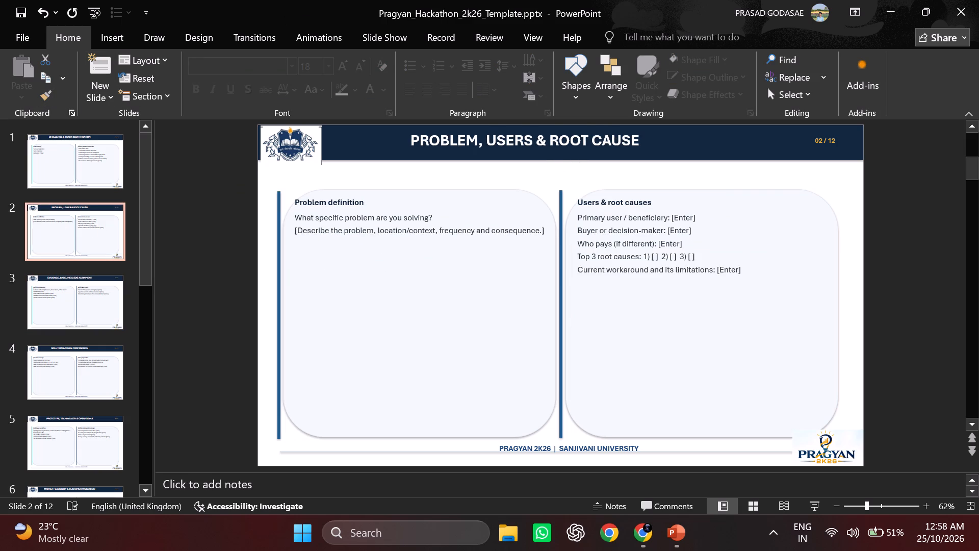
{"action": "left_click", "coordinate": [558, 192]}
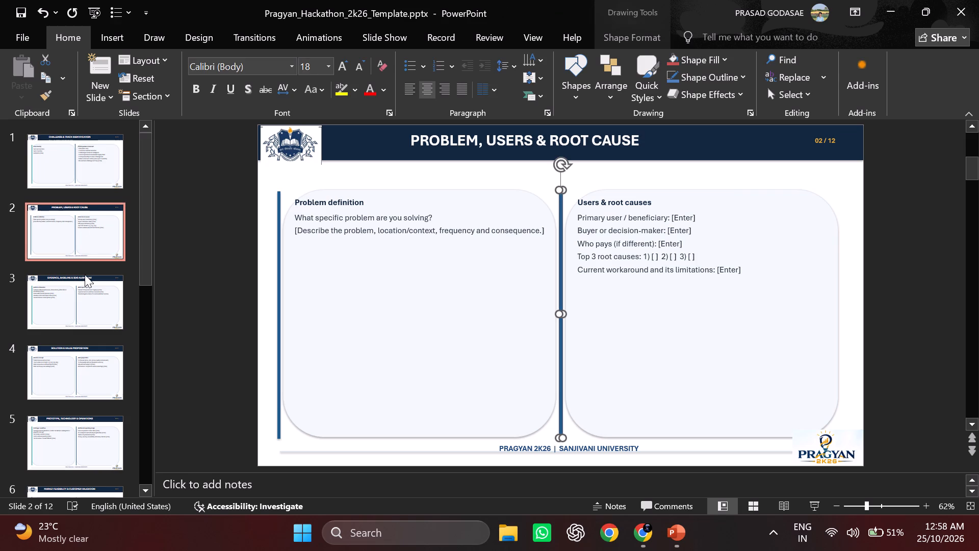
On slide 3, move the blue vertical bar beside SDG impact logic into the gap between the two cards.
{"action": "left_click", "coordinate": [85, 274]}
{"action": "left_click", "coordinate": [83, 288]}
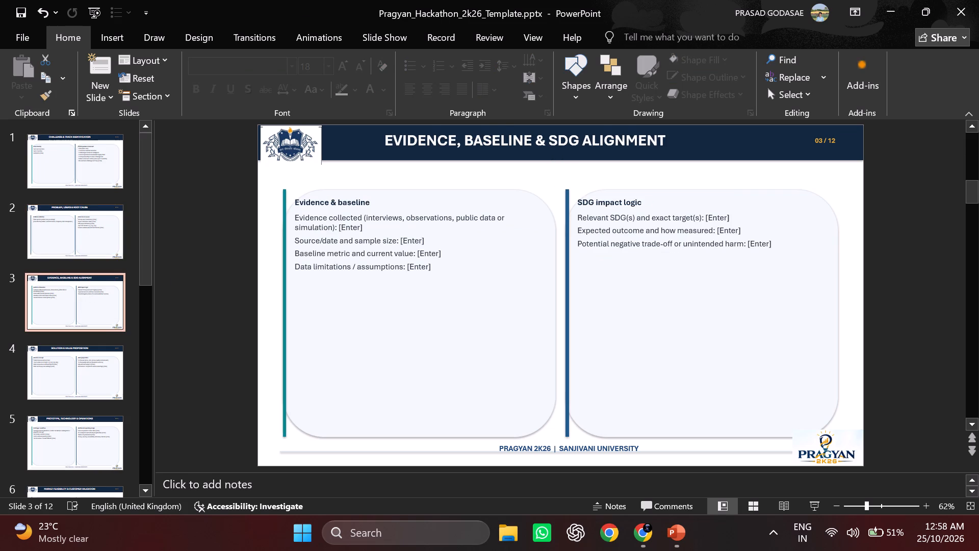
{"action": "left_click_drag", "start_coordinate": [568, 195], "coordinate": [565, 194]}
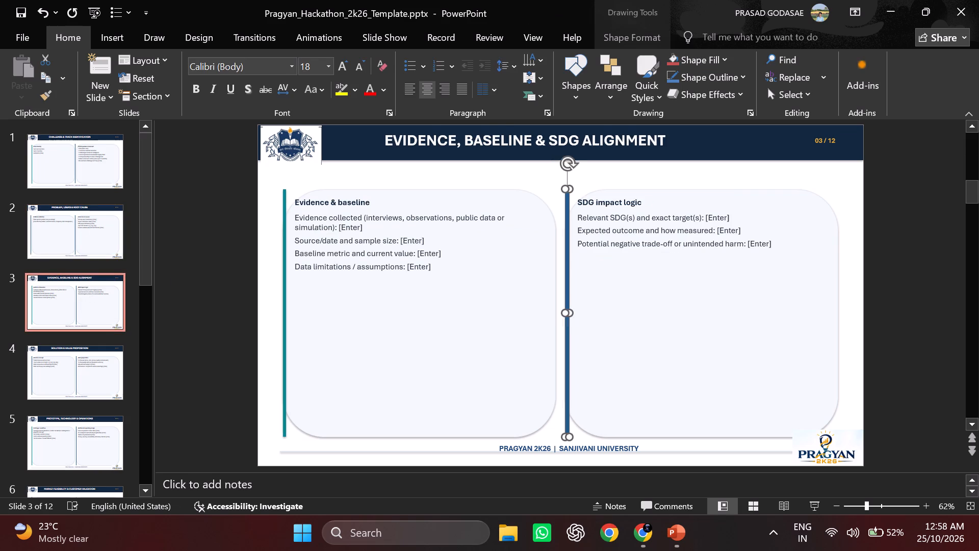
{"action": "left_click_drag", "start_coordinate": [565, 194], "coordinate": [561, 193]}
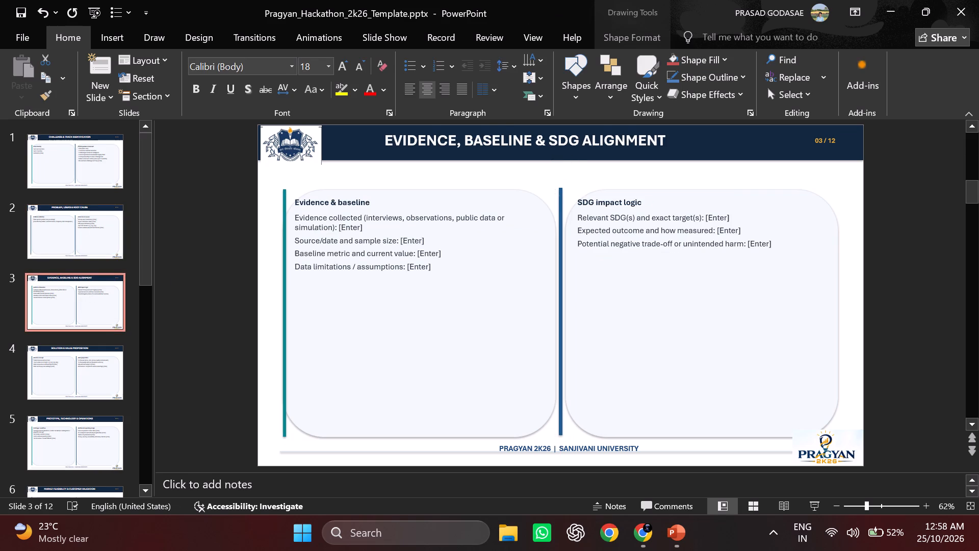
{"action": "left_click_drag", "start_coordinate": [561, 193], "coordinate": [561, 193]}
On slide 4, move the blue vertical bar beside Value proposition into the gap between the two cards.
{"action": "left_click", "coordinate": [99, 356]}
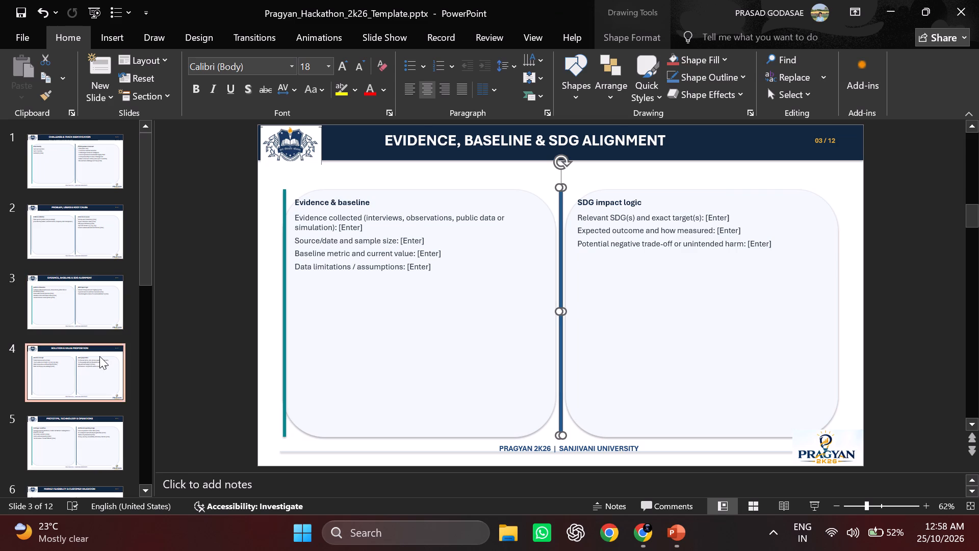
{"action": "left_click_drag", "start_coordinate": [566, 194], "coordinate": [559, 194]}
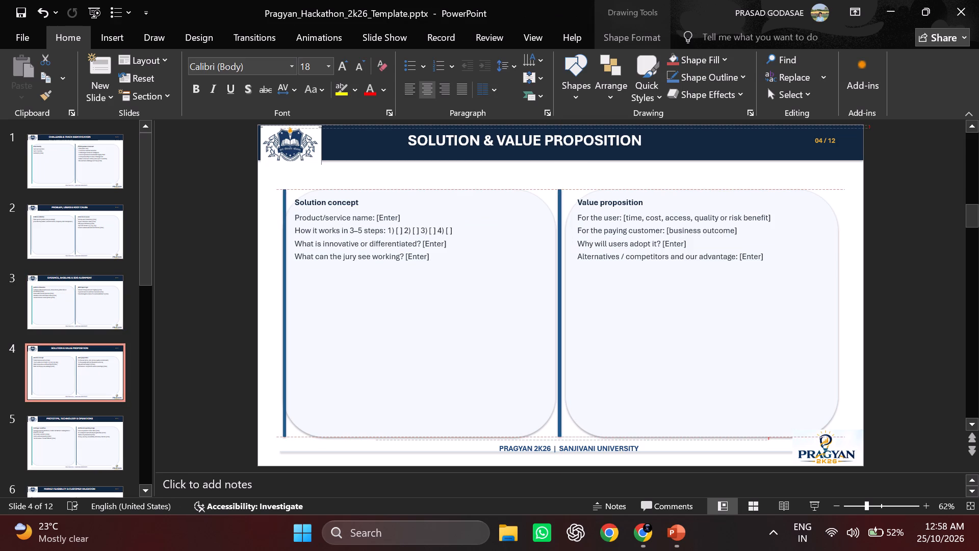
{"action": "left_click_drag", "start_coordinate": [559, 194], "coordinate": [560, 194]}
On slide 5, move the blue vertical bar beside Technical & operating design into the gap between the two cards.
{"action": "left_click", "coordinate": [88, 441]}
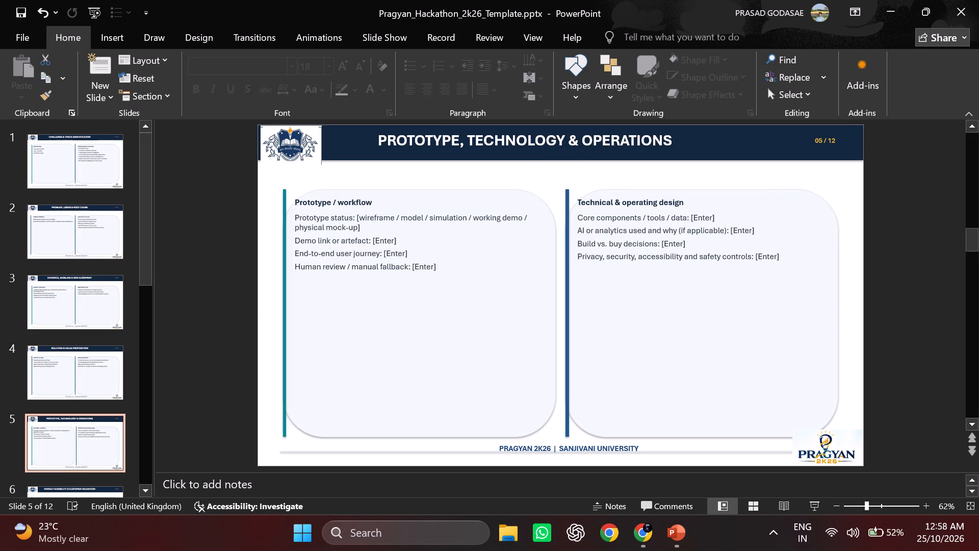
{"action": "left_click_drag", "start_coordinate": [566, 195], "coordinate": [562, 195]}
Compare slide 5's middle bar with slide 4's and shift it slightly toward the Prototype / workflow card to center it in the gap.
{"action": "scroll", "coordinate": [102, 351], "scroll_direction": "down", "scroll_amount": 2}
{"action": "left_click", "coordinate": [75, 208]}
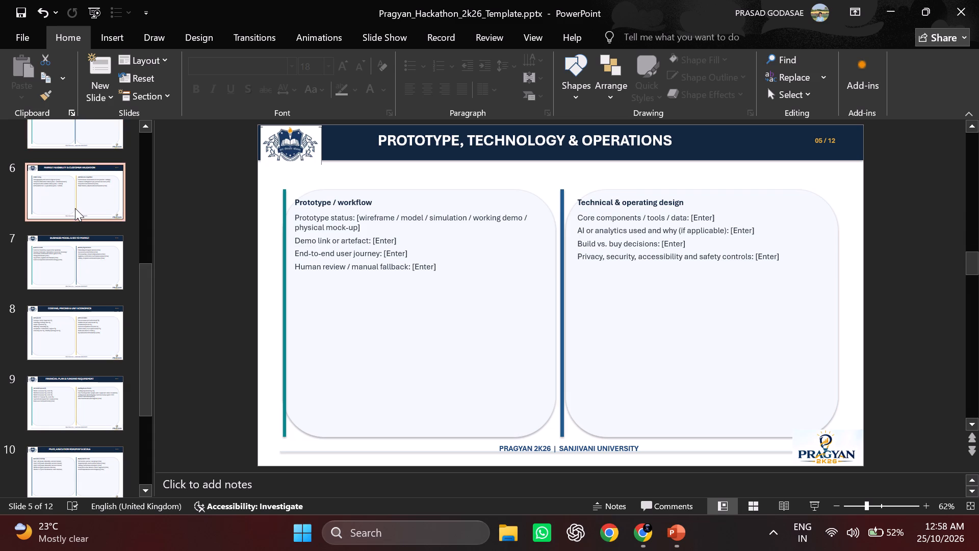
{"action": "left_click", "coordinate": [76, 150]}
{"action": "left_click", "coordinate": [81, 137]}
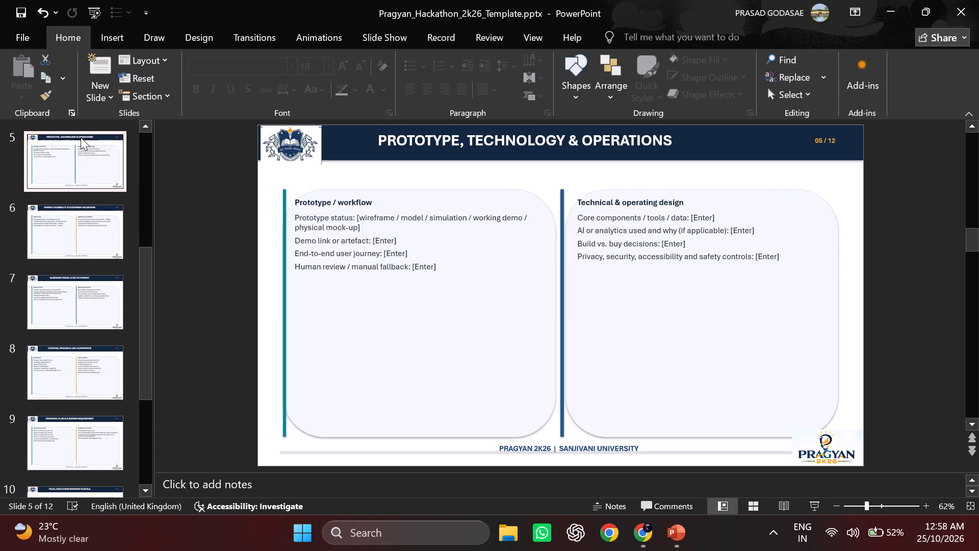
{"action": "scroll", "coordinate": [70, 196], "scroll_direction": "up", "scroll_amount": 1}
{"action": "left_click", "coordinate": [63, 222]}
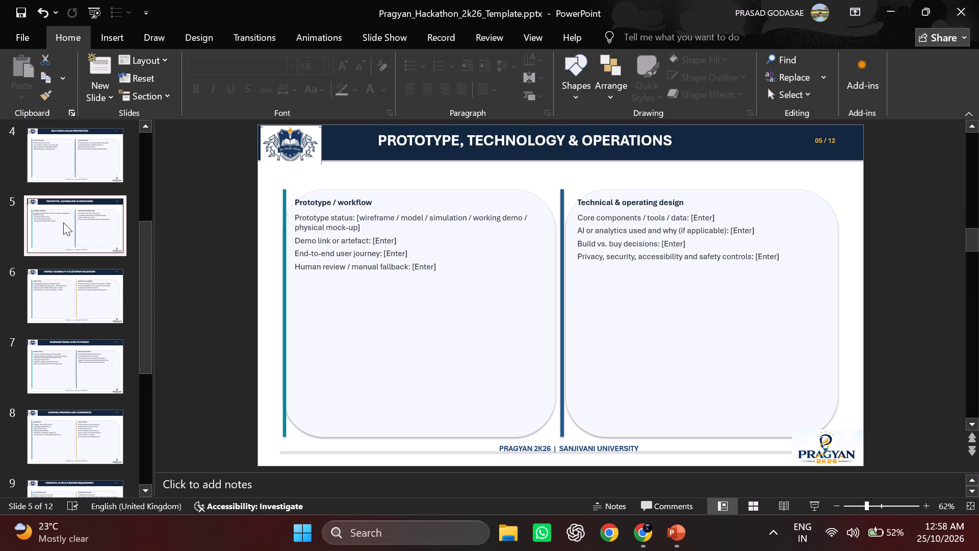
{"action": "left_click", "coordinate": [75, 171]}
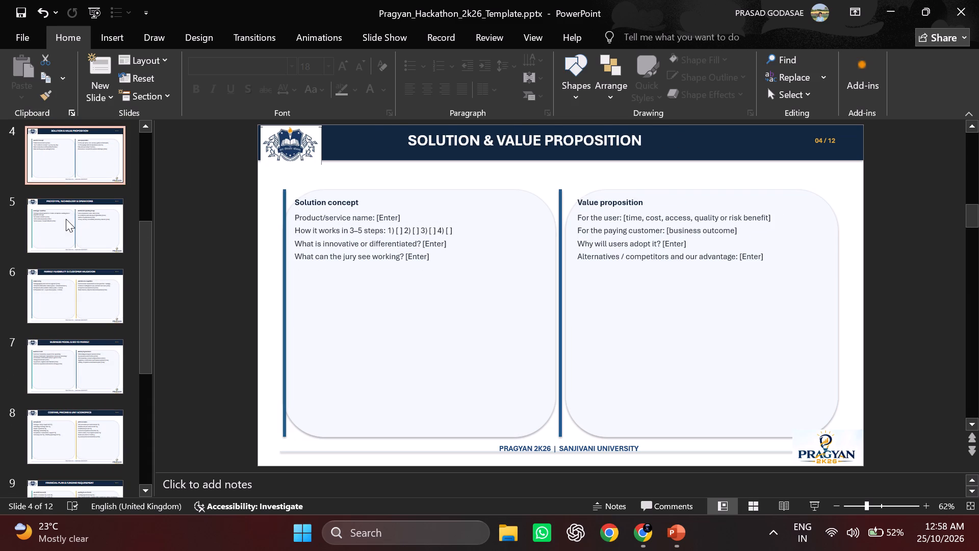
{"action": "left_click", "coordinate": [66, 219]}
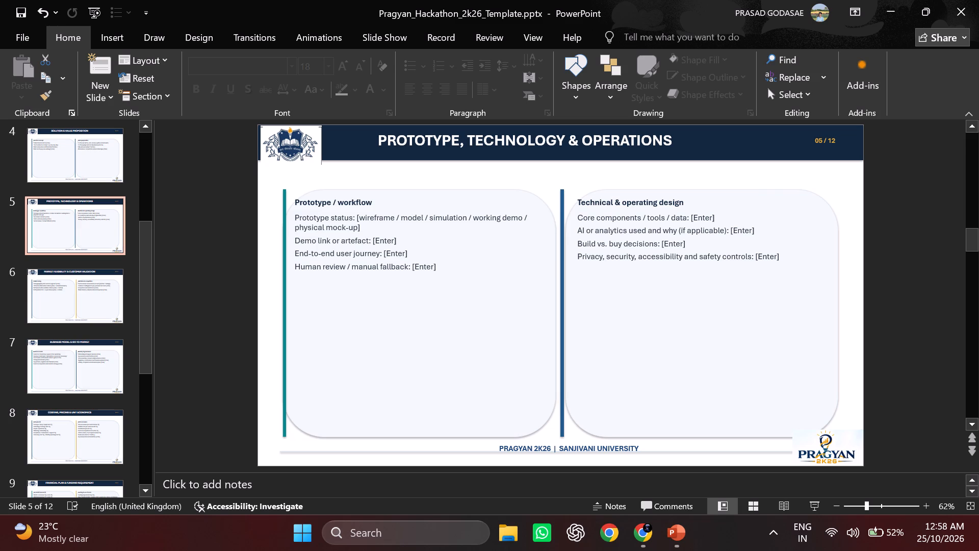
{"action": "left_click", "coordinate": [562, 199]}
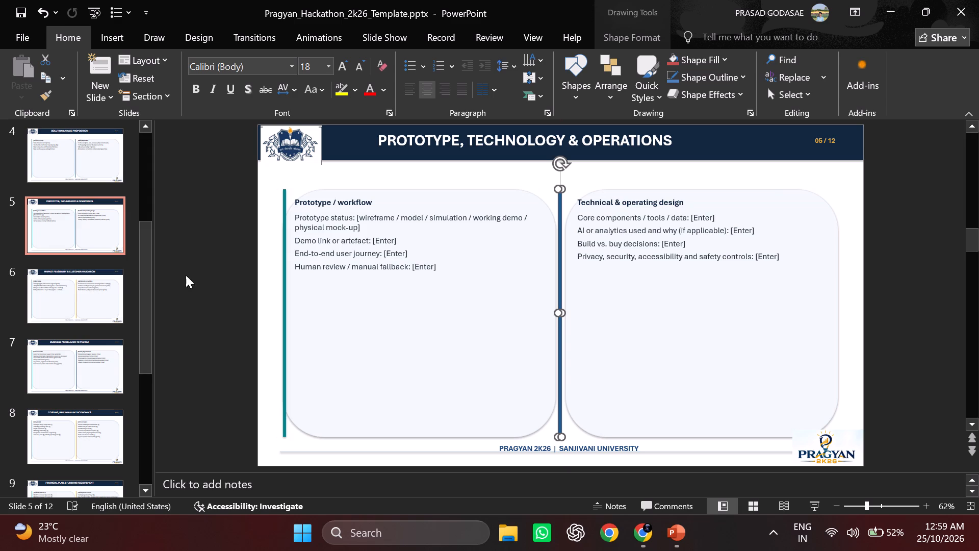
On slide 6, move the orange vertical bar beside Validation & competition into the middle of the gap between the two cards.
{"action": "left_click", "coordinate": [69, 284]}
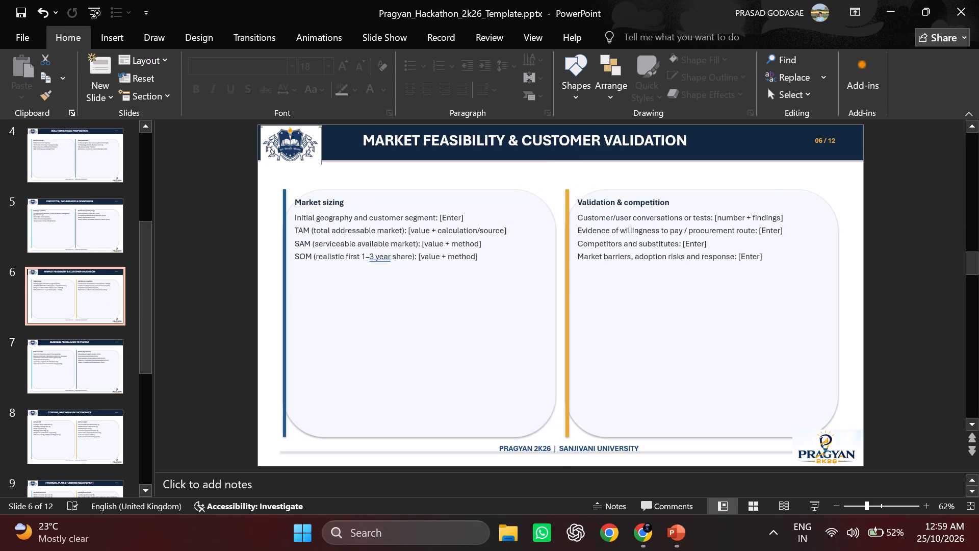
{"action": "left_click_drag", "start_coordinate": [568, 197], "coordinate": [563, 197]}
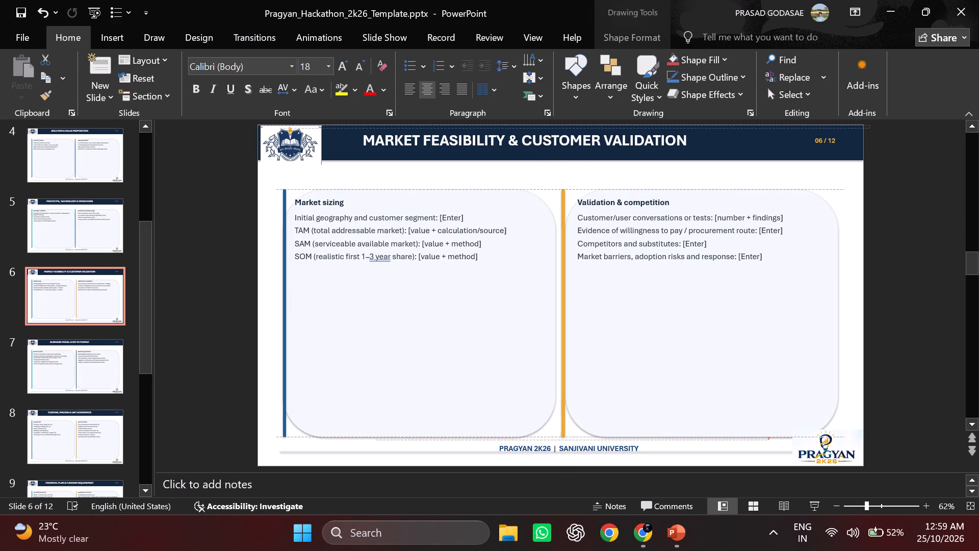
{"action": "left_click_drag", "start_coordinate": [563, 197], "coordinate": [560, 197]}
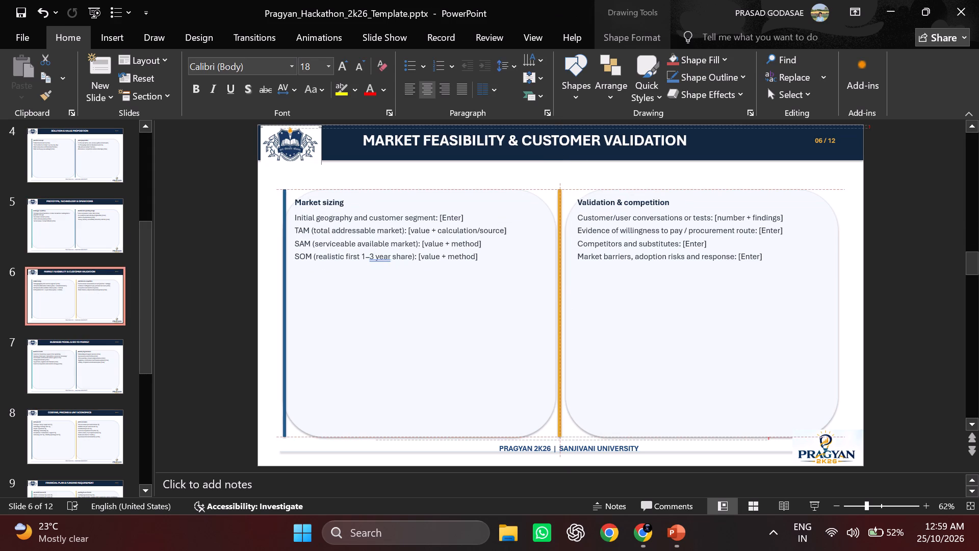
{"action": "left_click_drag", "start_coordinate": [560, 197], "coordinate": [563, 197]}
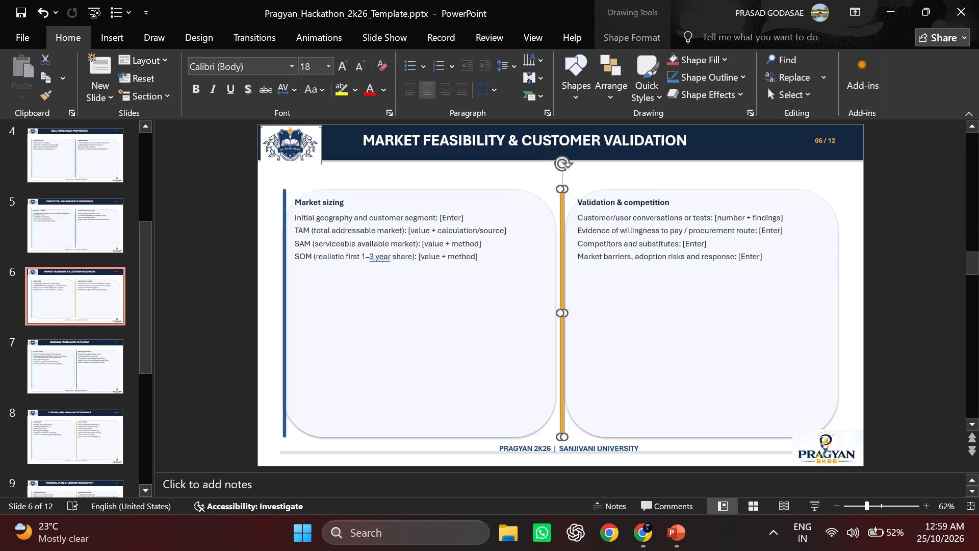
{"action": "left_click", "coordinate": [200, 390]}
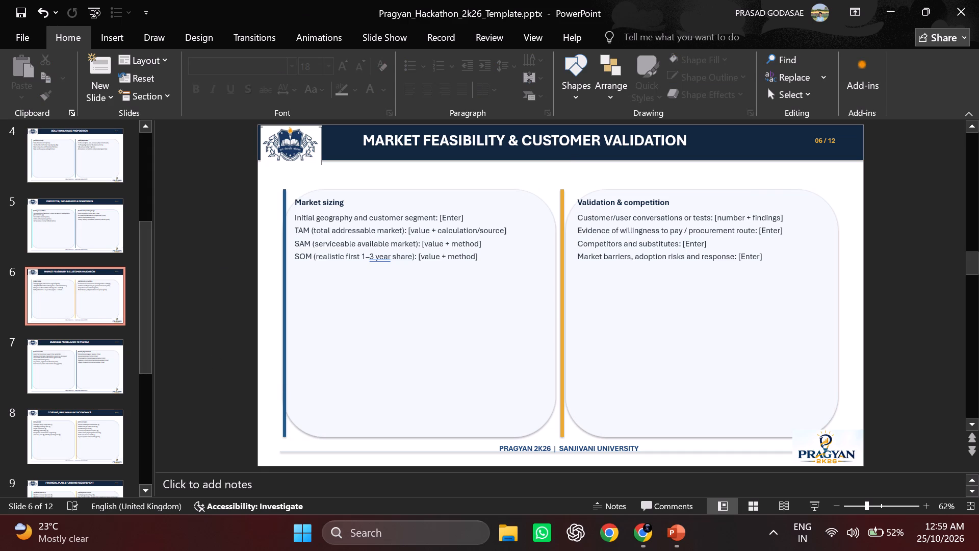
{"action": "left_click", "coordinate": [562, 205]}
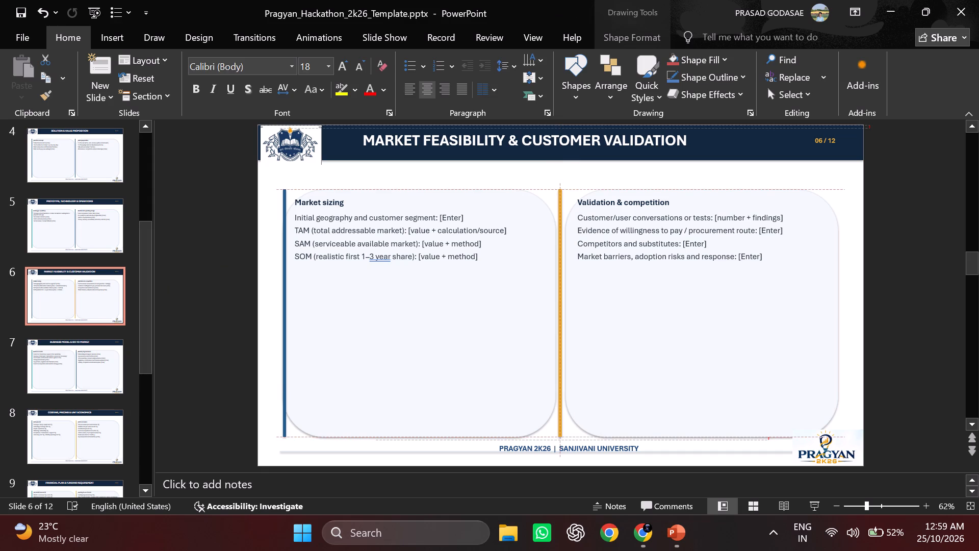
On slide 7, move the blue vertical bar beside Delivery & governance into the gap between the two cards.
{"action": "left_click", "coordinate": [59, 397]}
{"action": "left_click", "coordinate": [85, 381]}
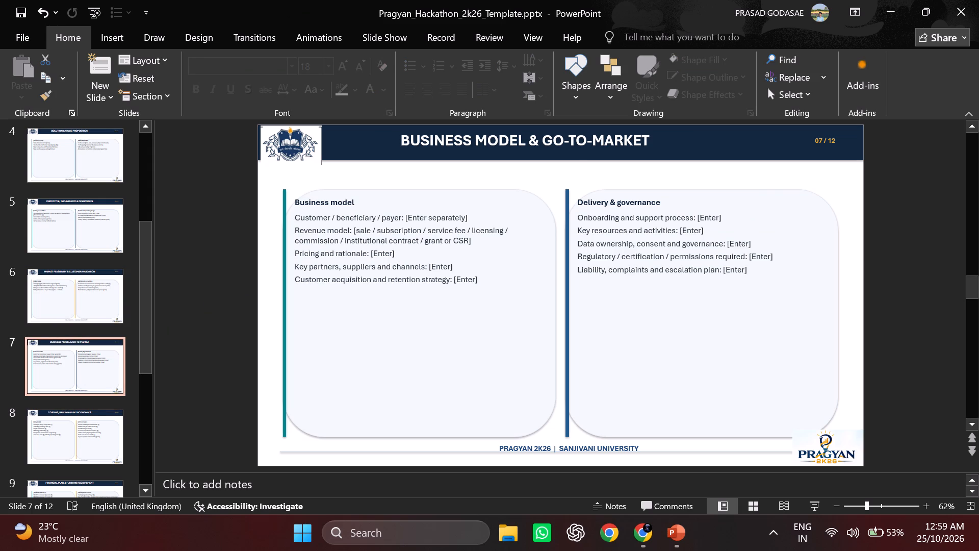
{"action": "left_click_drag", "start_coordinate": [568, 195], "coordinate": [562, 195]}
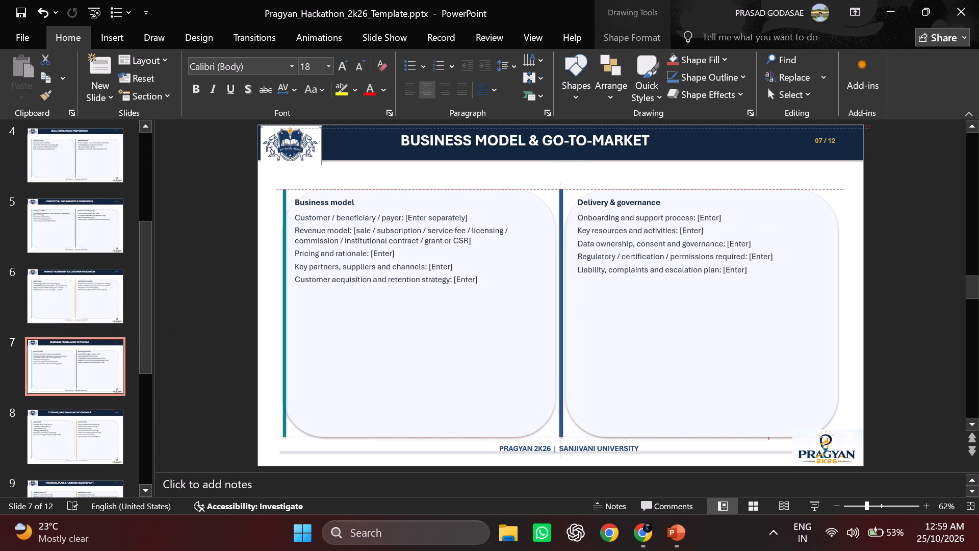
{"action": "left_click_drag", "start_coordinate": [562, 195], "coordinate": [562, 195]}
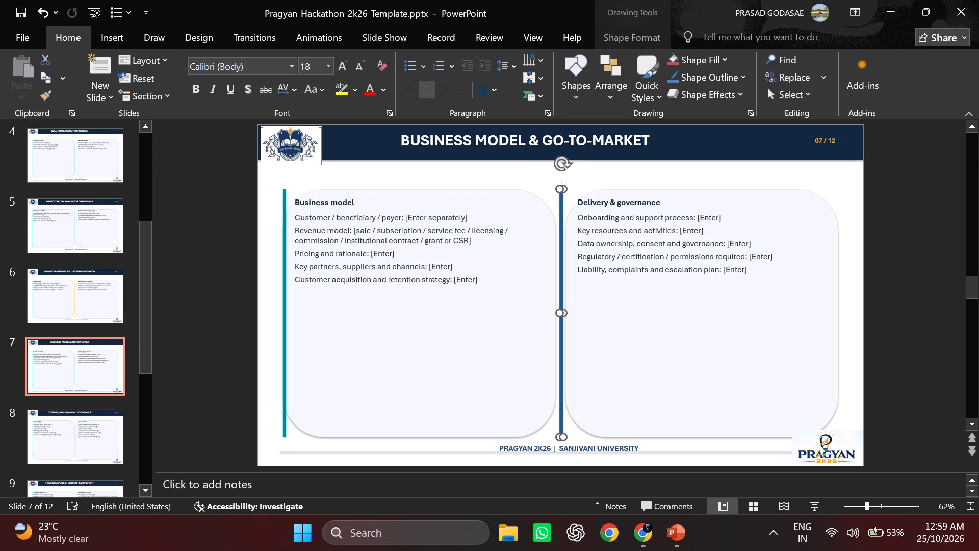
On slide 8, move the orange vertical bar beside Unit economics into the gap, keeping it level with the cards.
{"action": "left_click", "coordinate": [69, 414]}
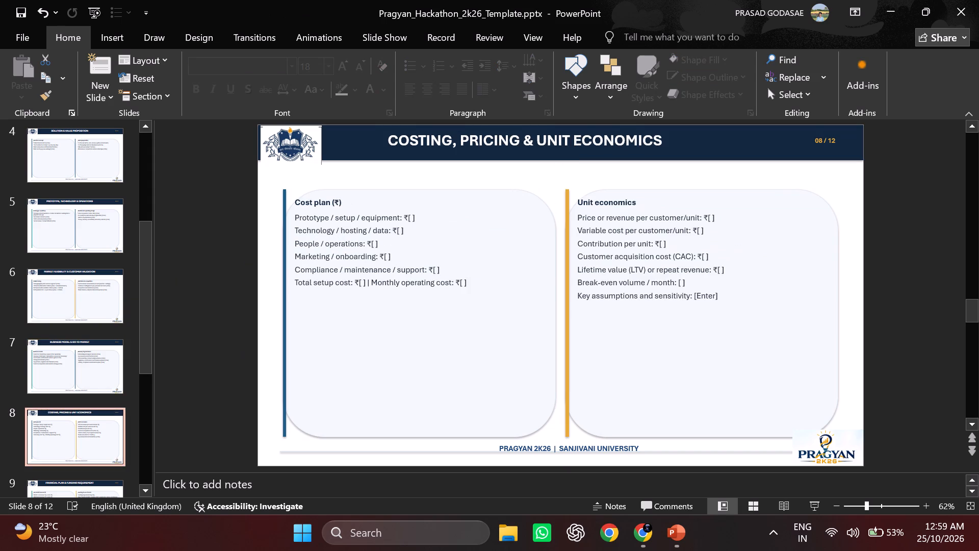
{"action": "left_click_drag", "start_coordinate": [564, 192], "coordinate": [552, 193]}
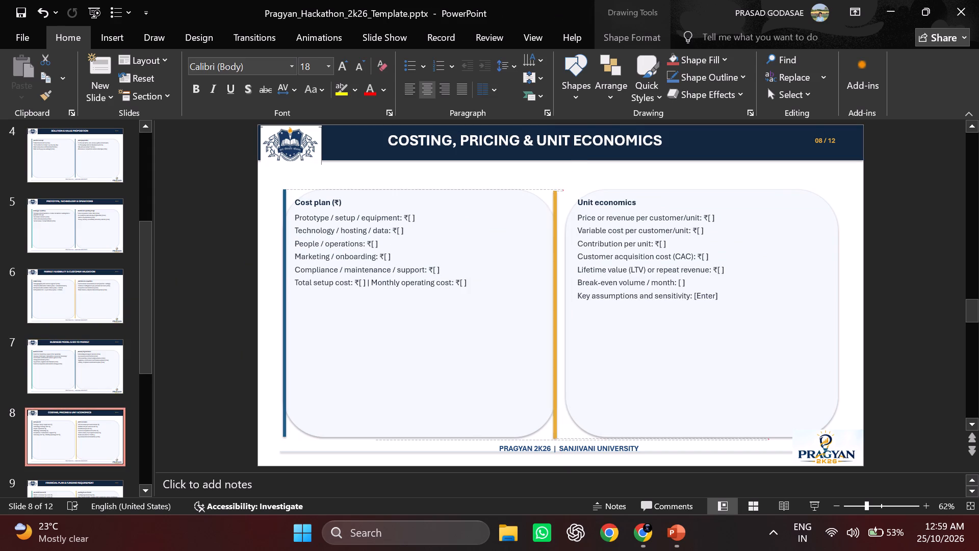
{"action": "left_click_drag", "start_coordinate": [552, 193], "coordinate": [557, 195]}
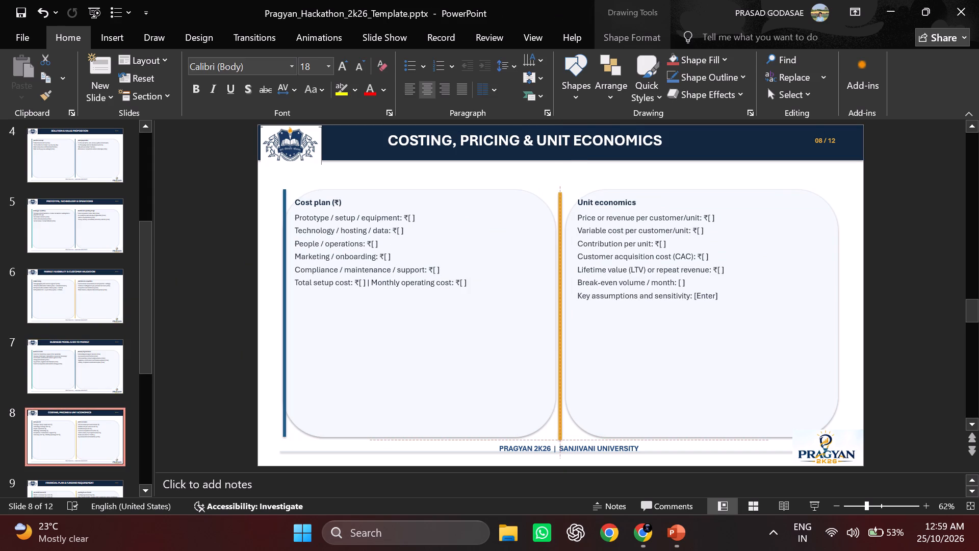
{"action": "left_click_drag", "start_coordinate": [557, 195], "coordinate": [560, 193]}
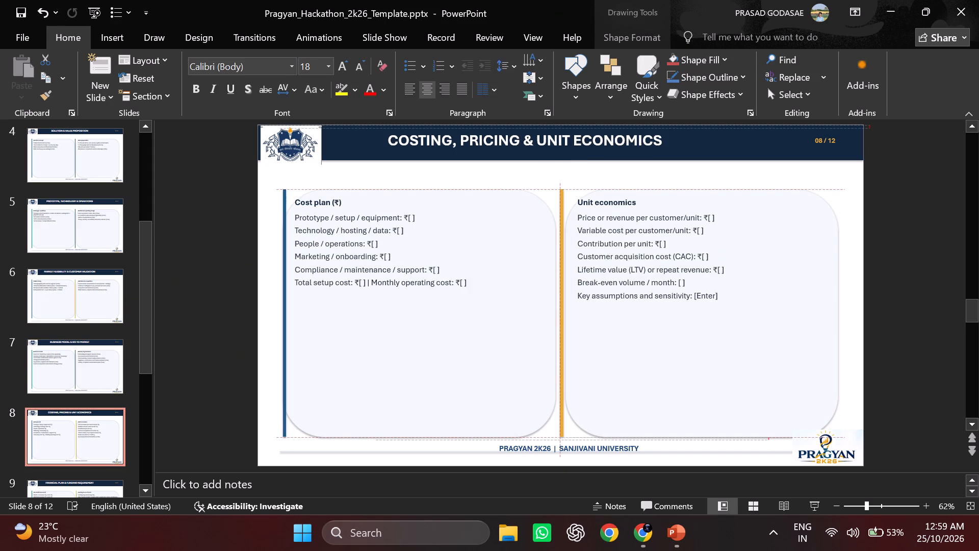
{"action": "left_click_drag", "start_coordinate": [560, 193], "coordinate": [559, 193]}
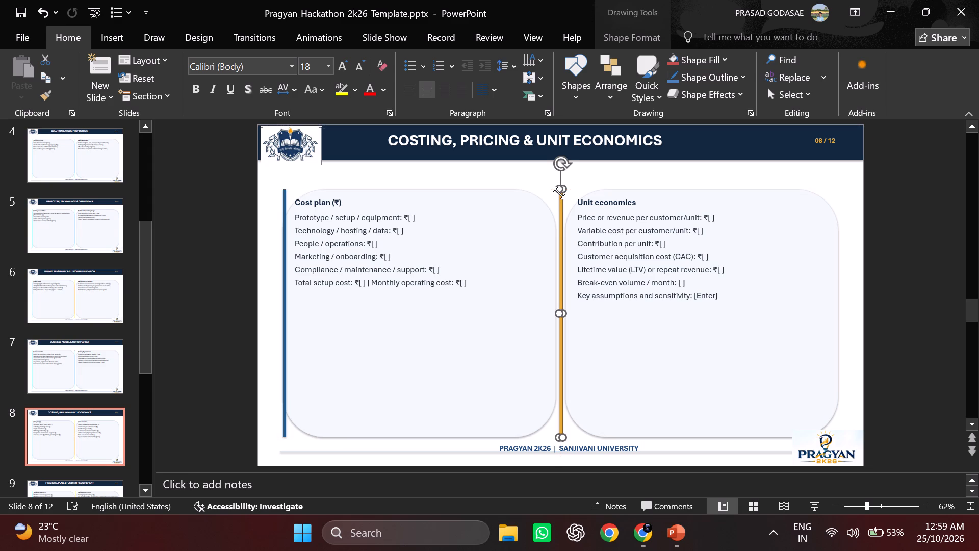
On slide 9, move the orange vertical bar beside Funding & use of funds into the gap between the two cards.
{"action": "scroll", "coordinate": [50, 464], "scroll_direction": "down", "scroll_amount": 1}
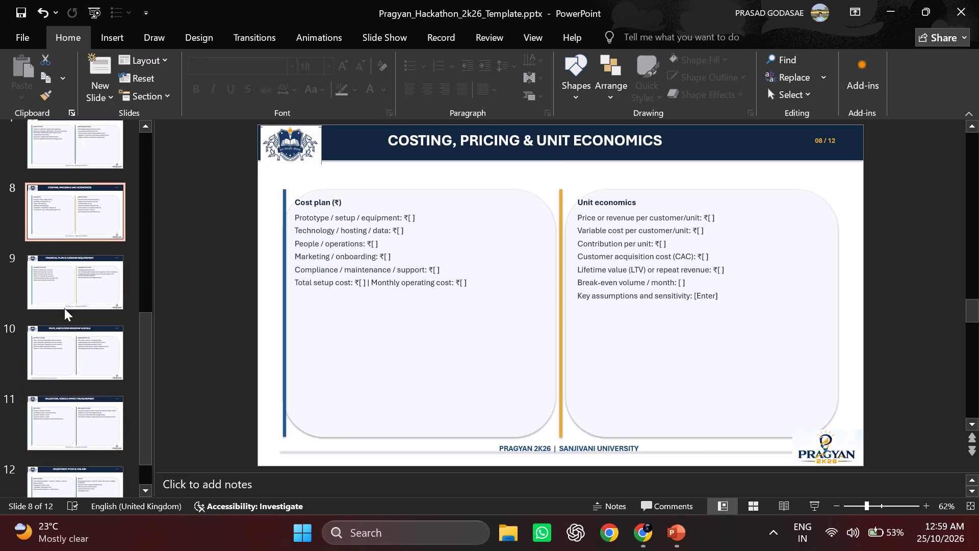
{"action": "left_click", "coordinate": [64, 290]}
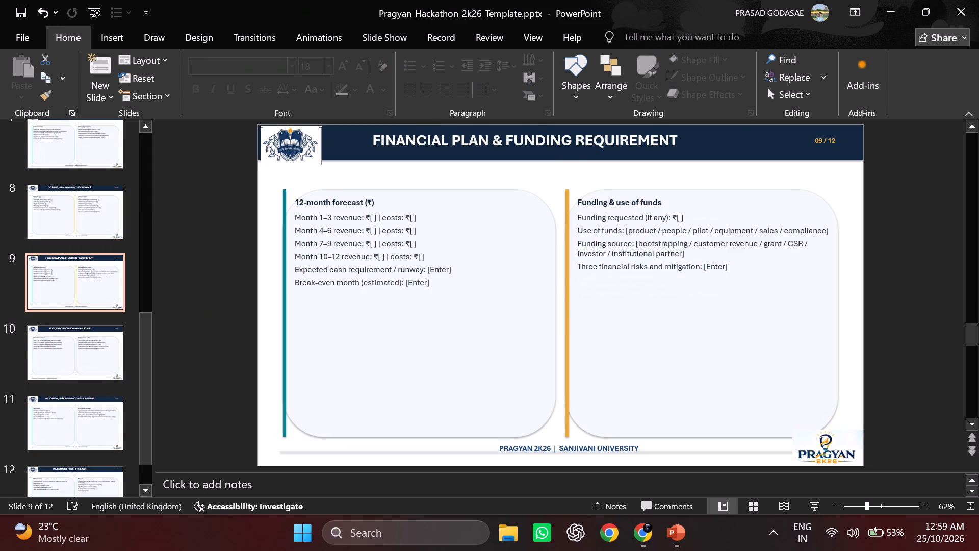
{"action": "left_click_drag", "start_coordinate": [568, 198], "coordinate": [561, 198]}
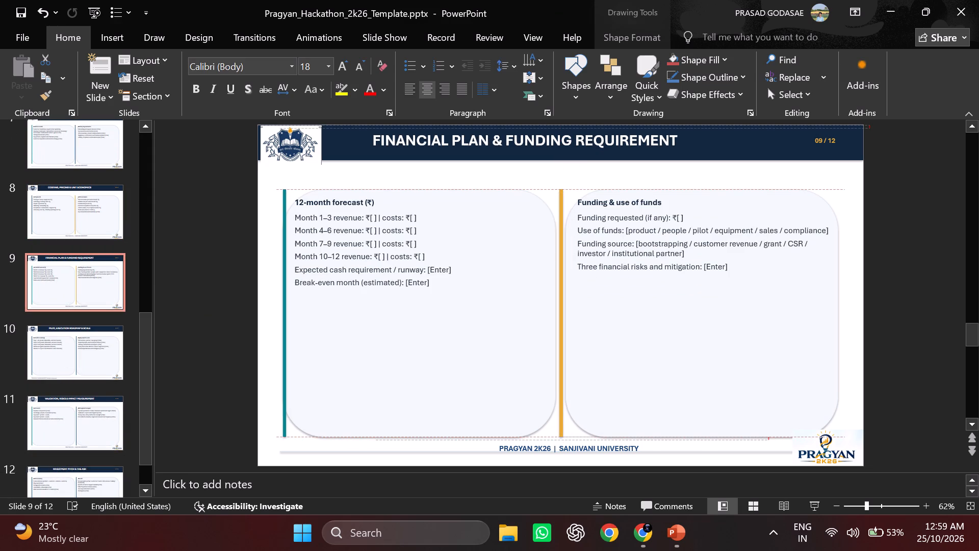
{"action": "left_click_drag", "start_coordinate": [561, 198], "coordinate": [562, 198]}
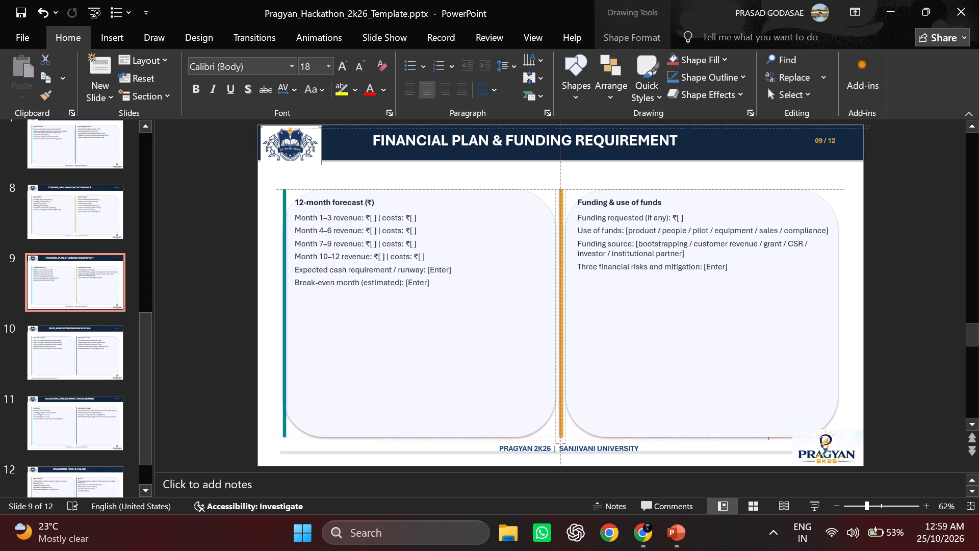
On slide 10, move the blue vertical bar beside Deployment & scale into the gap between the two cards.
{"action": "left_click", "coordinate": [32, 363]}
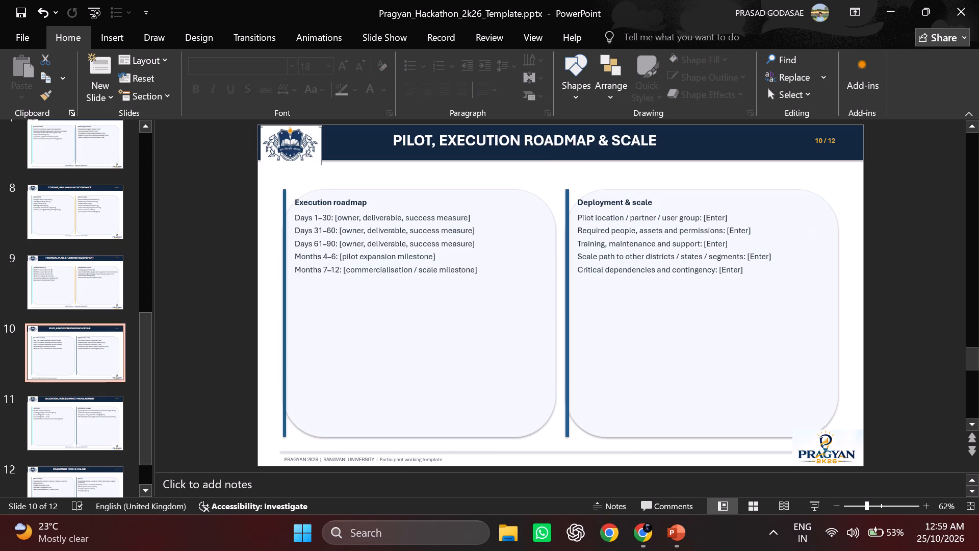
{"action": "left_click_drag", "start_coordinate": [567, 193], "coordinate": [563, 193]}
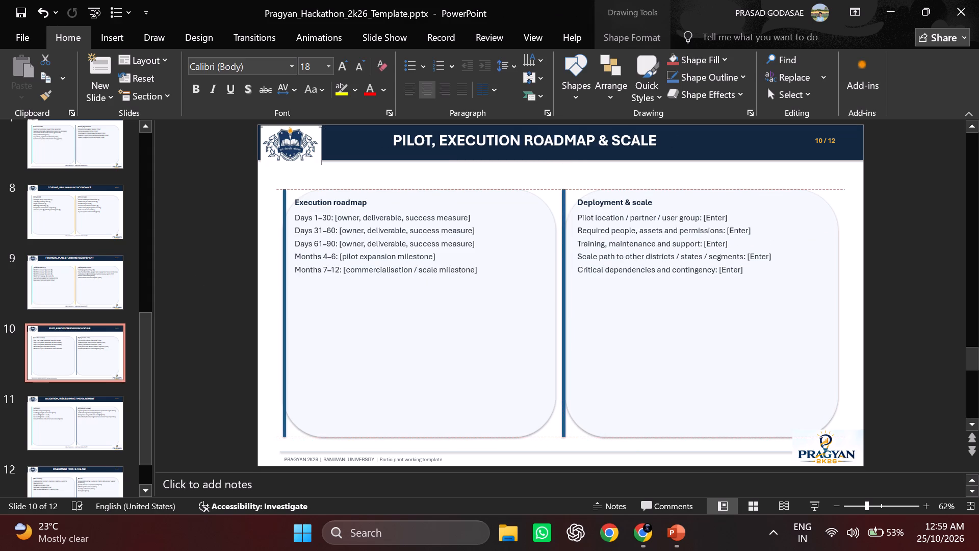
{"action": "left_click_drag", "start_coordinate": [563, 193], "coordinate": [560, 193]}
On slide 11, move the blue vertical bar beside Risk register & impact into the gap between the two cards.
{"action": "left_click", "coordinate": [53, 406]}
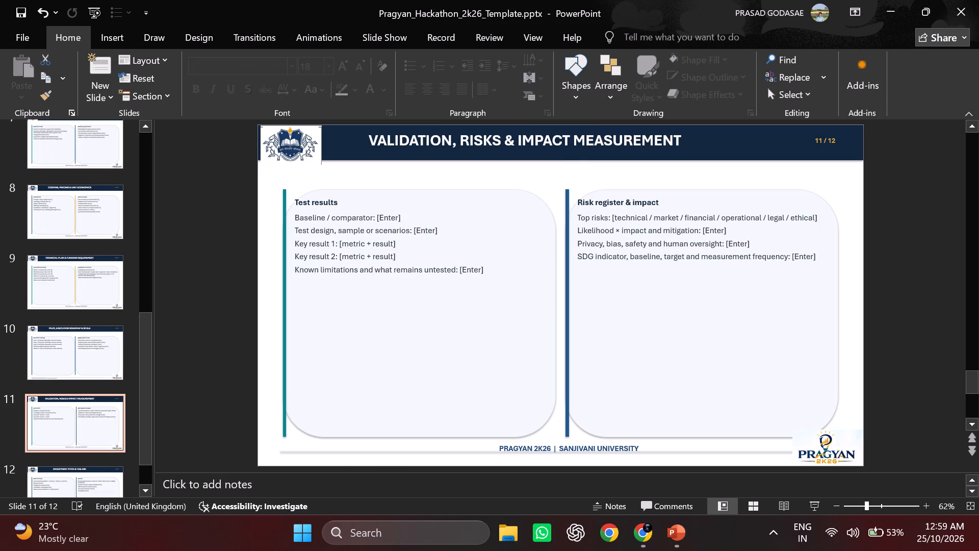
{"action": "left_click", "coordinate": [566, 196]}
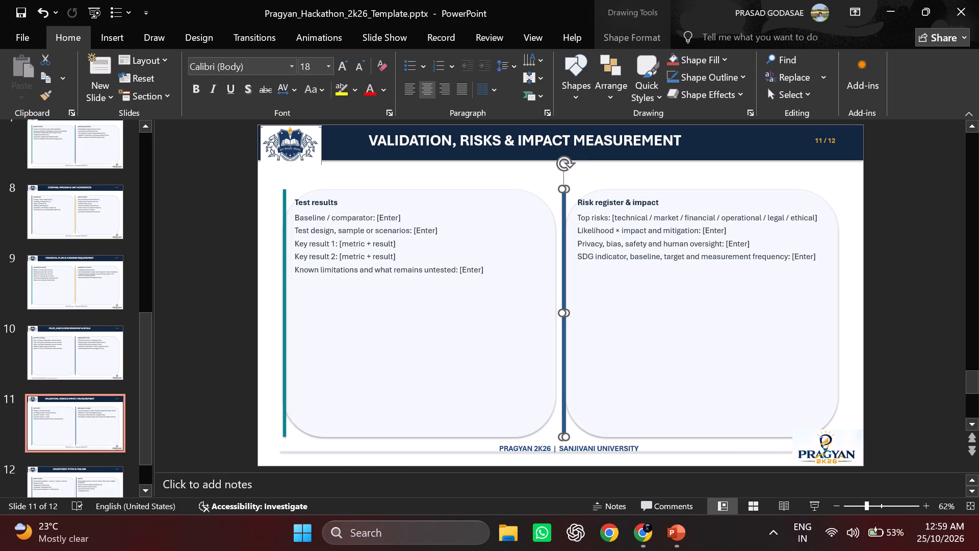
{"action": "left_click", "coordinate": [564, 201]}
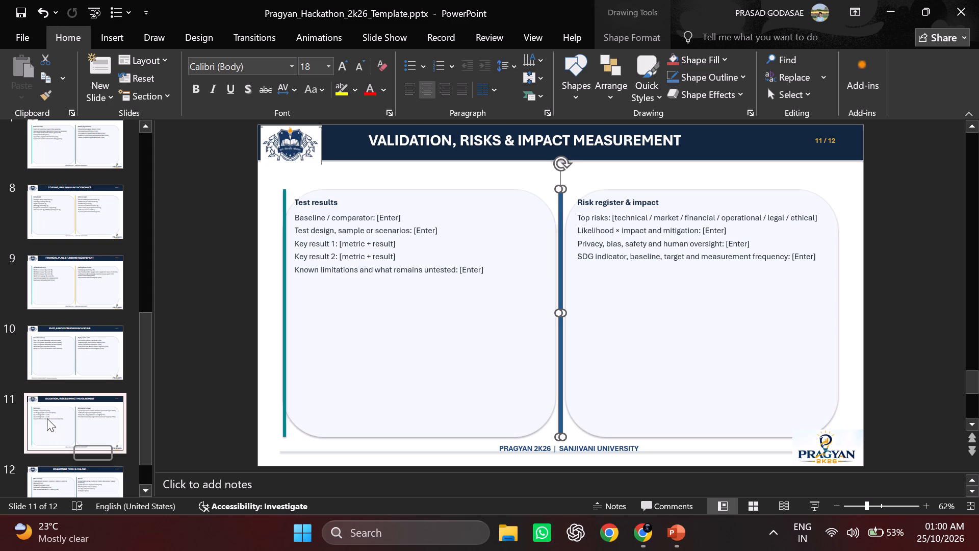
On slide 12, move the blue vertical bar beside The ask into the gap between the two cards.
{"action": "scroll", "coordinate": [47, 418], "scroll_direction": "down", "scroll_amount": 1}
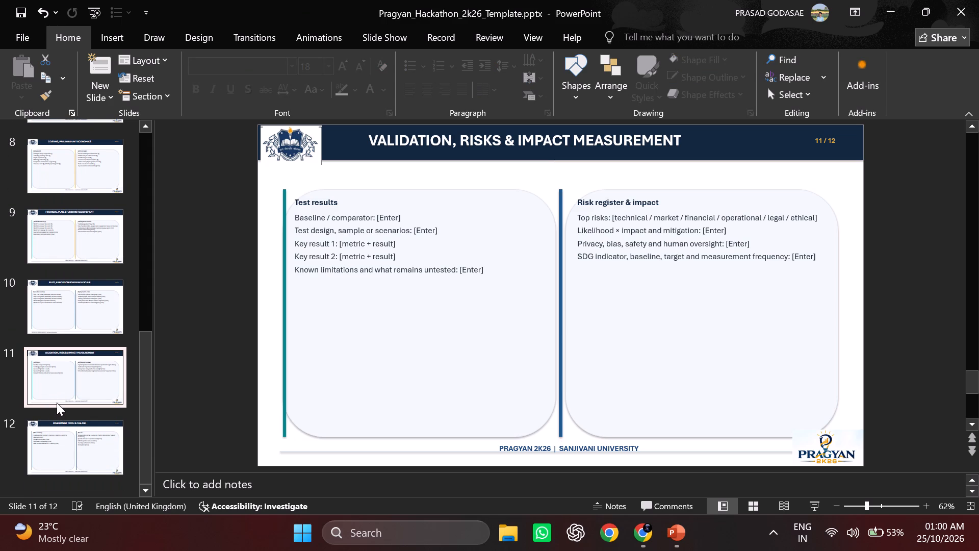
{"action": "left_click", "coordinate": [57, 403]}
{"action": "left_click", "coordinate": [75, 471]}
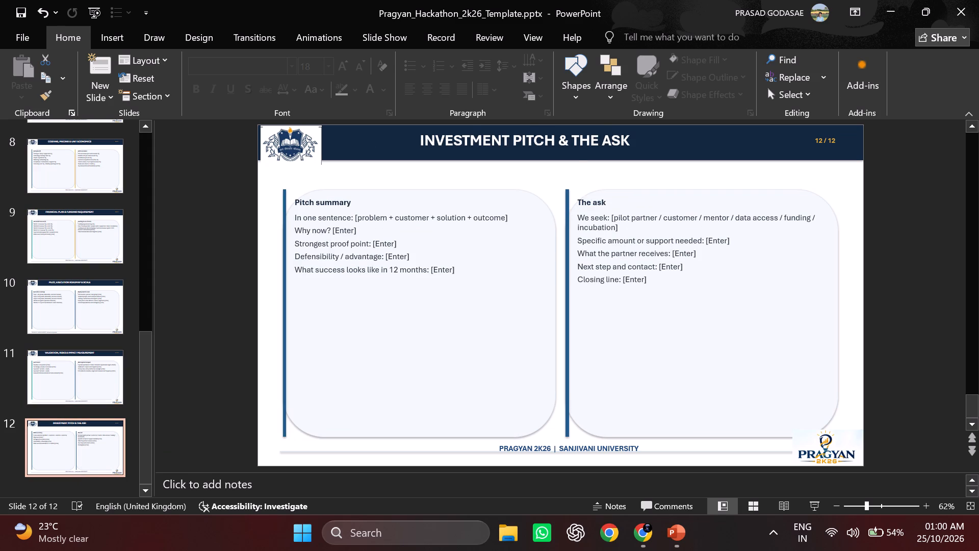
{"action": "left_click_drag", "start_coordinate": [565, 197], "coordinate": [560, 197]}
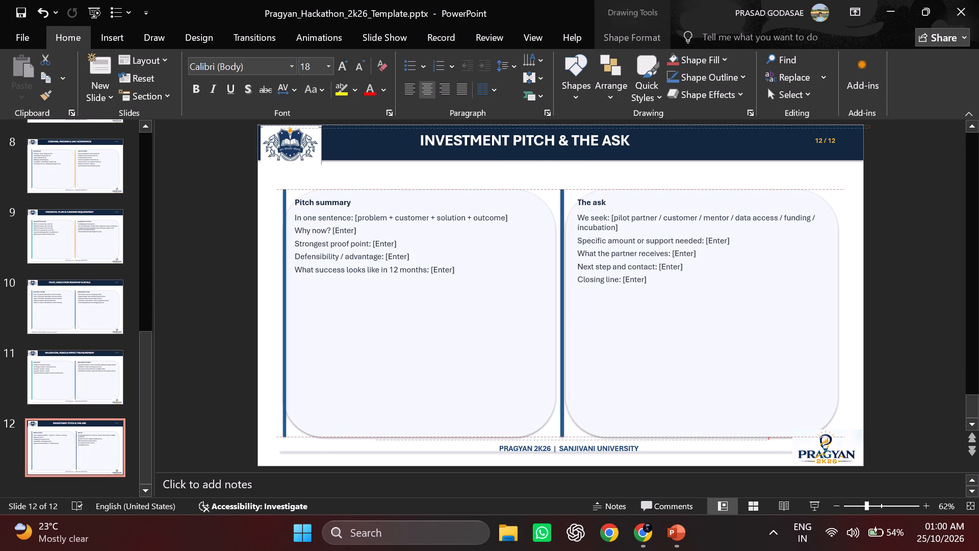
{"action": "left_click_drag", "start_coordinate": [560, 197], "coordinate": [559, 195]}
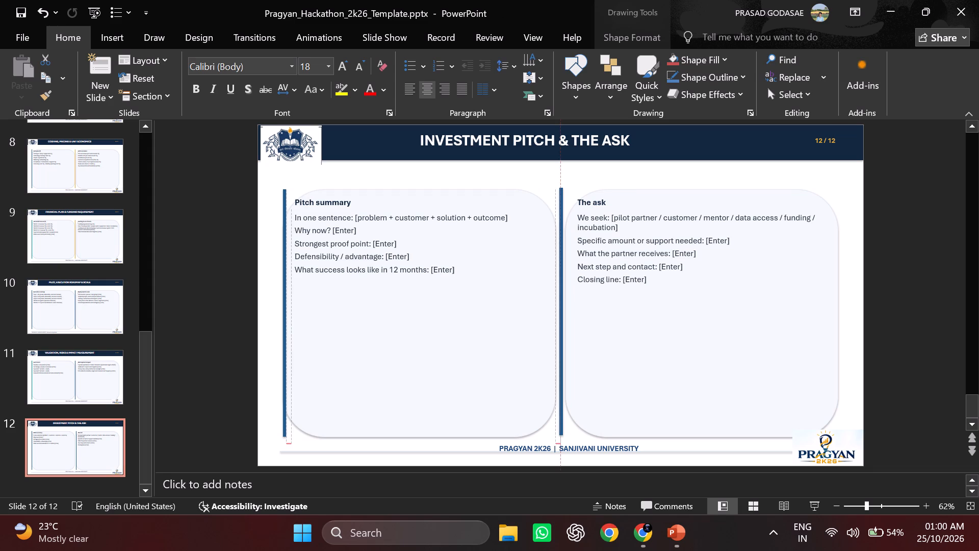
{"action": "left_click_drag", "start_coordinate": [559, 195], "coordinate": [559, 195]}
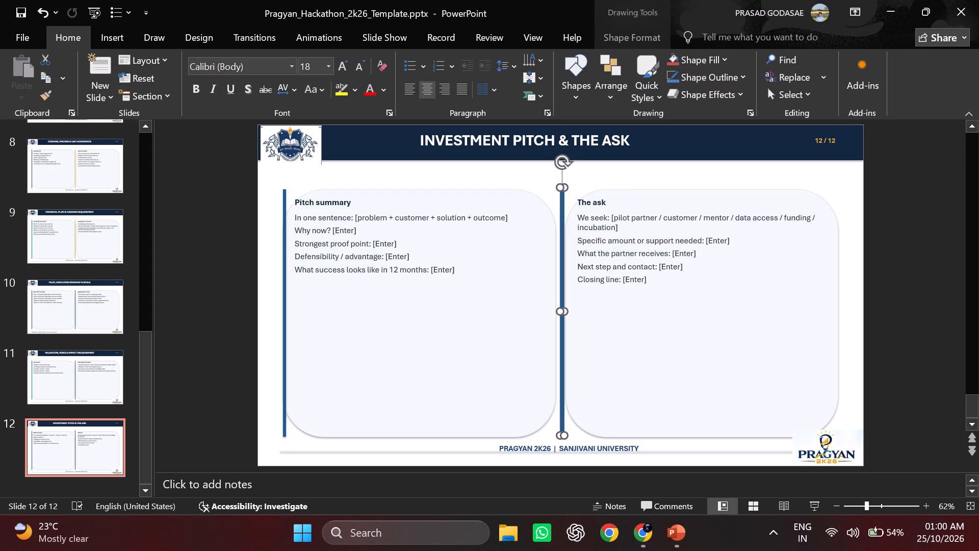
Review slides 11 to 9, return to slide 1 and move the teal bar beside Team identity outward, clear of the card's edge.
{"action": "left_click", "coordinate": [89, 398]}
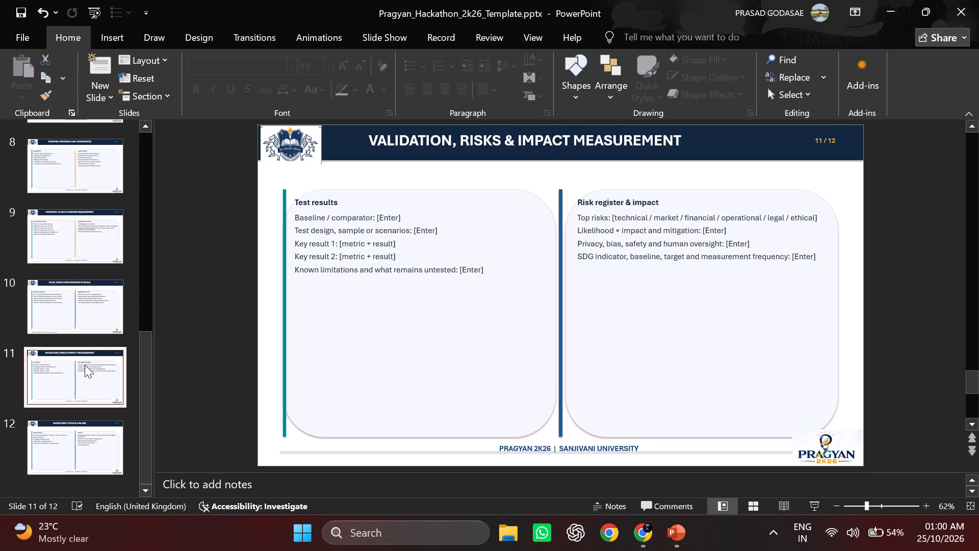
{"action": "left_click", "coordinate": [77, 320]}
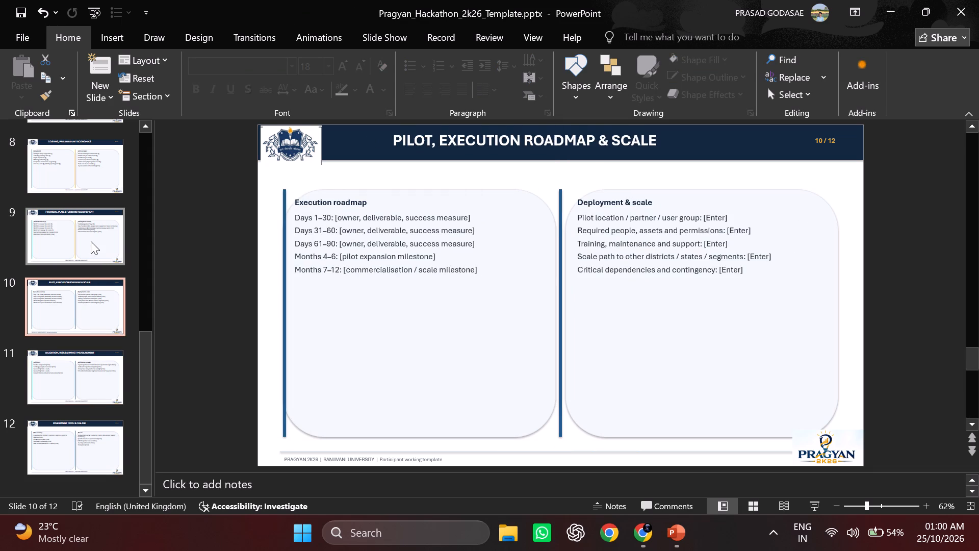
{"action": "left_click", "coordinate": [91, 241]}
{"action": "scroll", "coordinate": [91, 241], "scroll_direction": "up", "scroll_amount": 5}
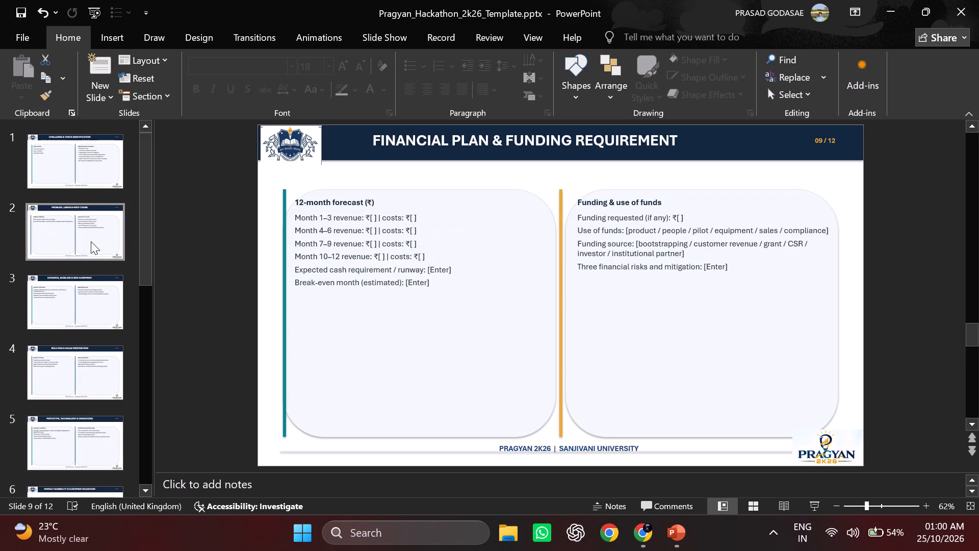
{"action": "left_click", "coordinate": [74, 132]}
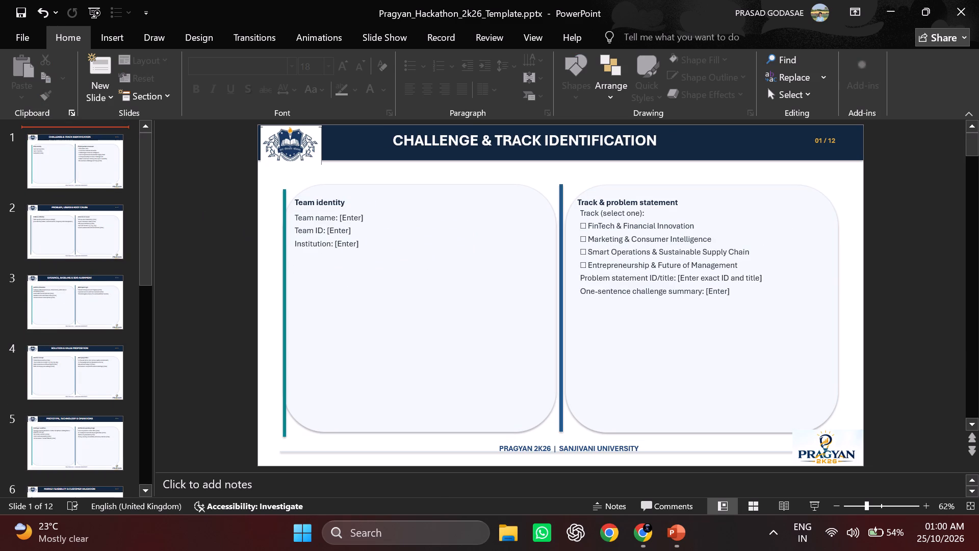
{"action": "left_click_drag", "start_coordinate": [284, 196], "coordinate": [278, 196]}
Check slide 2, and on slide 3 move the teal bar beside Evidence & baseline outward, clear of the card's edge.
{"action": "left_click", "coordinate": [85, 227]}
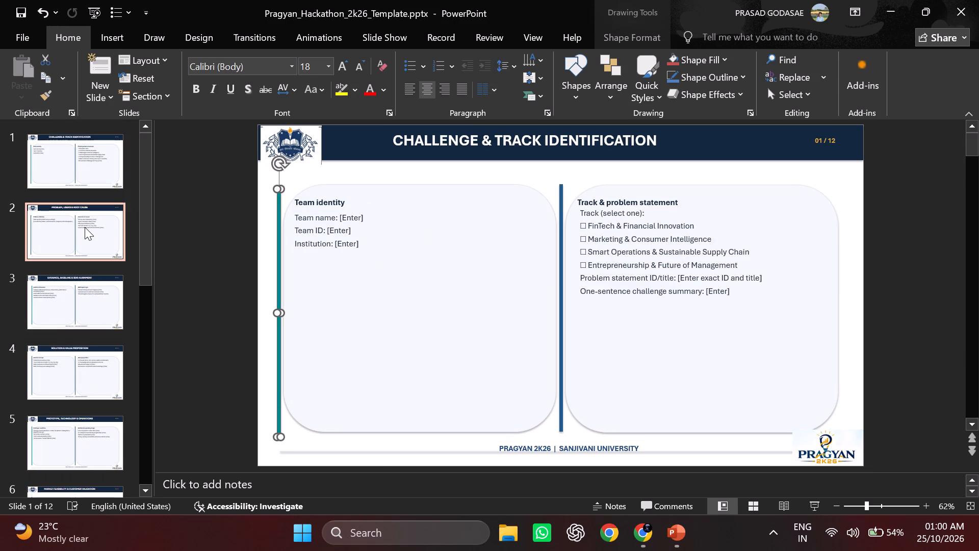
{"action": "left_click", "coordinate": [84, 315]}
{"action": "left_click_drag", "start_coordinate": [284, 196], "coordinate": [281, 196]}
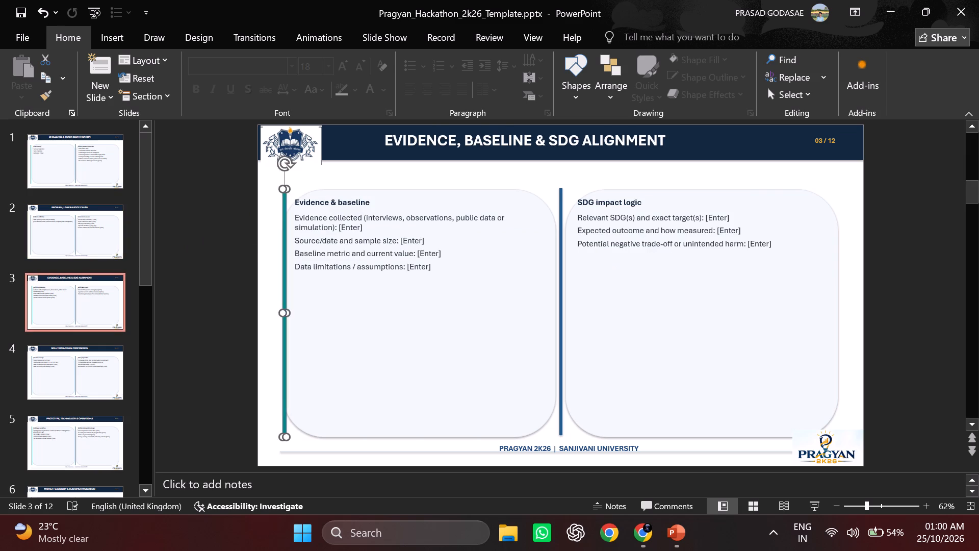
{"action": "left_click_drag", "start_coordinate": [281, 196], "coordinate": [278, 196]}
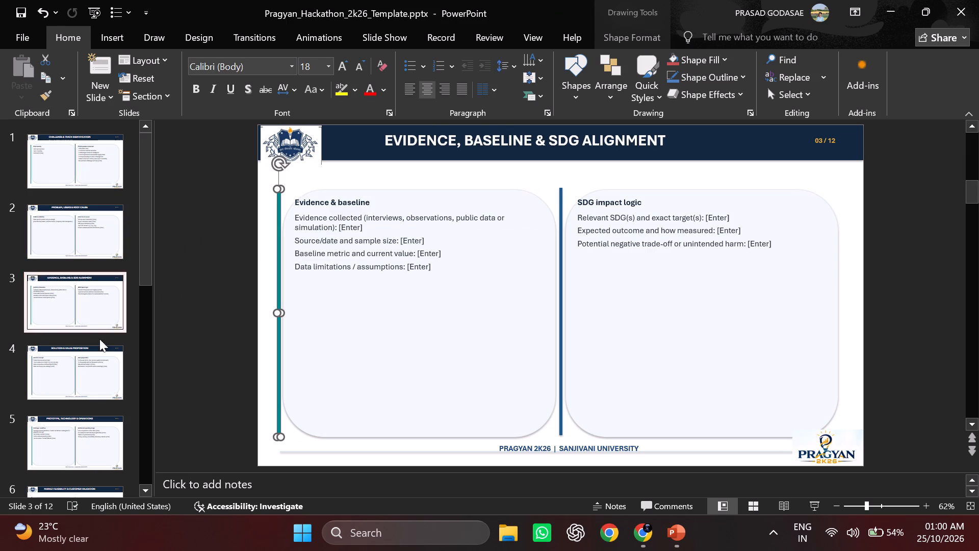
On slide 4, move the blue vertical bar beside Solution concept outward, clear of the card's edge.
{"action": "left_click", "coordinate": [71, 376]}
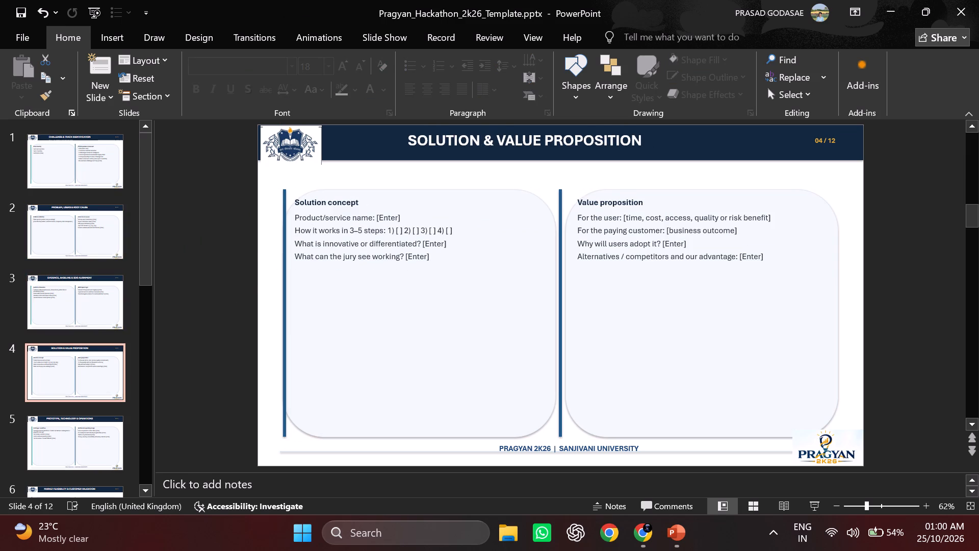
{"action": "left_click_drag", "start_coordinate": [284, 194], "coordinate": [277, 194]}
On slide 5, move the teal vertical bar beside Prototype / workflow outward, clear of the card's edge.
{"action": "left_click", "coordinate": [78, 438]}
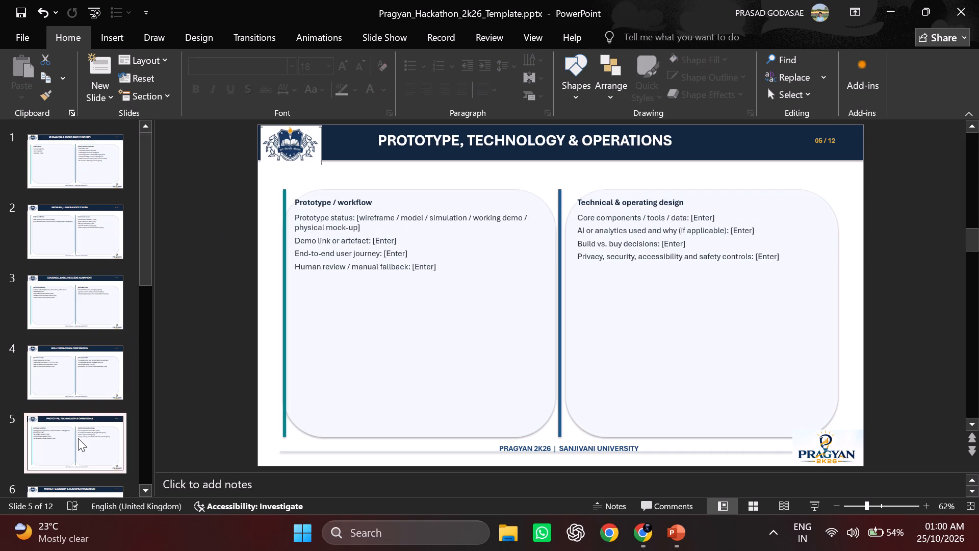
{"action": "left_click_drag", "start_coordinate": [284, 192], "coordinate": [277, 193]}
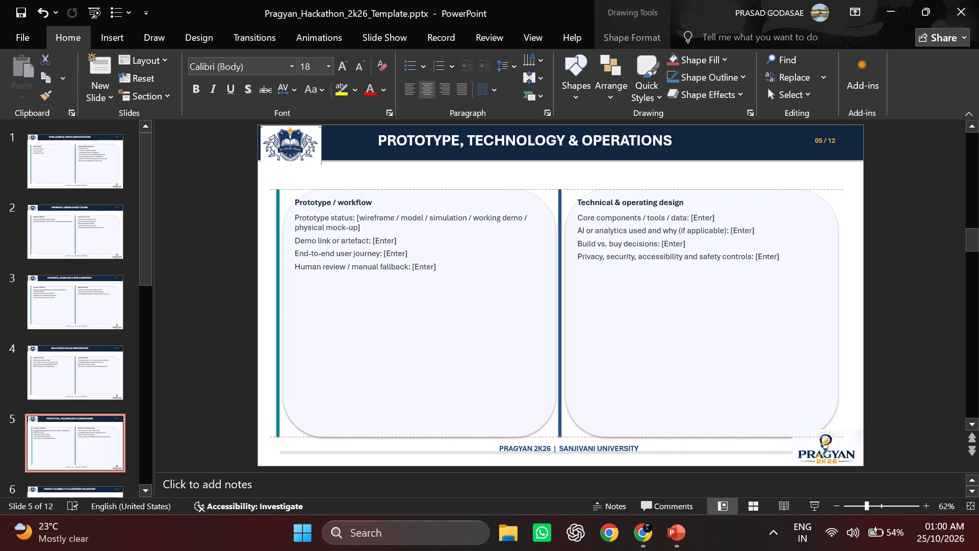
{"action": "left_click_drag", "start_coordinate": [277, 193], "coordinate": [278, 193]}
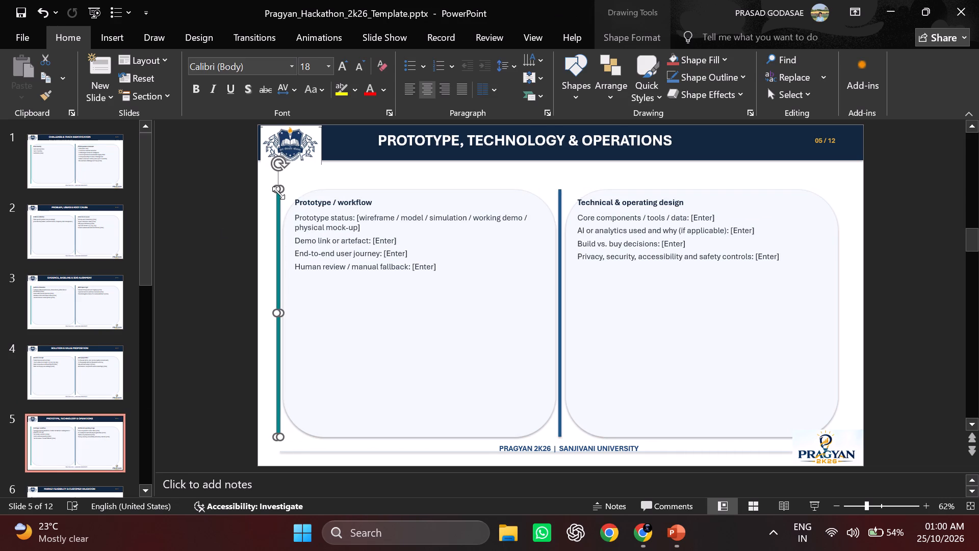
On slide 6, move the vertical bar at the first card's outer side outward, clear of the card's edge.
{"action": "scroll", "coordinate": [75, 365], "scroll_direction": "down", "scroll_amount": 1}
{"action": "left_click", "coordinate": [75, 365]}
{"action": "scroll", "coordinate": [75, 365], "scroll_direction": "down", "scroll_amount": 1}
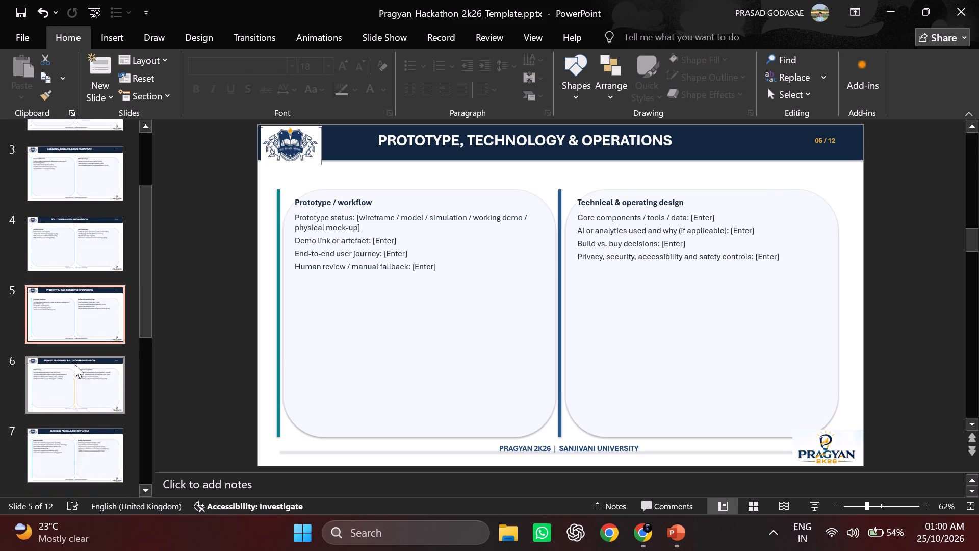
{"action": "scroll", "coordinate": [75, 365], "scroll_direction": "down", "scroll_amount": 2}
{"action": "left_click", "coordinate": [77, 252]}
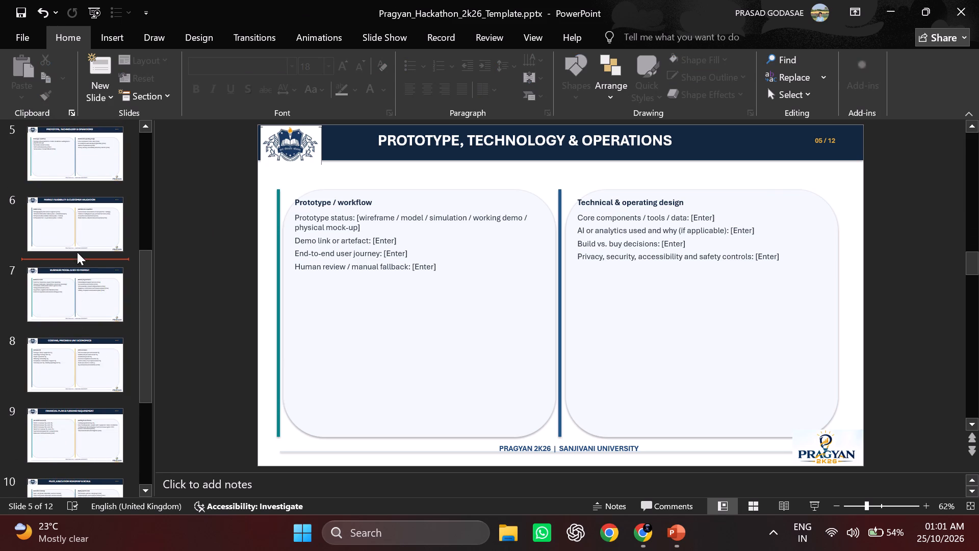
{"action": "left_click", "coordinate": [93, 238]}
{"action": "left_click_drag", "start_coordinate": [284, 190], "coordinate": [278, 190]}
On slide 7, shift the Business model heading slightly inward and move the teal bar beside it outward, clear of the card's edge.
{"action": "left_click", "coordinate": [90, 319]}
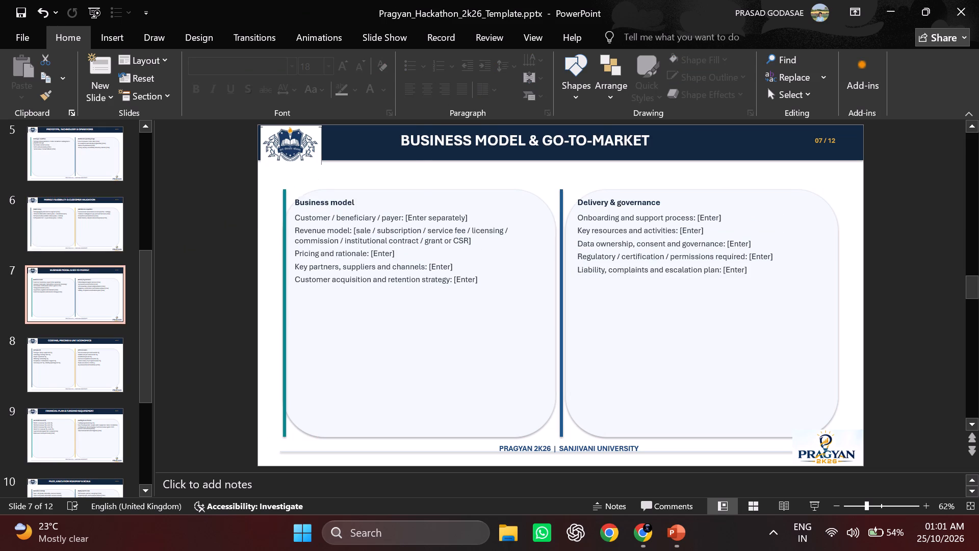
{"action": "left_click_drag", "start_coordinate": [286, 192], "coordinate": [283, 191]}
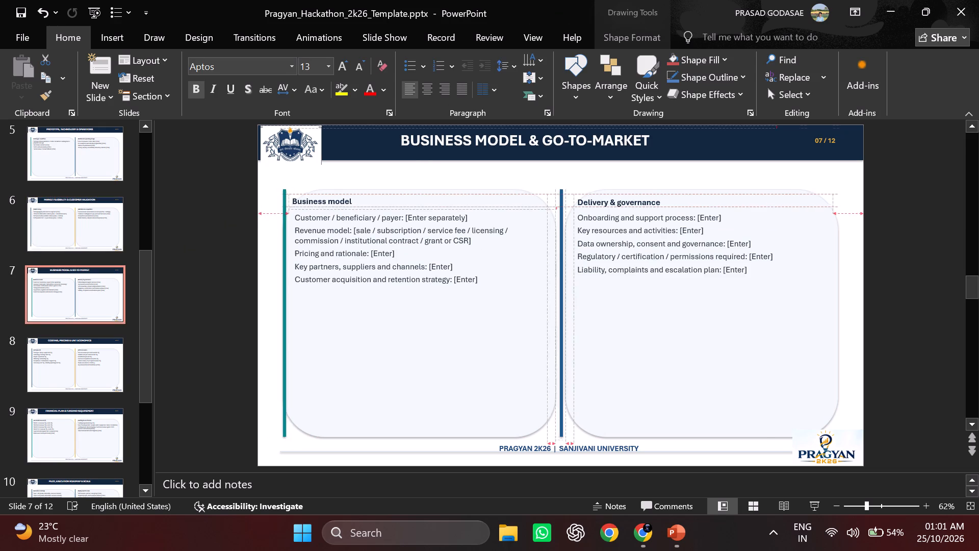
{"action": "left_click_drag", "start_coordinate": [283, 191], "coordinate": [291, 193]}
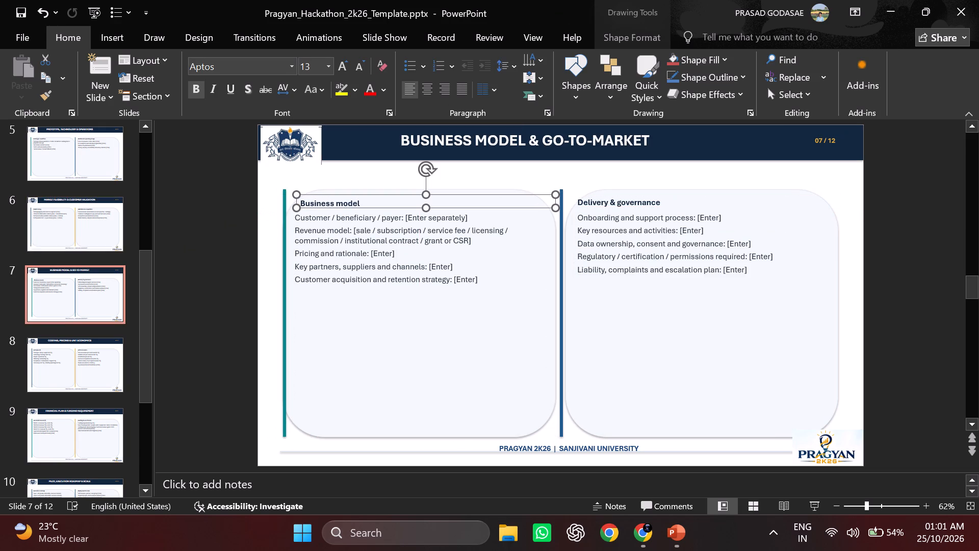
{"action": "left_click", "coordinate": [284, 195]}
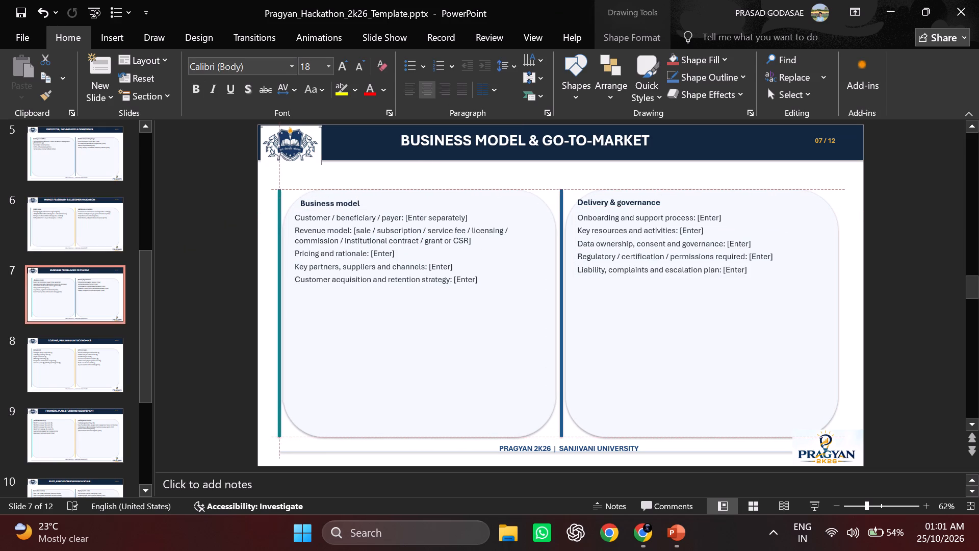
On slide 8, move the blue vertical bar beside Cost plan outward, clear of the card's edge.
{"action": "left_click", "coordinate": [101, 369]}
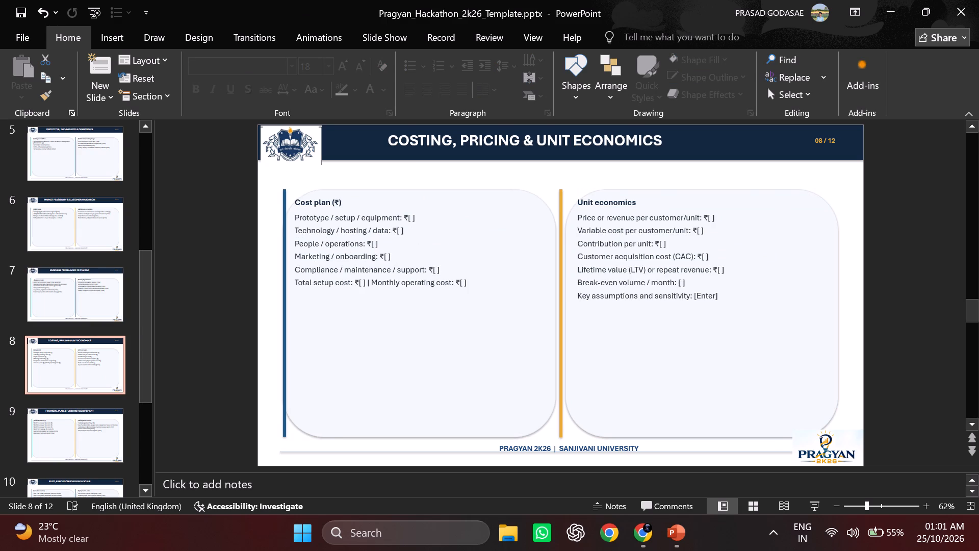
{"action": "left_click_drag", "start_coordinate": [285, 193], "coordinate": [280, 194]}
On slide 9, move the teal vertical bar beside 12-month forecast outward and slightly down, clear of the card's edge.
{"action": "left_click", "coordinate": [71, 416]}
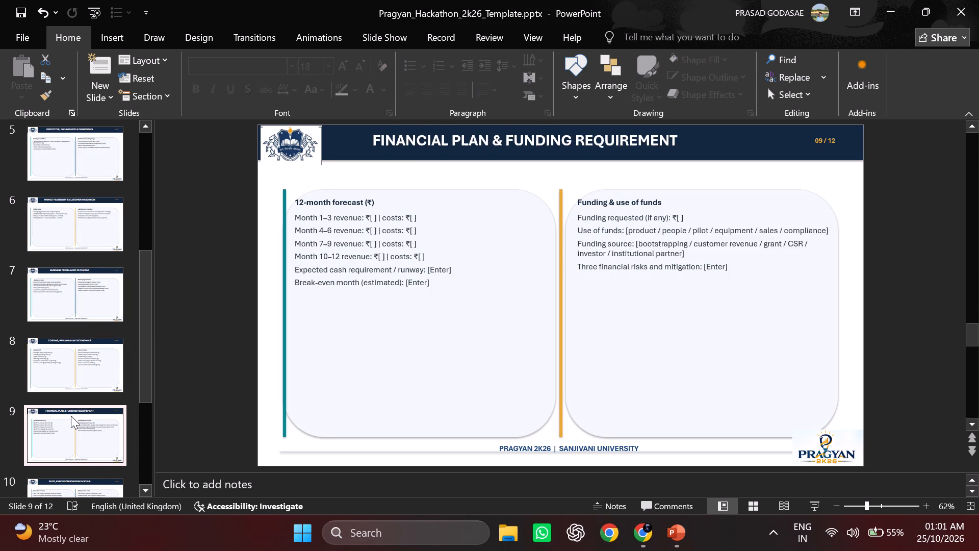
{"action": "left_click", "coordinate": [283, 195]}
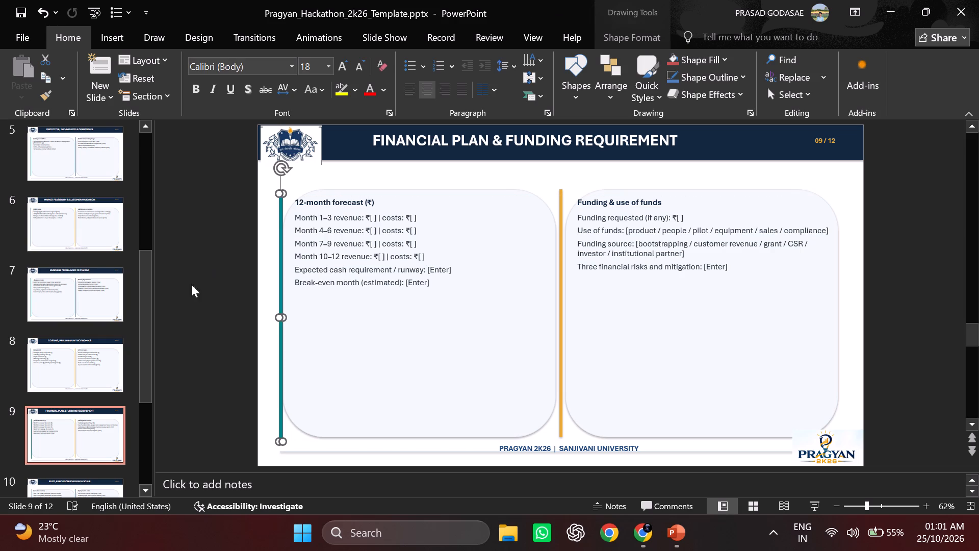
On slide 10, move the blue vertical bar beside Execution roadmap outward, clear of the card's edge.
{"action": "left_click", "coordinate": [83, 423]}
{"action": "scroll", "coordinate": [94, 390], "scroll_direction": "down", "scroll_amount": 1}
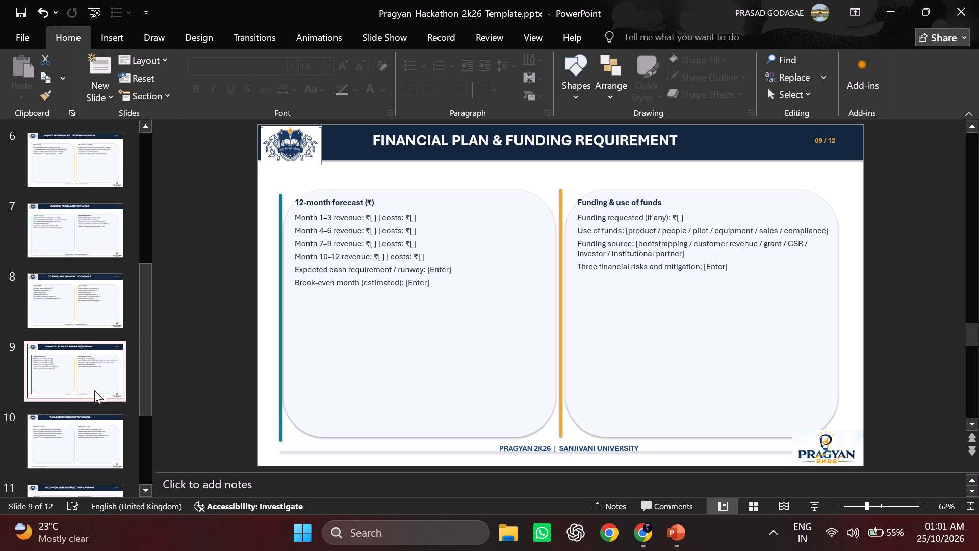
{"action": "scroll", "coordinate": [94, 390], "scroll_direction": "down", "scroll_amount": 1}
{"action": "left_click", "coordinate": [106, 313]}
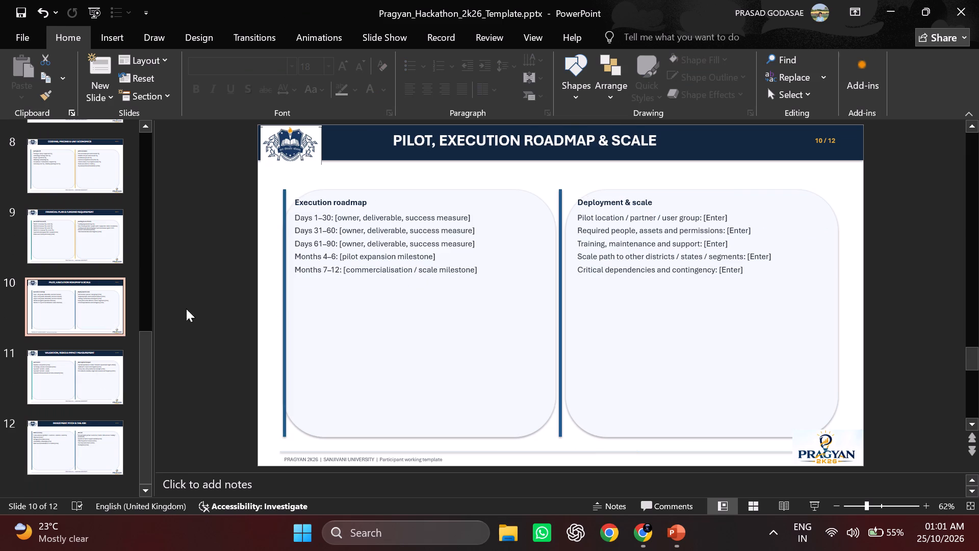
{"action": "left_click_drag", "start_coordinate": [285, 195], "coordinate": [282, 195]}
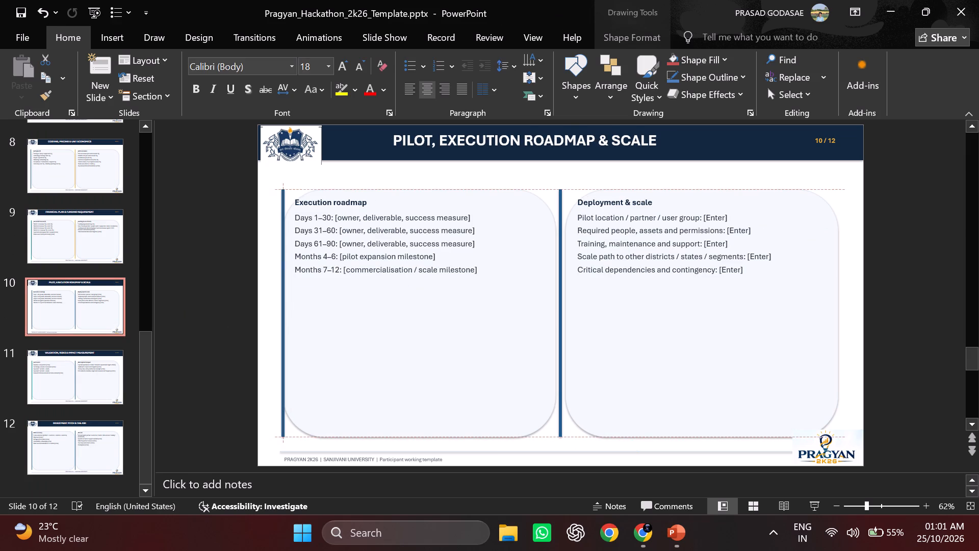
{"action": "left_click_drag", "start_coordinate": [282, 195], "coordinate": [280, 196]}
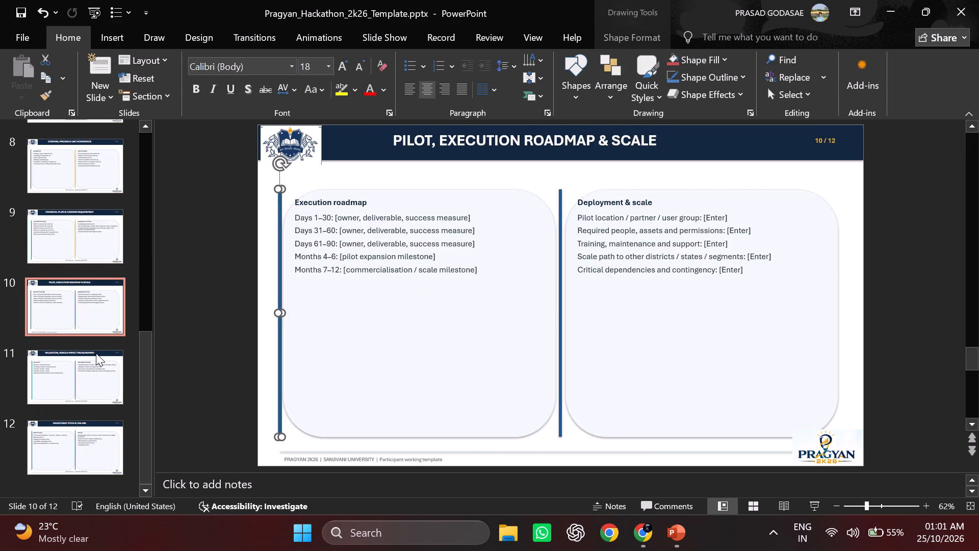
On slide 11, move the teal vertical bar beside Test results outward, clear of the card's edge.
{"action": "left_click", "coordinate": [95, 353]}
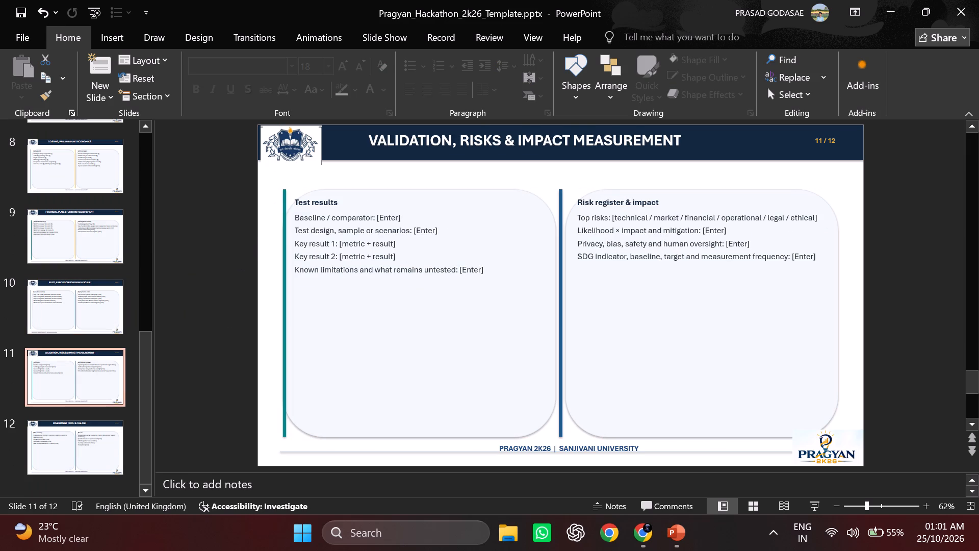
{"action": "left_click_drag", "start_coordinate": [284, 195], "coordinate": [279, 194]}
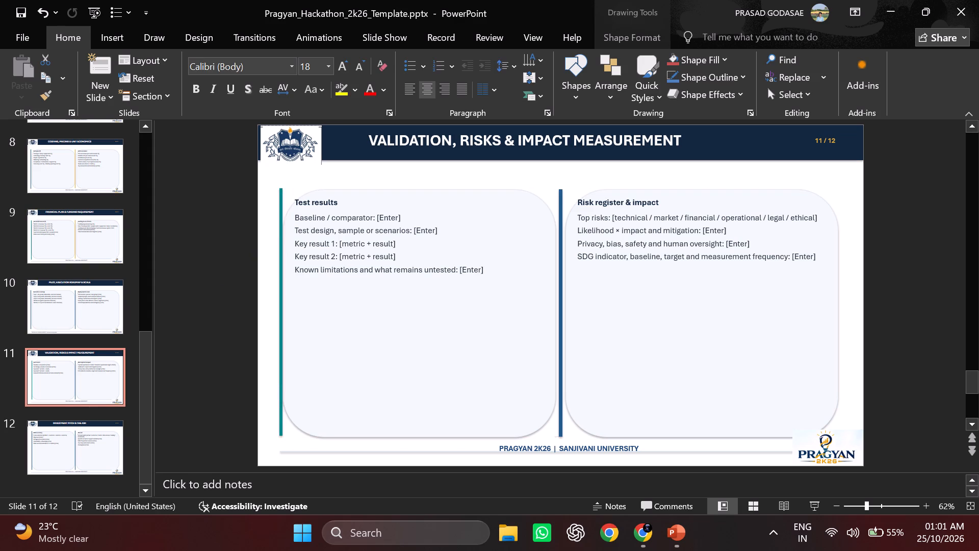
{"action": "left_click_drag", "start_coordinate": [279, 194], "coordinate": [278, 195]}
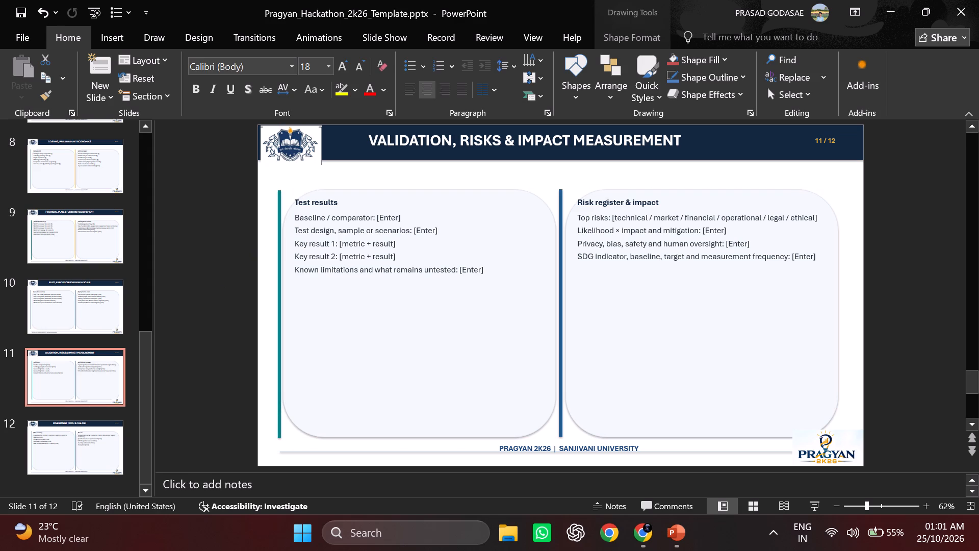
{"action": "left_click_drag", "start_coordinate": [278, 195], "coordinate": [278, 195]}
On slide 12, move the blue vertical bar beside Pitch summary outward, clear of the card's edge.
{"action": "left_click", "coordinate": [68, 440]}
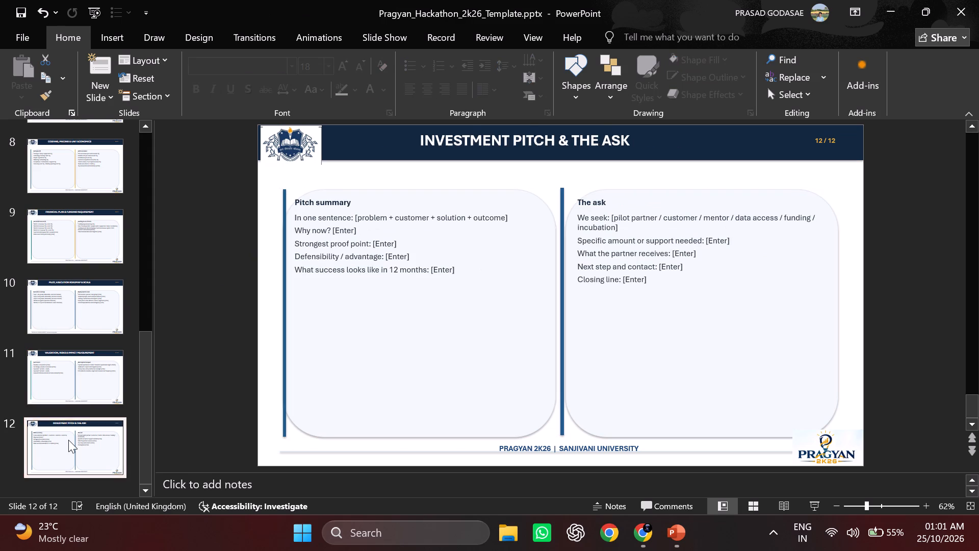
{"action": "left_click_drag", "start_coordinate": [285, 195], "coordinate": [280, 195]}
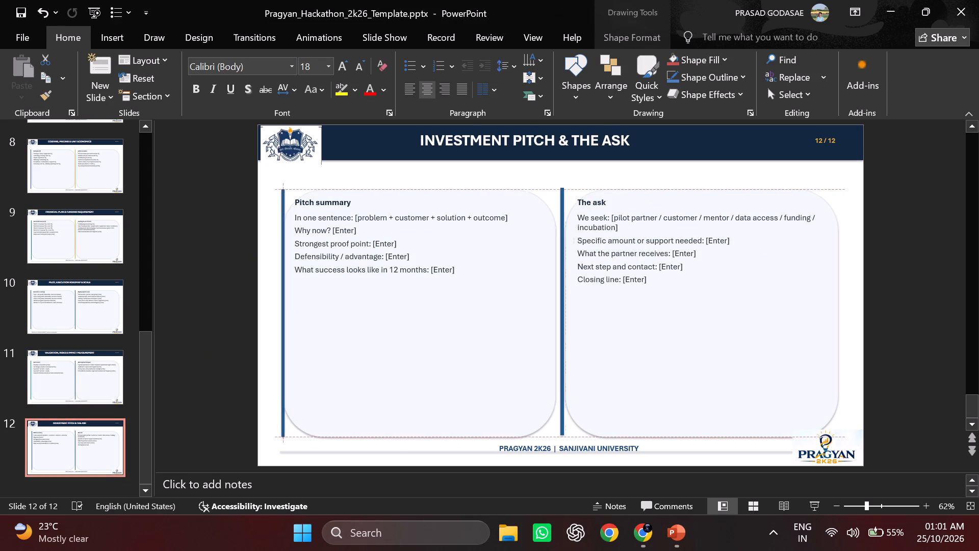
{"action": "left_click_drag", "start_coordinate": [280, 195], "coordinate": [276, 195]}
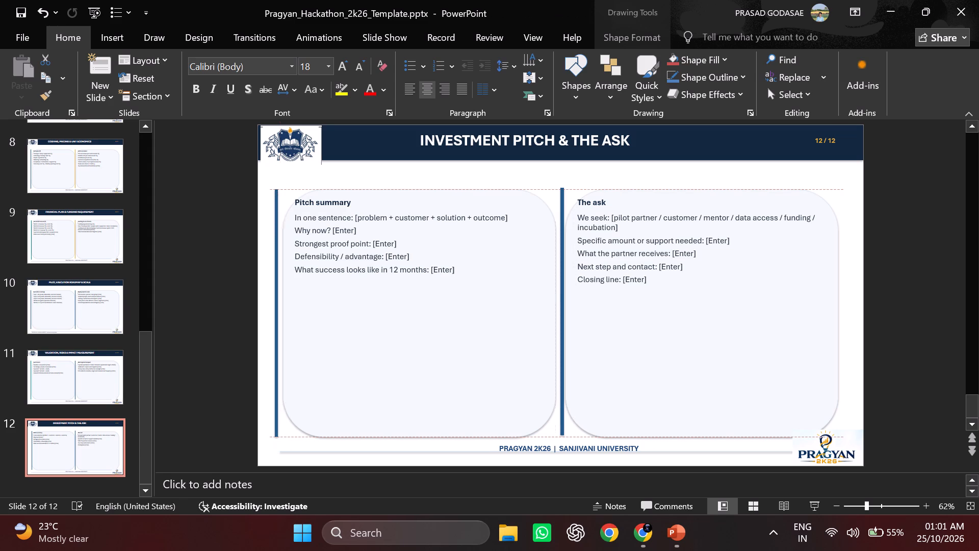
{"action": "left_click_drag", "start_coordinate": [276, 195], "coordinate": [278, 195]}
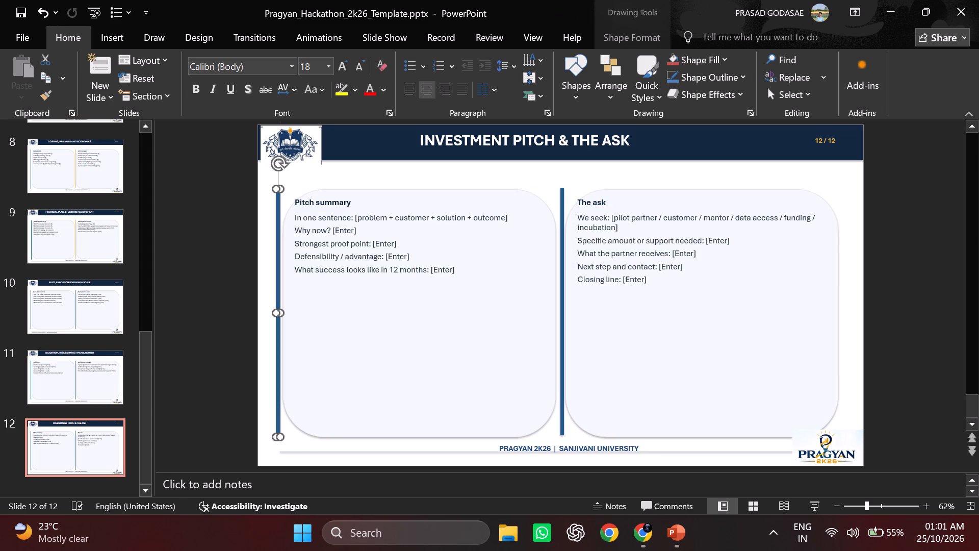
On slide 12, move the grey horizontal footer line down, below the PRAGYAN 2K26 | SANJIVANI UNIVERSITY text.
{"action": "left_click", "coordinate": [295, 452]}
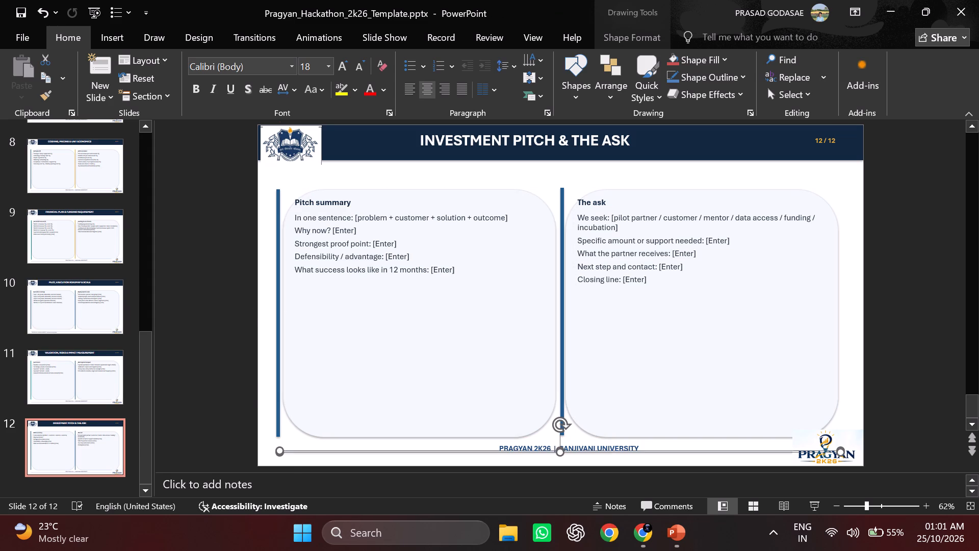
{"action": "left_click", "coordinate": [295, 452]}
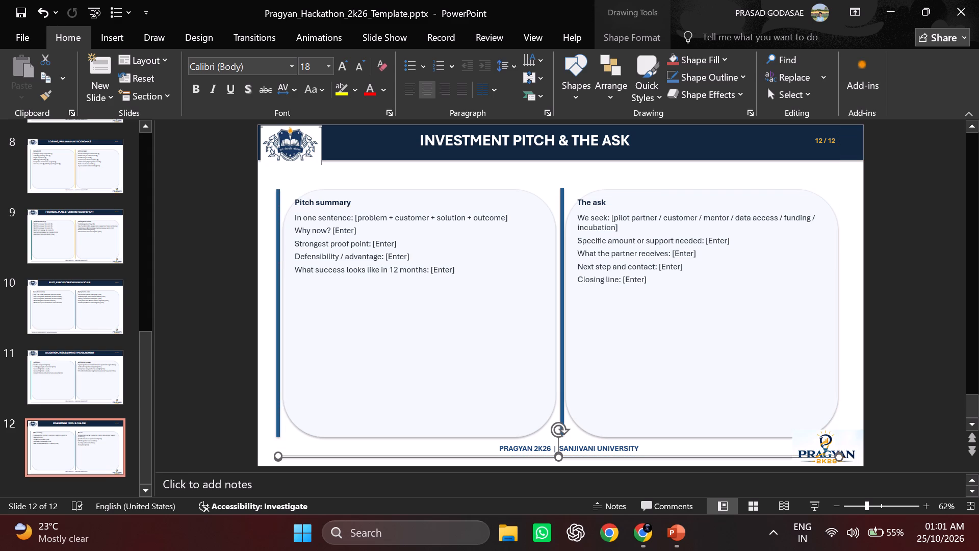
{"action": "left_click", "coordinate": [236, 432]}
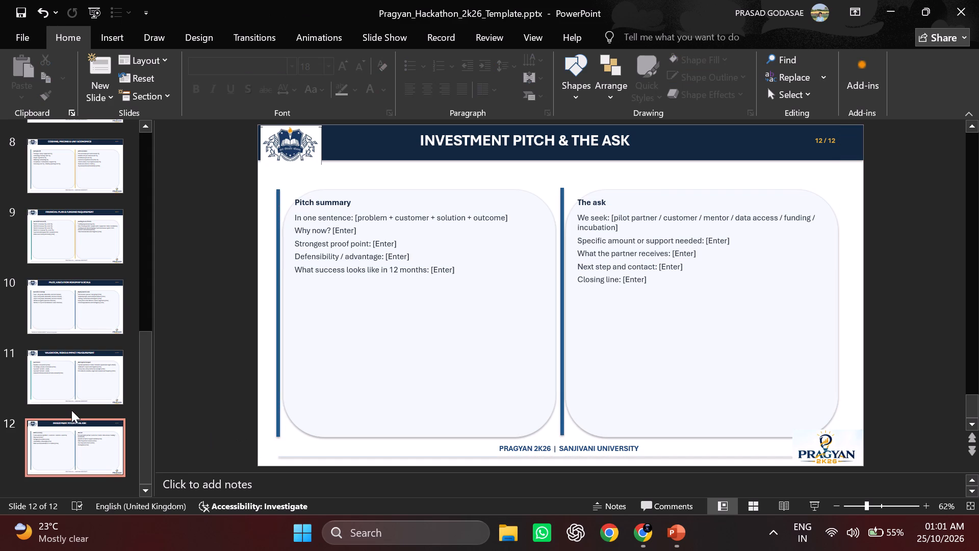
On slide 11, move the grey horizontal footer line down, below the PRAGYAN 2K26 | SANJIVANI UNIVERSITY text.
{"action": "left_click", "coordinate": [83, 385]}
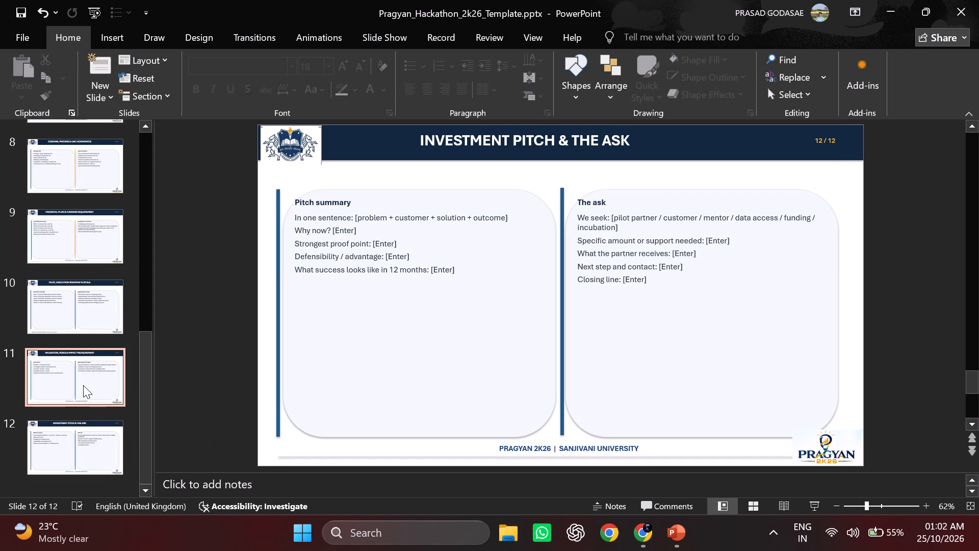
{"action": "left_click", "coordinate": [396, 452]}
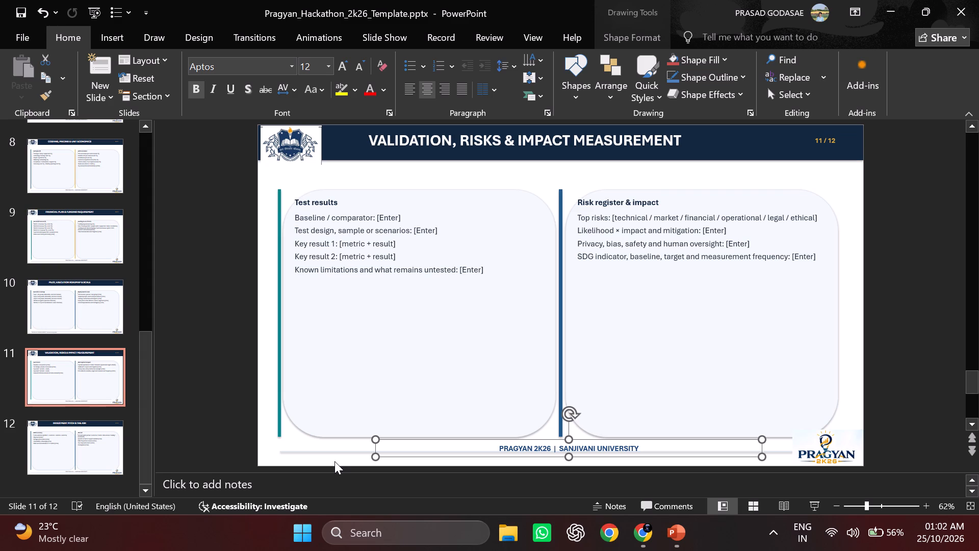
{"action": "left_click", "coordinate": [327, 451]}
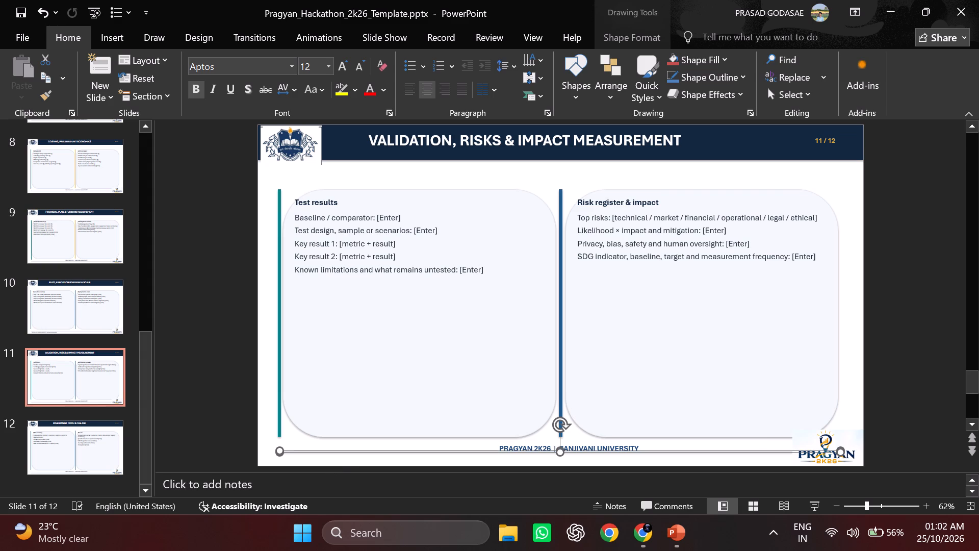
{"action": "left_click_drag", "start_coordinate": [327, 451], "coordinate": [327, 456]}
On slide 10, clear all of the PRAGYAN 2K26 | SANJIVANI UNIVERSITY | Participant working template footer text.
{"action": "left_click", "coordinate": [78, 324]}
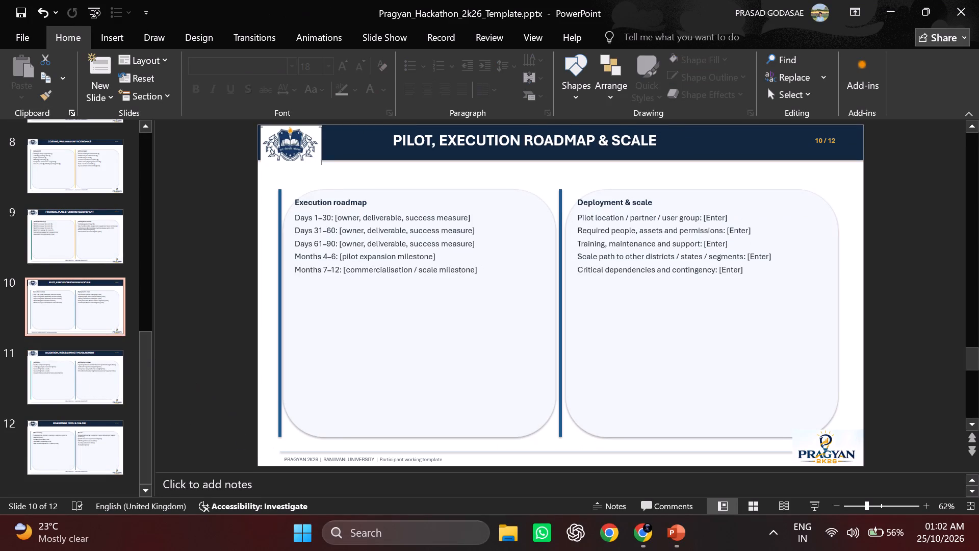
{"action": "left_click", "coordinate": [307, 461]}
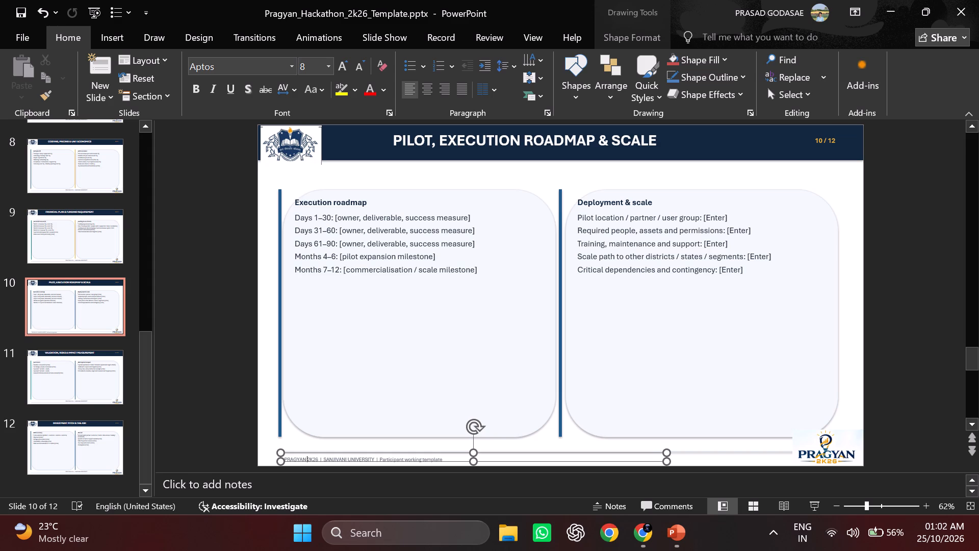
{"action": "key", "text": "Delete"}
{"action": "left_click", "coordinate": [317, 460]}
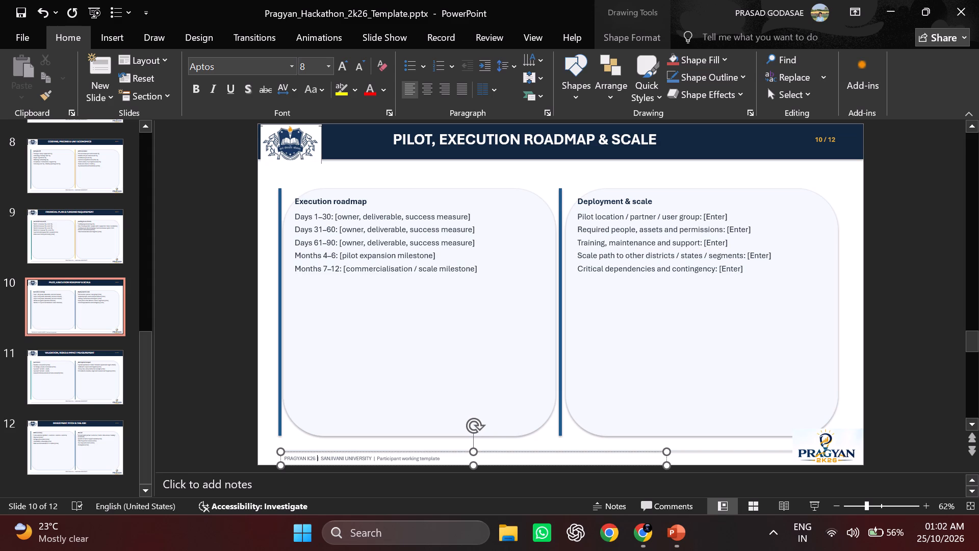
{"action": "left_click", "coordinate": [301, 459]}
{"action": "key", "text": "ctrl+a"}
{"action": "key", "text": "BackSpace"}
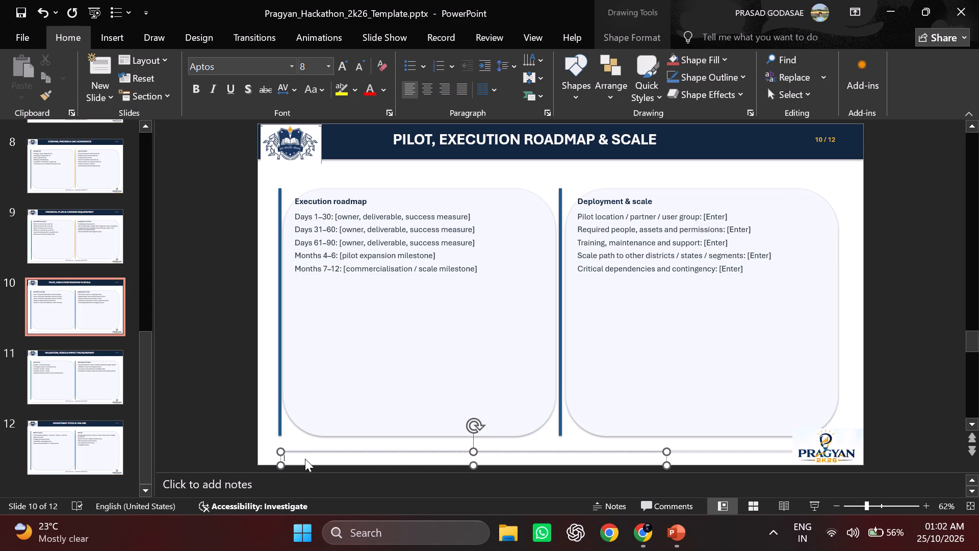
{"action": "key", "text": "Delete"}
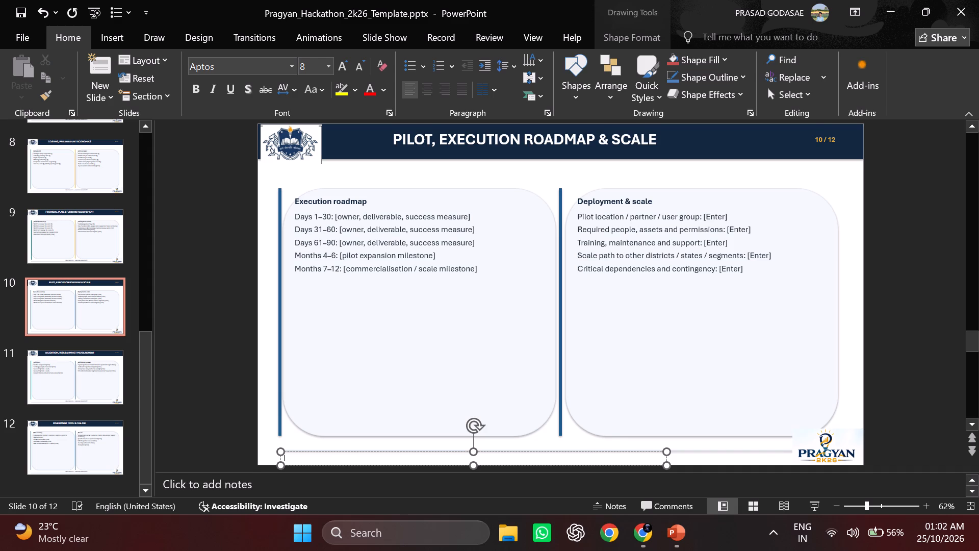
{"action": "left_click", "coordinate": [692, 448]}
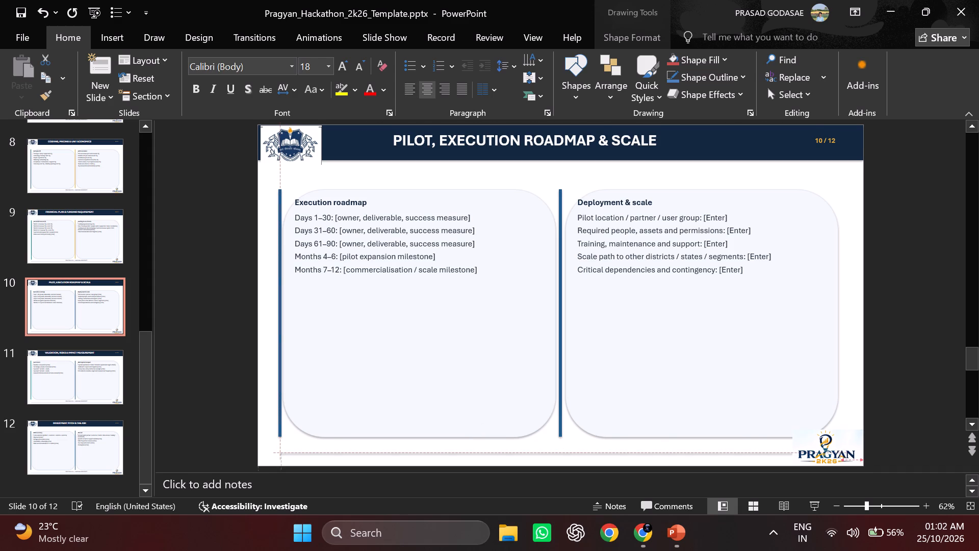
On slide 9, move the grey horizontal footer line down, below the PRAGYAN 2K26 | SANJIVANI UNIVERSITY text.
{"action": "left_click", "coordinate": [77, 261]}
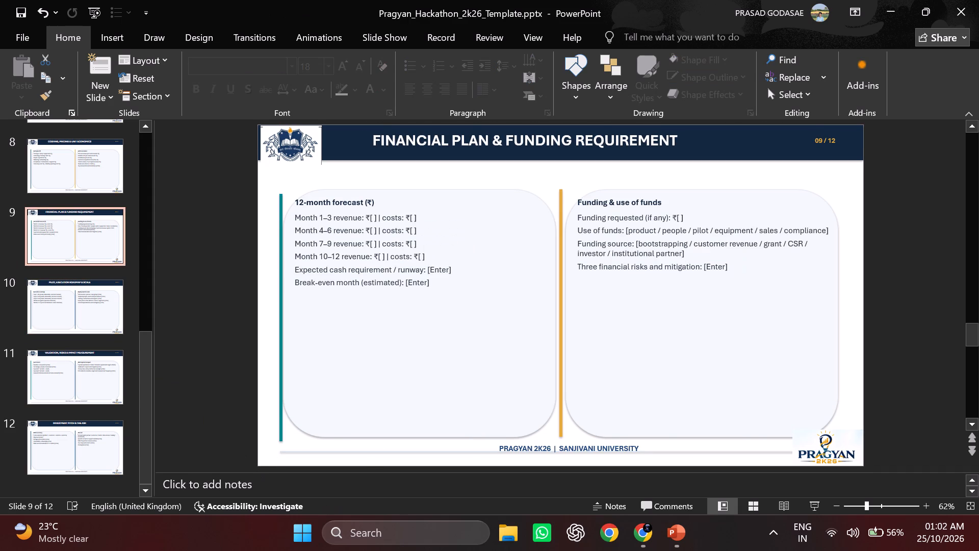
{"action": "left_click", "coordinate": [366, 454]}
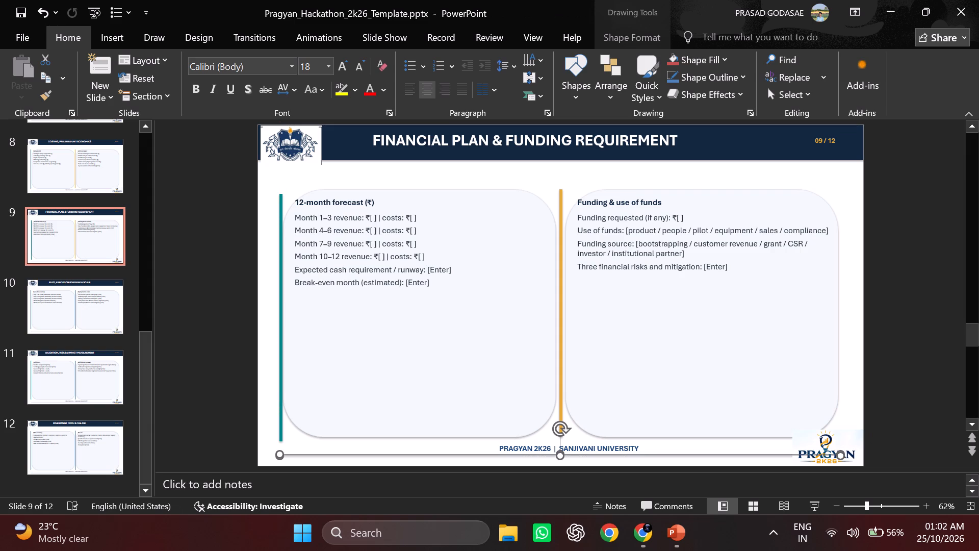
{"action": "left_click", "coordinate": [96, 389]}
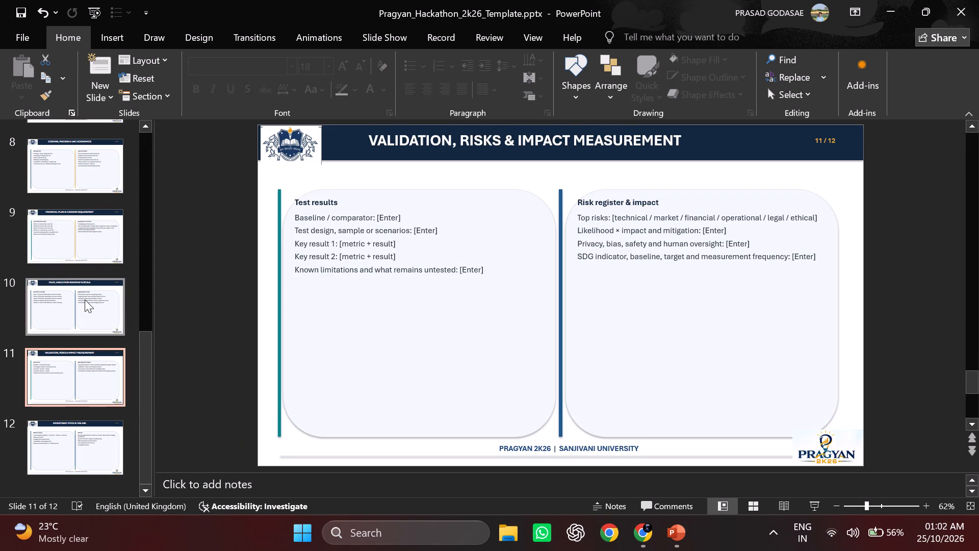
{"action": "left_click", "coordinate": [85, 299]}
{"action": "left_click", "coordinate": [100, 254]}
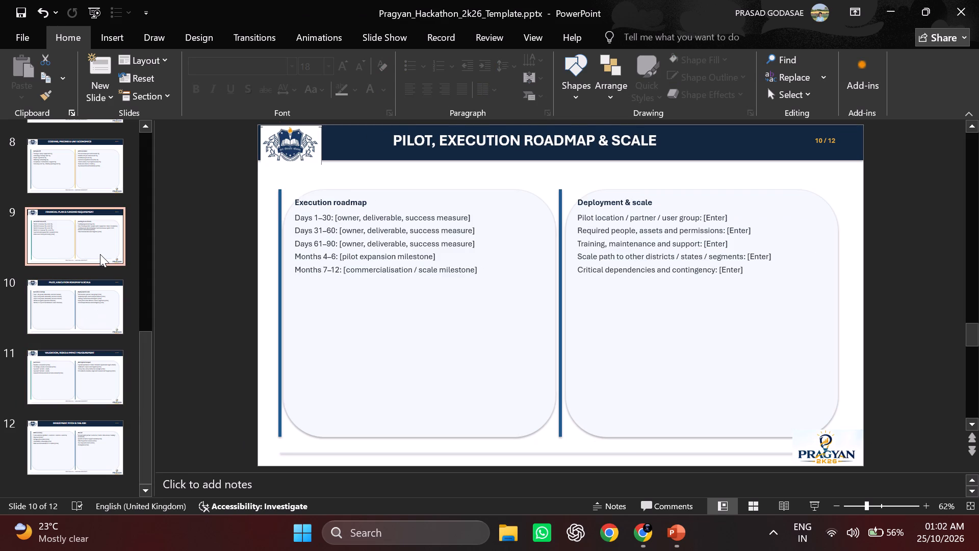
{"action": "left_click", "coordinate": [458, 456]}
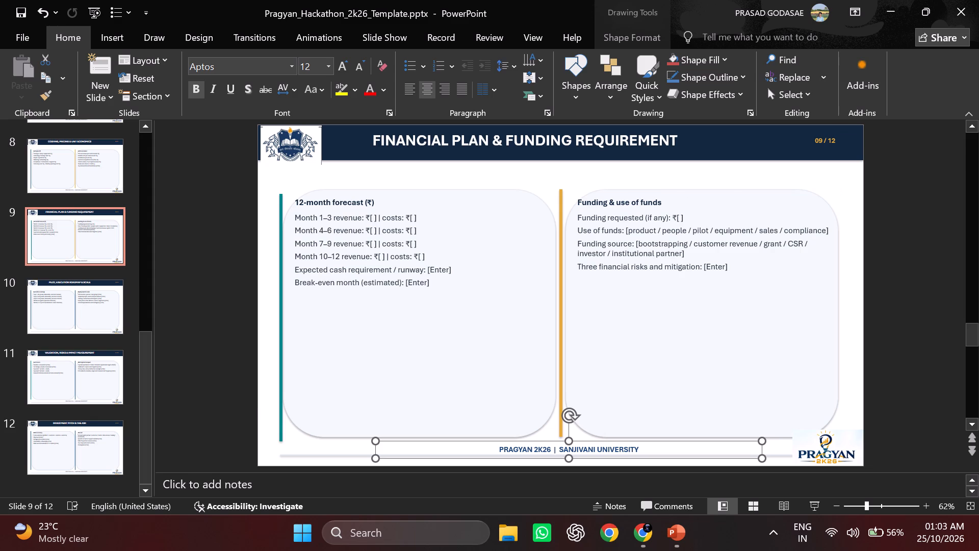
On slide 8, move the grey horizontal footer line down, below the PRAGYAN 2K26 | SANJIVANI UNIVERSITY text.
{"action": "left_click", "coordinate": [110, 183]}
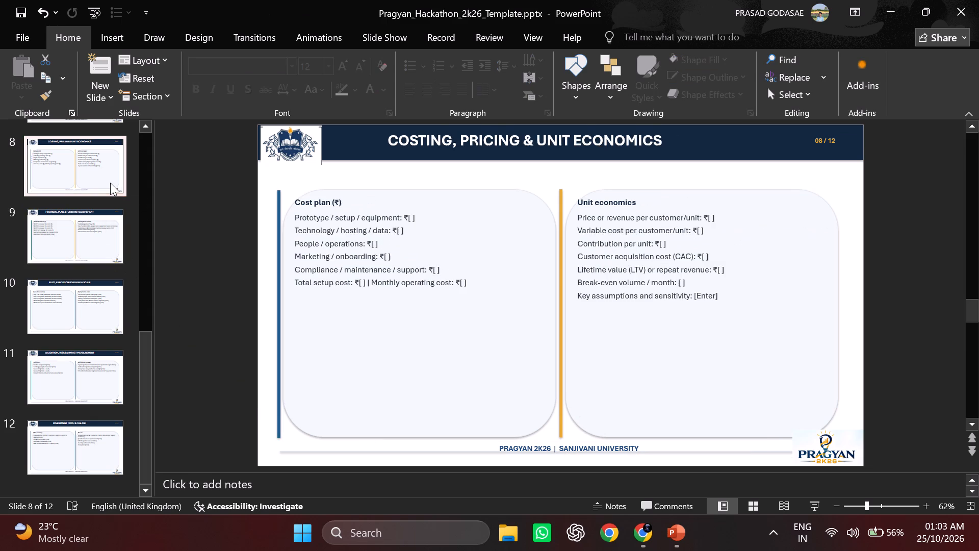
{"action": "left_click", "coordinate": [307, 453]}
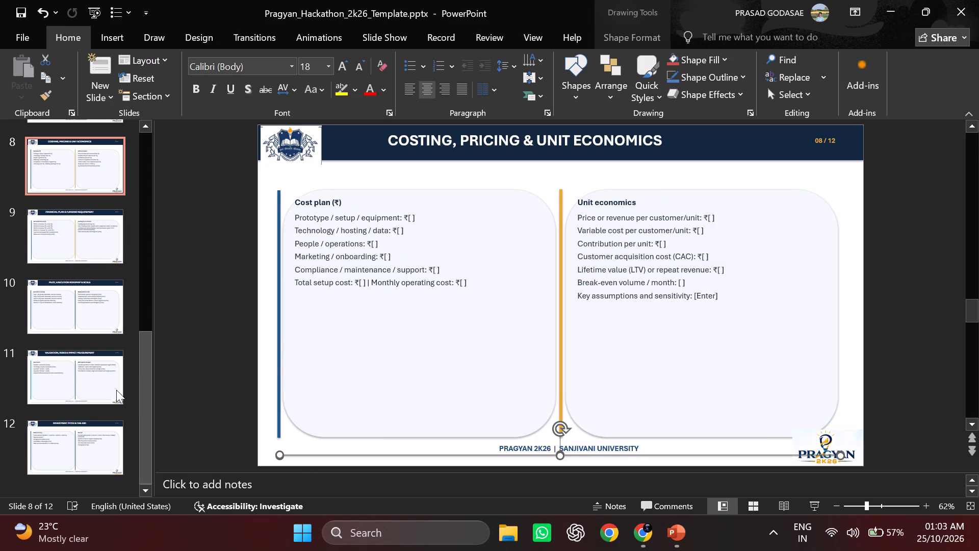
On slide 7, move the grey horizontal footer line down, below the PRAGYAN 2K26 | SANJIVANI UNIVERSITY text.
{"action": "scroll", "coordinate": [82, 373], "scroll_direction": "up", "scroll_amount": 3}
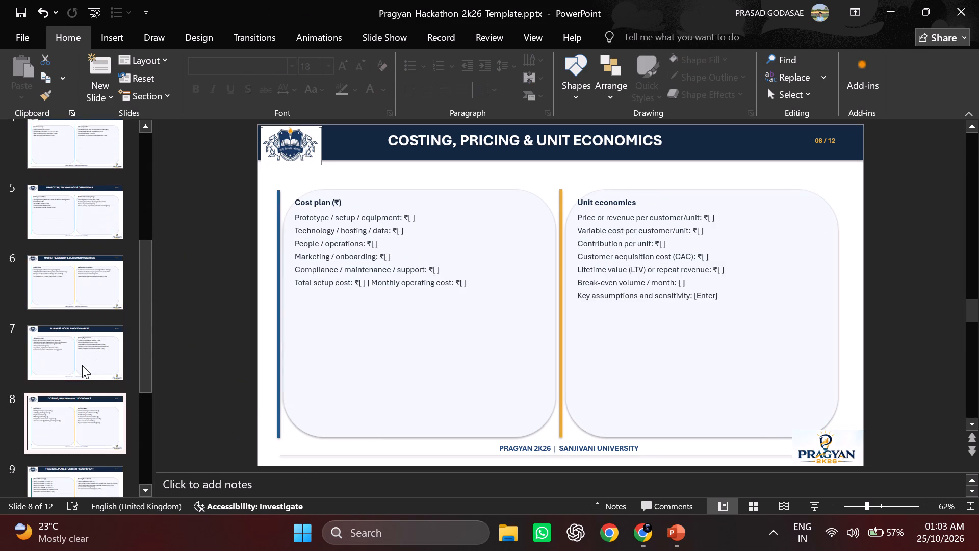
{"action": "scroll", "coordinate": [82, 365], "scroll_direction": "up", "scroll_amount": 1}
{"action": "left_click", "coordinate": [77, 412]}
{"action": "left_click", "coordinate": [79, 488]}
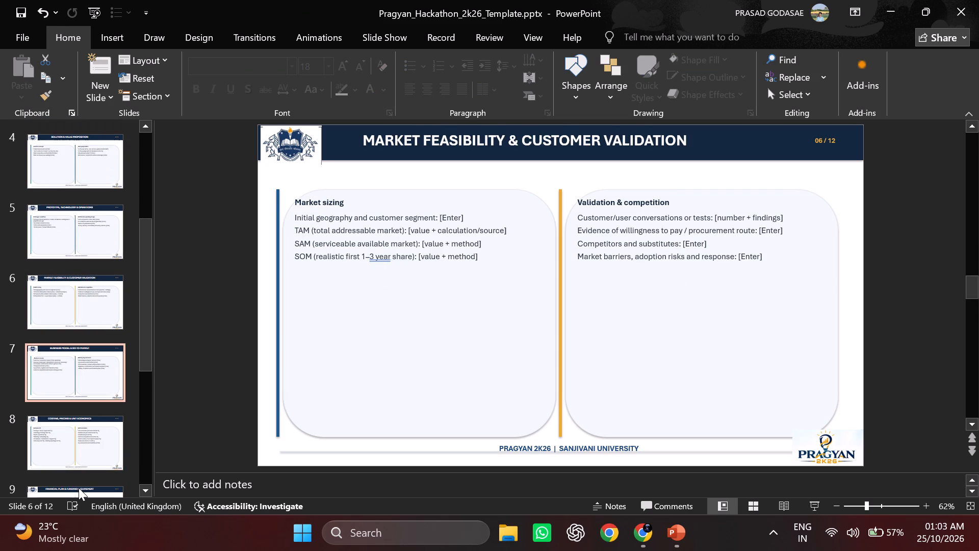
{"action": "left_click", "coordinate": [300, 450]}
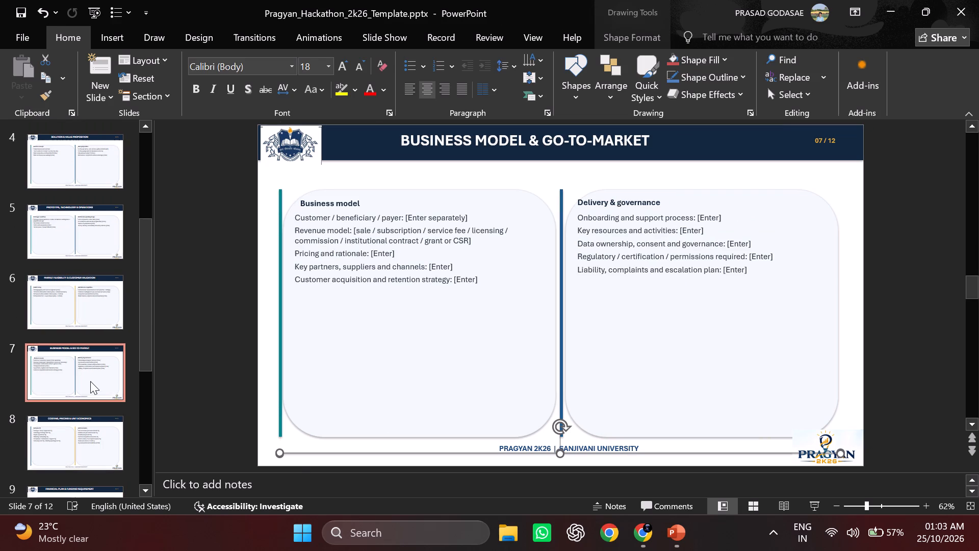
{"action": "left_click", "coordinate": [93, 413]}
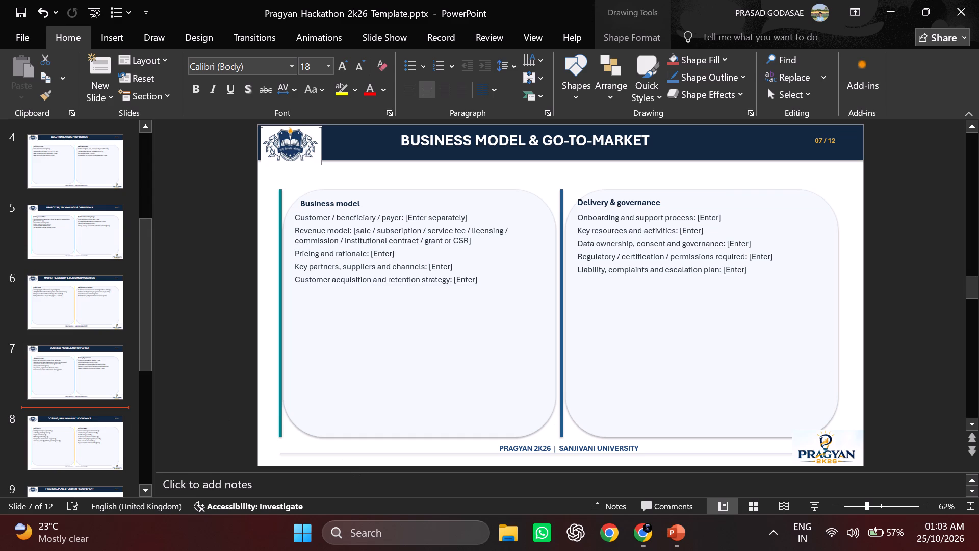
{"action": "left_click", "coordinate": [336, 454]}
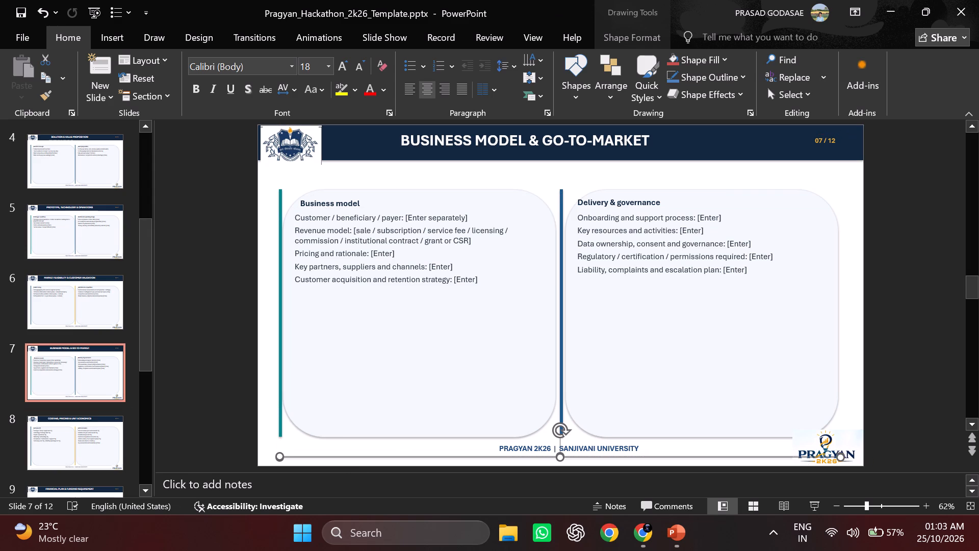
On slide 6, move the grey horizontal footer line down, below the PRAGYAN 2K26 | SANJIVANI UNIVERSITY text.
{"action": "left_click", "coordinate": [92, 301]}
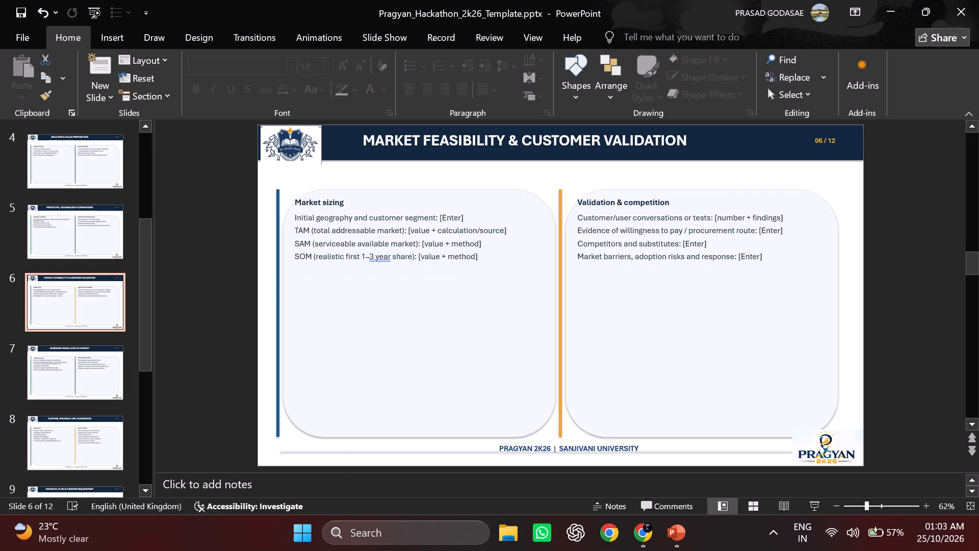
{"action": "left_click", "coordinate": [337, 452]}
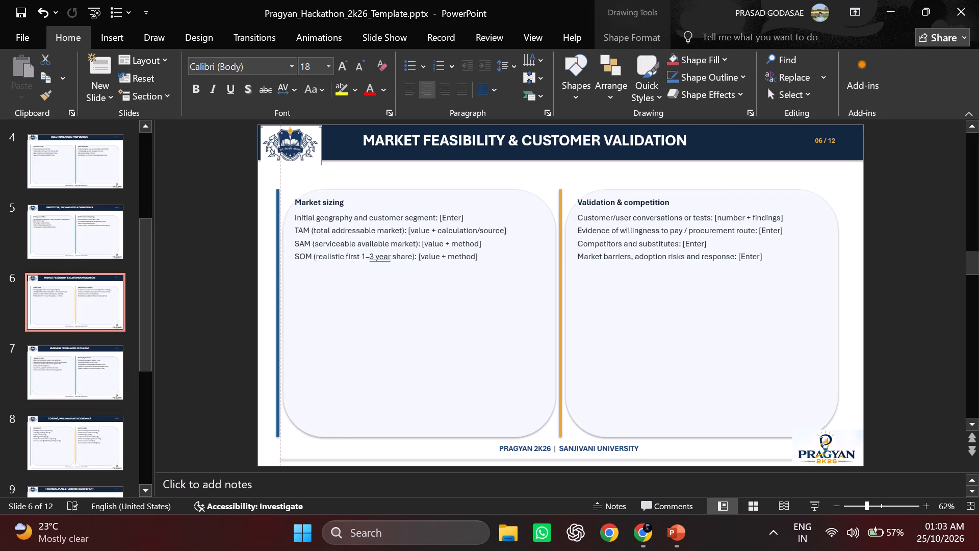
On slide 5, move the grey horizontal footer line down, below the PRAGYAN 2K26 | SANJIVANI UNIVERSITY text.
{"action": "left_click", "coordinate": [96, 255]}
{"action": "left_click", "coordinate": [296, 452]}
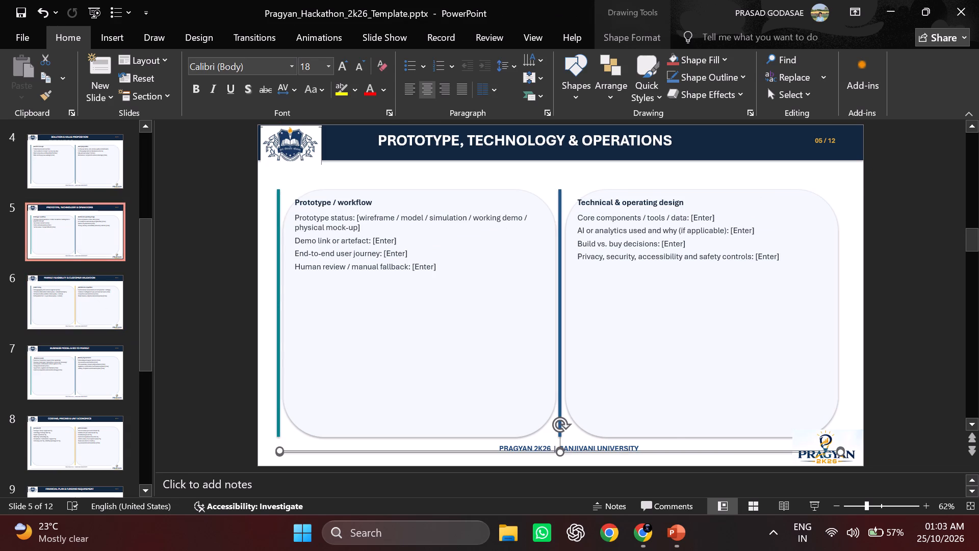
On slide 4, move the grey horizontal footer line down, below the PRAGYAN 2K26 | SANJIVANI UNIVERSITY text.
{"action": "scroll", "coordinate": [77, 284], "scroll_direction": "up", "scroll_amount": 3}
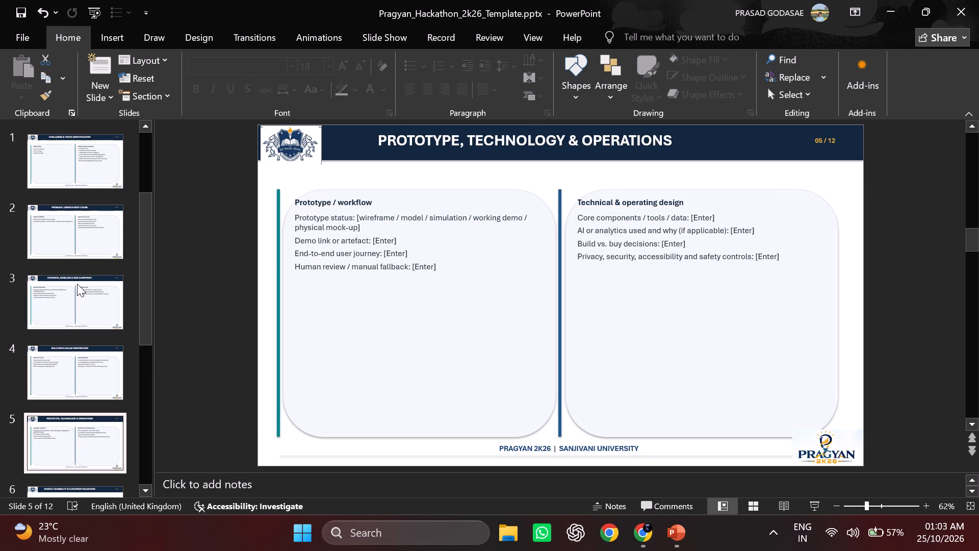
{"action": "left_click", "coordinate": [70, 344]}
{"action": "left_click", "coordinate": [77, 357]}
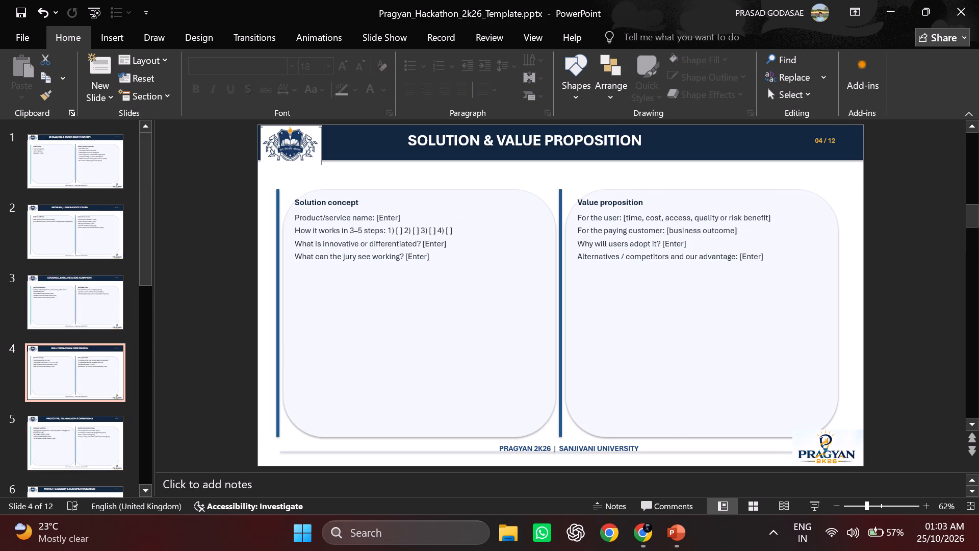
{"action": "left_click", "coordinate": [325, 450]}
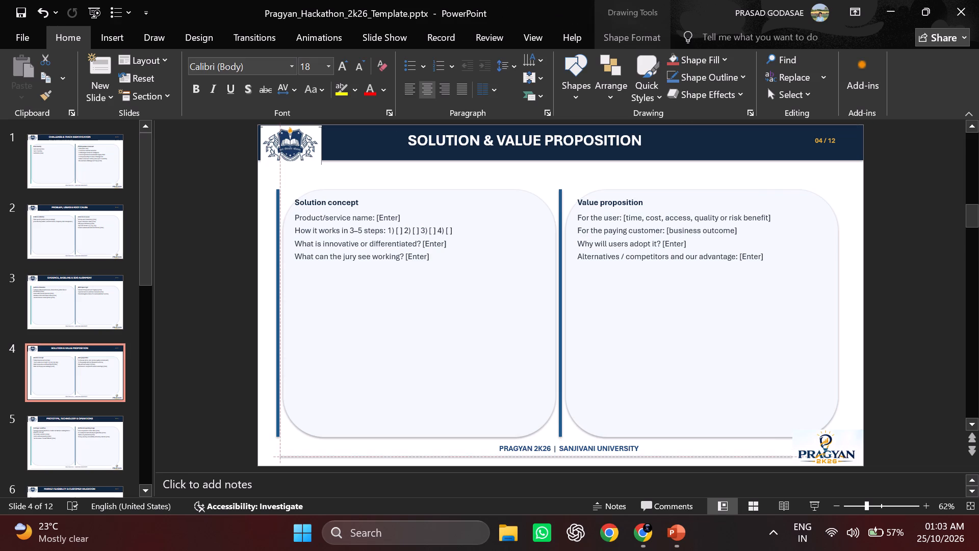
On slide 3, move the grey horizontal footer line down, below the PRAGYAN 2K26 | SANJIVANI UNIVERSITY text.
{"action": "left_click", "coordinate": [67, 297]}
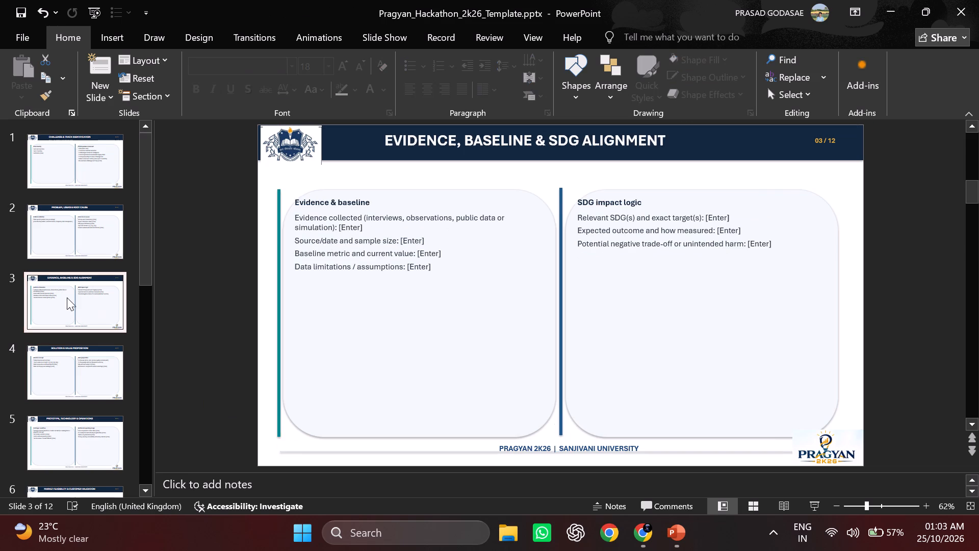
{"action": "left_click_drag", "start_coordinate": [347, 452], "coordinate": [347, 454]}
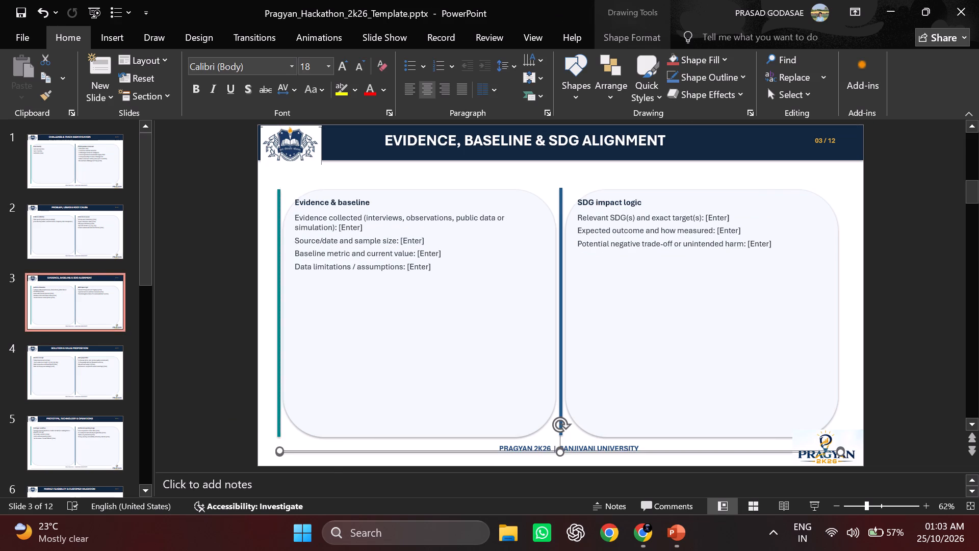
{"action": "left_click_drag", "start_coordinate": [347, 454], "coordinate": [347, 457]}
On slide 2, move the grey horizontal footer line down, below the PRAGYAN 2K26 | SANJIVANI UNIVERSITY text.
{"action": "left_click", "coordinate": [149, 356]}
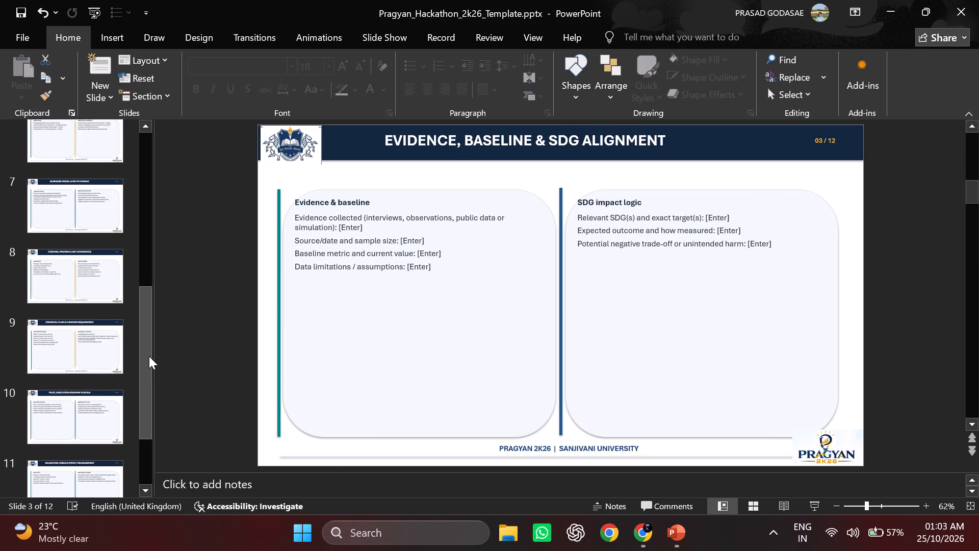
{"action": "left_click", "coordinate": [72, 230]}
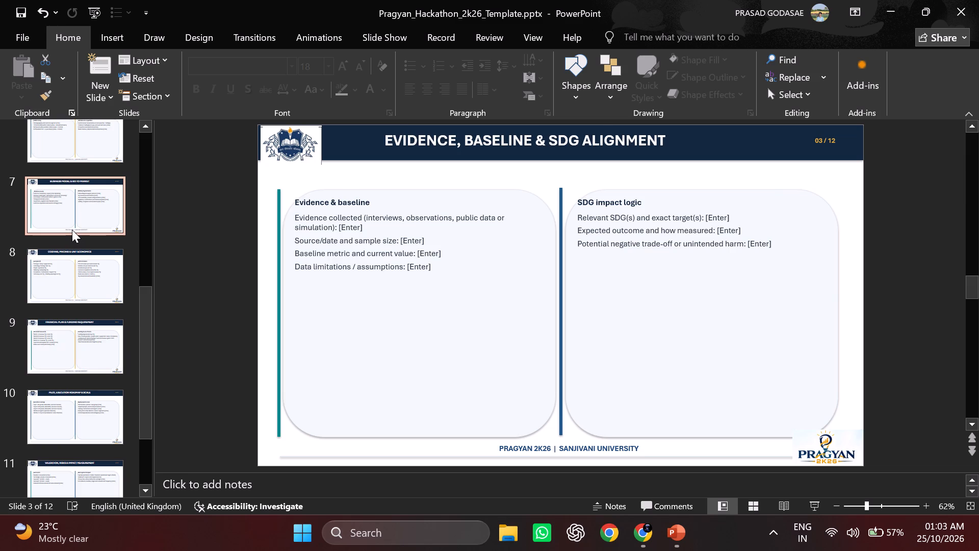
{"action": "scroll", "coordinate": [72, 230], "scroll_direction": "up", "scroll_amount": 7}
{"action": "left_click", "coordinate": [70, 224]}
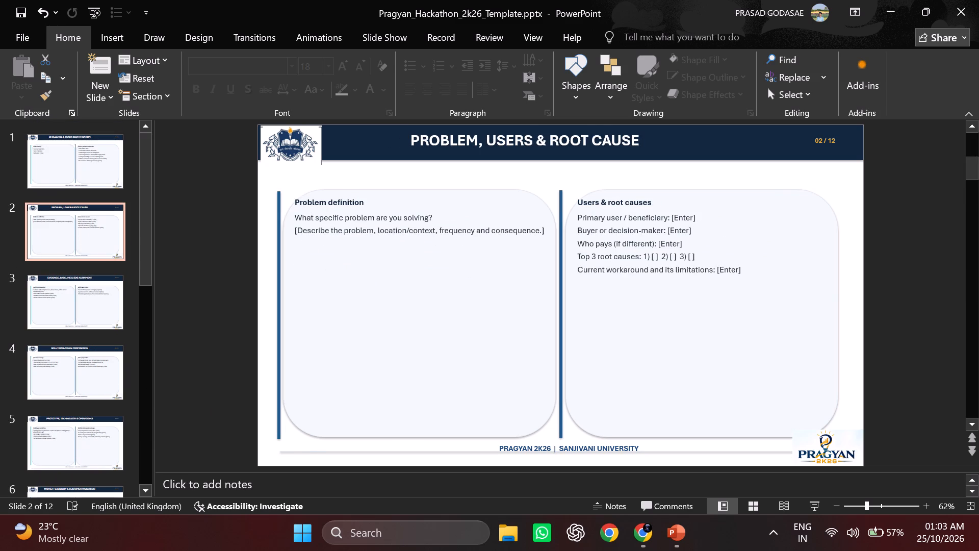
{"action": "left_click_drag", "start_coordinate": [301, 449], "coordinate": [301, 454]}
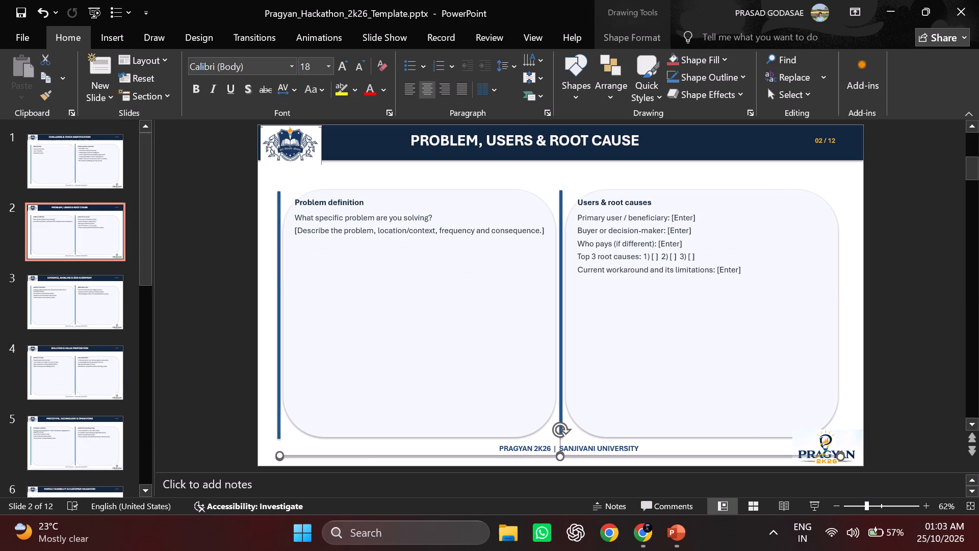
On slide 1, move the grey horizontal footer line down, below the PRAGYAN 2K26 | SANJIVANI UNIVERSITY text.
{"action": "left_click", "coordinate": [103, 153]}
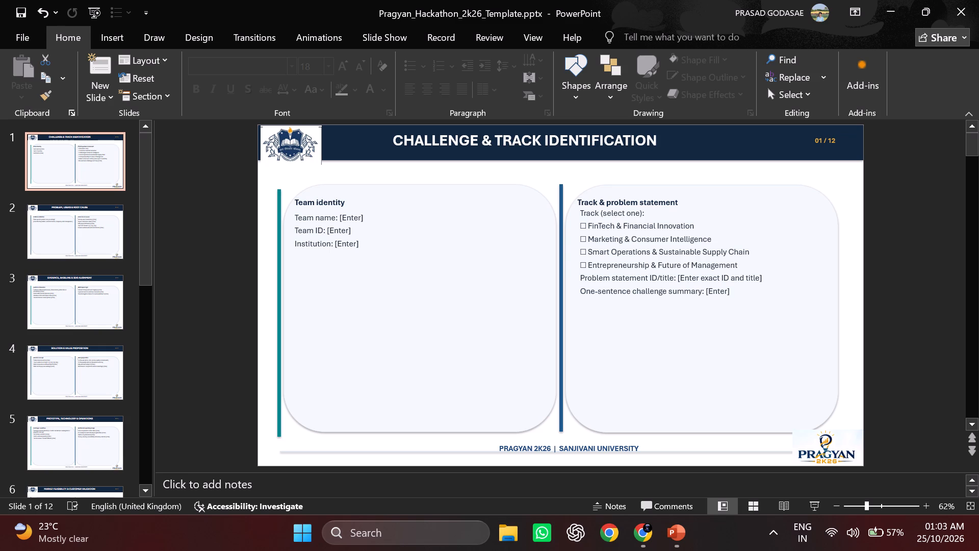
{"action": "left_click_drag", "start_coordinate": [299, 452], "coordinate": [298, 456]}
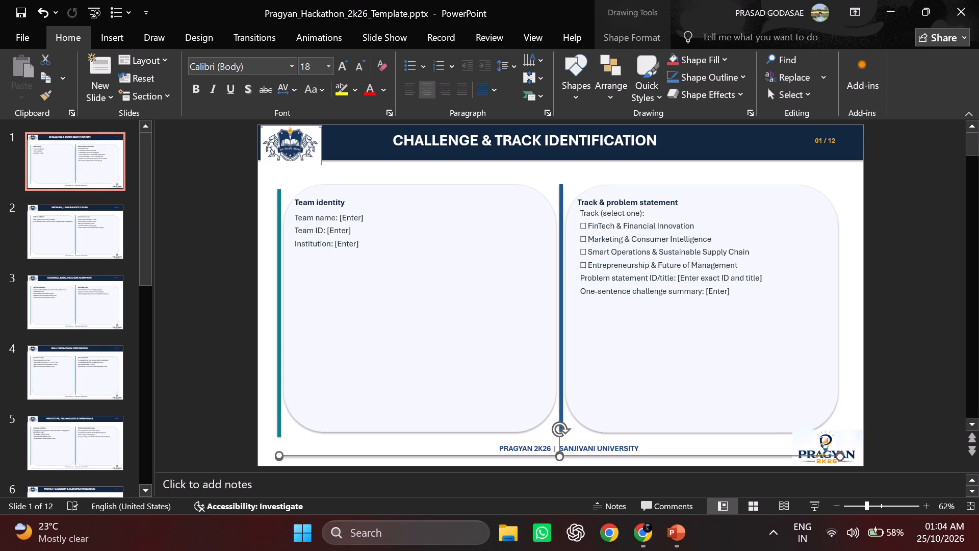
On slide 1, shift the Team identity heading slightly inward, away from the teal vertical bar.
{"action": "left_click", "coordinate": [316, 204]}
{"action": "left_click_drag", "start_coordinate": [330, 206], "coordinate": [334, 208]}
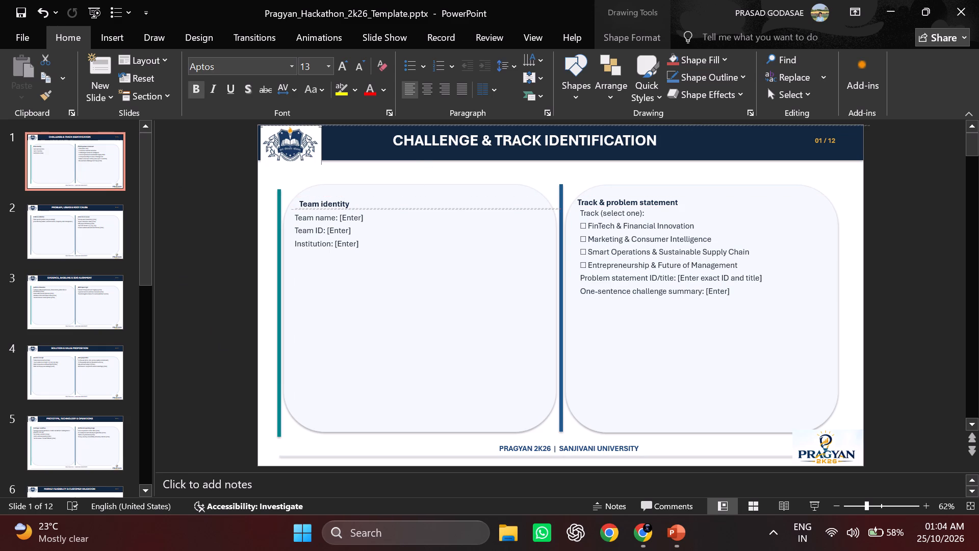
{"action": "left_click_drag", "start_coordinate": [334, 208], "coordinate": [337, 208]}
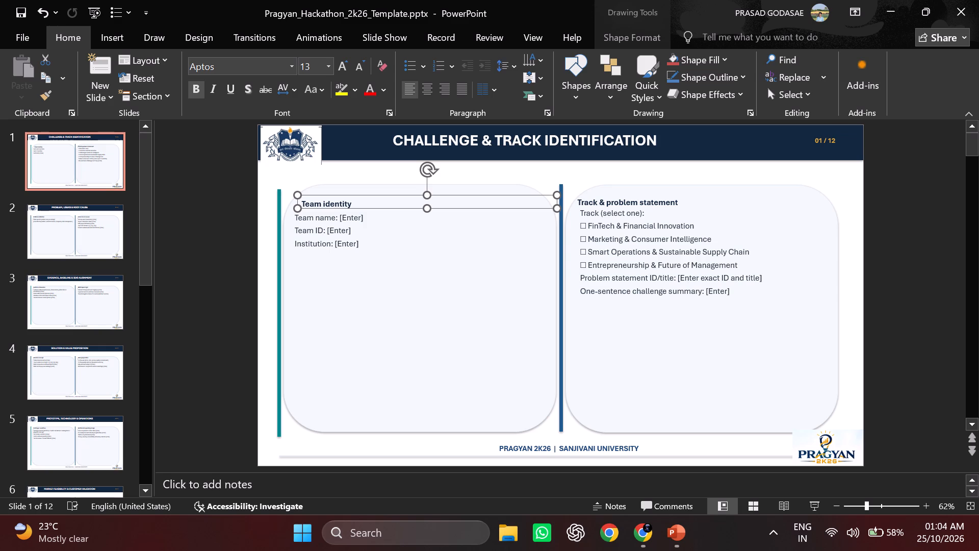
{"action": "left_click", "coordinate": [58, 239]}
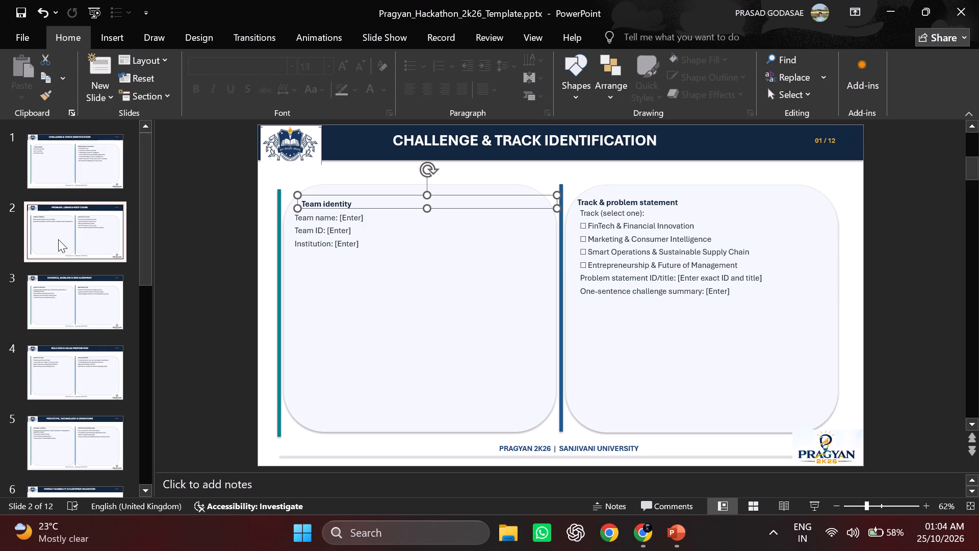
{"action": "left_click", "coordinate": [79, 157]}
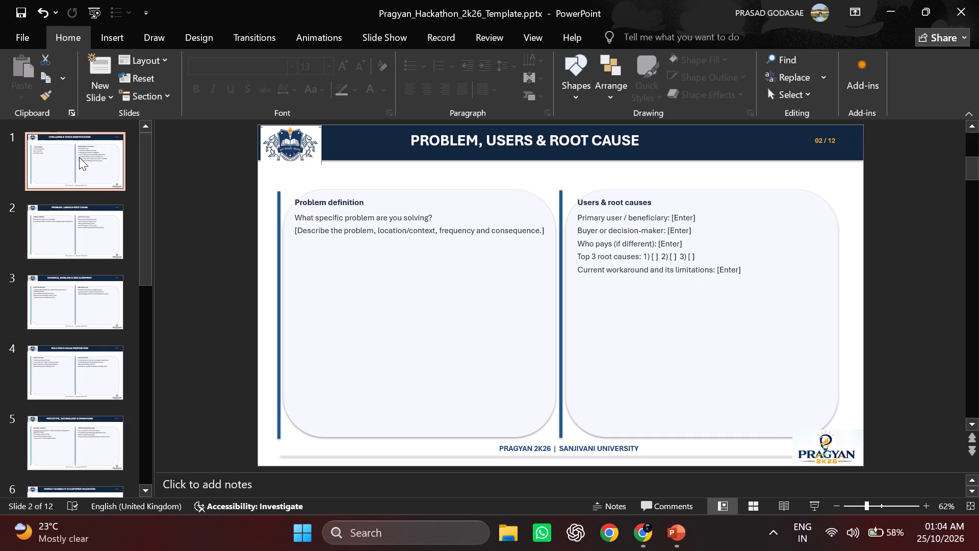
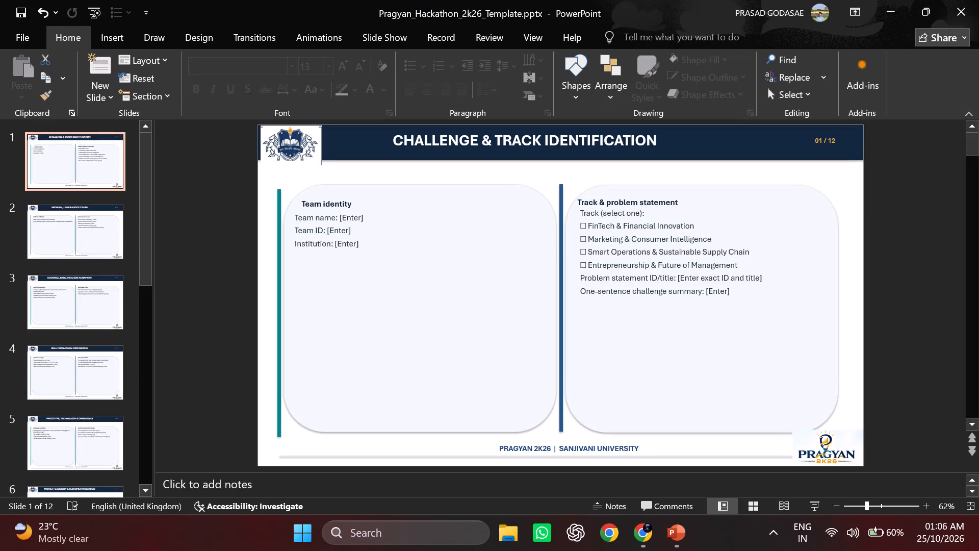
On slide 1, replace the Team name placeholder under Team identity with Code Fusion.
{"action": "left_click", "coordinate": [350, 204]}
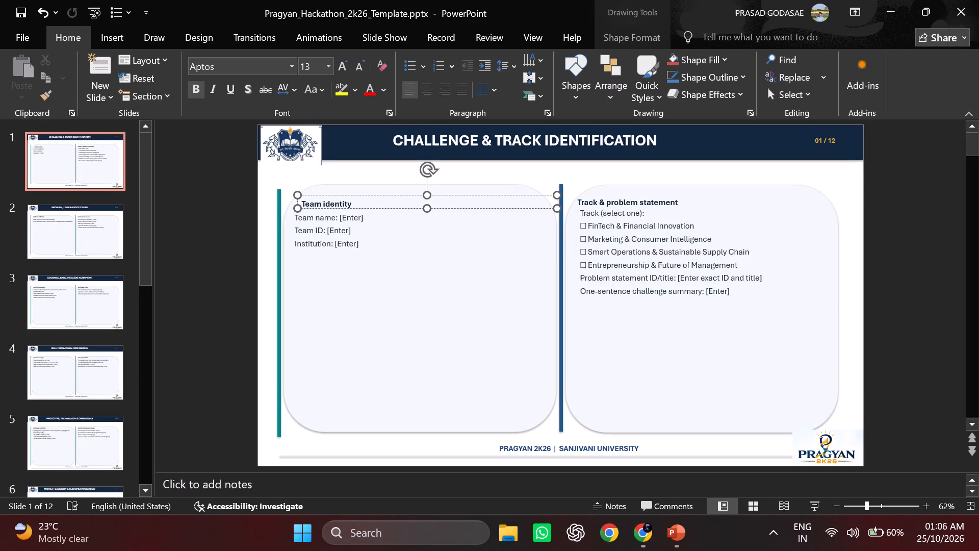
{"action": "left_click", "coordinate": [356, 219]}
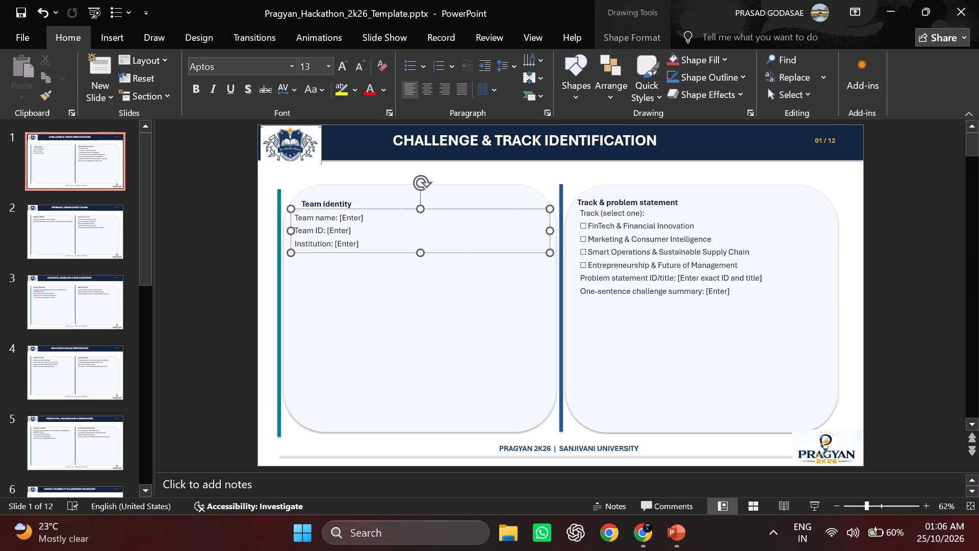
{"action": "key", "text": "Right"}
{"action": "key", "text": "Right"}
{"action": "key", "text": "BackSpace"}
{"action": "key", "text": "BackSpace"}
{"action": "key", "text": "BackSpace"}
{"action": "key", "text": "BackSpace"}
{"action": "key", "text": "BackSpace"}
{"action": "key", "text": "BackSpace"}
{"action": "key", "text": "BackSpace"}
{"action": "type", "text": "os"}
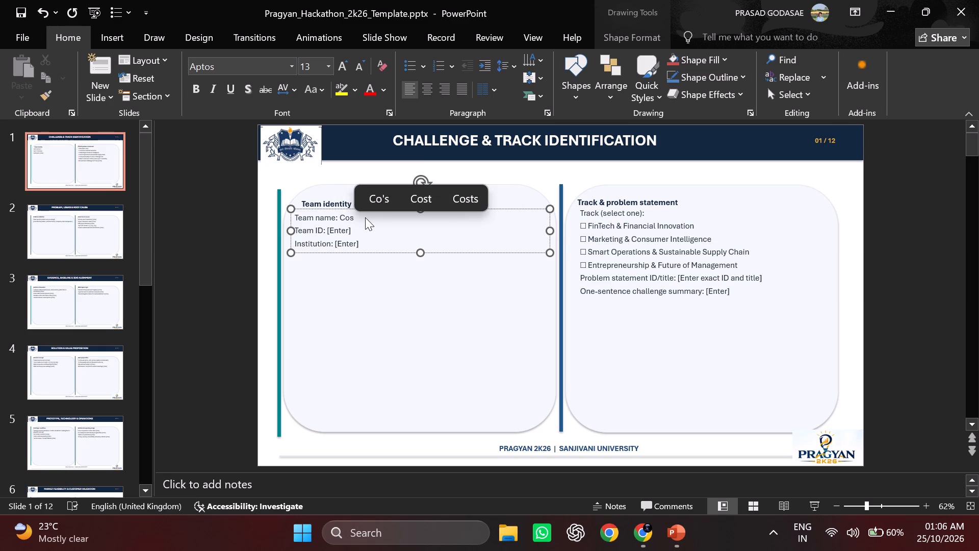
{"action": "key", "text": "BackSpace"}
{"action": "type", "text": "de"}
{"action": "key", "text": "space"}
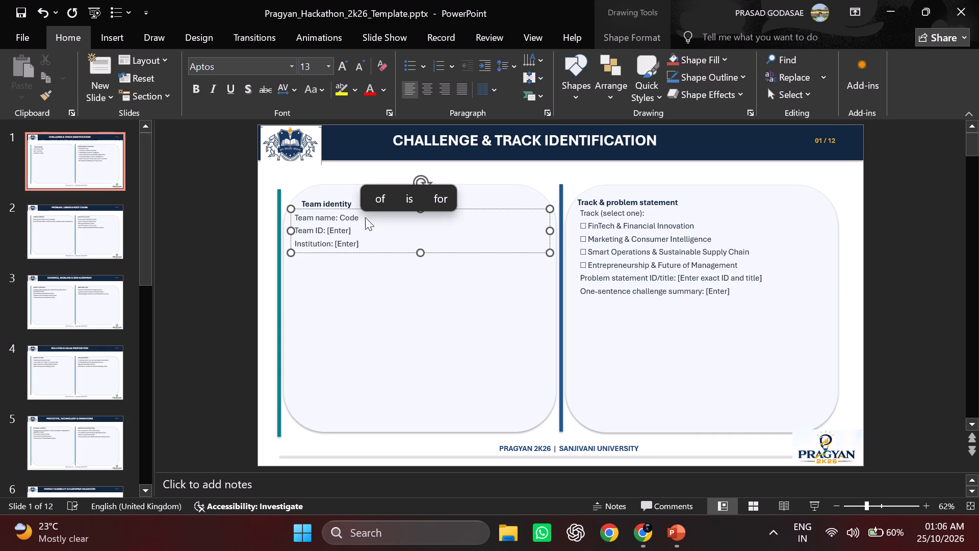
{"action": "type", "text": "usio"}
{"action": "key", "text": "n"}
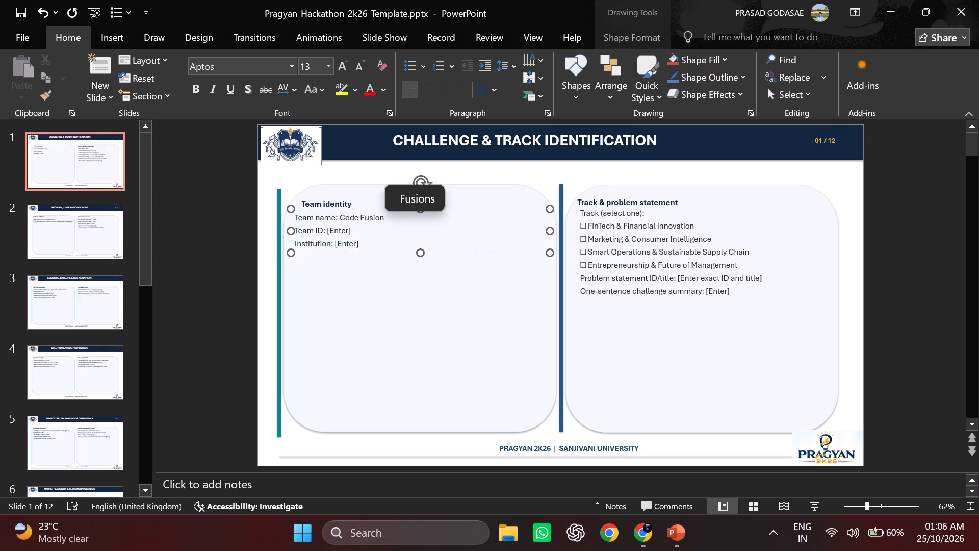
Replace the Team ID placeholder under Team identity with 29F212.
{"action": "left_click", "coordinate": [353, 229]}
{"action": "key", "text": "BackSpace"}
{"action": "key", "text": "BackSpace"}
{"action": "key", "text": "BackSpace"}
{"action": "key", "text": "BackSpace"}
{"action": "key", "text": "BackSpace"}
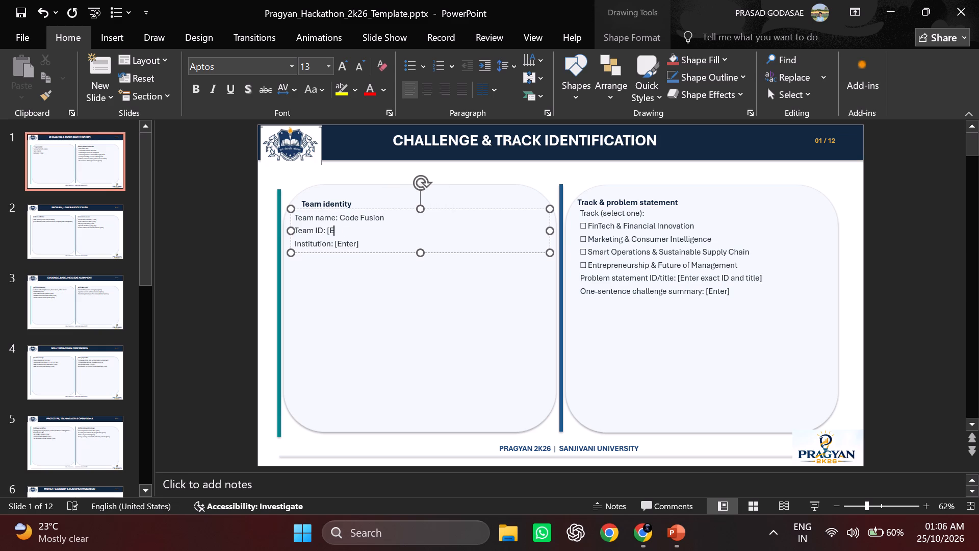
{"action": "key", "text": "BackSpace"}
{"action": "key", "text": "BackSpace"}
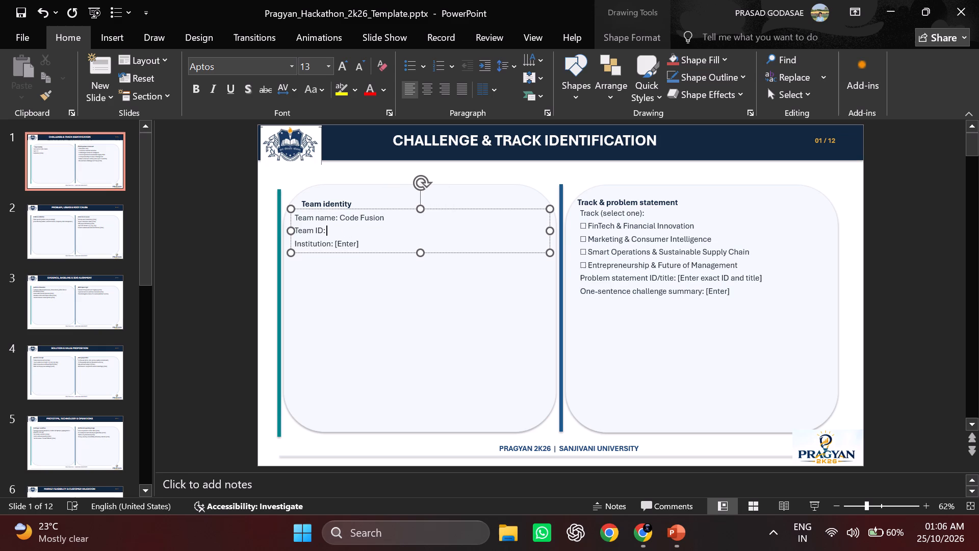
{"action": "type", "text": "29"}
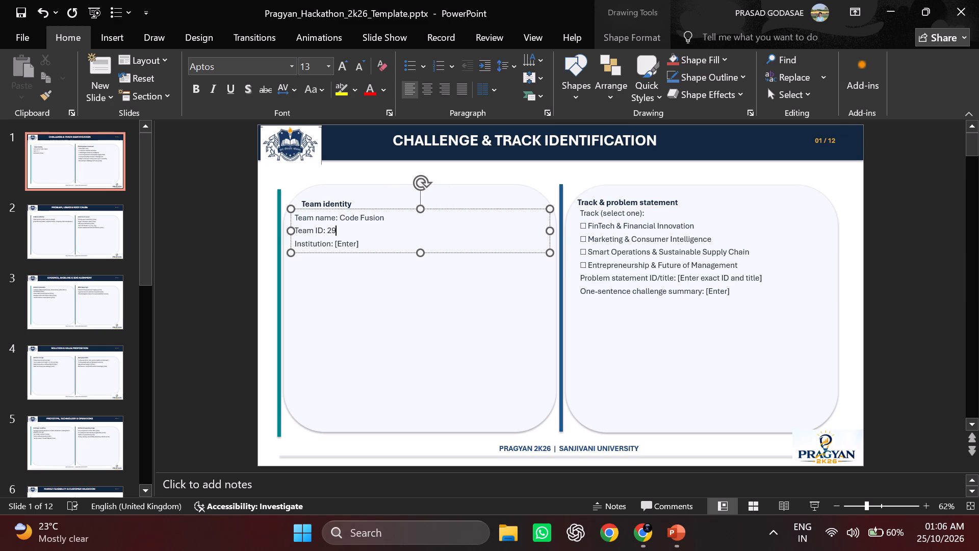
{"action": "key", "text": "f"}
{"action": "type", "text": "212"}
Clear the [Enter] placeholder from the Institution line under Team identity.
{"action": "left_click", "coordinate": [362, 242]}
{"action": "key", "text": "BackSpace"}
{"action": "key", "text": "BackSpace"}
{"action": "key", "text": "BackSpace"}
{"action": "key", "text": "BackSpace"}
{"action": "key", "text": "BackSpace"}
{"action": "key", "text": "BackSpace"}
{"action": "key", "text": "BackSpace"}
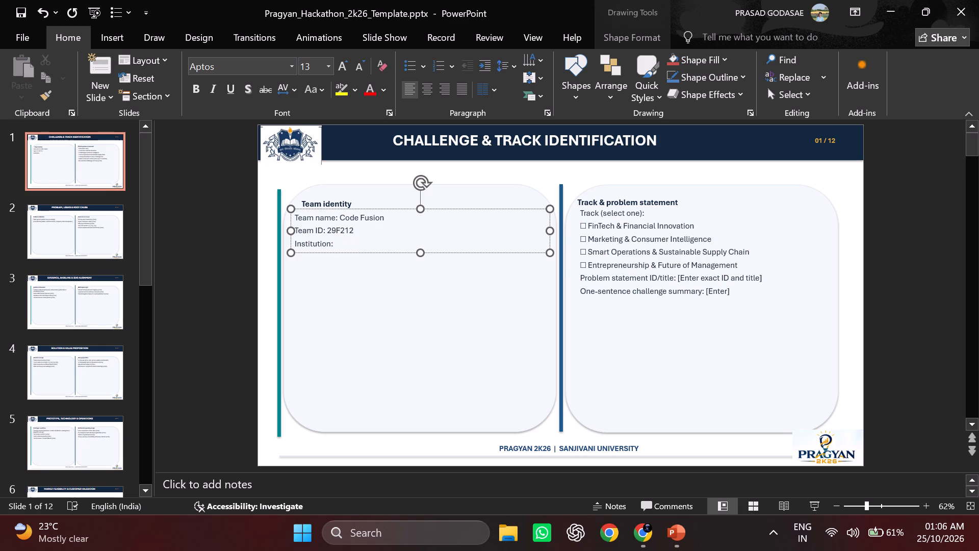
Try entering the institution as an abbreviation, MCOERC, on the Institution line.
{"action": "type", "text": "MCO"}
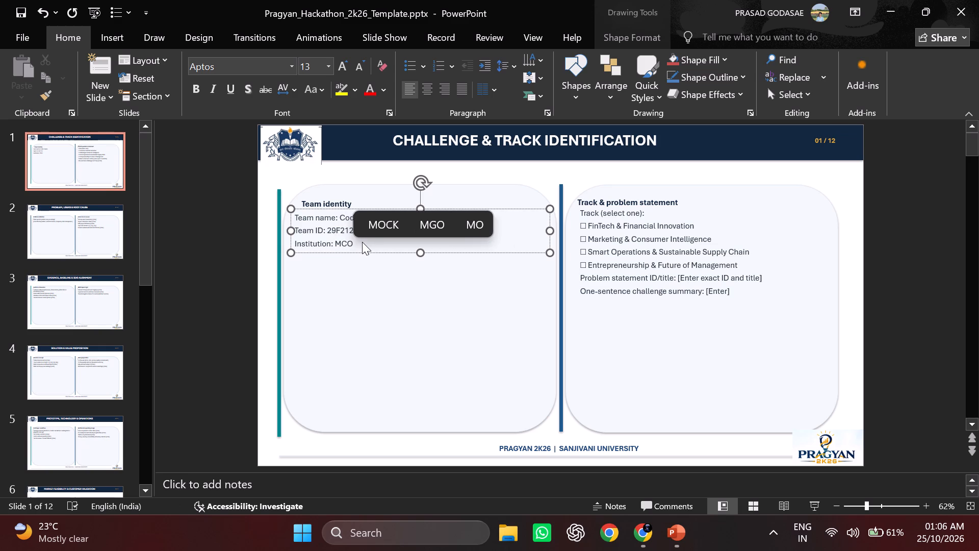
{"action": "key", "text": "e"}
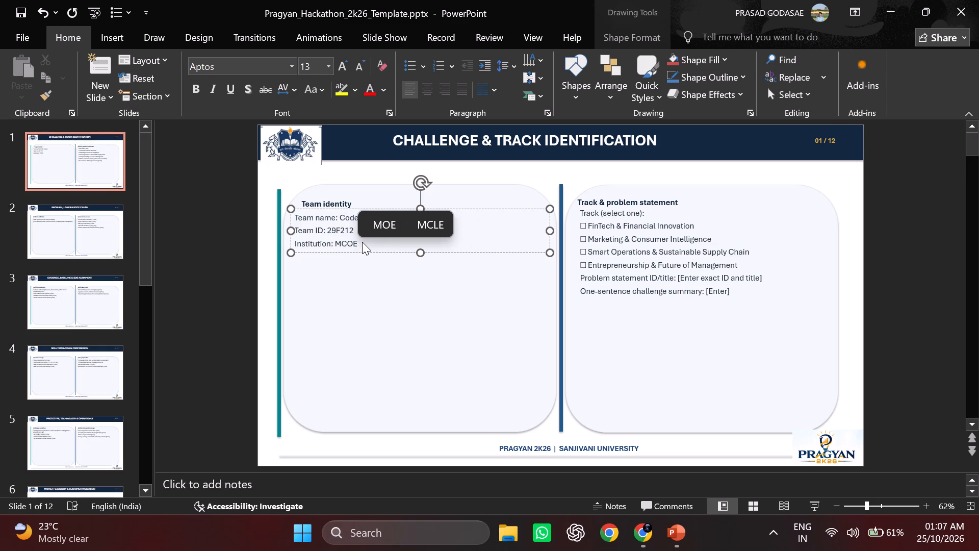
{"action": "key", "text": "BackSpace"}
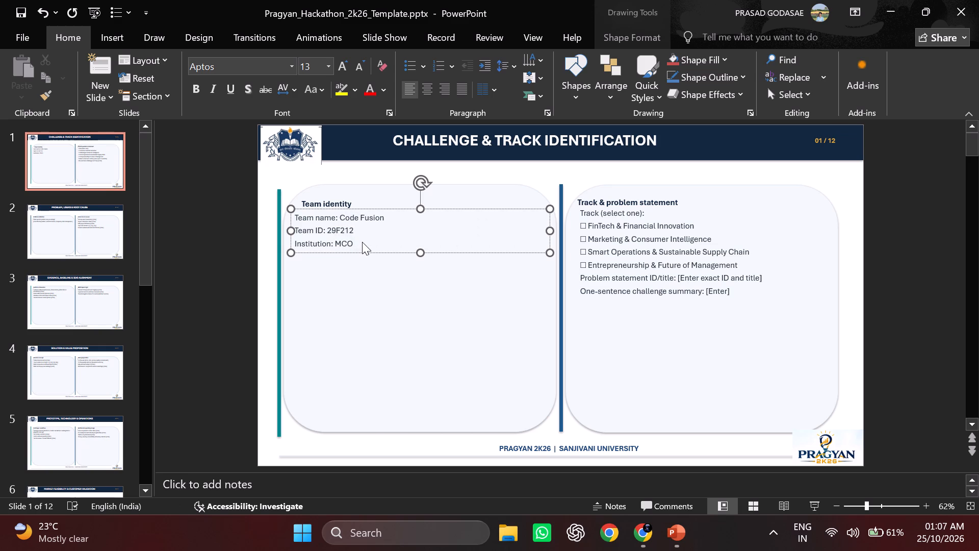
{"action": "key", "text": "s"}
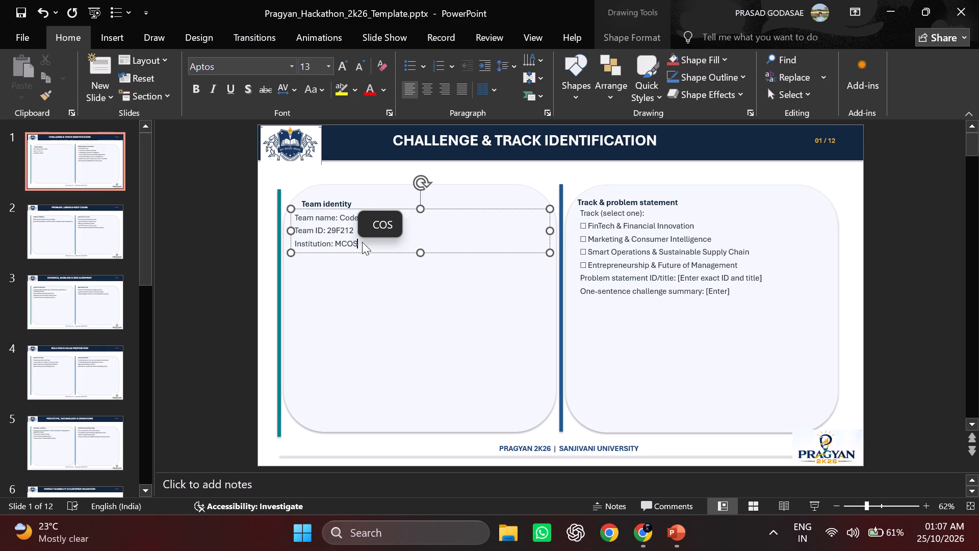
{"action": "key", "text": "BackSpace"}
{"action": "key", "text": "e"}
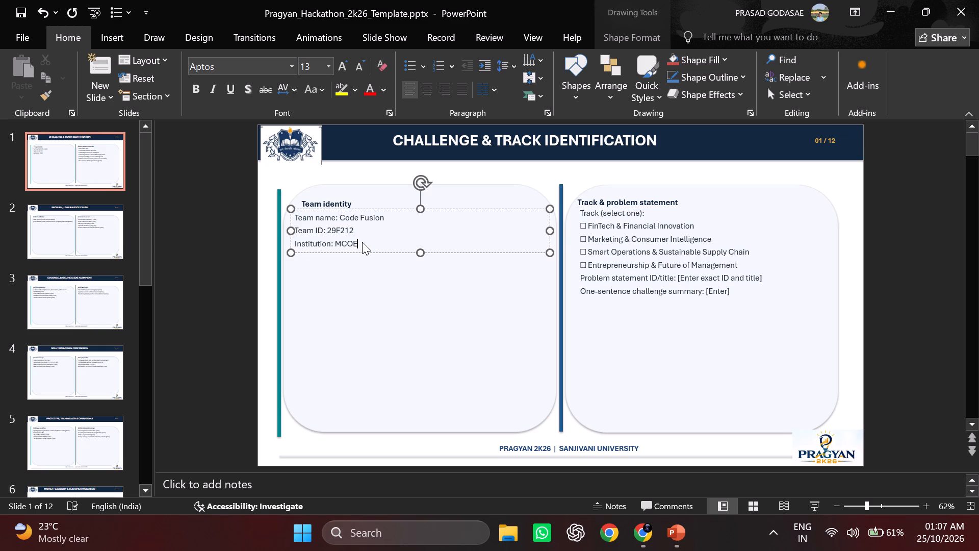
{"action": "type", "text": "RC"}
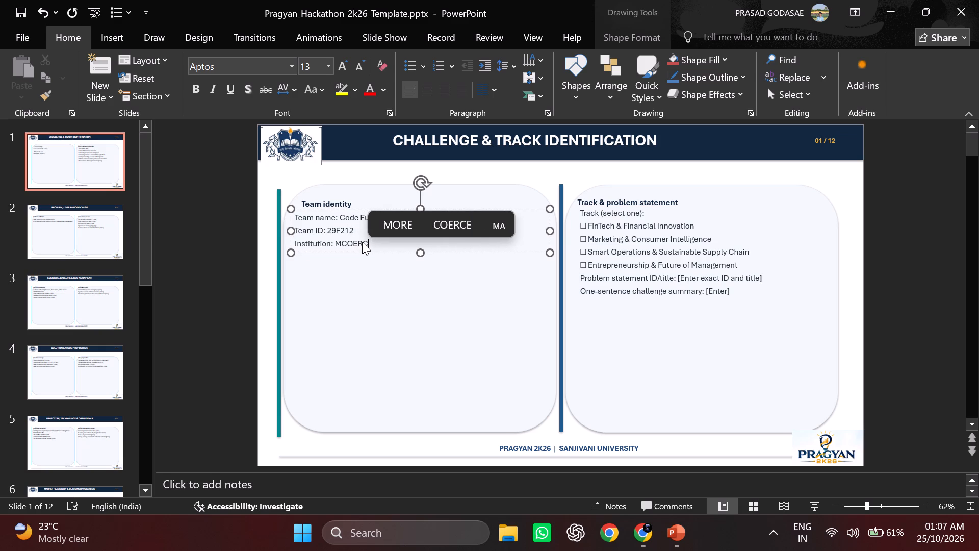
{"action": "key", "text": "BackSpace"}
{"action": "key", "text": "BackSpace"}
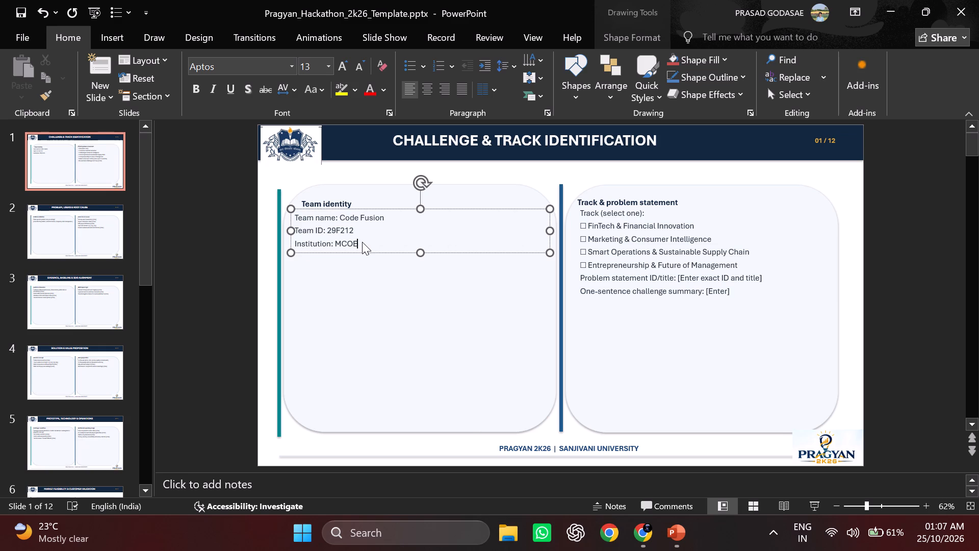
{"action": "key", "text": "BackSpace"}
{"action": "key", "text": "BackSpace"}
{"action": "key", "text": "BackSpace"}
Switch to Chrome, search for Matoshri College of Engineering & Research Centre in the new tab, and open the college's official website.
{"action": "left_click", "coordinate": [643, 520]}
{"action": "left_click", "coordinate": [214, 16]}
{"action": "type", "text": "MAT"}
{"action": "key", "text": "o"}
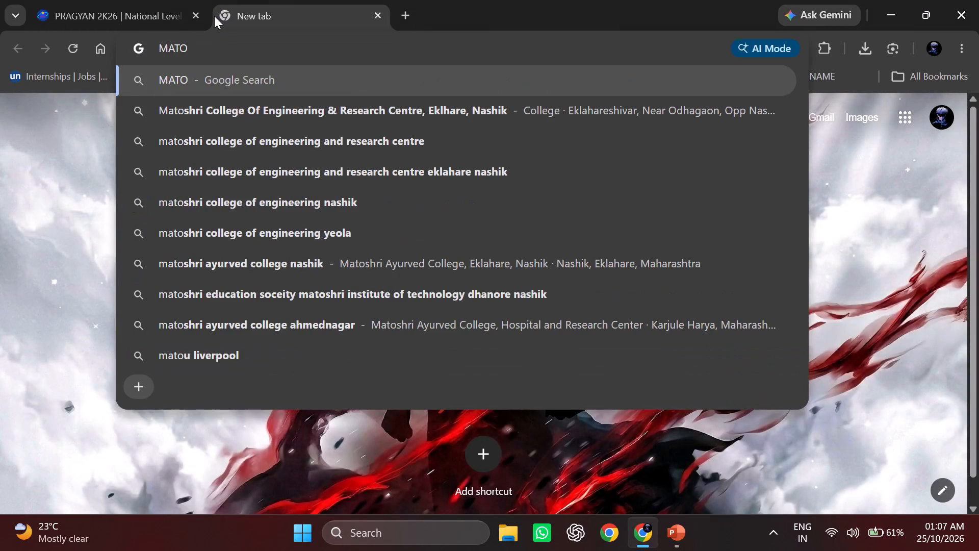
{"action": "left_click", "coordinate": [318, 110]}
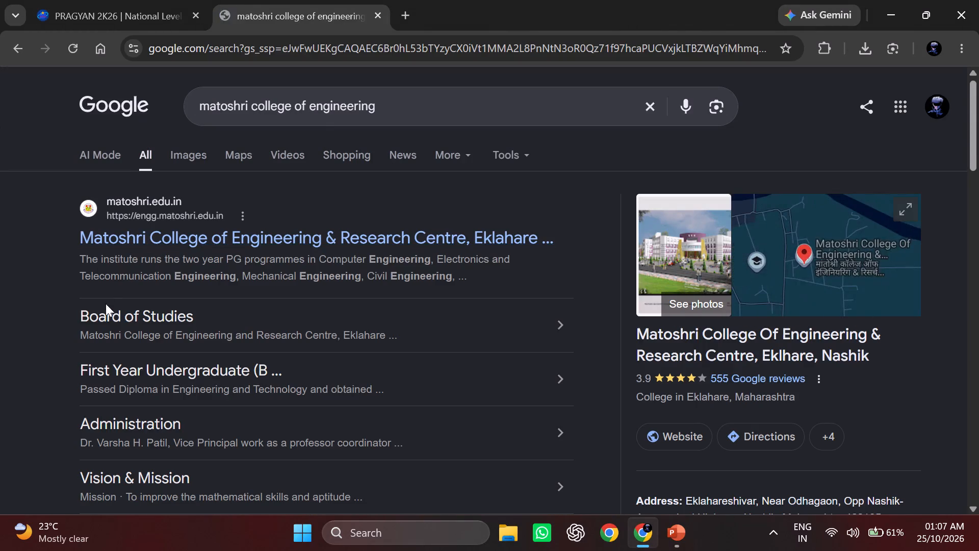
{"action": "scroll", "coordinate": [106, 304], "scroll_direction": "down", "scroll_amount": 3}
{"action": "scroll", "coordinate": [106, 304], "scroll_direction": "up", "scroll_amount": 2}
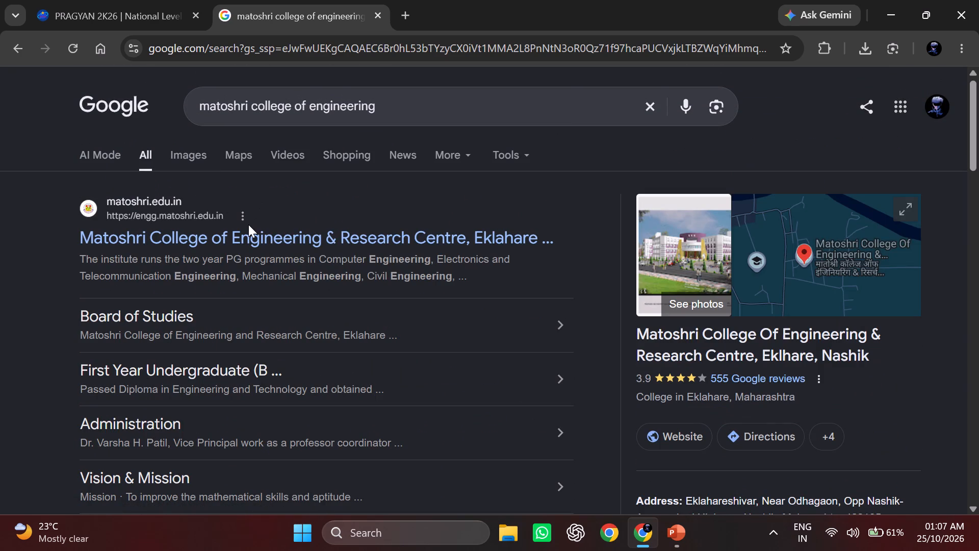
{"action": "left_click", "coordinate": [248, 224]}
{"action": "left_click", "coordinate": [234, 238]}
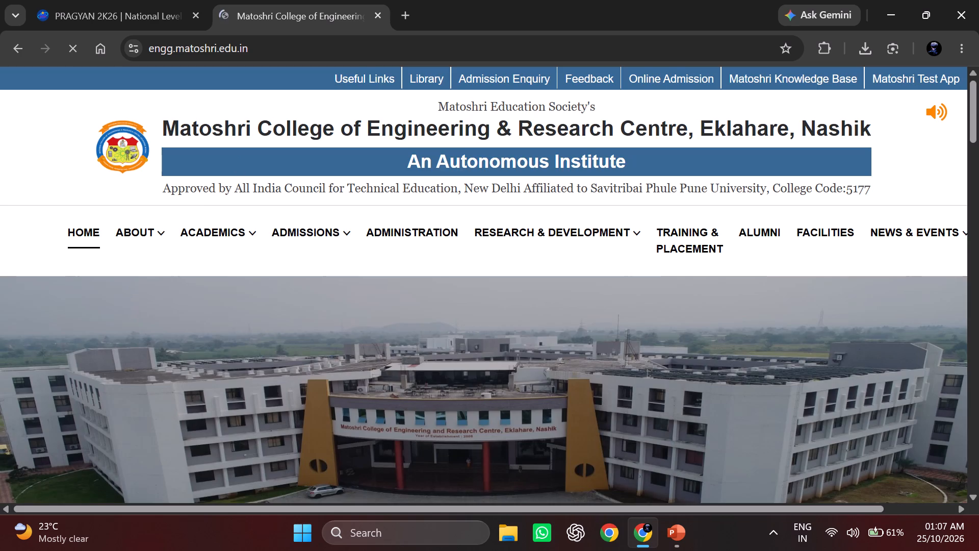
Copy the full college name from the website header and paste it on slide 1's Institution line in PowerPoint, replacing the leftover M.
{"action": "left_click_drag", "start_coordinate": [160, 126], "coordinate": [904, 127]}
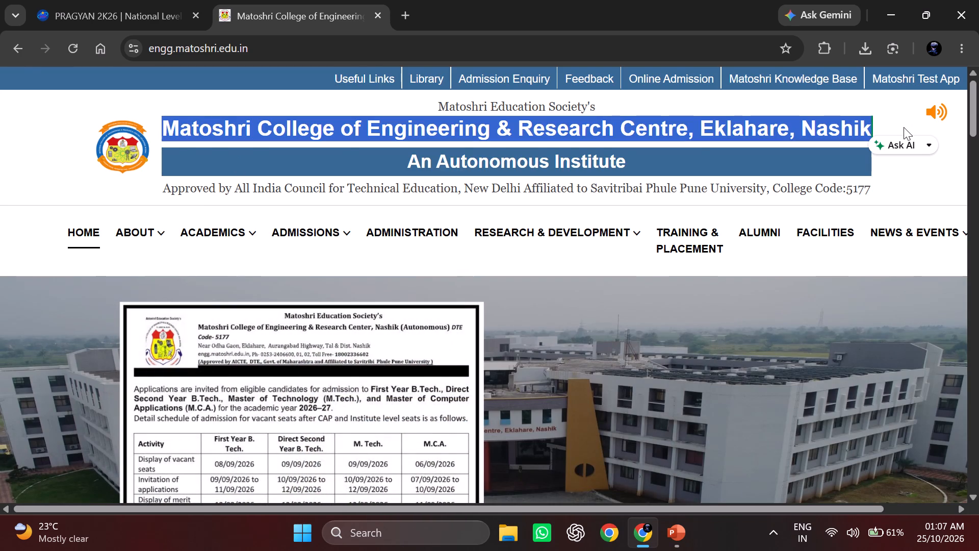
{"action": "key", "text": "ctrl+c"}
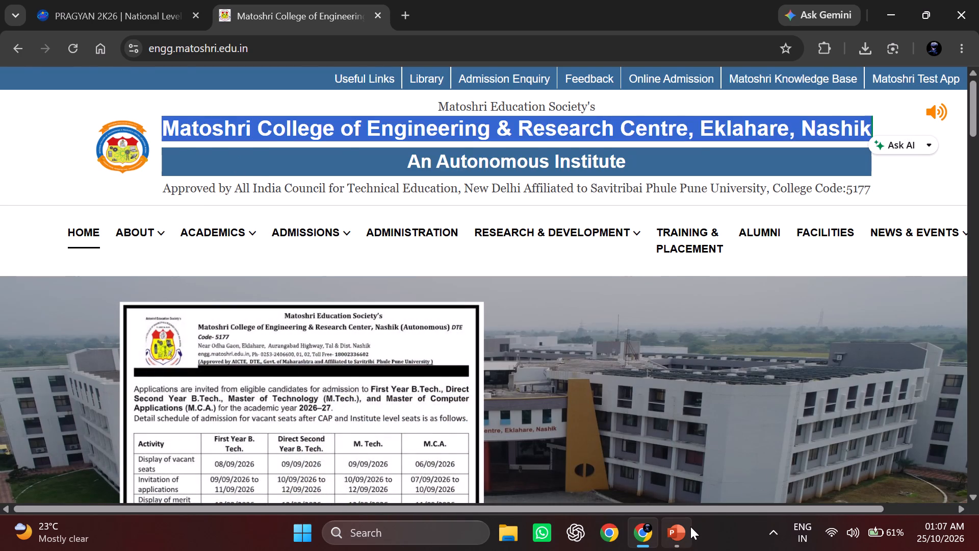
{"action": "left_click", "coordinate": [690, 527]}
{"action": "left_click", "coordinate": [354, 243]}
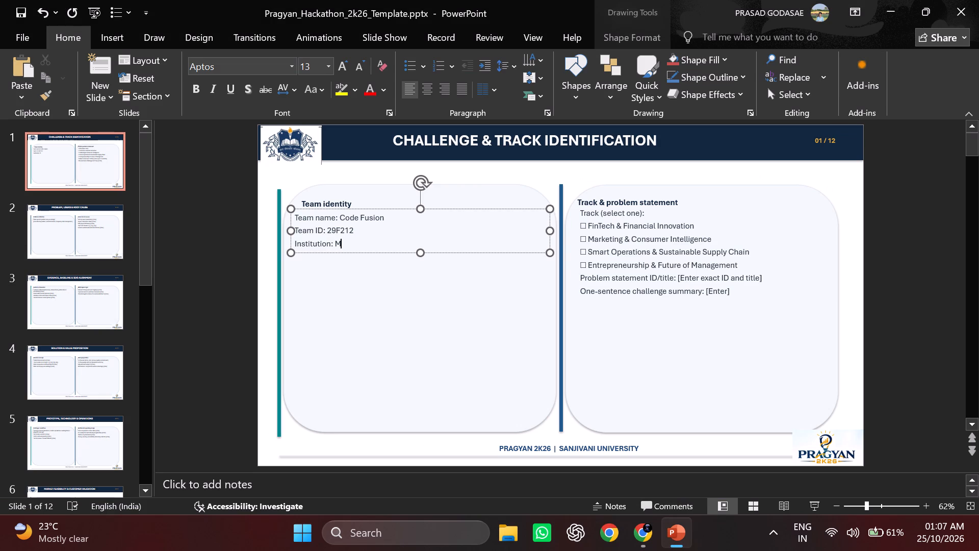
{"action": "key", "text": "BackSpace"}
{"action": "key", "text": "ctrl+v"}
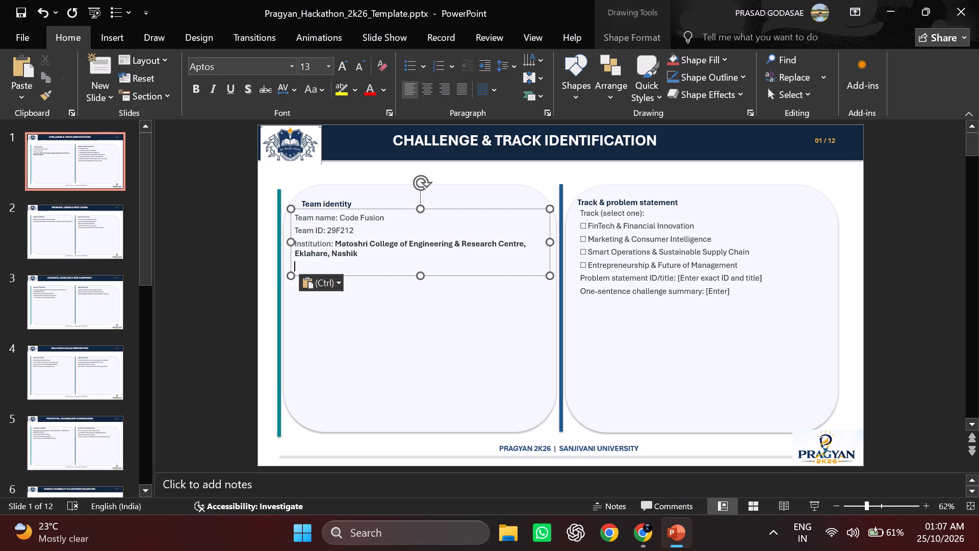
Ignore all spelling flags for the word Eklahare in the institution name.
{"action": "right_click", "coordinate": [318, 251]}
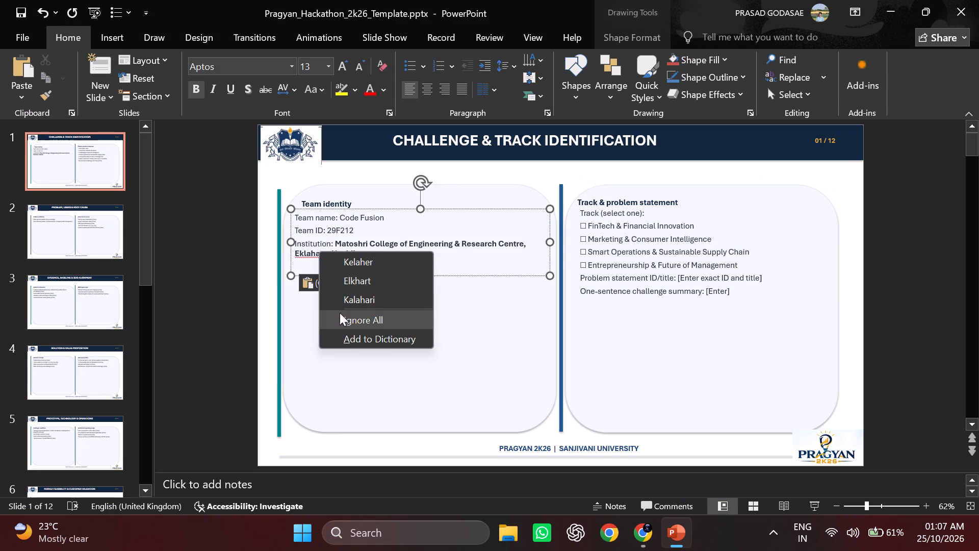
{"action": "left_click", "coordinate": [340, 313]}
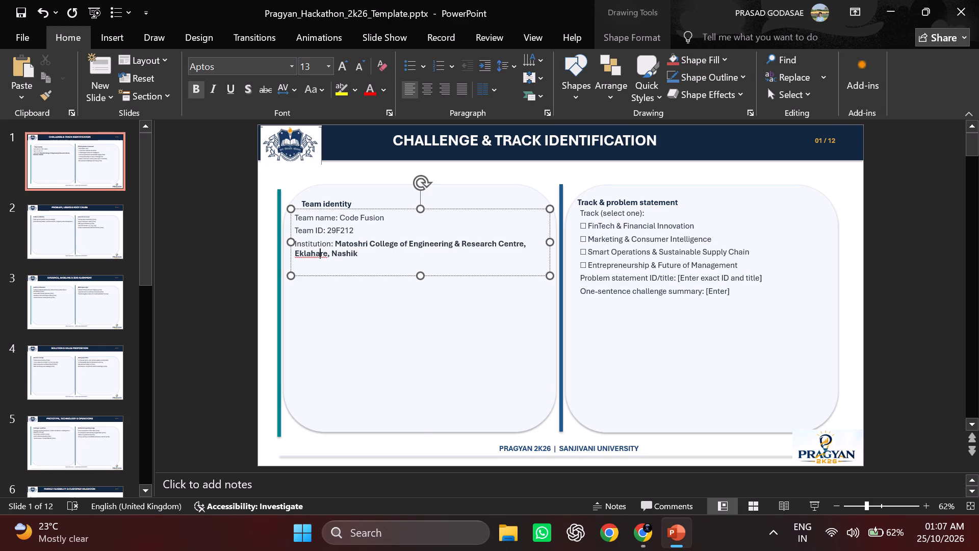
{"action": "left_click", "coordinate": [333, 317]}
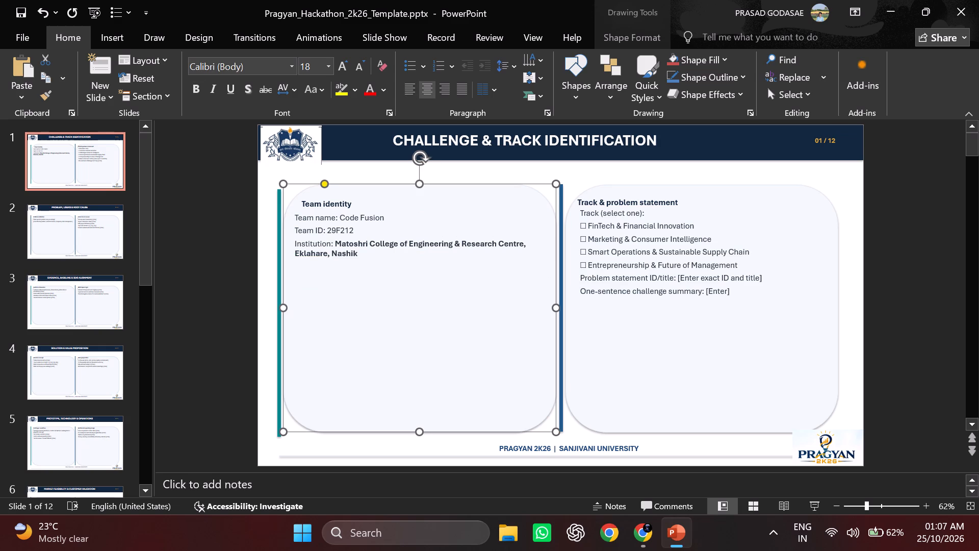
Under Track & problem statement, delete the Track (select one) line and the first three track options, keeping Entrepreneurship & Future of Management.
{"action": "left_click_drag", "start_coordinate": [580, 212], "coordinate": [681, 252]}
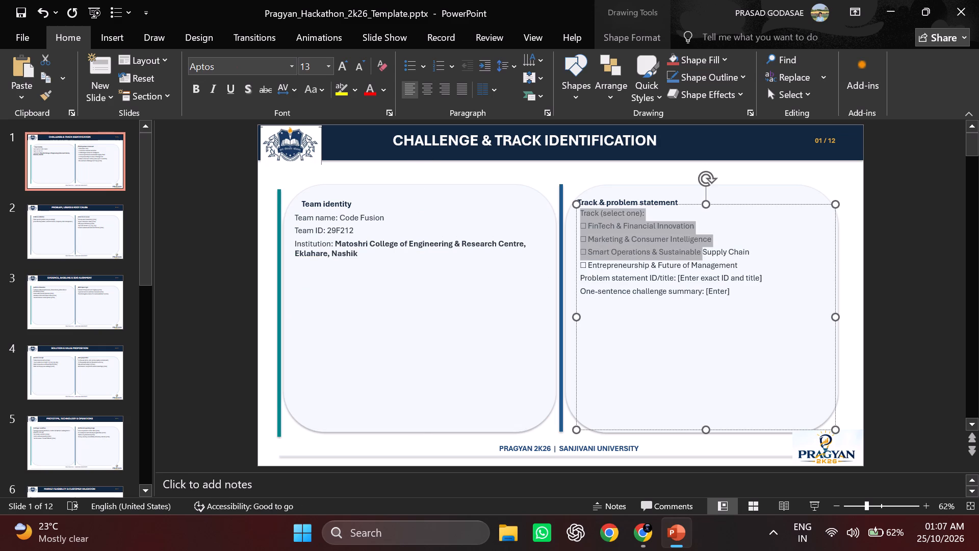
{"action": "left_click_drag", "start_coordinate": [681, 252], "coordinate": [751, 252]}
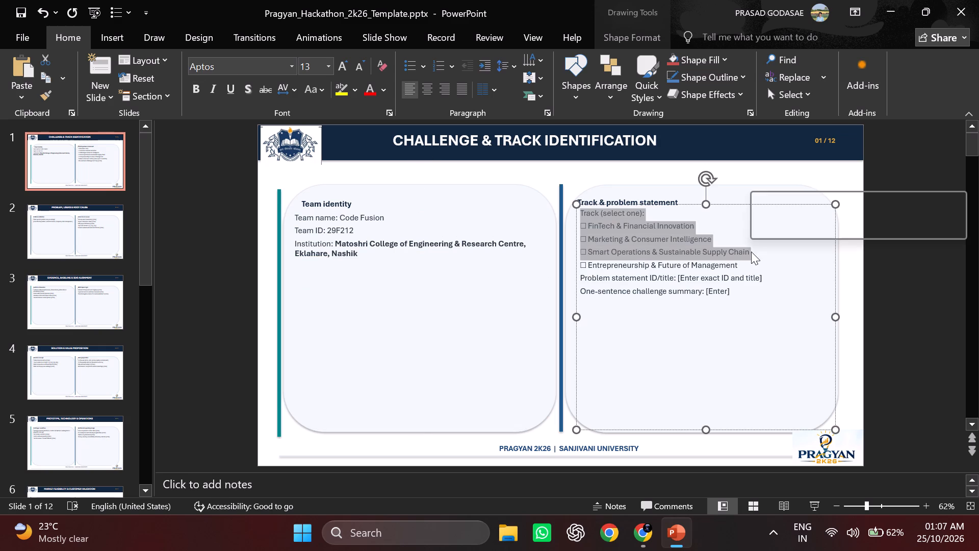
{"action": "key", "text": "BackSpace"}
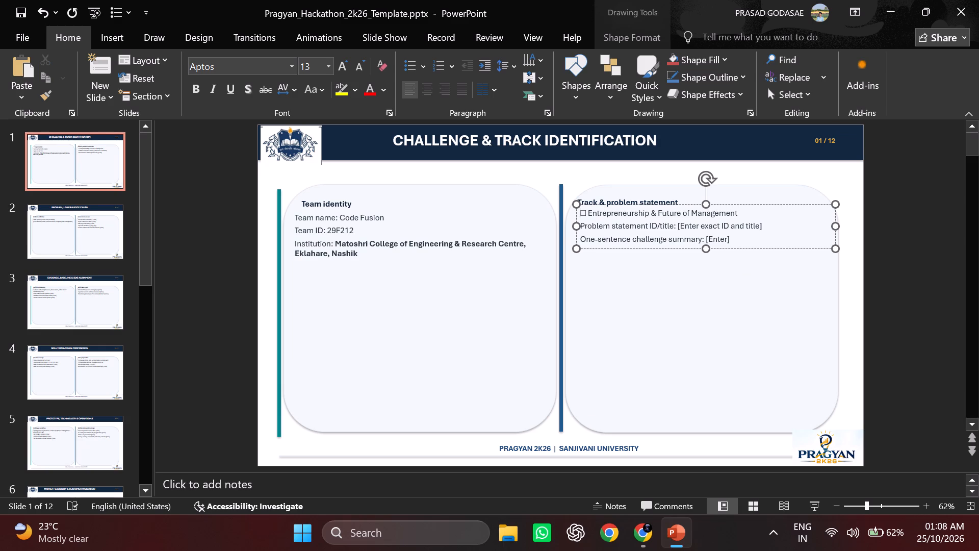
Delete the [Enter exact ID and title] placeholder from the Problem statement ID/title line.
{"action": "left_click_drag", "start_coordinate": [678, 226], "coordinate": [733, 227]}
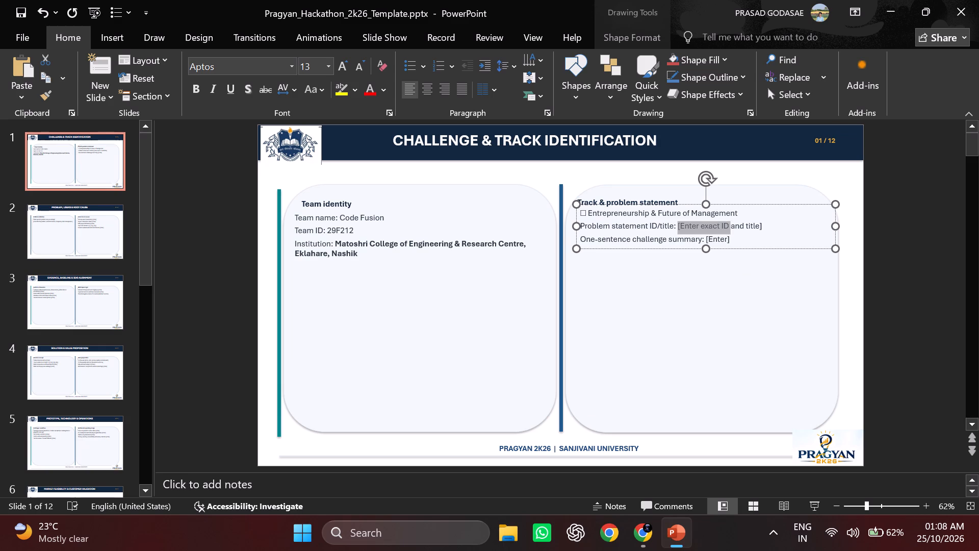
{"action": "left_click_drag", "start_coordinate": [733, 227], "coordinate": [762, 226]}
{"action": "key", "text": "BackSpace"}
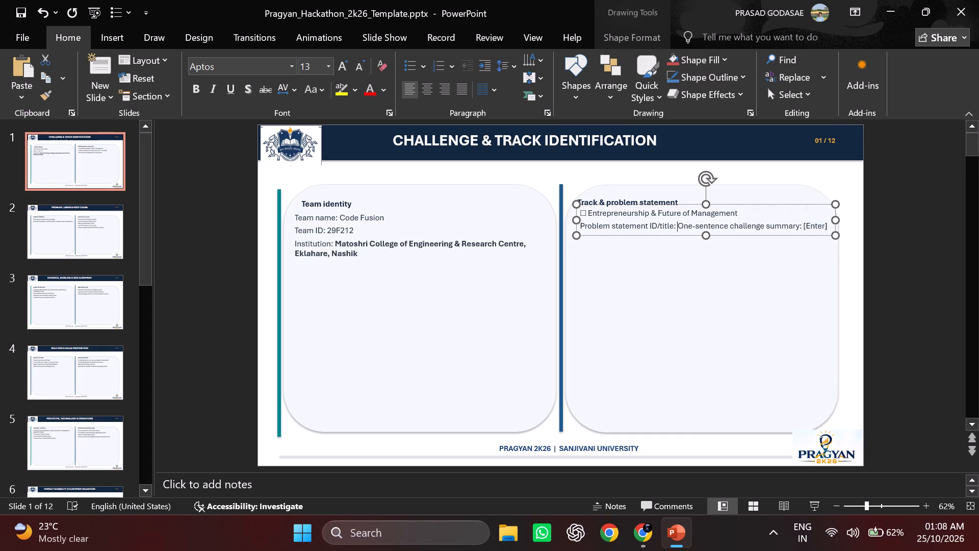
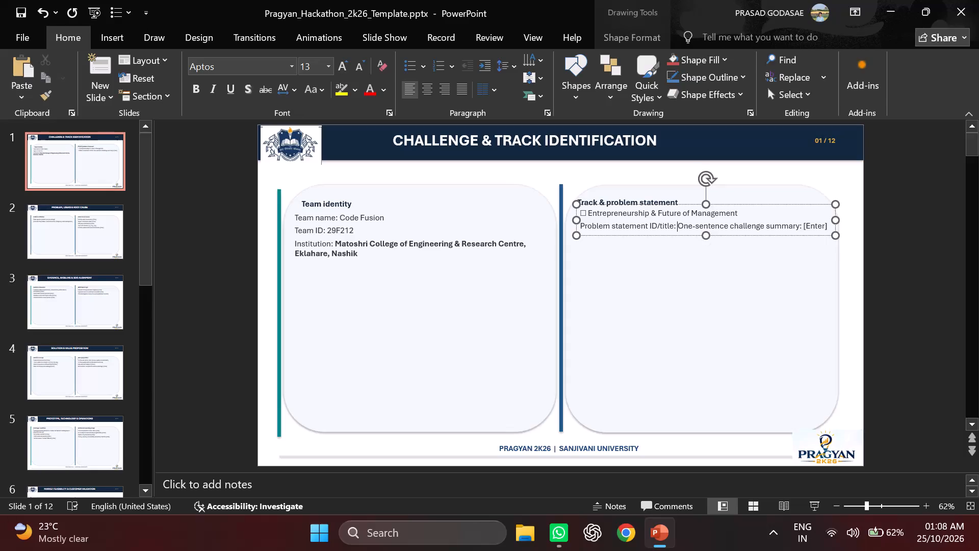
Move One-sentence challenge summary onto its own line and paste the copied TRACK 4-03 problem statement after Problem statement ID/title.
{"action": "key", "text": "Return"}
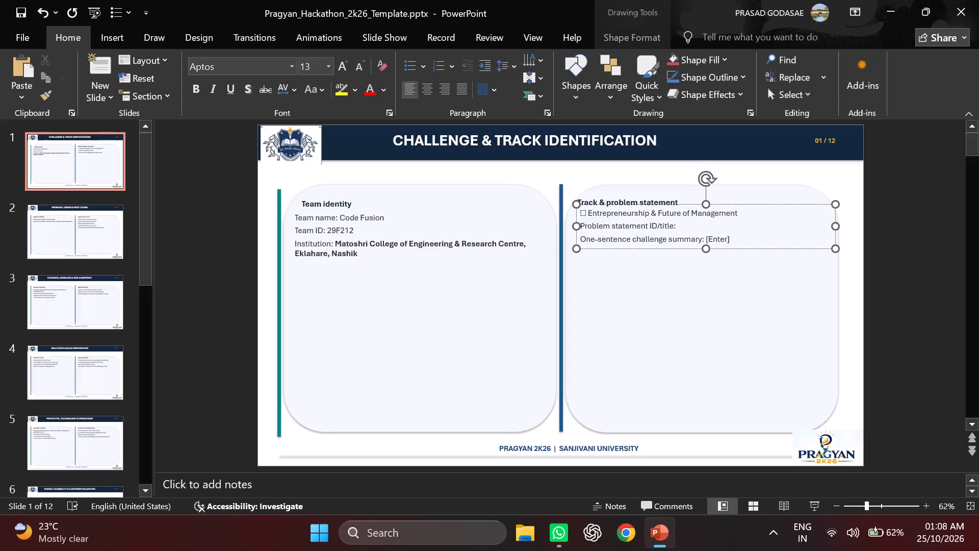
{"action": "left_click", "coordinate": [693, 226]}
{"action": "key", "text": "ctrl+v"}
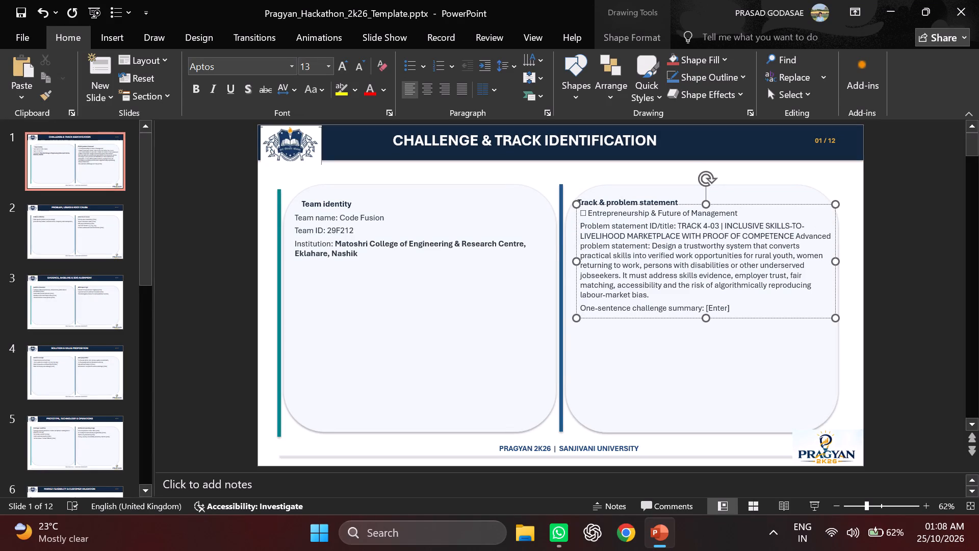
Remove the separator after TRACK 4-03 and start new lines before INCLUSIVE SKILLS-TO-LIVELIHOOD MARKETPLACE and before Advanced problem statement.
{"action": "left_click", "coordinate": [723, 226]}
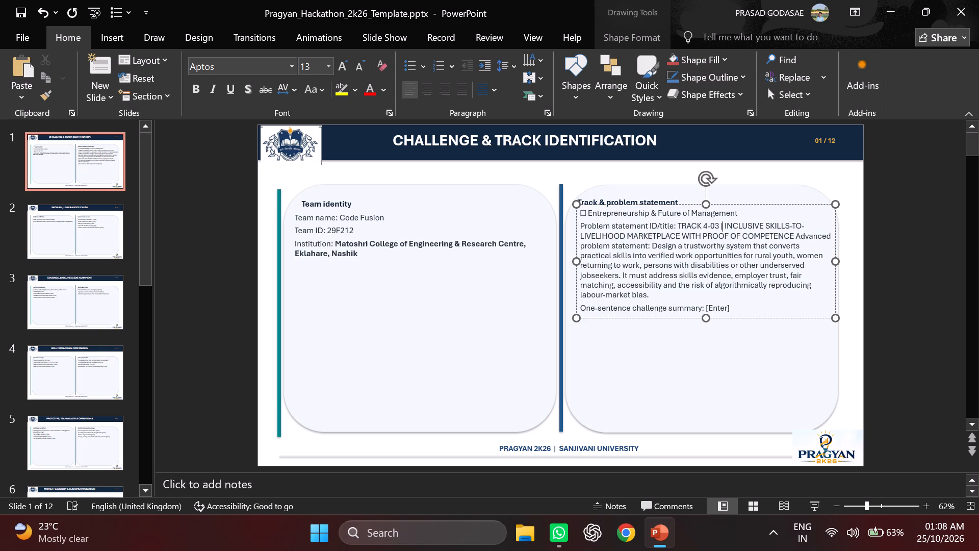
{"action": "key", "text": "Return"}
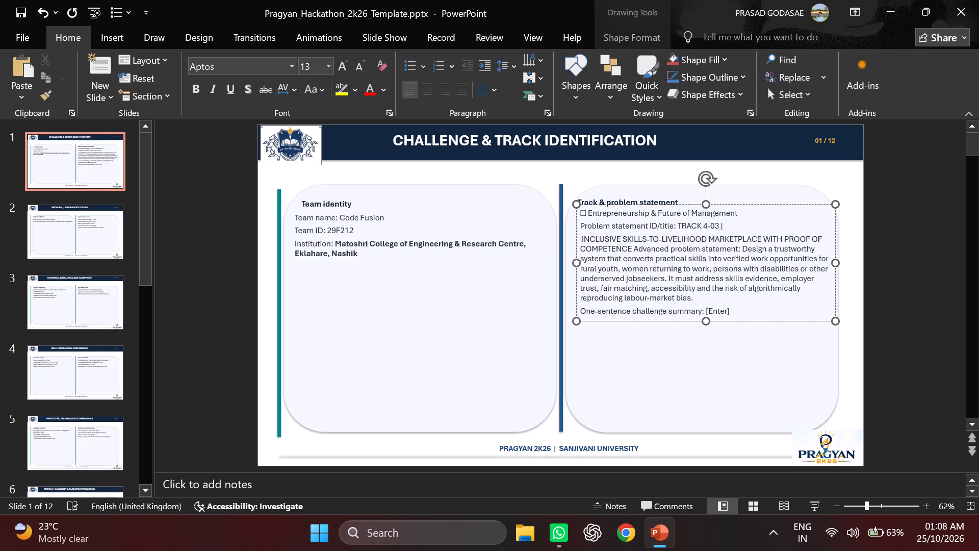
{"action": "key", "text": "BackSpace"}
{"action": "key", "text": "BackSpace"}
{"action": "key", "text": "Return"}
{"action": "left_click", "coordinate": [633, 250]}
{"action": "key", "text": "Return"}
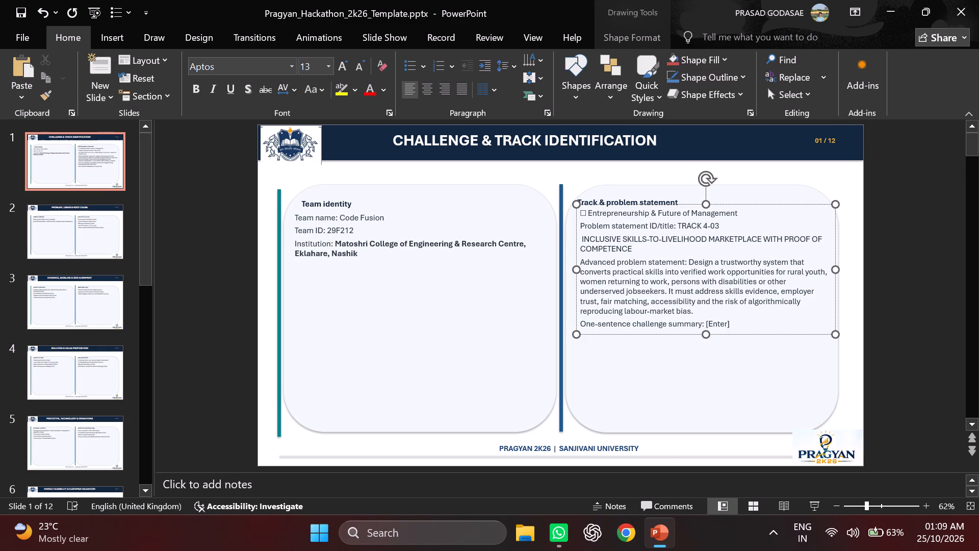
{"action": "left_click_drag", "start_coordinate": [692, 311], "coordinate": [581, 234]}
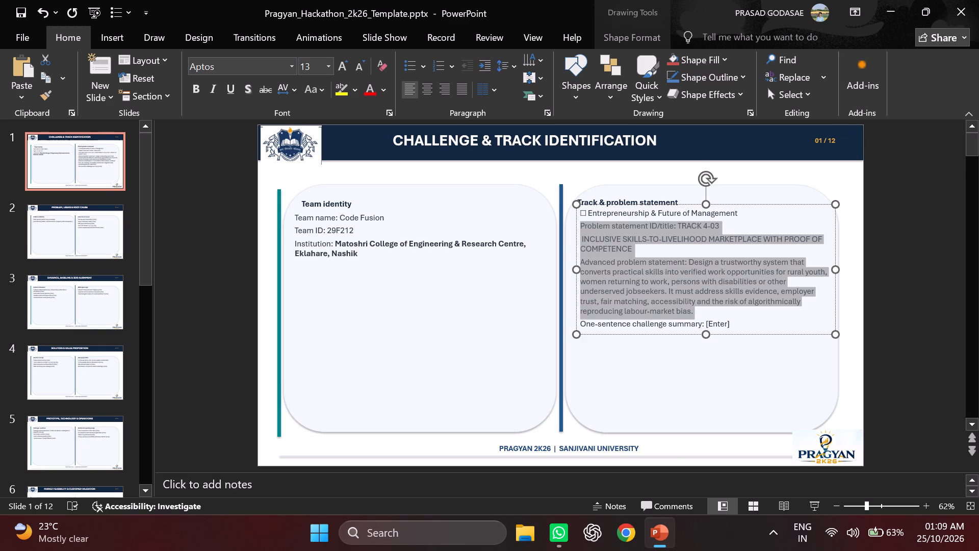
{"action": "left_click_drag", "start_coordinate": [581, 234], "coordinate": [581, 239]}
{"action": "key", "text": "ctrl+c"}
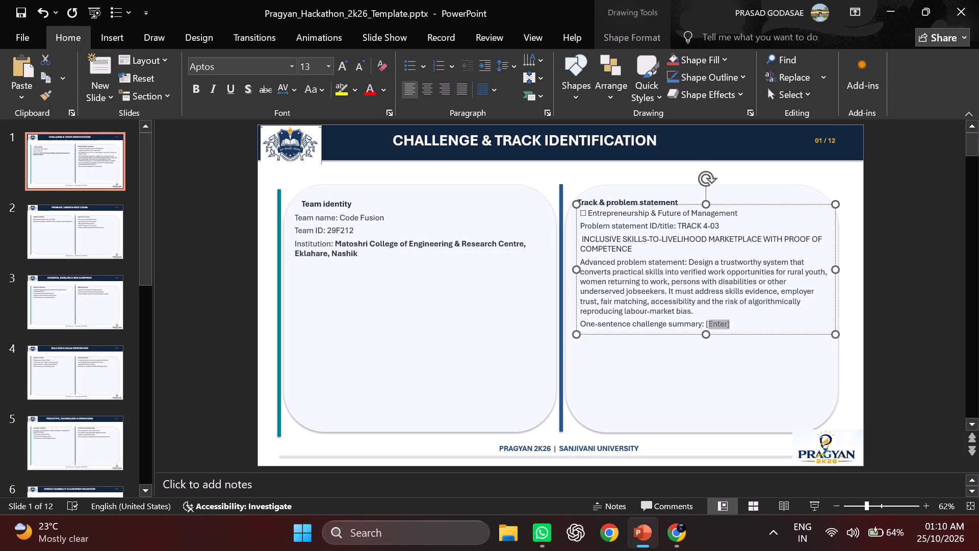
{"action": "left_click_drag", "start_coordinate": [709, 323], "coordinate": [706, 323]}
{"action": "key", "text": "ctrl+v"}
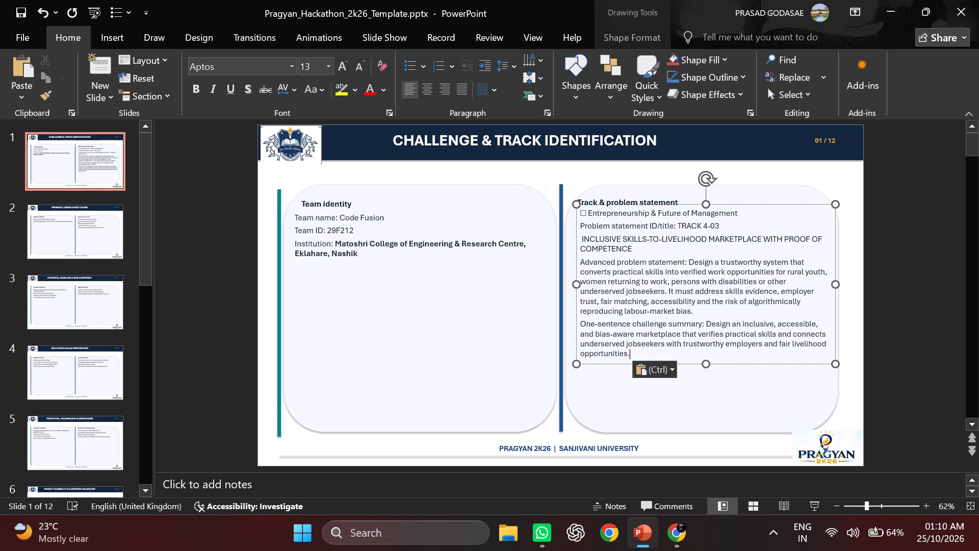
Enlarge the Team identity heading's font size, trying 16 first and settling on 17.
{"action": "left_click", "coordinate": [346, 203]}
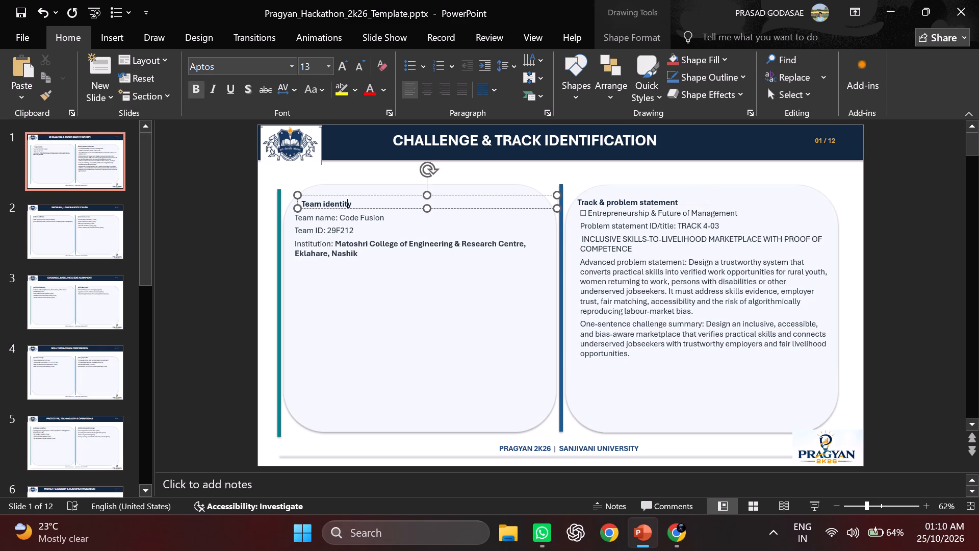
{"action": "key", "text": "ctrl+a"}
{"action": "left_click", "coordinate": [309, 66]}
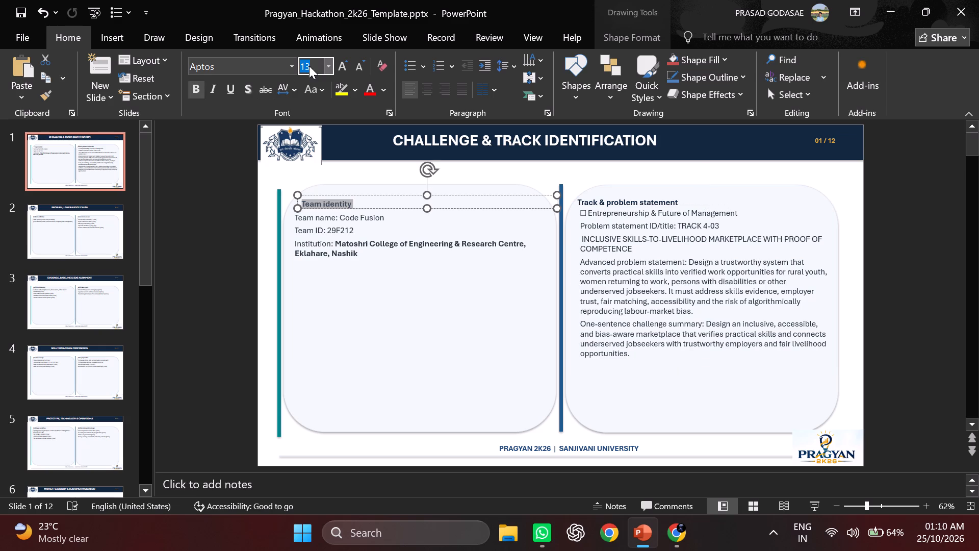
{"action": "type", "text": "16"}
{"action": "key", "text": "Return"}
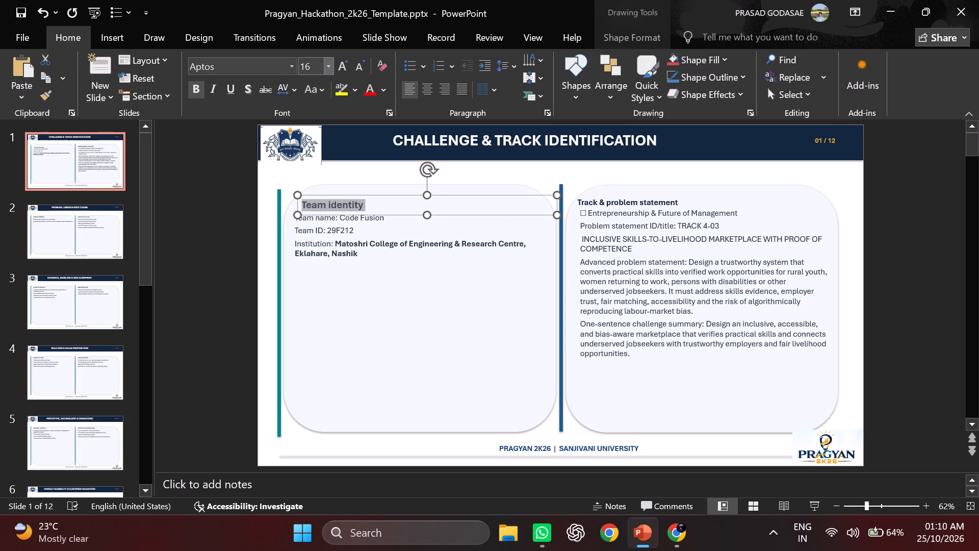
{"action": "left_click", "coordinate": [319, 63]}
{"action": "key", "text": "1"}
{"action": "key", "text": "7"}
{"action": "key", "text": "Return"}
Set the font size of all the team name, ID and institution text to 15.
{"action": "left_click", "coordinate": [355, 242]}
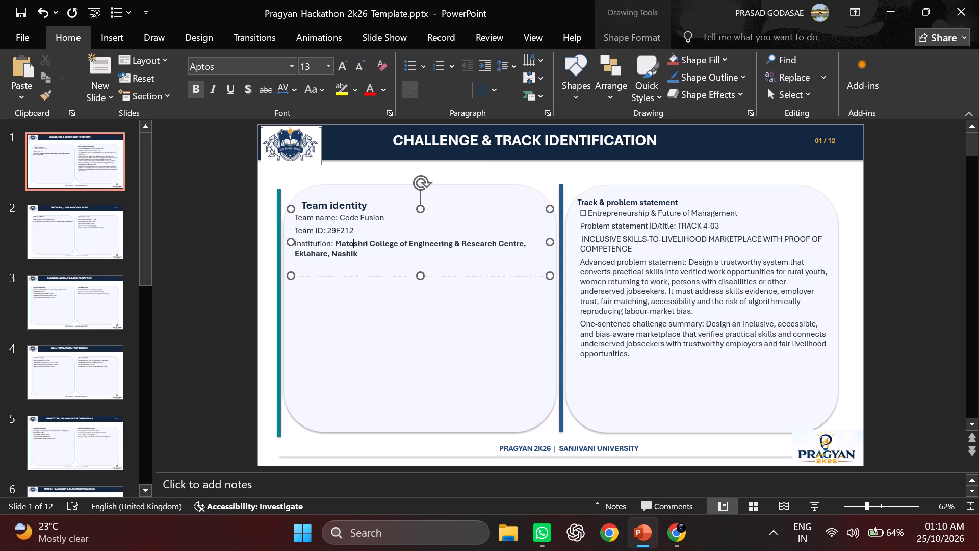
{"action": "key", "text": "ctrl+a"}
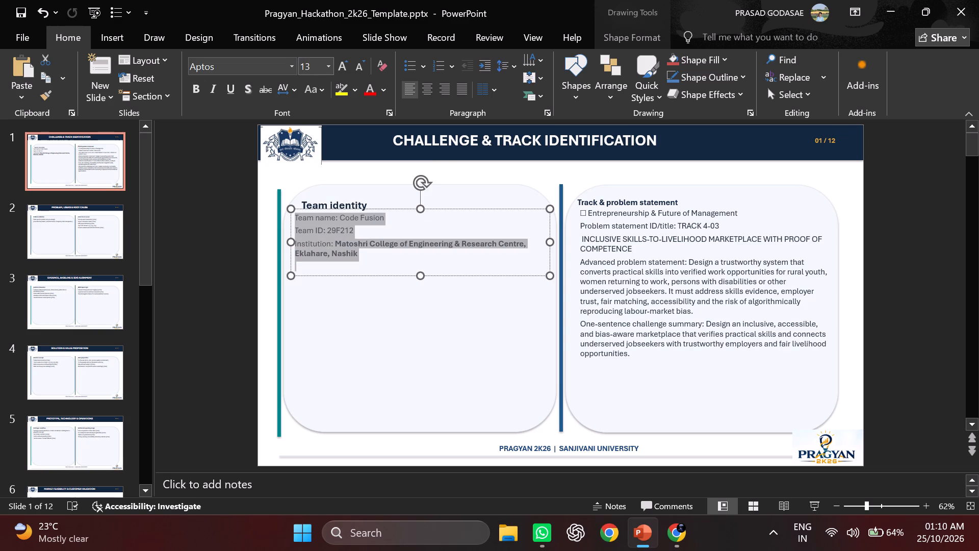
{"action": "left_click", "coordinate": [313, 64]}
{"action": "type", "text": "15"}
{"action": "key", "text": "Return"}
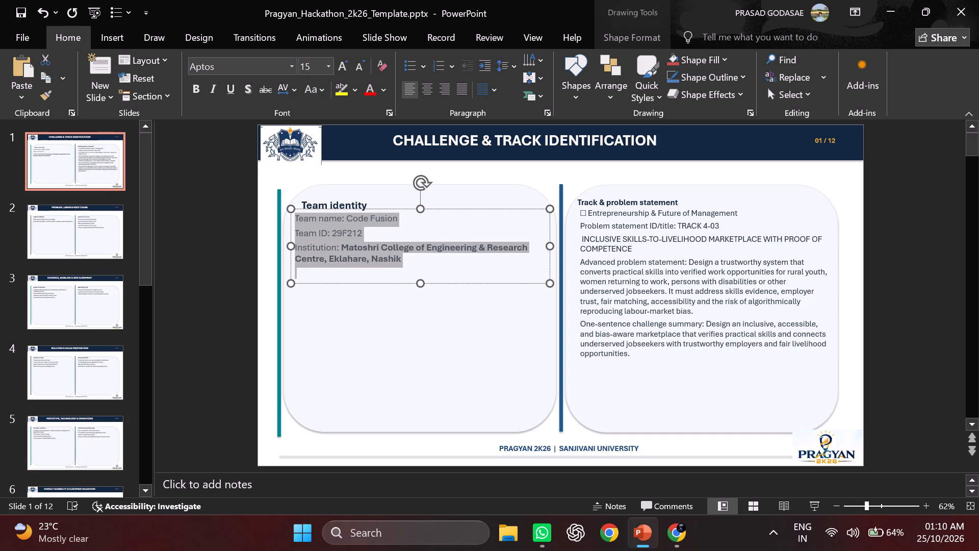
Move the team name, ID and institution text box slightly down and right, just beneath the Team identity heading.
{"action": "left_click_drag", "start_coordinate": [399, 209], "coordinate": [402, 214]}
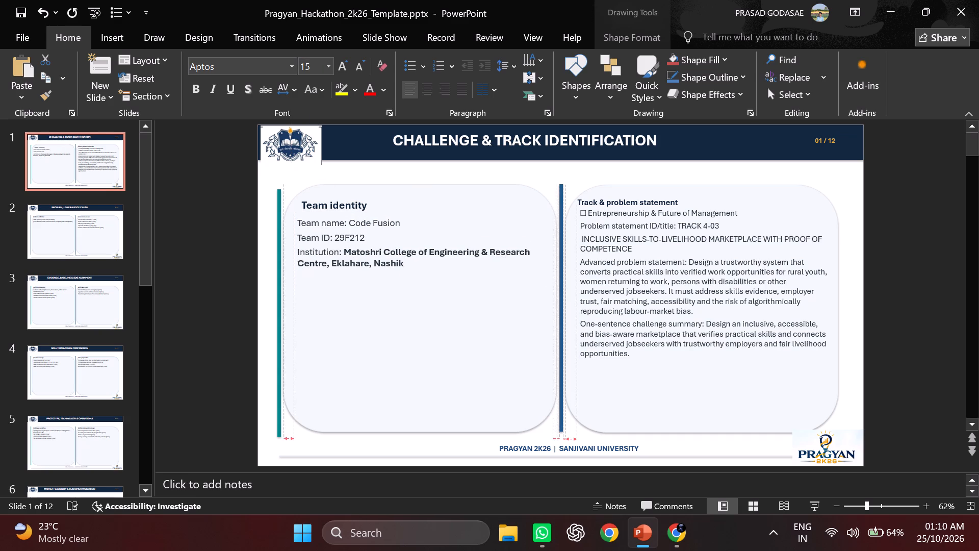
{"action": "left_click_drag", "start_coordinate": [402, 214], "coordinate": [405, 222]}
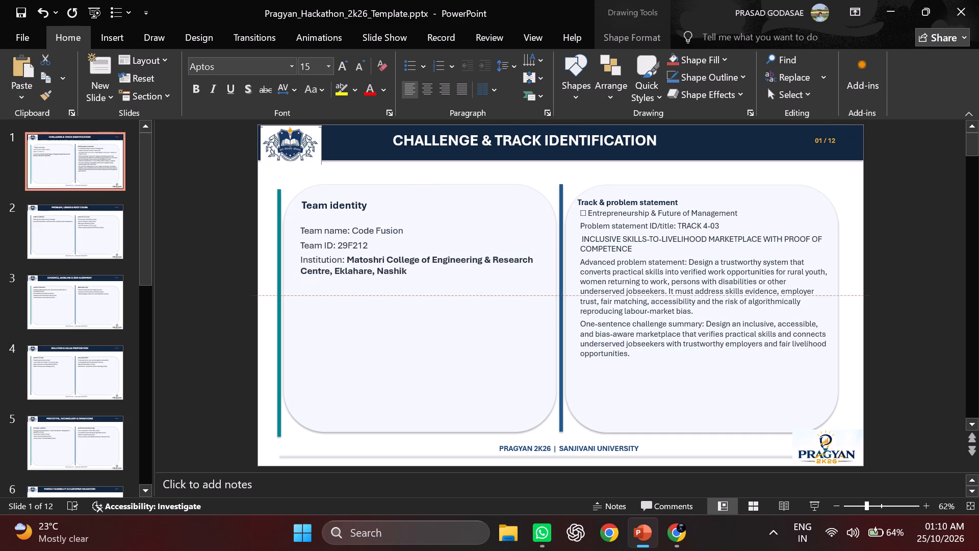
{"action": "left_click_drag", "start_coordinate": [405, 222], "coordinate": [402, 214]}
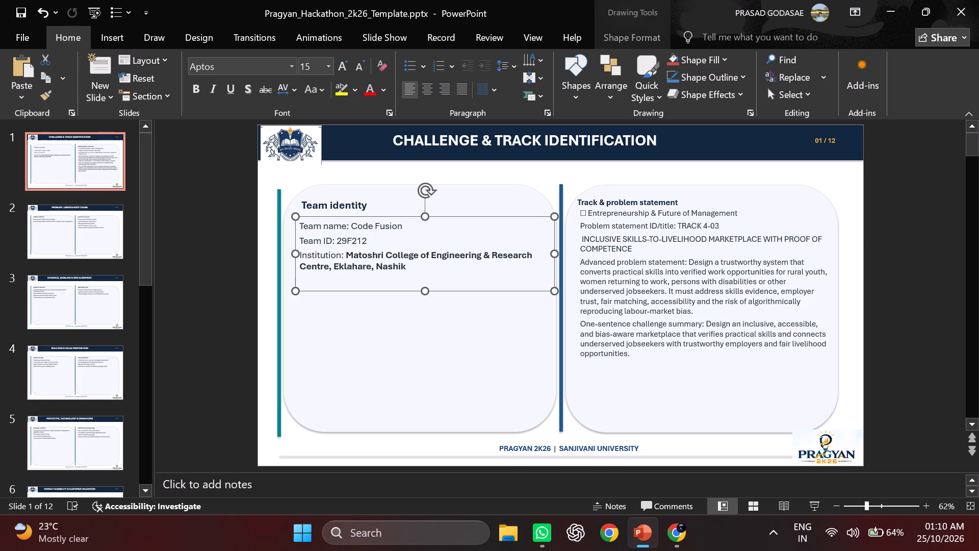
Set the line spacing of the team name, ID and institution text to 1.5.
{"action": "left_click_drag", "start_coordinate": [408, 269], "coordinate": [294, 223]}
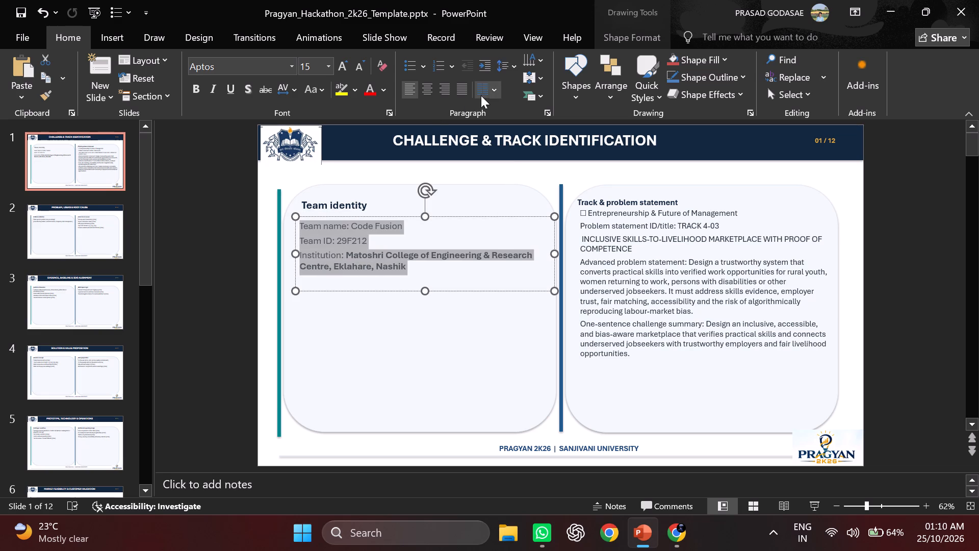
{"action": "left_click", "coordinate": [502, 70]}
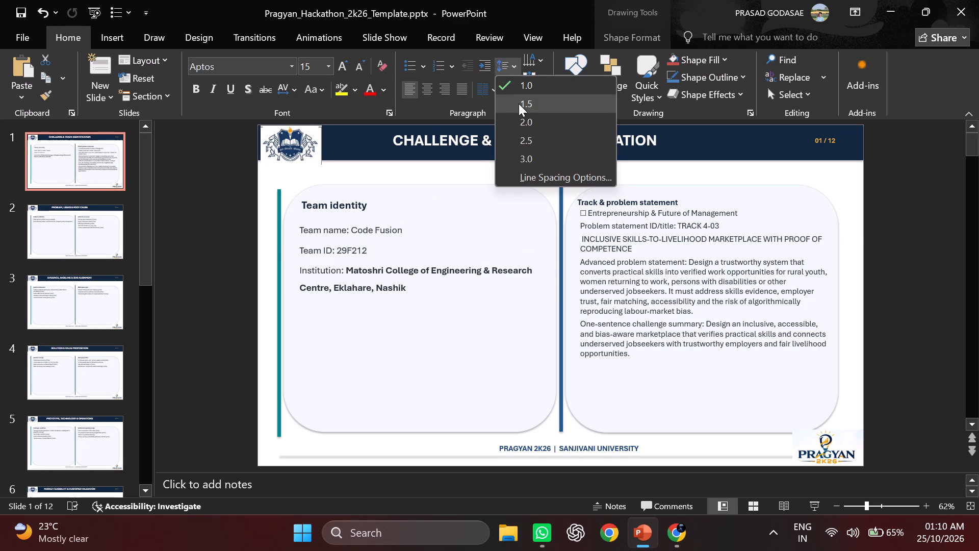
{"action": "left_click", "coordinate": [519, 104]}
{"action": "left_click", "coordinate": [477, 257]}
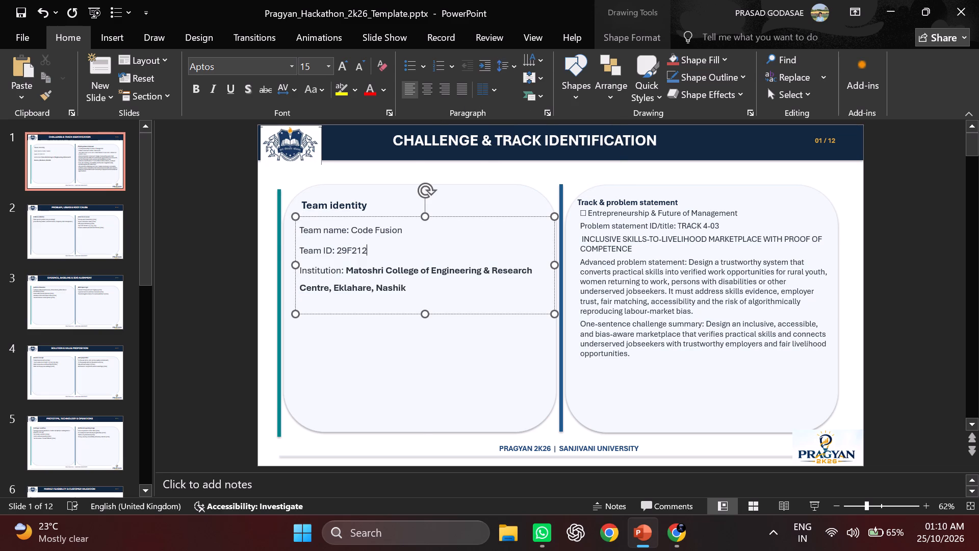
{"action": "left_click", "coordinate": [420, 384]}
{"action": "left_click", "coordinate": [269, 336]}
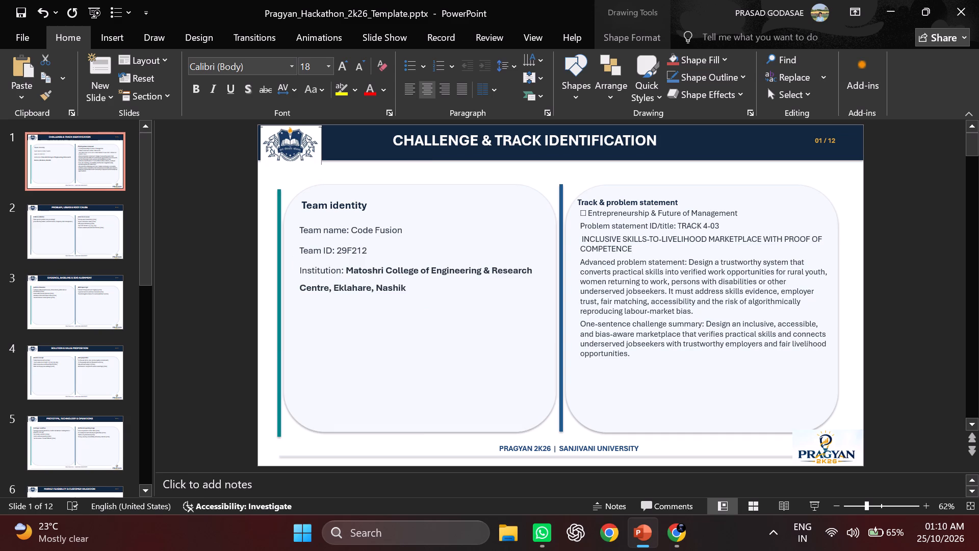
Set the font size of the Track & problem statement heading to 17.
{"action": "left_click", "coordinate": [666, 201]}
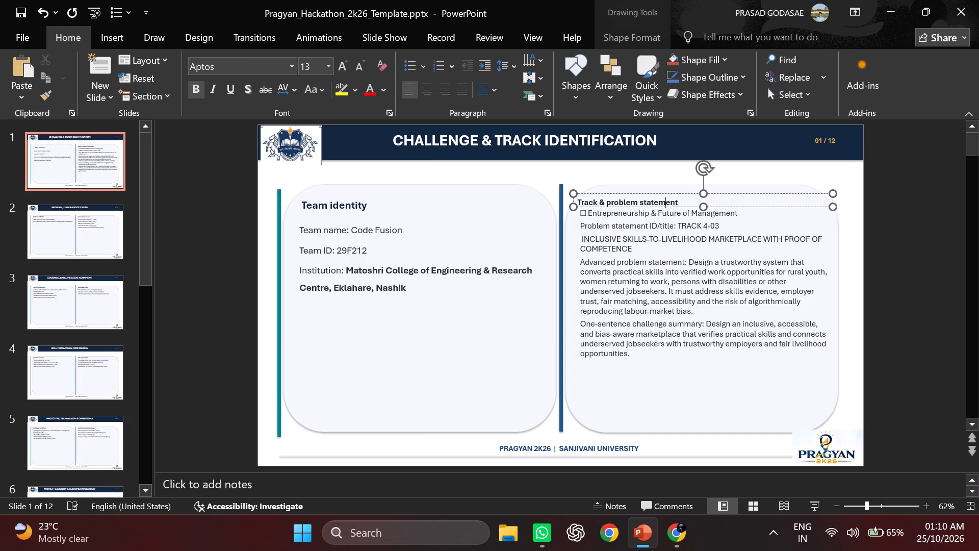
{"action": "key", "text": "ctrl+a"}
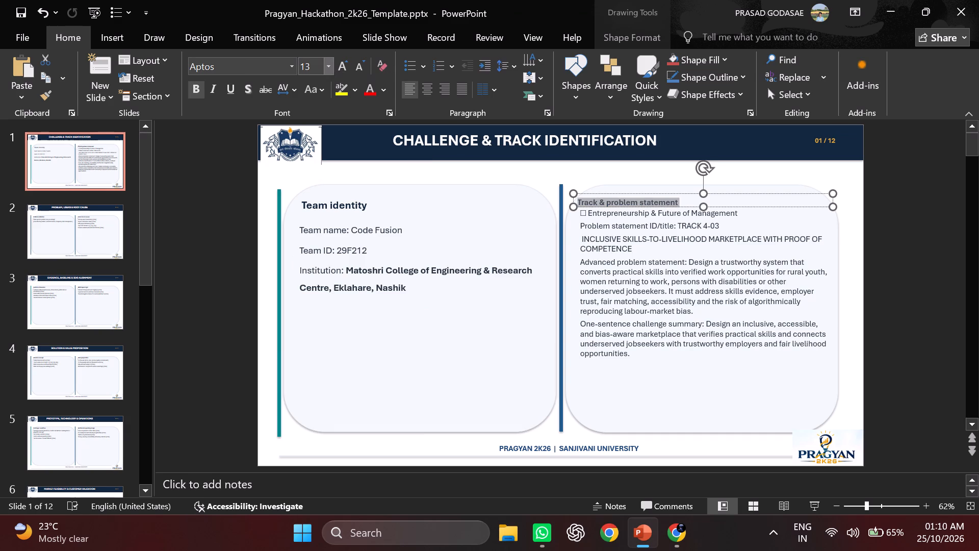
{"action": "left_click", "coordinate": [318, 62]}
{"action": "type", "text": "17"}
{"action": "key", "text": "Return"}
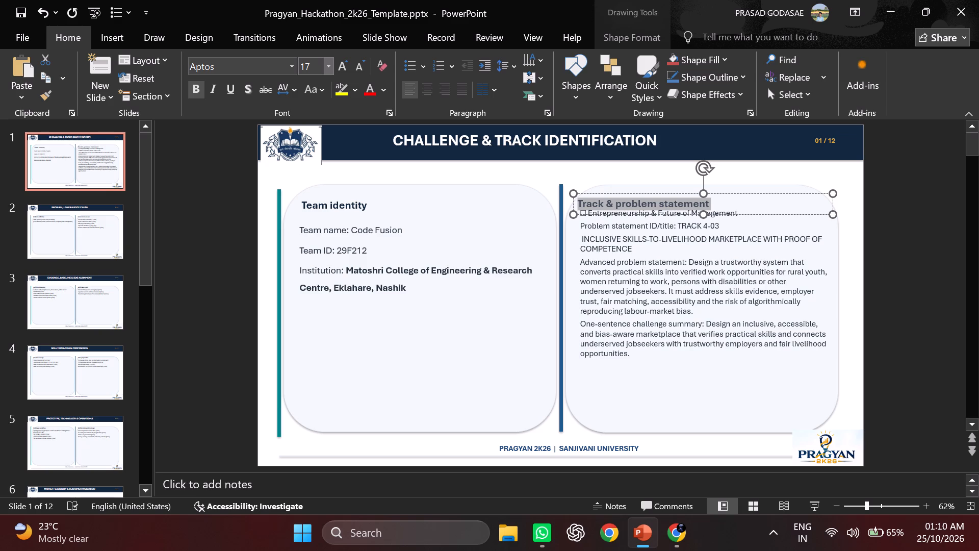
Move the problem statement details text box down so it clears the Track & problem statement heading.
{"action": "left_click", "coordinate": [665, 241]}
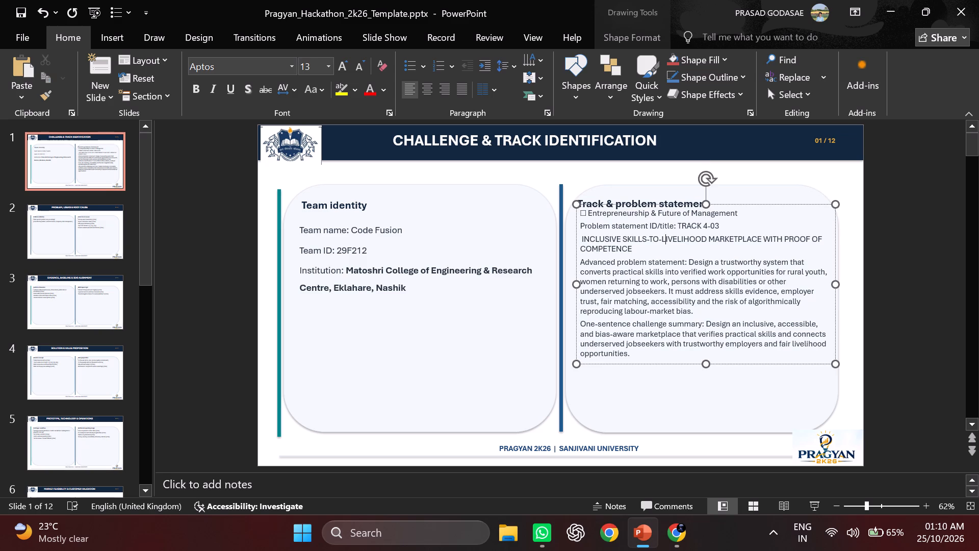
{"action": "left_click_drag", "start_coordinate": [731, 203], "coordinate": [731, 209]}
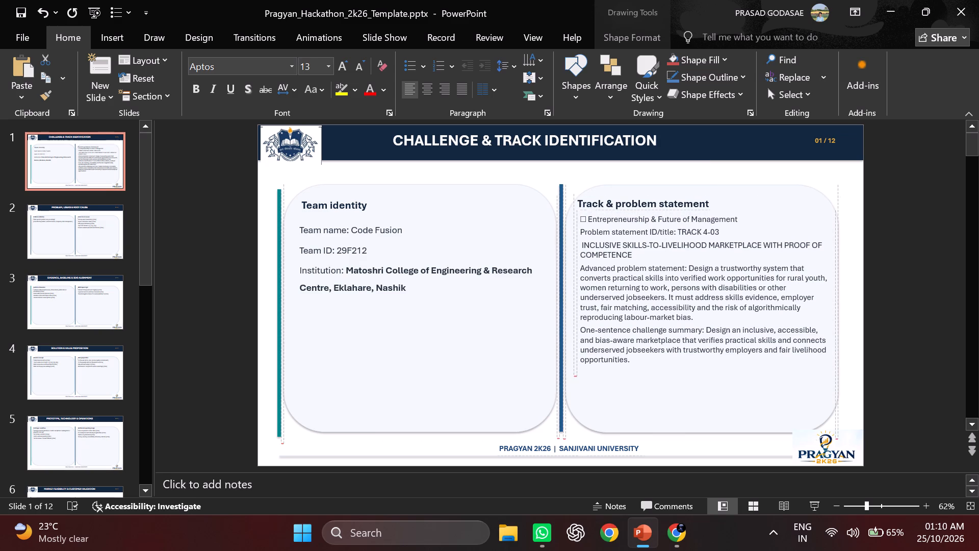
{"action": "left_click_drag", "start_coordinate": [731, 209], "coordinate": [729, 215]}
Shift the Track & problem statement heading slightly right and down, level with the Team identity heading.
{"action": "left_click", "coordinate": [681, 208]}
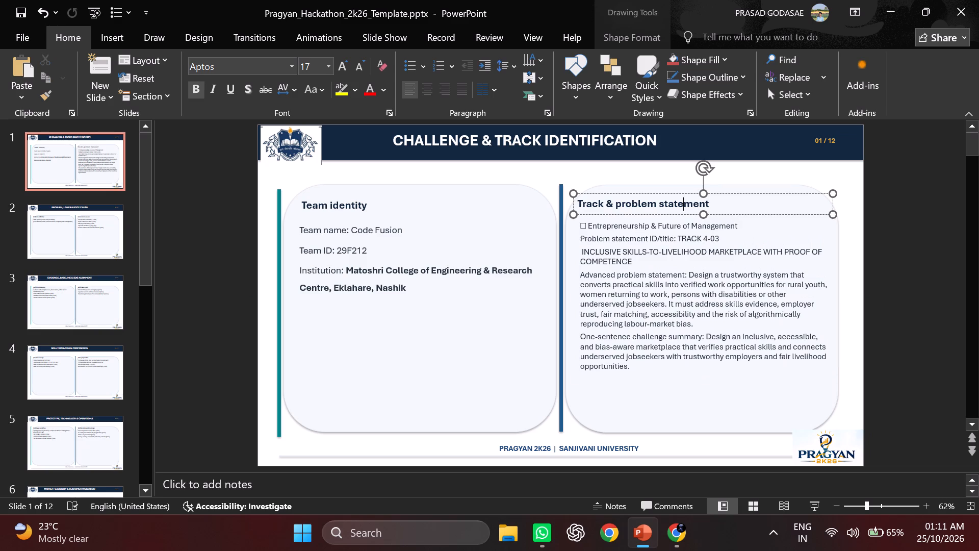
{"action": "left_click_drag", "start_coordinate": [681, 192], "coordinate": [689, 192]}
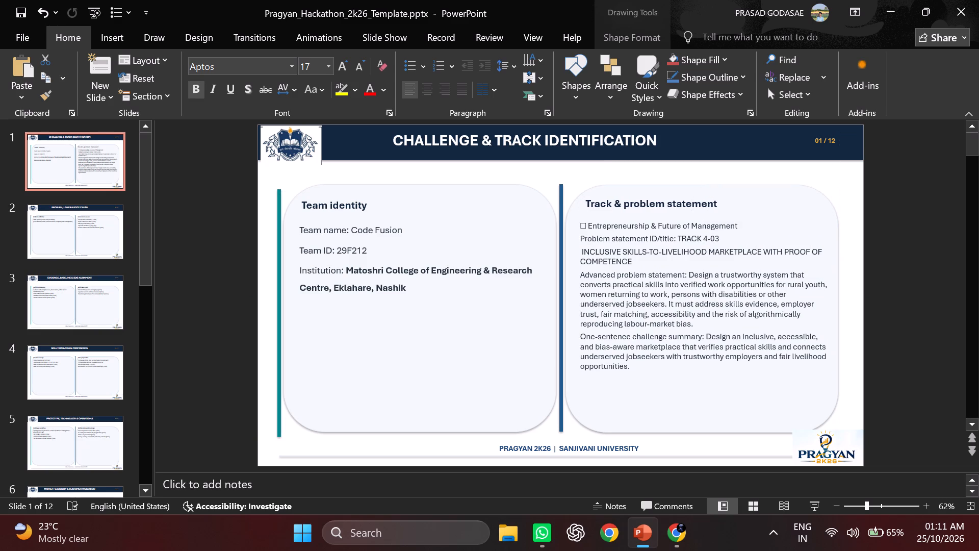
{"action": "left_click_drag", "start_coordinate": [689, 192], "coordinate": [689, 194]}
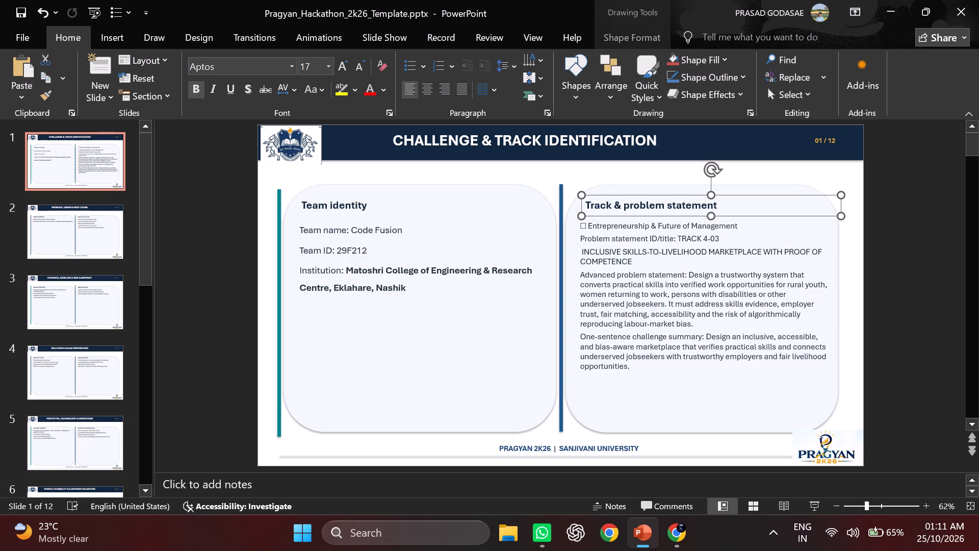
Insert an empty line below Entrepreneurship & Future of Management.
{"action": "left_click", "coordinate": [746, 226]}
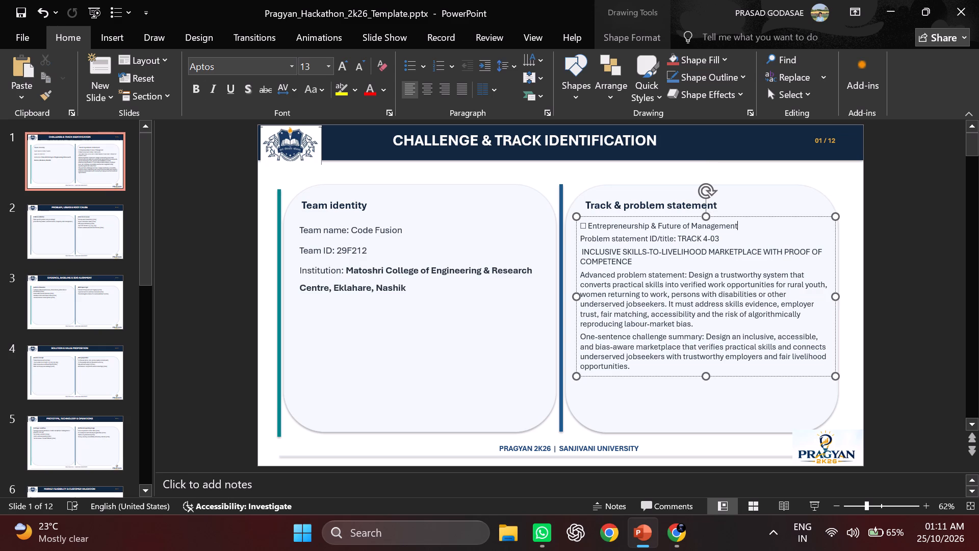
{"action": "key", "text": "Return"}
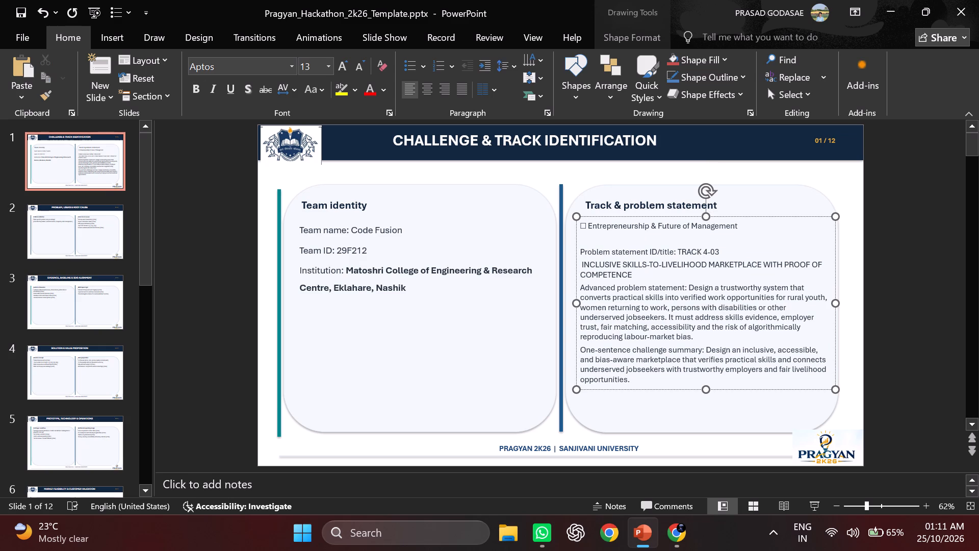
Bold the labels One-sentence challenge summary, Advanced problem statement and Problem statement ID/title, plus the Entrepreneurship & Future of Management line.
{"action": "left_click_drag", "start_coordinate": [705, 349], "coordinate": [590, 343]}
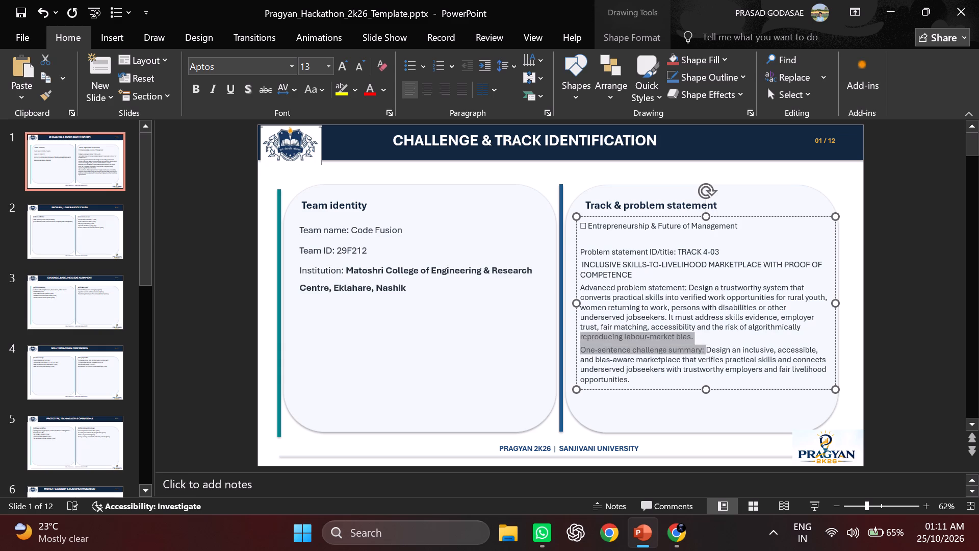
{"action": "left_click_drag", "start_coordinate": [590, 343], "coordinate": [582, 347]}
{"action": "key", "text": "ctrl+b"}
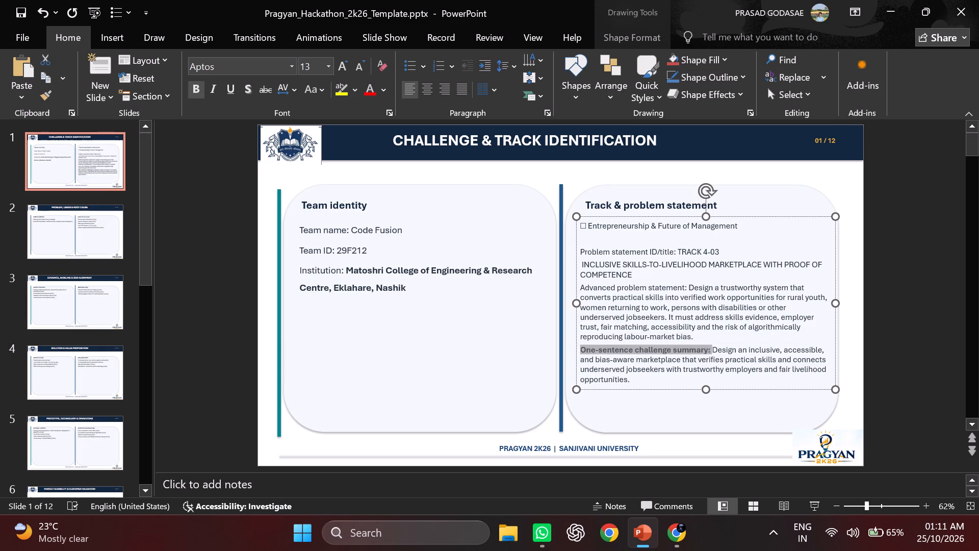
{"action": "left_click_drag", "start_coordinate": [686, 286], "coordinate": [588, 291]}
{"action": "key", "text": "ctrl+v"}
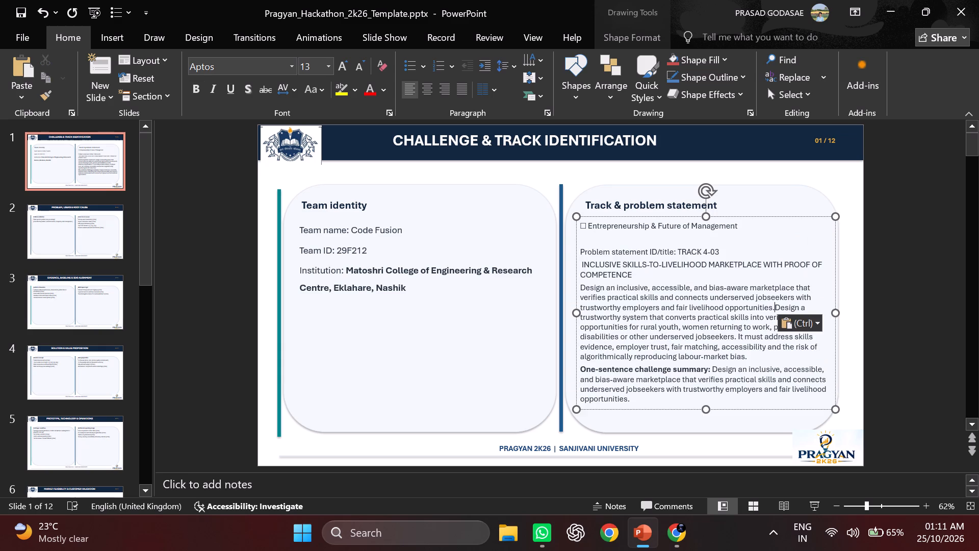
{"action": "key", "text": "ctrl+z"}
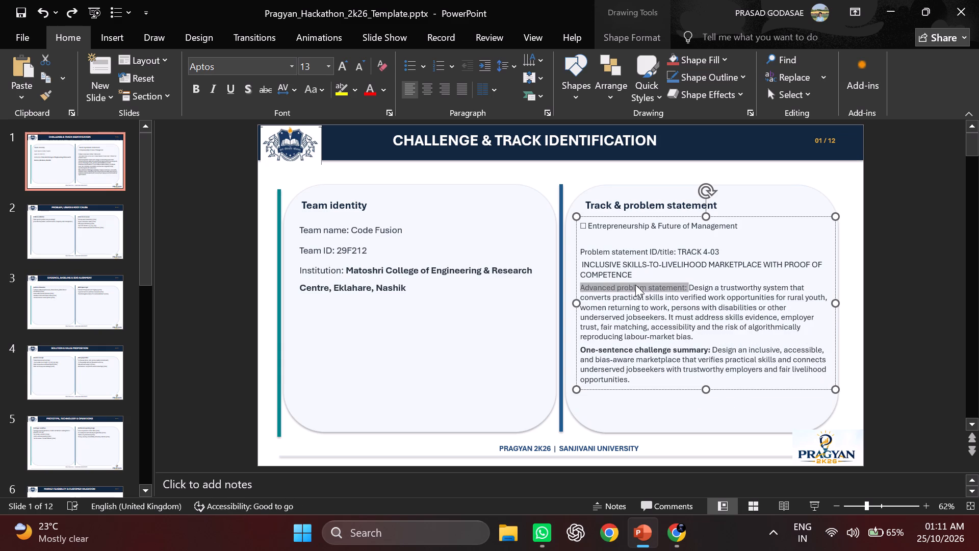
{"action": "key", "text": "ctrl+b"}
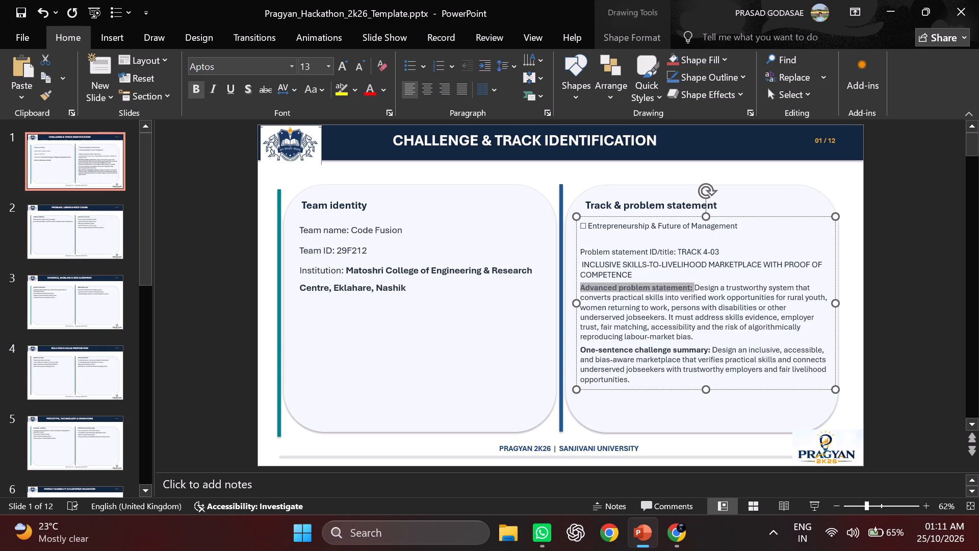
{"action": "left_click_drag", "start_coordinate": [675, 251], "coordinate": [585, 248]}
{"action": "key", "text": "ctrl+b"}
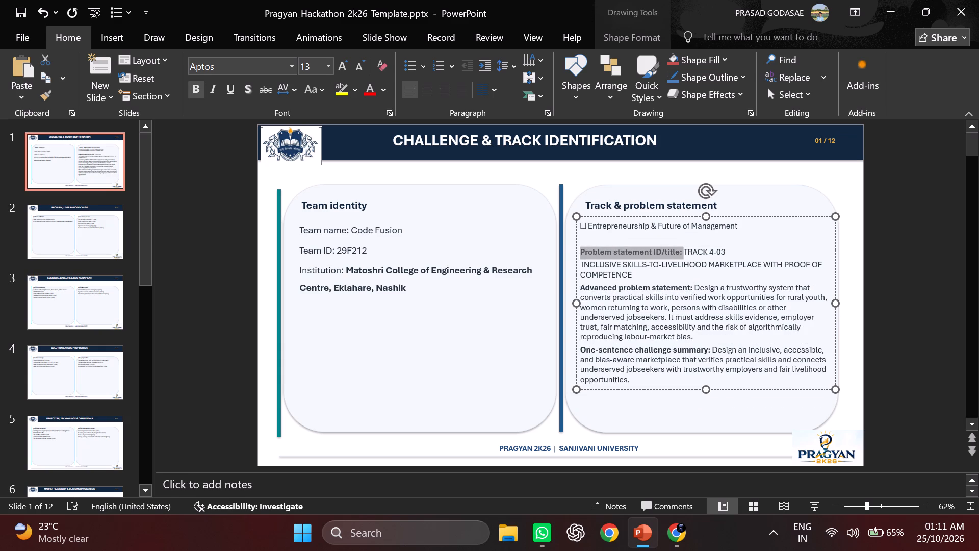
{"action": "left_click_drag", "start_coordinate": [737, 226], "coordinate": [580, 227]}
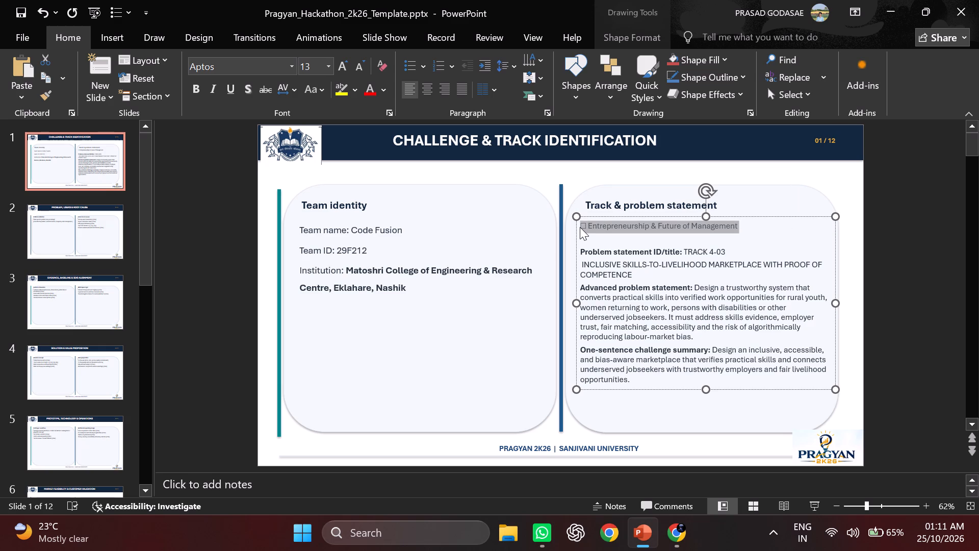
{"action": "key", "text": "ctrl+b"}
{"action": "left_click", "coordinate": [605, 238]}
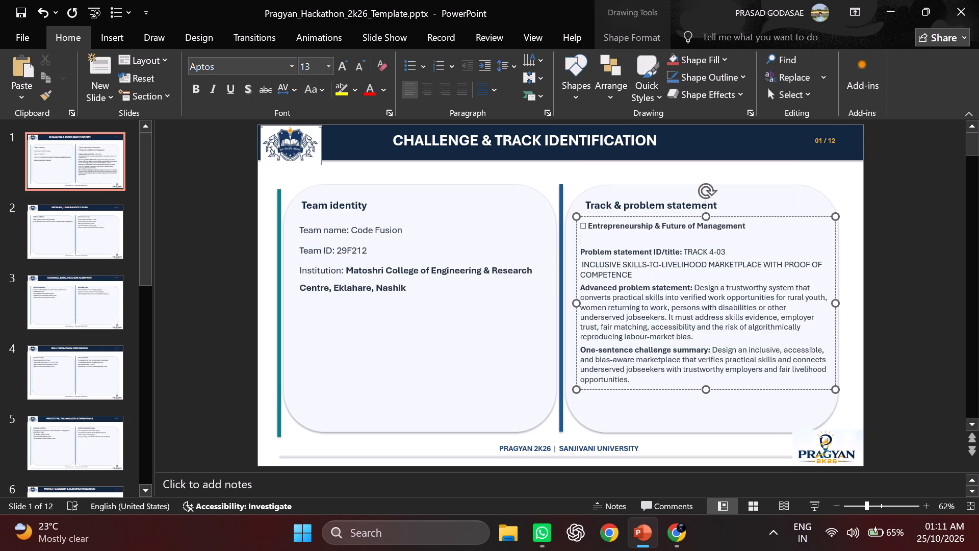
Set the font size of all the track and problem statement details below the heading to 15.
{"action": "left_click_drag", "start_coordinate": [629, 381], "coordinate": [578, 229]}
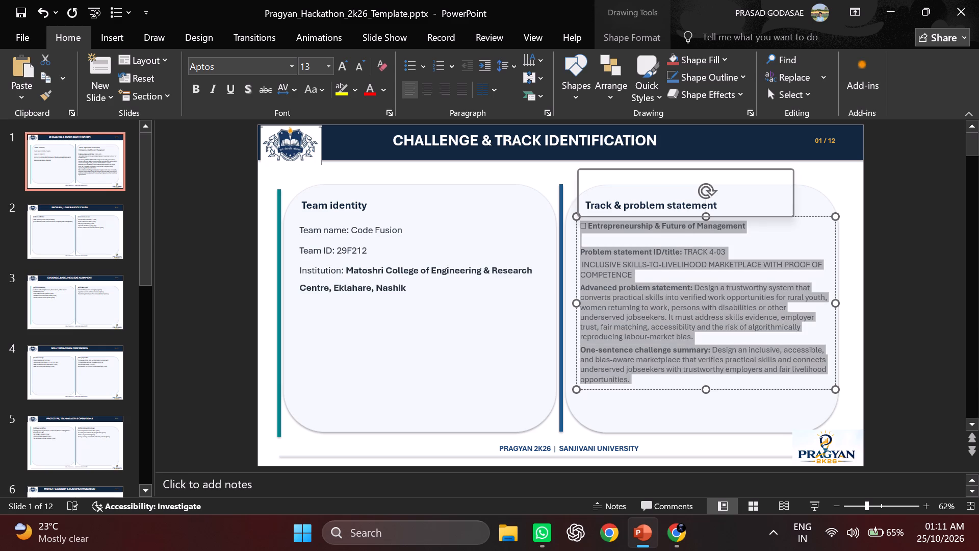
{"action": "left_click", "coordinate": [314, 65]}
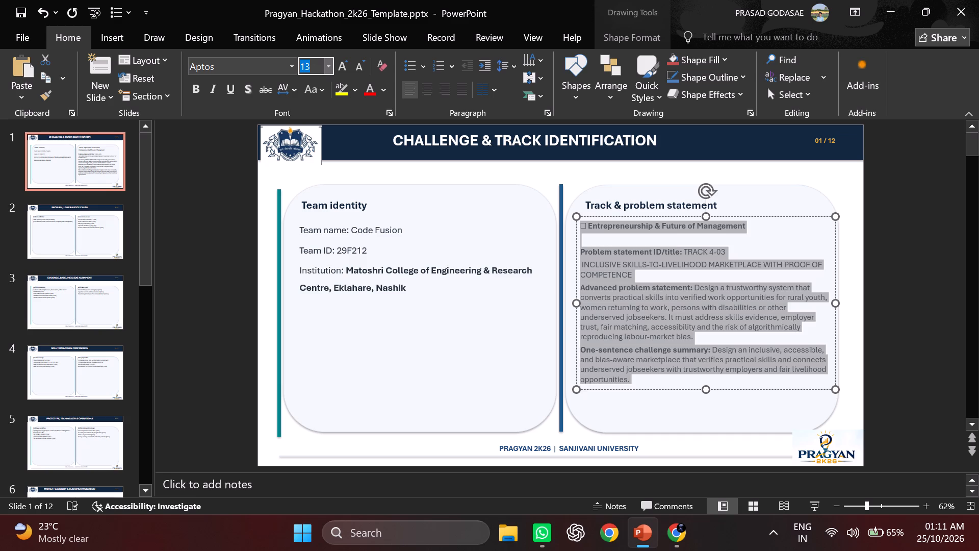
{"action": "type", "text": "15"}
{"action": "key", "text": "Return"}
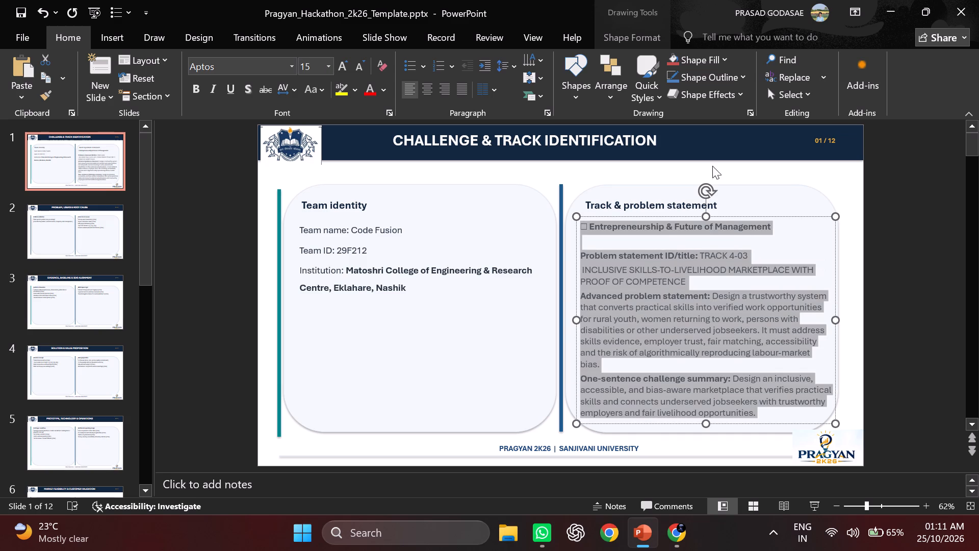
{"action": "left_click", "coordinate": [872, 206]}
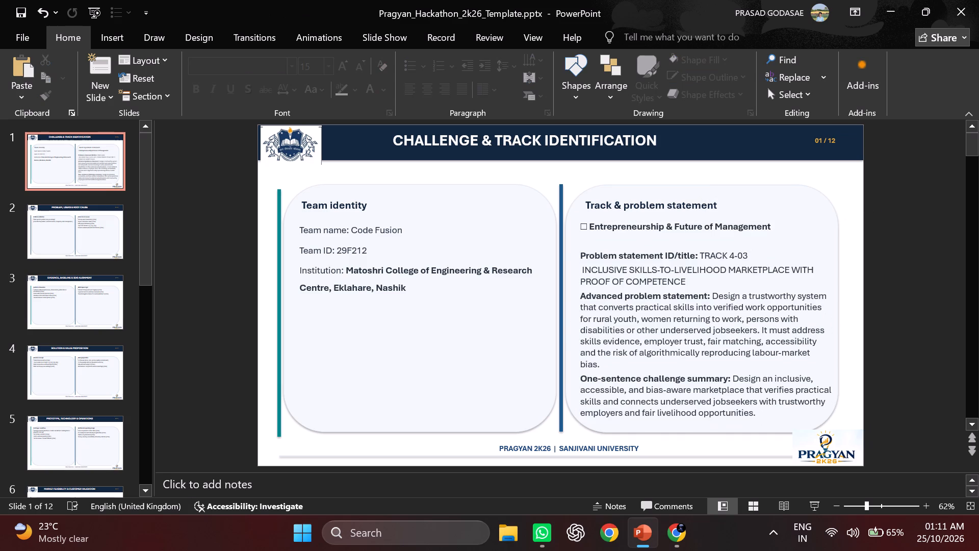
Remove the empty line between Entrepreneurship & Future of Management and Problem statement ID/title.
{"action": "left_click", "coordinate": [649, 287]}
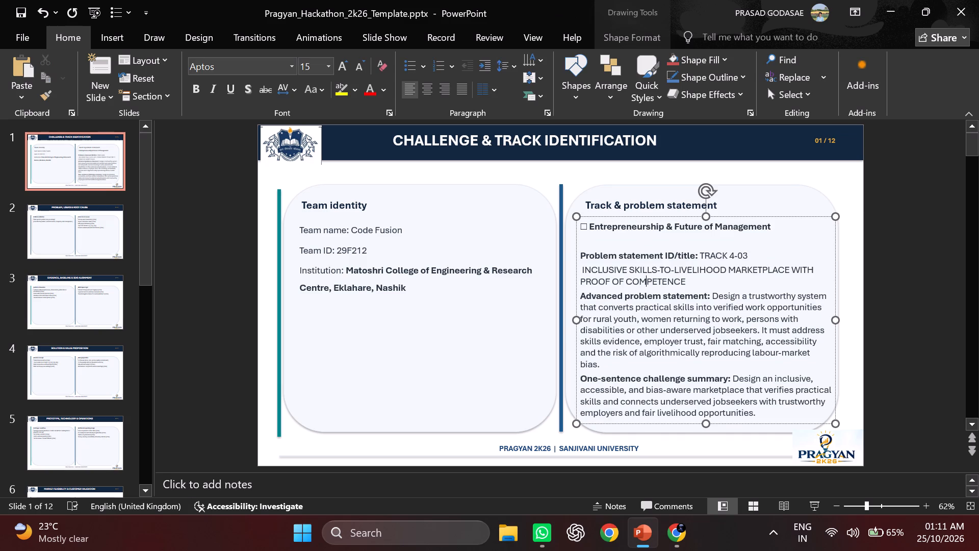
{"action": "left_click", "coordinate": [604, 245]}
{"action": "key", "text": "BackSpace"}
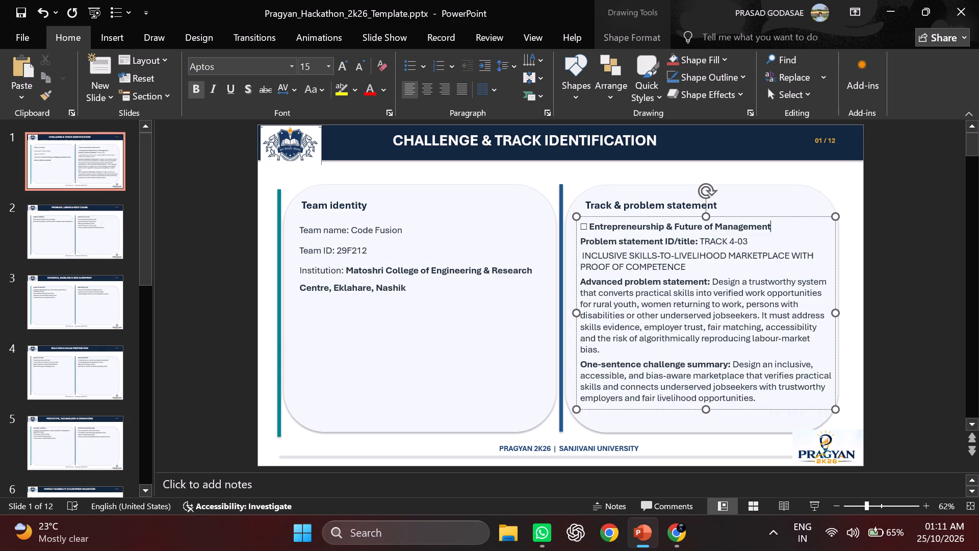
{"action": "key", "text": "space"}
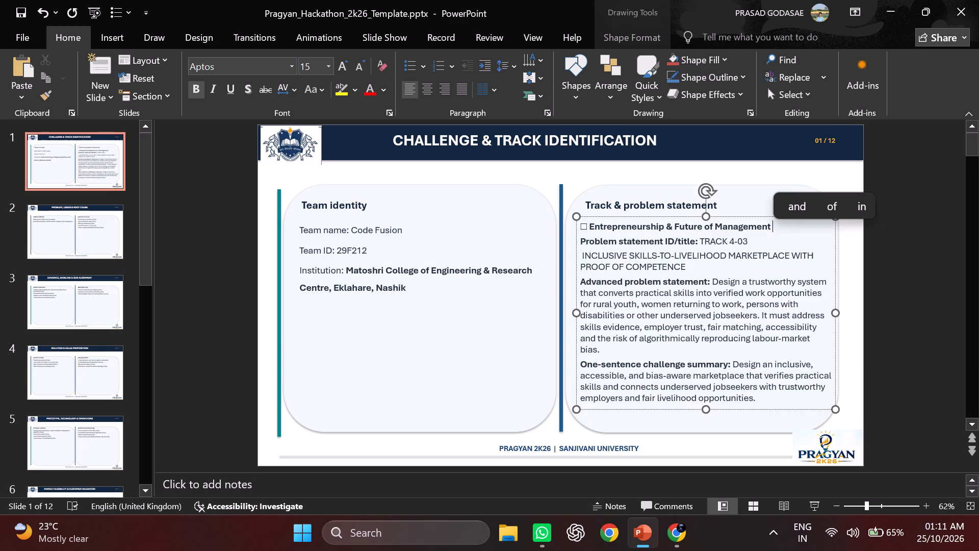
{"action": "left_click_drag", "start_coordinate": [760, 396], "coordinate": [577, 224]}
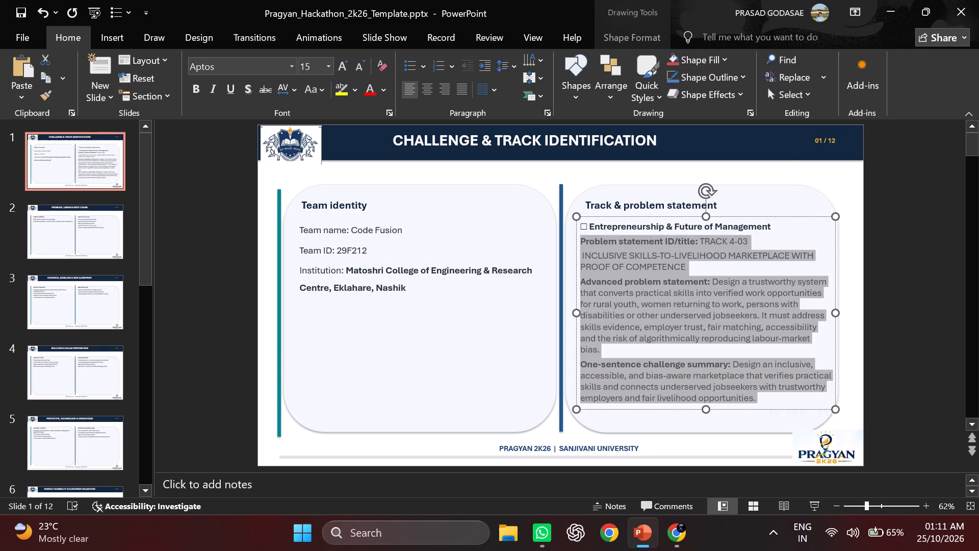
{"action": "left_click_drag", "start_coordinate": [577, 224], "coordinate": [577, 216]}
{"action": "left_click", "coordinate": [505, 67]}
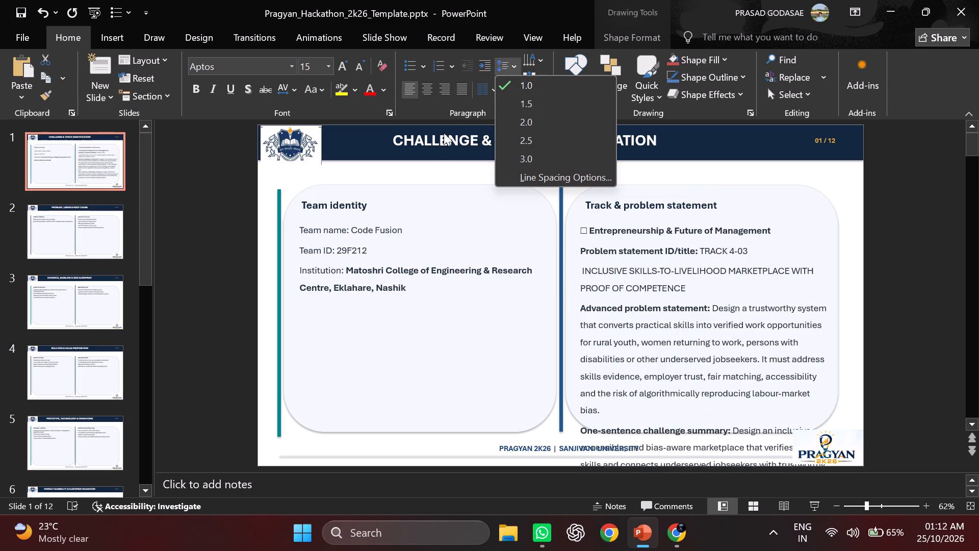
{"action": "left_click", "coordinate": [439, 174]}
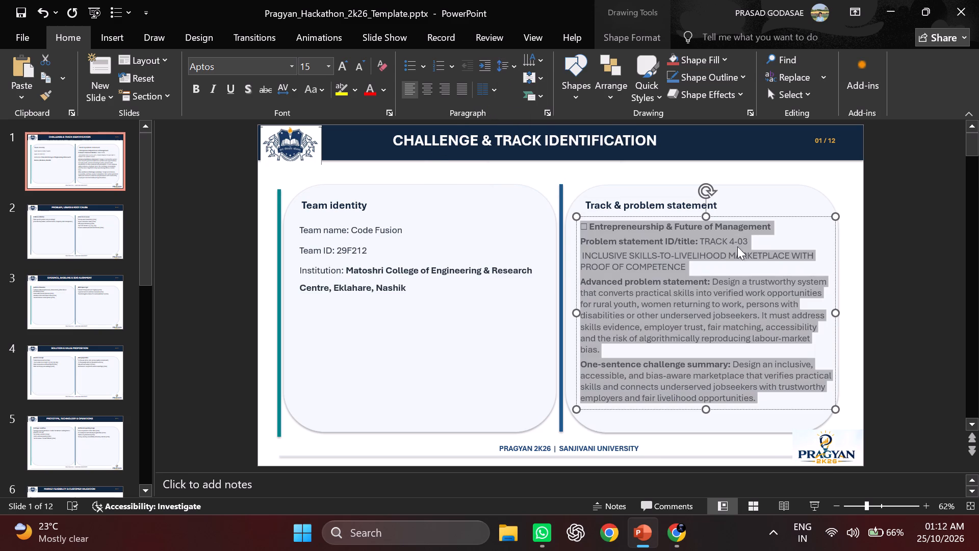
Set the spacing after the One-sentence challenge summary paragraph to 8 pt.
{"action": "left_click", "coordinate": [733, 280]}
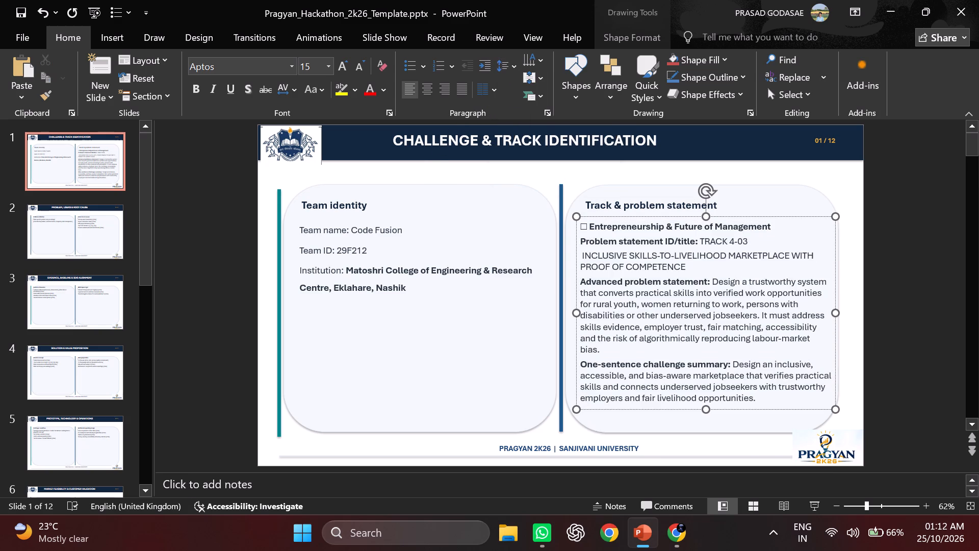
{"action": "left_click_drag", "start_coordinate": [756, 395], "coordinate": [626, 380]}
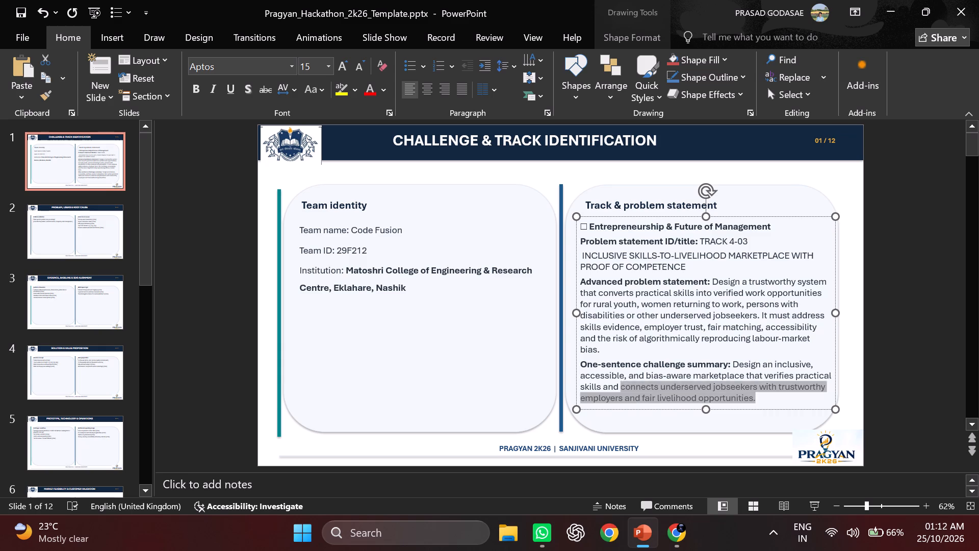
{"action": "left_click_drag", "start_coordinate": [626, 380], "coordinate": [570, 367]}
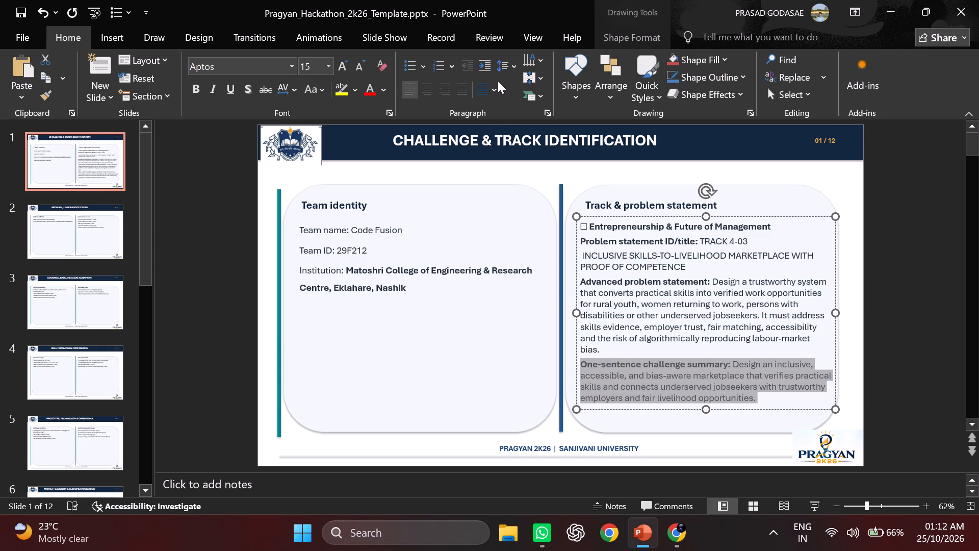
{"action": "left_click", "coordinate": [545, 115]}
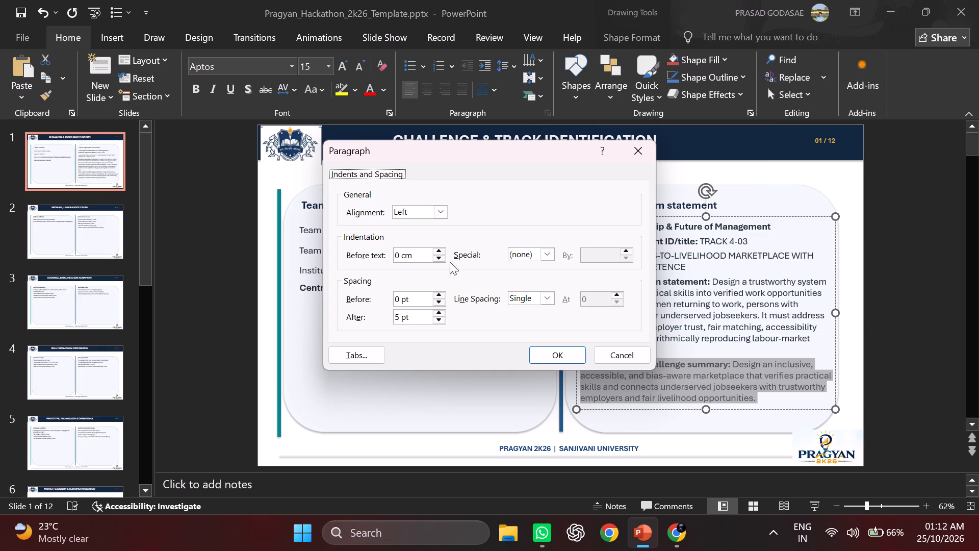
{"action": "left_click", "coordinate": [399, 315]}
{"action": "key", "text": "BackSpace"}
{"action": "key", "text": "8"}
{"action": "key", "text": "Return"}
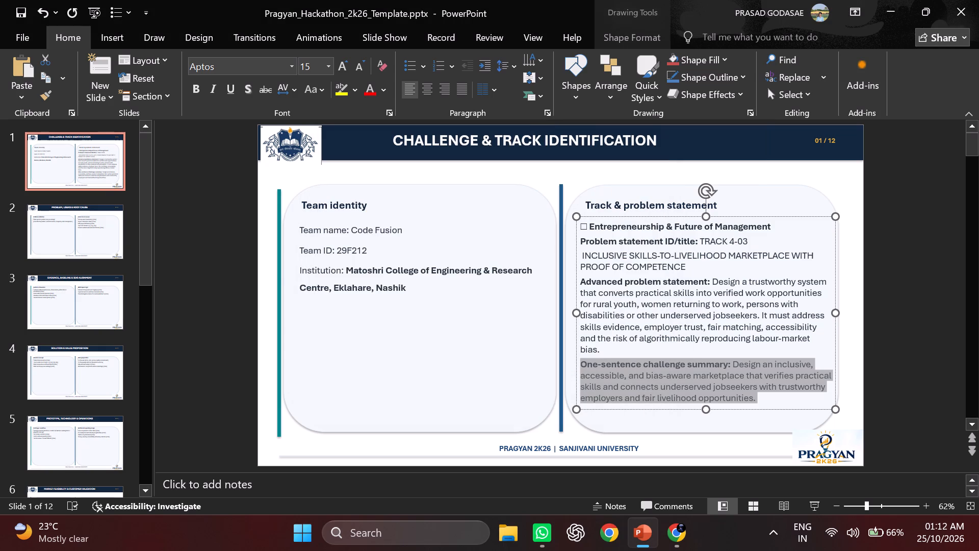
{"action": "left_click", "coordinate": [625, 360]}
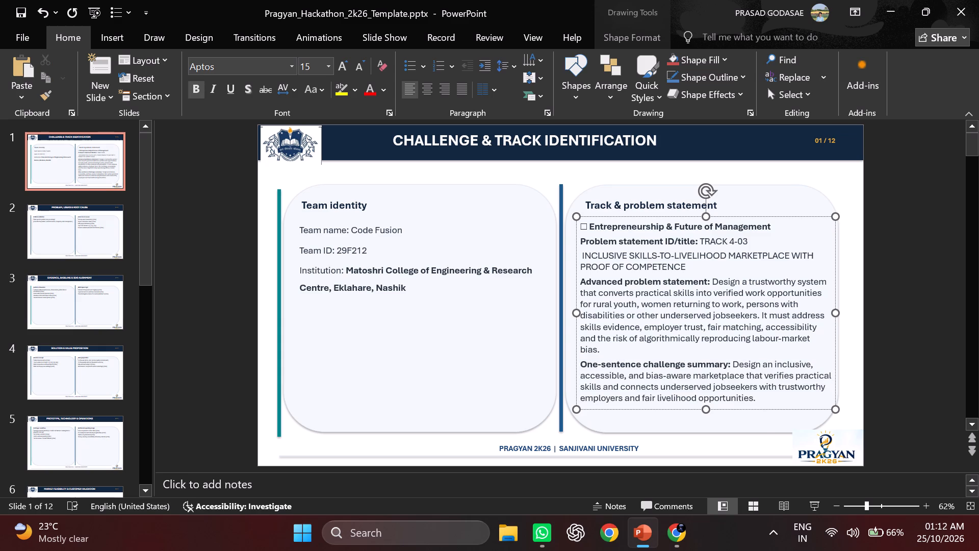
Remove the leading space before INCLUSIVE SKILLS-TO-LIVELIHOOD MARKETPLACE WITH PROOF OF COMPETENCE and leave the text box.
{"action": "left_click", "coordinate": [583, 257]}
{"action": "key", "text": "BackSpace"}
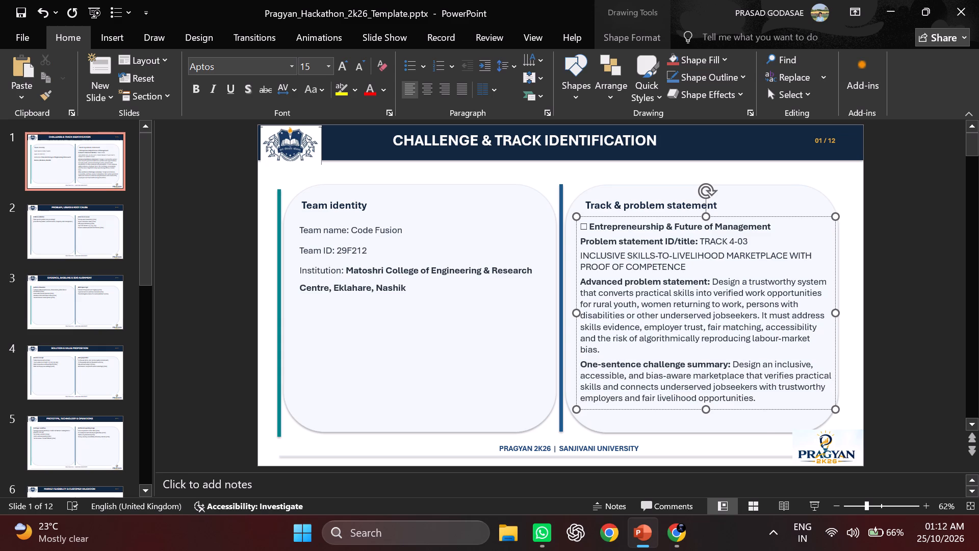
{"action": "left_click", "coordinate": [655, 337]}
{"action": "left_click", "coordinate": [430, 456]}
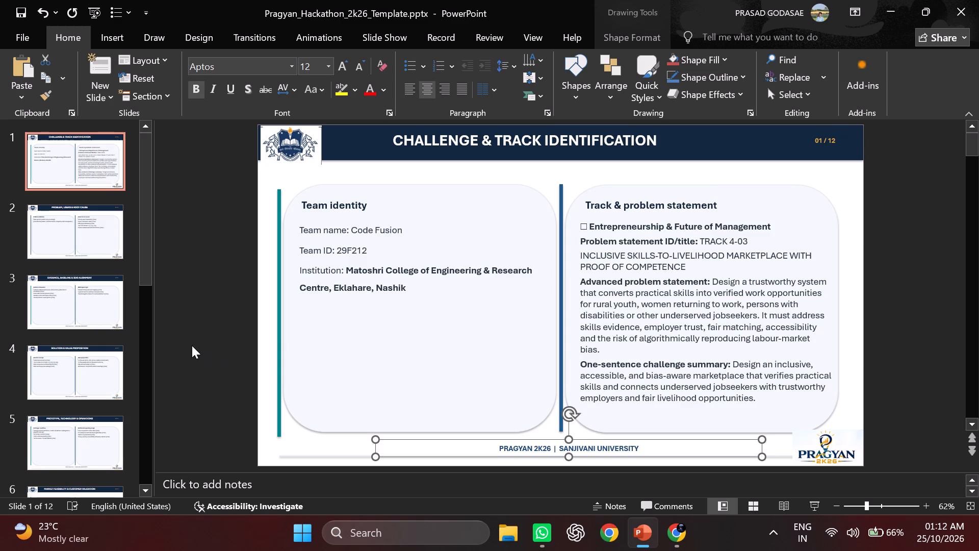
{"action": "left_click", "coordinate": [193, 344]}
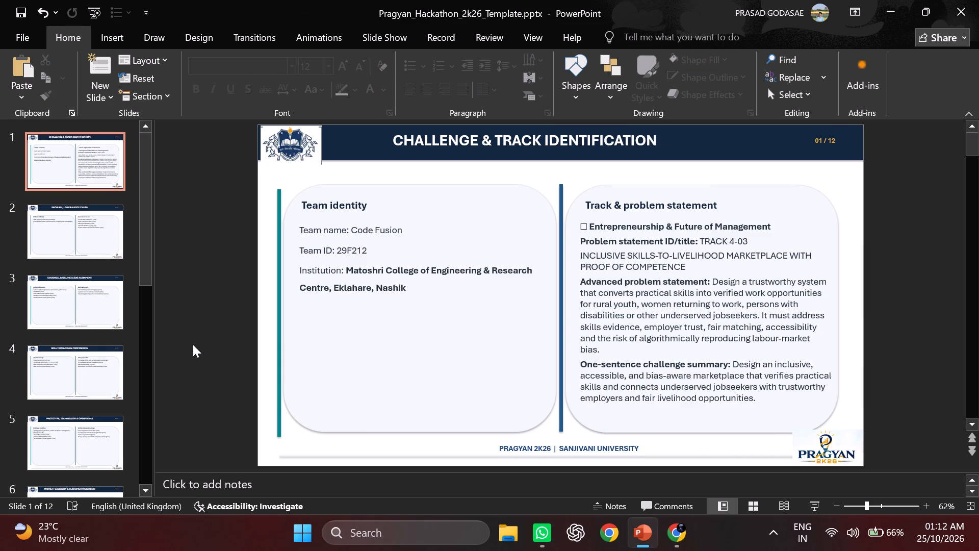
Open slide 2, Problem, Users & Root Cause, and copy a screen snip of the whole slide.
{"action": "left_click", "coordinate": [102, 246]}
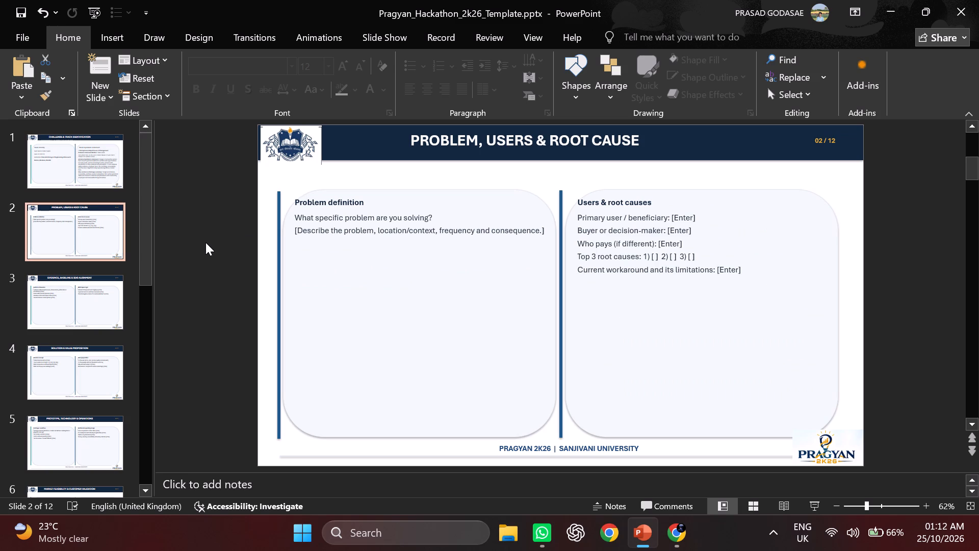
{"action": "key", "text": "shift+super+s"}
{"action": "left_click_drag", "start_coordinate": [242, 121], "coordinate": [829, 513]}
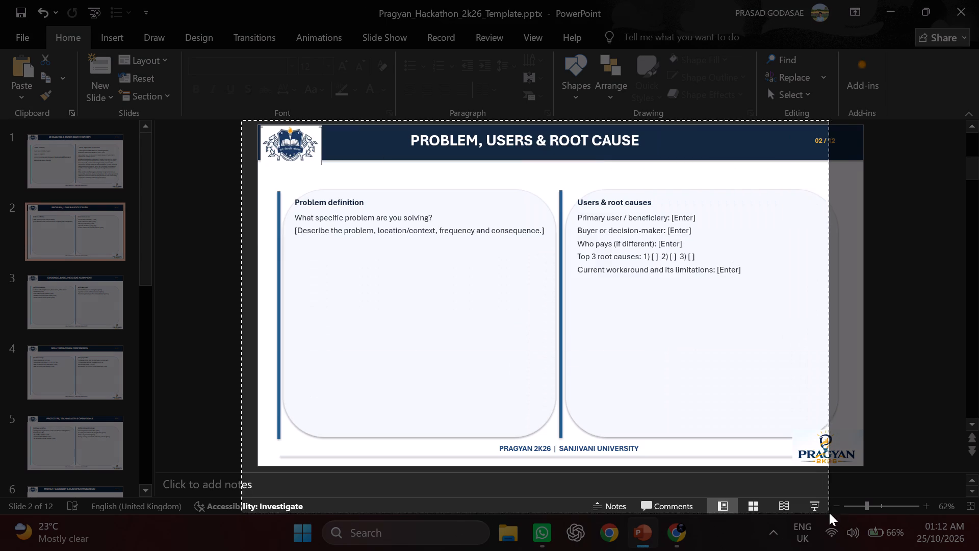
{"action": "left_click_drag", "start_coordinate": [829, 513], "coordinate": [875, 479]}
{"action": "key", "text": "ctrl+c"}
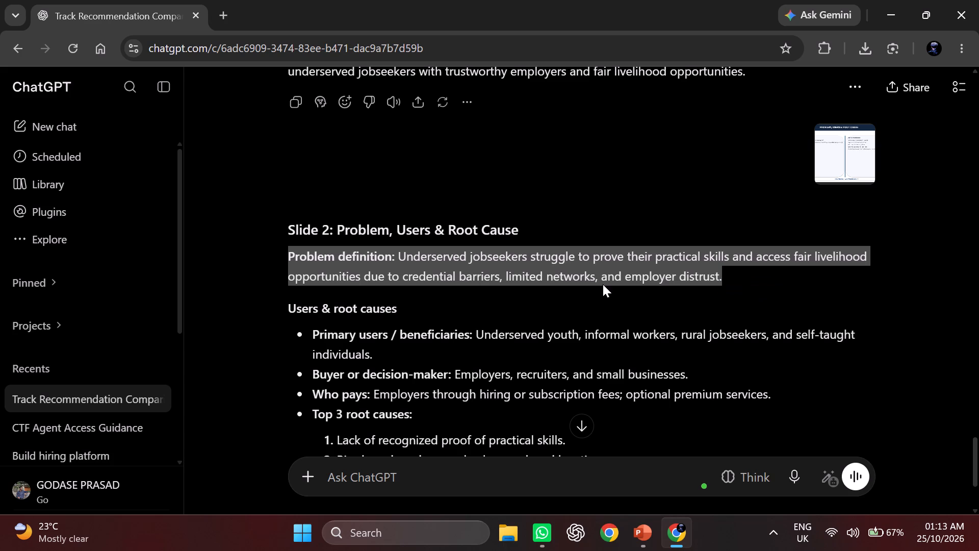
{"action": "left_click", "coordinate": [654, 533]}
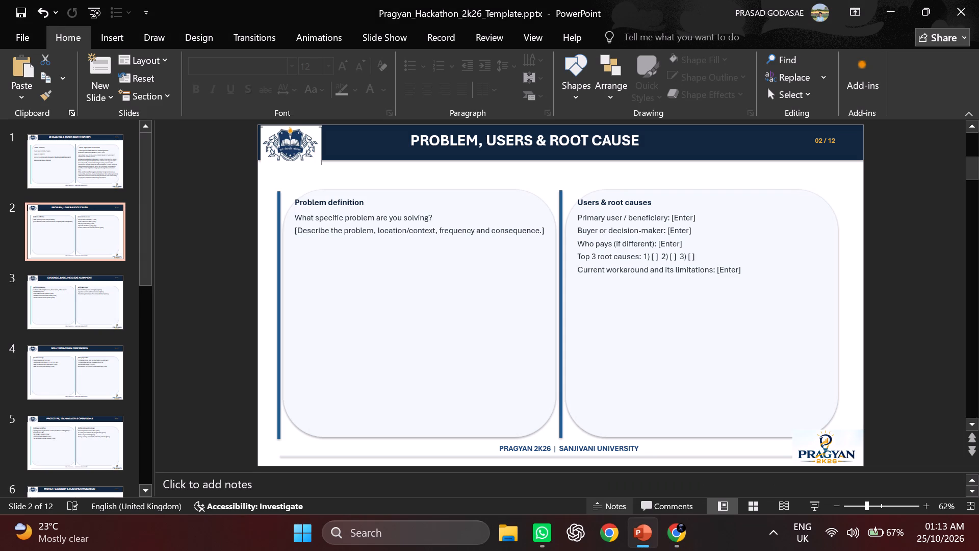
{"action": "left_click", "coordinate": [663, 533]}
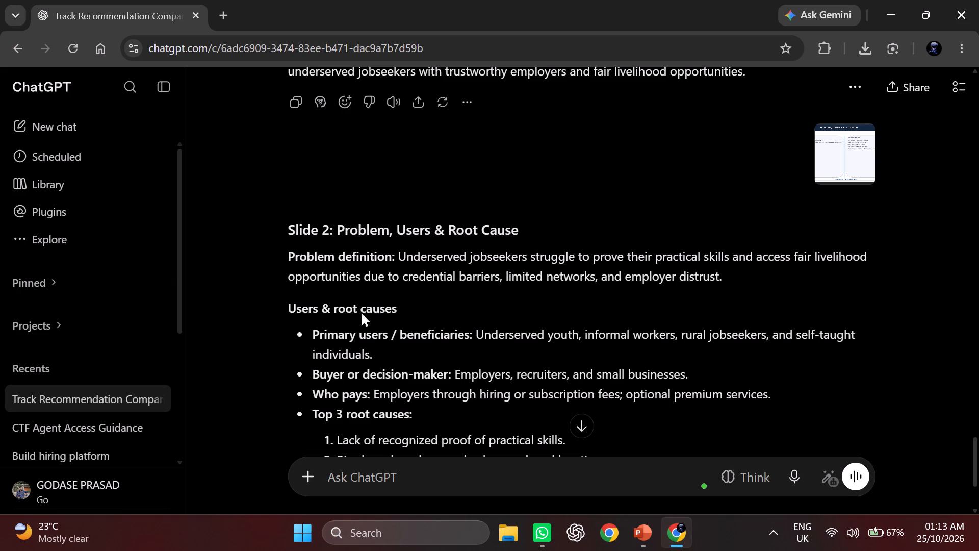
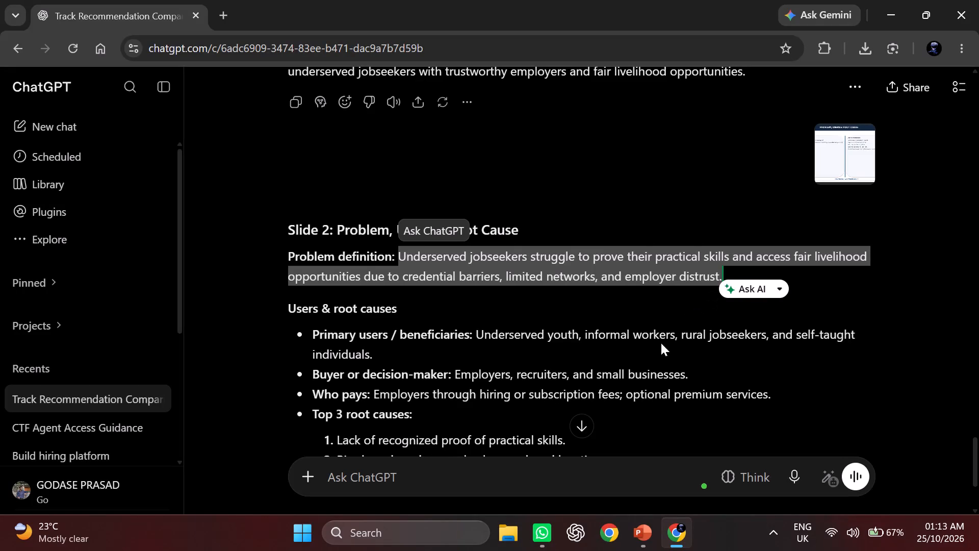
Switch to PowerPoint and replace the placeholder text under Problem definition on slide 2 with the copied problem paragraph.
{"action": "left_click", "coordinate": [640, 540]}
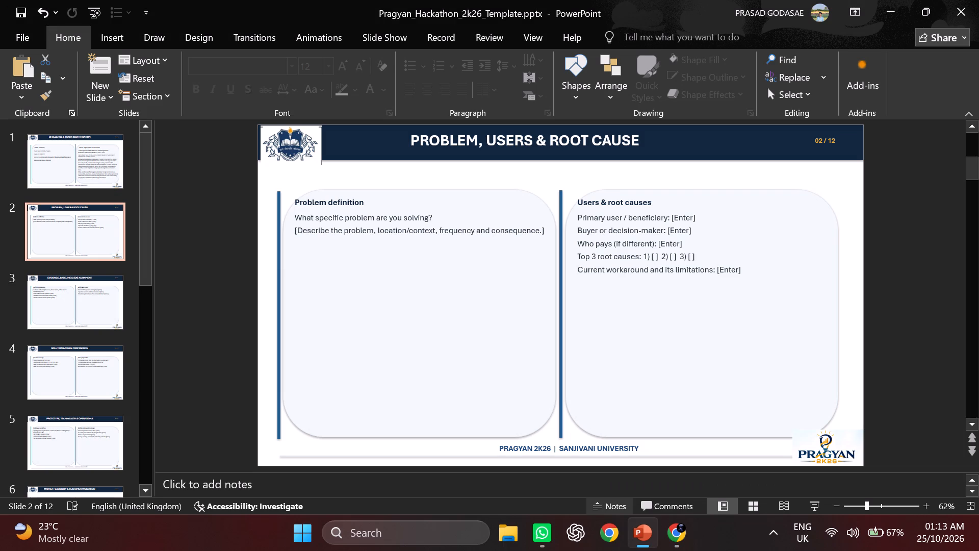
{"action": "left_click", "coordinate": [540, 229]}
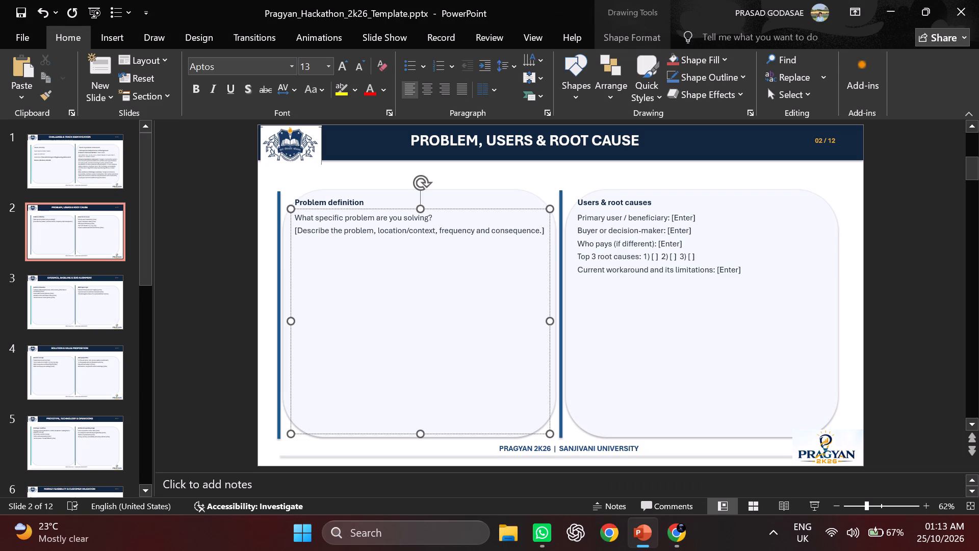
{"action": "left_click", "coordinate": [544, 227]}
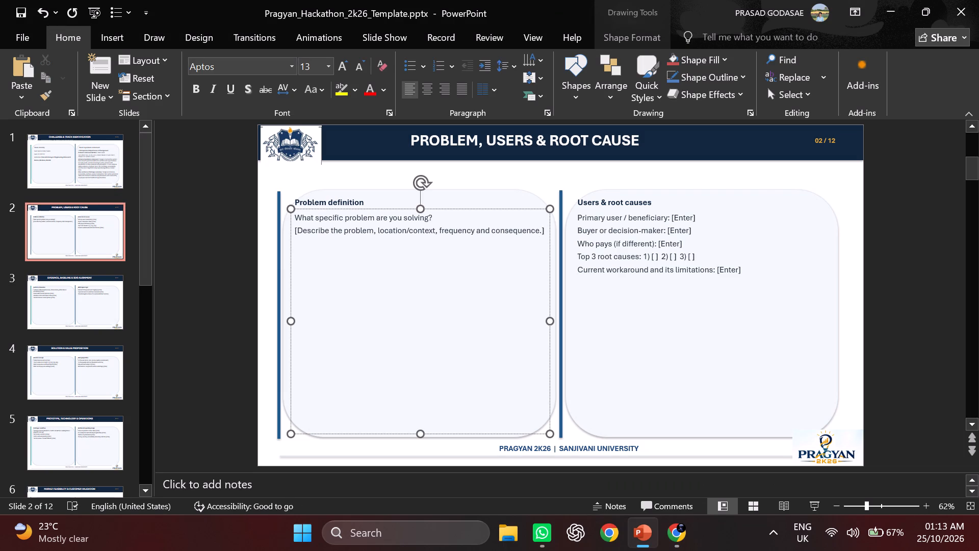
{"action": "left_click_drag", "start_coordinate": [544, 227], "coordinate": [295, 217]}
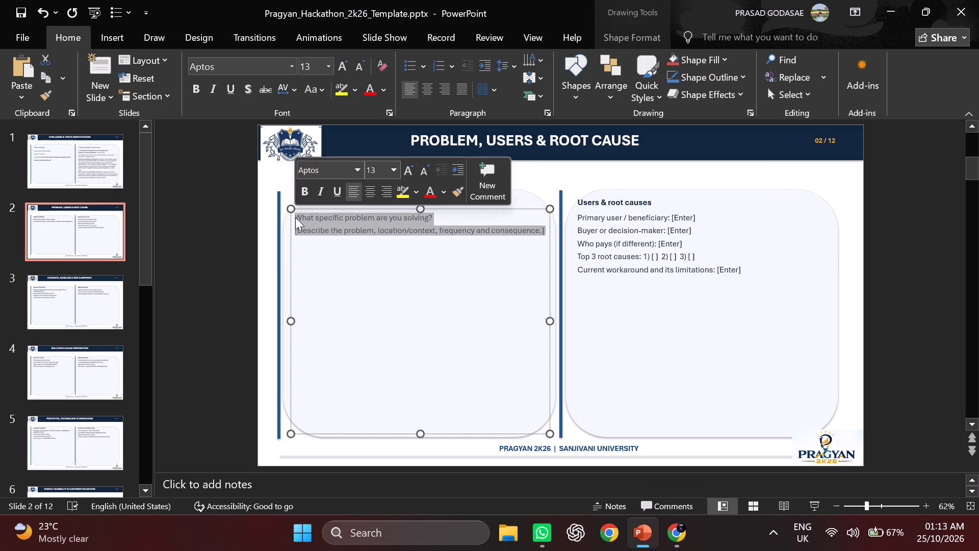
{"action": "key", "text": "ctrl+v"}
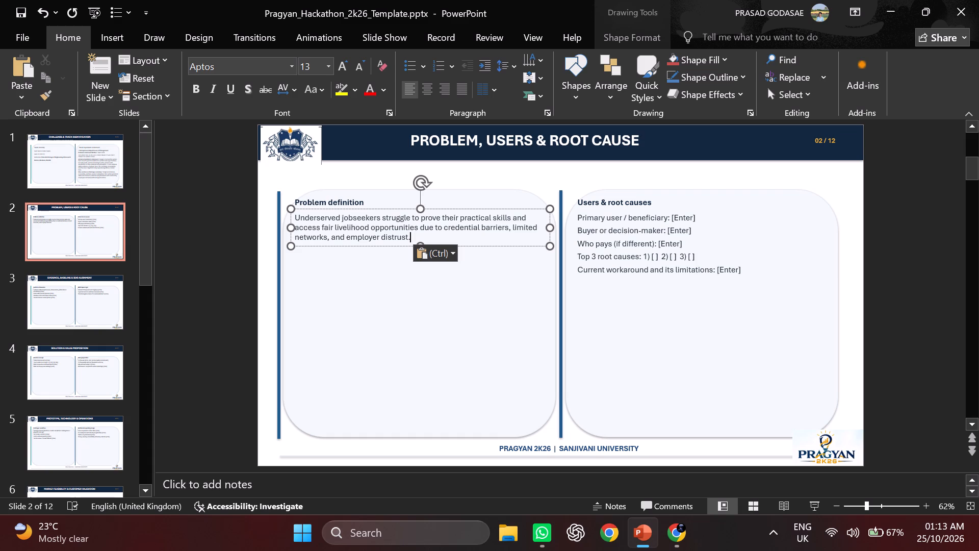
Format the pasted problem paragraph at font size 15 with 1.5 line spacing and move its text box slightly down.
{"action": "key", "text": "ctrl+a"}
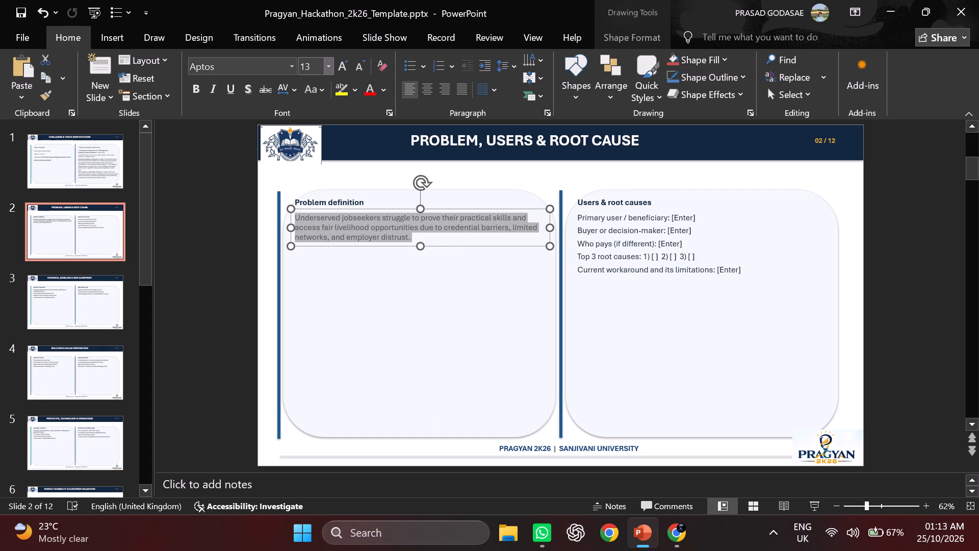
{"action": "left_click", "coordinate": [307, 68]}
{"action": "type", "text": "115"}
{"action": "key", "text": "BackSpace"}
{"action": "key", "text": "BackSpace"}
{"action": "key", "text": "5"}
{"action": "key", "text": "Return"}
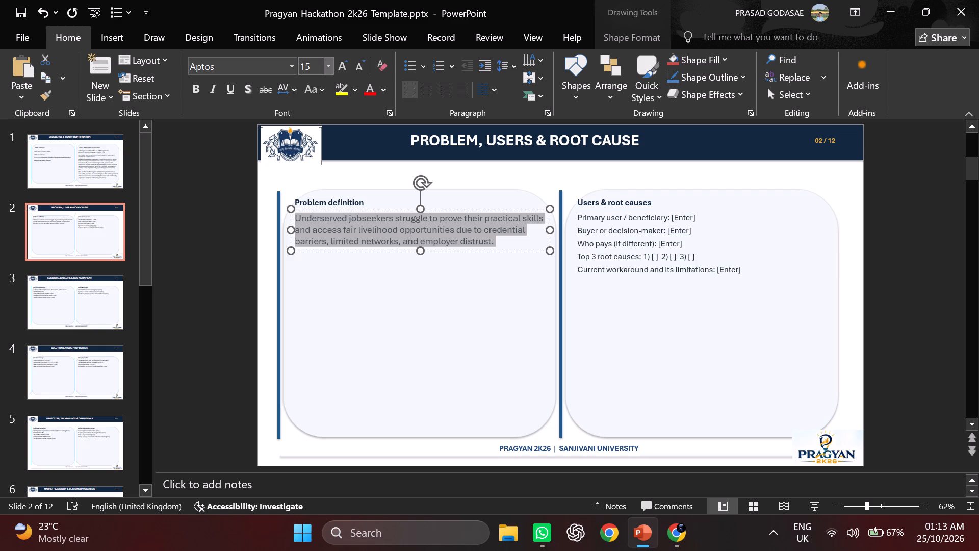
{"action": "left_click", "coordinate": [506, 63]}
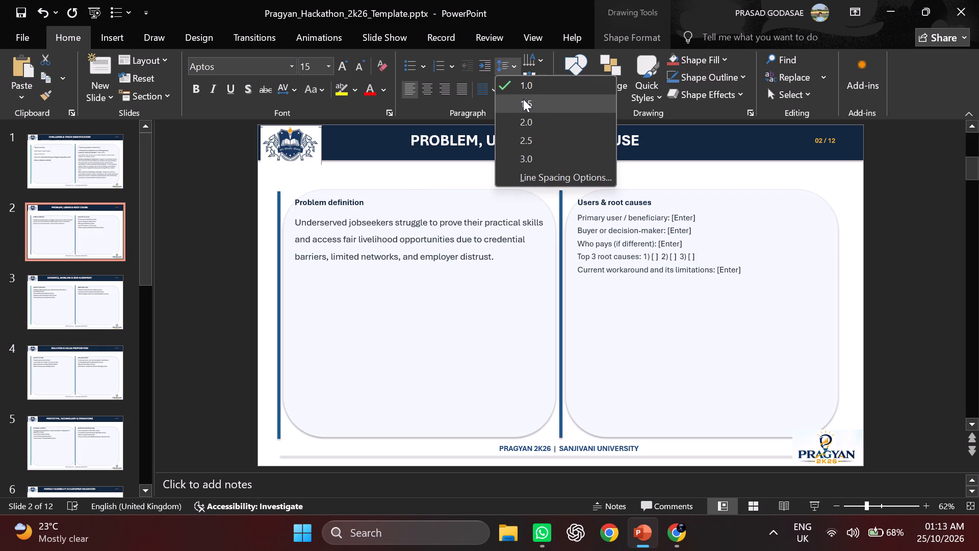
{"action": "left_click", "coordinate": [523, 99]}
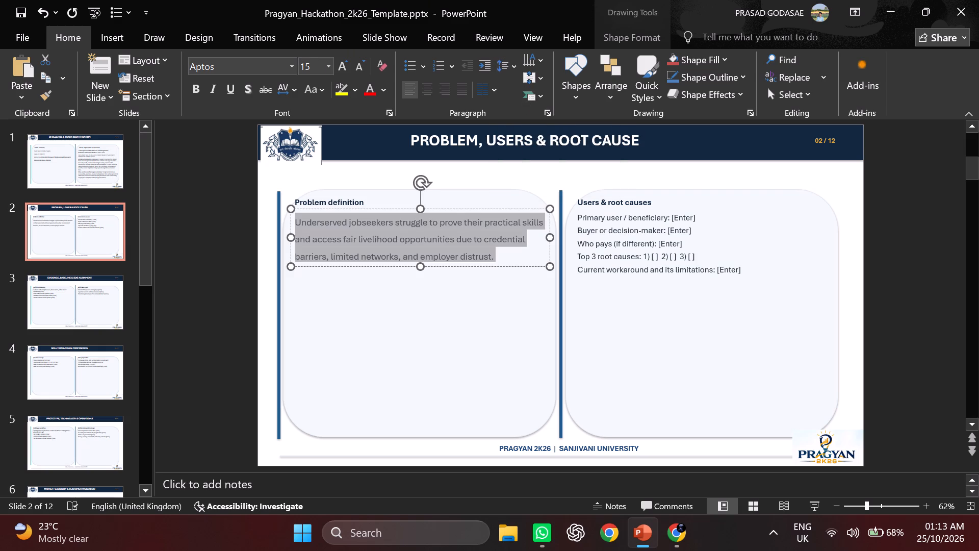
{"action": "left_click_drag", "start_coordinate": [399, 208], "coordinate": [399, 221]}
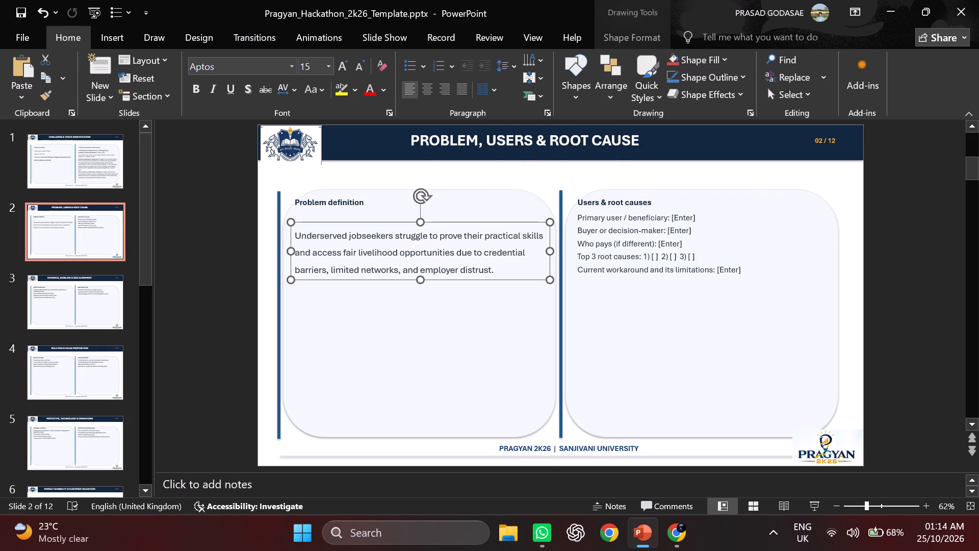
Set the Problem definition heading to font size 17 and move it down to sit just above the problem paragraph.
{"action": "left_click", "coordinate": [353, 204]}
{"action": "left_click", "coordinate": [353, 204]}
{"action": "key", "text": "ctrl+a"}
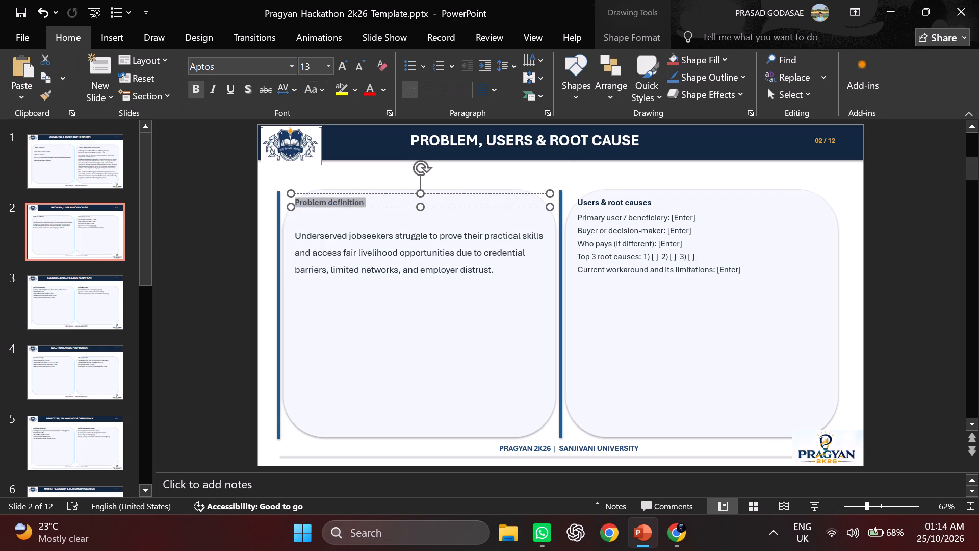
{"action": "left_click", "coordinate": [311, 68]}
{"action": "type", "text": "17"}
{"action": "key", "text": "Return"}
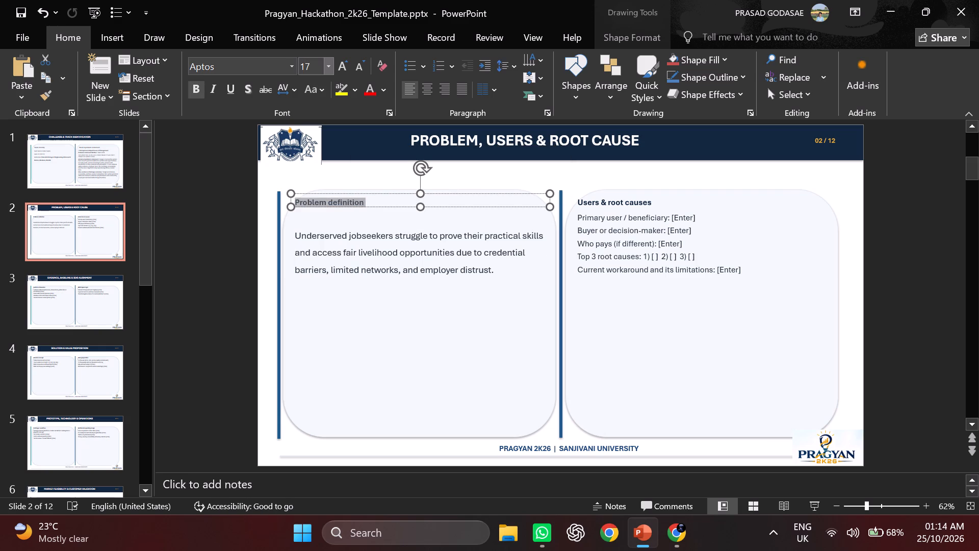
{"action": "left_click_drag", "start_coordinate": [385, 194], "coordinate": [387, 195]}
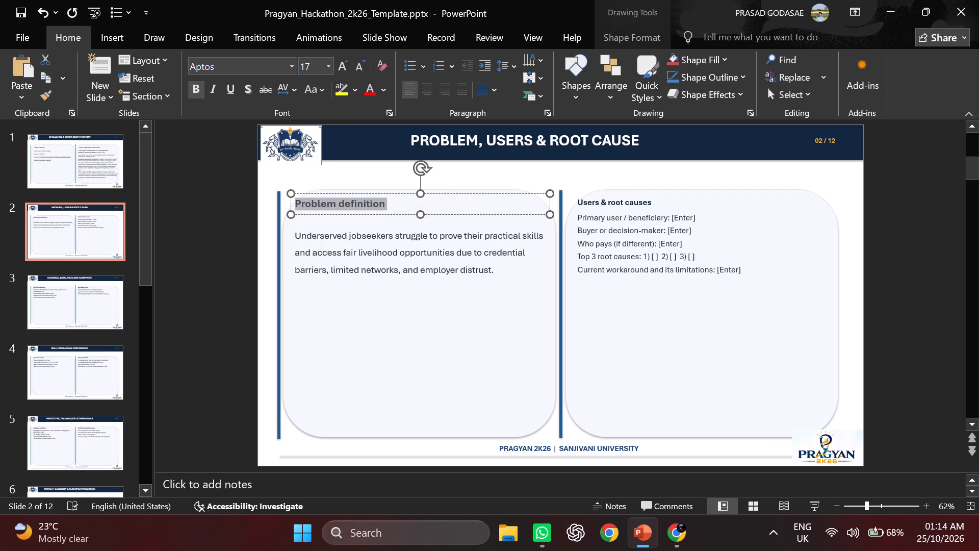
{"action": "left_click_drag", "start_coordinate": [387, 195], "coordinate": [388, 207]}
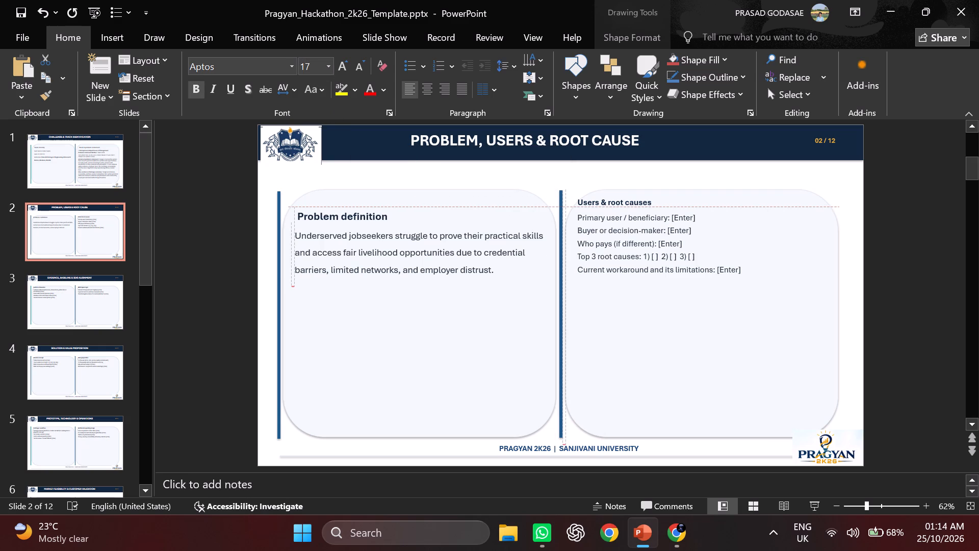
{"action": "left_click_drag", "start_coordinate": [388, 207], "coordinate": [389, 206]}
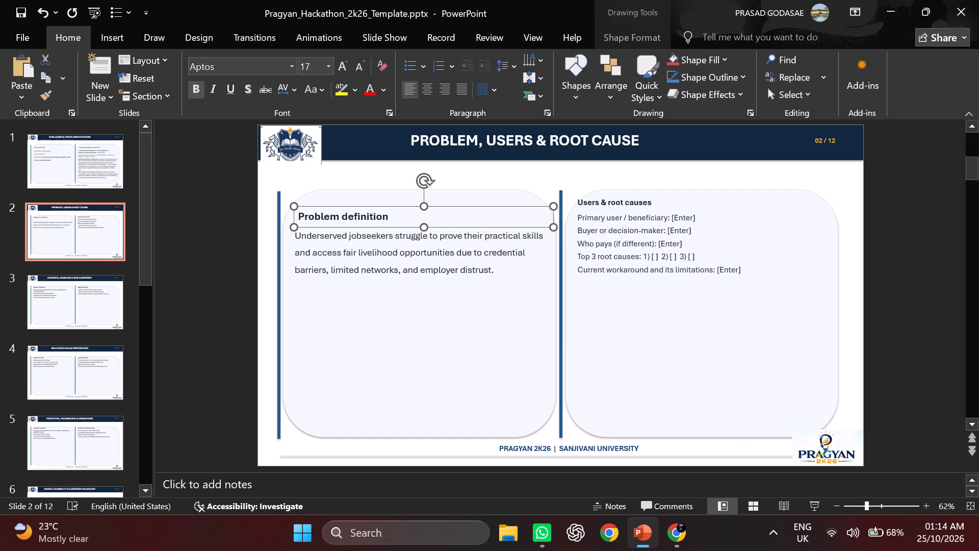
Move the text box with the Primary user, Buyer and root cause lines slightly down.
{"action": "left_click", "coordinate": [619, 227]}
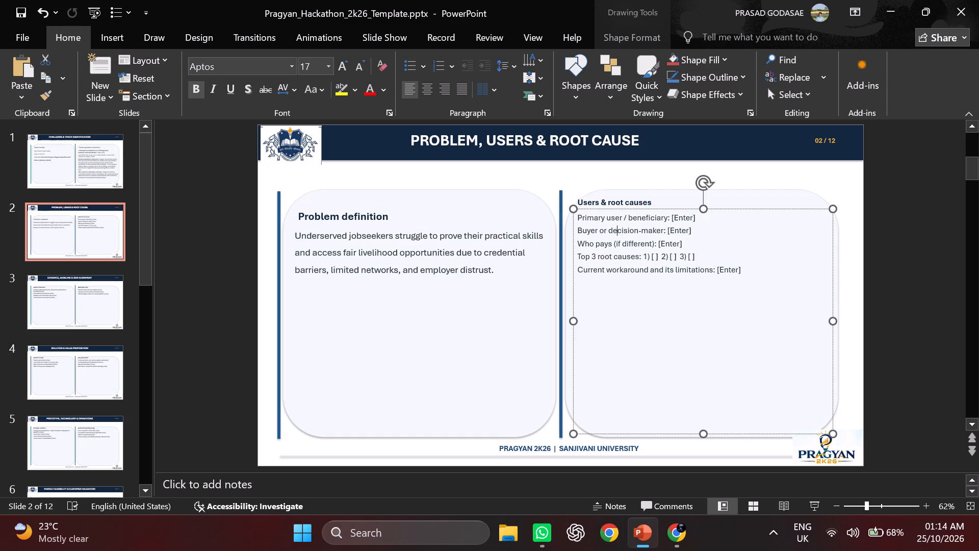
{"action": "left_click_drag", "start_coordinate": [631, 208], "coordinate": [632, 223]}
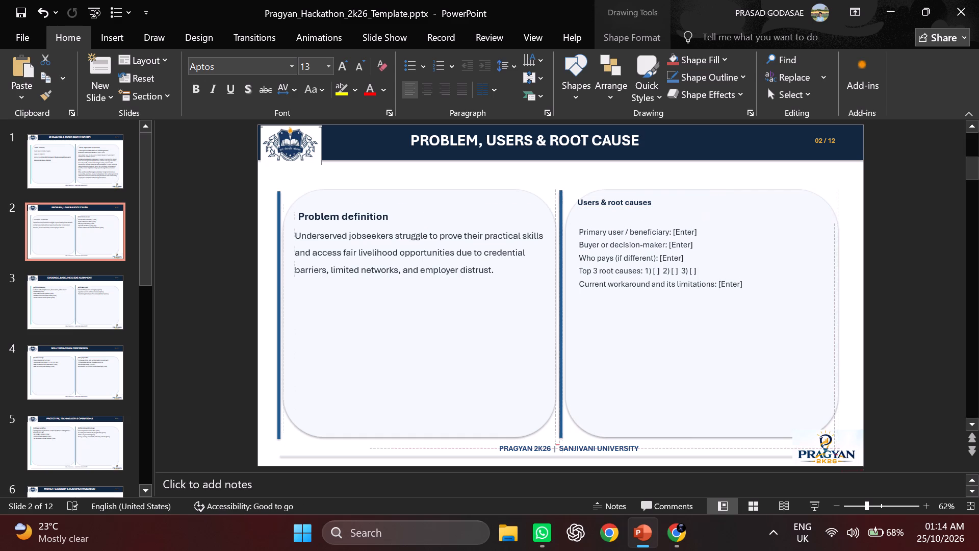
{"action": "left_click_drag", "start_coordinate": [632, 223], "coordinate": [632, 224]}
Set the Users & root causes heading to font size 17 and move it down to just above its body text.
{"action": "left_click", "coordinate": [618, 199]}
{"action": "key", "text": "ctrl+a"}
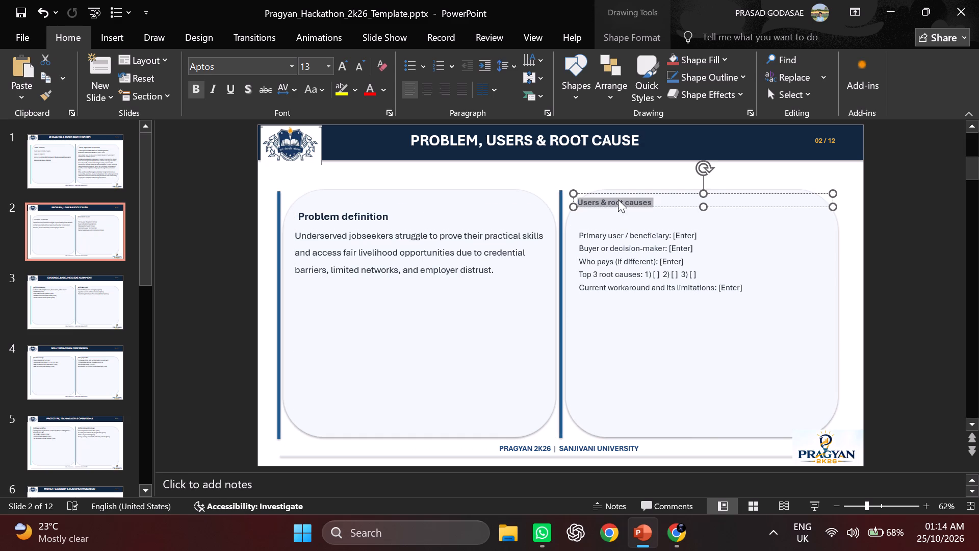
{"action": "left_click", "coordinate": [311, 68]}
{"action": "type", "text": "17"}
{"action": "key", "text": "Return"}
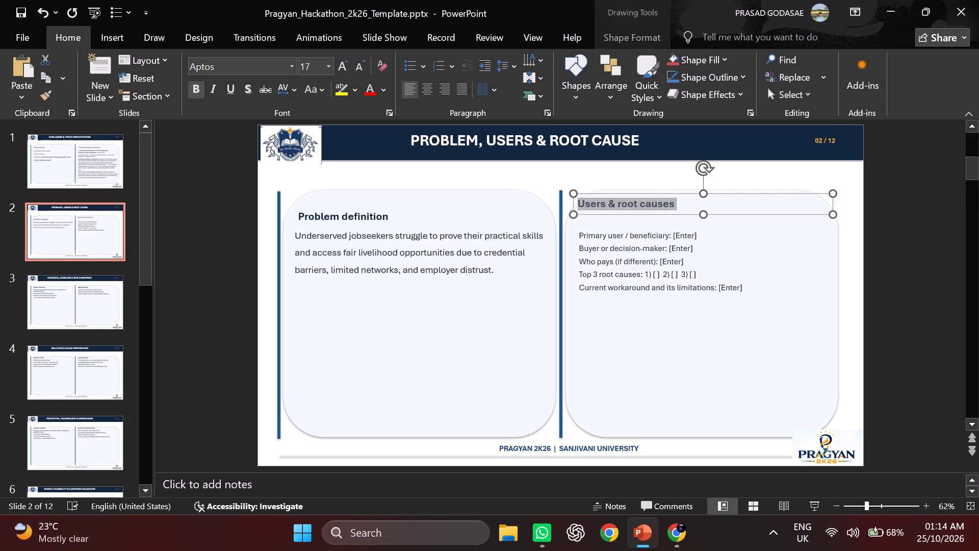
{"action": "left_click_drag", "start_coordinate": [664, 214], "coordinate": [669, 222]}
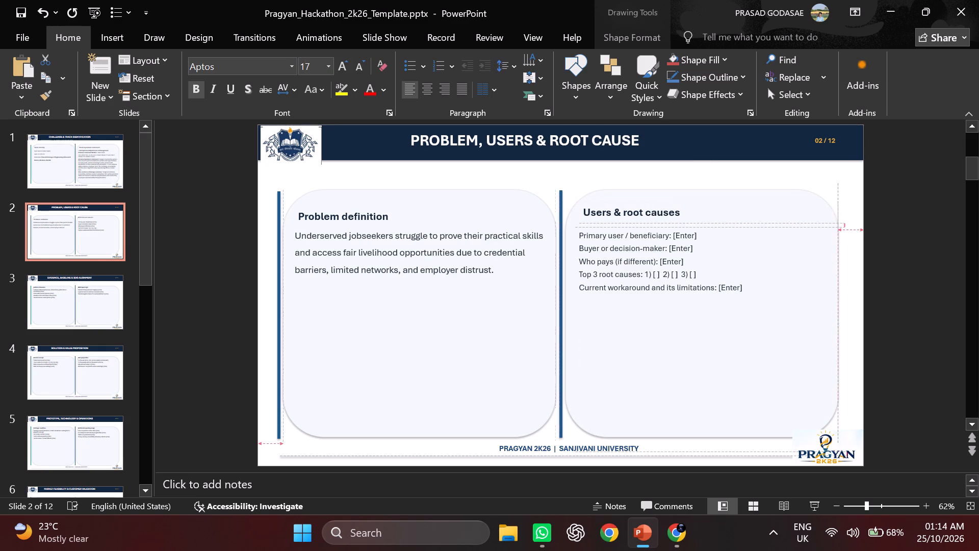
{"action": "left_click_drag", "start_coordinate": [669, 222], "coordinate": [665, 227]}
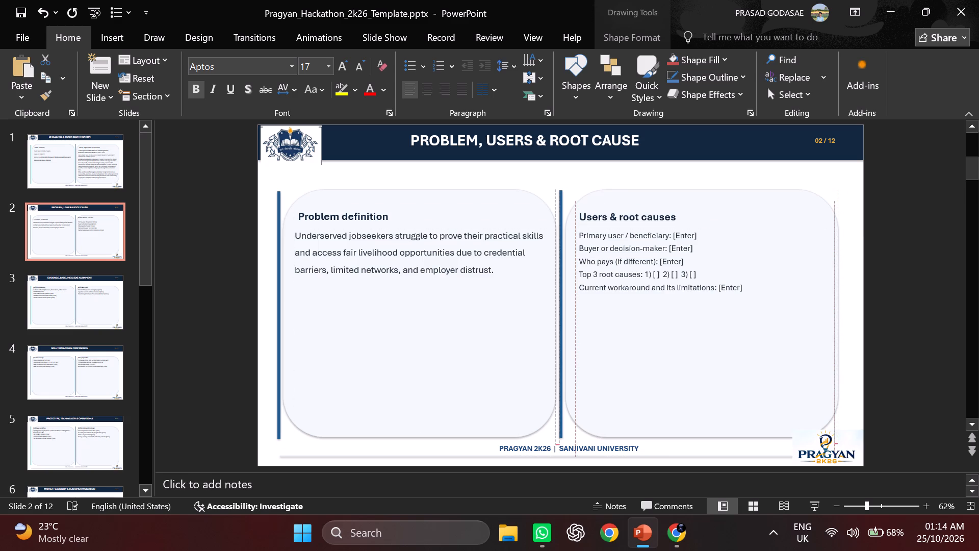
{"action": "left_click_drag", "start_coordinate": [665, 227], "coordinate": [667, 228]}
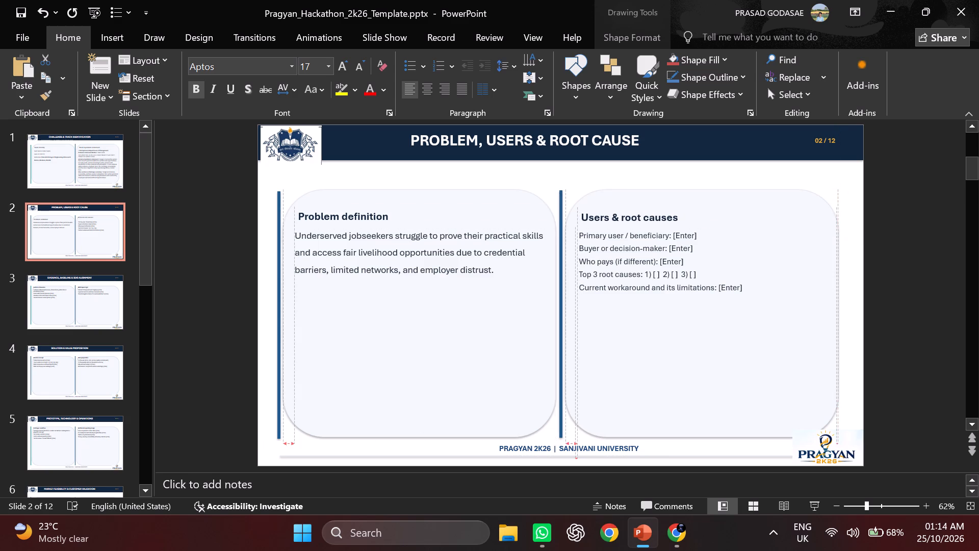
{"action": "left_click_drag", "start_coordinate": [667, 228], "coordinate": [672, 227]}
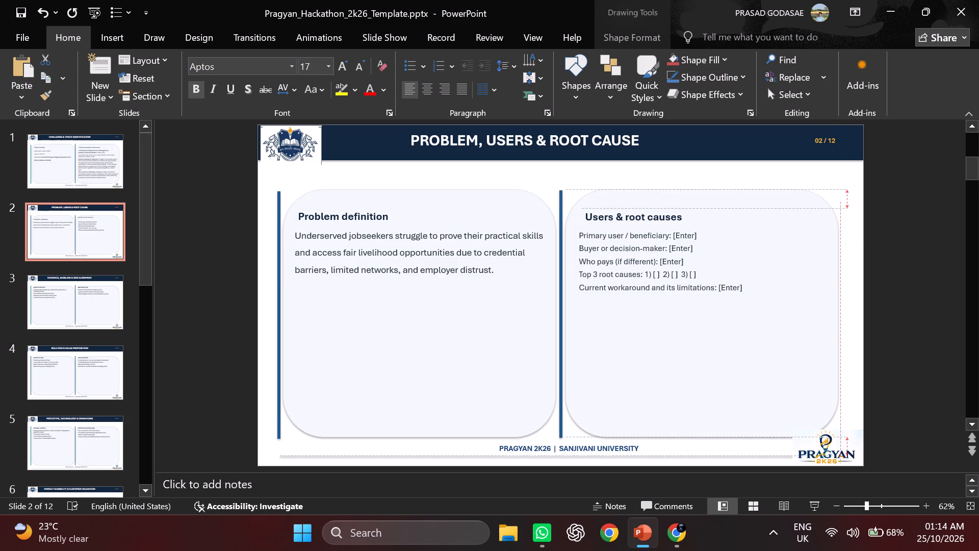
{"action": "left_click_drag", "start_coordinate": [672, 227], "coordinate": [671, 223]}
{"action": "left_click", "coordinate": [610, 246]}
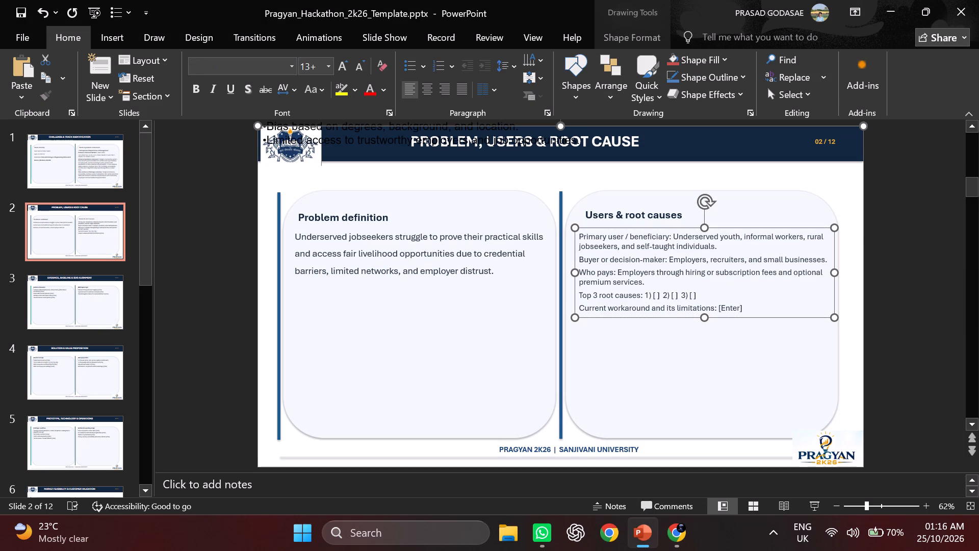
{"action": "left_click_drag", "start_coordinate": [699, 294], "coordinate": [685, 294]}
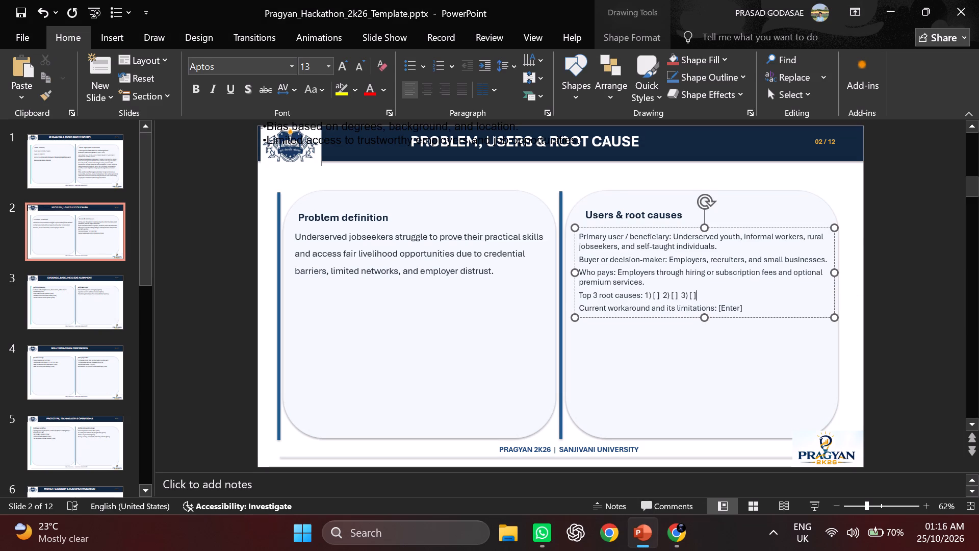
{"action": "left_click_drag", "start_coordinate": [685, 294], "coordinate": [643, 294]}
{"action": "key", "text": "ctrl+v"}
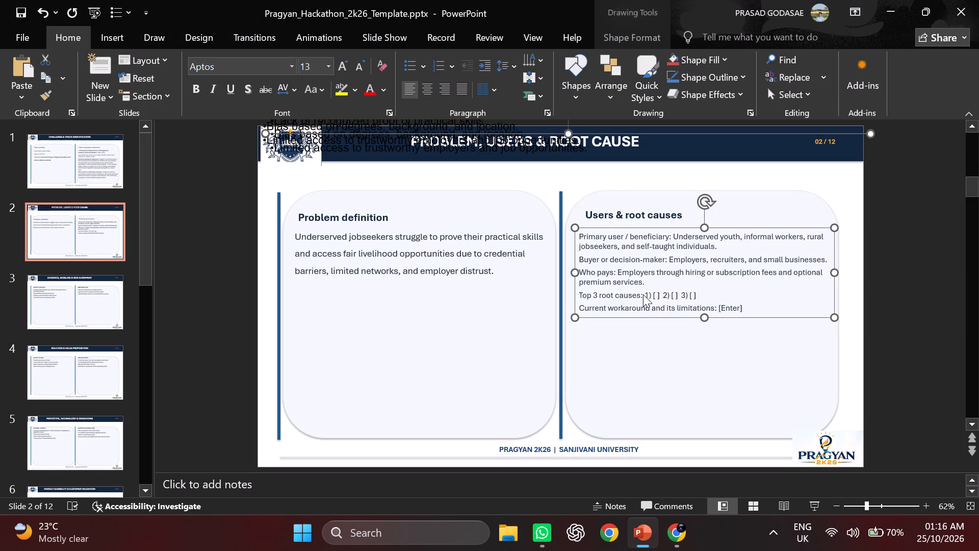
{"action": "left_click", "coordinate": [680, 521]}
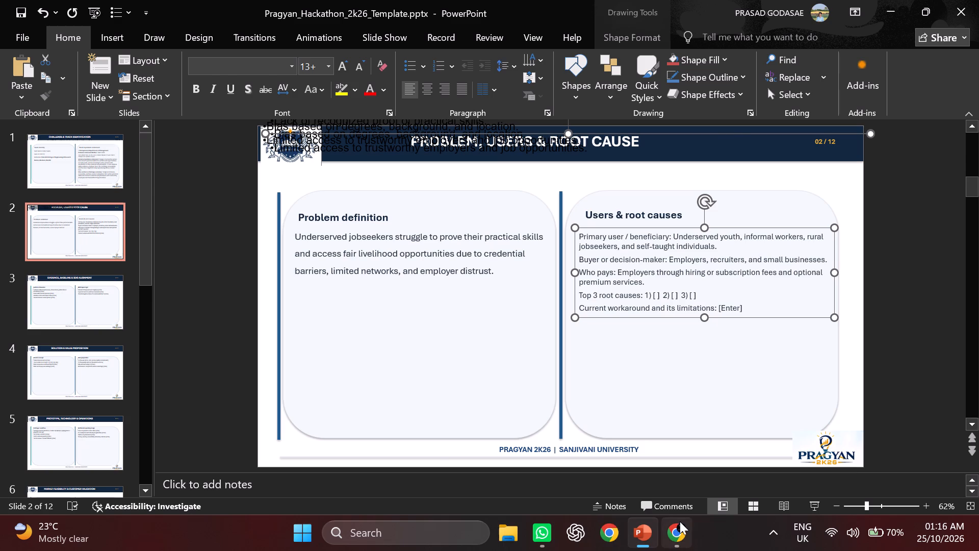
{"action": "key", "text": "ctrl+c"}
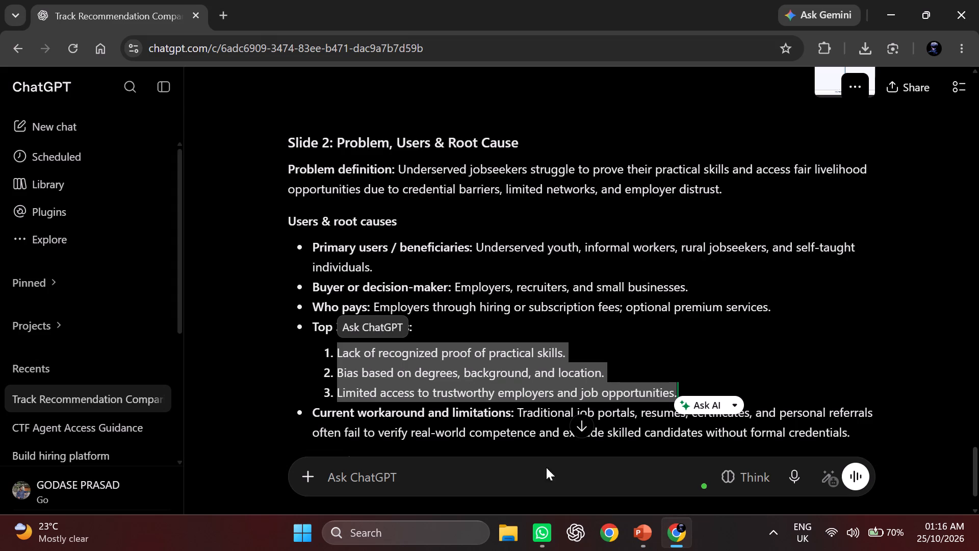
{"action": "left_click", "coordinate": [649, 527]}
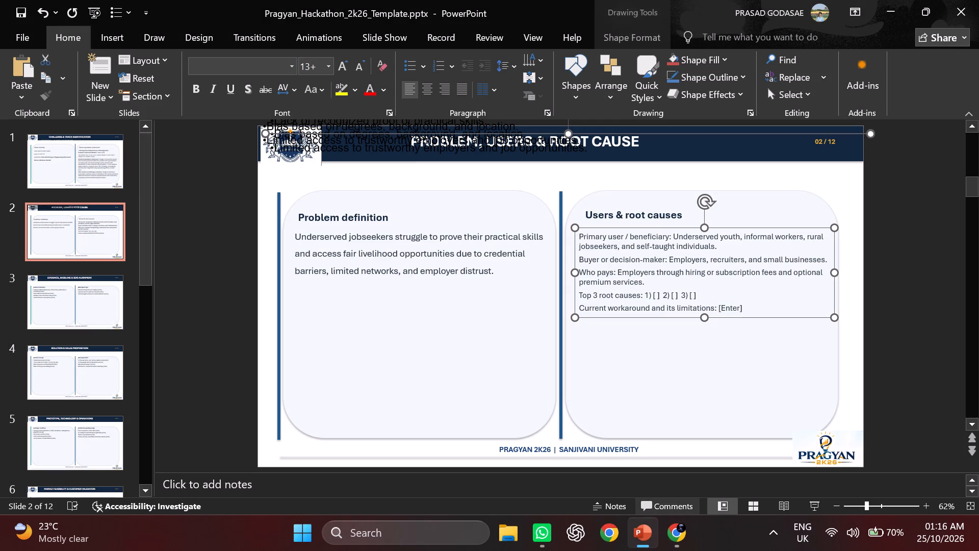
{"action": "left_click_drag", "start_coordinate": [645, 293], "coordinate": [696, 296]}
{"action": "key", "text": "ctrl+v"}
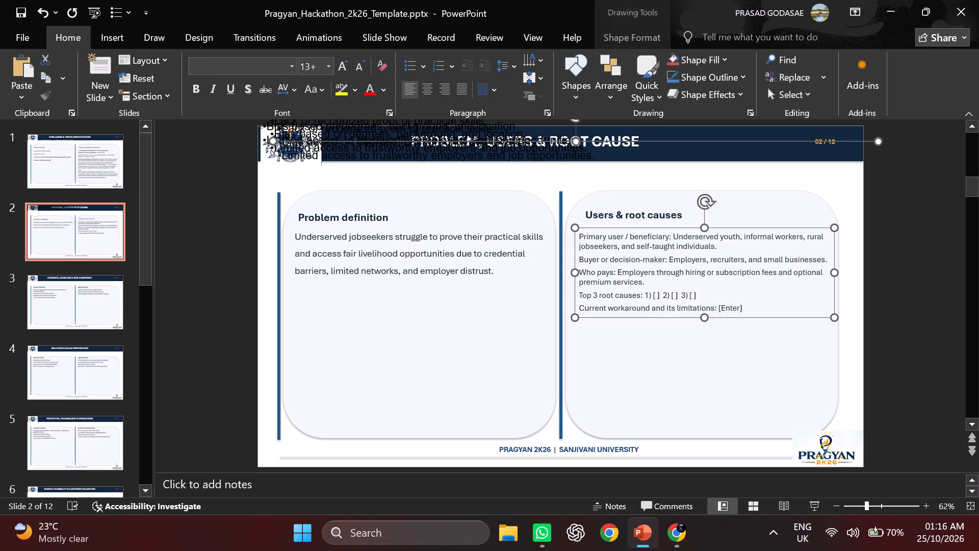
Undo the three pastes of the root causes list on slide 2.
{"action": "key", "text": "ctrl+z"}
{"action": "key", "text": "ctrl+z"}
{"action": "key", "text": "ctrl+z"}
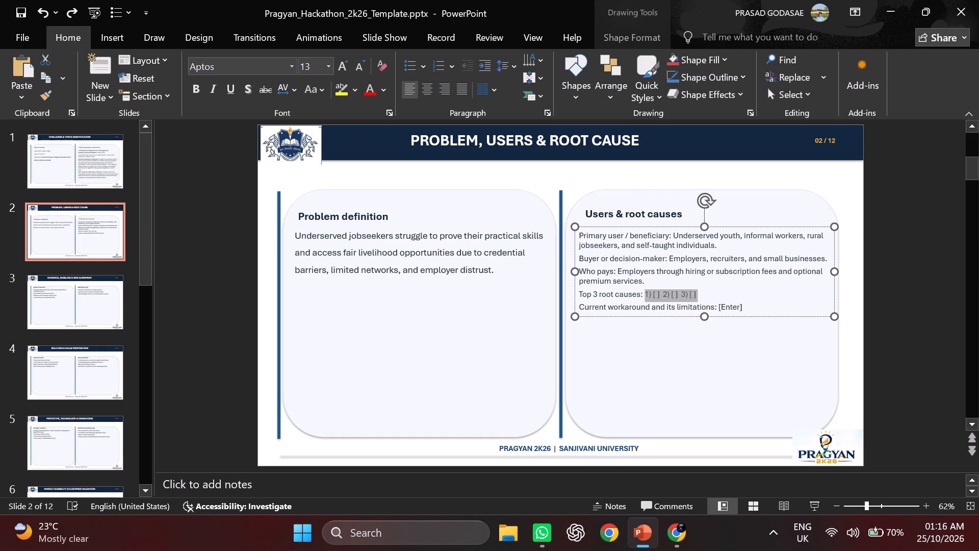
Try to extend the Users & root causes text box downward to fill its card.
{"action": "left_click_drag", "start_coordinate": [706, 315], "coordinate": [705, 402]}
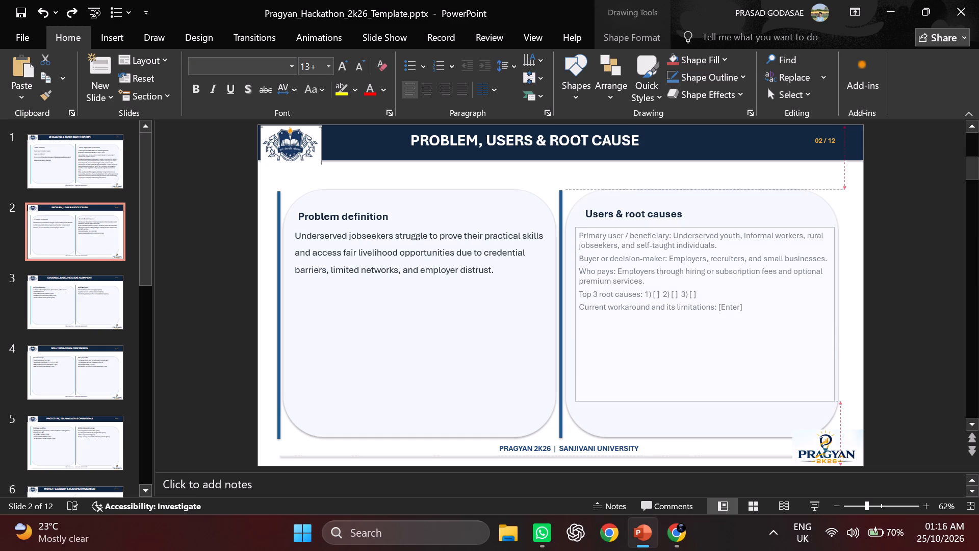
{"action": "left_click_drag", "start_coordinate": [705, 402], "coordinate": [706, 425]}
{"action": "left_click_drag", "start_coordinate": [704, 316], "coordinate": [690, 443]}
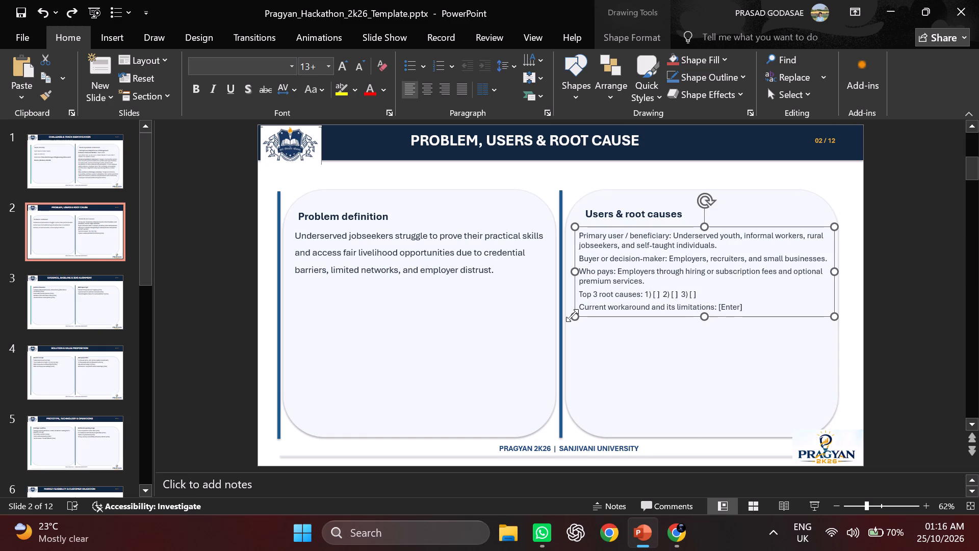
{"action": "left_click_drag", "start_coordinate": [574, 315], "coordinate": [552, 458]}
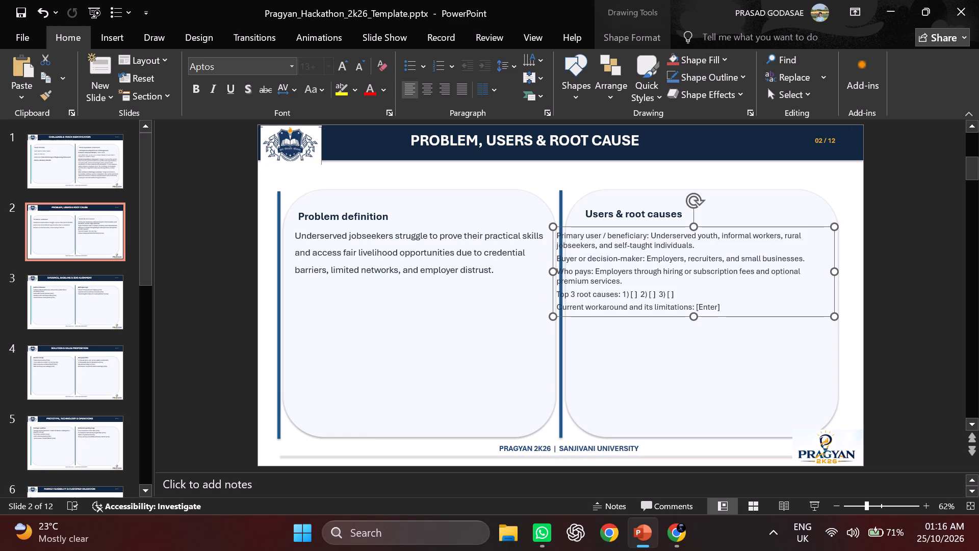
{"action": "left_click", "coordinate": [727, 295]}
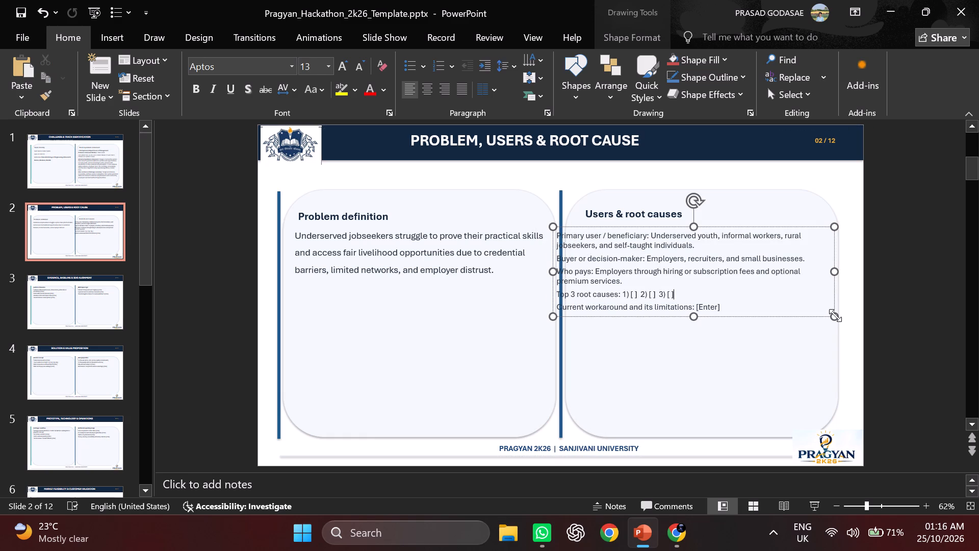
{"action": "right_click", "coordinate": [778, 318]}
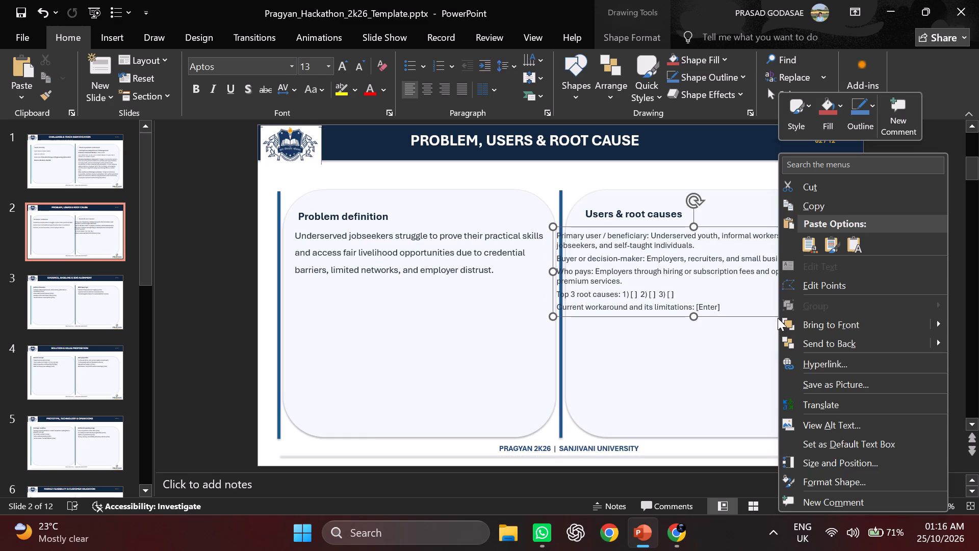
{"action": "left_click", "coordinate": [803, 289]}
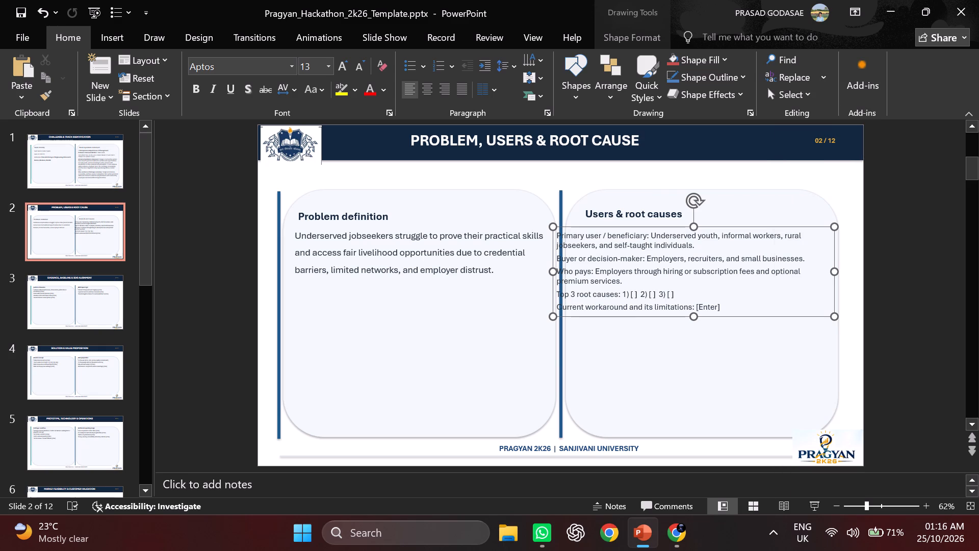
Move the Users & root causes text box clear of the vertical divider and try to extend its bottom edge.
{"action": "left_click_drag", "start_coordinate": [706, 315], "coordinate": [726, 325]}
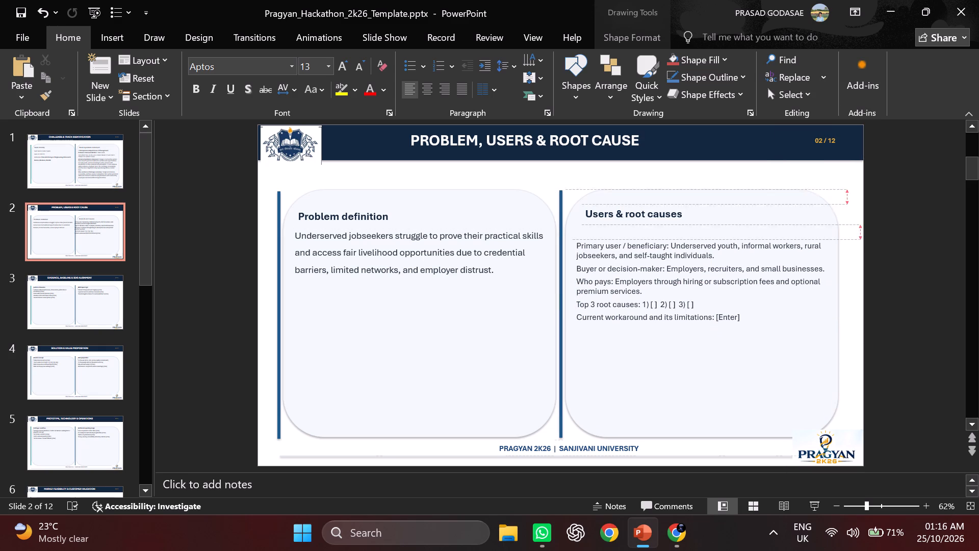
{"action": "left_click_drag", "start_coordinate": [726, 325], "coordinate": [726, 320]}
{"action": "left_click", "coordinate": [726, 320]}
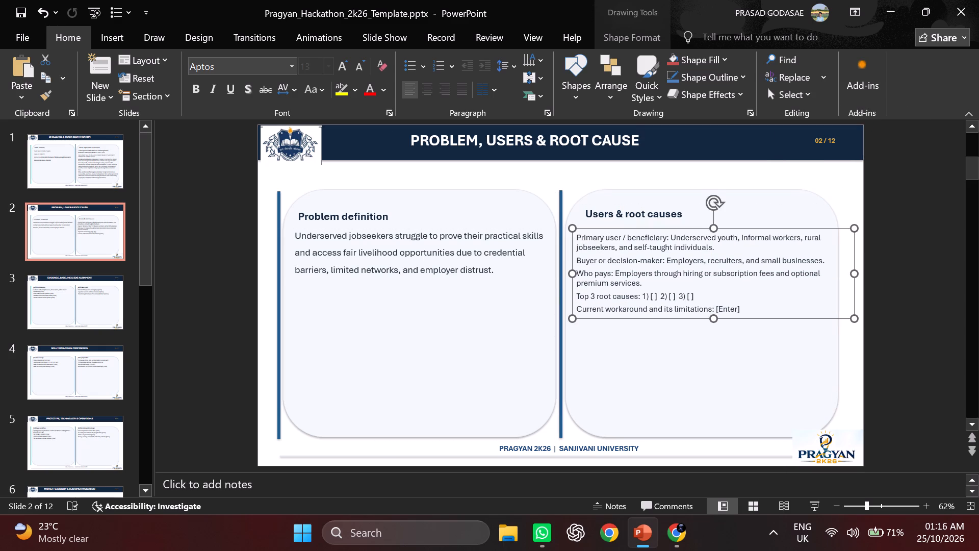
{"action": "left_click_drag", "start_coordinate": [713, 321], "coordinate": [713, 378]}
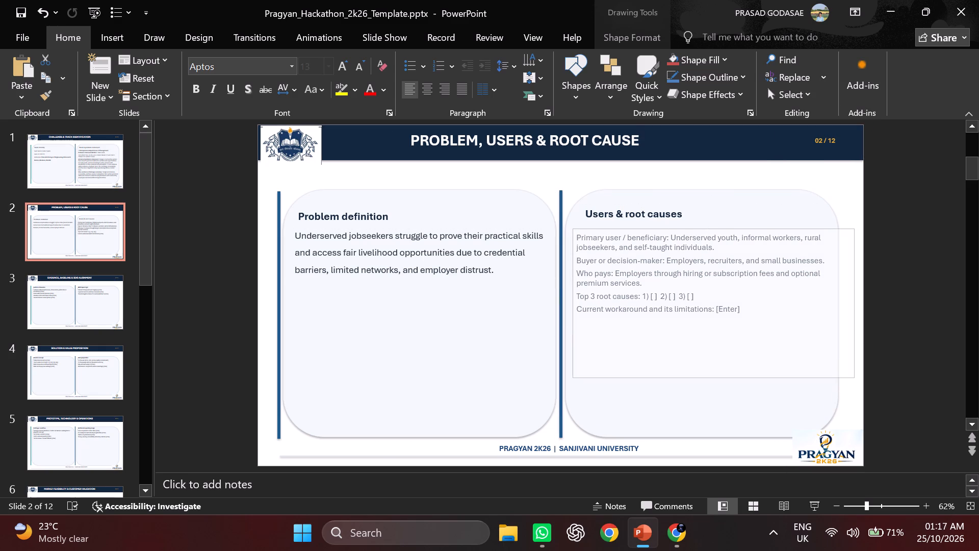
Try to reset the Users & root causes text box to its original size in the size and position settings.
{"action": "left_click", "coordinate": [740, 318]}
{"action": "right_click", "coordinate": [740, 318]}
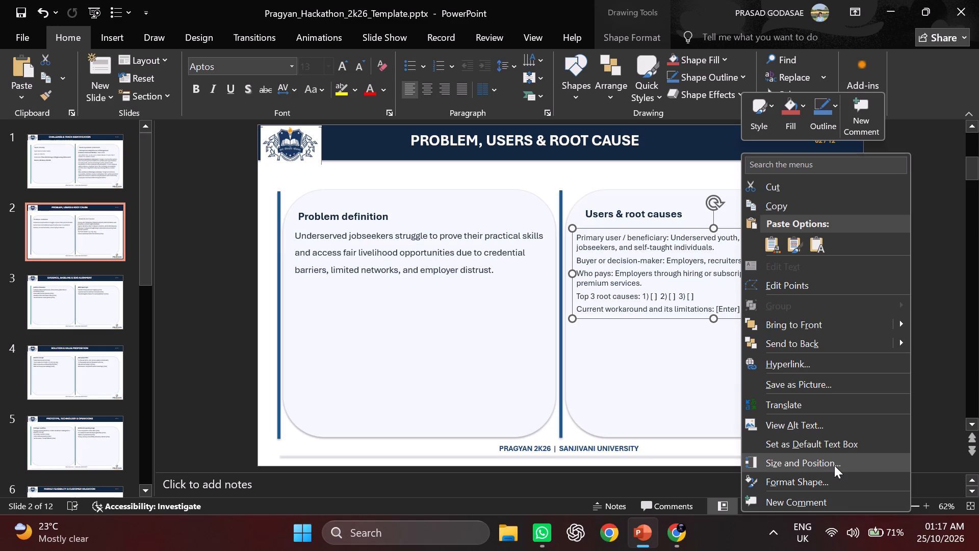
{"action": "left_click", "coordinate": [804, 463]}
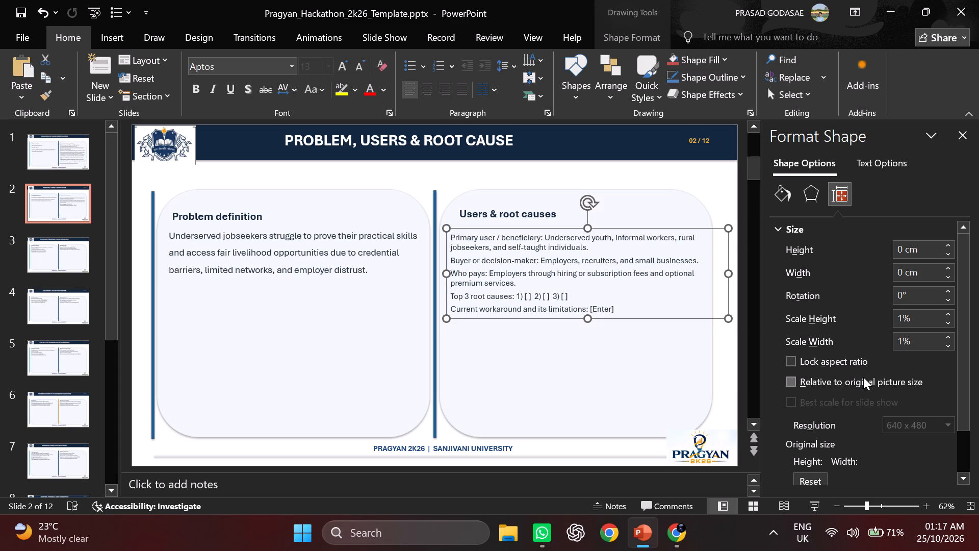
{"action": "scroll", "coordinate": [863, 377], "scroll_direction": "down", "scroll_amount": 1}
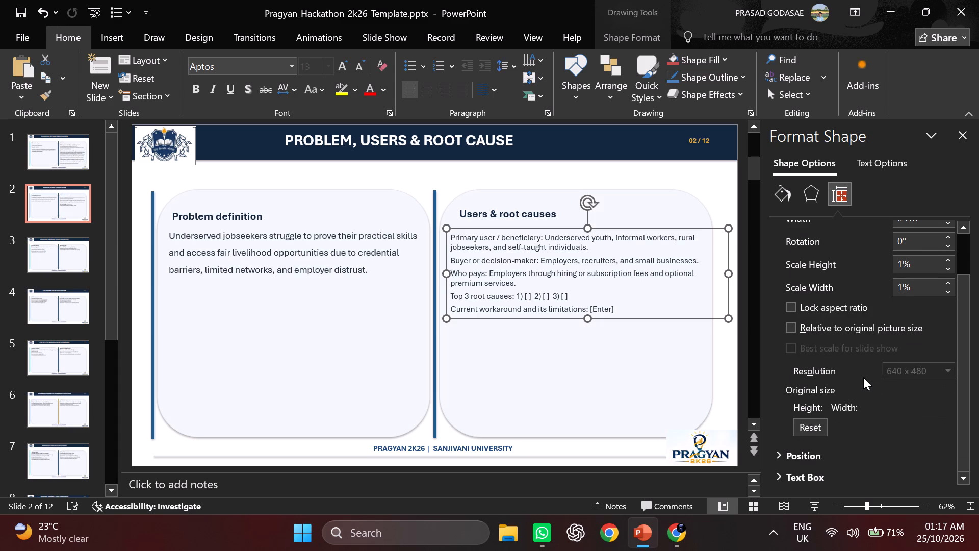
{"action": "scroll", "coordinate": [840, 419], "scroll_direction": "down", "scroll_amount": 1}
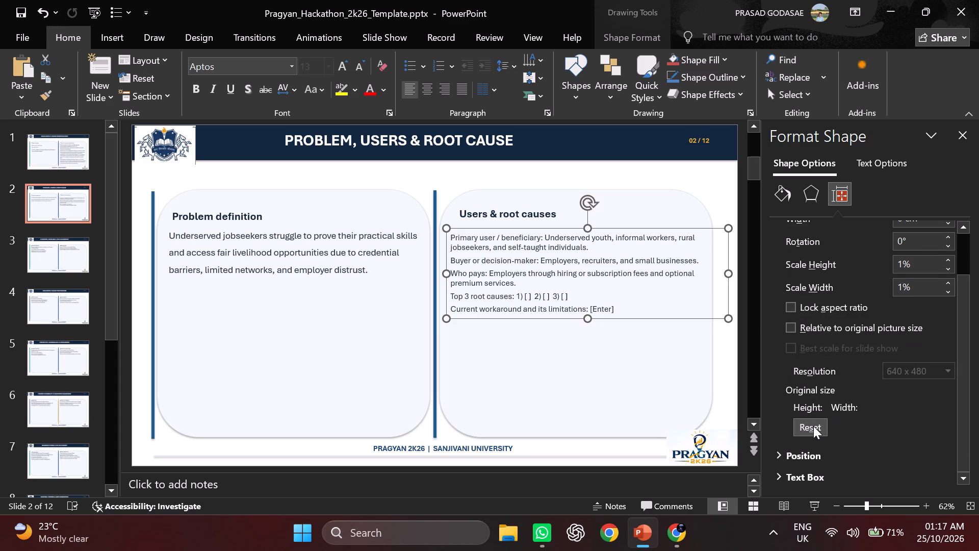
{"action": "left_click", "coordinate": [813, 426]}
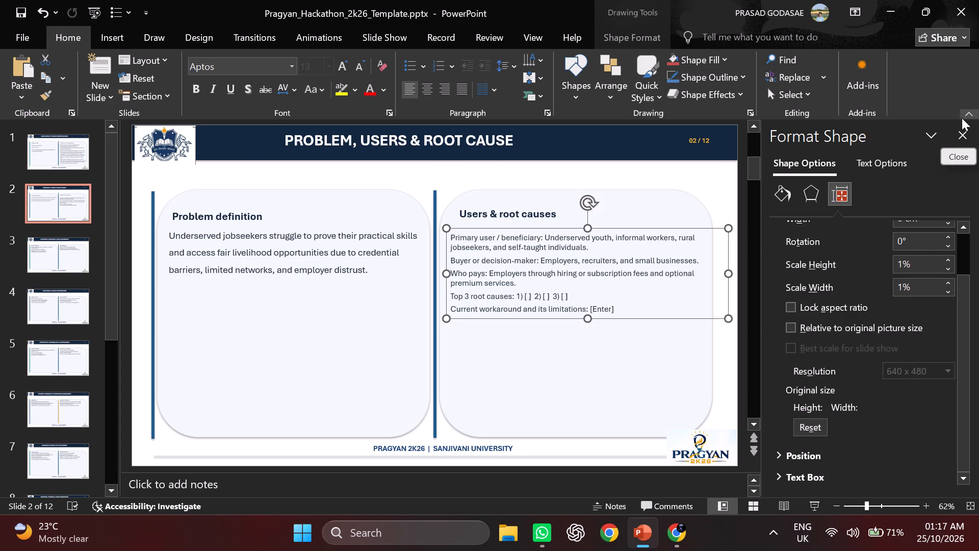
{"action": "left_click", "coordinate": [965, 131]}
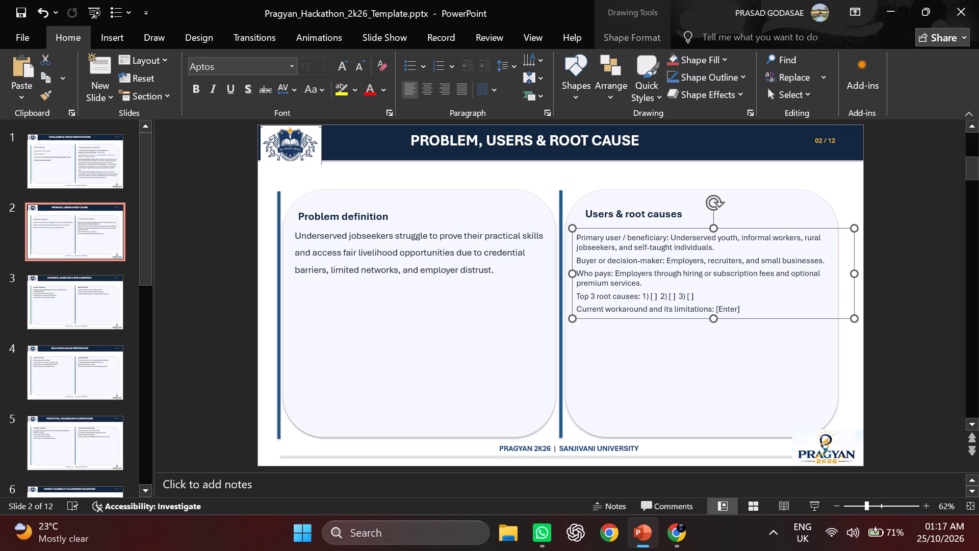
Narrow the Users & root causes text box so its right edge sits inside the card.
{"action": "left_click_drag", "start_coordinate": [853, 318], "coordinate": [853, 364]}
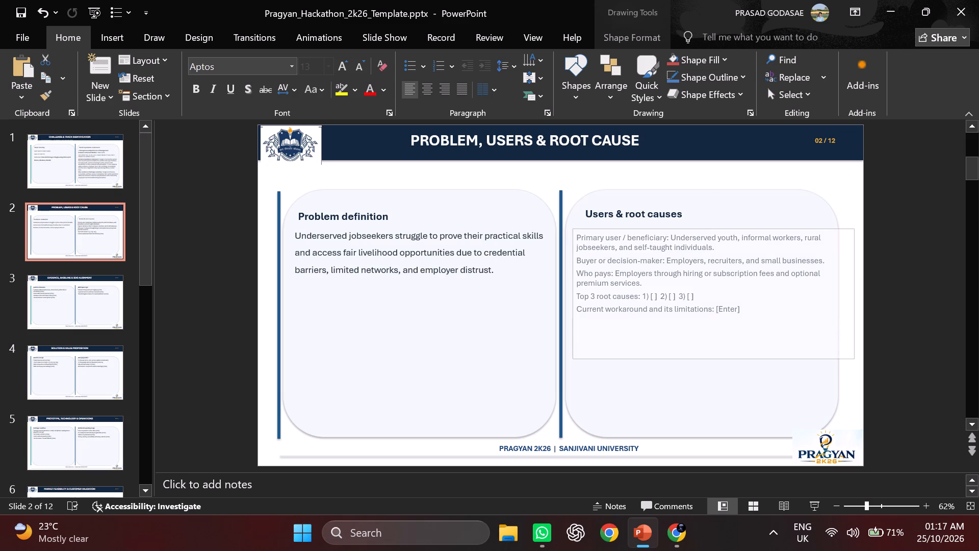
{"action": "left_click_drag", "start_coordinate": [853, 364], "coordinate": [835, 432]}
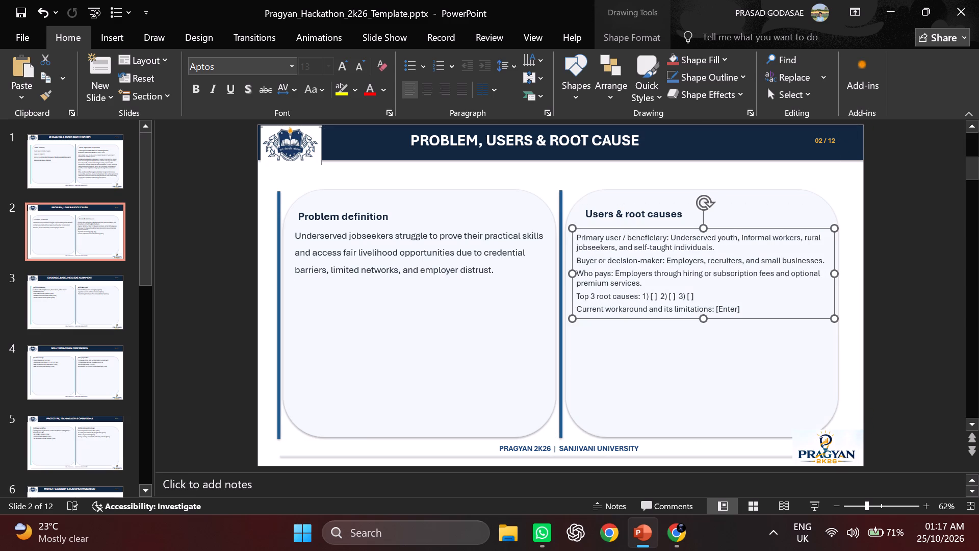
Insert five line breaks after the Top 3 root causes line to make room above the Current workaround line.
{"action": "left_click", "coordinate": [703, 299]}
{"action": "key", "text": "Return"}
{"action": "key", "text": "Return"}
{"action": "key", "text": "Return"}
{"action": "key", "text": "Return"}
{"action": "key", "text": "Return"}
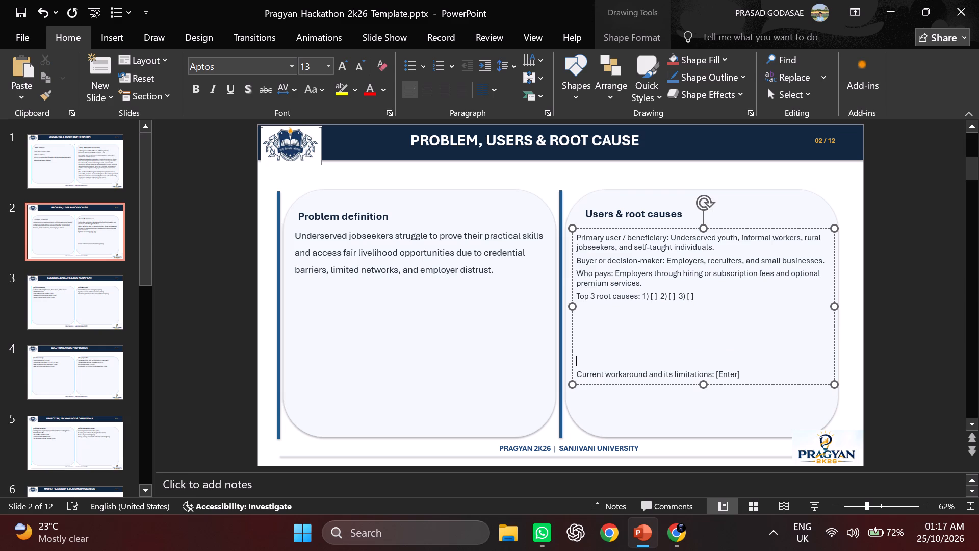
Delete the 1) [ ] 2) [ ] 3) [ ] placeholders after "Top 3 root causes:".
{"action": "left_click_drag", "start_coordinate": [698, 294], "coordinate": [648, 298]}
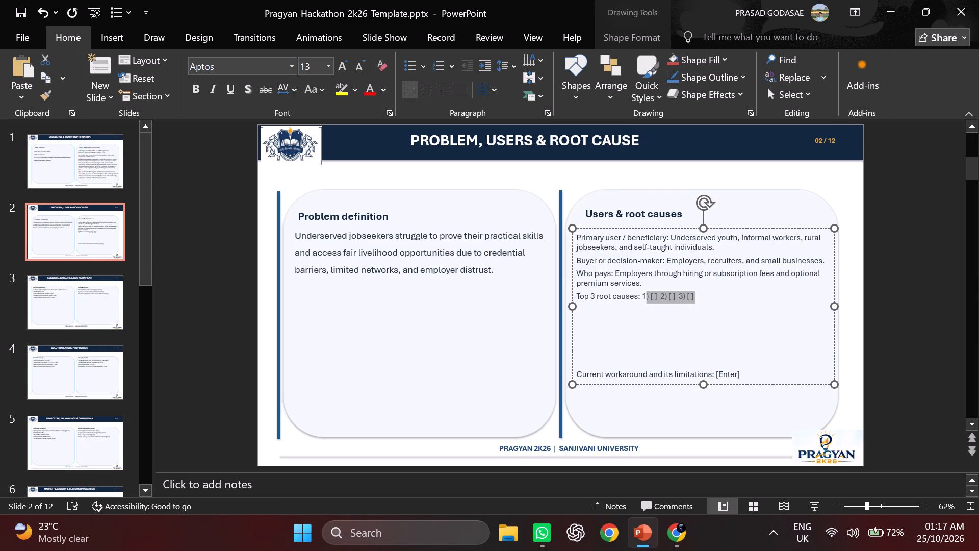
{"action": "left_click_drag", "start_coordinate": [648, 298], "coordinate": [643, 298]}
{"action": "key", "text": "BackSpace"}
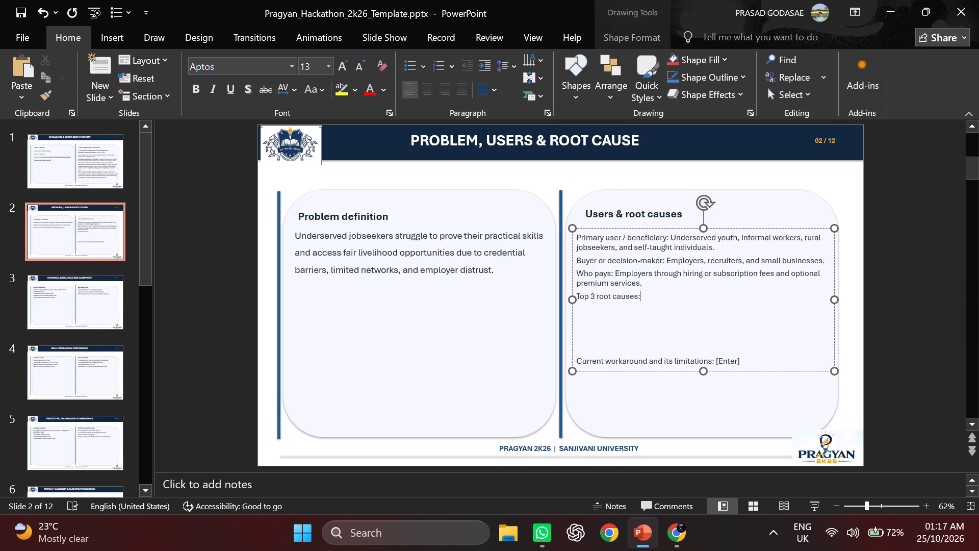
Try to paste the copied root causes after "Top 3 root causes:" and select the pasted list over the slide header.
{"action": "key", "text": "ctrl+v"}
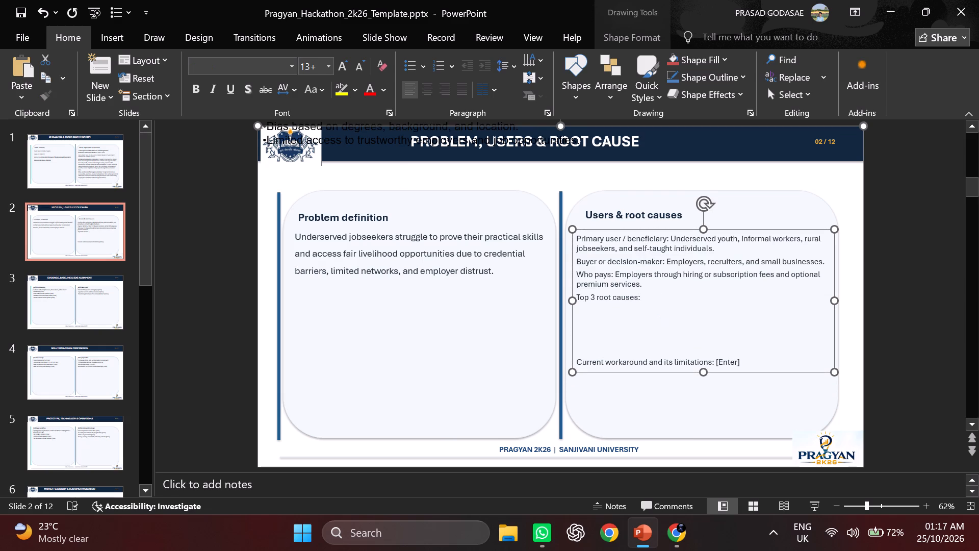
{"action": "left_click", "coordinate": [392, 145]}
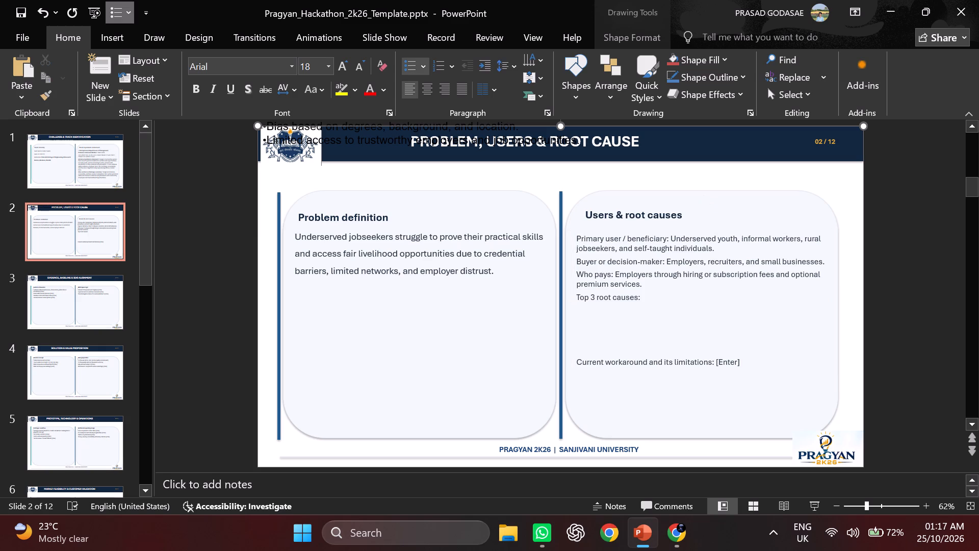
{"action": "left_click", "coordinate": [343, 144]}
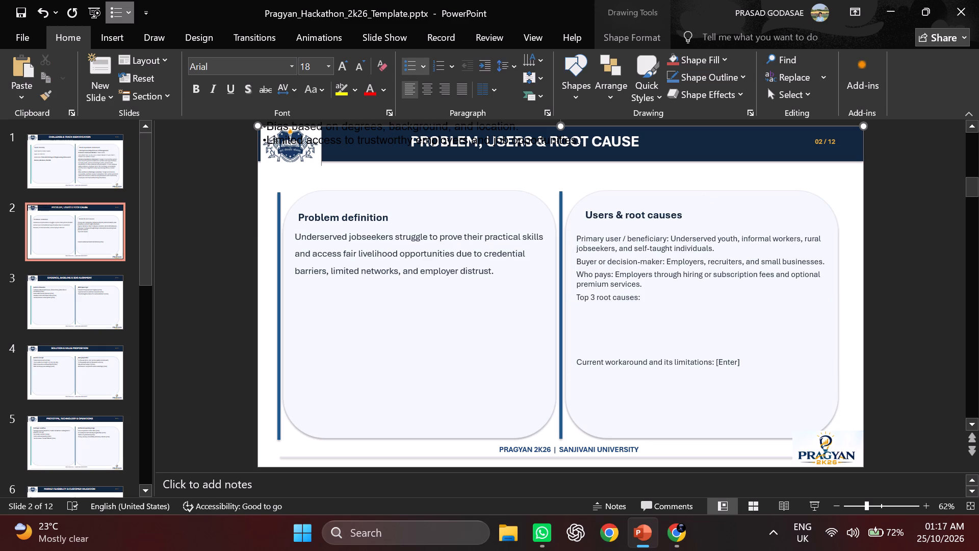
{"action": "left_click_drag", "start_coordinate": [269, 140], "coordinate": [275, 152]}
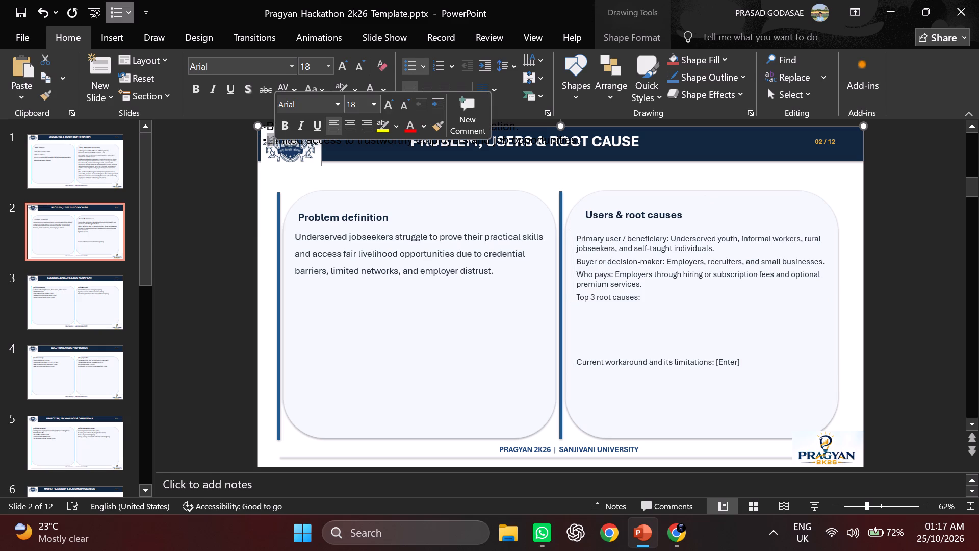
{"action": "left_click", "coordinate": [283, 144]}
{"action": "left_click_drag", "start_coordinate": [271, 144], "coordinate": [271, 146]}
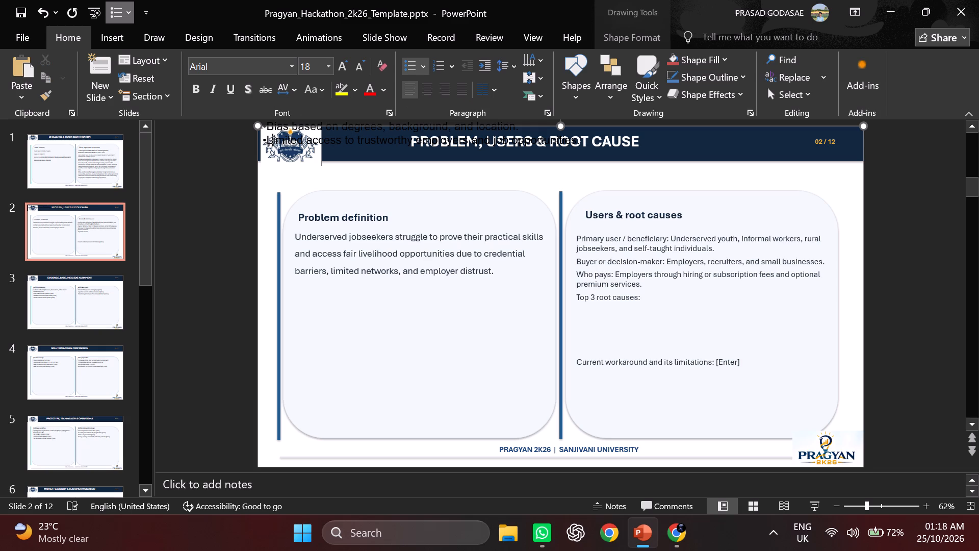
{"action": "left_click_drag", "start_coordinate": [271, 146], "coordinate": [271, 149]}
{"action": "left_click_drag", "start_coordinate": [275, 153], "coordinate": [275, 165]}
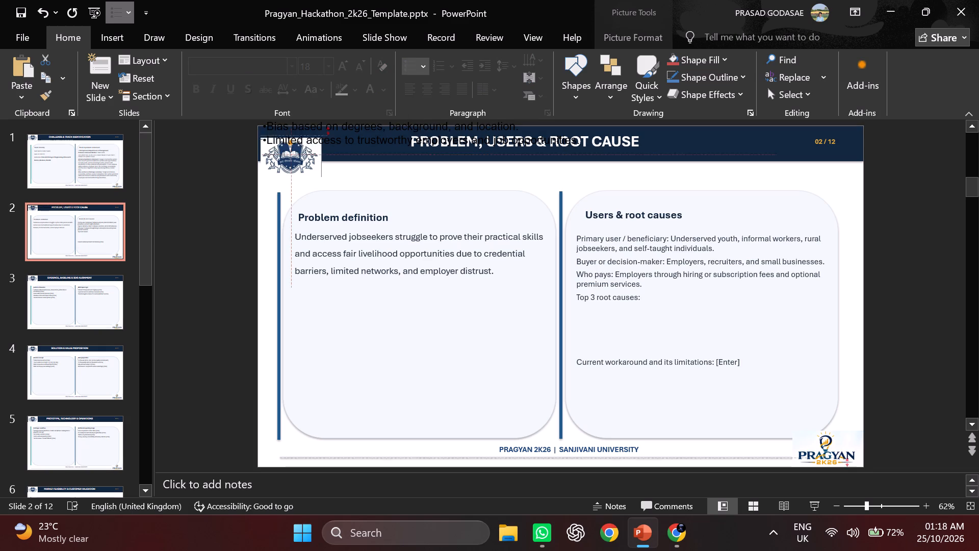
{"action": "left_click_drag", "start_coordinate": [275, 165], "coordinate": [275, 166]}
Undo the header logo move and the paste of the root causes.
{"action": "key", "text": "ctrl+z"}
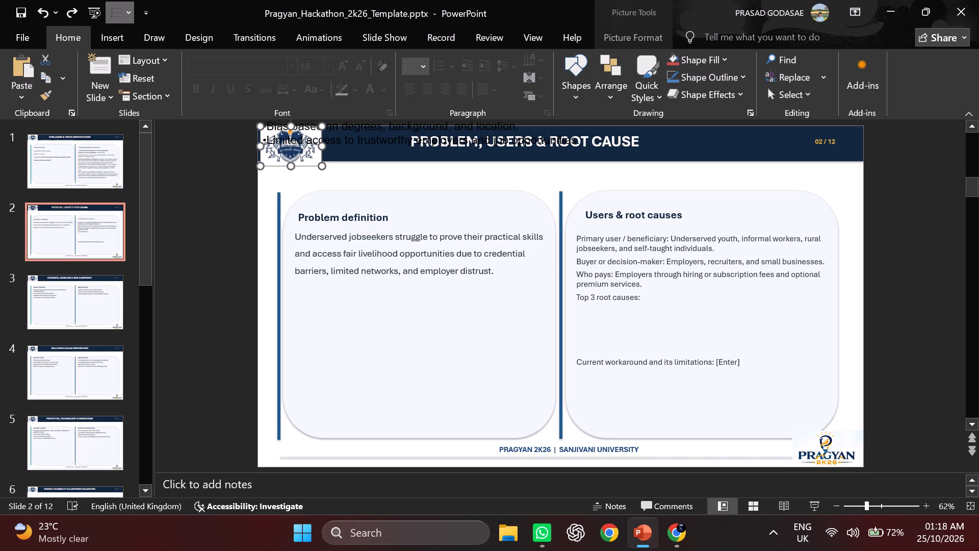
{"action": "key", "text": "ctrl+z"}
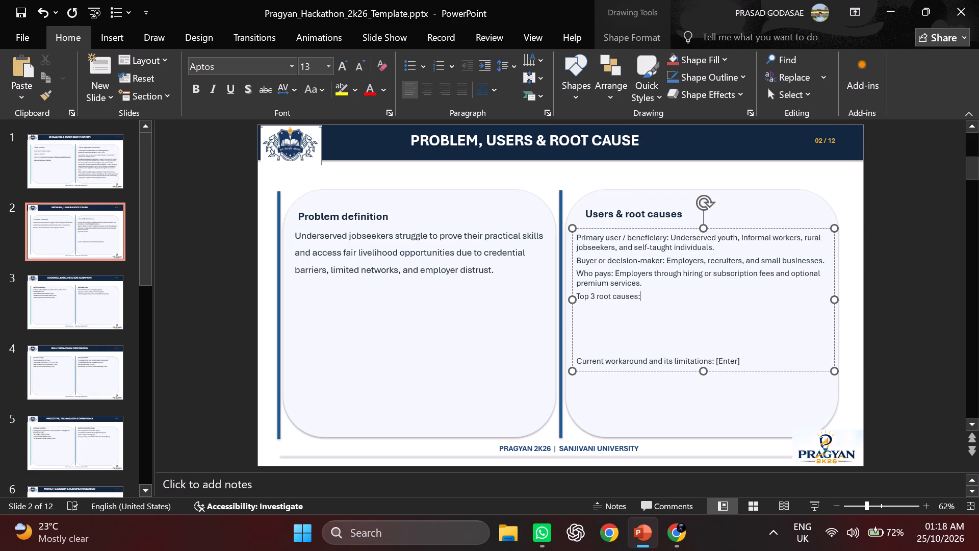
Add four more line breaks below the Top 3 root causes line.
{"action": "key", "text": "Return"}
{"action": "key", "text": "Return"}
{"action": "key", "text": "Return"}
{"action": "key", "text": "Return"}
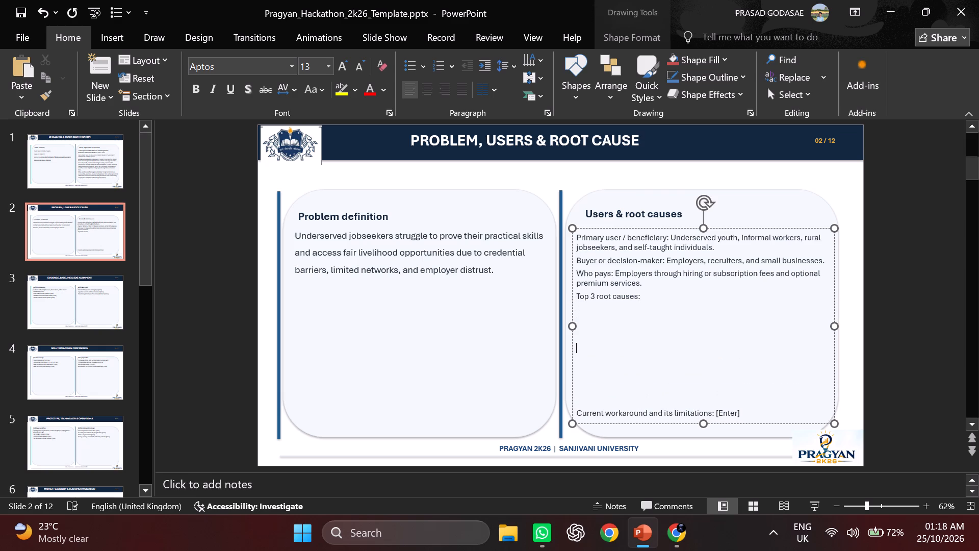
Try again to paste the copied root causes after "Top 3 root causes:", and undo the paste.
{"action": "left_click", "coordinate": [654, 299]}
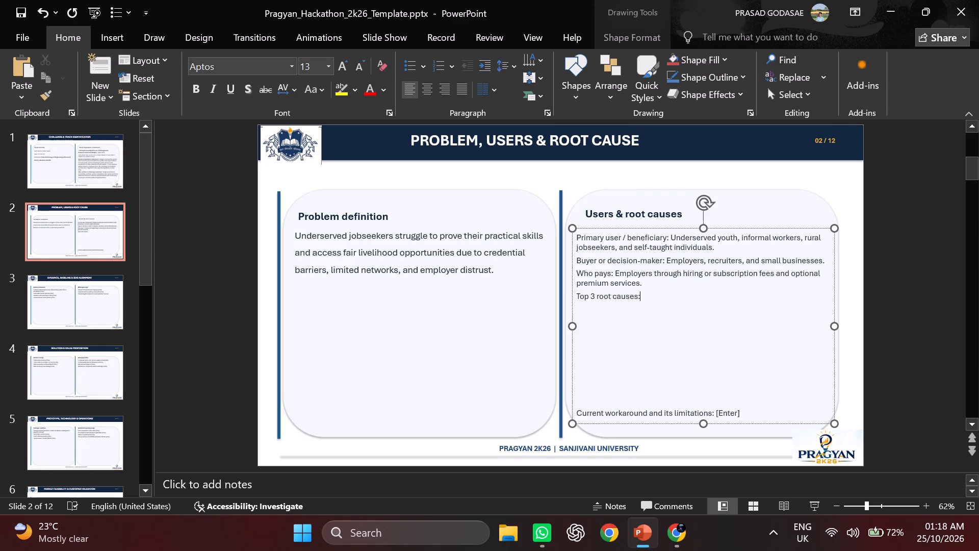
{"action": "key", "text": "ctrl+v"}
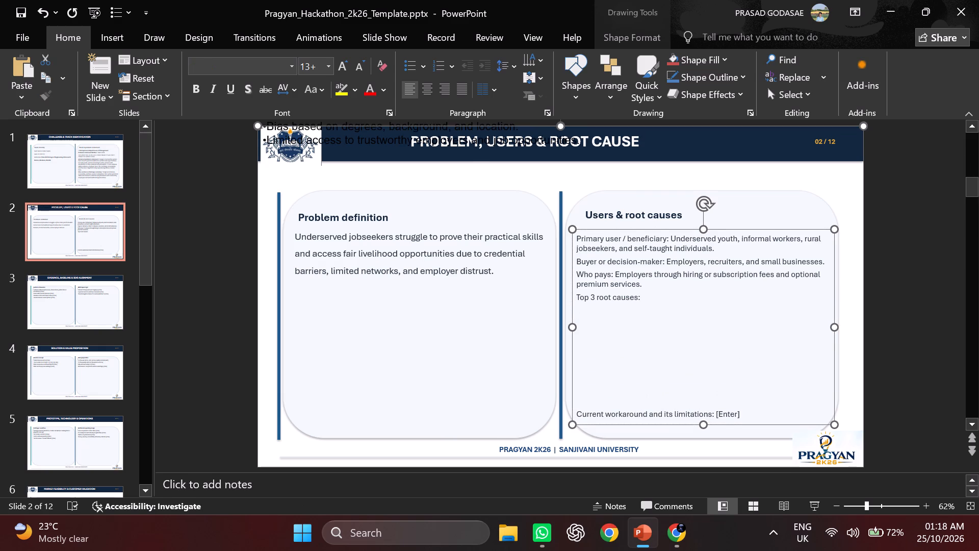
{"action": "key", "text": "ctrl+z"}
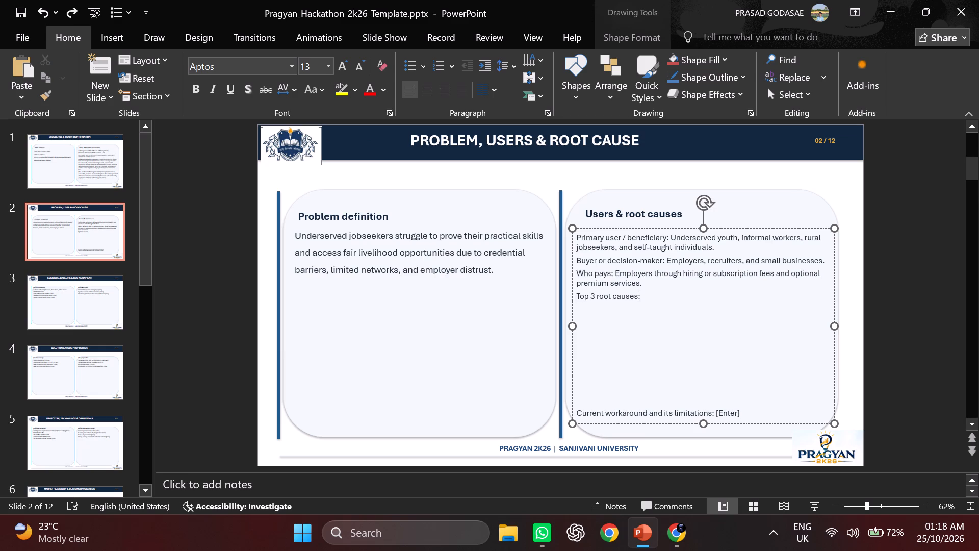
Check the paragraph indents and spacing settings of the Top 3 root causes line.
{"action": "left_click", "coordinate": [607, 310]}
{"action": "left_click", "coordinate": [655, 302]}
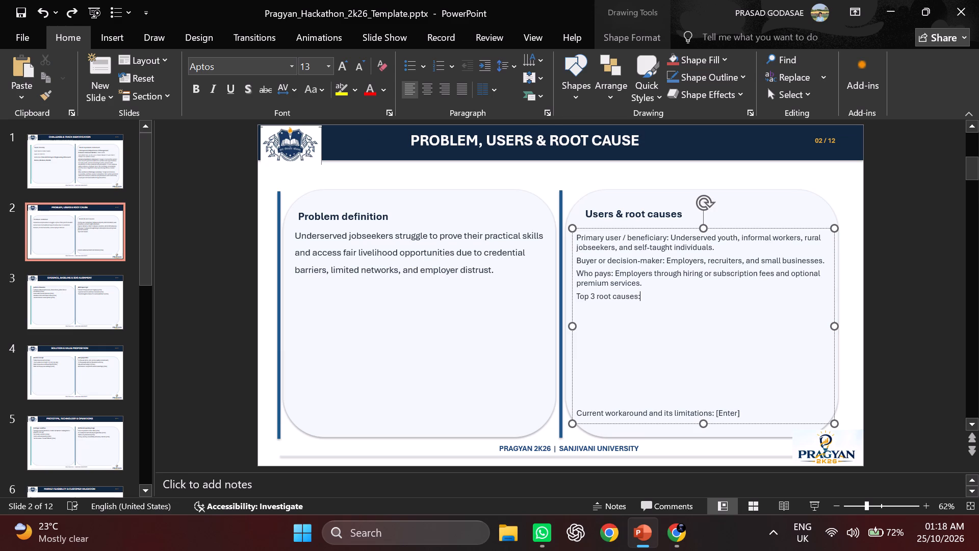
{"action": "left_click", "coordinate": [546, 114]}
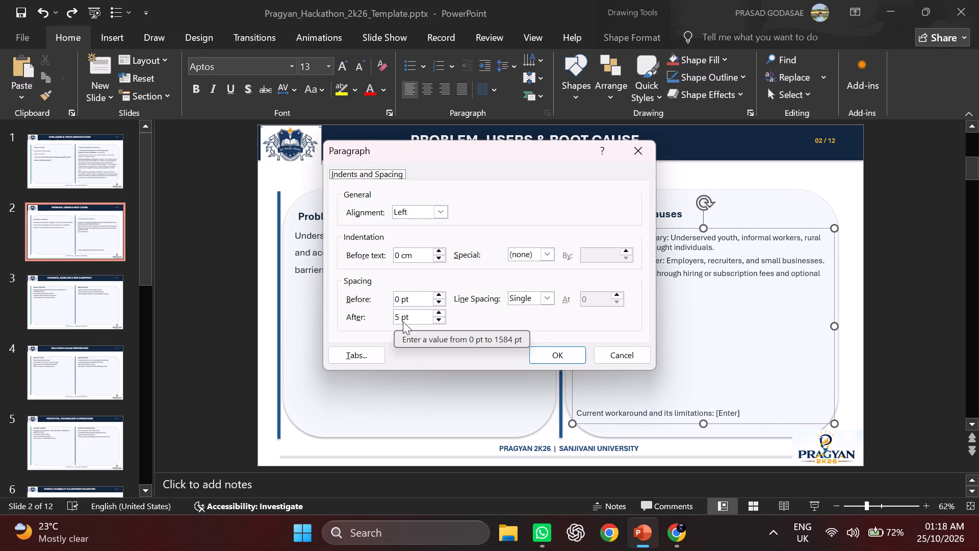
{"action": "left_click", "coordinate": [562, 355]}
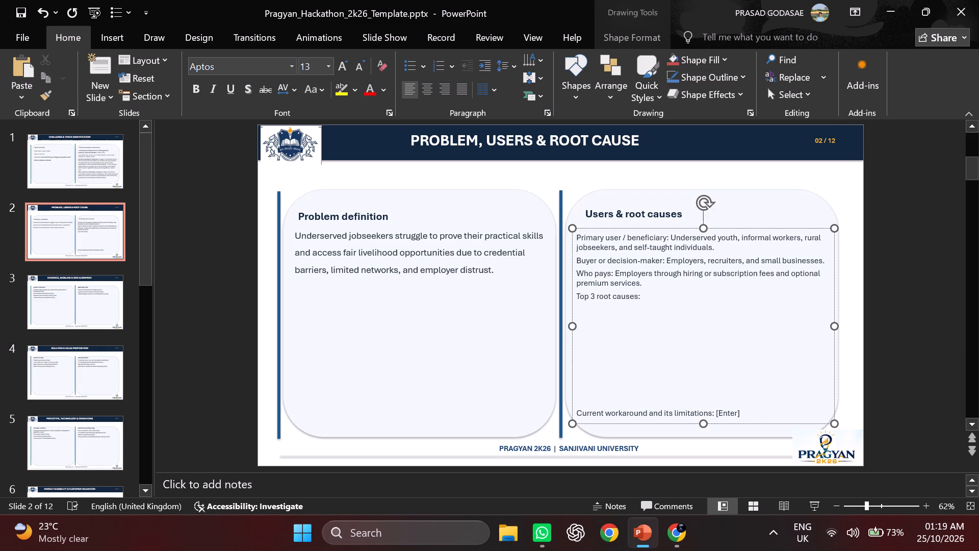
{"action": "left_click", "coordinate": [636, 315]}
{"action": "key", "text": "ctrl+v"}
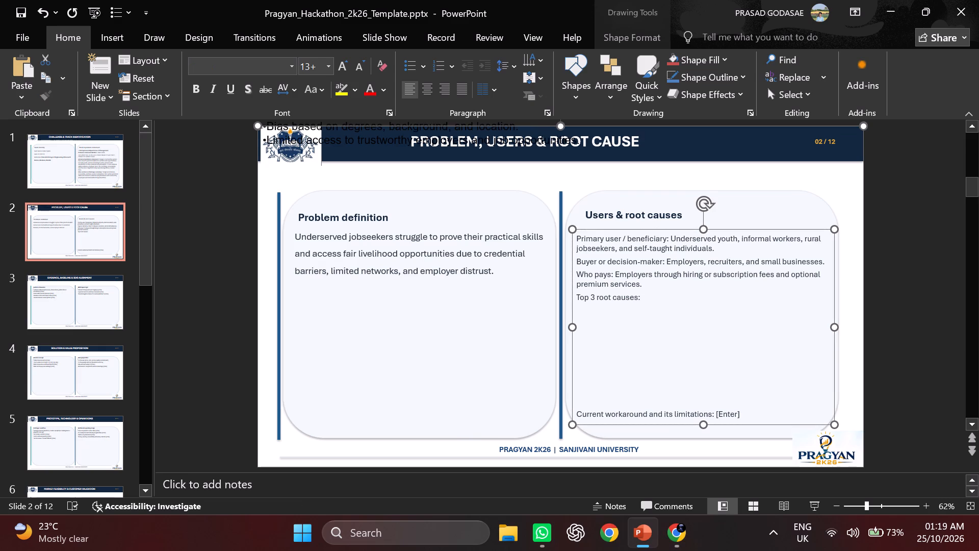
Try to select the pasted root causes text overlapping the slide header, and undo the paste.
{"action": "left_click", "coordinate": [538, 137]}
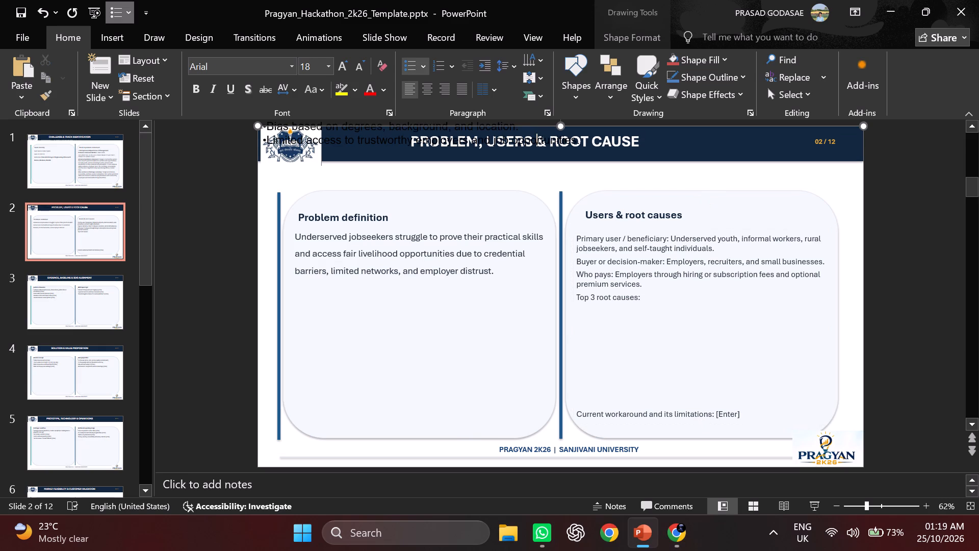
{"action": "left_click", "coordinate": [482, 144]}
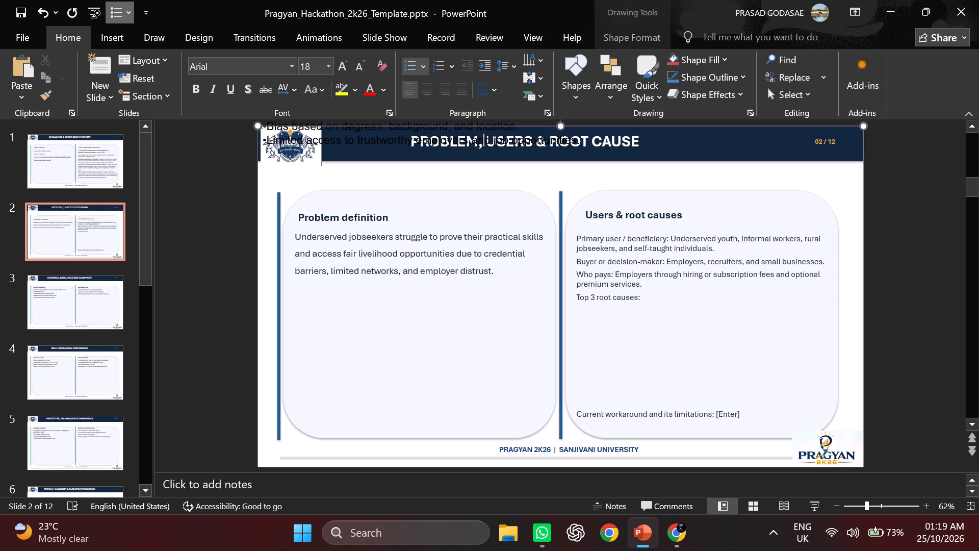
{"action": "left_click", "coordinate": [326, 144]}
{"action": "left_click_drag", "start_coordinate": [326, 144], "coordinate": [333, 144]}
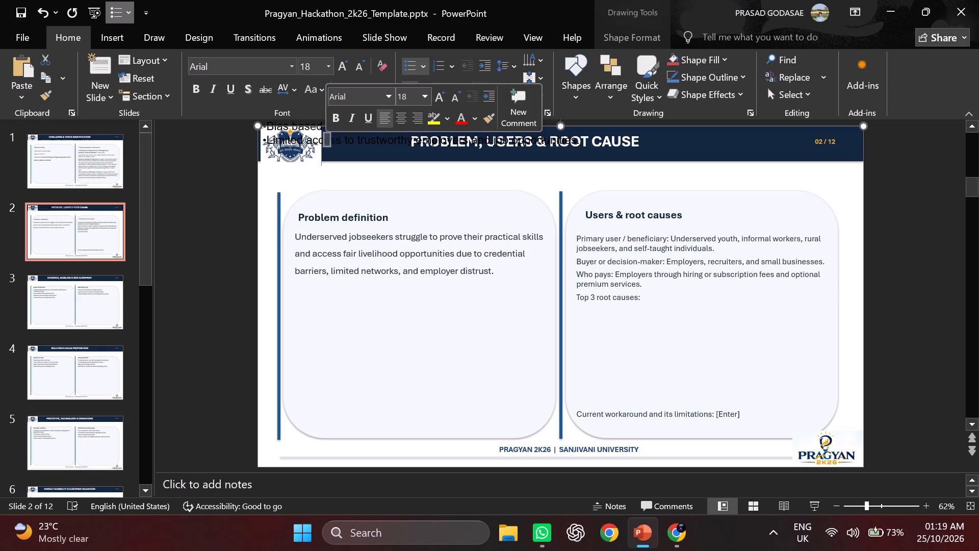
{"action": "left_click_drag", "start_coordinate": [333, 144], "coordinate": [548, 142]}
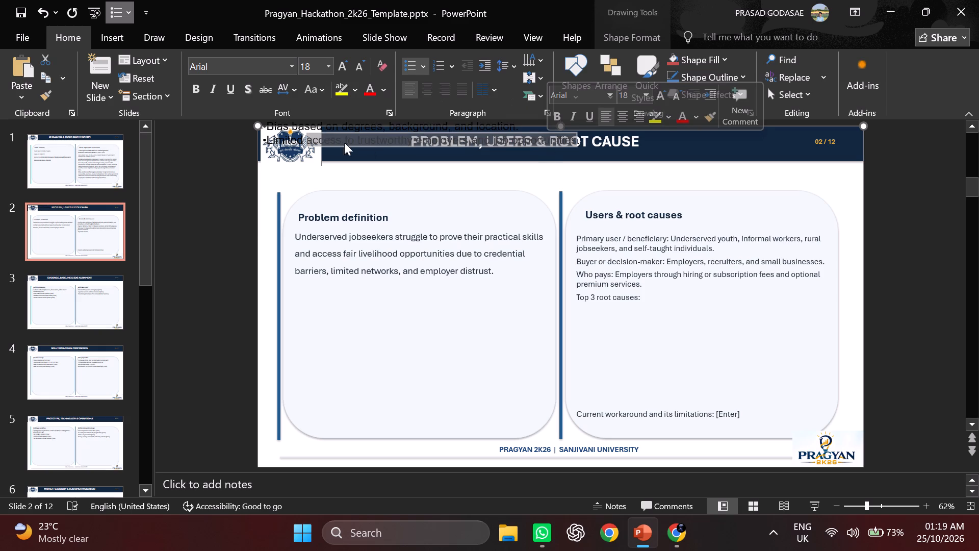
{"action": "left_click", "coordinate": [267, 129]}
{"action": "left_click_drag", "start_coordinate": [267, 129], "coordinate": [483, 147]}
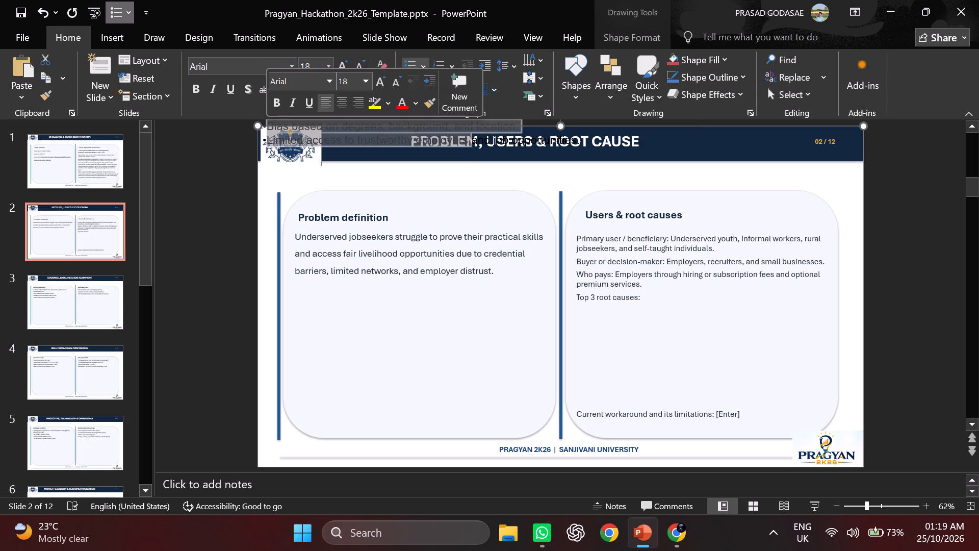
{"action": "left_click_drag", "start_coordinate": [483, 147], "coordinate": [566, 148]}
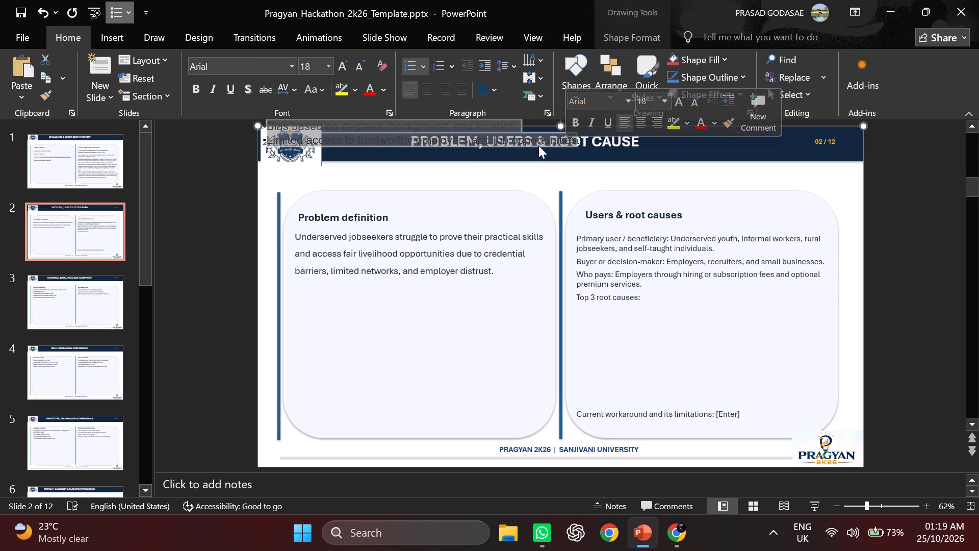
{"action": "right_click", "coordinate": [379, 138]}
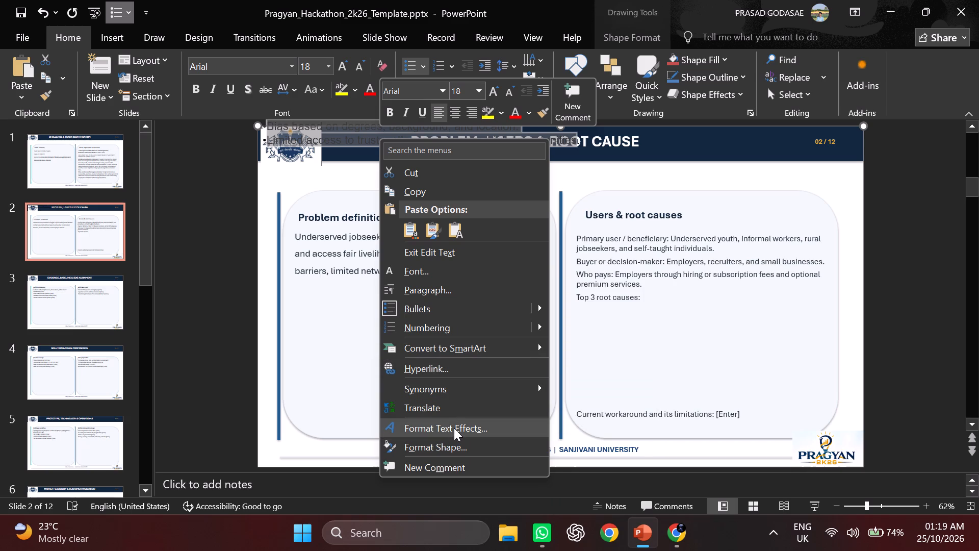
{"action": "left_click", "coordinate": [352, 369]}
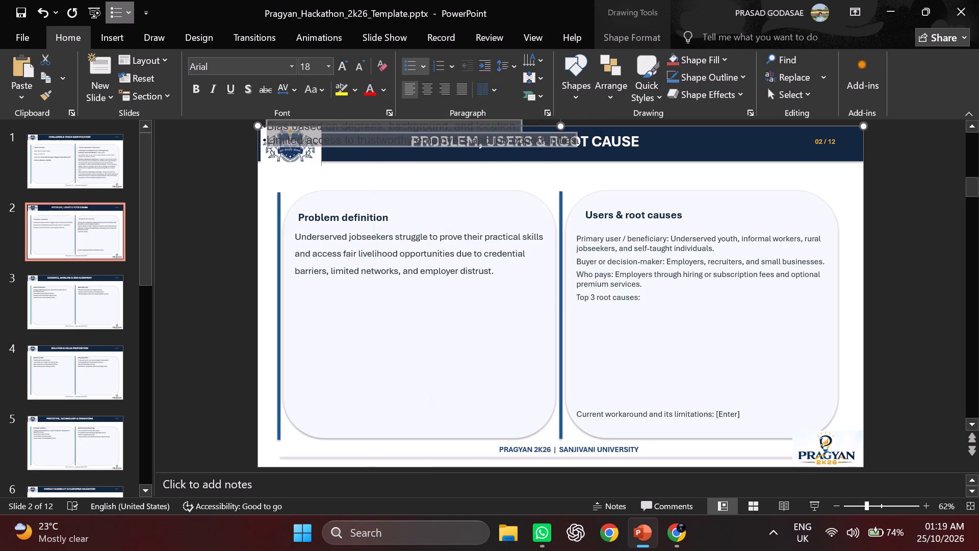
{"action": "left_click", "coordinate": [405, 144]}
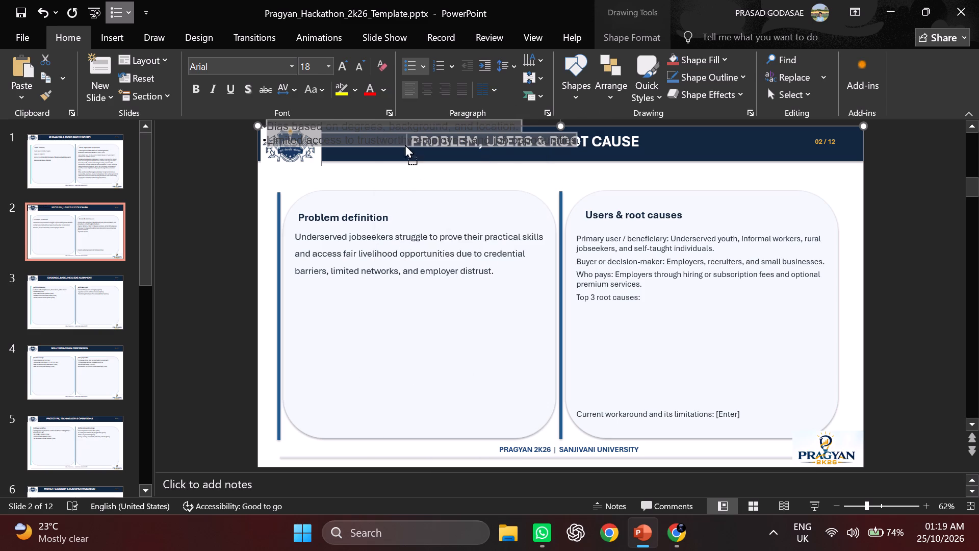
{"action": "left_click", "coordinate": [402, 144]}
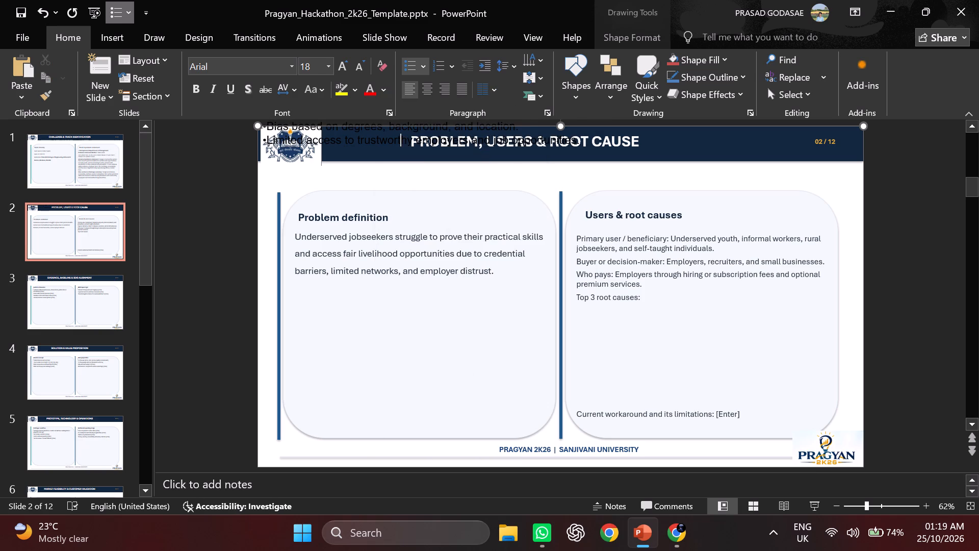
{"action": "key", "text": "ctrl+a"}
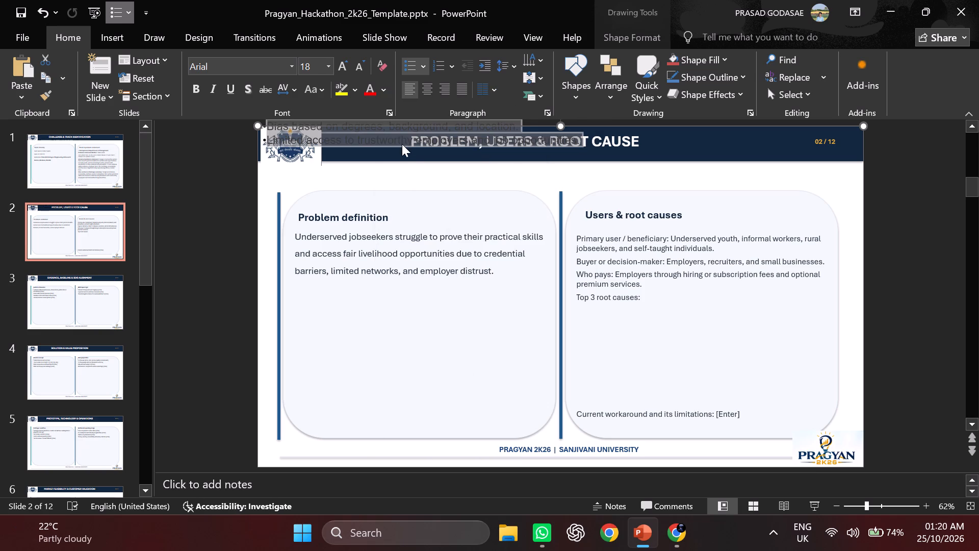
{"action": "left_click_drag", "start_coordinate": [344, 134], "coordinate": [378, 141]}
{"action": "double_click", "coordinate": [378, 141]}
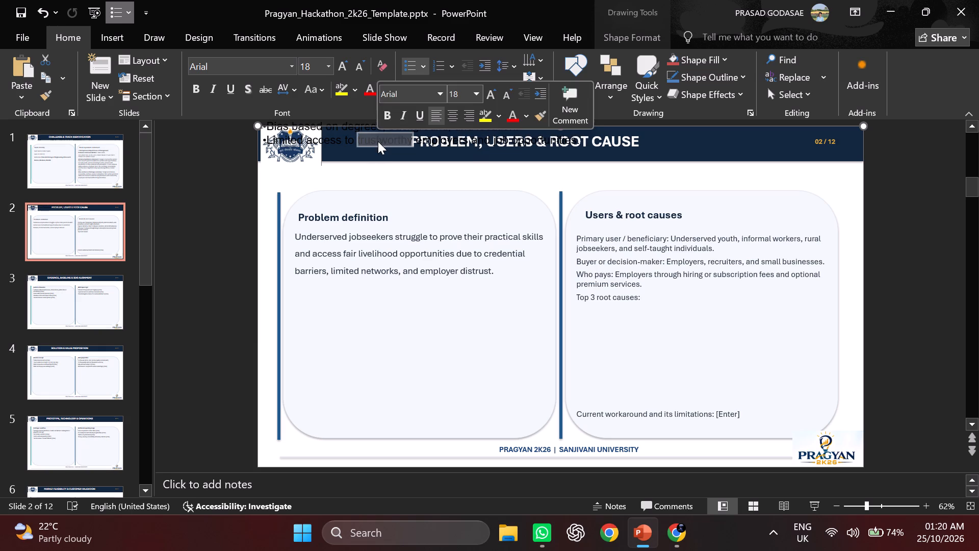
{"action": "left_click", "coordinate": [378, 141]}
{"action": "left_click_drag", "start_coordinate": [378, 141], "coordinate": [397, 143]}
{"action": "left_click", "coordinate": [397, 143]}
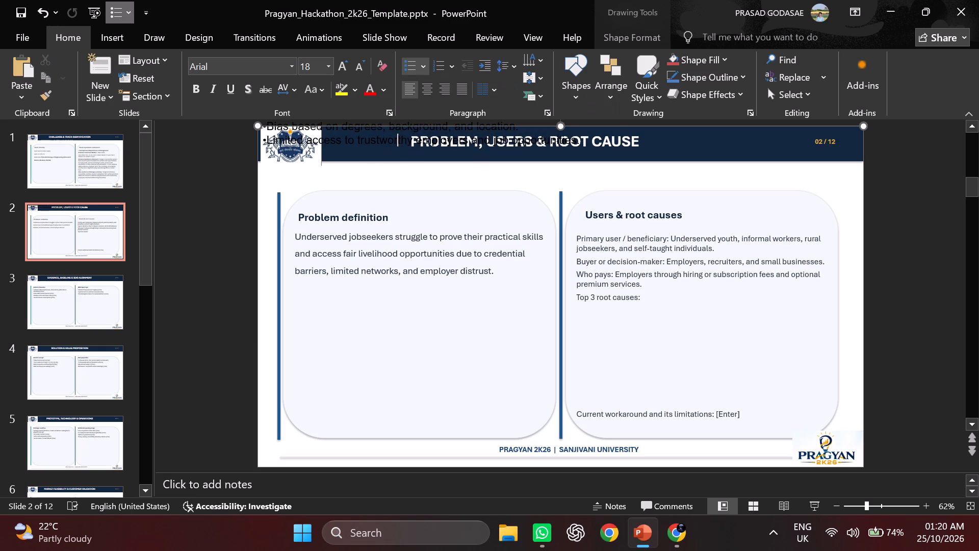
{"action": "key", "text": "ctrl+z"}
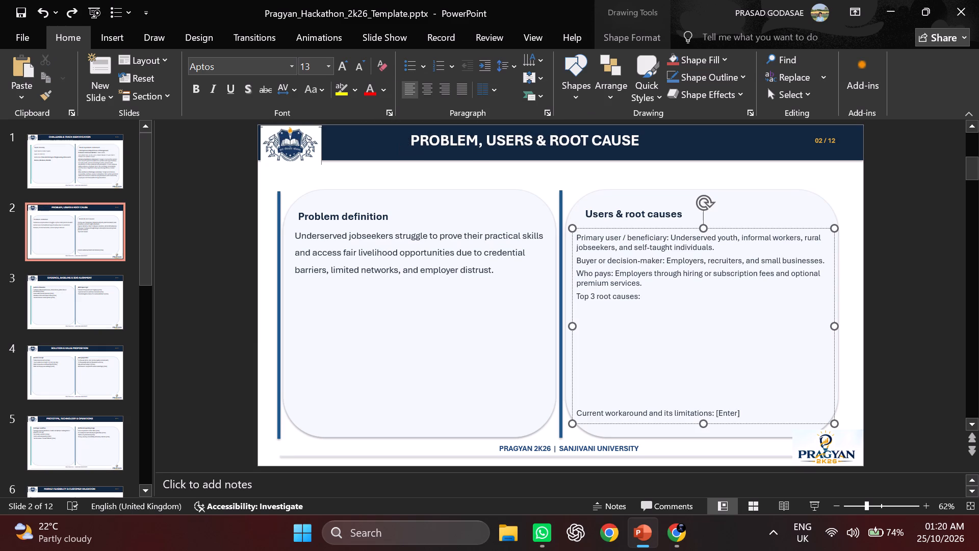
Move the answer text box under the Users & root causes heading slightly upward.
{"action": "left_click", "coordinate": [668, 300]}
{"action": "left_click", "coordinate": [676, 230]}
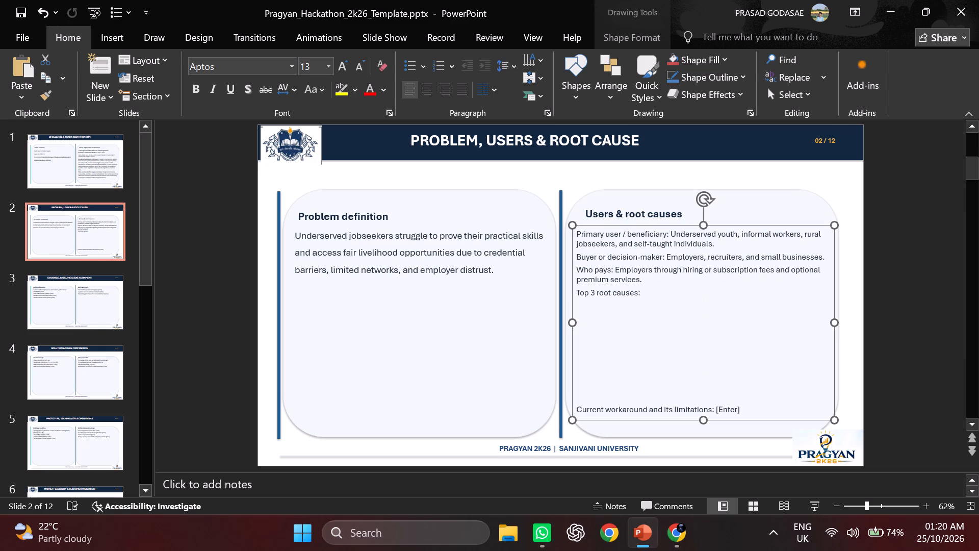
{"action": "left_click", "coordinate": [647, 292]}
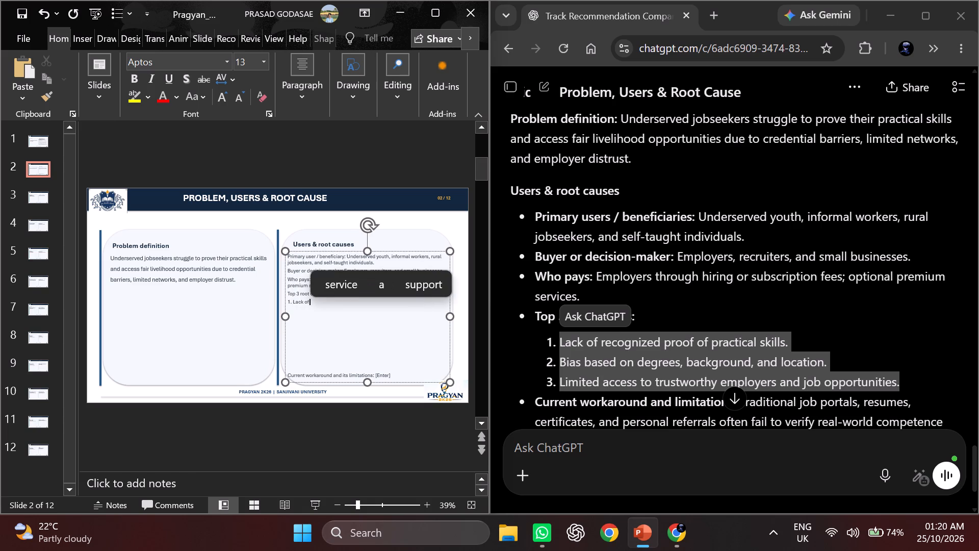
{"action": "key", "text": "r"}
{"action": "left_click", "coordinate": [369, 319]}
{"action": "key", "text": "e"}
{"action": "type", "text": "cog"}
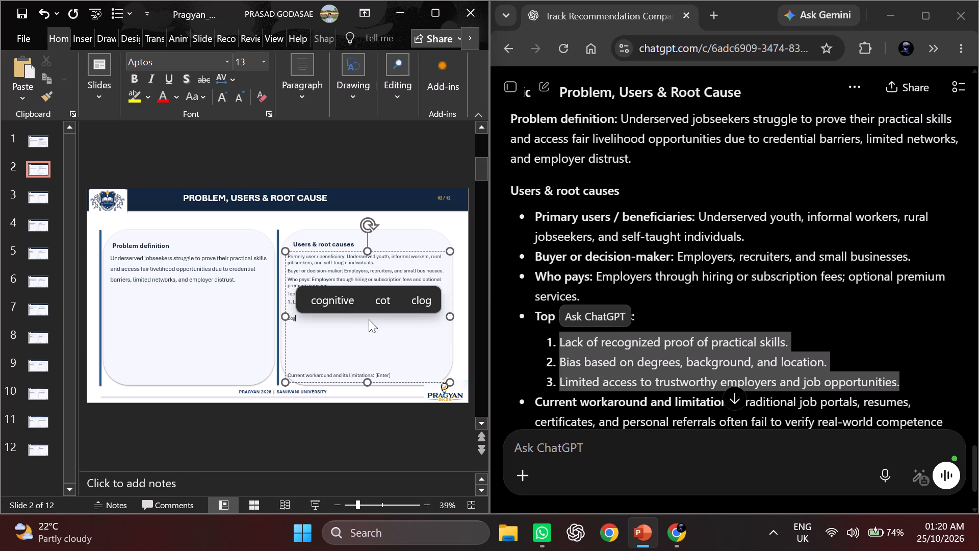
{"action": "type", "text": "nized"}
{"action": "key", "text": "space"}
{"action": "type", "text": "proof of pr"}
{"action": "type", "text": "actical skills"}
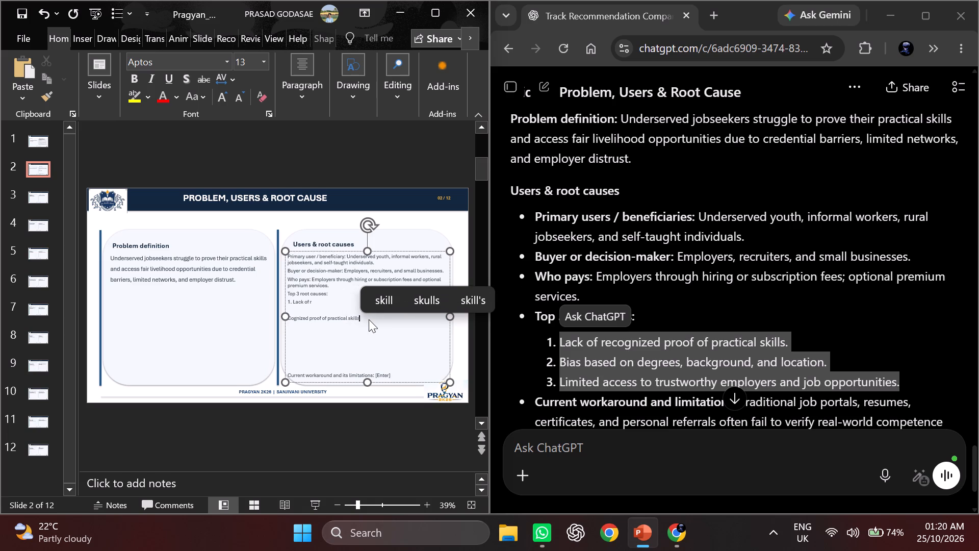
{"action": "key", "text": "period"}
{"action": "key", "text": "Return"}
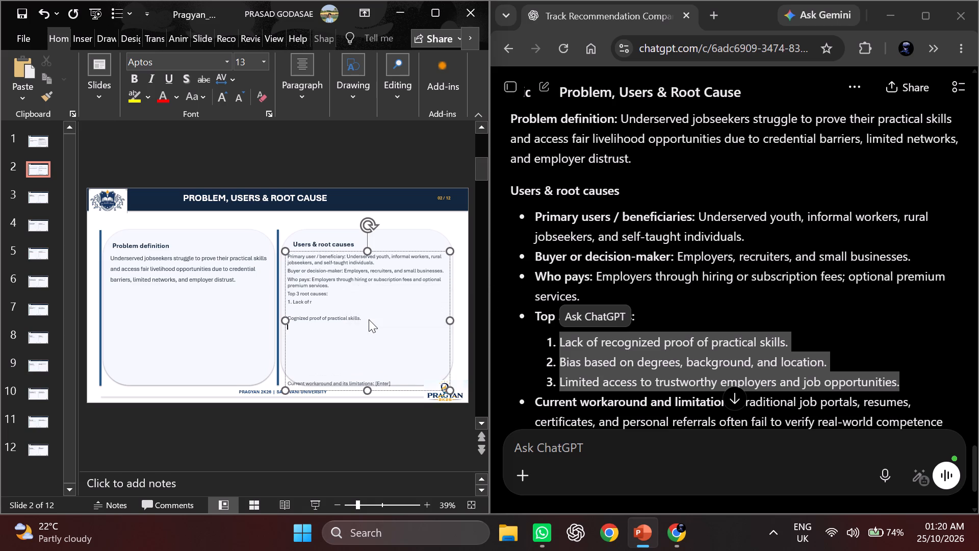
{"action": "key", "text": "2"}
Rejoin the split first root cause into one line and correct its broken word to "recognized".
{"action": "key", "text": "Up"}
{"action": "key", "text": "Left"}
{"action": "key", "text": "BackSpace"}
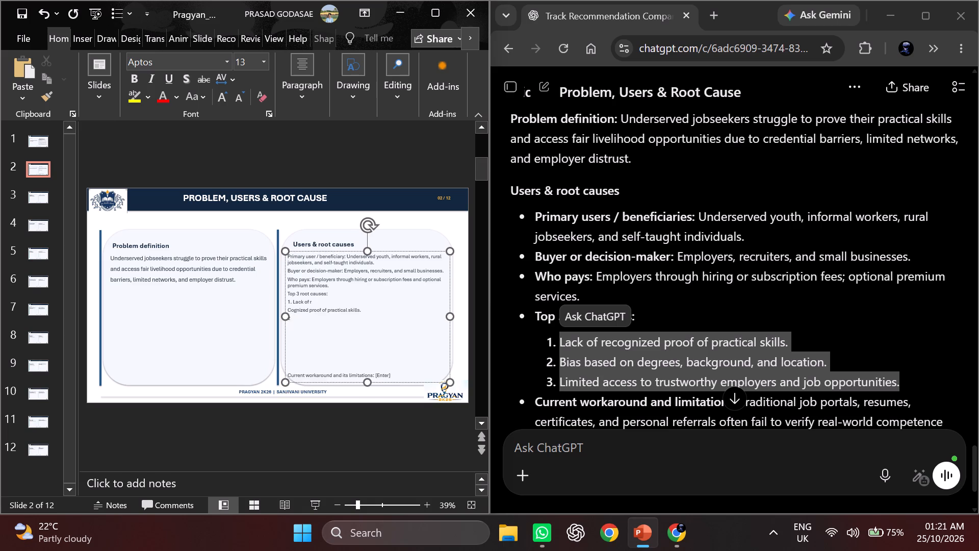
{"action": "key", "text": "BackSpace"}
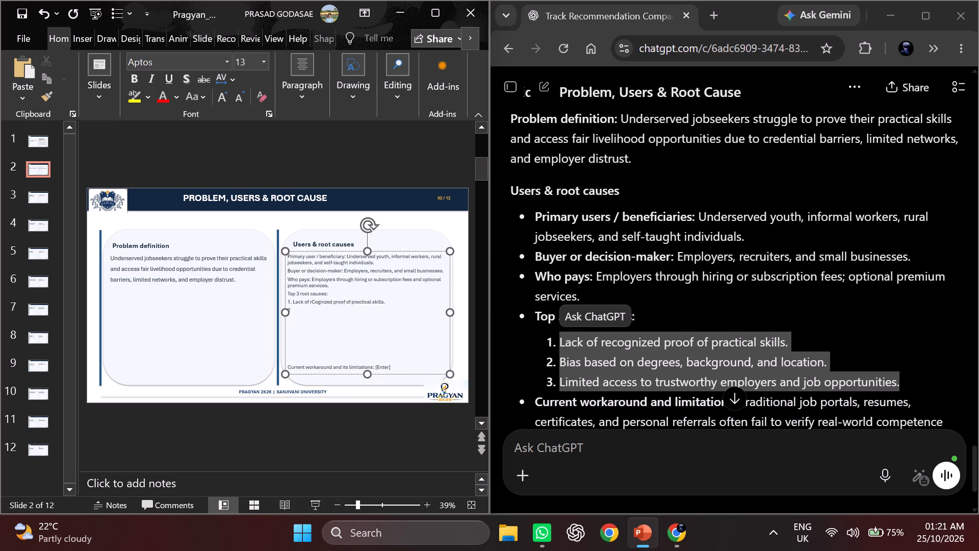
{"action": "key", "text": "BackSpace"}
{"action": "key", "text": "space"}
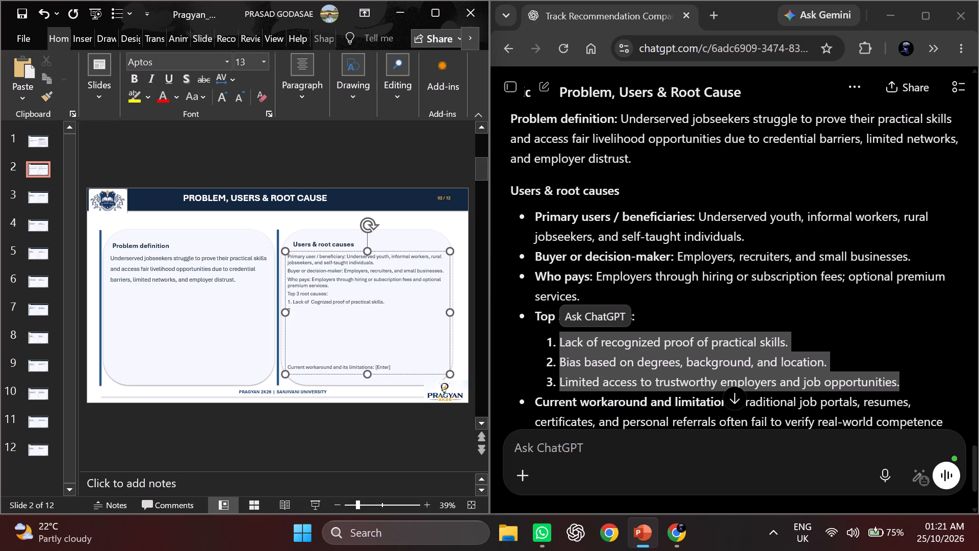
{"action": "key", "text": "Right"}
{"action": "key", "text": "BackSpace"}
{"action": "key", "text": "shift+r"}
{"action": "key", "text": "BackSpace"}
{"action": "key", "text": "r"}
{"action": "key", "text": "c"}
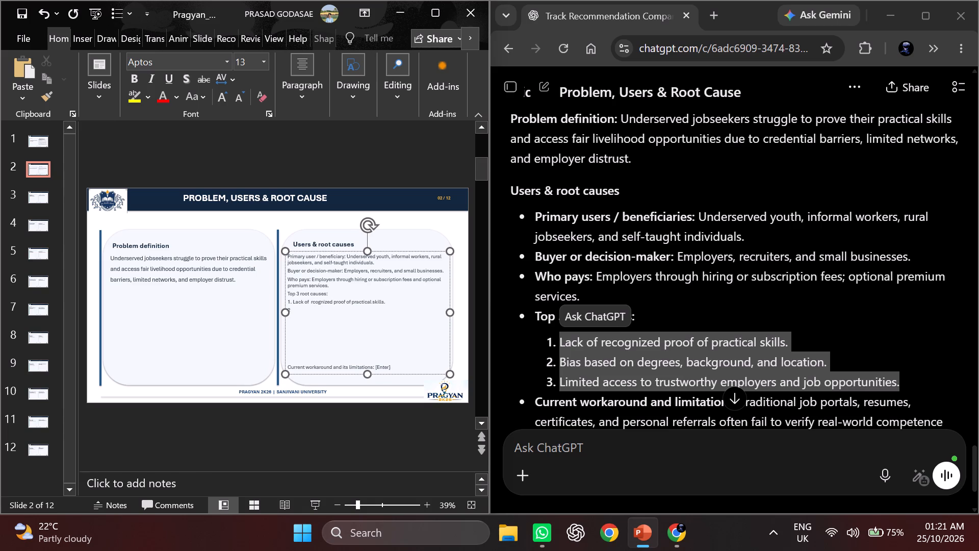
{"action": "left_click", "coordinate": [311, 320]}
{"action": "left_click", "coordinate": [304, 314]}
{"action": "right_click", "coordinate": [324, 304]}
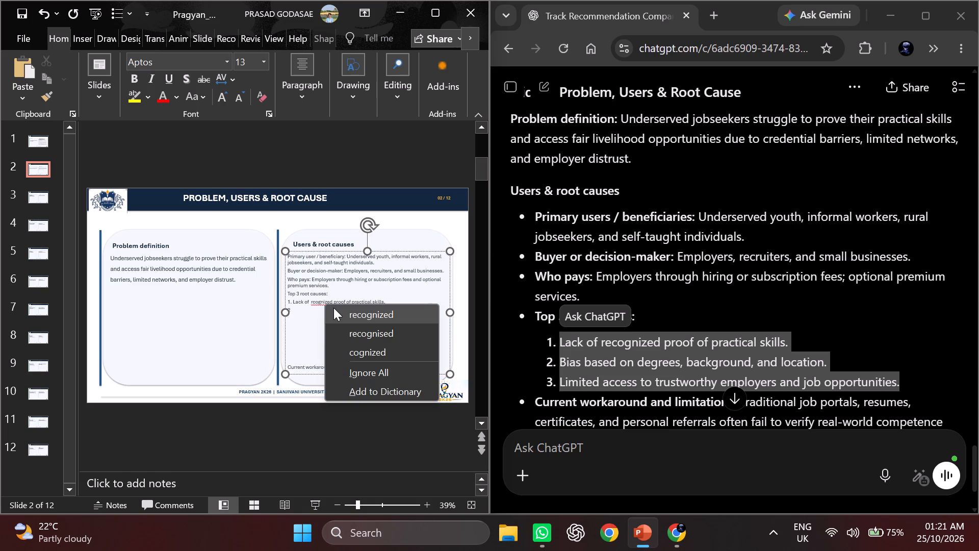
{"action": "left_click", "coordinate": [333, 309]}
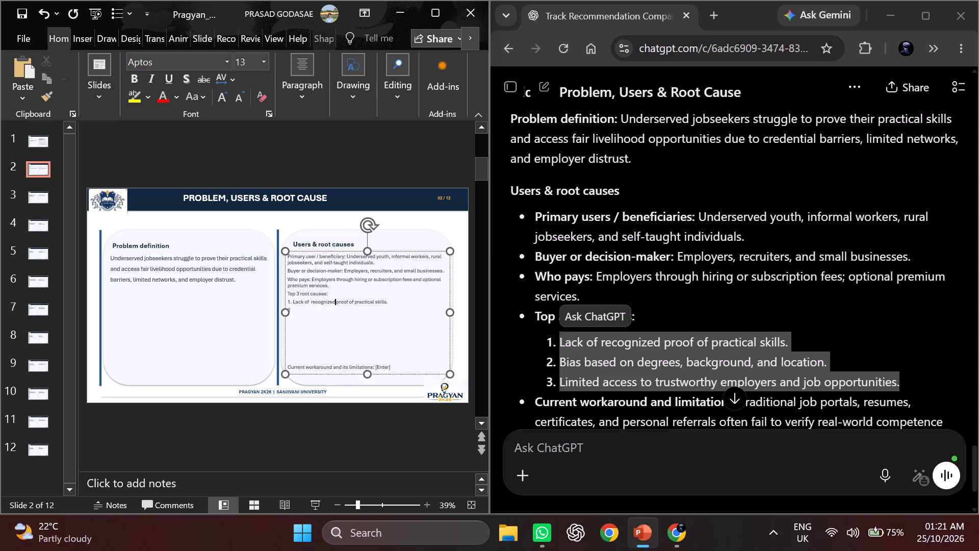
Enter "Bias based on" as the start of the second root cause, below the first one.
{"action": "left_click", "coordinate": [299, 314]}
{"action": "type", "text": "Bia"}
{"action": "key", "text": "BackSpace"}
{"action": "type", "text": "as"}
{"action": "key", "text": "space"}
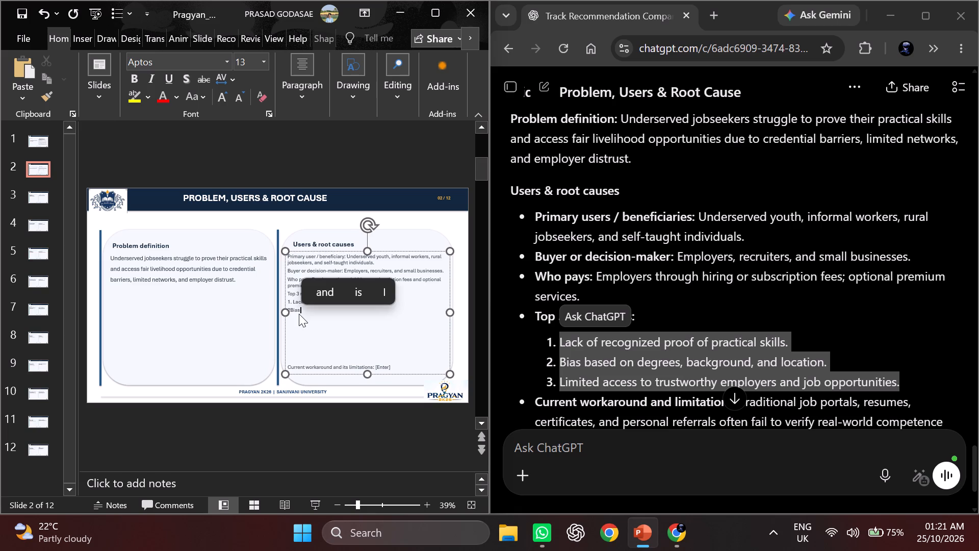
{"action": "key", "text": "a"}
{"action": "key", "text": "BackSpace"}
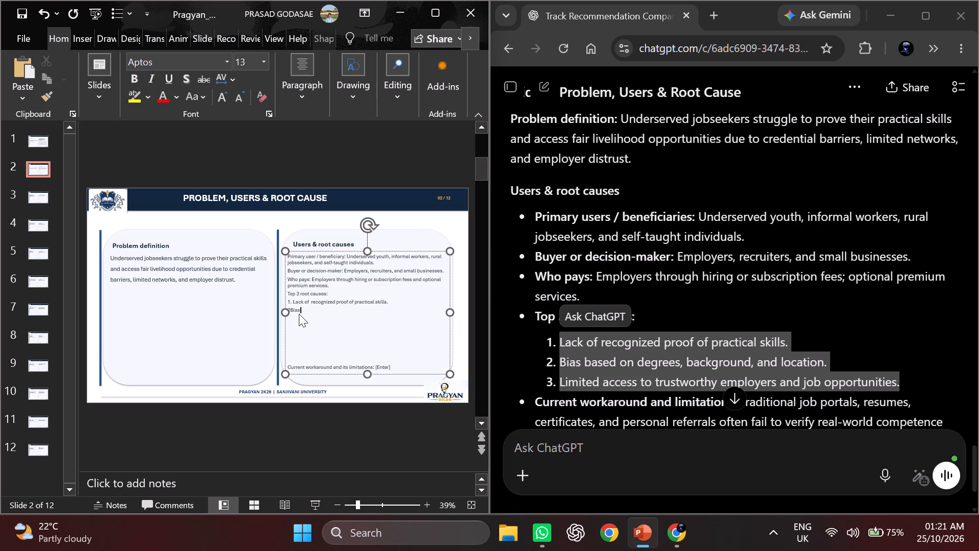
{"action": "key", "text": "space"}
{"action": "type", "text": "ba"}
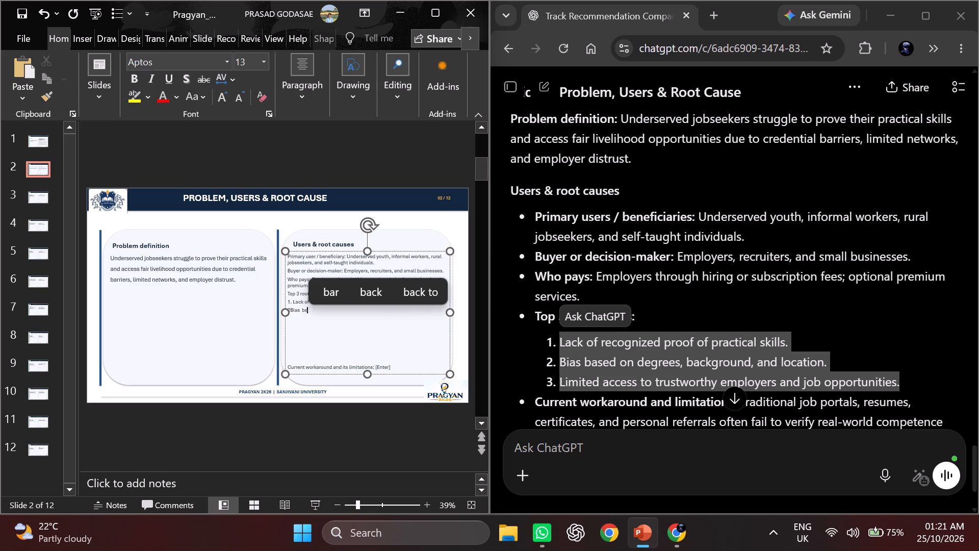
{"action": "type", "text": "sed"}
{"action": "key", "text": "space"}
{"action": "key", "text": "o"}
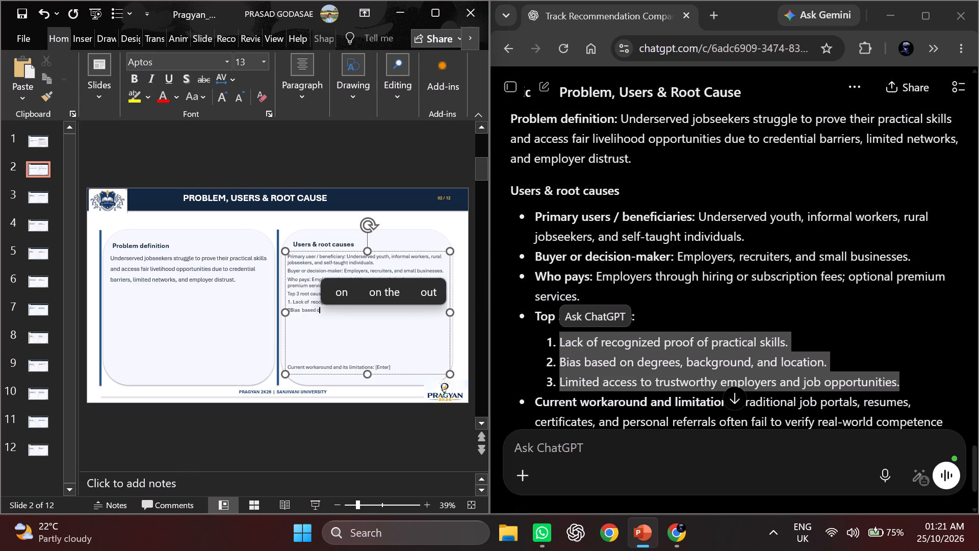
{"action": "key", "text": "n"}
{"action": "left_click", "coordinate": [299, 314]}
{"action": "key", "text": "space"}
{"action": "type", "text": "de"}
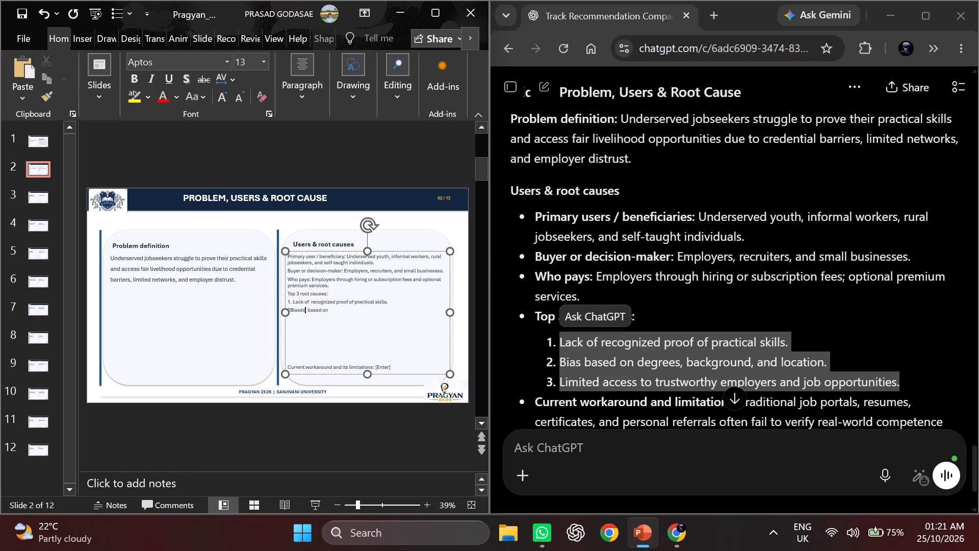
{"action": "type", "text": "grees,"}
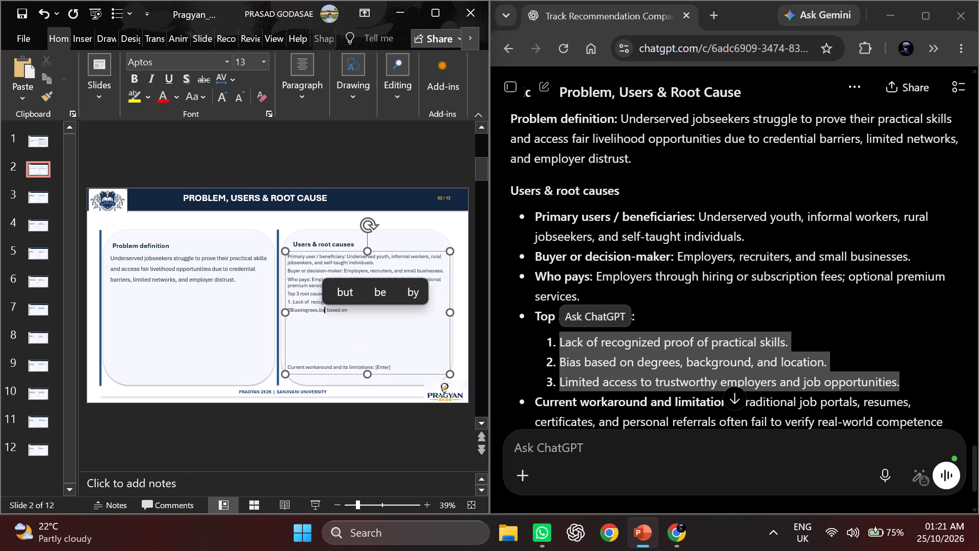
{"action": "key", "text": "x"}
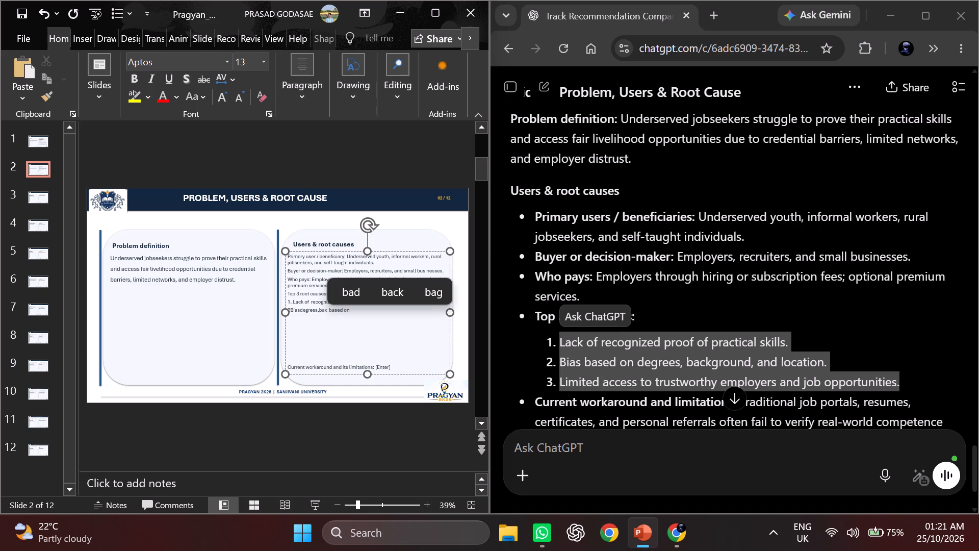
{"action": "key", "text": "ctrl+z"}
Complete the second root cause after "Bias based on" with "degrees and background." and start a new line.
{"action": "left_click", "coordinate": [329, 312]}
{"action": "left_click", "coordinate": [321, 309]}
{"action": "key", "text": "Right"}
{"action": "key", "text": "Right"}
{"action": "key", "text": "Right"}
{"action": "key", "text": "Right"}
{"action": "key", "text": "Right"}
{"action": "key", "text": "Right"}
{"action": "key", "text": "Right"}
{"action": "key", "text": "Right"}
{"action": "key", "text": "Right"}
{"action": "key", "text": "Right"}
{"action": "key", "text": "Right"}
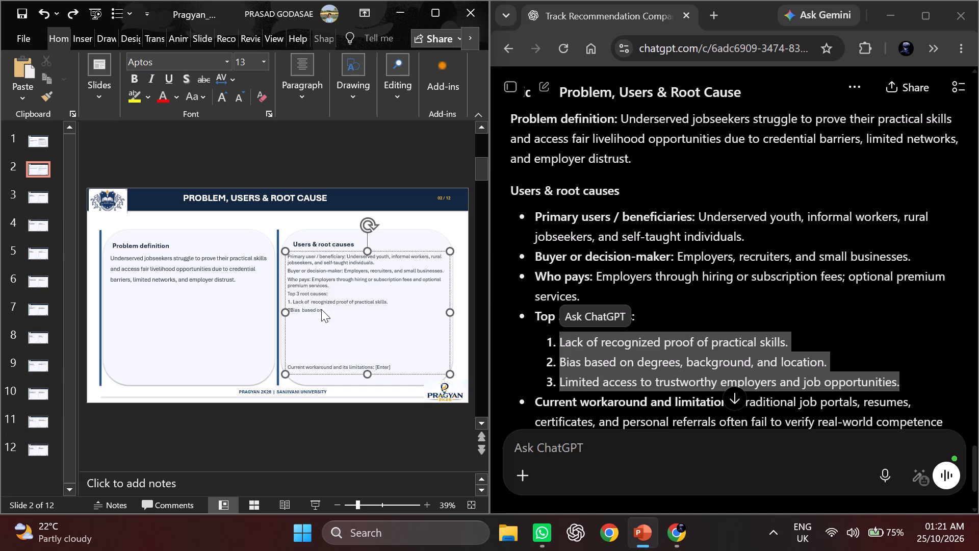
{"action": "key", "text": "BackSpace"}
{"action": "key", "text": "space"}
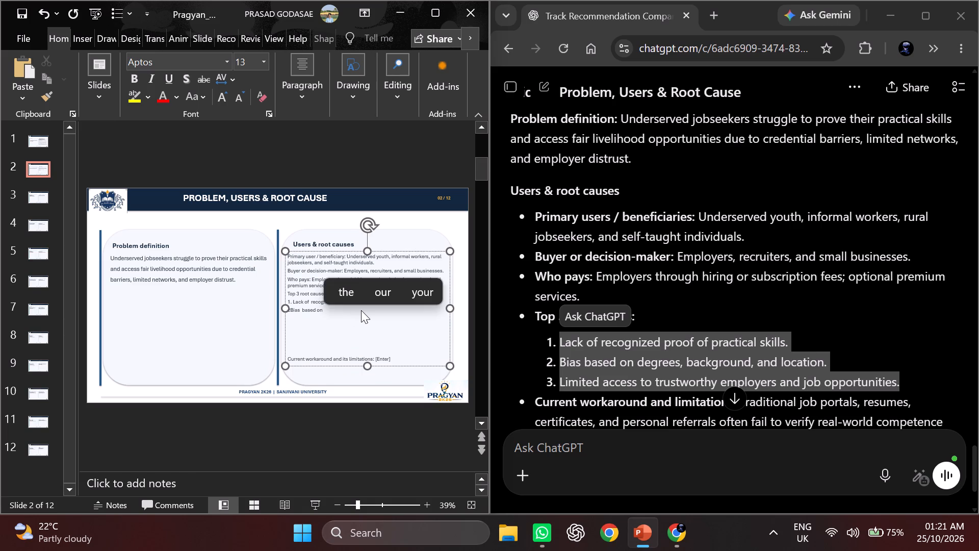
{"action": "type", "text": "degrees,"}
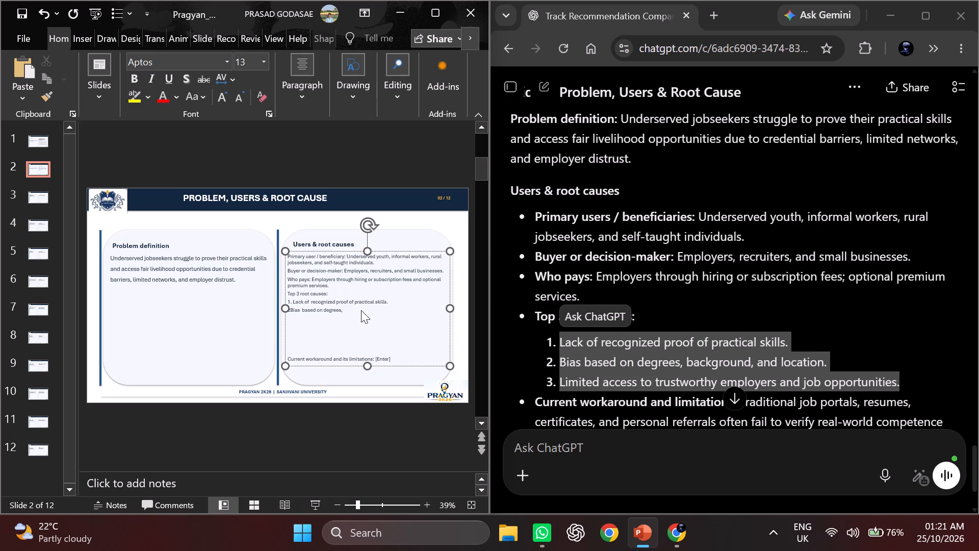
{"action": "key", "text": "BackSpace"}
{"action": "key", "text": "space"}
{"action": "type", "text": "and"}
{"action": "key", "text": "space"}
{"action": "type", "text": "background"}
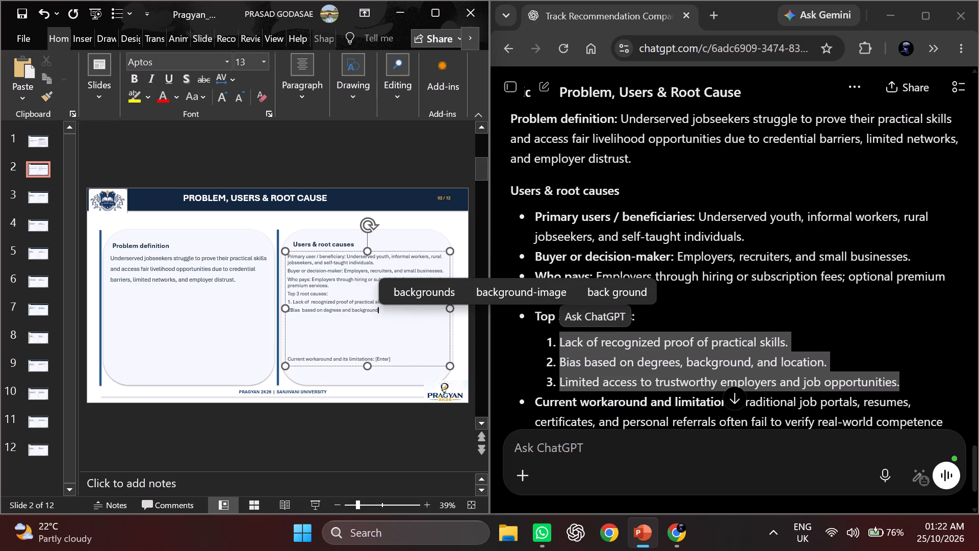
{"action": "key", "text": "period"}
{"action": "key", "text": "Return"}
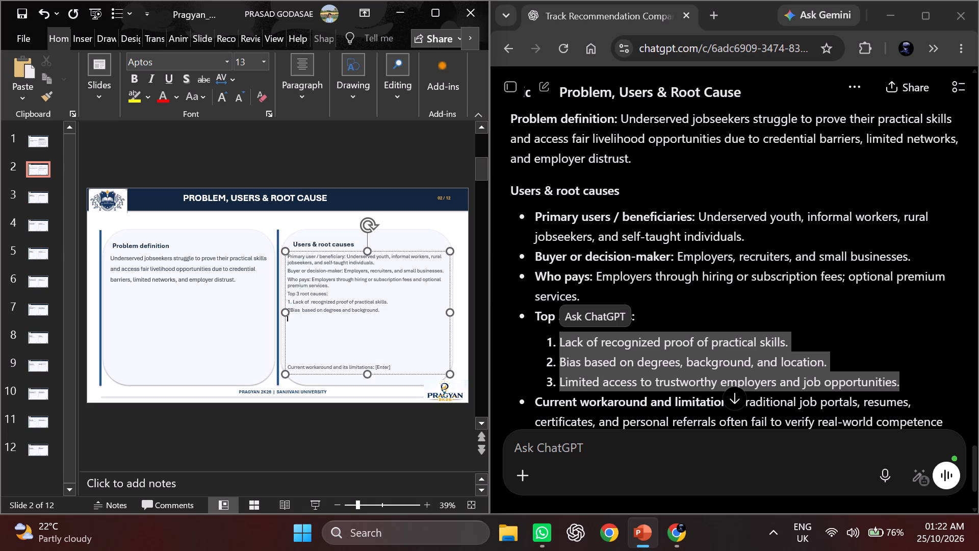
Start the third root cause below the second one with "3.Limited access to trustworthy emp".
{"action": "type", "text": "3."}
{"action": "type", "text": "Lin"}
{"action": "key", "text": "BackSpace"}
{"action": "type", "text": "mited access"}
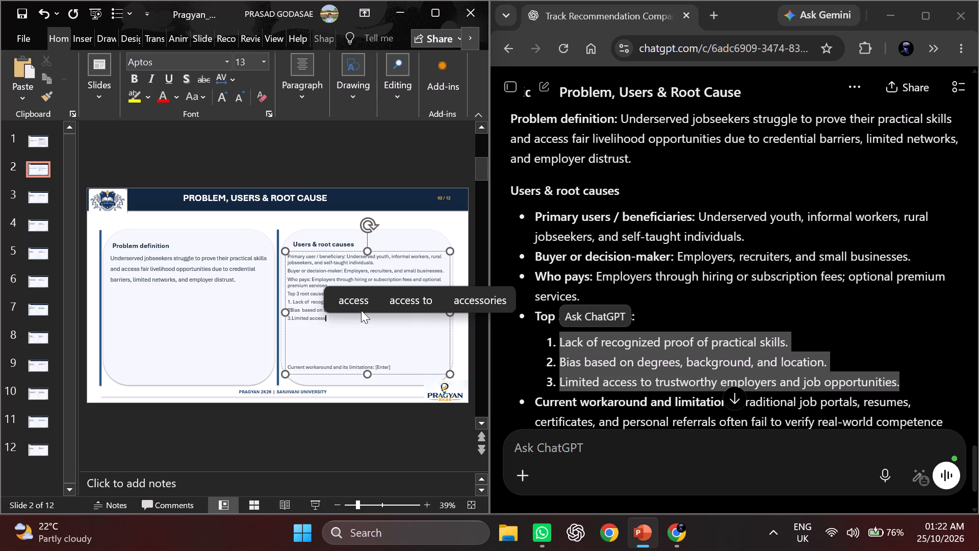
{"action": "key", "text": "space"}
{"action": "type", "text": "to trust"}
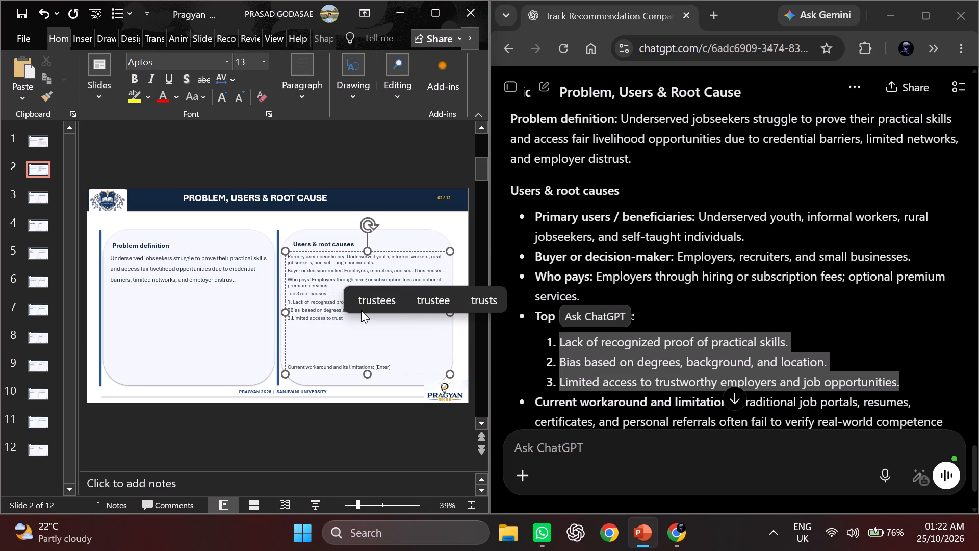
{"action": "key", "text": "w"}
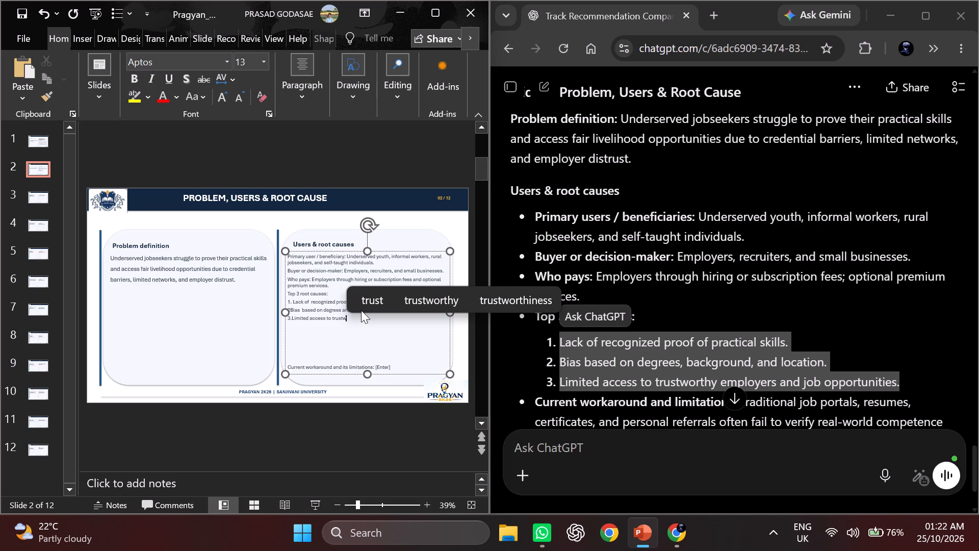
{"action": "type", "text": "orthy"}
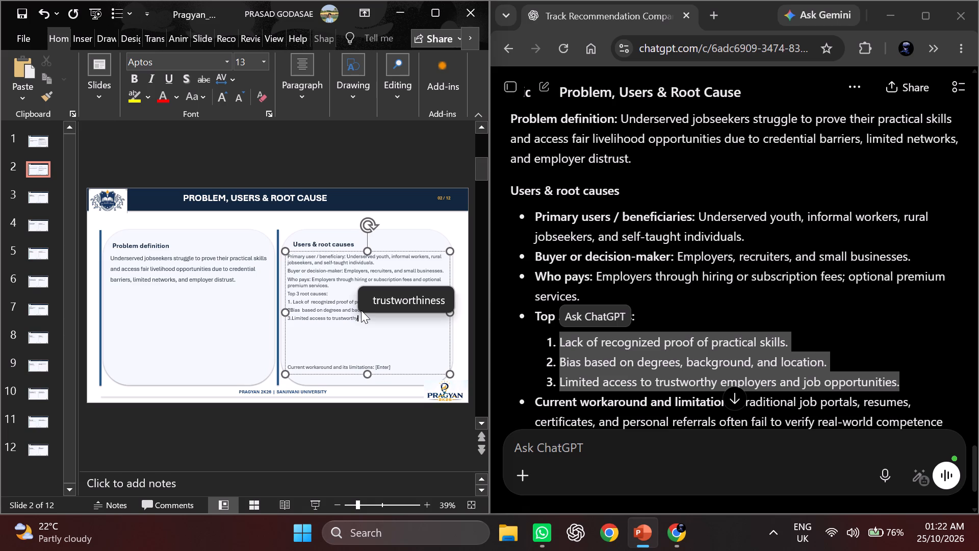
{"action": "key", "text": "space"}
{"action": "type", "text": "emp"}
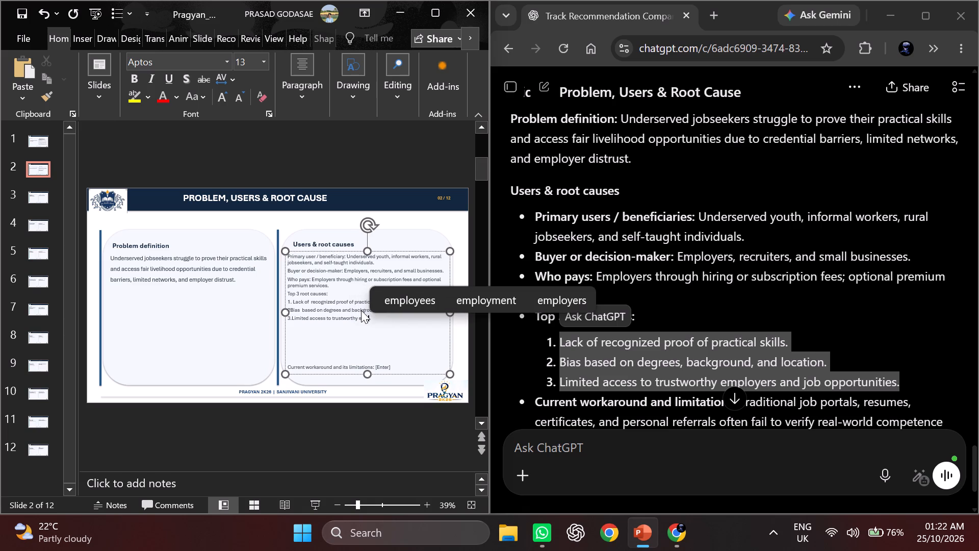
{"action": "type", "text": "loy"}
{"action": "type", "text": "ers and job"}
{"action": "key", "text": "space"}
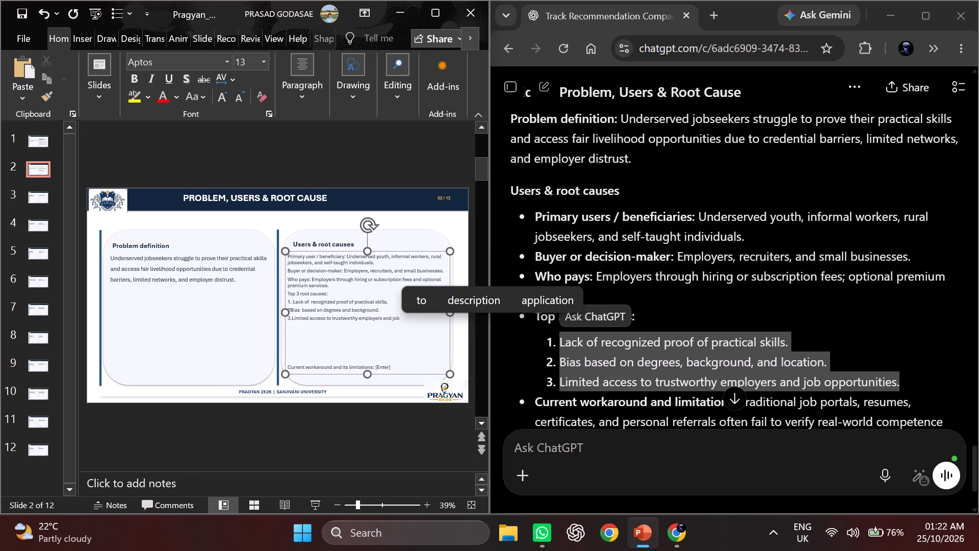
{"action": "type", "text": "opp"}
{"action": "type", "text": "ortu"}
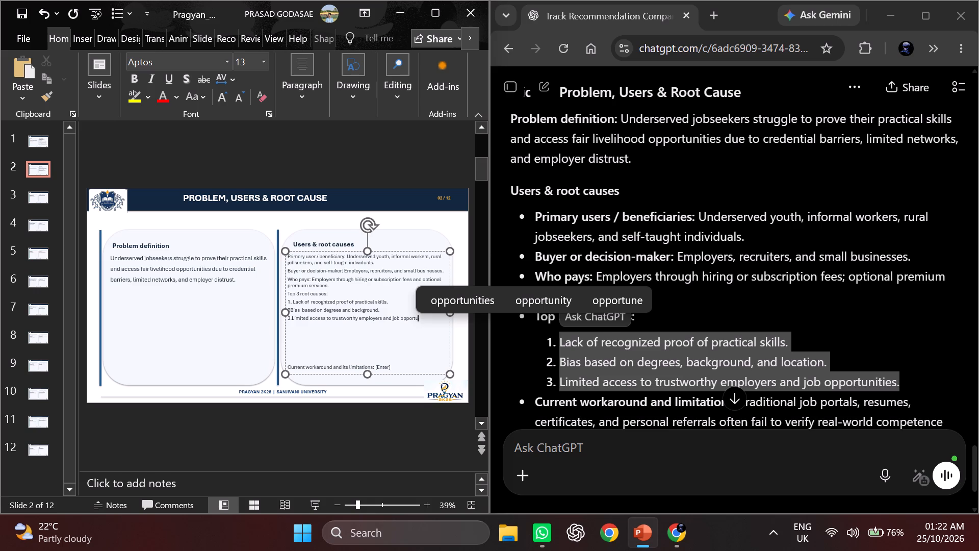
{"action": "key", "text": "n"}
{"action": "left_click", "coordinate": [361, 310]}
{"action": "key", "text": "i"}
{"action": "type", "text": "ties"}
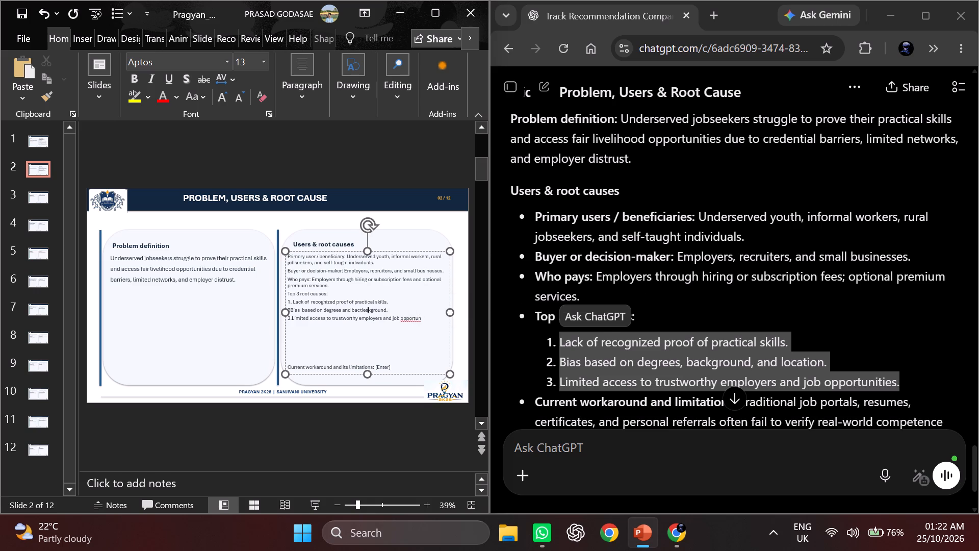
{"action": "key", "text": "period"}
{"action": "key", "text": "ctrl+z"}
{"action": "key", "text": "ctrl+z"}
Complete the third root cause so it ends with "employers and job opportunities.", correcting the spelling of "employers".
{"action": "type", "text": "loy"}
{"action": "key", "text": "r"}
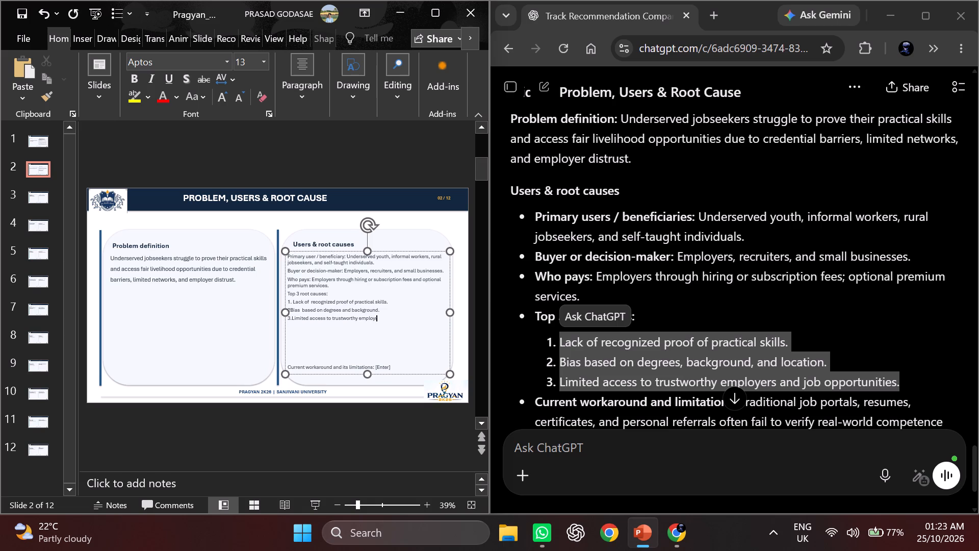
{"action": "key", "text": "e"}
{"action": "type", "text": "s and job"}
{"action": "key", "text": "space"}
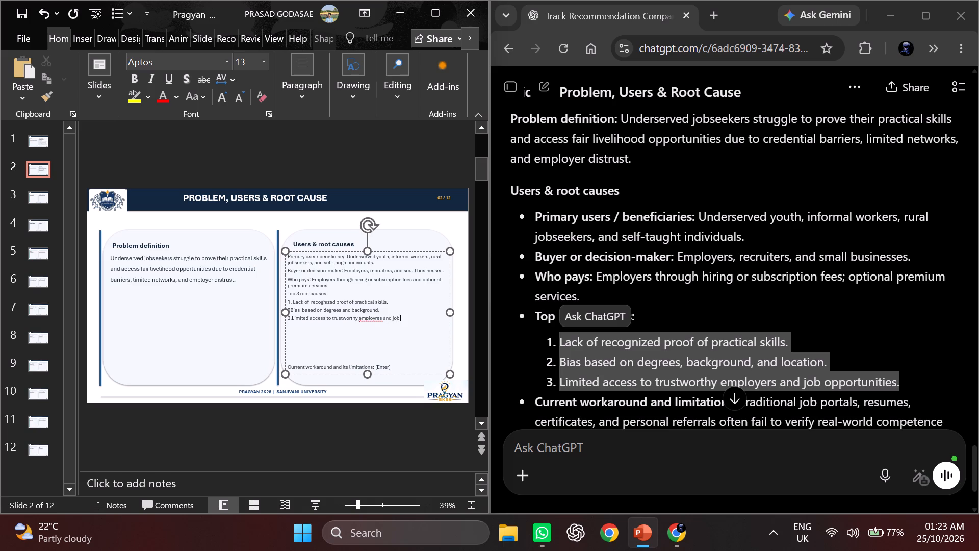
{"action": "right_click", "coordinate": [377, 320]}
{"action": "left_click", "coordinate": [391, 325]}
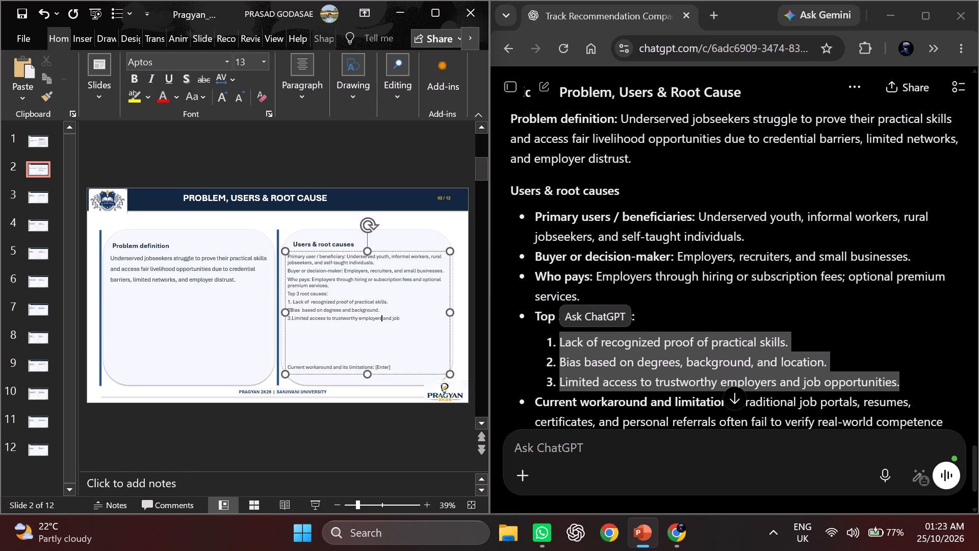
{"action": "left_click", "coordinate": [415, 318]}
{"action": "type", "text": "opp"}
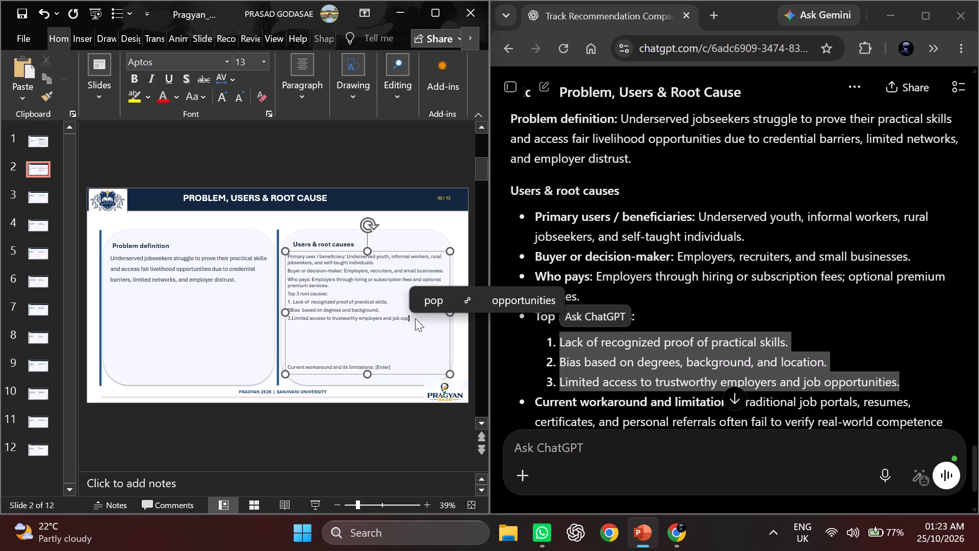
{"action": "type", "text": "ortu"}
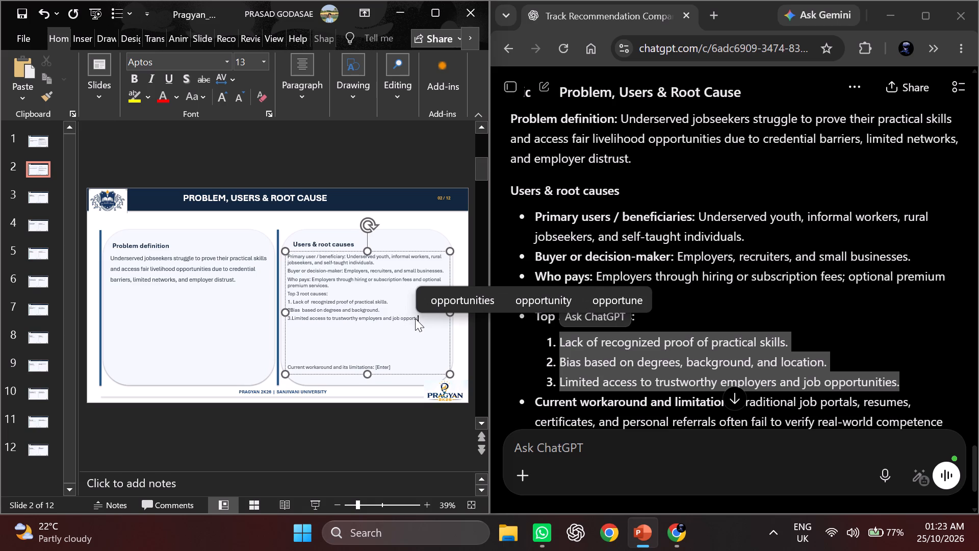
{"action": "type", "text": "nities"}
{"action": "key", "text": "period"}
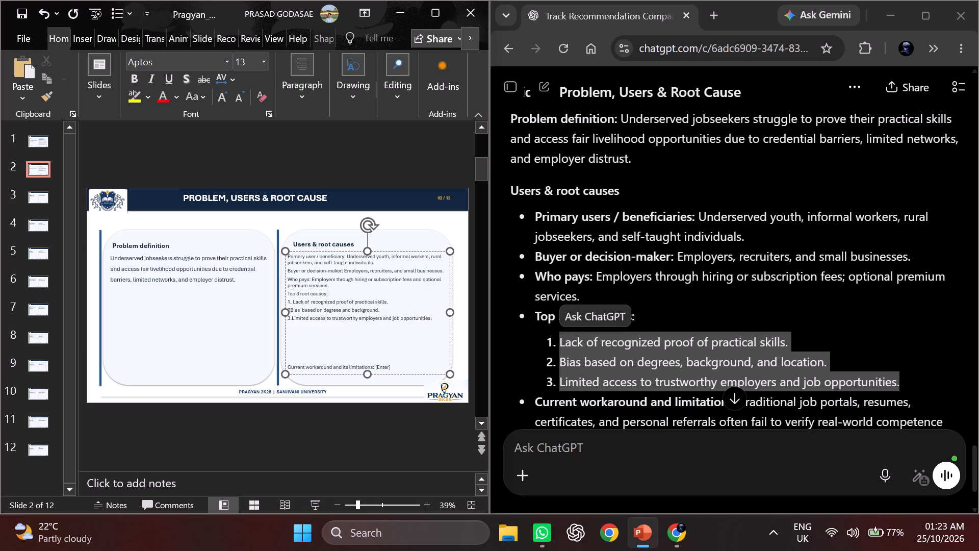
Remove the surplus empty lines between the third root cause and the Current workaround line, keeping one blank line.
{"action": "key", "text": "Down"}
{"action": "key", "text": "Down"}
{"action": "key", "text": "Down"}
{"action": "key", "text": "Down"}
{"action": "key", "text": "Down"}
{"action": "key", "text": "BackSpace"}
{"action": "key", "text": "BackSpace"}
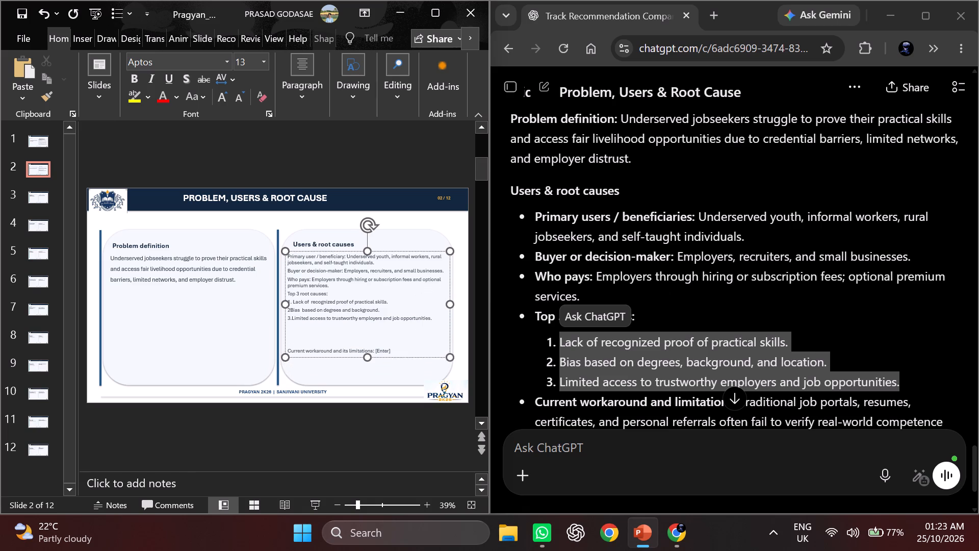
{"action": "key", "text": "BackSpace"}
{"action": "key", "text": "BackSpace"}
{"action": "key", "text": "BackSpace"}
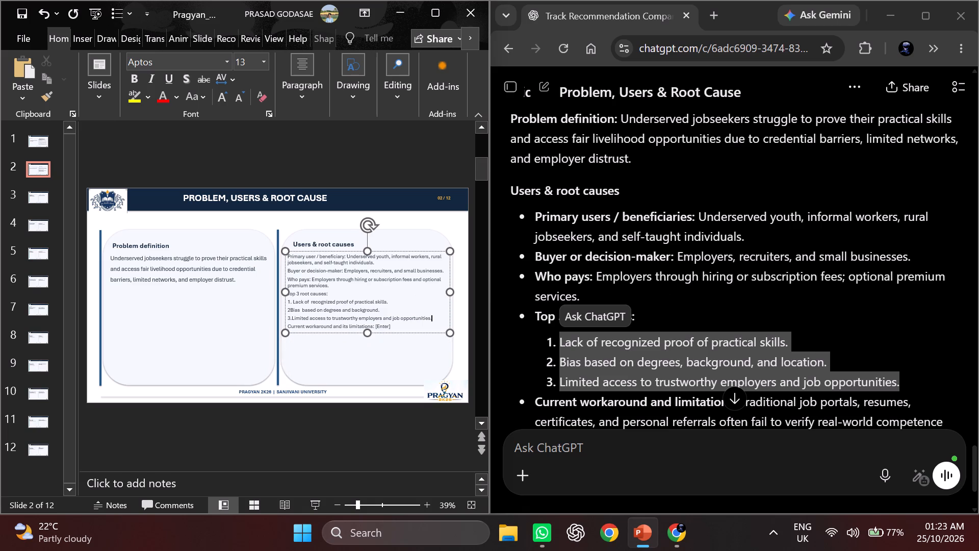
{"action": "key", "text": "Return"}
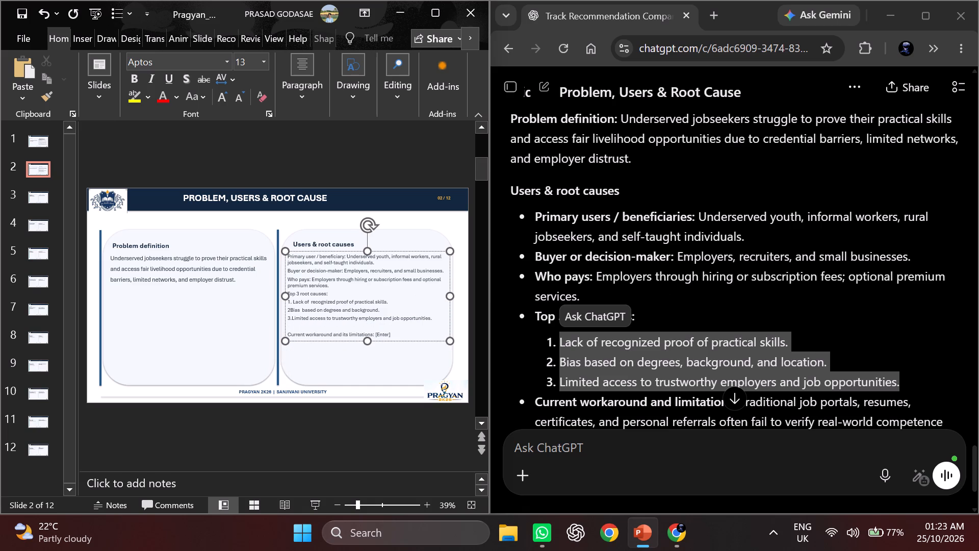
Insert a blank line between the Who pays answer and the Top 3 root causes heading.
{"action": "left_click", "coordinate": [348, 288]}
{"action": "key", "text": "Return"}
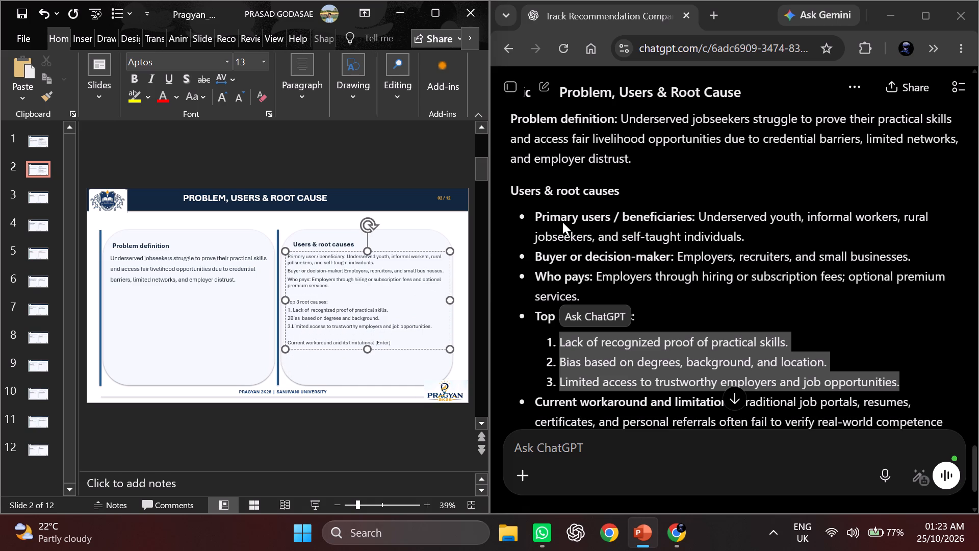
{"action": "left_click", "coordinate": [444, 17]}
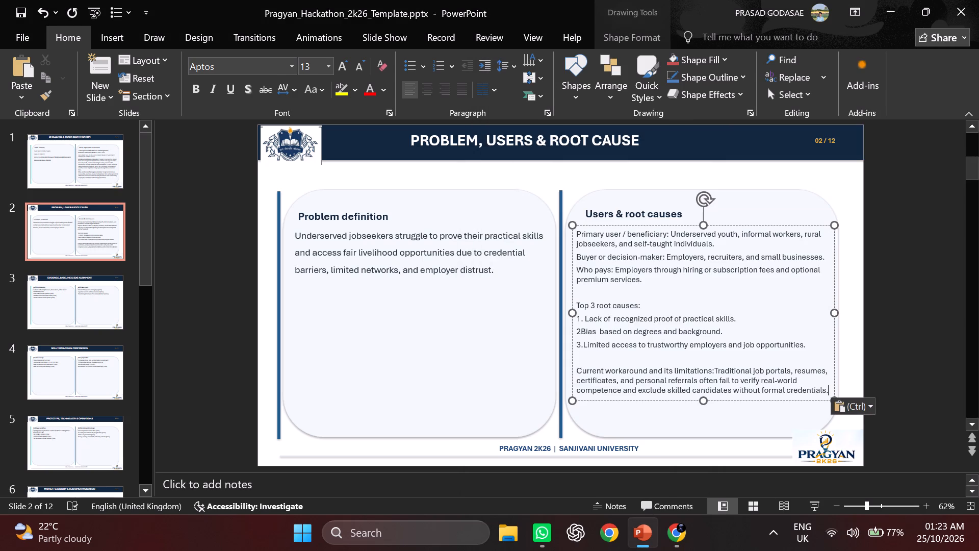
{"action": "left_click", "coordinate": [715, 369]}
{"action": "key", "text": "space"}
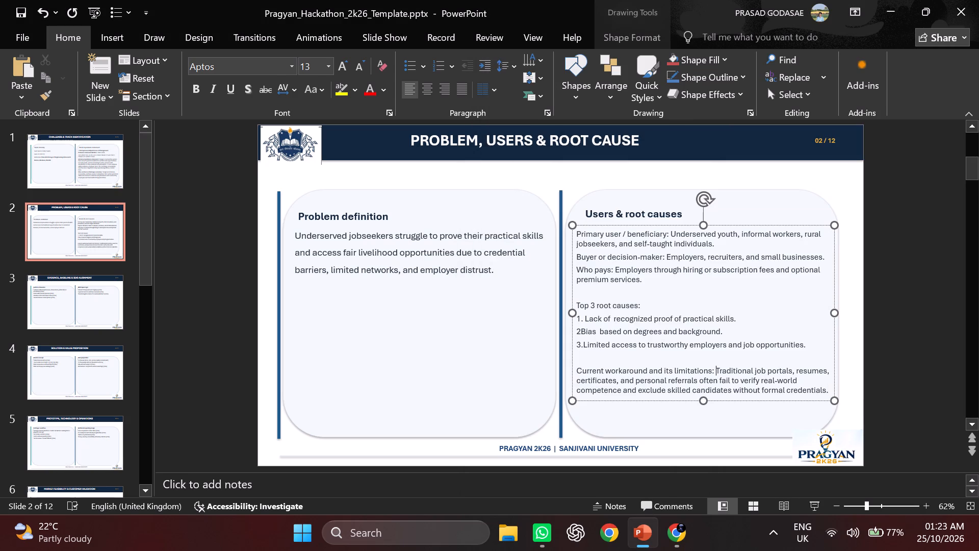
Make the "Primary user / beneficiary:" label bold in the Users & root causes box.
{"action": "left_click_drag", "start_coordinate": [668, 235], "coordinate": [581, 235]}
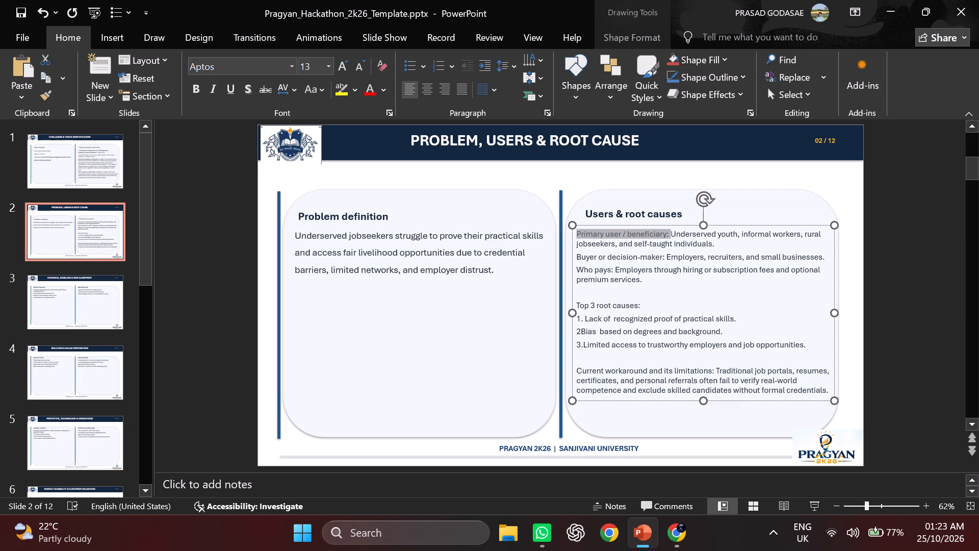
{"action": "left_click_drag", "start_coordinate": [581, 235], "coordinate": [580, 235]}
{"action": "key", "text": "ctrl+b"}
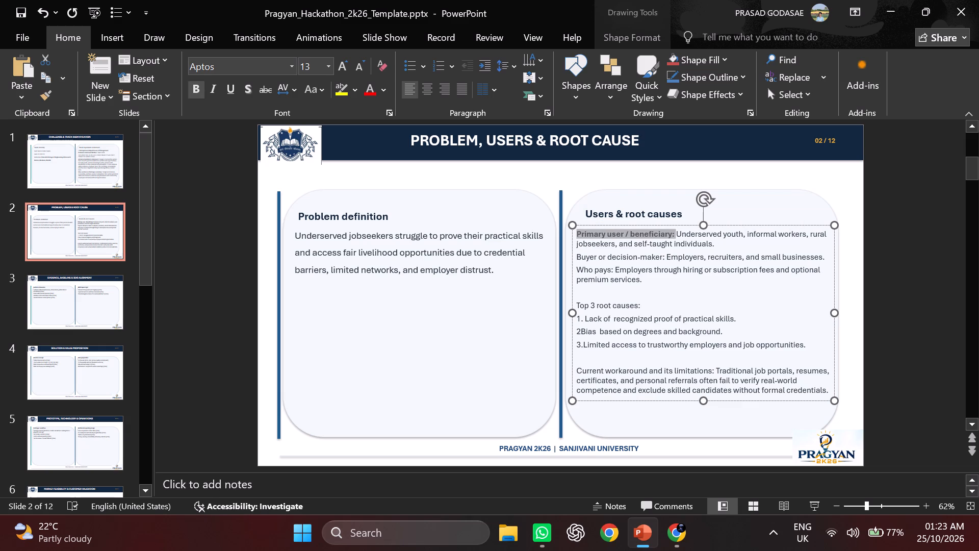
Make the "Top 3 root causes" label bold in the Users & root causes box.
{"action": "left_click_drag", "start_coordinate": [637, 305], "coordinate": [564, 309]}
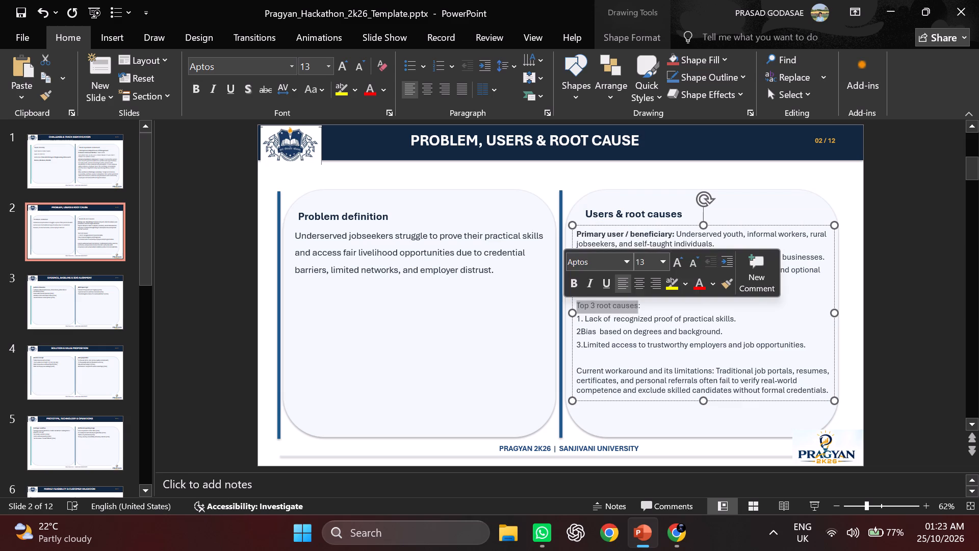
{"action": "key", "text": "ctrl+b"}
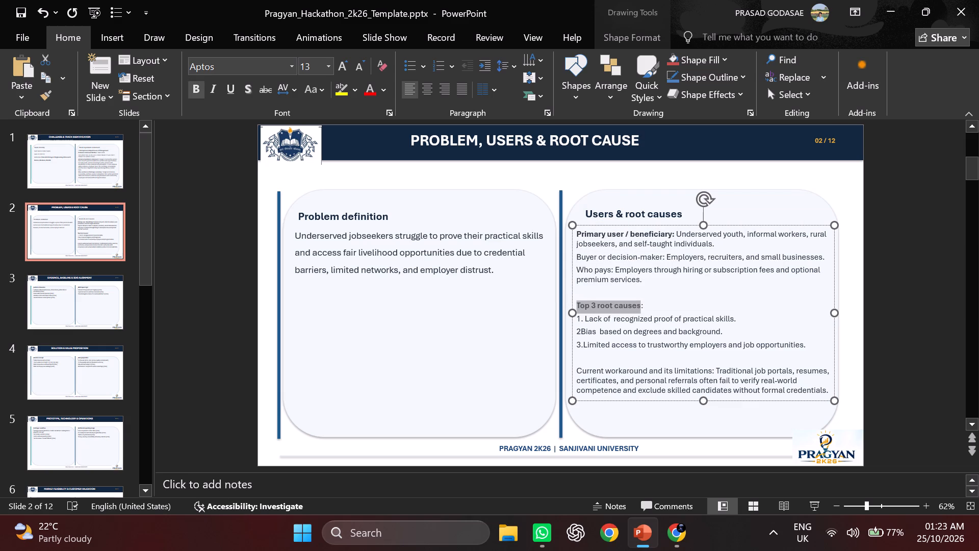
Make the "Current workaround and its limitations:" label bold, including its colon.
{"action": "left_click_drag", "start_coordinate": [712, 371], "coordinate": [579, 370]}
{"action": "key", "text": "ctrl+b"}
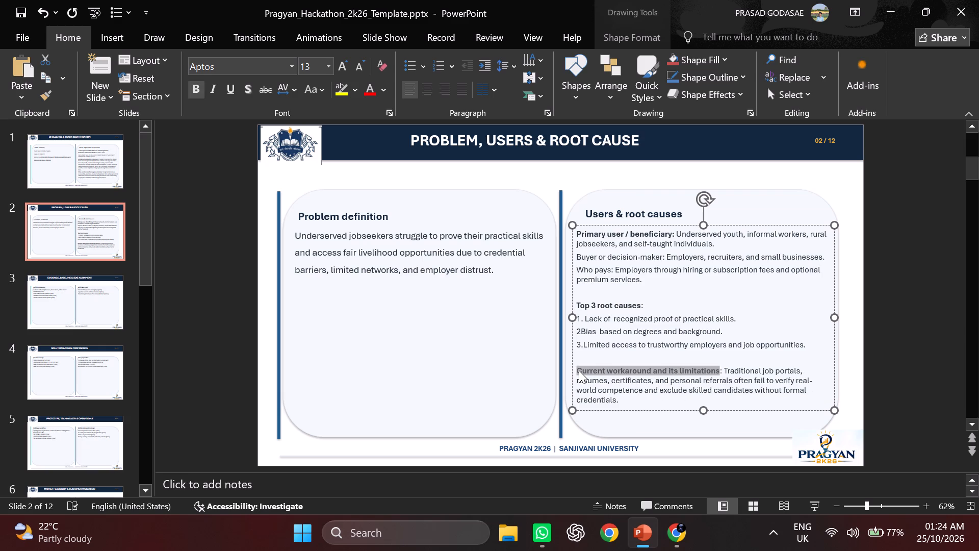
{"action": "key", "text": "Right"}
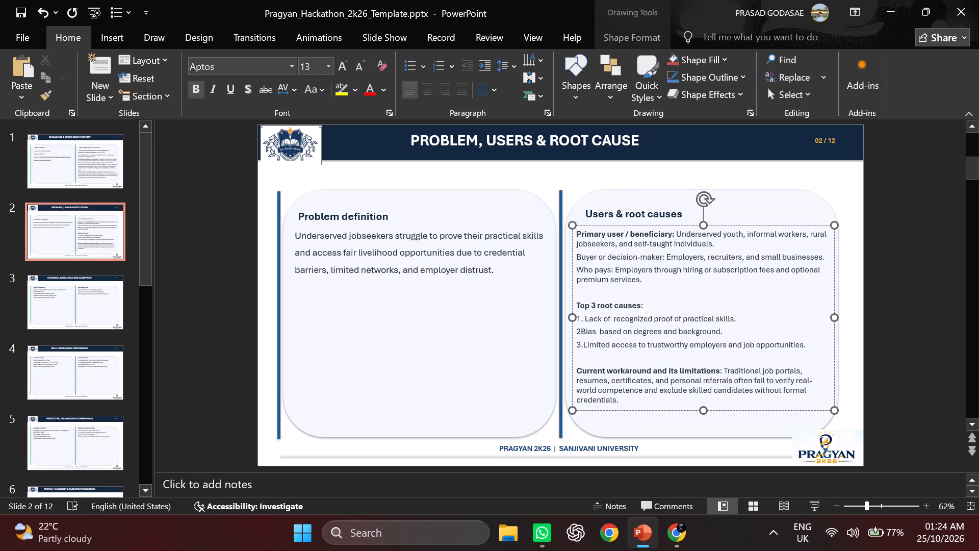
{"action": "left_click_drag", "start_coordinate": [724, 372], "coordinate": [718, 370]}
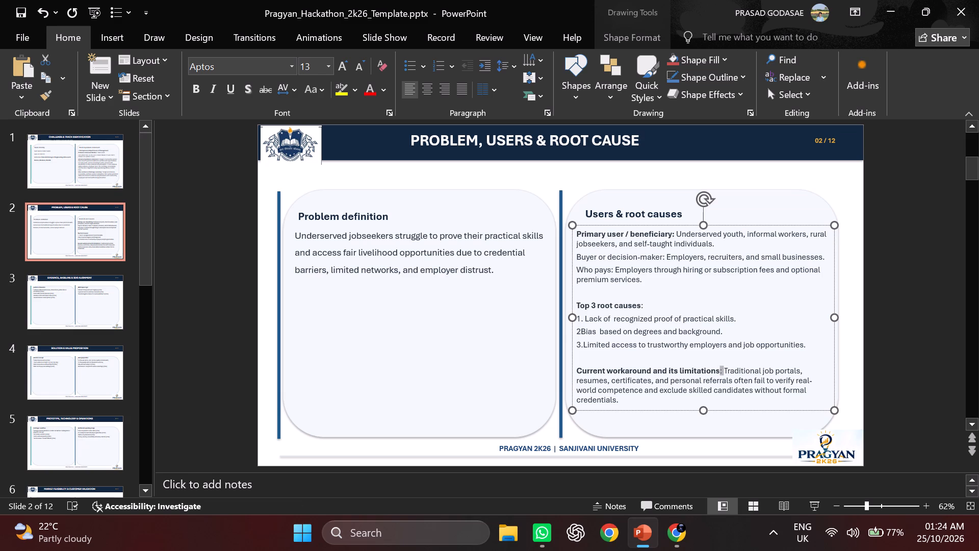
{"action": "left_click_drag", "start_coordinate": [718, 370], "coordinate": [718, 370]}
{"action": "key", "text": "ctrl+b"}
{"action": "key", "text": "space"}
{"action": "key", "text": "ctrl+z"}
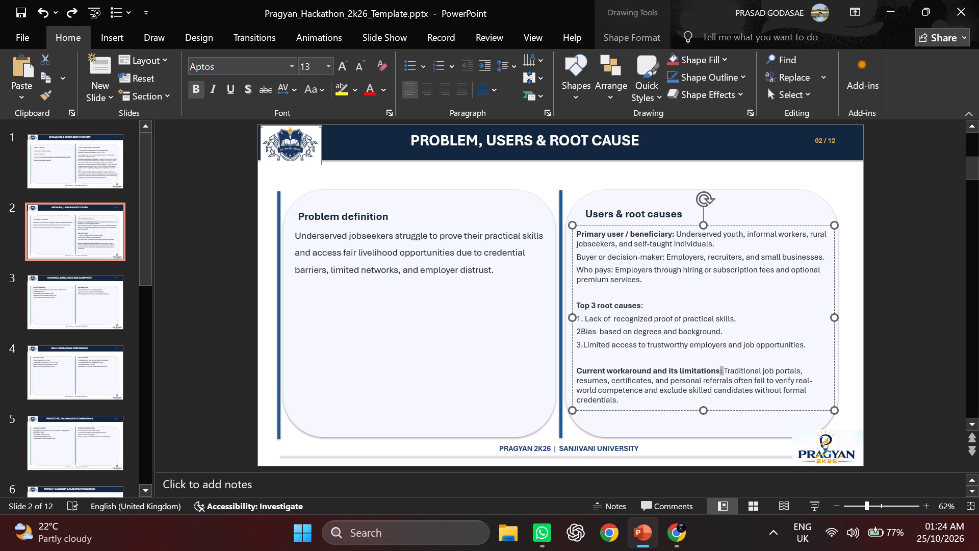
{"action": "left_click", "coordinate": [746, 332]}
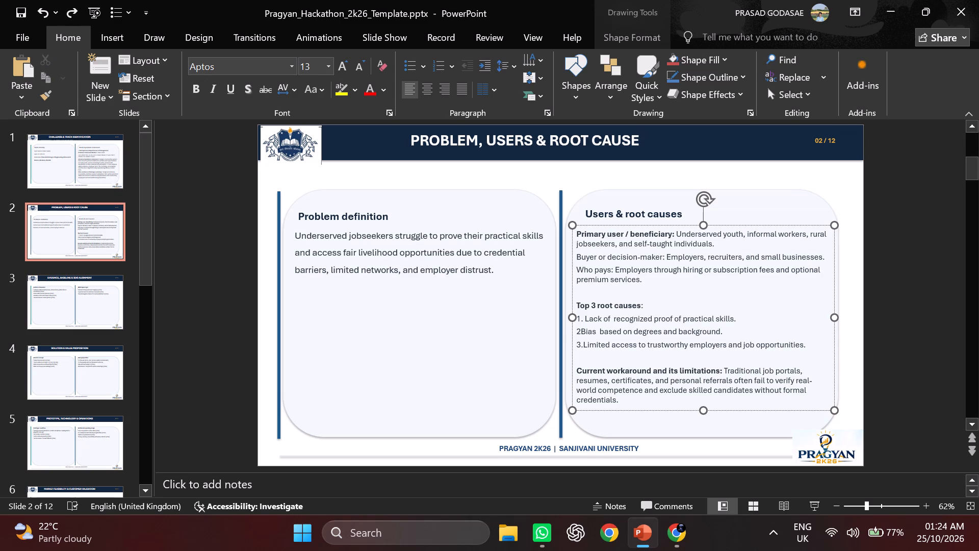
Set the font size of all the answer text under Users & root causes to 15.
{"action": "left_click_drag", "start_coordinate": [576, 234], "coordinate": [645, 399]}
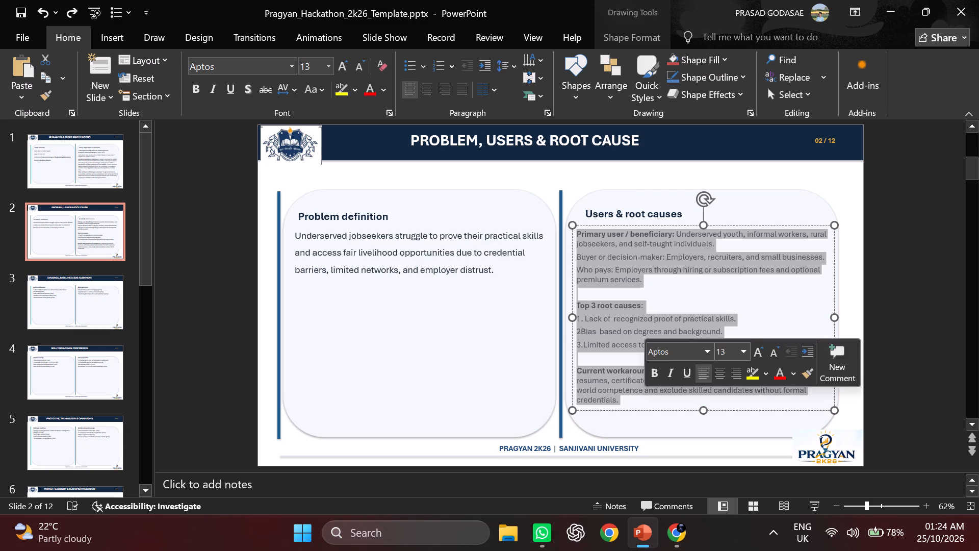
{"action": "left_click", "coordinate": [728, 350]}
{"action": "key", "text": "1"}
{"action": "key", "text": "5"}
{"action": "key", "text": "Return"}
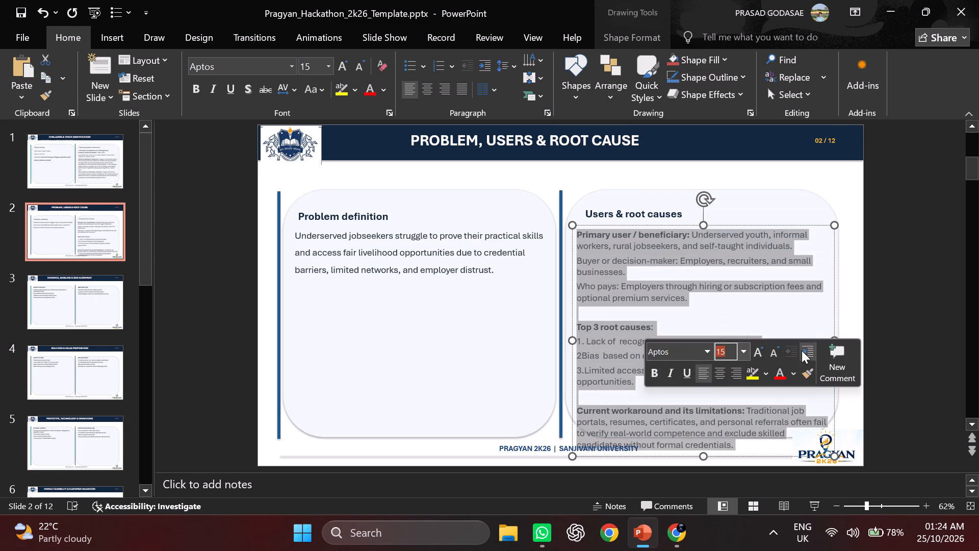
Move the Users & root causes answer text box slightly up and to the right, close beneath its heading.
{"action": "left_click_drag", "start_coordinate": [686, 223], "coordinate": [686, 217]}
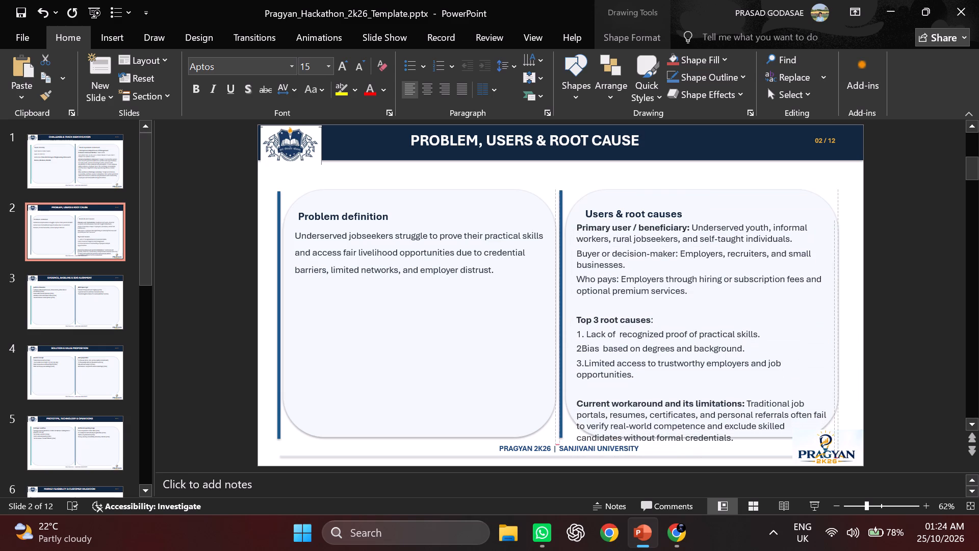
{"action": "left_click_drag", "start_coordinate": [686, 217], "coordinate": [693, 217]}
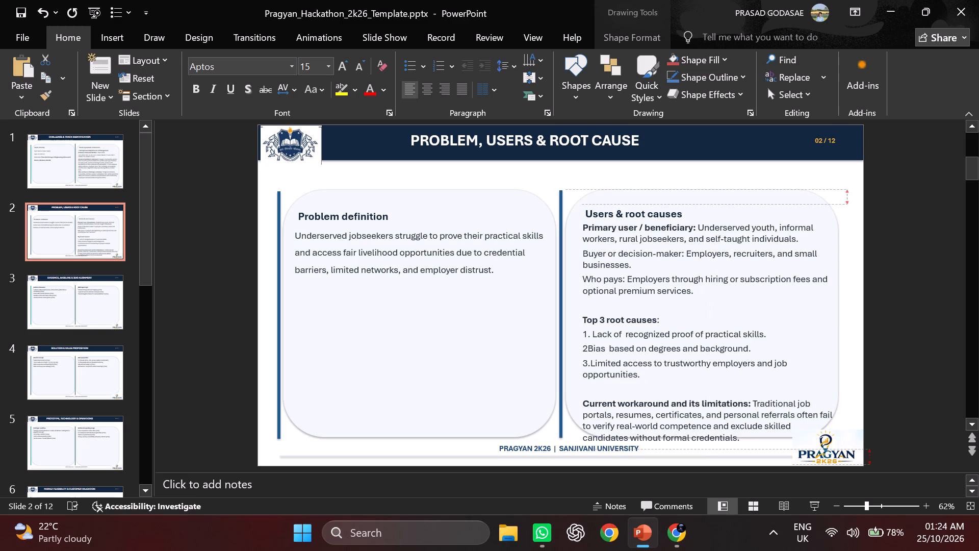
{"action": "left_click_drag", "start_coordinate": [693, 217], "coordinate": [691, 218]}
Set the font size of all the answer text under Users & root causes to 14.
{"action": "left_click", "coordinate": [674, 245]}
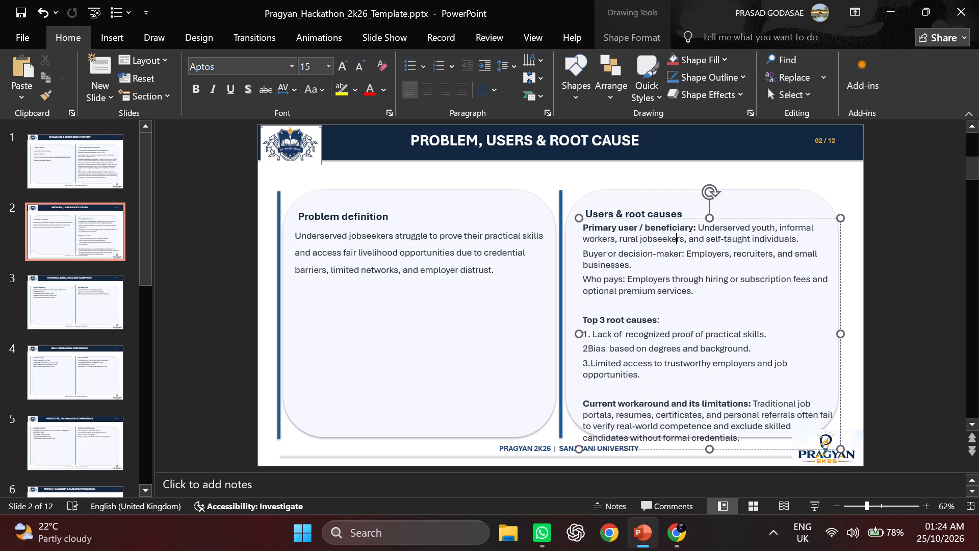
{"action": "key", "text": "ctrl+a"}
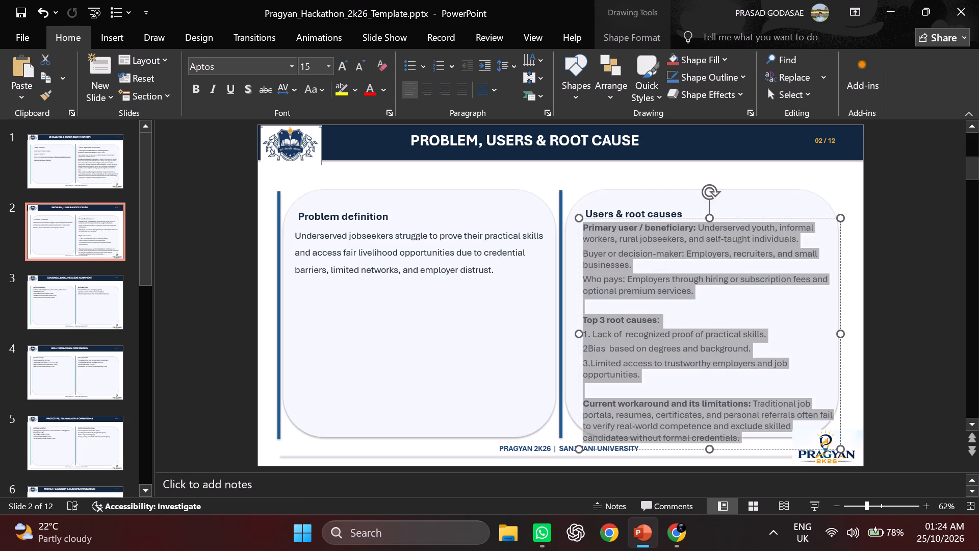
{"action": "left_click", "coordinate": [314, 70]}
{"action": "type", "text": "14"}
{"action": "key", "text": "Return"}
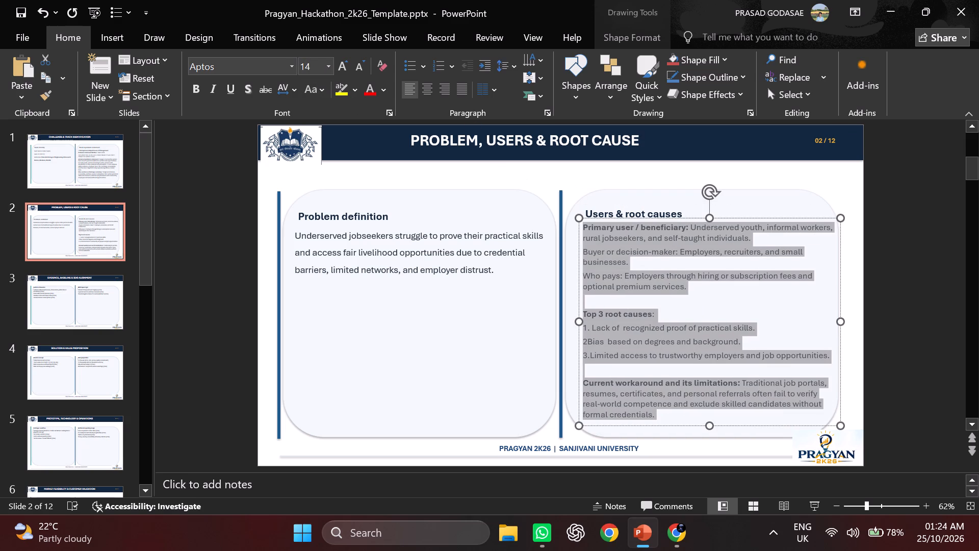
Shift the answer text box slightly down so it sits clear of the Users & root causes heading.
{"action": "left_click", "coordinate": [667, 217]}
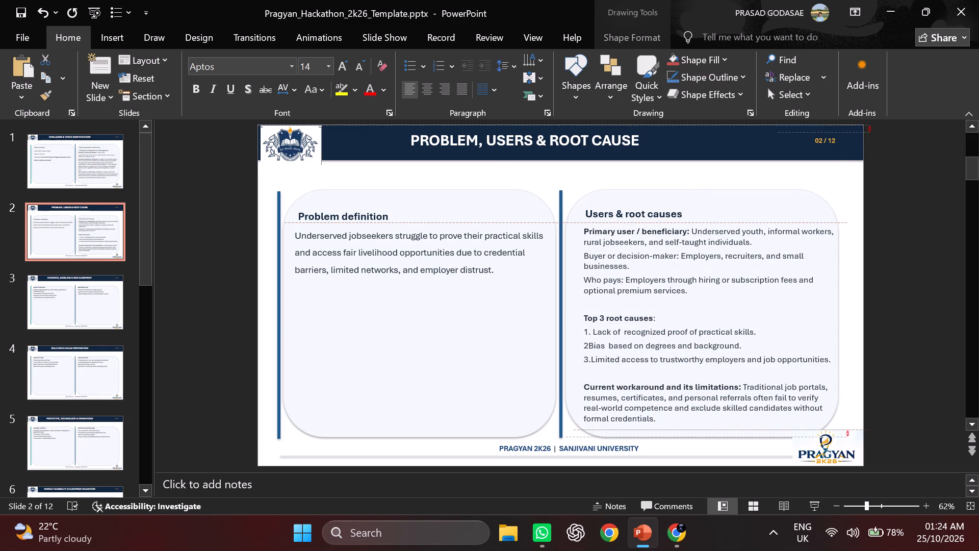
{"action": "left_click", "coordinate": [914, 285]}
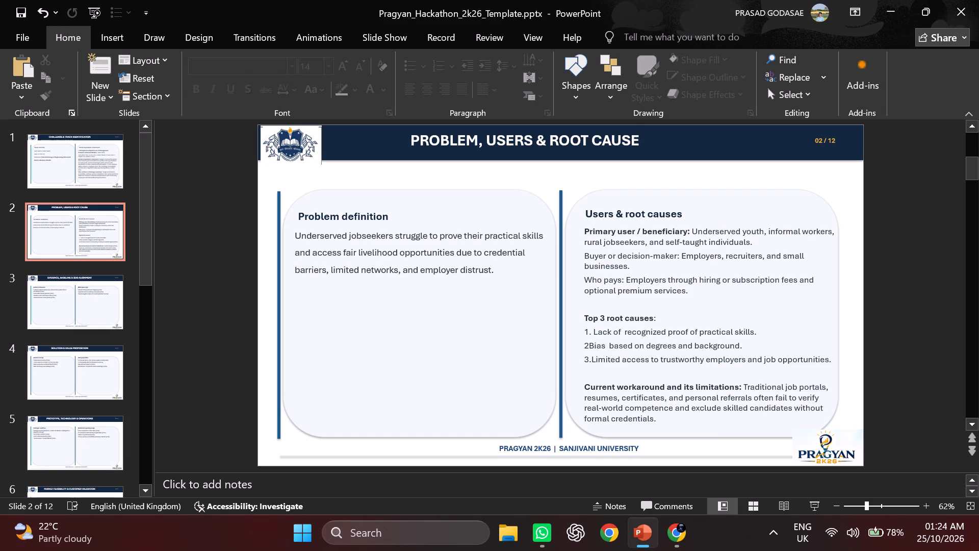
Make the "Buyer or decision-maker" label bold in the Users & root causes box.
{"action": "left_click_drag", "start_coordinate": [678, 258], "coordinate": [607, 264]}
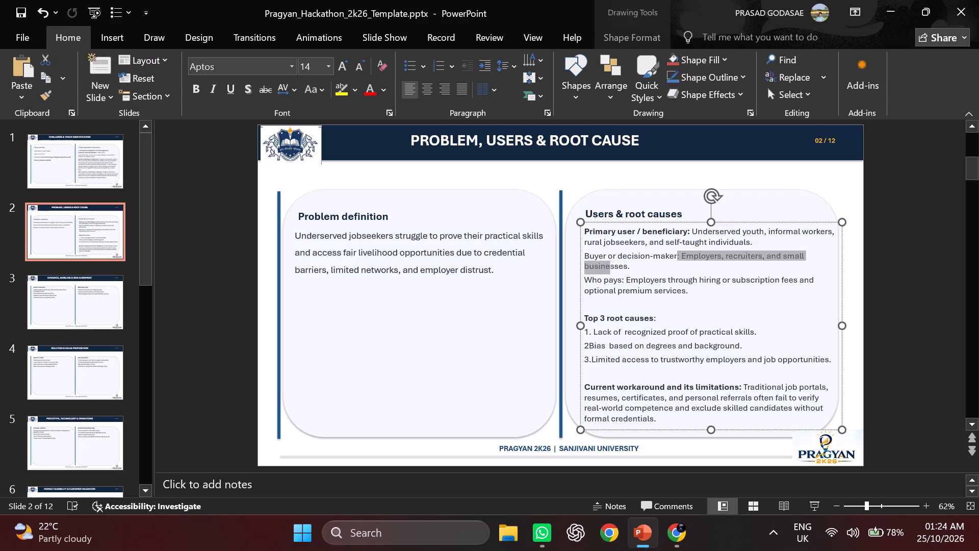
{"action": "left_click_drag", "start_coordinate": [607, 264], "coordinate": [590, 259]}
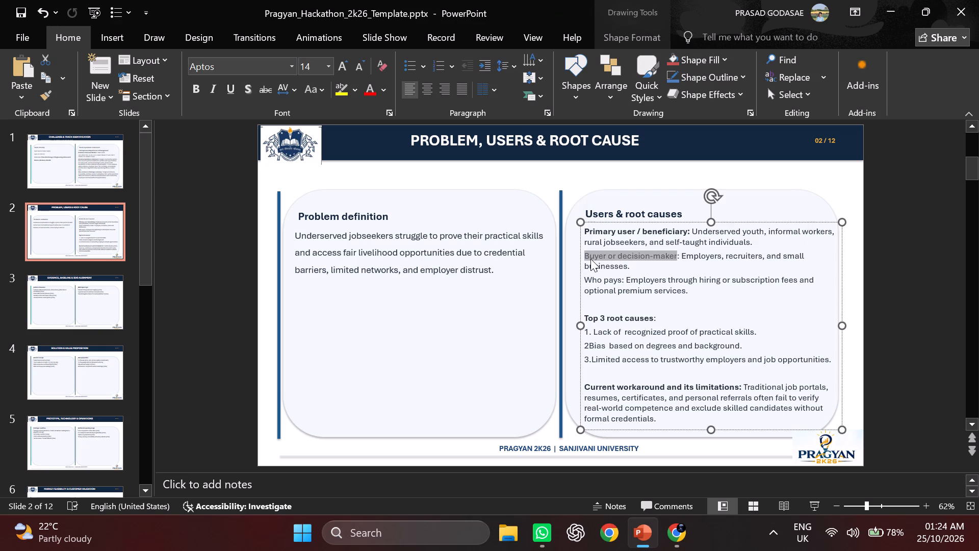
{"action": "key", "text": "ctrl+b"}
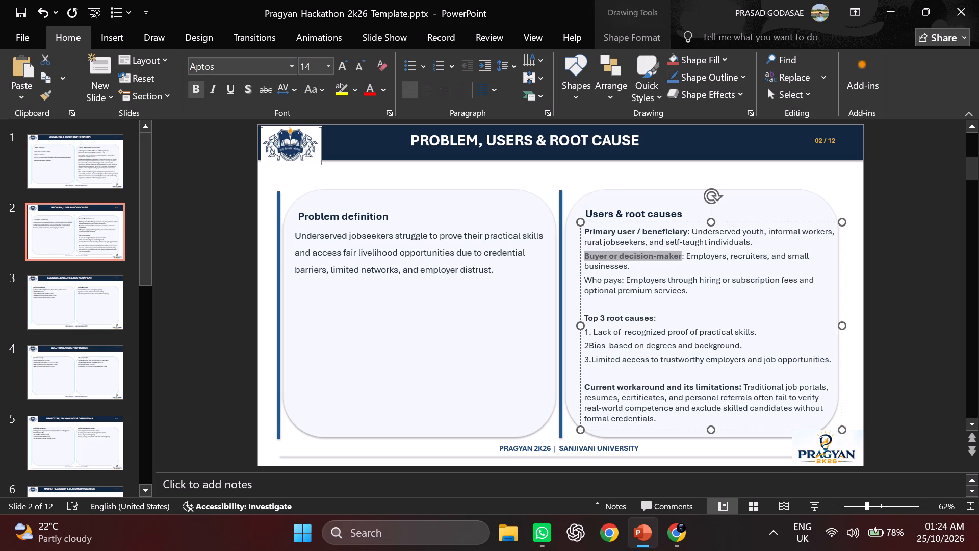
Make the "Who pays:" label bold in the Users & root causes box.
{"action": "left_click_drag", "start_coordinate": [621, 280], "coordinate": [585, 284]}
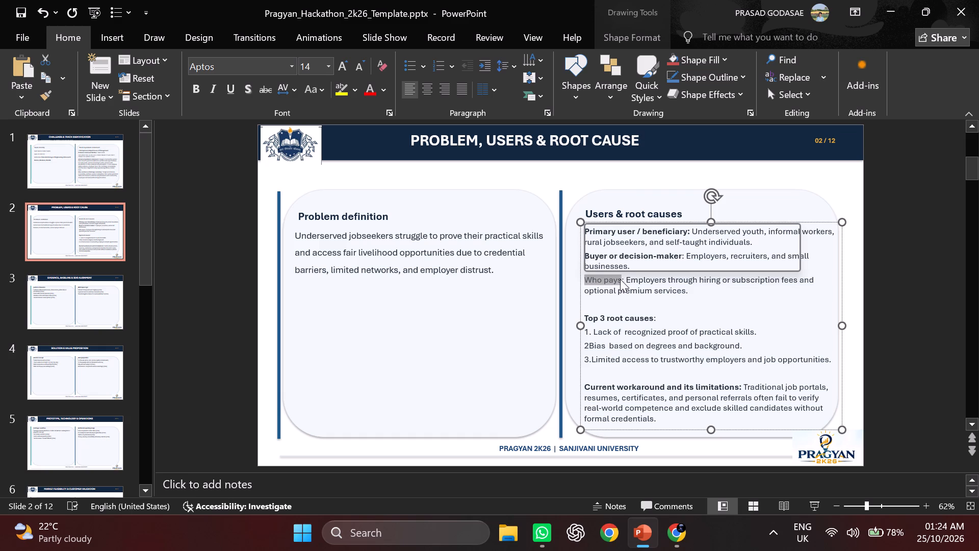
{"action": "left_click", "coordinate": [622, 279]}
{"action": "left_click_drag", "start_coordinate": [625, 279], "coordinate": [615, 279]}
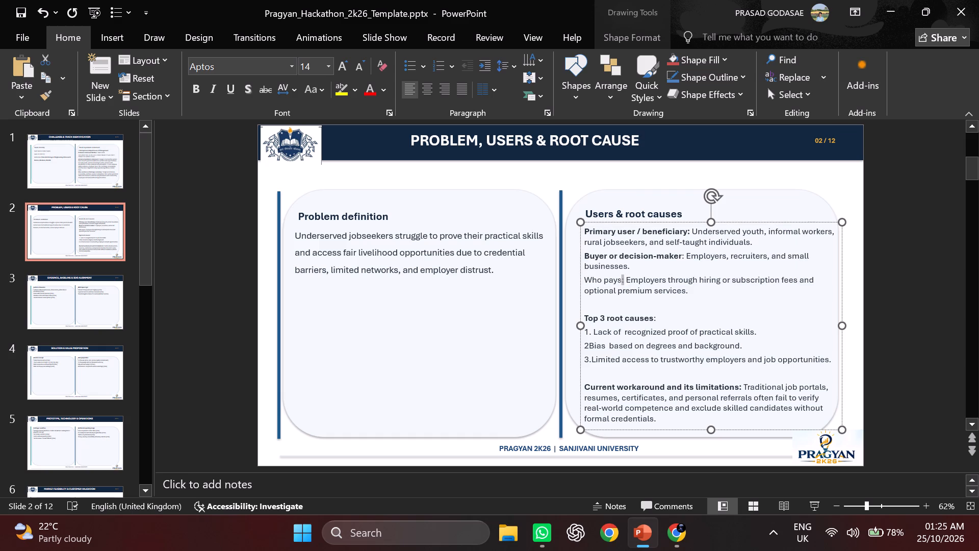
{"action": "left_click_drag", "start_coordinate": [615, 279], "coordinate": [581, 280]}
{"action": "key", "text": "ctrl+v"}
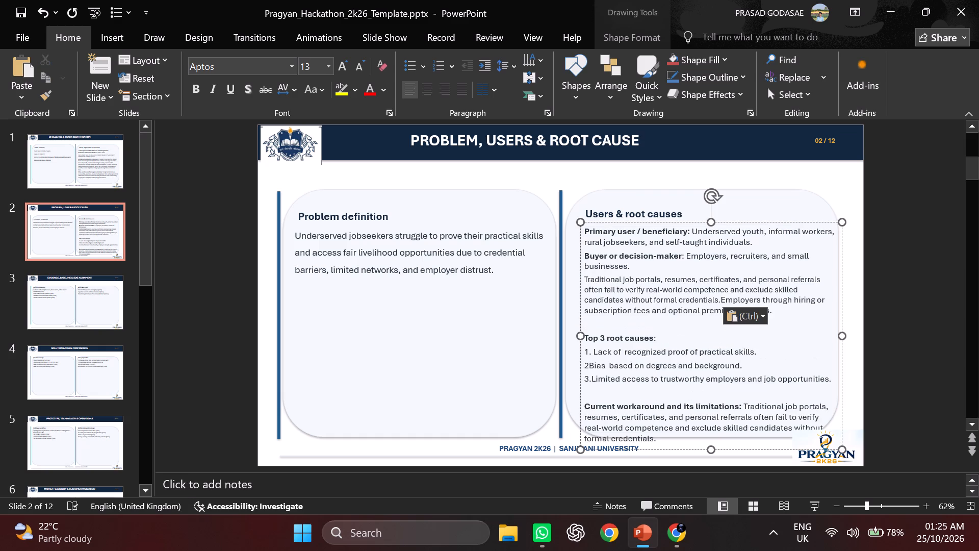
{"action": "key", "text": "ctrl+z"}
{"action": "key", "text": "ctrl+b"}
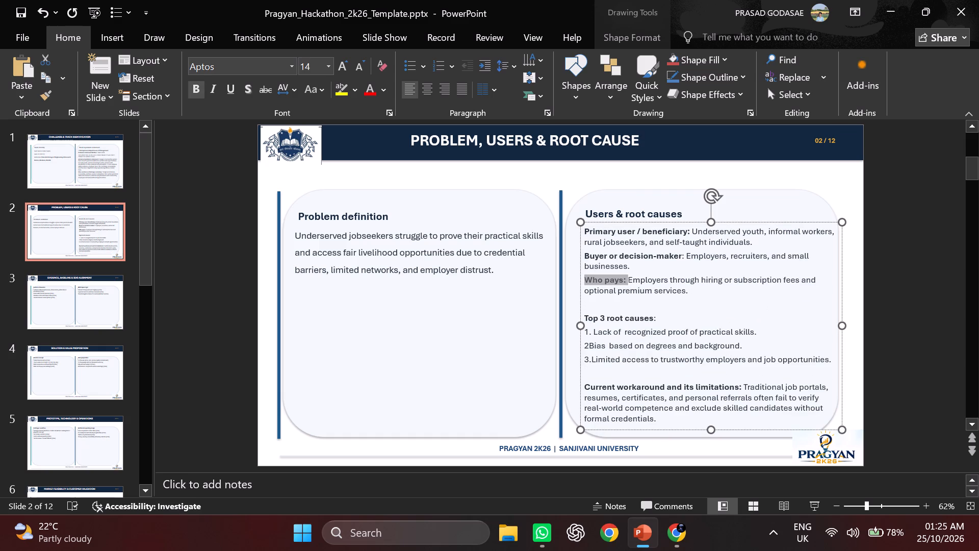
Remove the blank lines above the Top 3 root causes heading and above the Current workaround line.
{"action": "left_click", "coordinate": [617, 305]}
{"action": "key", "text": "BackSpace"}
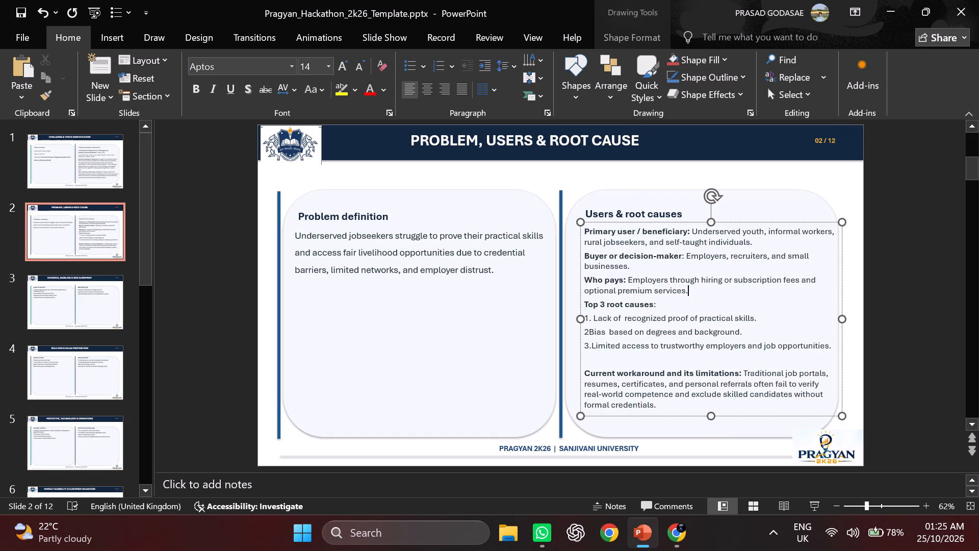
{"action": "left_click", "coordinate": [607, 354]}
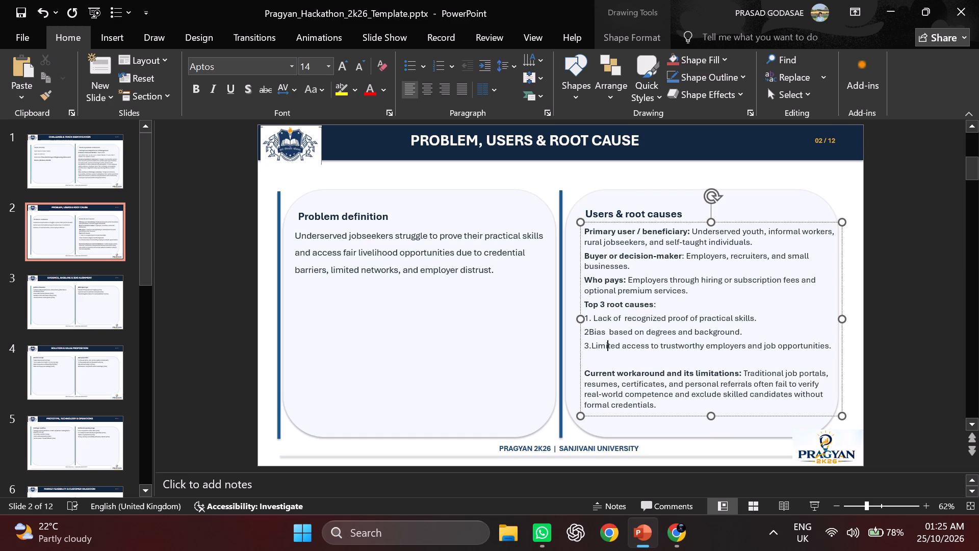
{"action": "left_click", "coordinate": [606, 362]}
{"action": "key", "text": "BackSpace"}
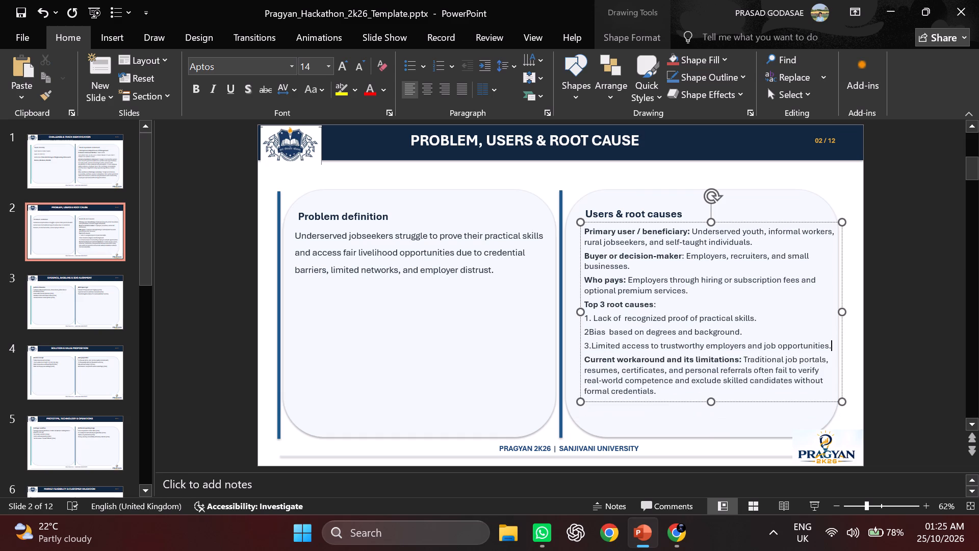
Check the line spacing and tab stop options for the whole Users & root causes answer text on slide 2.
{"action": "left_click_drag", "start_coordinate": [659, 391], "coordinate": [596, 251]}
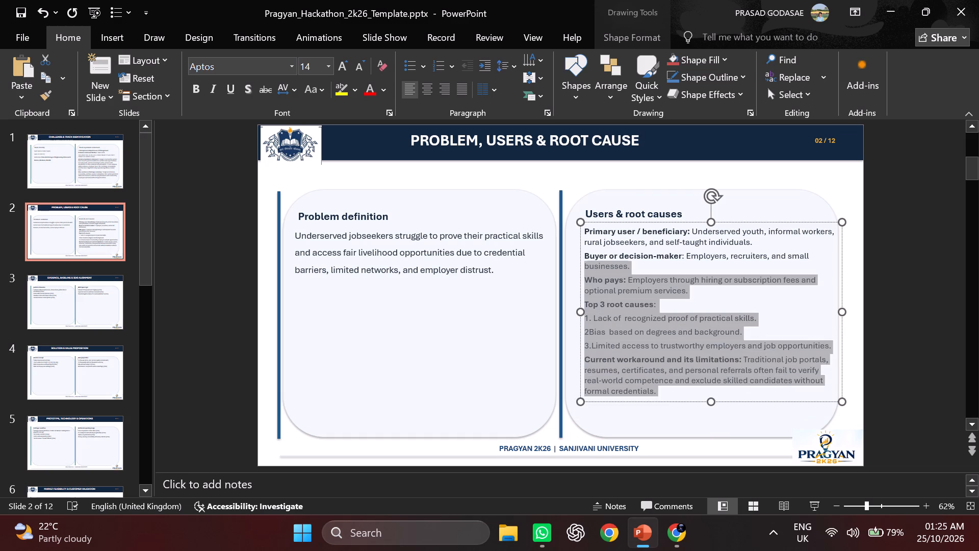
{"action": "left_click_drag", "start_coordinate": [596, 251], "coordinate": [590, 227]}
{"action": "left_click", "coordinate": [517, 60]}
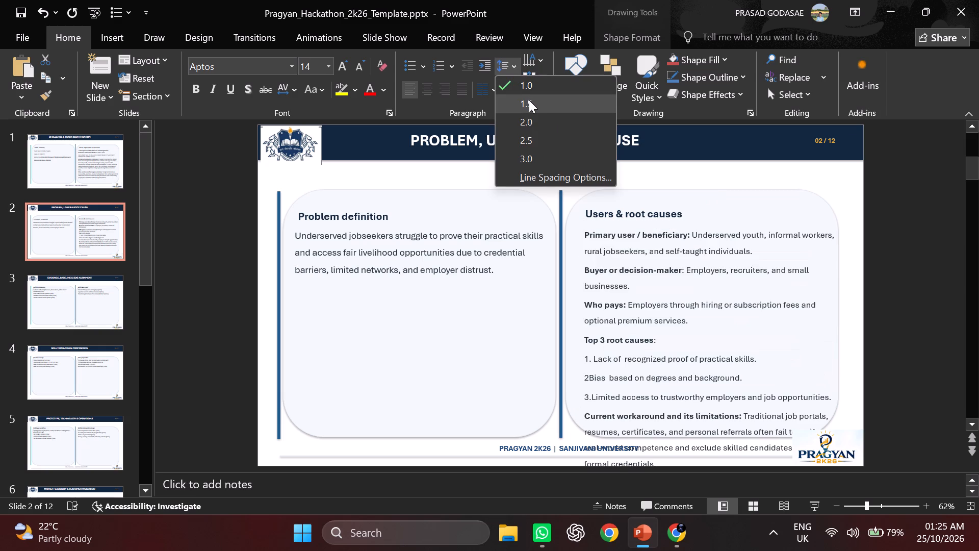
{"action": "left_click", "coordinate": [544, 175]}
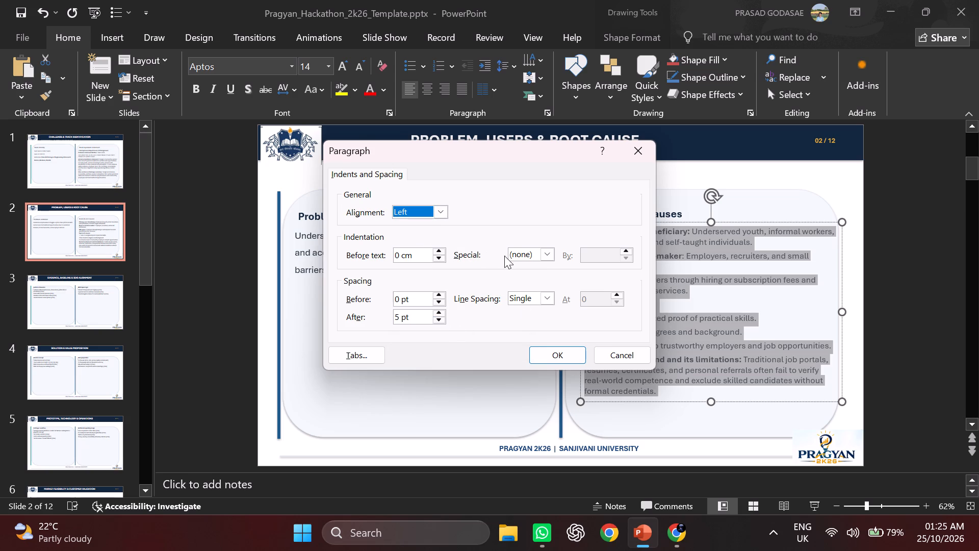
{"action": "scroll", "coordinate": [573, 292], "scroll_direction": "down", "scroll_amount": 1}
{"action": "left_click", "coordinate": [371, 352]}
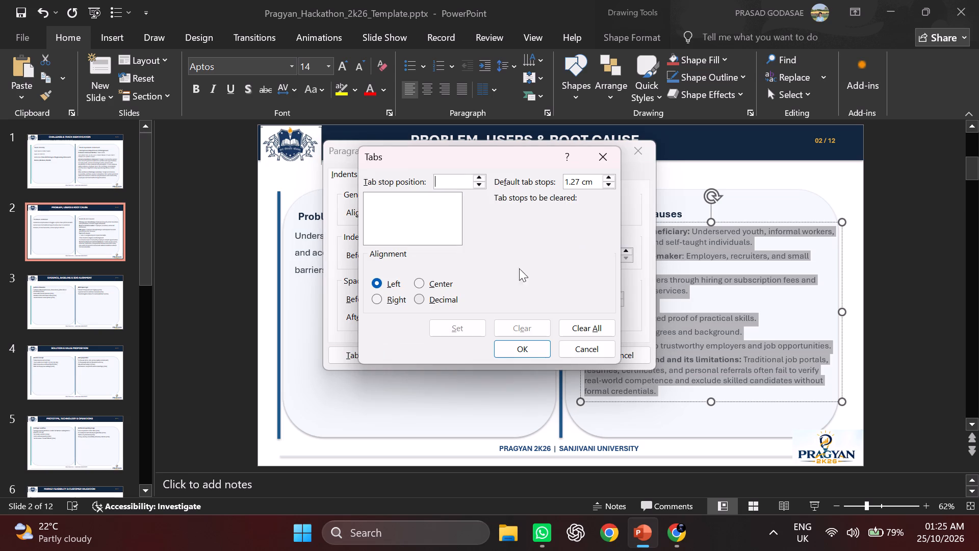
{"action": "left_click", "coordinate": [612, 159]}
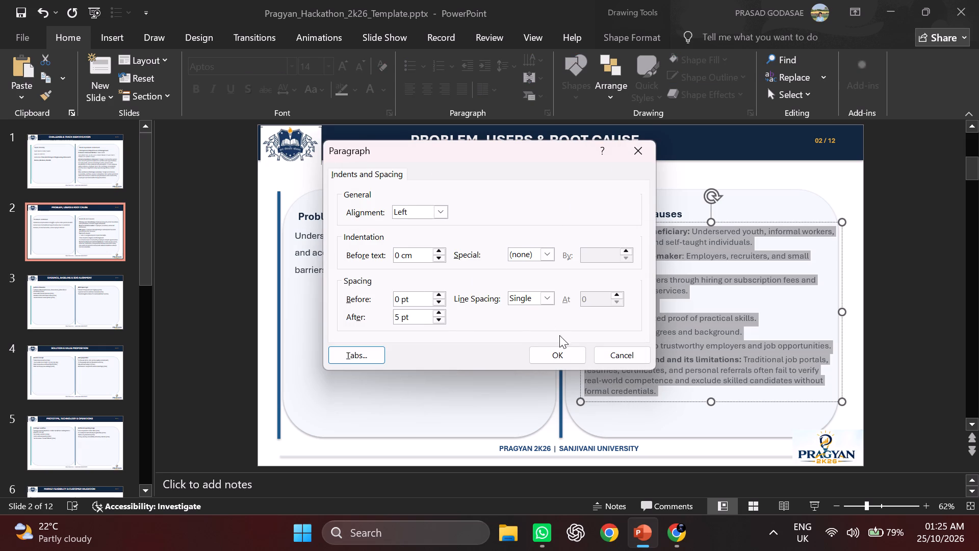
{"action": "left_click", "coordinate": [558, 350]}
{"action": "left_click", "coordinate": [656, 338]}
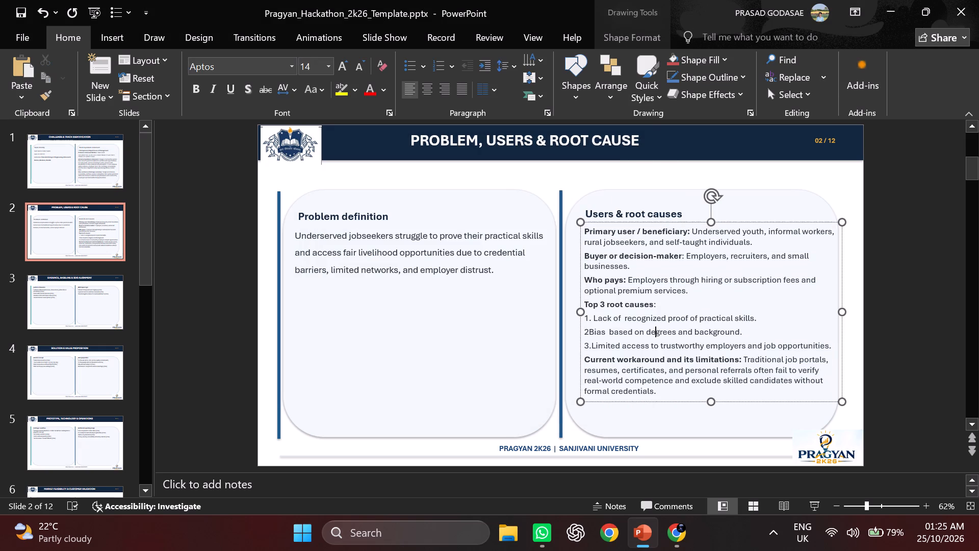
Set the Evidence & baseline heading on slide 3 to font size 17.
{"action": "left_click", "coordinate": [63, 299]}
{"action": "left_click", "coordinate": [328, 239]}
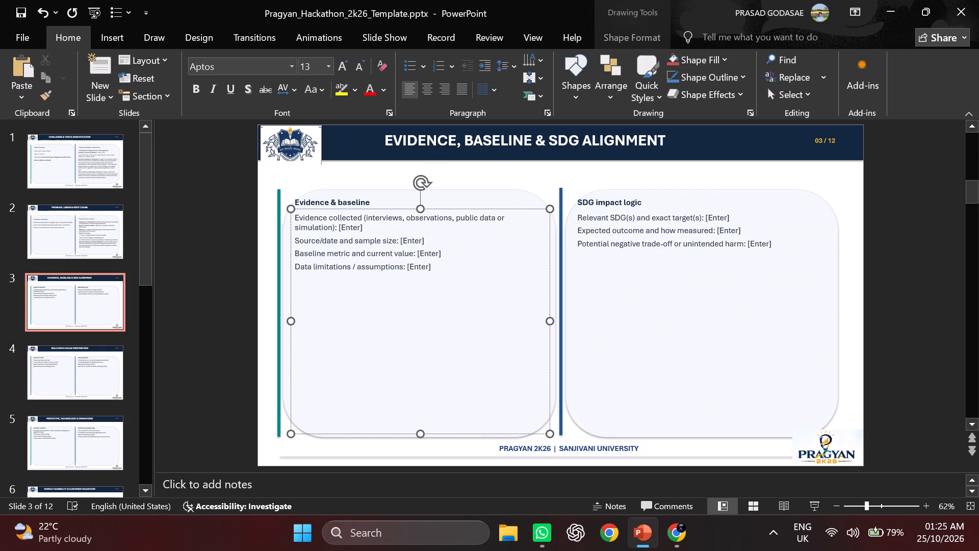
{"action": "left_click", "coordinate": [351, 201]}
{"action": "key", "text": "ctrl+a"}
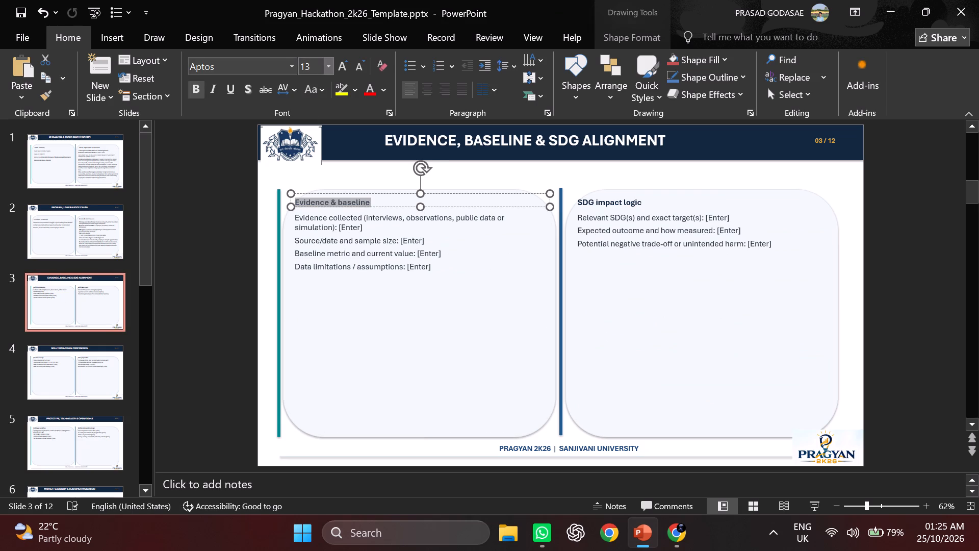
{"action": "left_click", "coordinate": [311, 69]}
{"action": "type", "text": "17"}
{"action": "key", "text": "Return"}
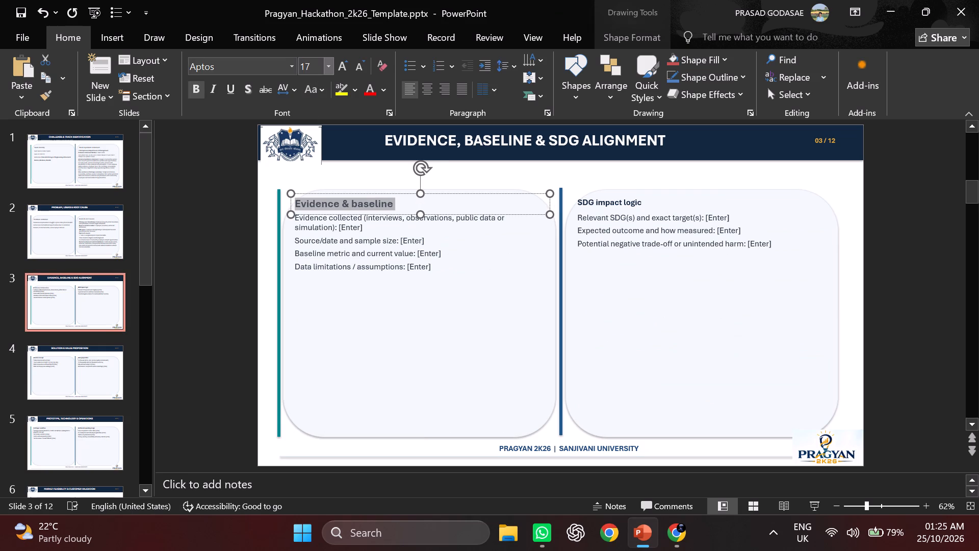
Set the SDG impact logic heading on slide 3 to font size 17.
{"action": "left_click", "coordinate": [635, 203]}
{"action": "key", "text": "ctrl+a"}
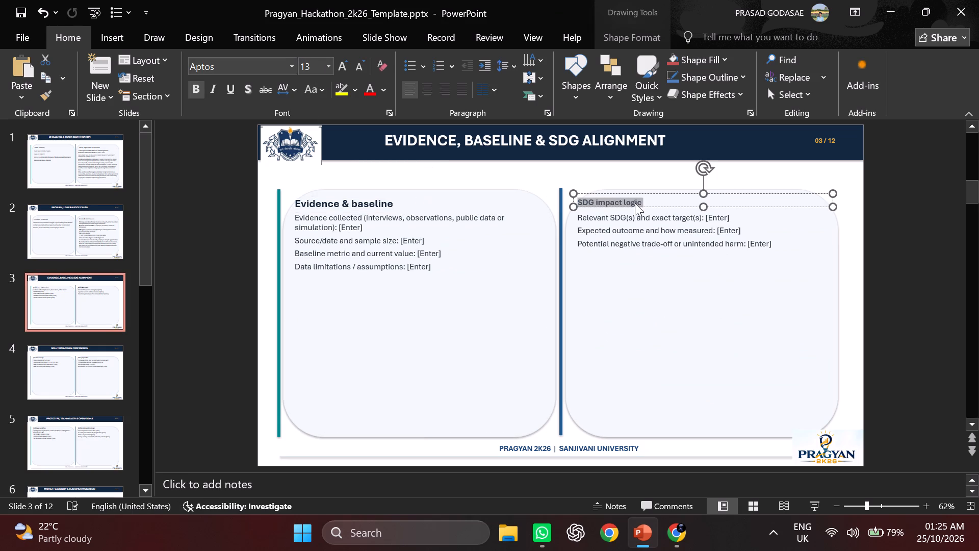
{"action": "left_click", "coordinate": [317, 63]}
{"action": "type", "text": "17"}
{"action": "key", "text": "Return"}
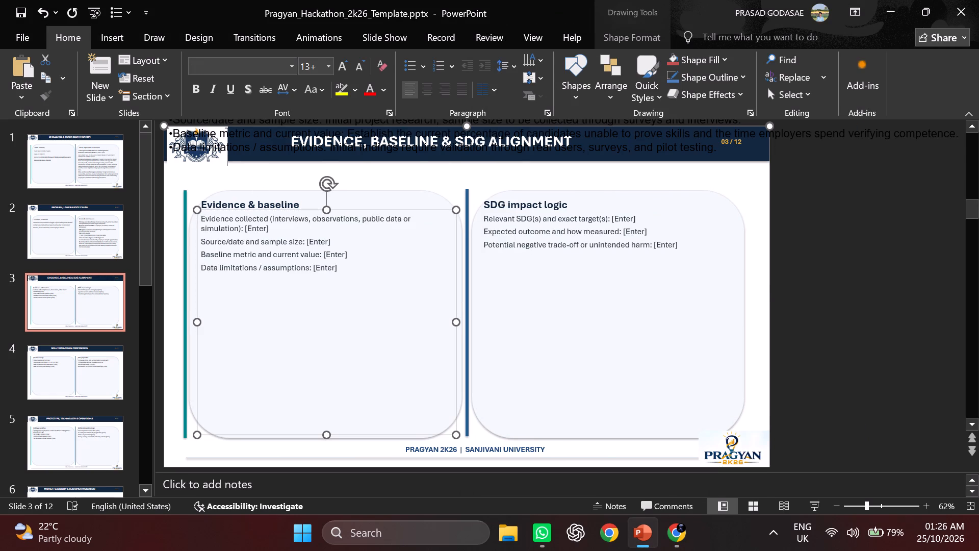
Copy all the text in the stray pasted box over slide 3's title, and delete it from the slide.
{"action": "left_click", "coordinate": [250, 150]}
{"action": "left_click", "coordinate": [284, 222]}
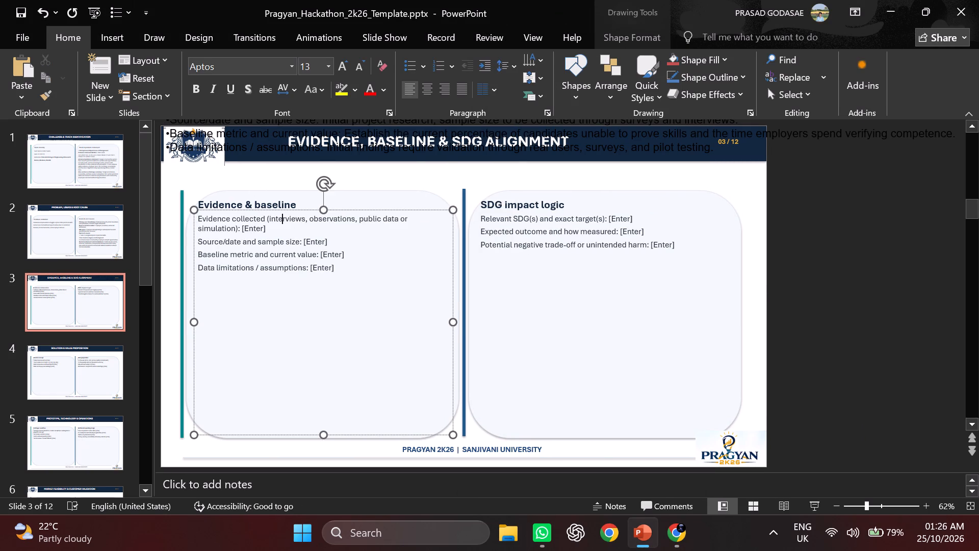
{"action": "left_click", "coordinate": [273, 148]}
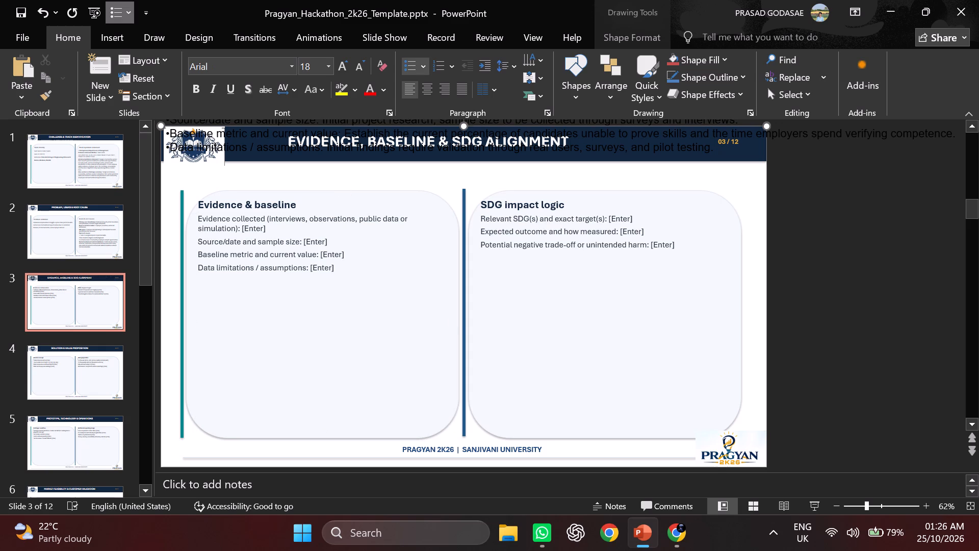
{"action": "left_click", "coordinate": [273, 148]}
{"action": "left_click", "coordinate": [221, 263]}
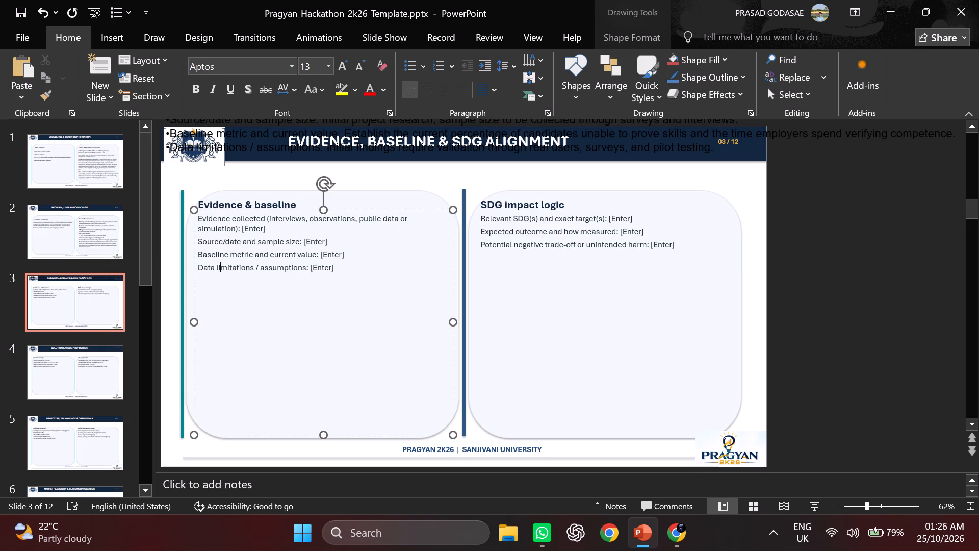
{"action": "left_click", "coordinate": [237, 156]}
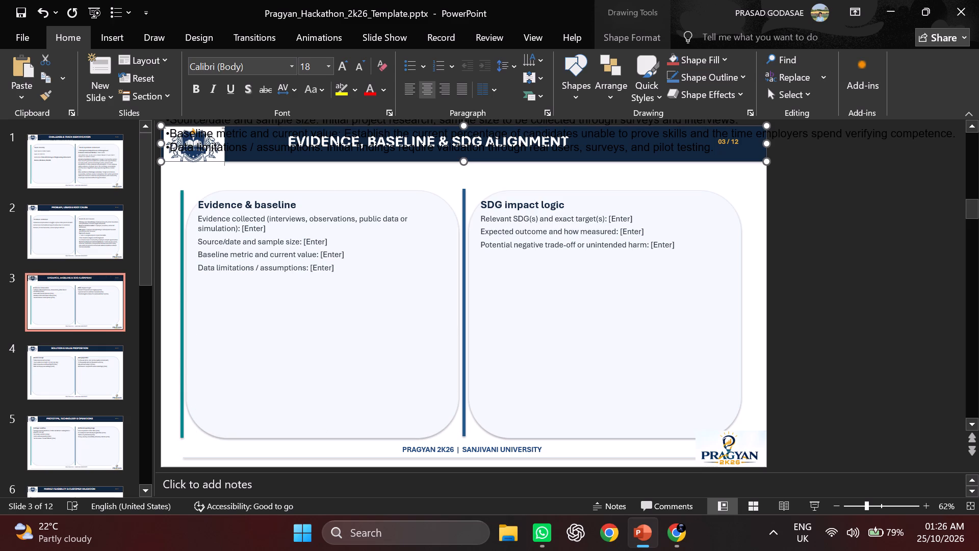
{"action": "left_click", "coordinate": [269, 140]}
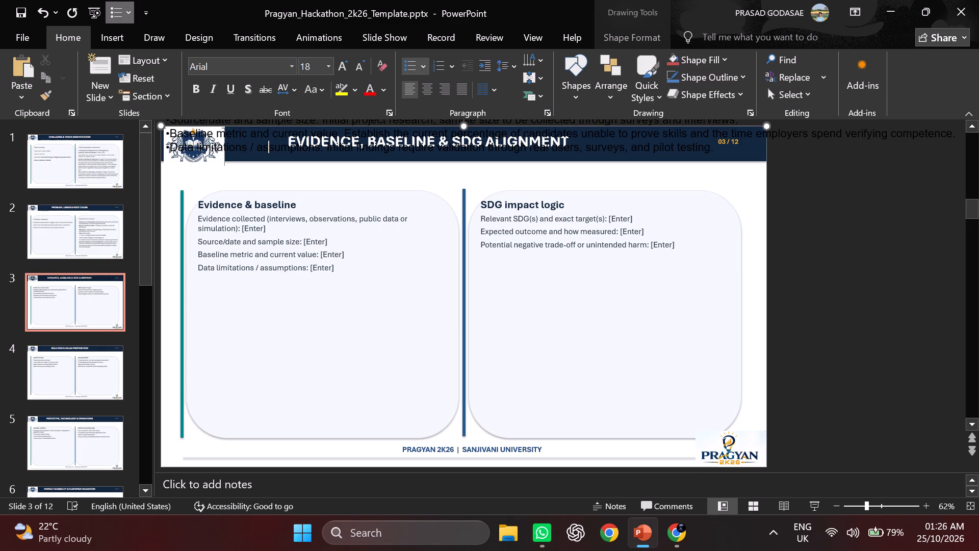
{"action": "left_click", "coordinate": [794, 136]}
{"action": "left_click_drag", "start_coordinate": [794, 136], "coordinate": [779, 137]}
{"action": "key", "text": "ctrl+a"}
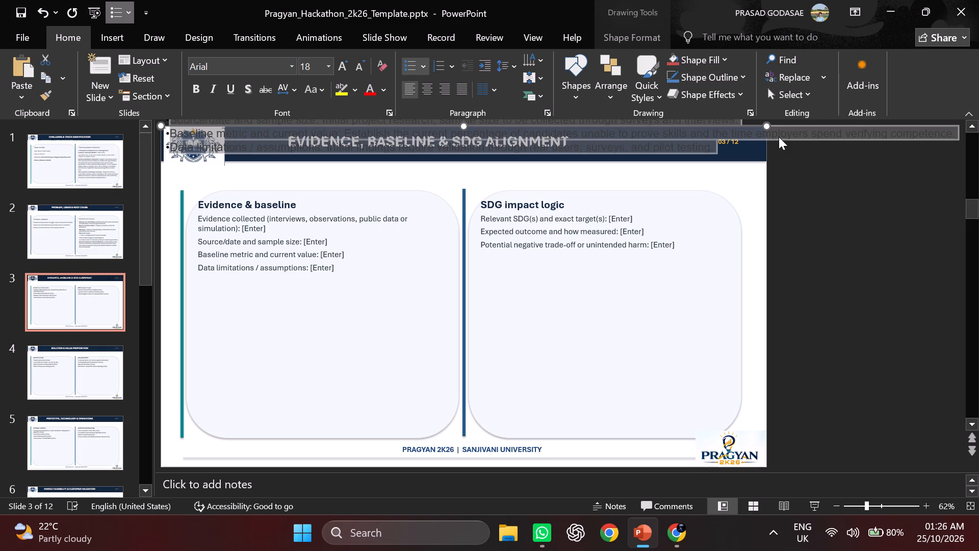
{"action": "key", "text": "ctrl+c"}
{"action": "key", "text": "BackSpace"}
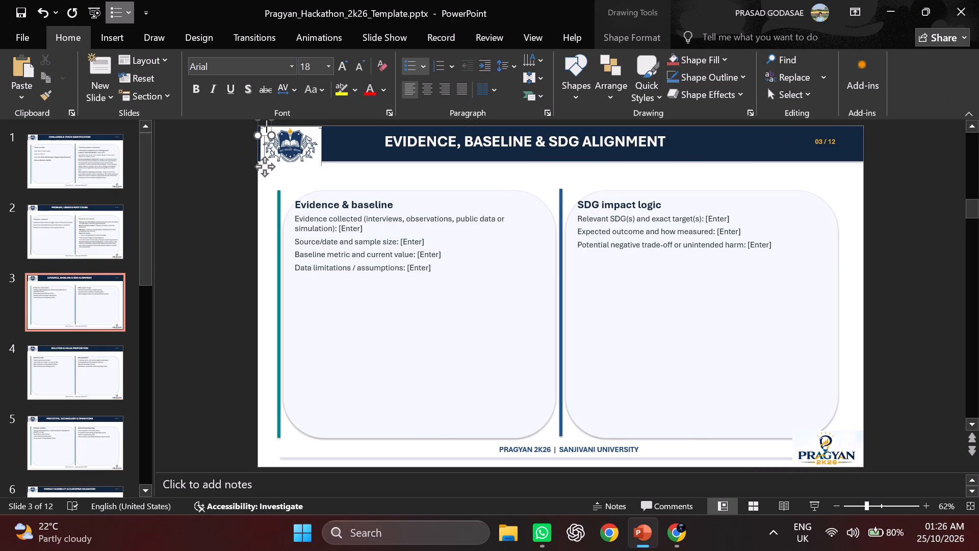
Replace all the placeholder text under Evidence & baseline on slide 3 with the copied four points.
{"action": "left_click", "coordinate": [412, 259]}
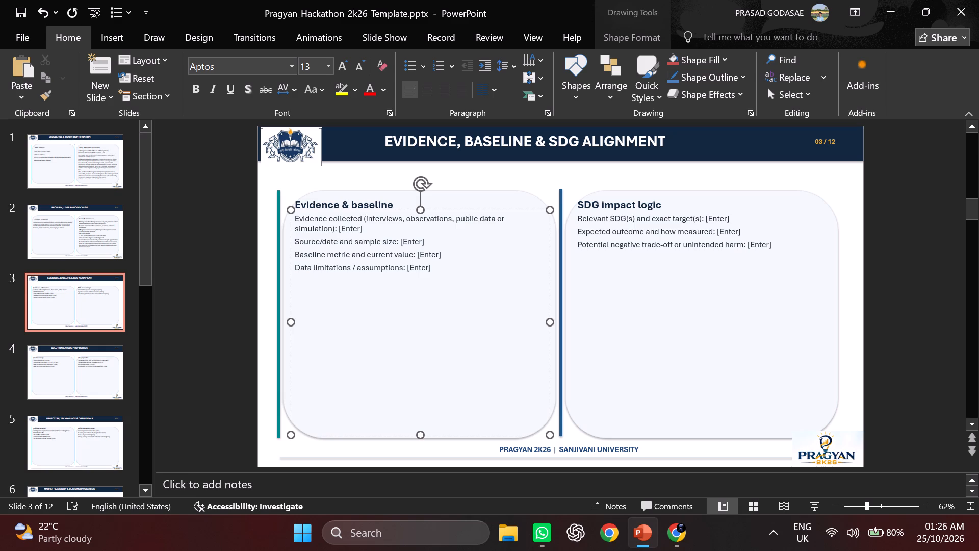
{"action": "left_click_drag", "start_coordinate": [433, 266], "coordinate": [290, 221]}
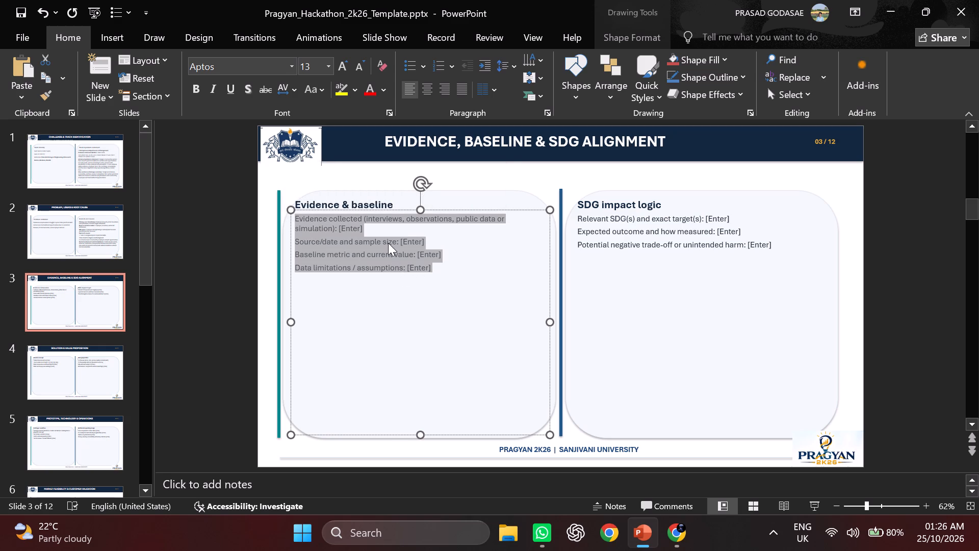
{"action": "left_click", "coordinate": [373, 266]}
{"action": "left_click", "coordinate": [373, 266]}
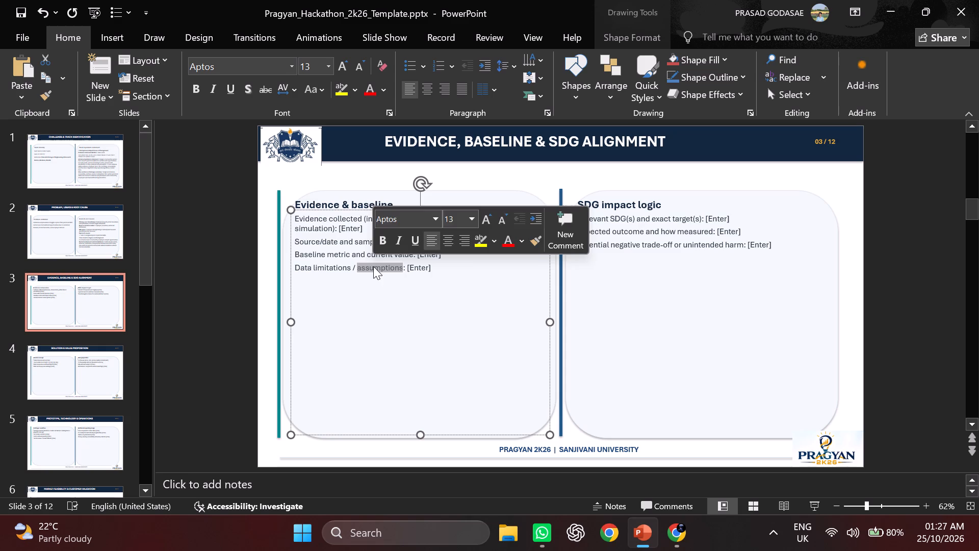
{"action": "left_click", "coordinate": [373, 266]}
{"action": "key", "text": "ctrl+a"}
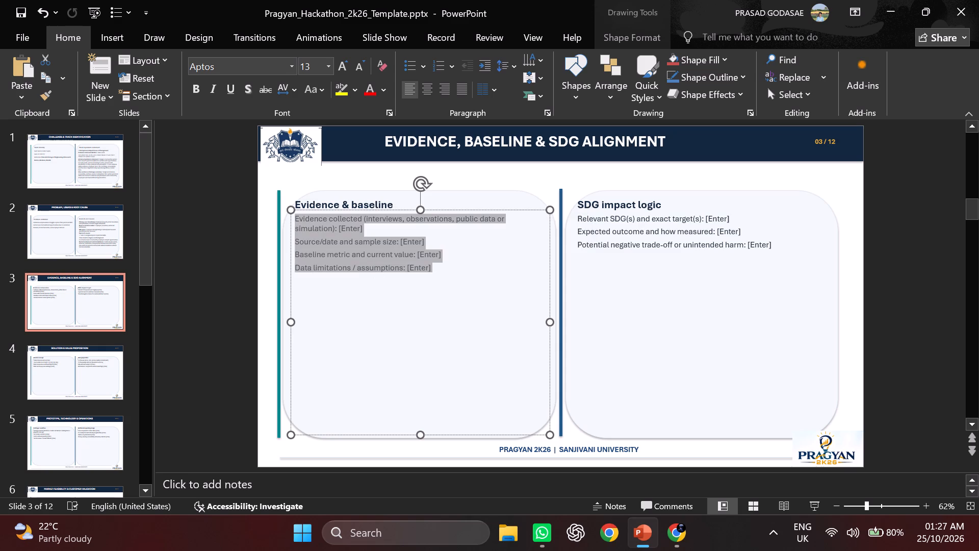
{"action": "key", "text": "ctrl+v"}
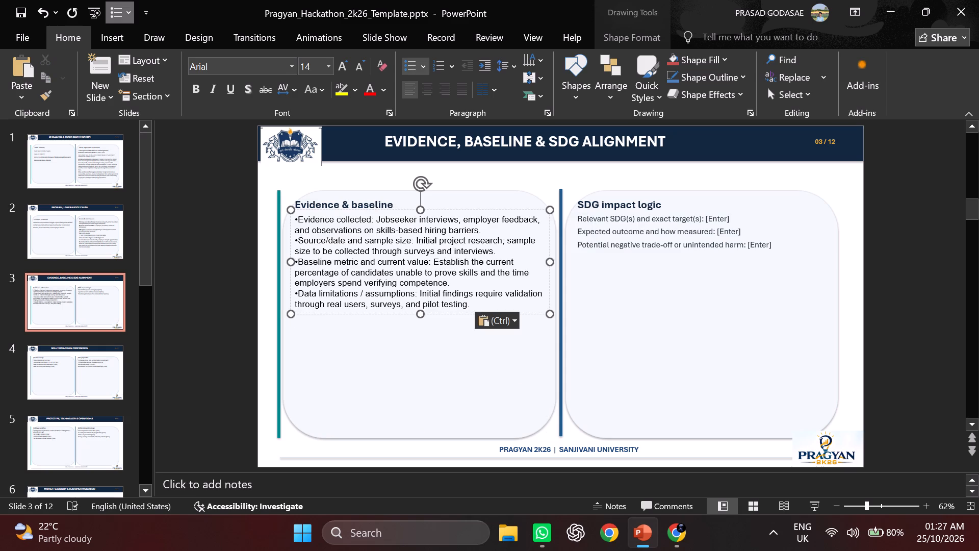
Insert a space after the bullet of each of the four Evidence & baseline points.
{"action": "left_click", "coordinate": [299, 217]}
{"action": "key", "text": "space"}
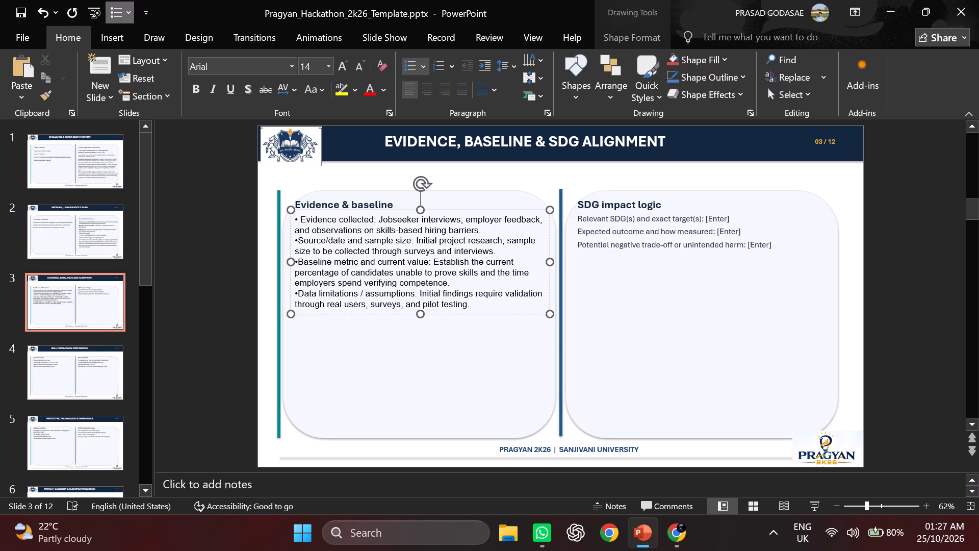
{"action": "left_click", "coordinate": [299, 239]}
{"action": "key", "text": "space"}
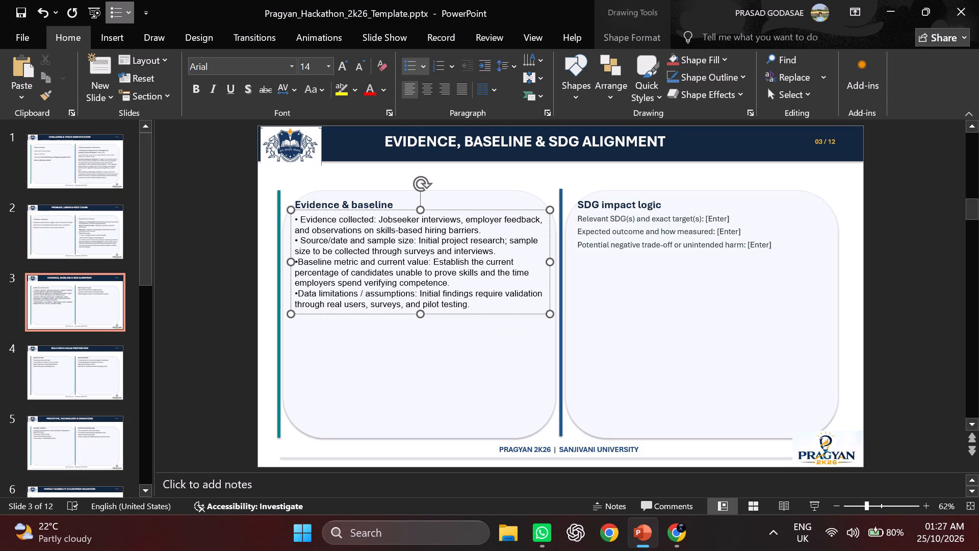
{"action": "left_click", "coordinate": [298, 259]}
{"action": "key", "text": "space"}
{"action": "key", "text": "space"}
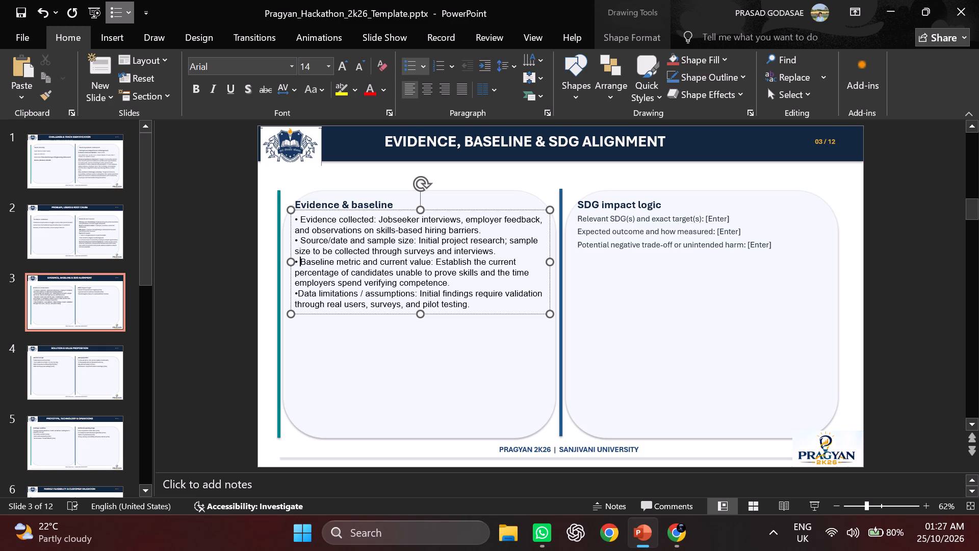
{"action": "left_click", "coordinate": [299, 290]}
{"action": "key", "text": "space"}
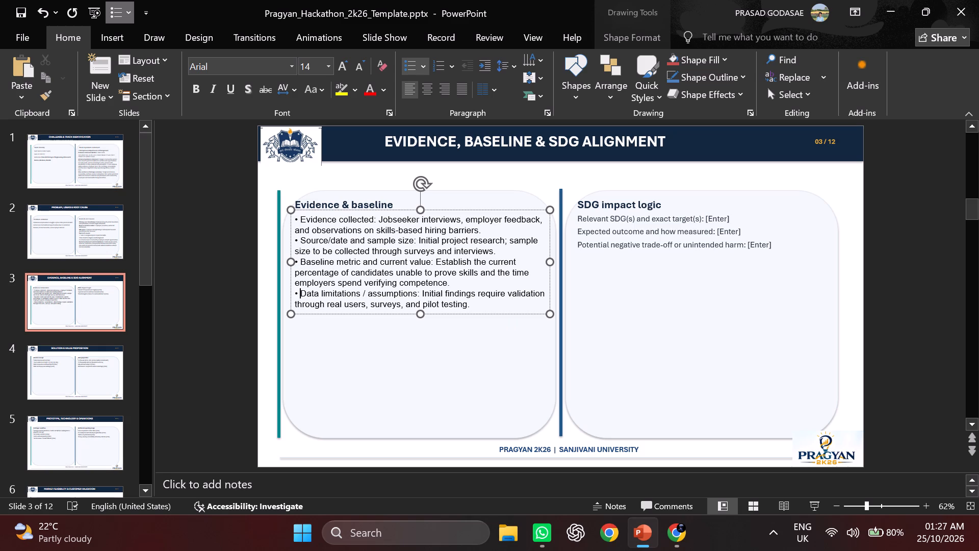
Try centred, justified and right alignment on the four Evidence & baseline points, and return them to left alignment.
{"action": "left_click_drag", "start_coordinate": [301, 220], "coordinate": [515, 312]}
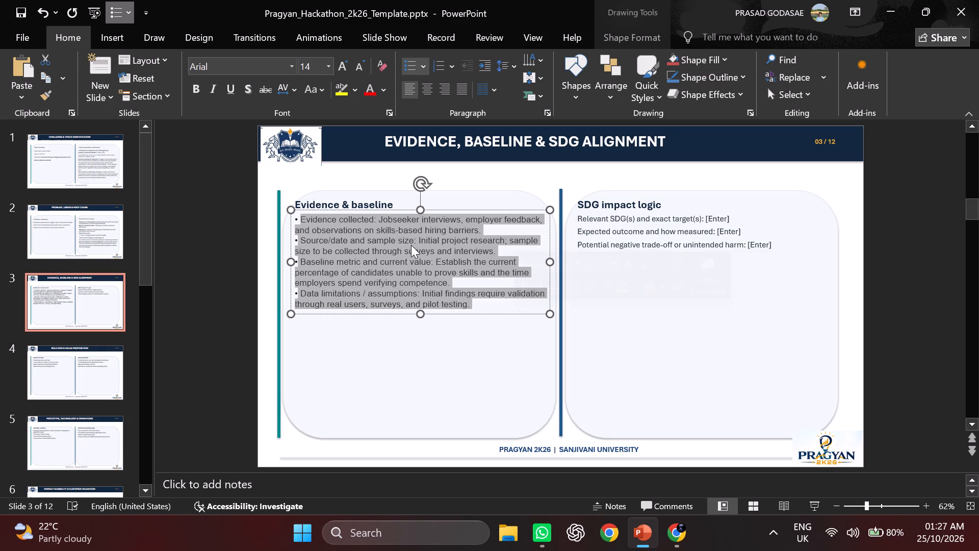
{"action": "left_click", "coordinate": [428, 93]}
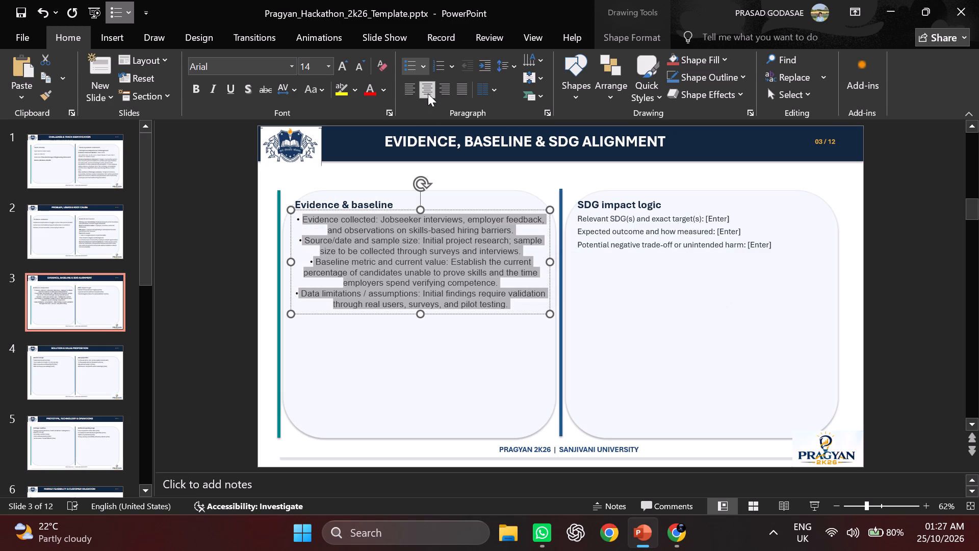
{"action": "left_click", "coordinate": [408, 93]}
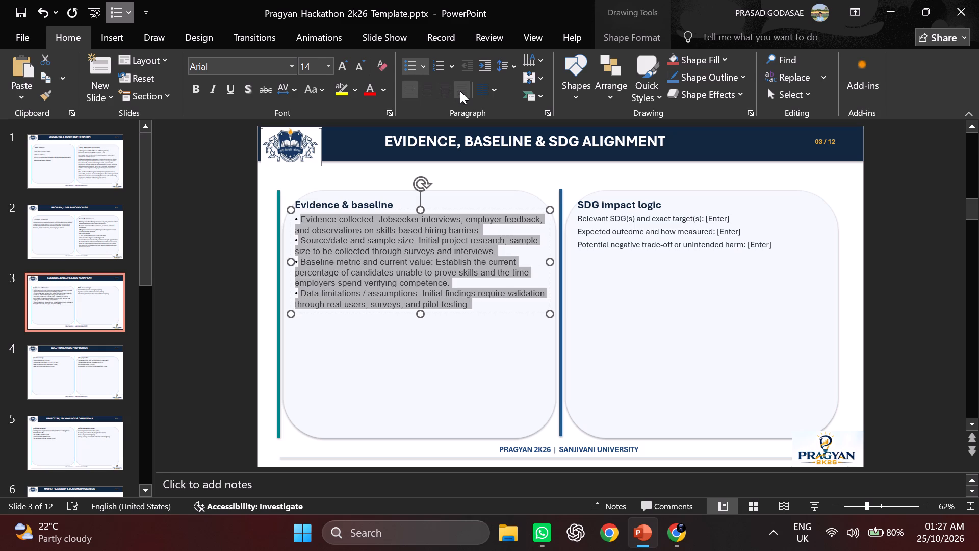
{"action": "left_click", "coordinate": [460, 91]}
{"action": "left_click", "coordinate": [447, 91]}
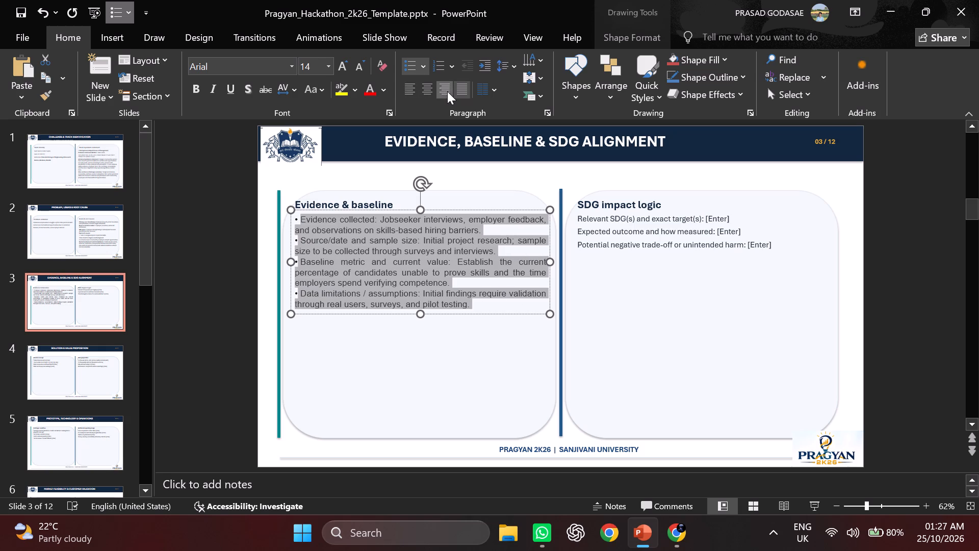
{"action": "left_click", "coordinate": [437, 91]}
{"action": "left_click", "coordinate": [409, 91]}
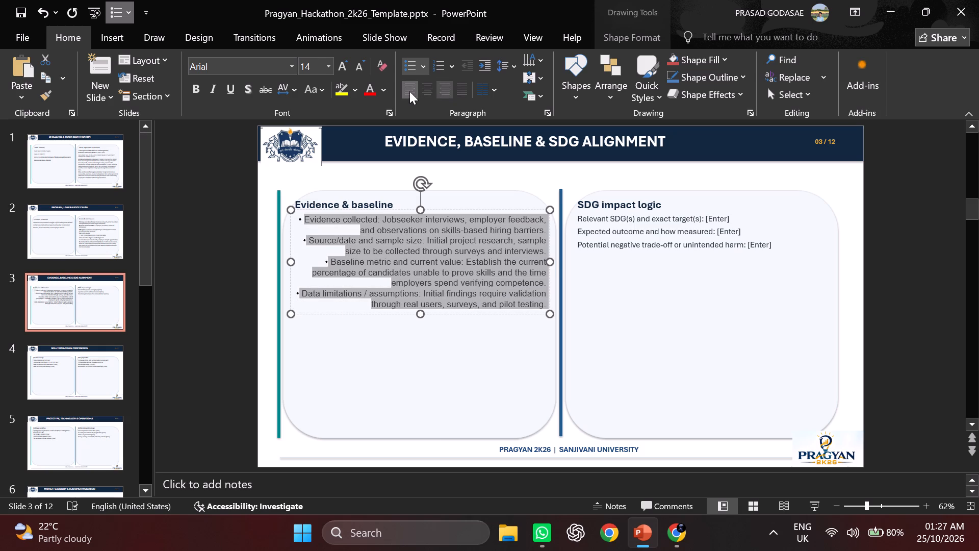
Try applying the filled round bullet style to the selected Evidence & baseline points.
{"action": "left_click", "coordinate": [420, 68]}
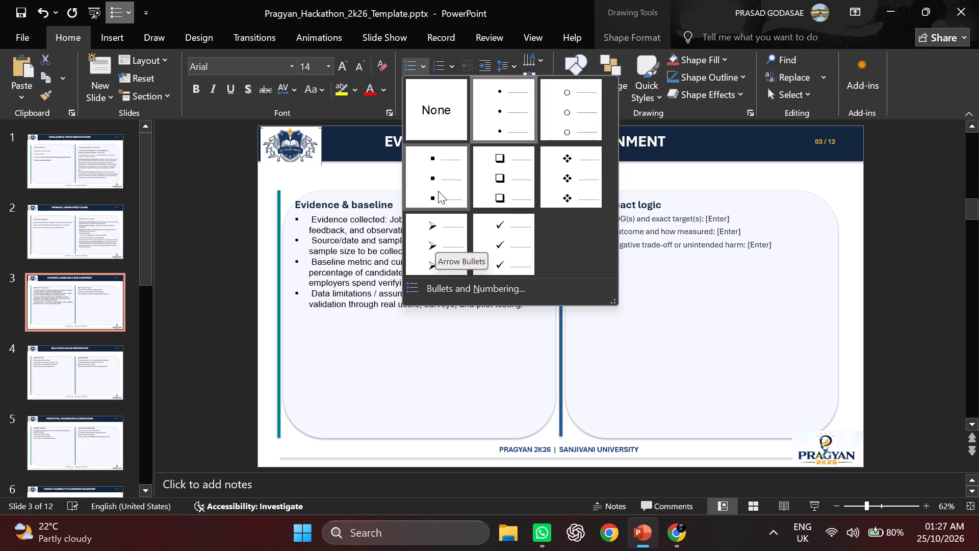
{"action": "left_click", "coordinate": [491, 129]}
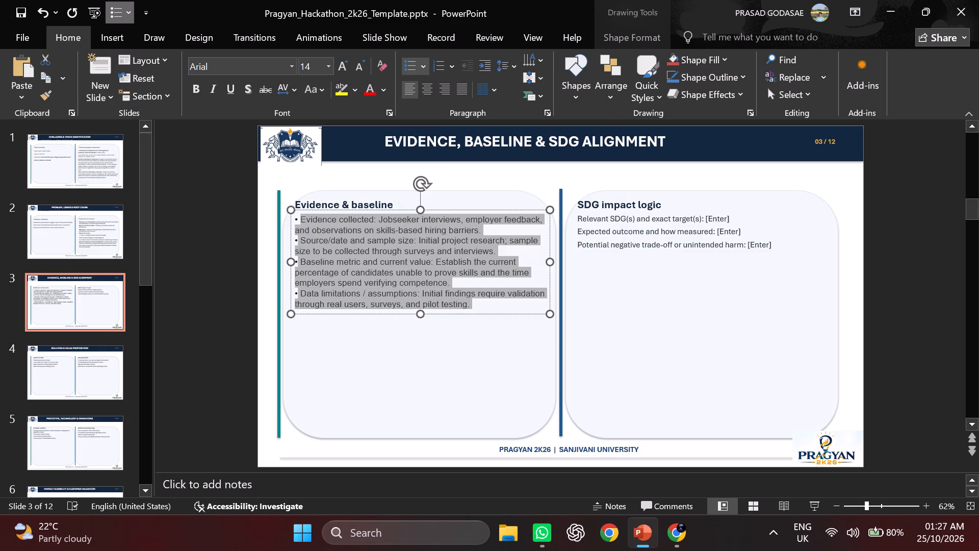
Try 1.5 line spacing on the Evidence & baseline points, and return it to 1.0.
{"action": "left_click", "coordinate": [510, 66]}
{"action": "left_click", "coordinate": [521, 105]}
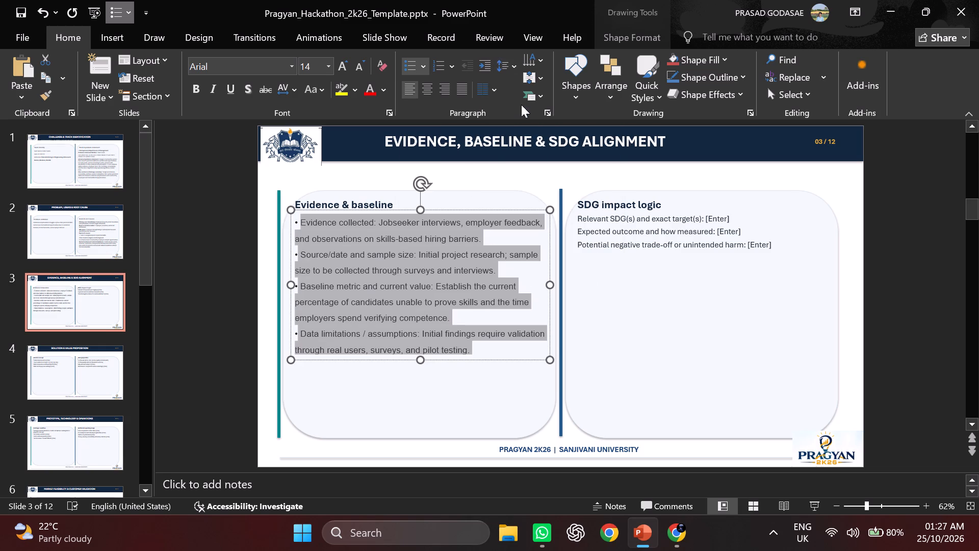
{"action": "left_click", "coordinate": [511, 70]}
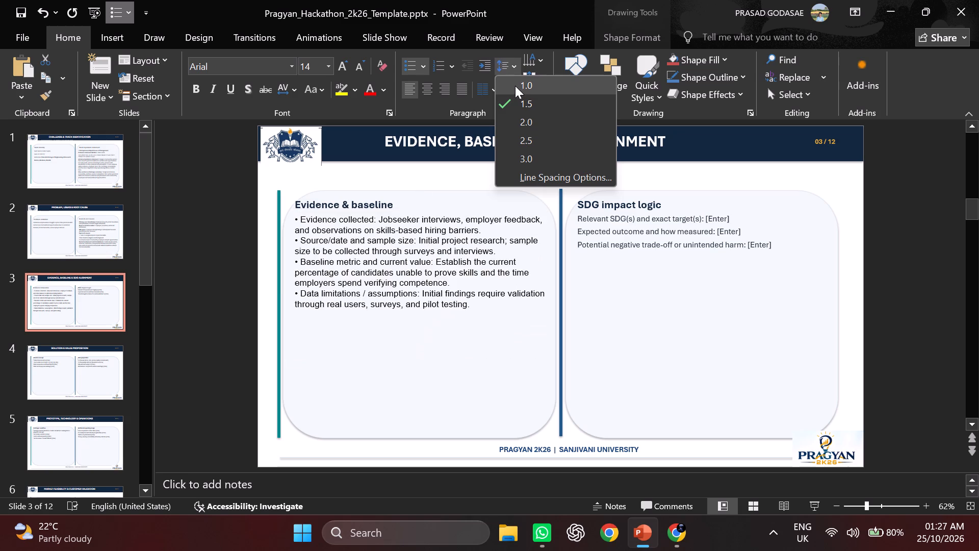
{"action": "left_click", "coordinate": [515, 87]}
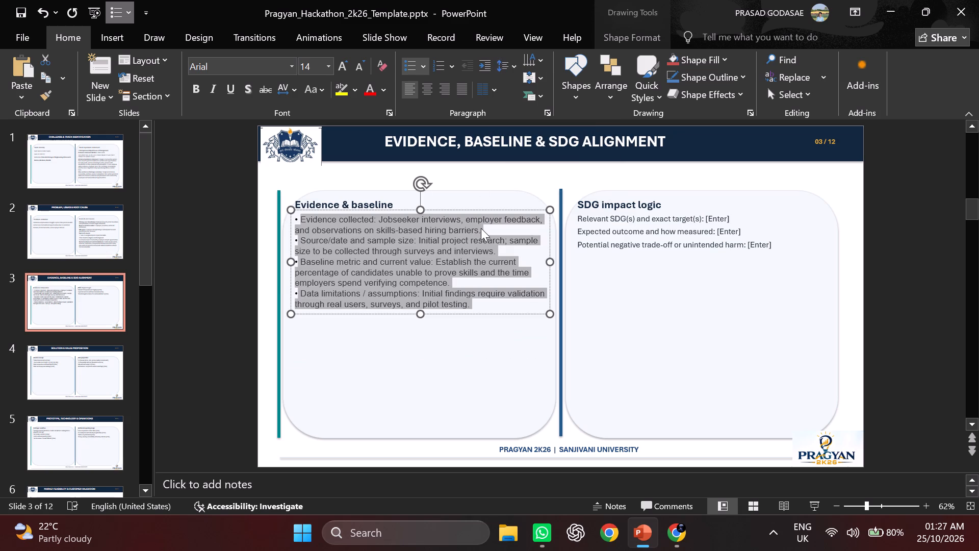
Set the four Evidence & baseline points to font size 15.
{"action": "left_click", "coordinate": [320, 71]}
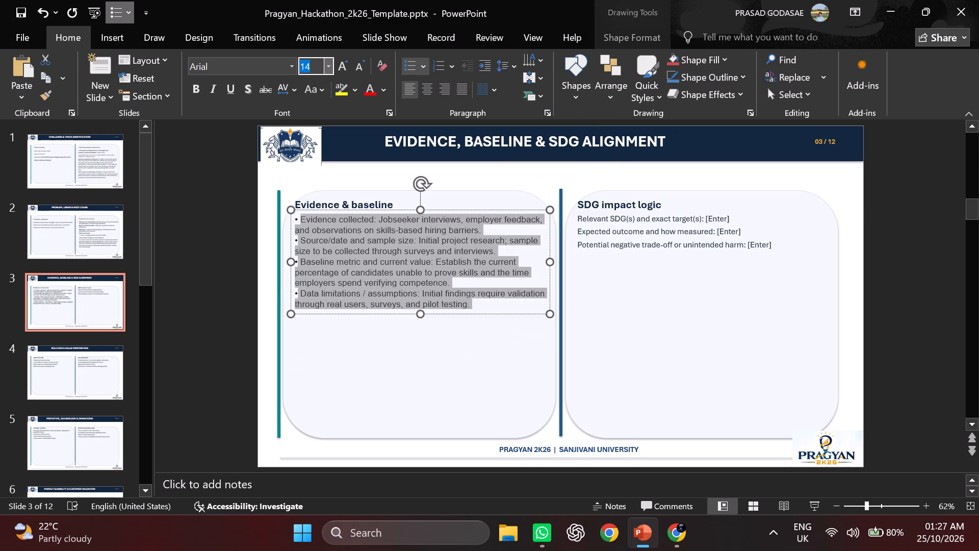
{"action": "key", "text": "1"}
{"action": "key", "text": "5"}
{"action": "key", "text": "Return"}
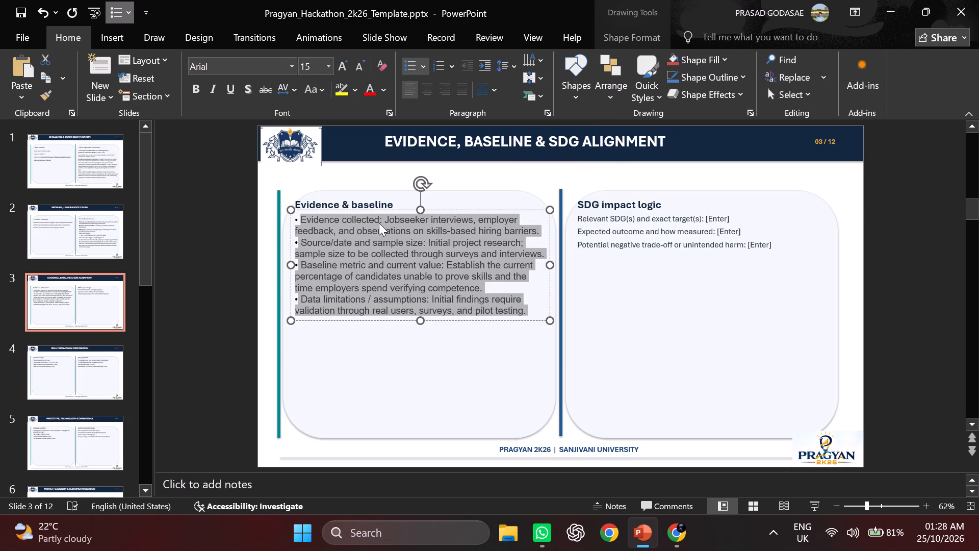
{"action": "left_click", "coordinate": [383, 218]}
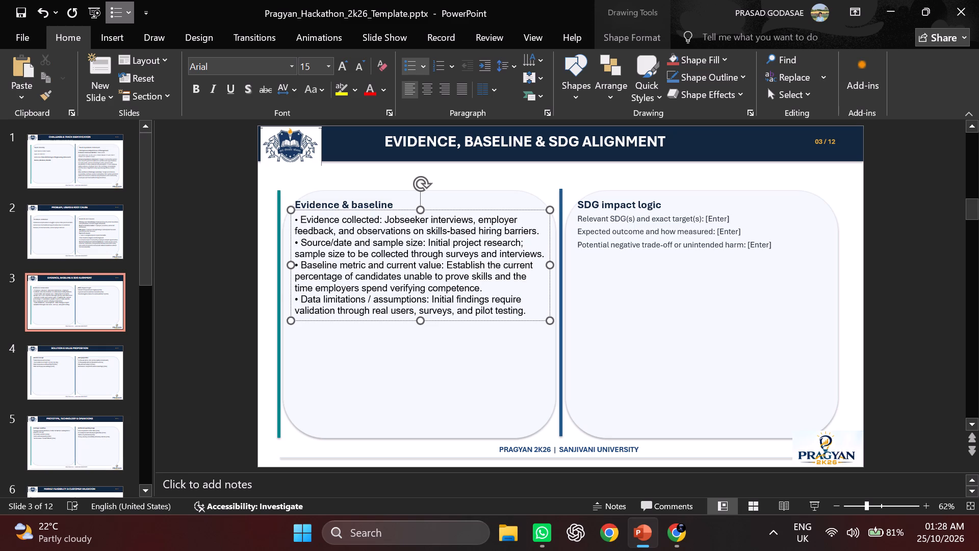
Separate the four Evidence & baseline points with a blank line between each.
{"action": "left_click", "coordinate": [540, 232]}
{"action": "key", "text": "Return"}
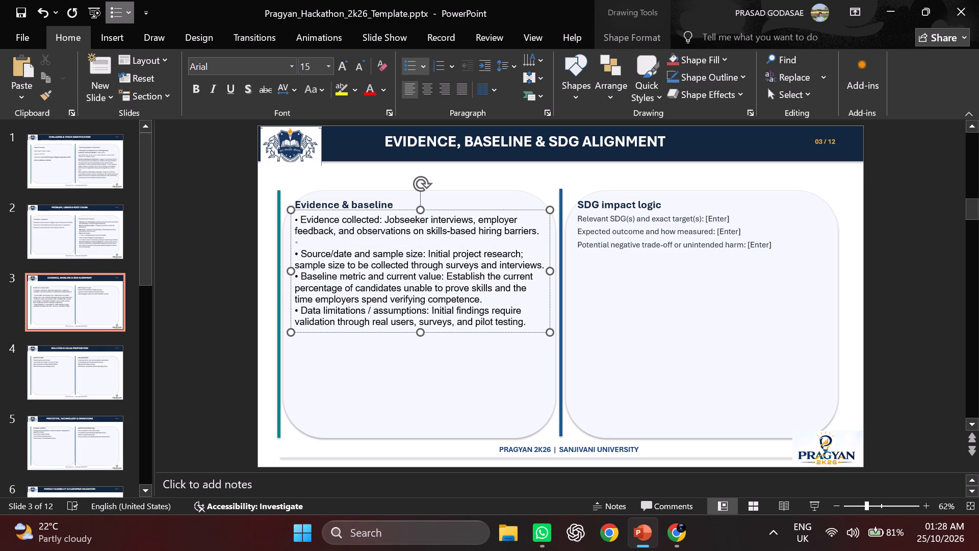
{"action": "left_click", "coordinate": [541, 263]}
{"action": "key", "text": "Right"}
{"action": "key", "text": "Return"}
{"action": "left_click", "coordinate": [482, 315]}
{"action": "key", "text": "Return"}
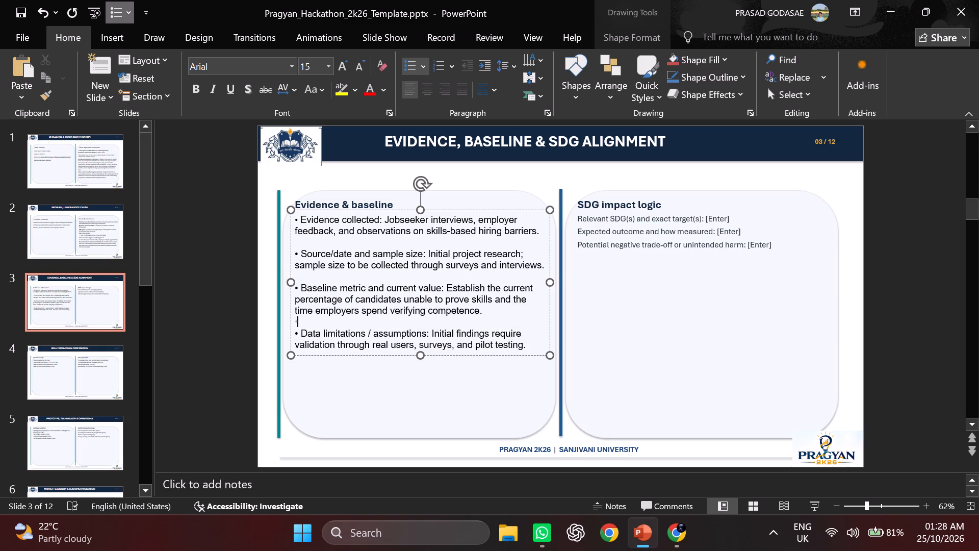
{"action": "left_click", "coordinate": [252, 296]}
Move the text box with the Evidence & baseline points slightly down, leaving a gap below its heading.
{"action": "left_click", "coordinate": [417, 229]}
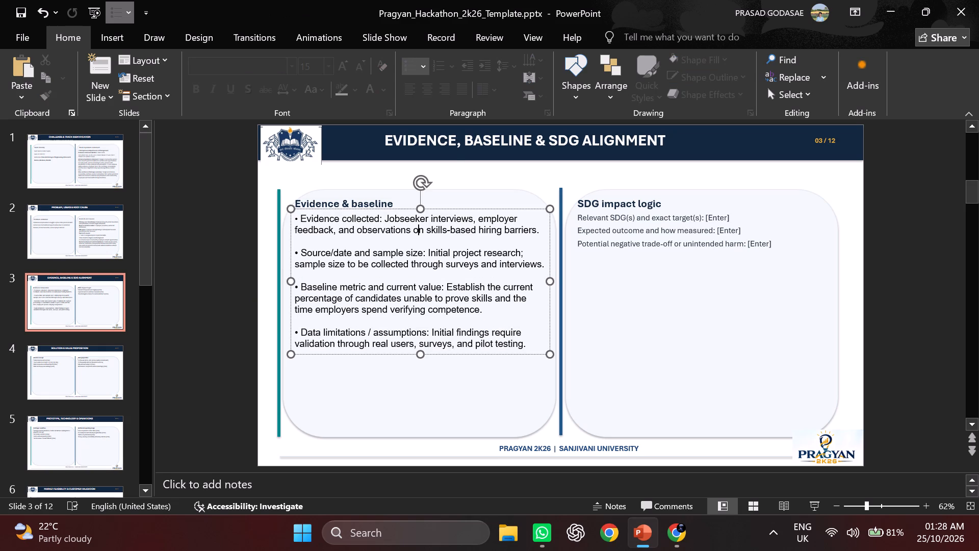
{"action": "left_click_drag", "start_coordinate": [408, 207], "coordinate": [408, 220]}
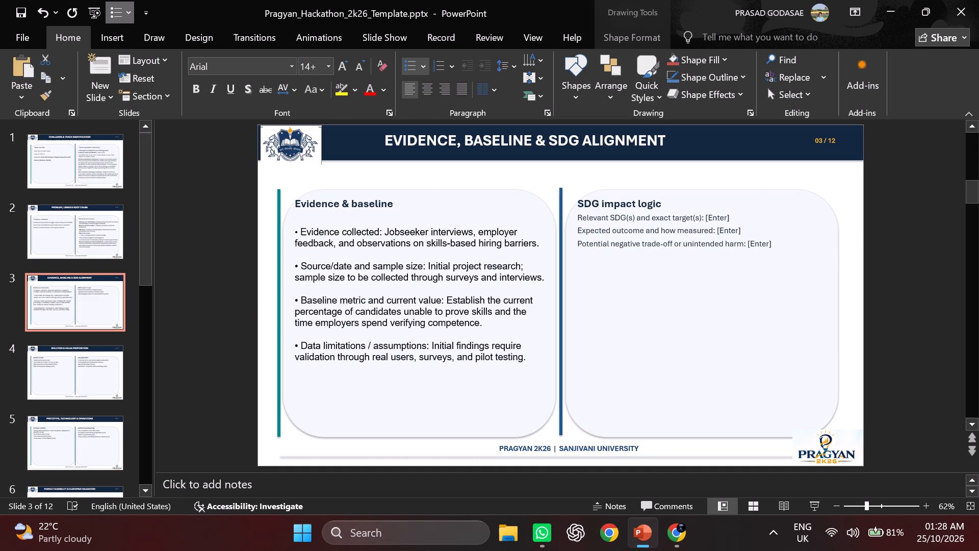
{"action": "left_click_drag", "start_coordinate": [408, 220], "coordinate": [408, 220]}
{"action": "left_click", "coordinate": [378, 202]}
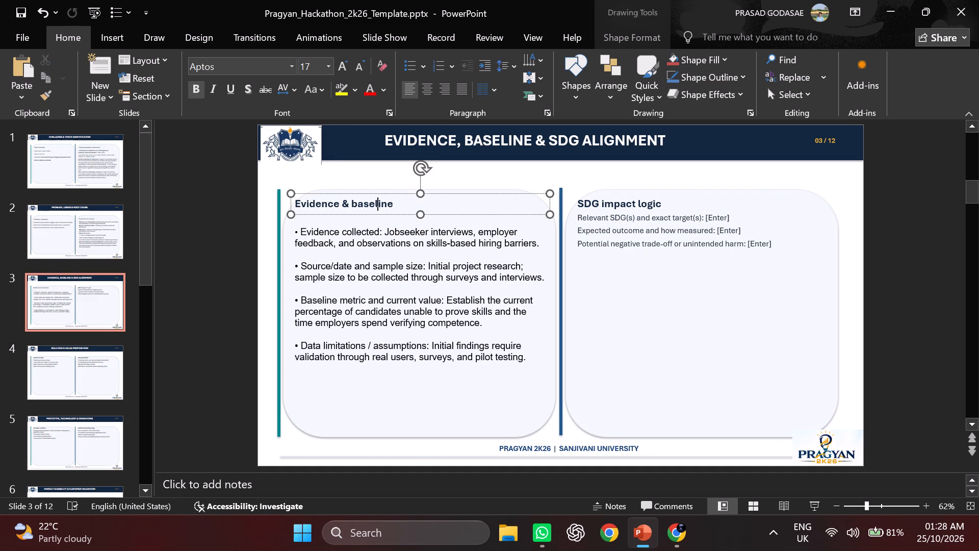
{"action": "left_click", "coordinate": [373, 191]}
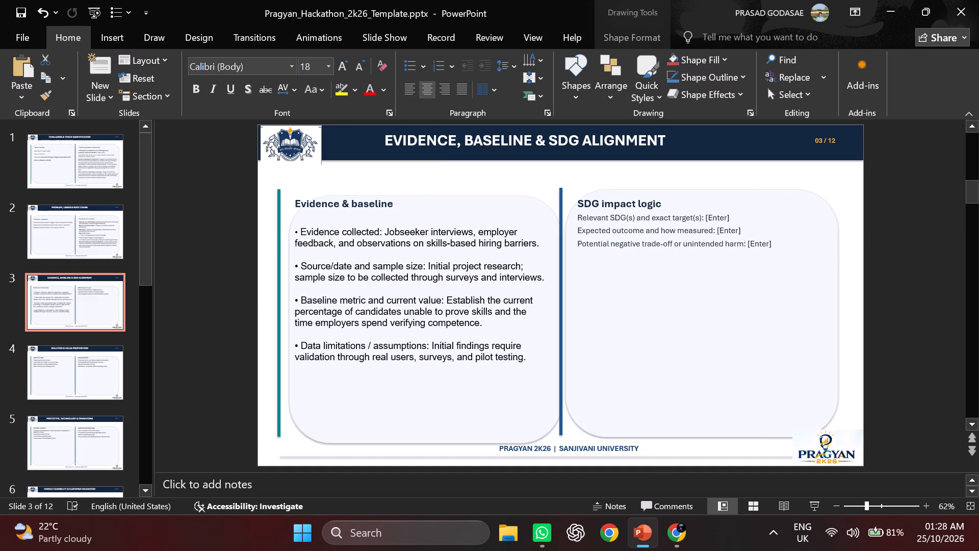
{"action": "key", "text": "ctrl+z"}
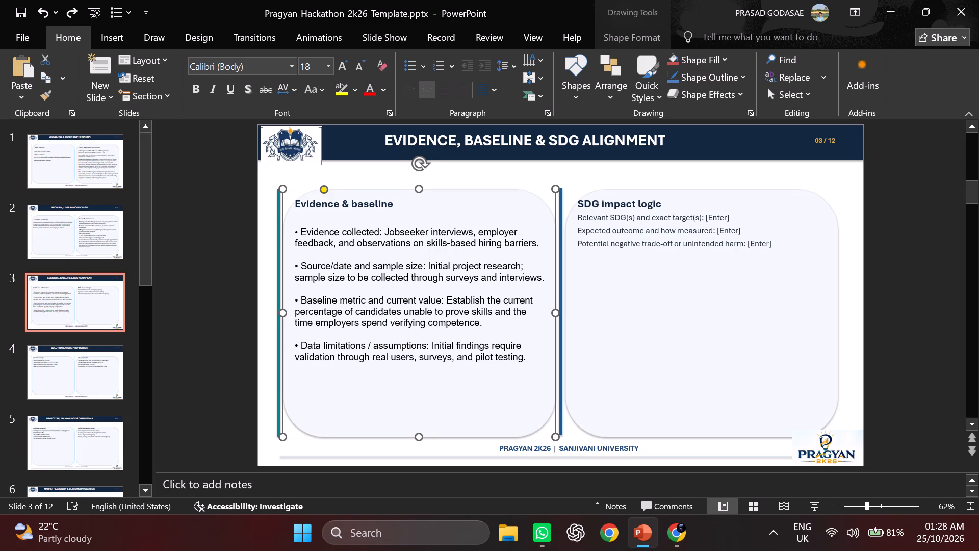
Move the Evidence & baseline heading slightly down and to the right, closer to its points.
{"action": "left_click_drag", "start_coordinate": [369, 201], "coordinate": [366, 193]}
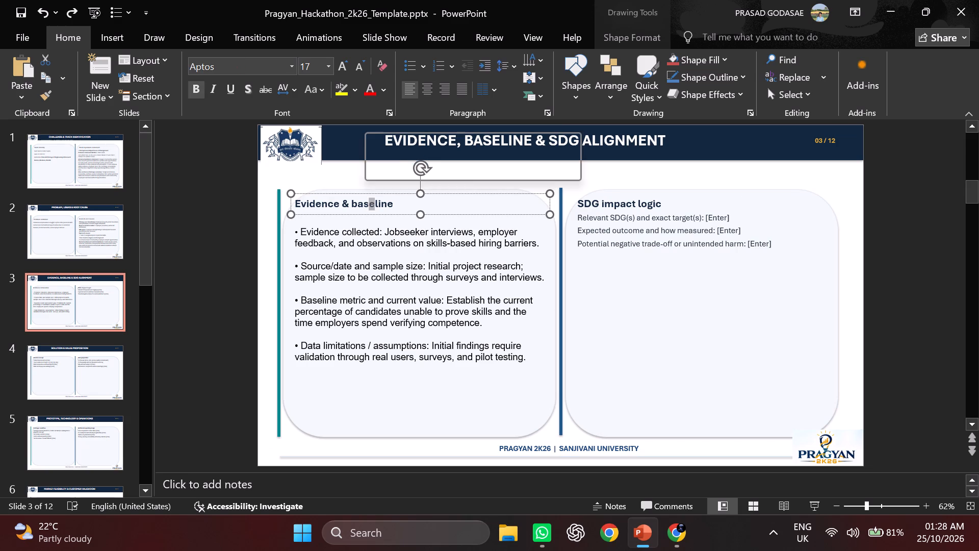
{"action": "left_click_drag", "start_coordinate": [366, 193], "coordinate": [370, 201]}
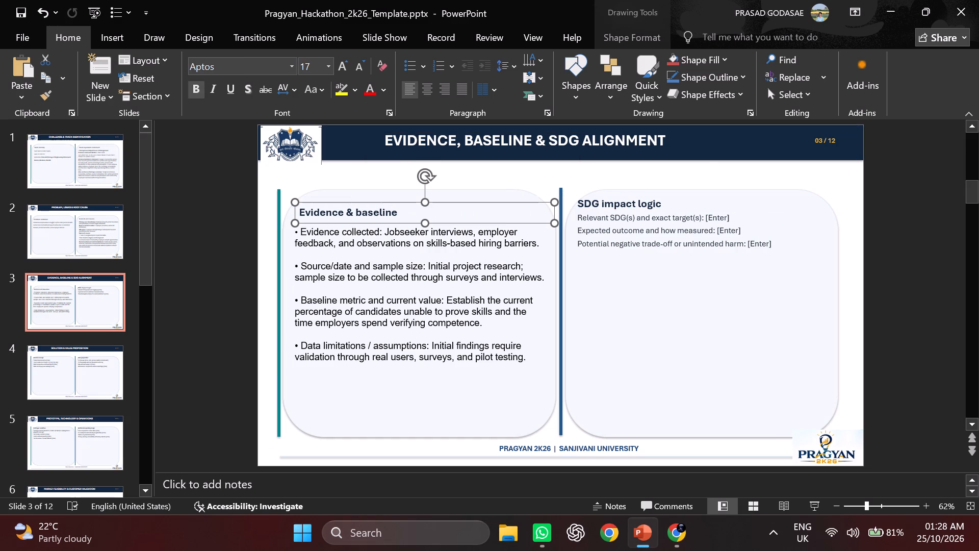
{"action": "left_click", "coordinate": [617, 204]}
{"action": "left_click", "coordinate": [624, 231]}
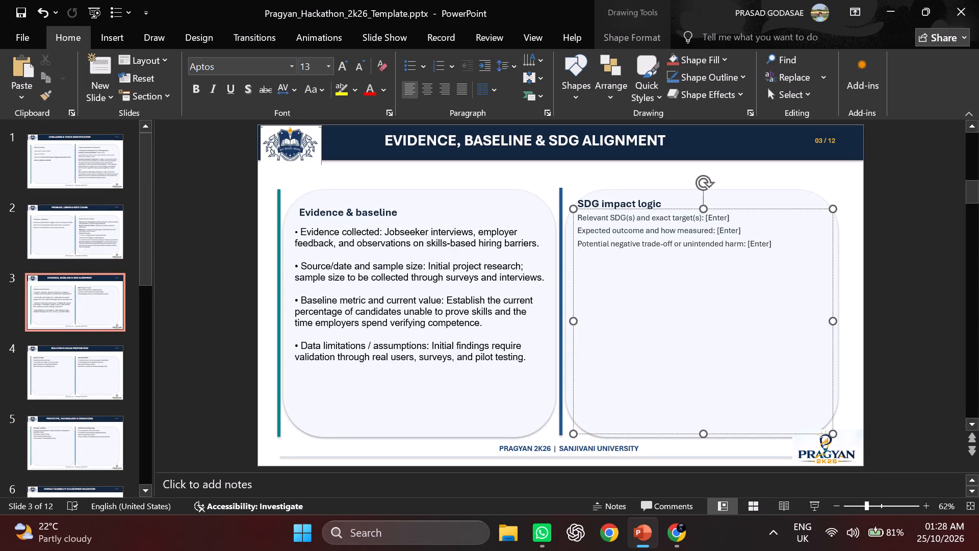
{"action": "left_click", "coordinate": [664, 224]}
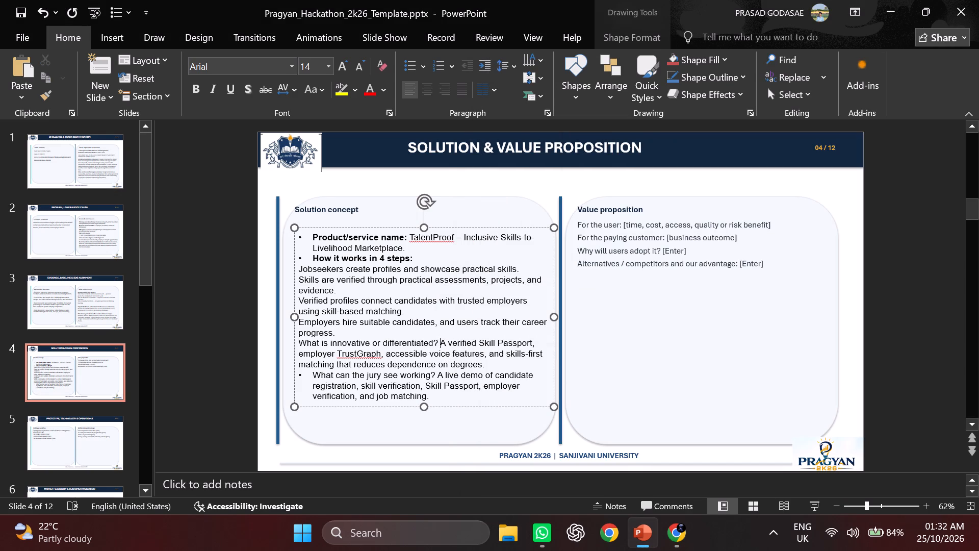
{"action": "key", "text": "numbersign"}
{"action": "key", "text": "BackSpace"}
{"action": "key", "text": "Return"}
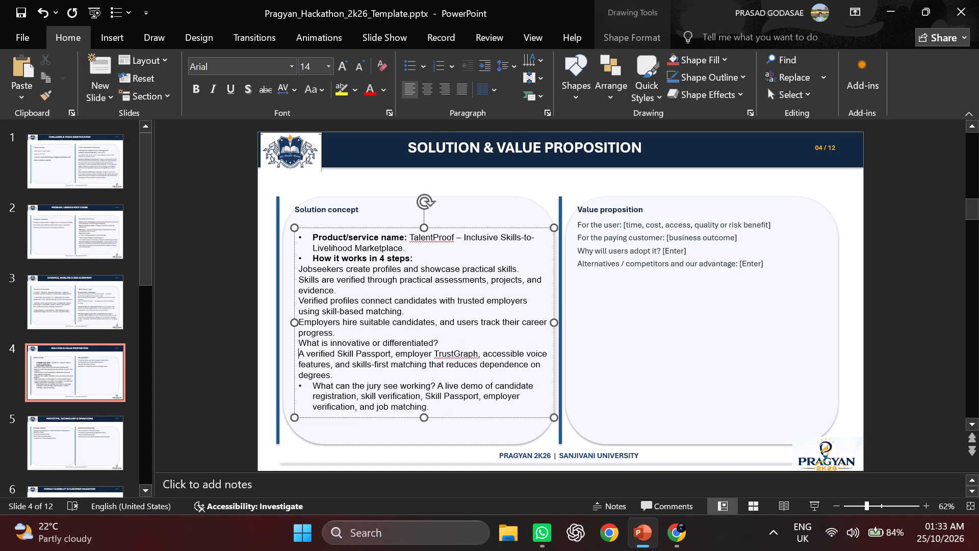
{"action": "left_click_drag", "start_coordinate": [445, 344], "coordinate": [294, 330]}
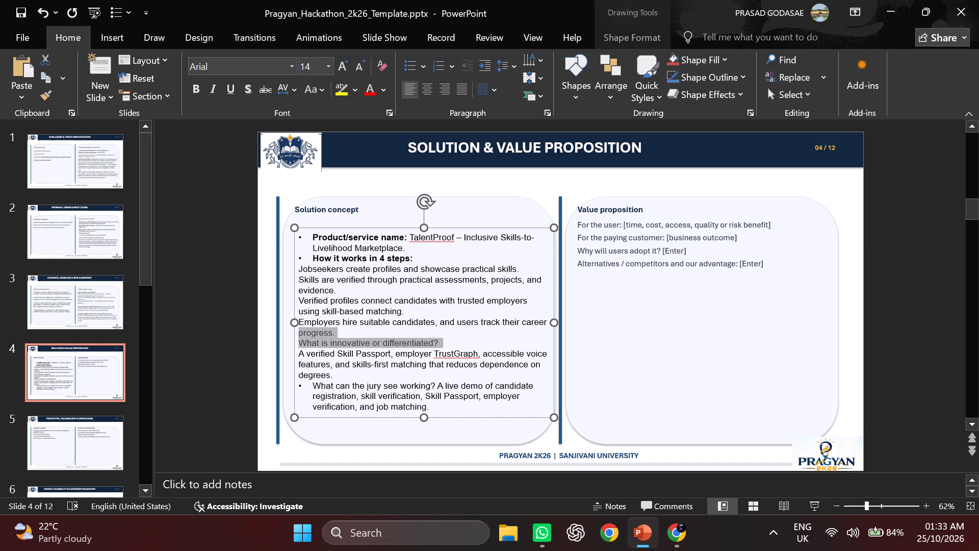
{"action": "left_click_drag", "start_coordinate": [294, 330], "coordinate": [294, 344]}
{"action": "key", "text": "ctrl+b"}
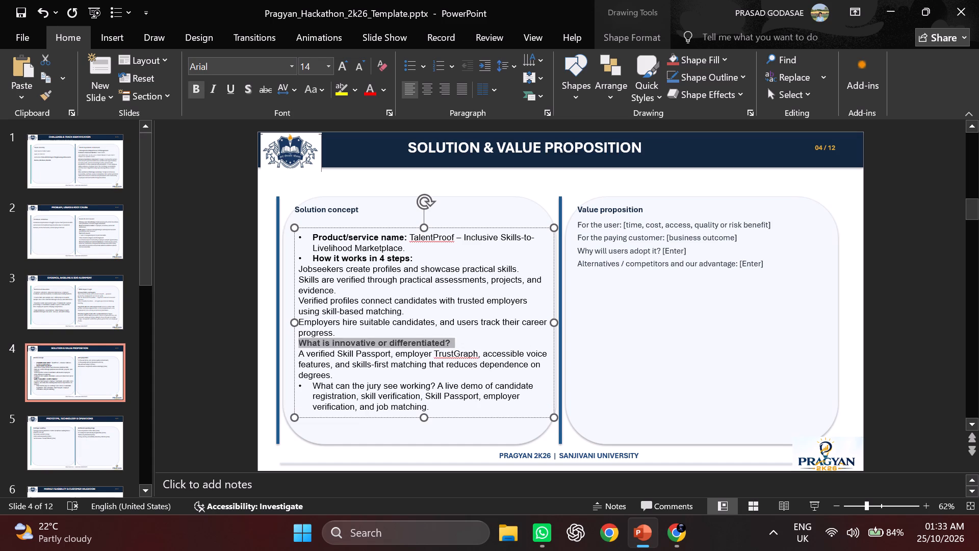
Start the answer to "What can the jury see working?" on its own line and bold the question.
{"action": "left_click", "coordinate": [434, 383]}
{"action": "key", "text": "numbersign"}
{"action": "key", "text": "BackSpace"}
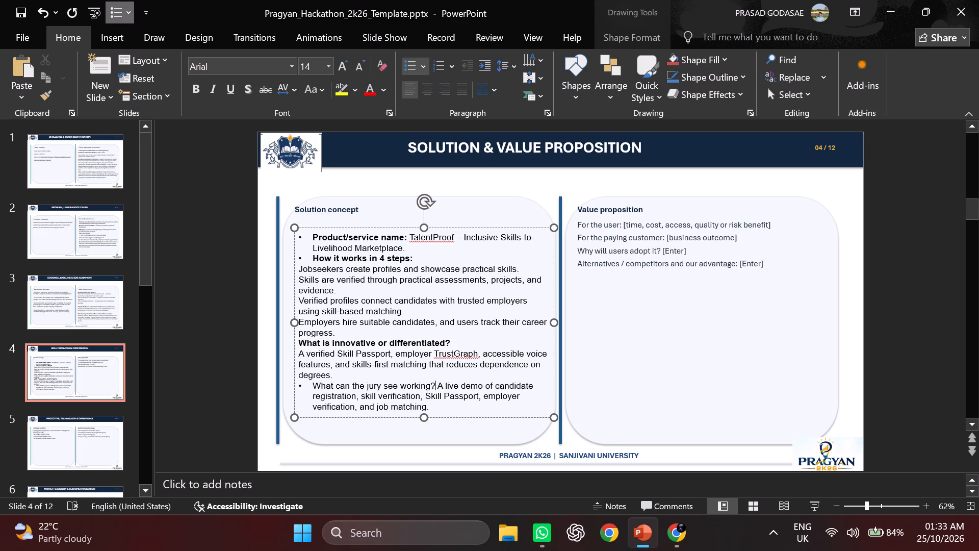
{"action": "key", "text": "Return"}
{"action": "left_click_drag", "start_coordinate": [441, 387], "coordinate": [289, 381]}
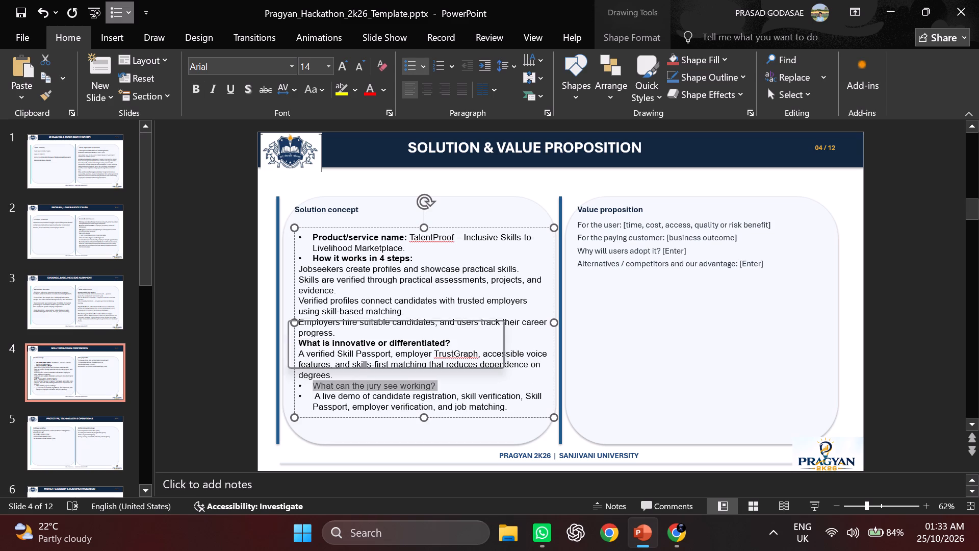
{"action": "key", "text": "ctrl+b"}
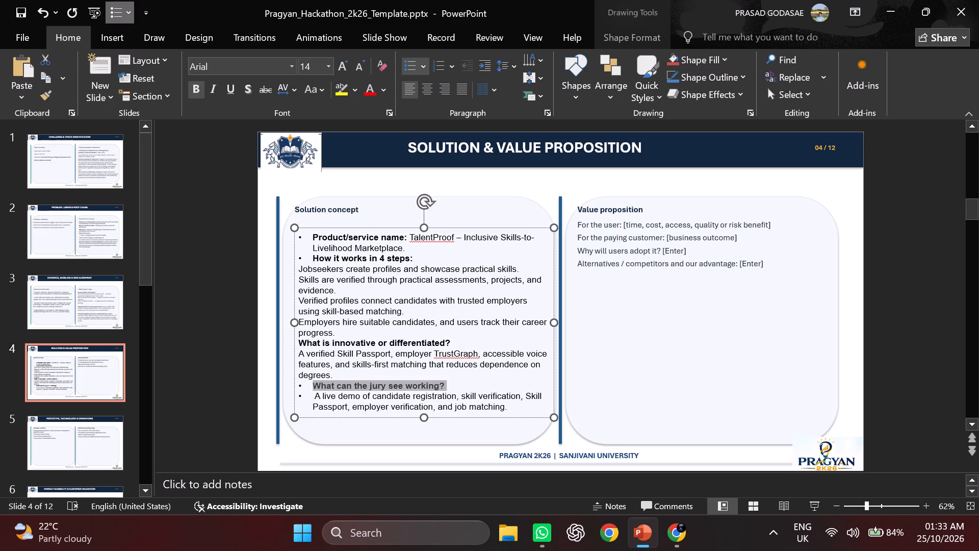
Add a bullet to the "What is innovative or differentiated?" line.
{"action": "left_click", "coordinate": [298, 344]}
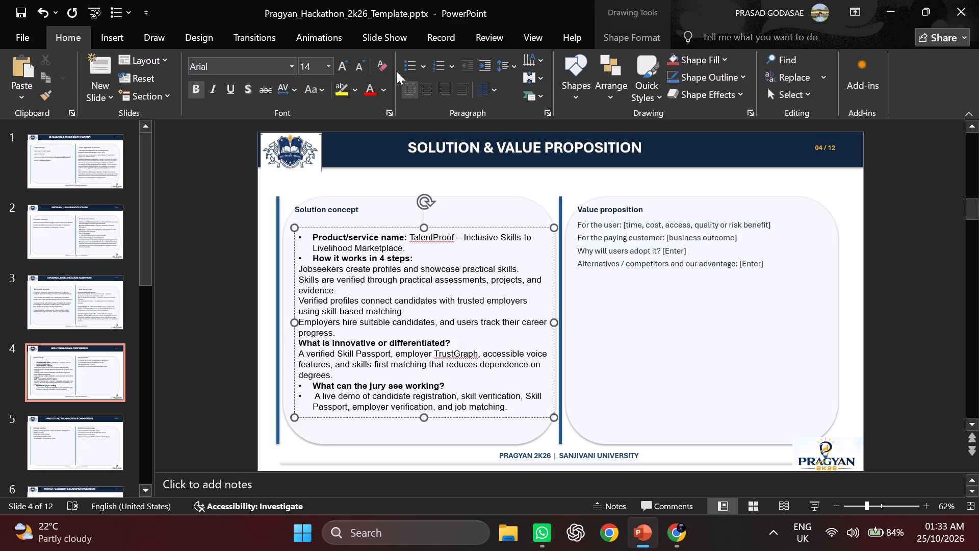
{"action": "left_click", "coordinate": [407, 64]}
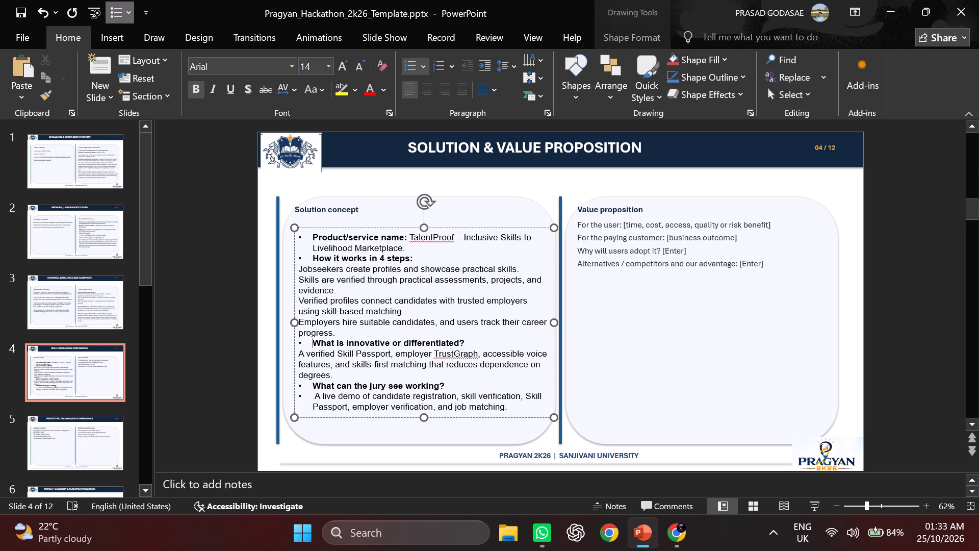
Remove the bullet from the live demo answer below "What can the jury see working?".
{"action": "left_click", "coordinate": [313, 399]}
{"action": "key", "text": "BackSpace"}
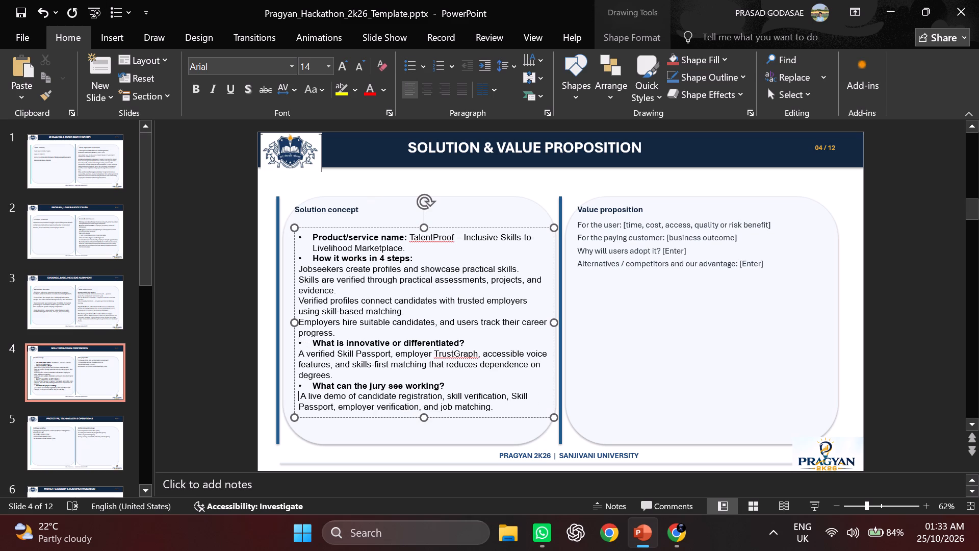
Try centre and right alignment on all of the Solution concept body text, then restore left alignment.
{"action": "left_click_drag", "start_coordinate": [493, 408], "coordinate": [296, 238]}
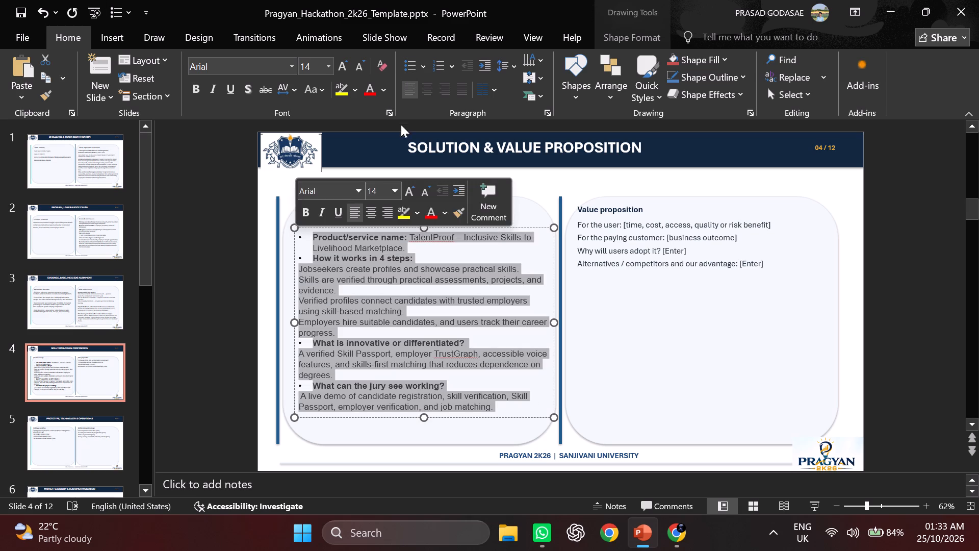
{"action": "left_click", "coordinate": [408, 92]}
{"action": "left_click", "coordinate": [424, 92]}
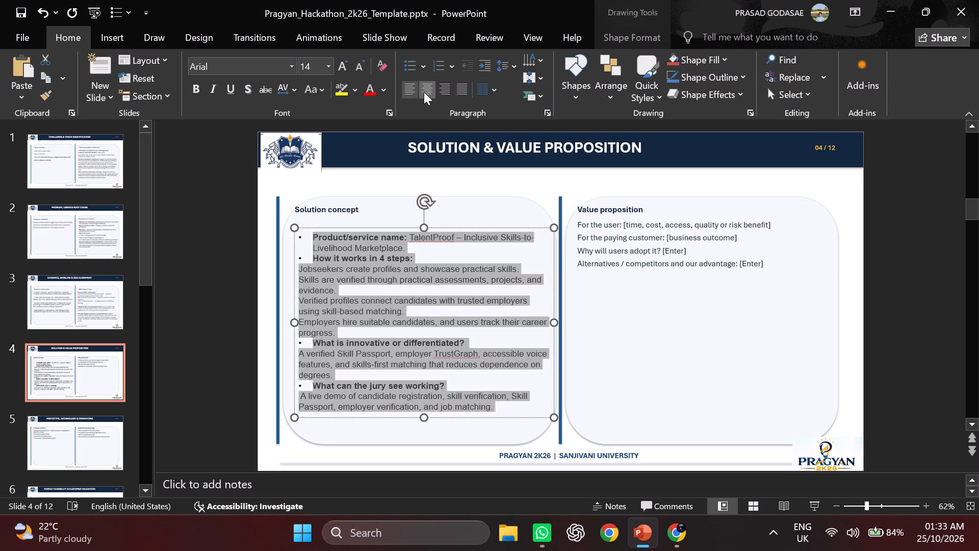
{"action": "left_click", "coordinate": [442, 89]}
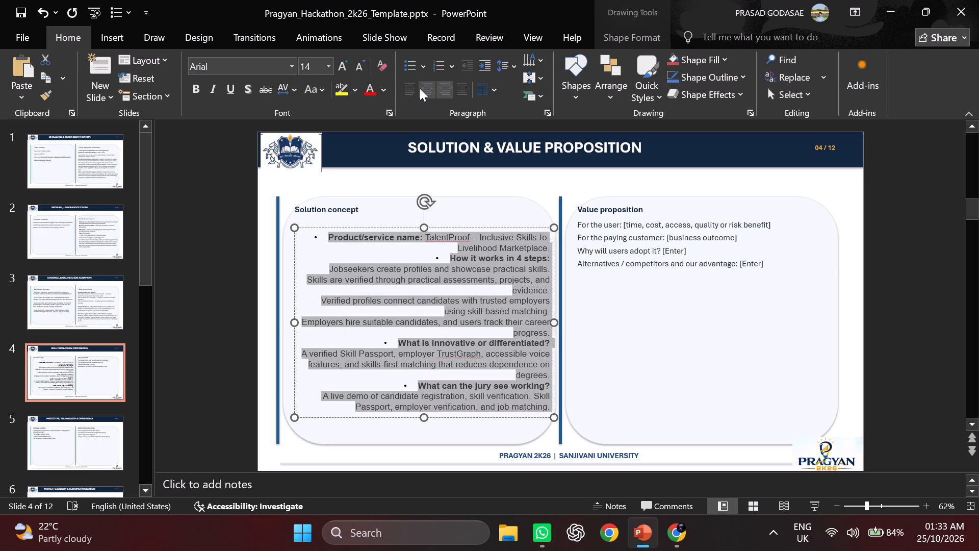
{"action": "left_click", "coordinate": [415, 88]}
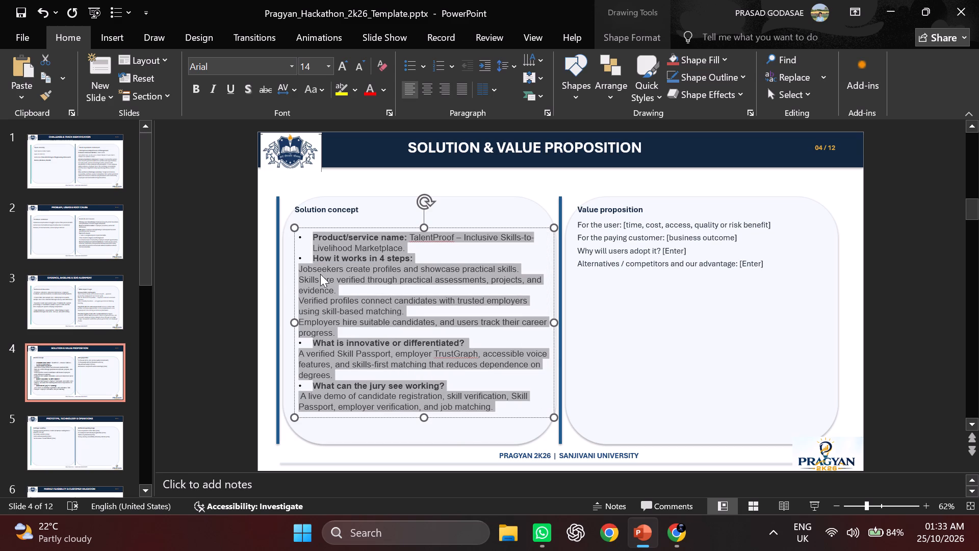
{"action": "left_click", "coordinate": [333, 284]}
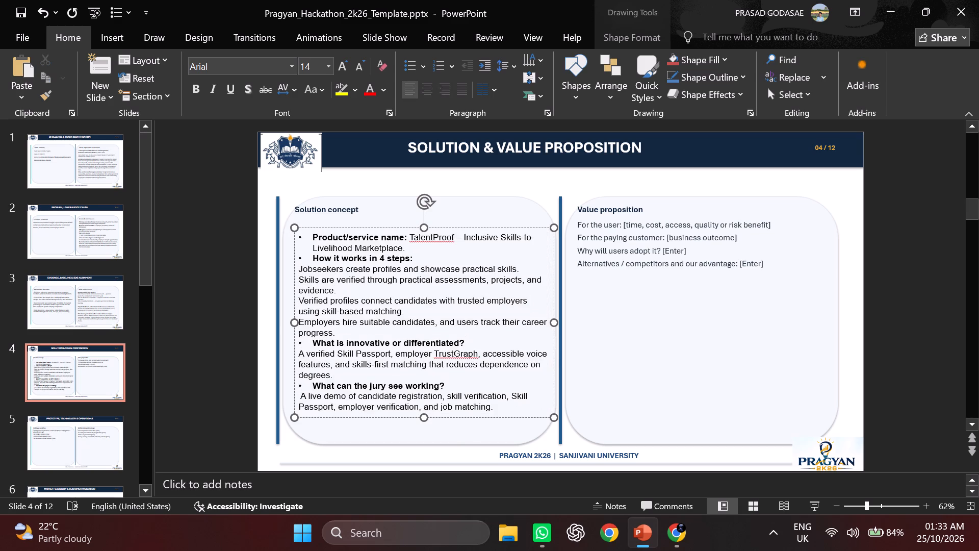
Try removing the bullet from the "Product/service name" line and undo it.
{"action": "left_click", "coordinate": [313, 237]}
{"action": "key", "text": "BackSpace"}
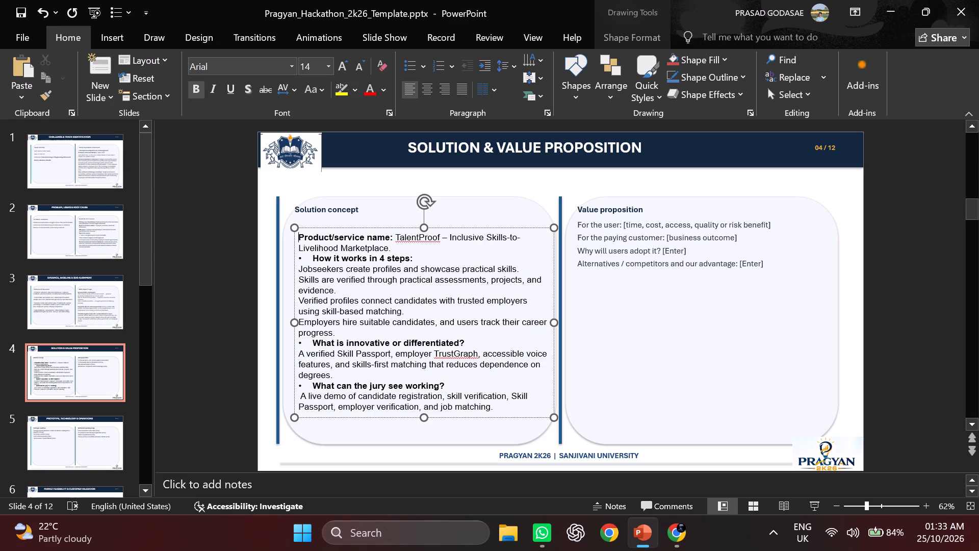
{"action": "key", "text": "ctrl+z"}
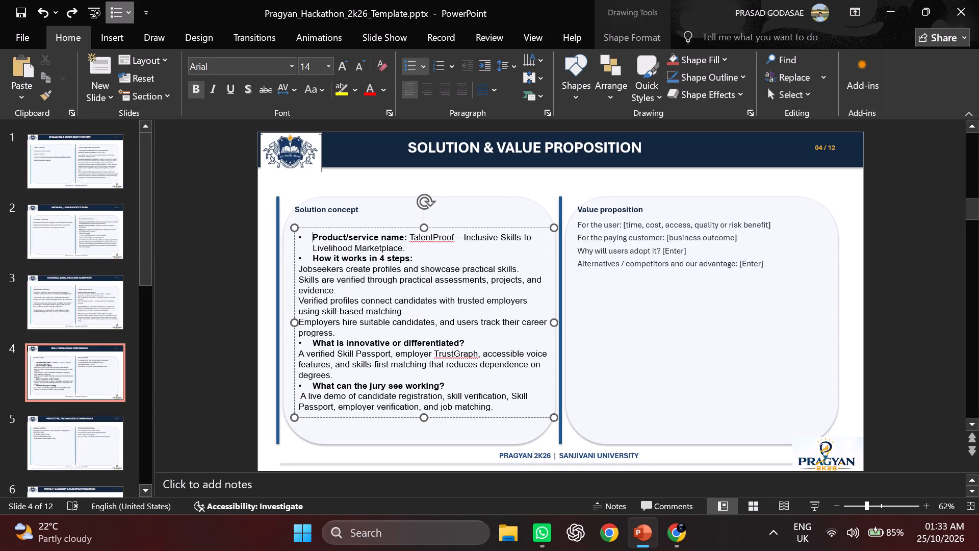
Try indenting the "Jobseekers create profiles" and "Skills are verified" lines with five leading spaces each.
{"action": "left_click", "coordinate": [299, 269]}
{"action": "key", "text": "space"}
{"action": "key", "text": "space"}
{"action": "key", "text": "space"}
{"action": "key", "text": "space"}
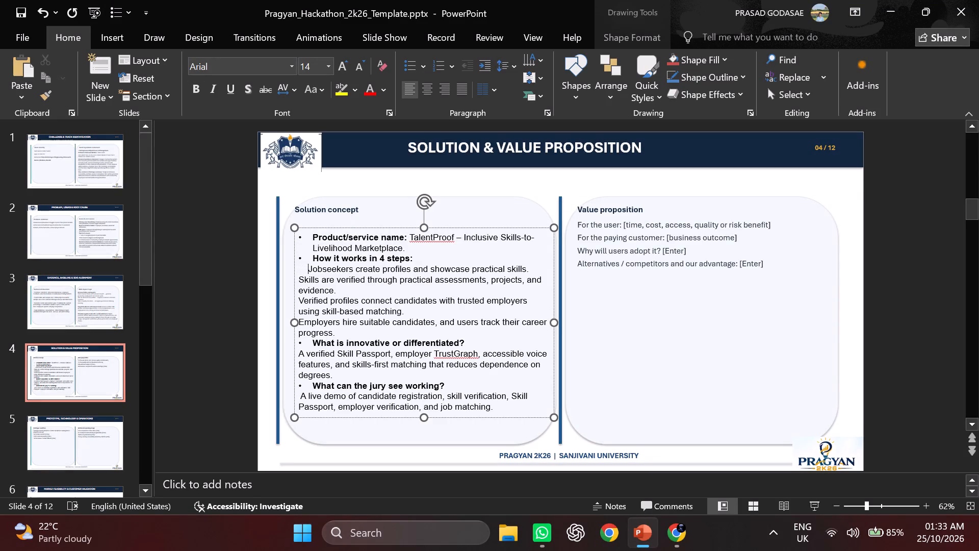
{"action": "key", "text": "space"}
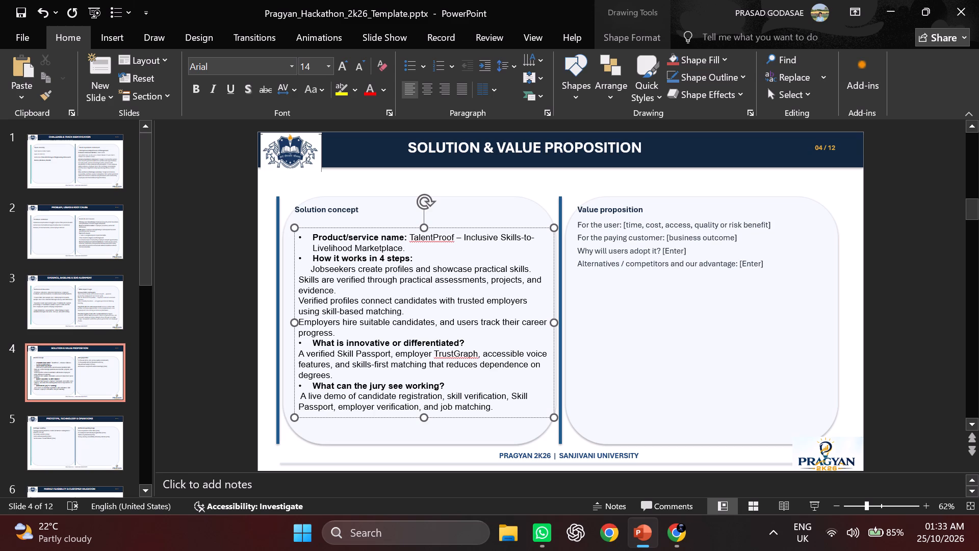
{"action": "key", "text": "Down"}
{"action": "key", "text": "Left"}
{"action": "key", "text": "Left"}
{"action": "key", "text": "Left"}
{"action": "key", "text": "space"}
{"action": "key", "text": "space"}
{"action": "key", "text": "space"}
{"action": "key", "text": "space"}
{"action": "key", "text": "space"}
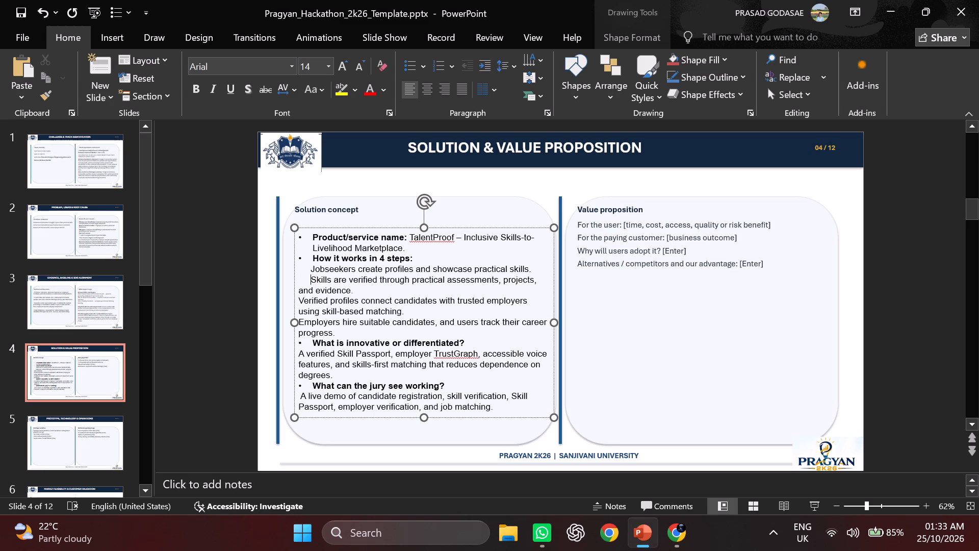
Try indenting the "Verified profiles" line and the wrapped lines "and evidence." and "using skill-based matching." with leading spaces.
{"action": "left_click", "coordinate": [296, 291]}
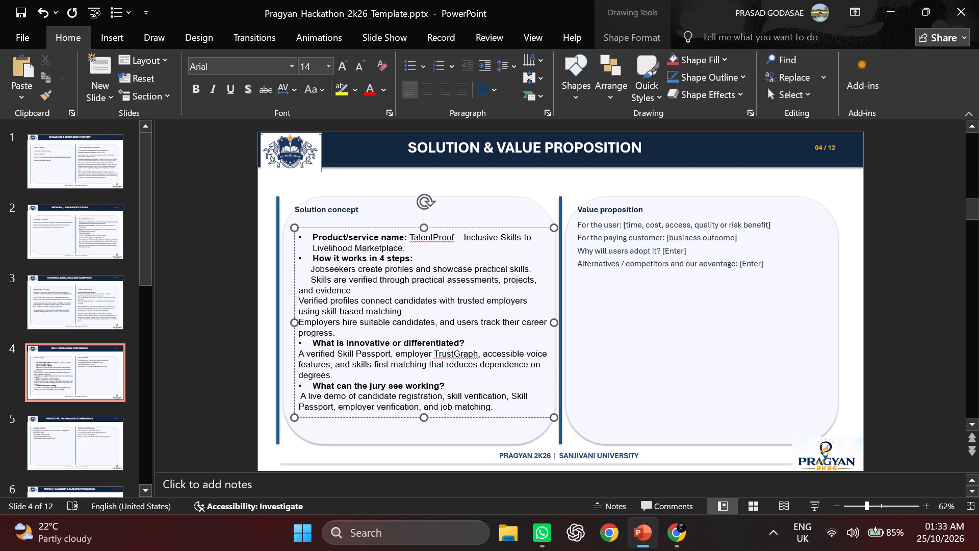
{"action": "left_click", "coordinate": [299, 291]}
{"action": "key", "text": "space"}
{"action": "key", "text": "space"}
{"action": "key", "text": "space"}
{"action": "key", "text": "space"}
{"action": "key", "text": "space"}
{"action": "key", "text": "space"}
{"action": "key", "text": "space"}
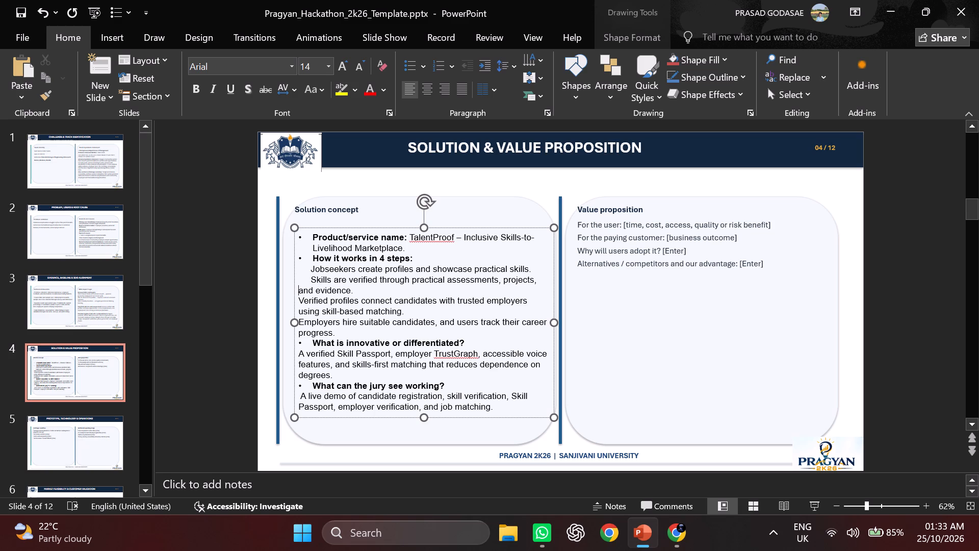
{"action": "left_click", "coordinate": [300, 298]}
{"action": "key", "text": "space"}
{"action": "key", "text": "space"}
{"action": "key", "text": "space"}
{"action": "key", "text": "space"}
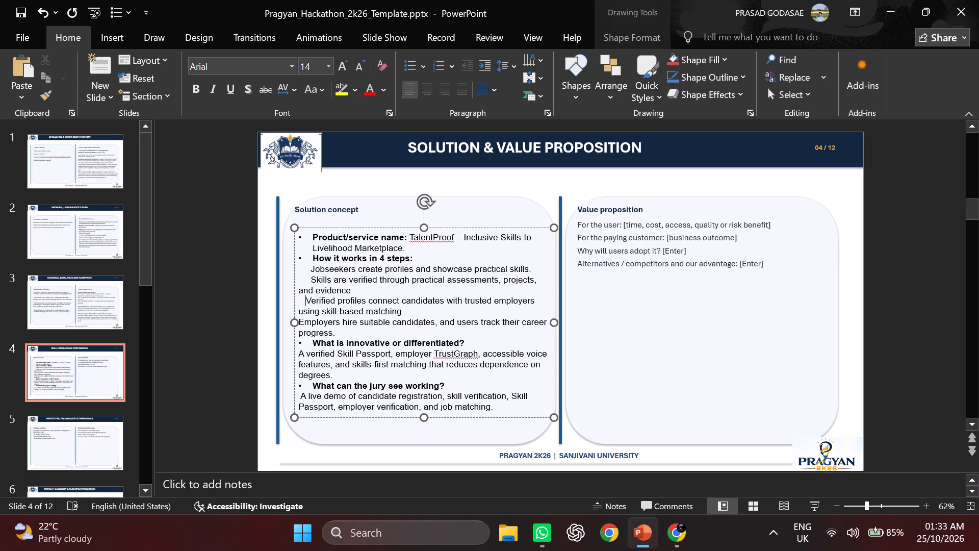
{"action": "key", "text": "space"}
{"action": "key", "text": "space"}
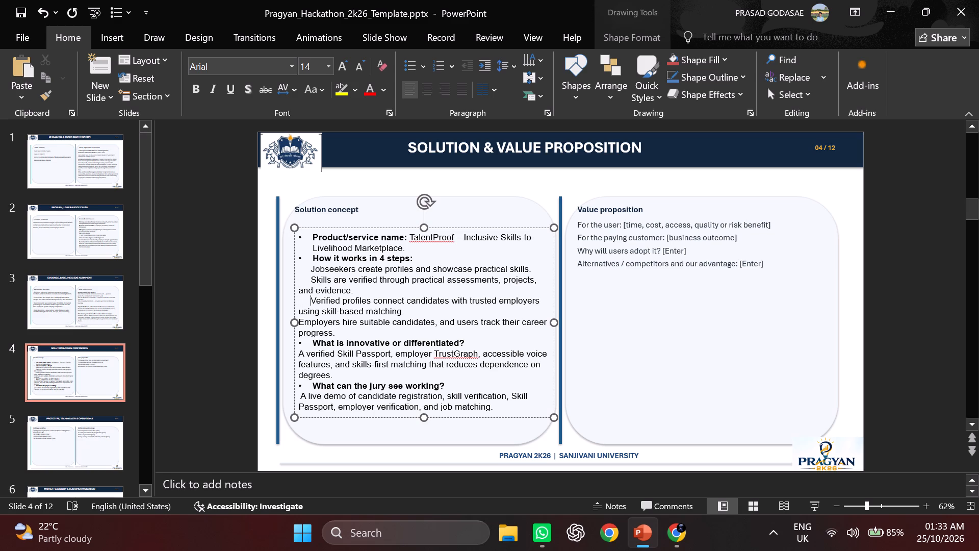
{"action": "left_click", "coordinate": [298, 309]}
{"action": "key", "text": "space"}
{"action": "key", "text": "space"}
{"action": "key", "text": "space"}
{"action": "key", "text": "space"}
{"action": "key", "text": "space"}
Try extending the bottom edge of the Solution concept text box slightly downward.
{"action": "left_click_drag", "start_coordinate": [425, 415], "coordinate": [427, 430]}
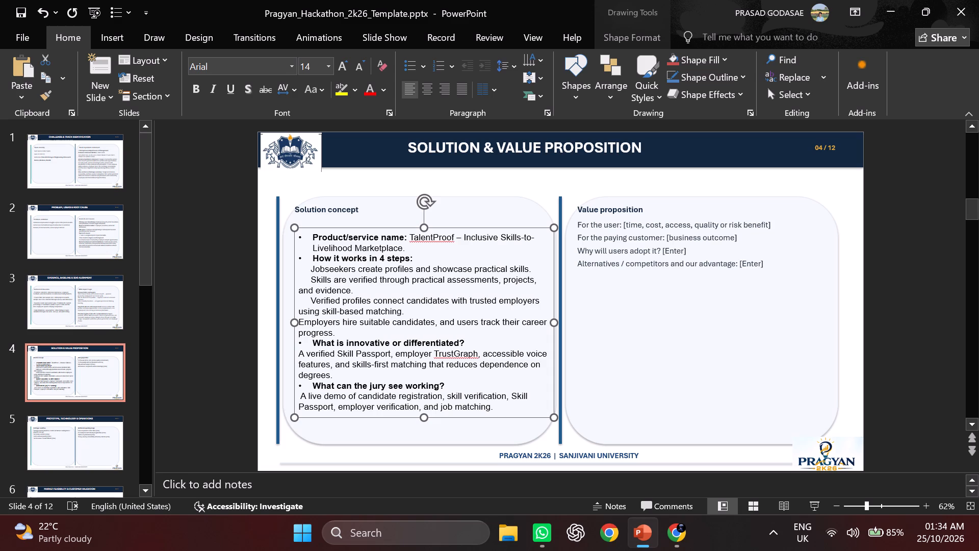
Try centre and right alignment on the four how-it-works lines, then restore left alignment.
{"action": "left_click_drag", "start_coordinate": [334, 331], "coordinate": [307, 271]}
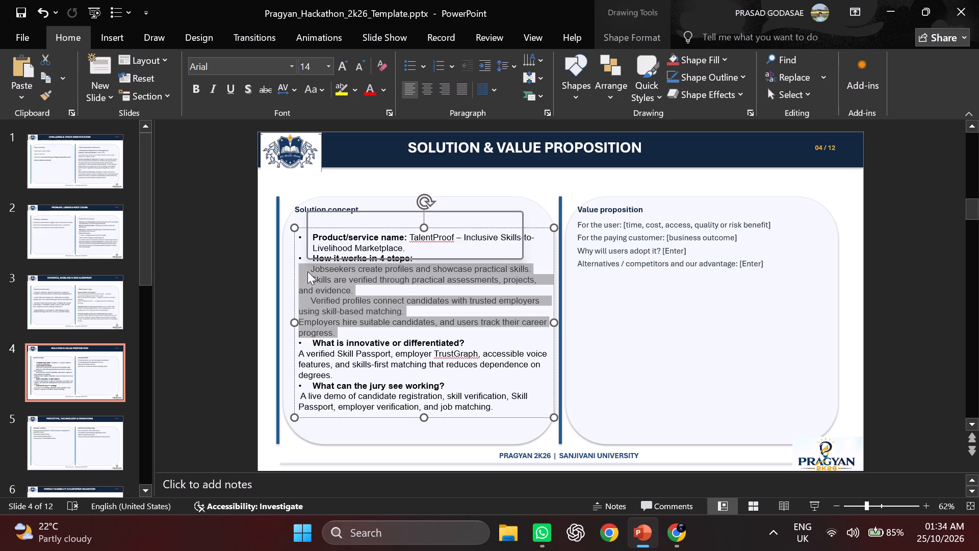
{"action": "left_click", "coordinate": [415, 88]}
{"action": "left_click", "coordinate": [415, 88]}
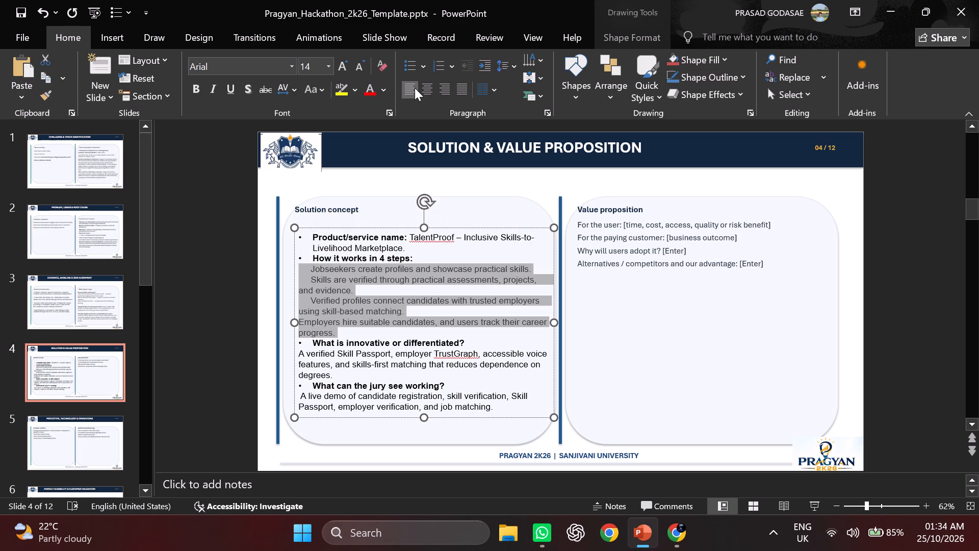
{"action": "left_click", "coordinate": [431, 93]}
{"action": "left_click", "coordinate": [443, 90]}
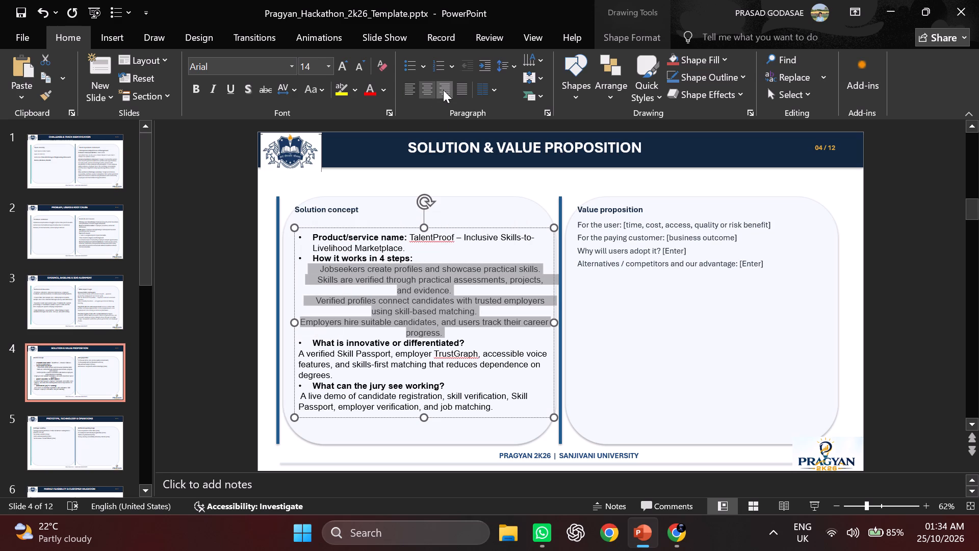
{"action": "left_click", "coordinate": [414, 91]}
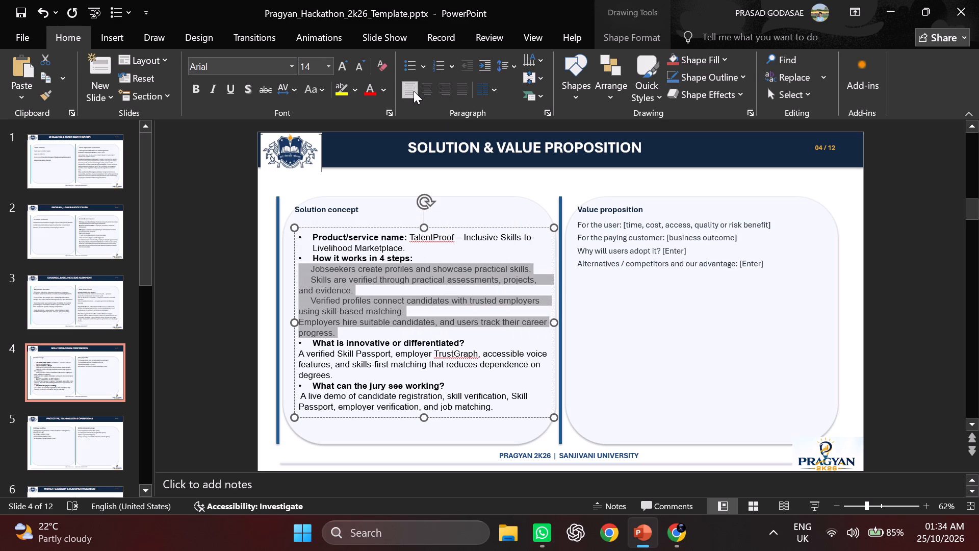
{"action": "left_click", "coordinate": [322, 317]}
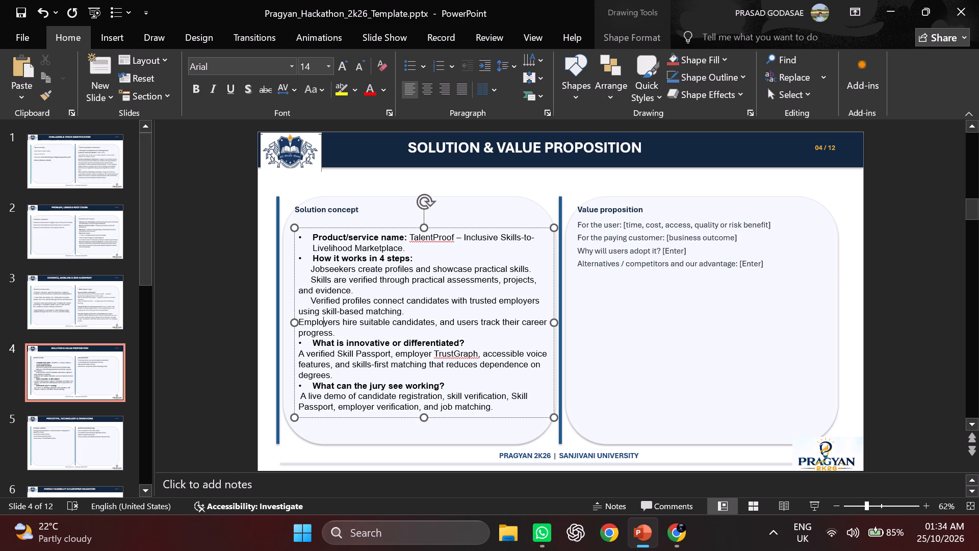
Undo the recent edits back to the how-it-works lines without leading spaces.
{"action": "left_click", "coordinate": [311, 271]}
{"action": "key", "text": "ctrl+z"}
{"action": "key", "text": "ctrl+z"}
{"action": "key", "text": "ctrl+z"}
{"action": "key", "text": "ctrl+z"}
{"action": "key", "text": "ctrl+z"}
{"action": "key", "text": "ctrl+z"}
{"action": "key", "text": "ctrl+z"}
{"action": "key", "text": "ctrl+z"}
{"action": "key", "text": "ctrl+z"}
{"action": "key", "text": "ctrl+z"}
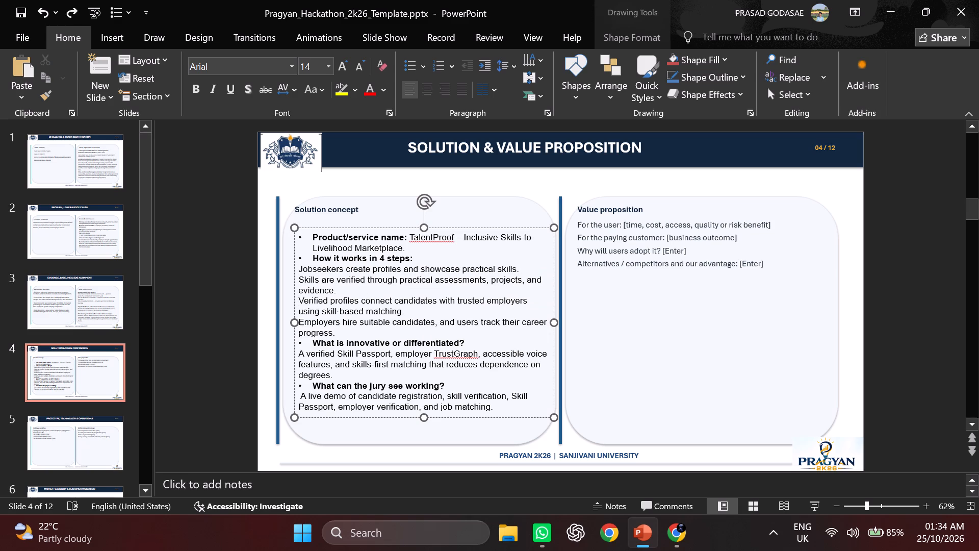
Number the four how-it-works lines 1 to 4, each with a period after its number.
{"action": "key", "text": "1"}
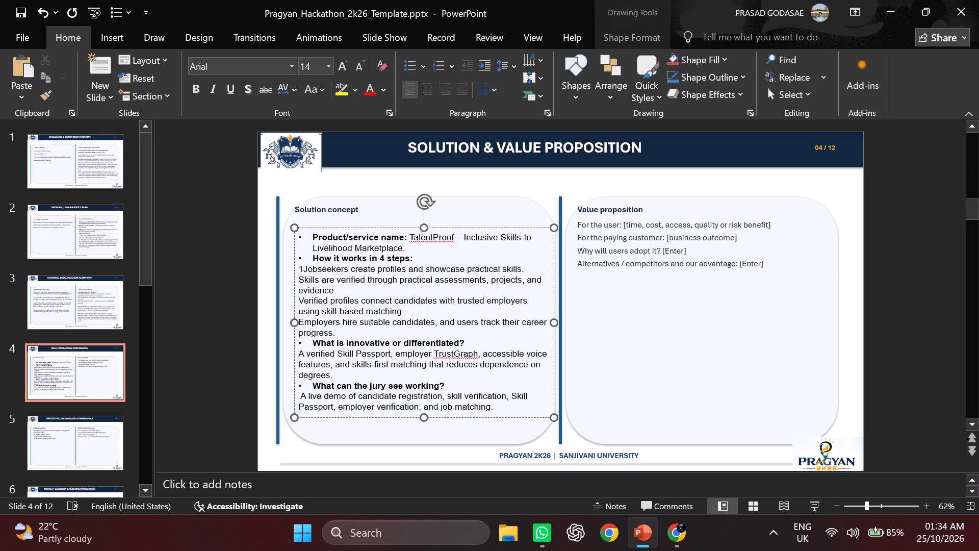
{"action": "key", "text": "period"}
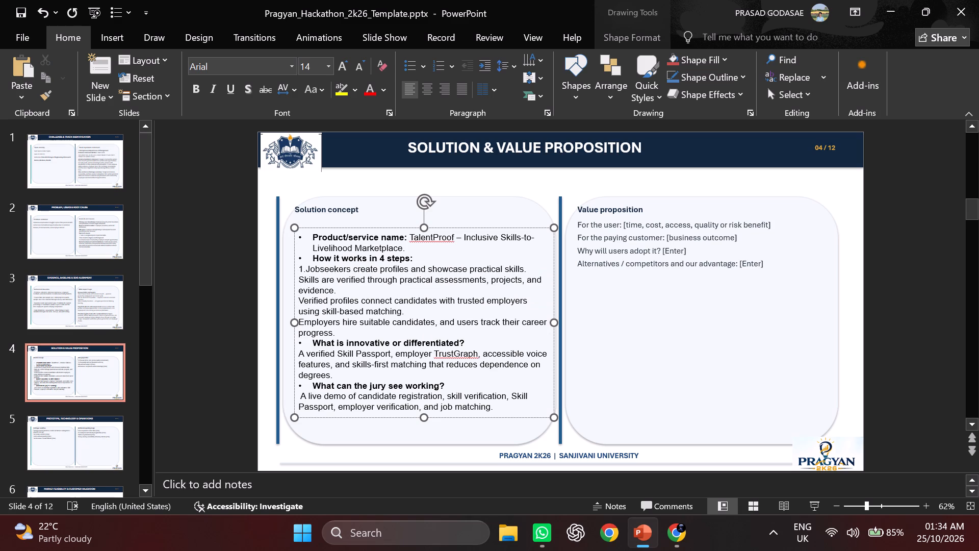
{"action": "key", "text": "Down"}
{"action": "key", "text": "Left"}
{"action": "type", "text": "2."}
{"action": "key", "text": "space"}
{"action": "left_click", "coordinate": [304, 271]}
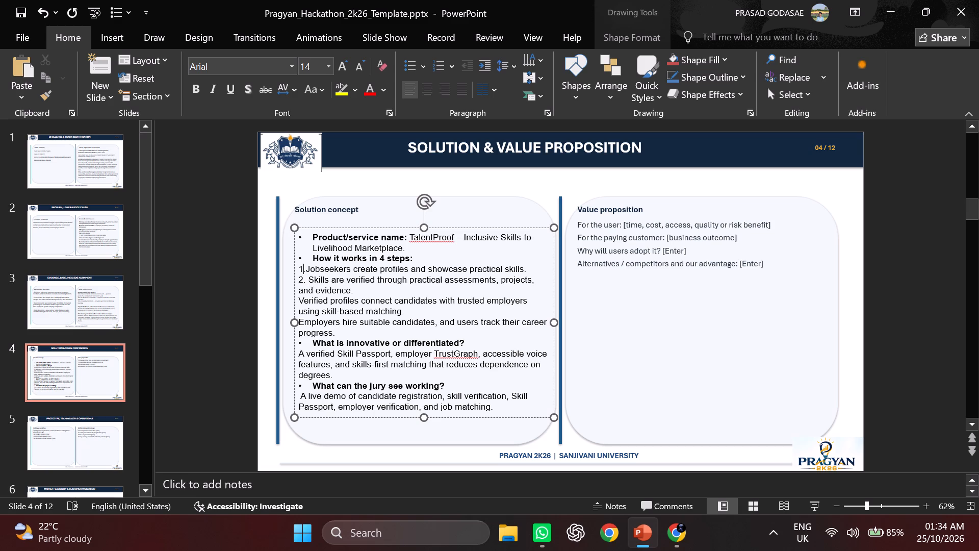
{"action": "key", "text": "space"}
{"action": "left_click", "coordinate": [299, 292]}
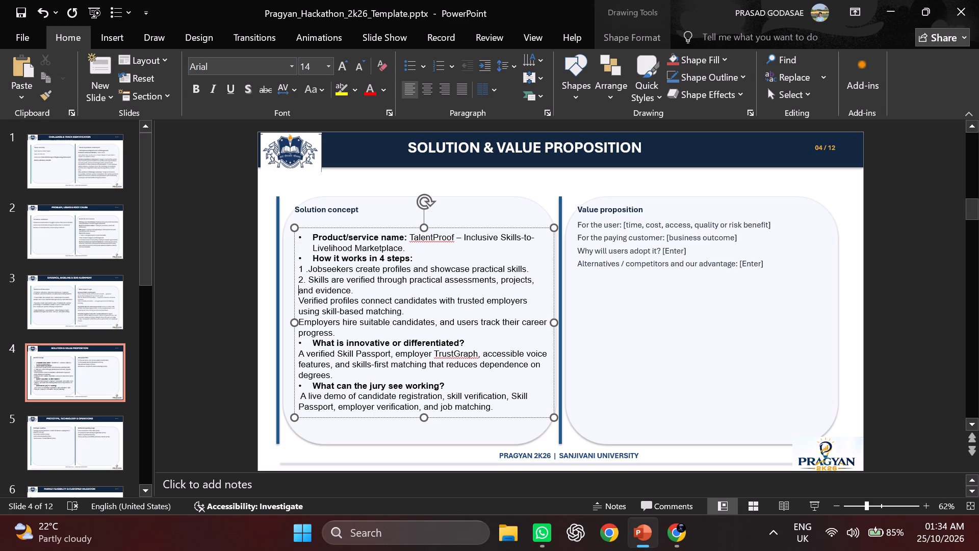
{"action": "left_click", "coordinate": [299, 301]}
{"action": "type", "text": "3."}
{"action": "key", "text": "space"}
{"action": "left_click_drag", "start_coordinate": [299, 301], "coordinate": [298, 318]}
{"action": "left_click", "coordinate": [298, 318]}
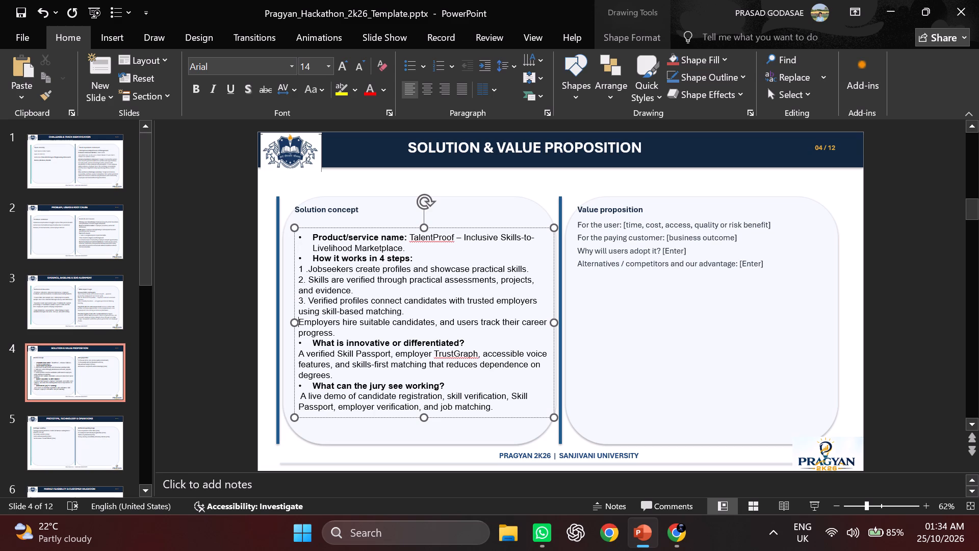
{"action": "type", "text": "4."}
{"action": "key", "text": "space"}
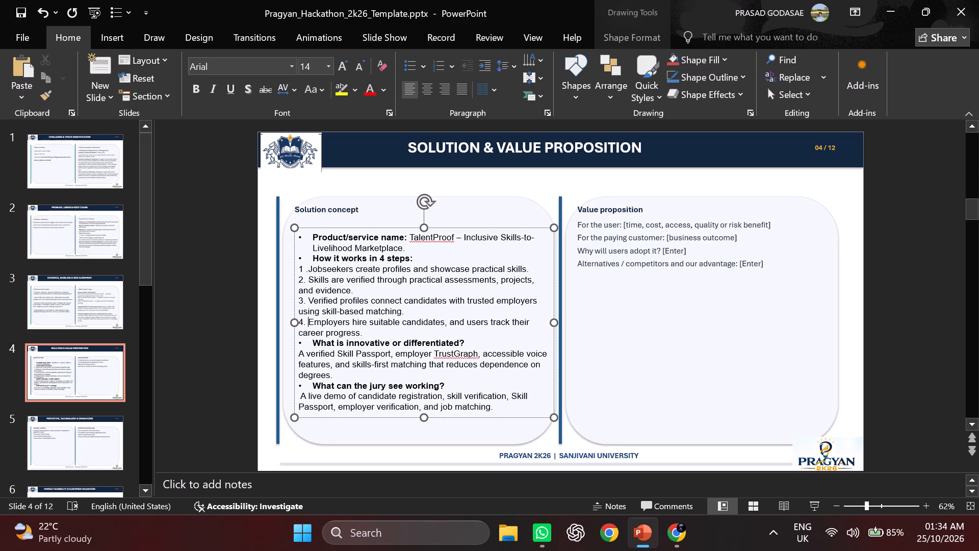
Set the font size of all the Solution concept body text to 15.
{"action": "left_click_drag", "start_coordinate": [500, 410], "coordinate": [303, 238]}
{"action": "left_click", "coordinate": [308, 64]}
{"action": "type", "text": "15"}
{"action": "key", "text": "Return"}
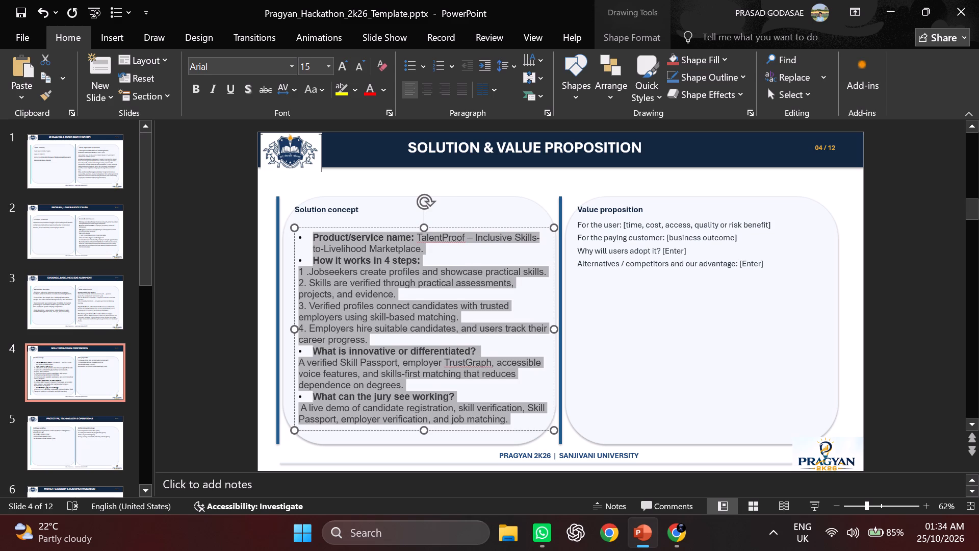
{"action": "left_click", "coordinate": [445, 256]}
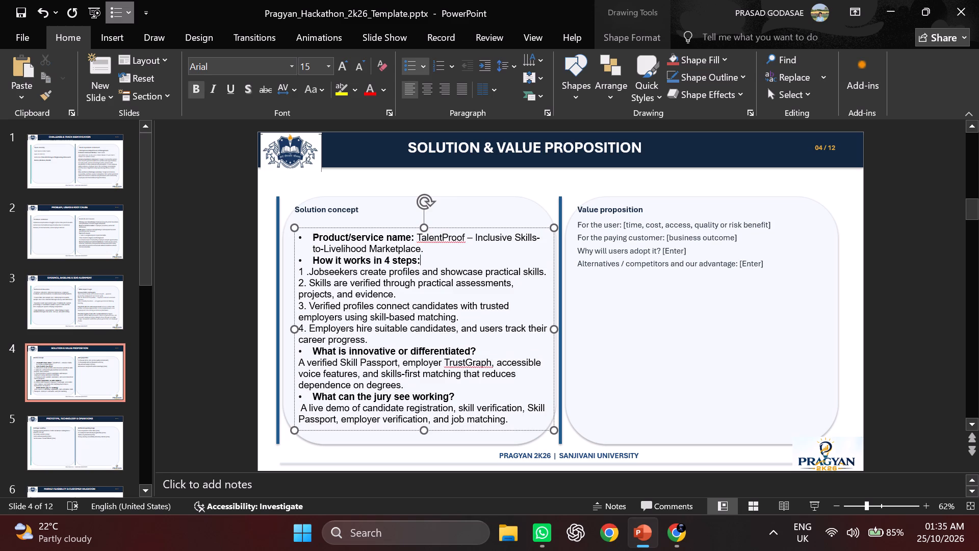
Move the Value proposition body text box slightly down to leave space below its heading.
{"action": "left_click", "coordinate": [613, 255]}
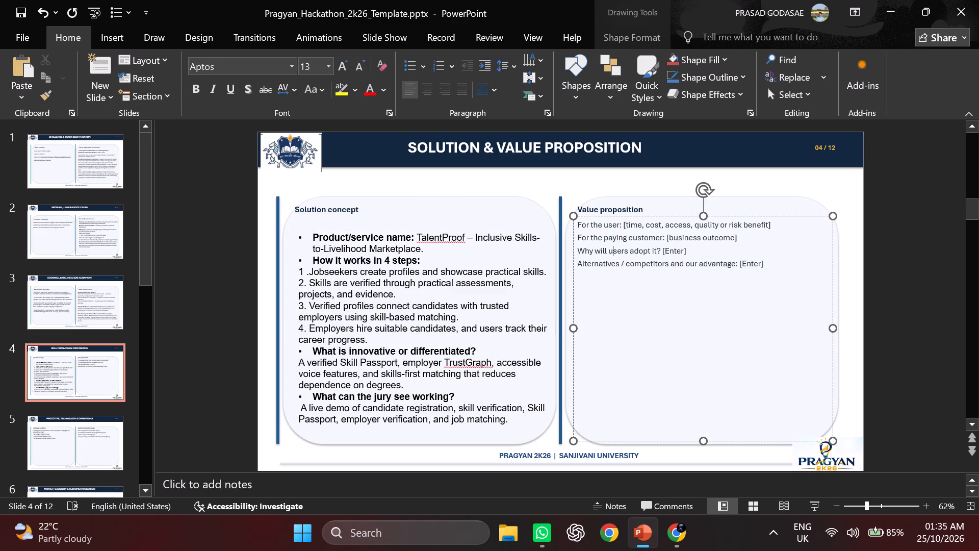
{"action": "left_click_drag", "start_coordinate": [630, 216], "coordinate": [631, 229]}
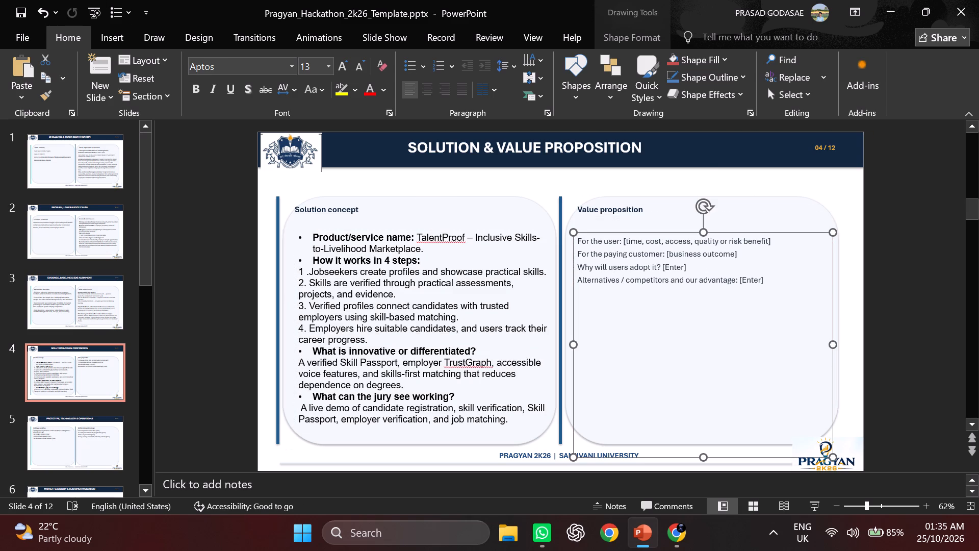
Set the Value proposition heading's font size to 17 and shift the heading slightly down and to the right.
{"action": "left_click_drag", "start_coordinate": [621, 209], "coordinate": [615, 207]}
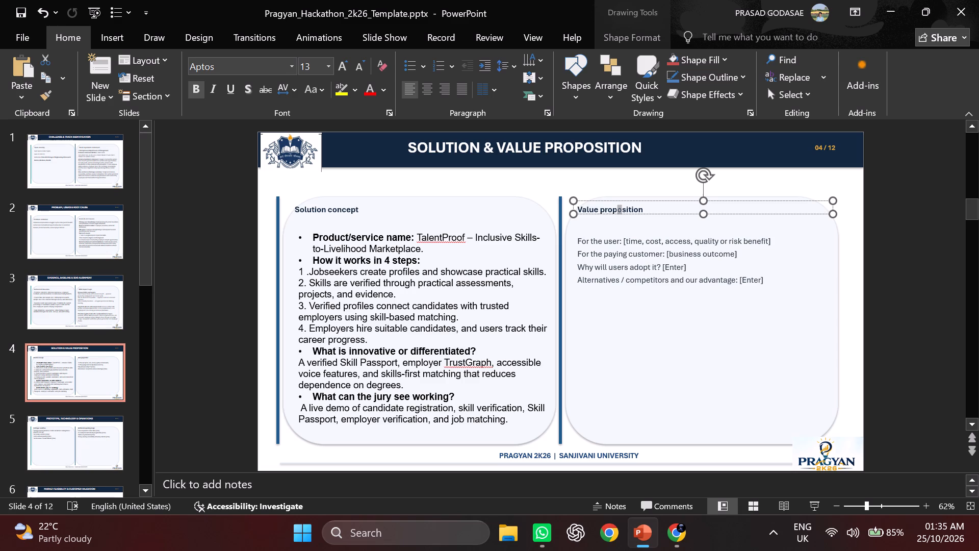
{"action": "key", "text": "ctrl+a"}
{"action": "left_click", "coordinate": [309, 65]}
{"action": "key", "text": "1"}
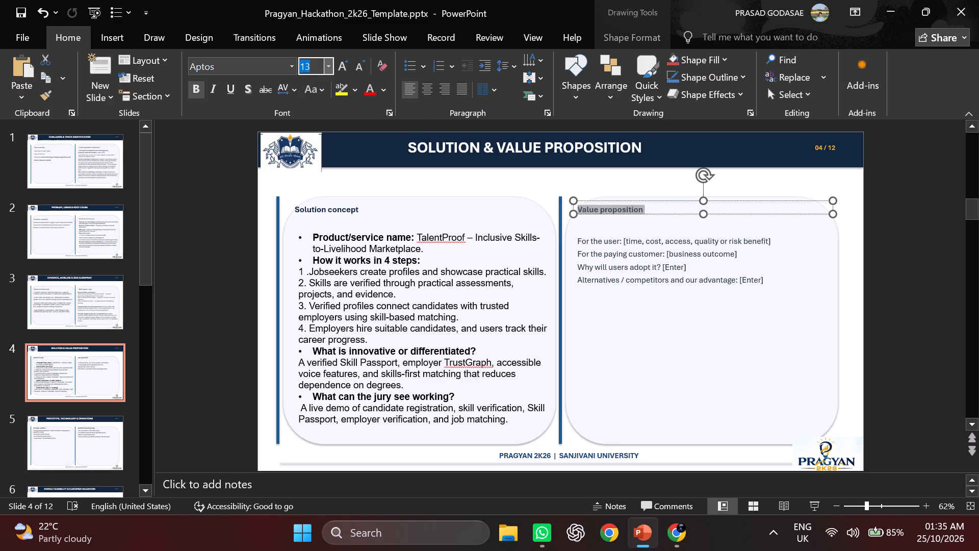
{"action": "key", "text": "7"}
{"action": "key", "text": "Return"}
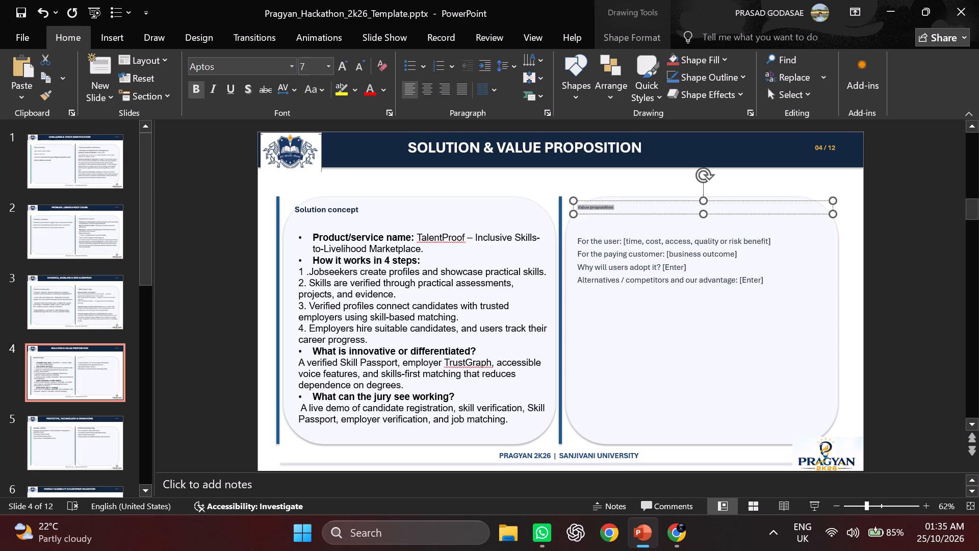
{"action": "left_click", "coordinate": [317, 66]}
{"action": "type", "text": "17"}
{"action": "key", "text": "Return"}
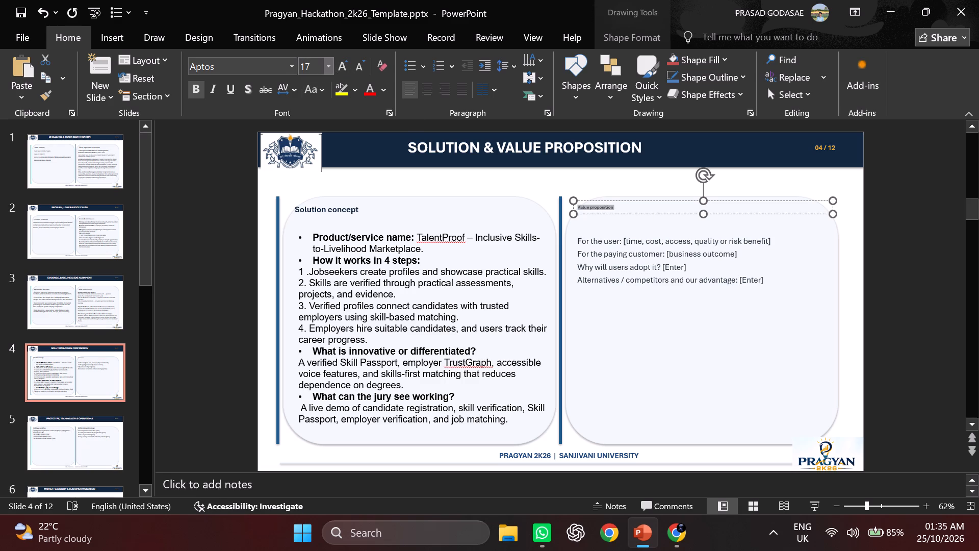
{"action": "left_click_drag", "start_coordinate": [664, 199], "coordinate": [675, 205]}
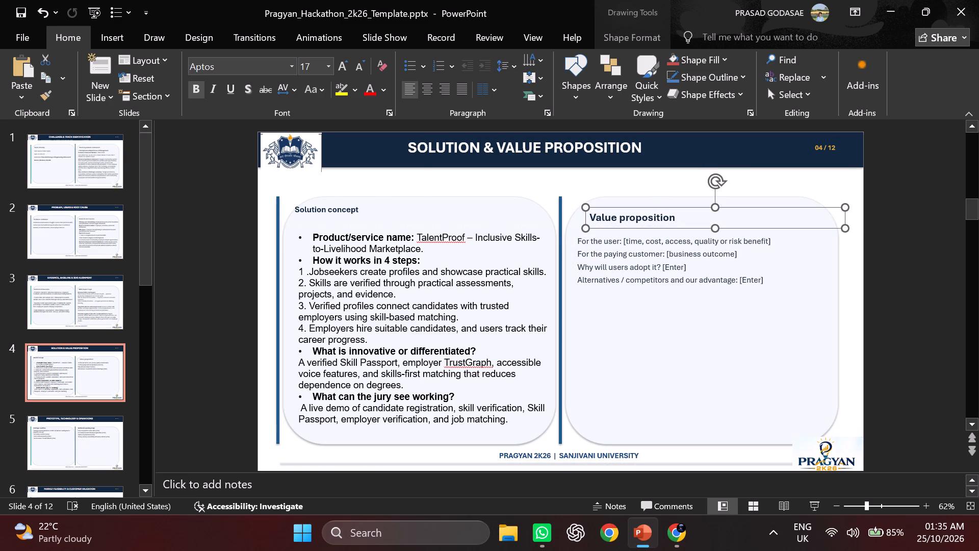
Set the Solution concept heading's font size to 17 and move it level with the Value proposition heading.
{"action": "left_click", "coordinate": [328, 210]}
{"action": "key", "text": "ctrl+a"}
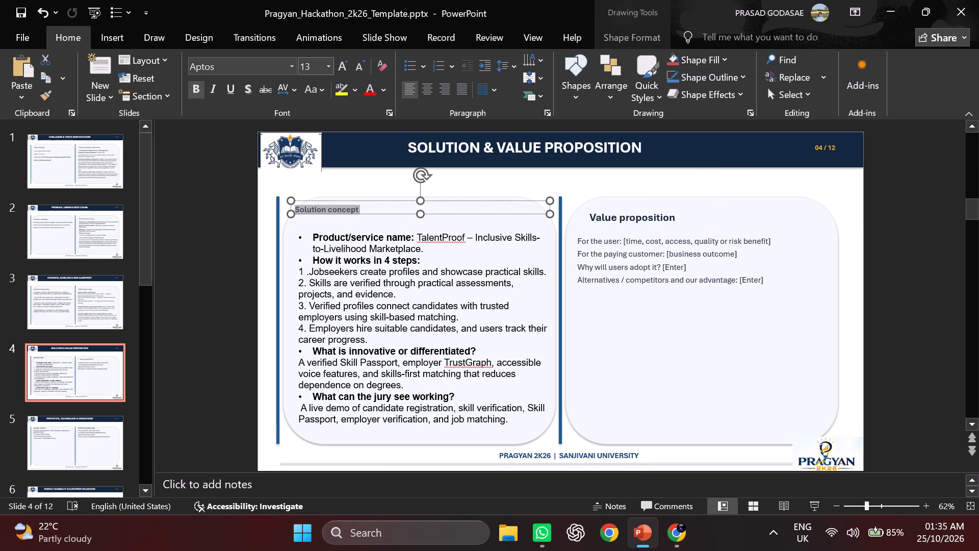
{"action": "left_click", "coordinate": [311, 62]}
{"action": "type", "text": "17"}
{"action": "key", "text": "Return"}
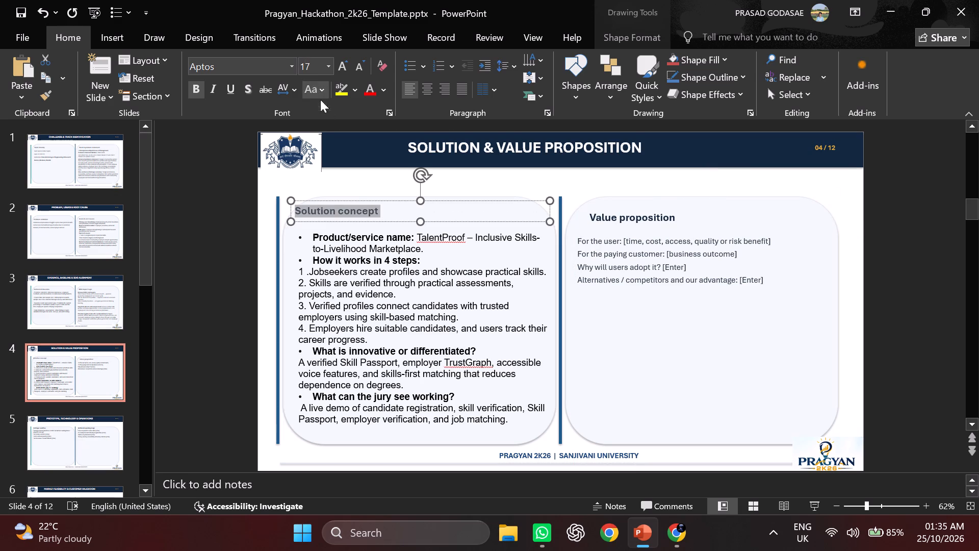
{"action": "left_click_drag", "start_coordinate": [359, 201], "coordinate": [366, 209]}
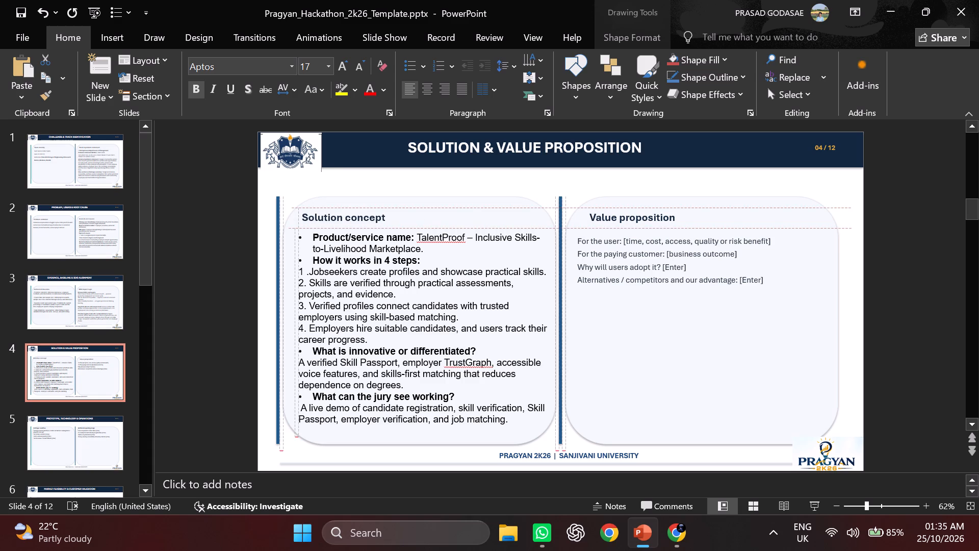
{"action": "left_click_drag", "start_coordinate": [366, 209], "coordinate": [366, 209]}
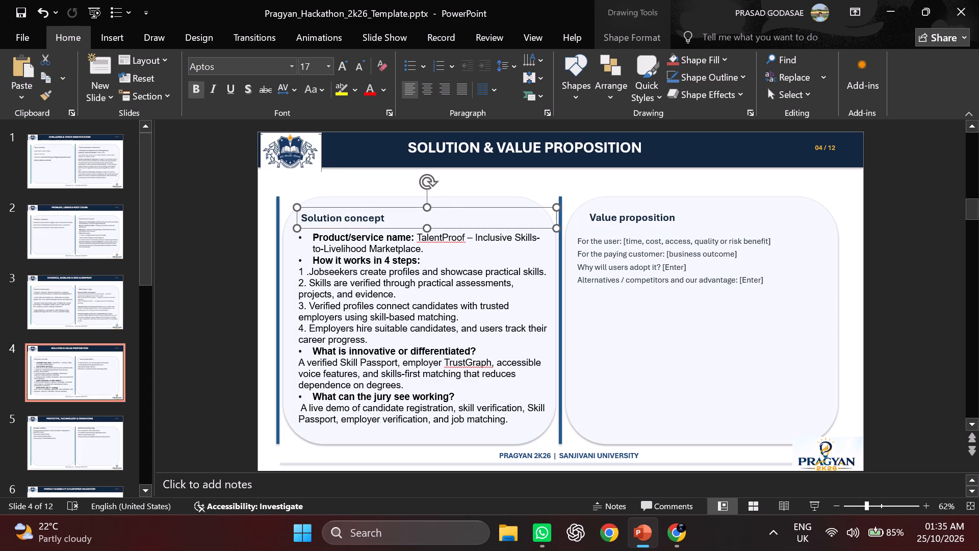
Clear all the placeholder text from the Value proposition body text box.
{"action": "left_click", "coordinate": [632, 241]}
{"action": "key", "text": "ctrl+a"}
{"action": "key", "text": "BackSpace"}
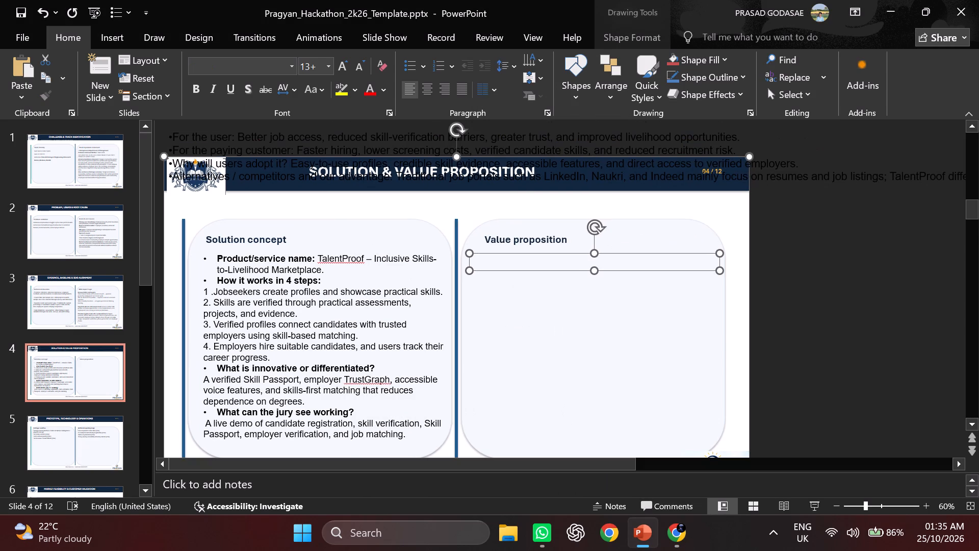
Cut the pasted answers from the stray text box over the slide title and paste them into the empty Value proposition body box.
{"action": "left_click", "coordinate": [528, 140]}
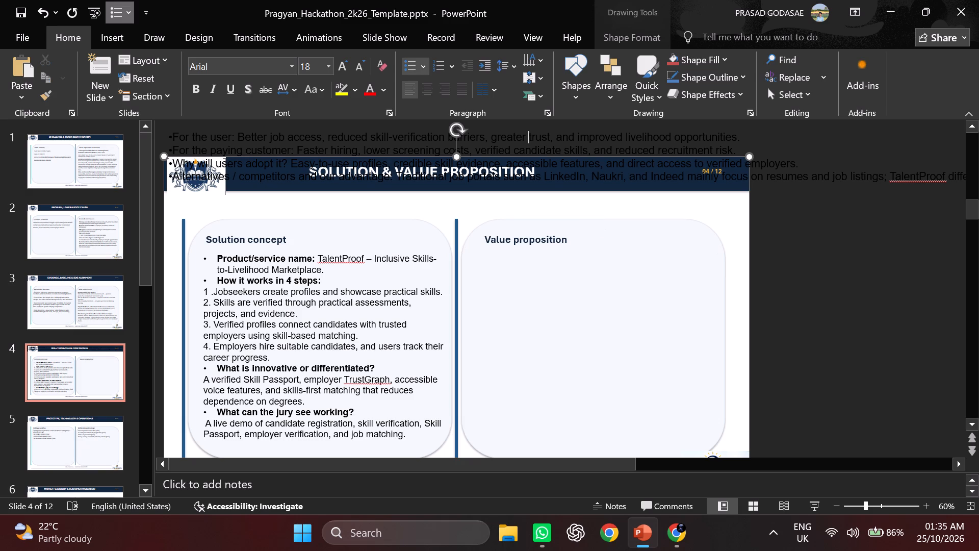
{"action": "key", "text": "ctrl+a"}
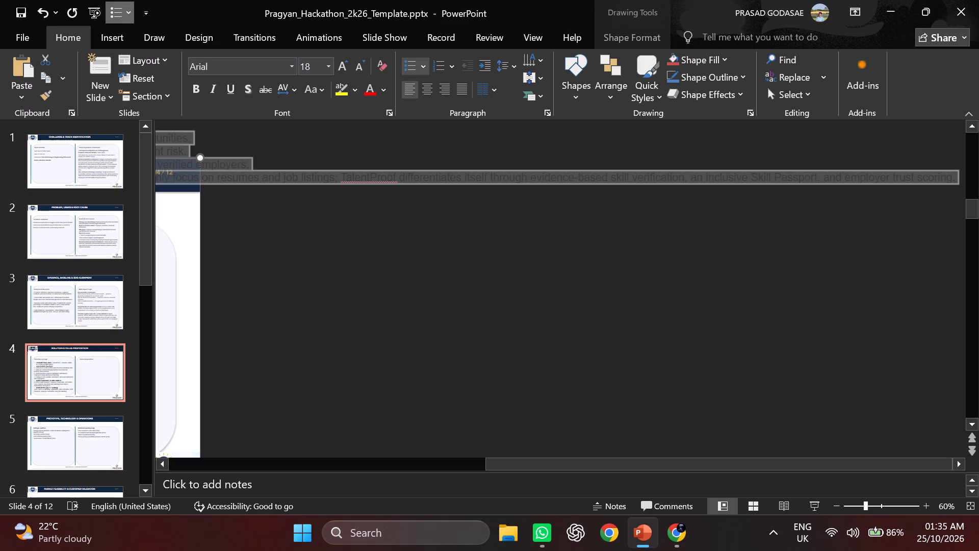
{"action": "key", "text": "ctrl+x"}
{"action": "left_click", "coordinate": [623, 284]}
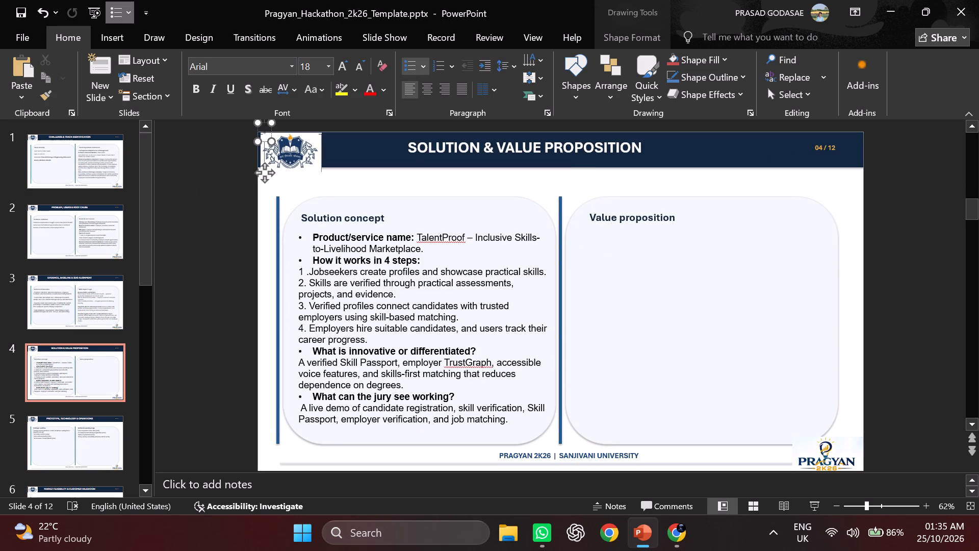
{"action": "left_click", "coordinate": [619, 243]}
{"action": "left_click", "coordinate": [601, 243]}
{"action": "left_click", "coordinate": [656, 238]}
{"action": "key", "text": "a"}
{"action": "key", "text": "BackSpace"}
{"action": "key", "text": "ctrl+v"}
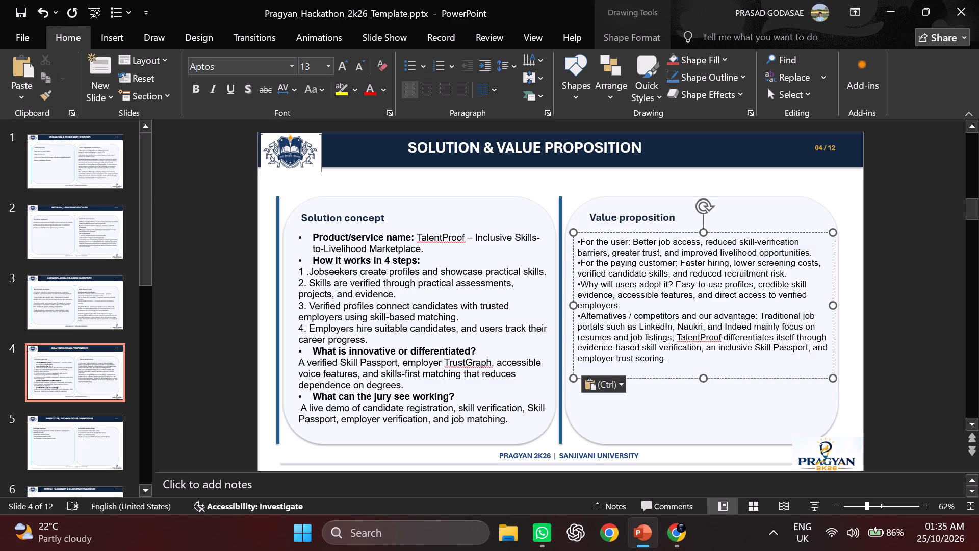
Insert a blank line after each of the first three Value proposition points.
{"action": "left_click", "coordinate": [813, 251]}
{"action": "key", "text": "Return"}
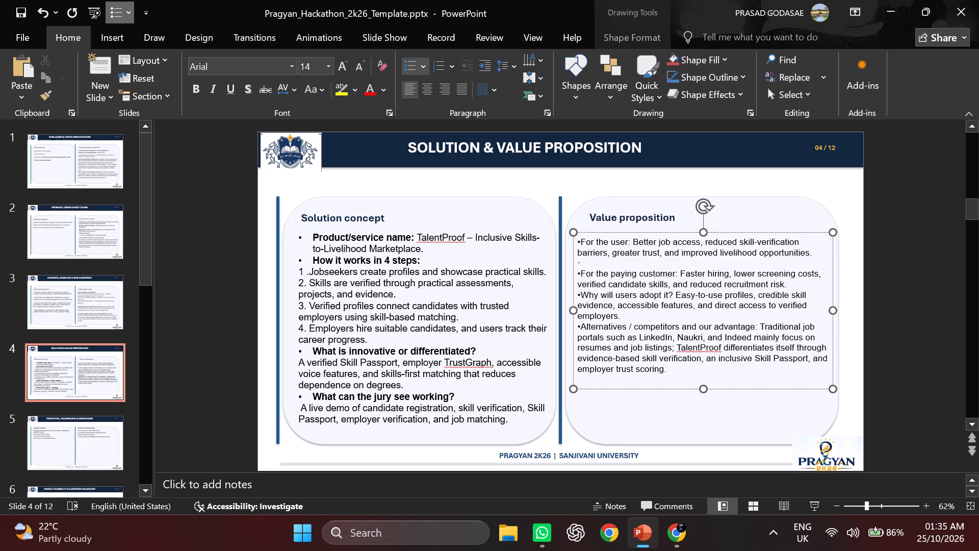
{"action": "left_click", "coordinate": [804, 277]}
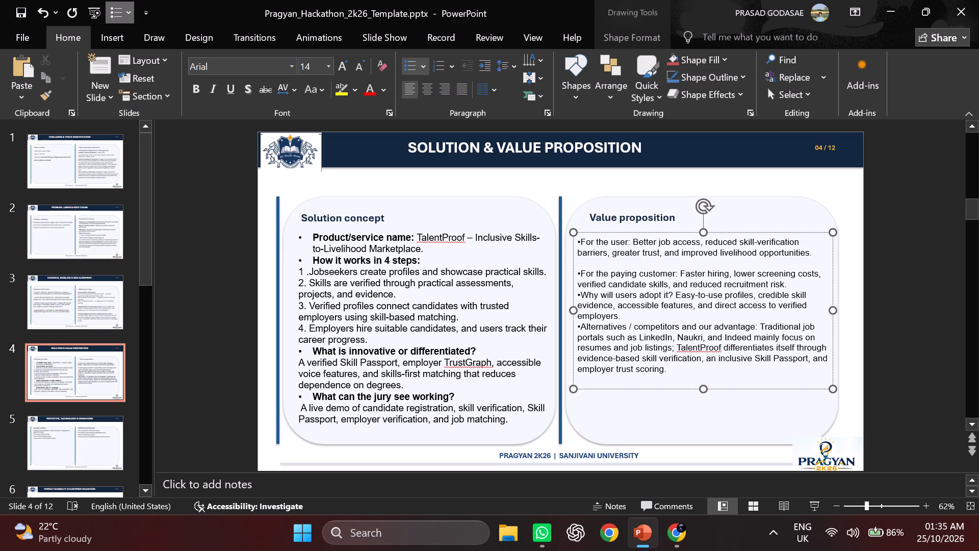
{"action": "left_click", "coordinate": [789, 286]}
{"action": "key", "text": "Return"}
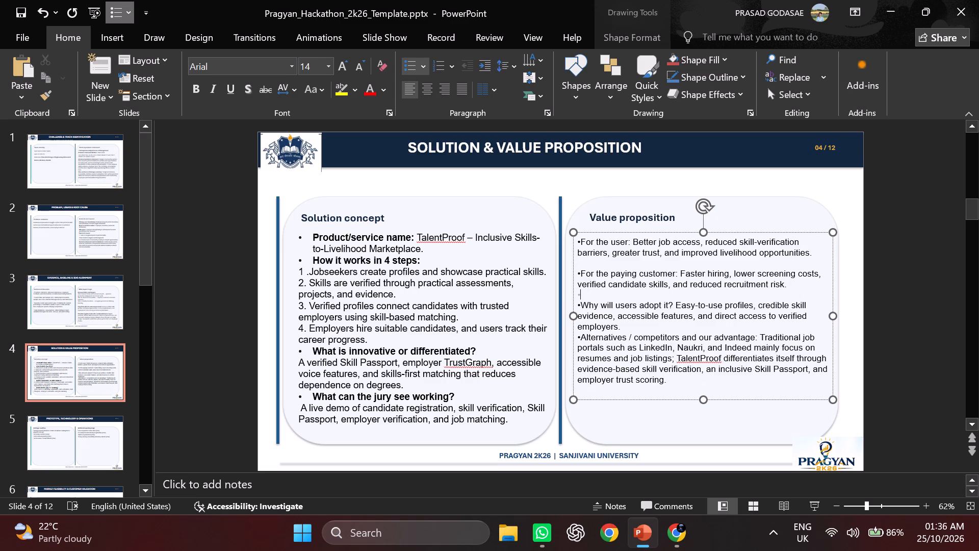
{"action": "left_click", "coordinate": [673, 330]}
{"action": "key", "text": "Return"}
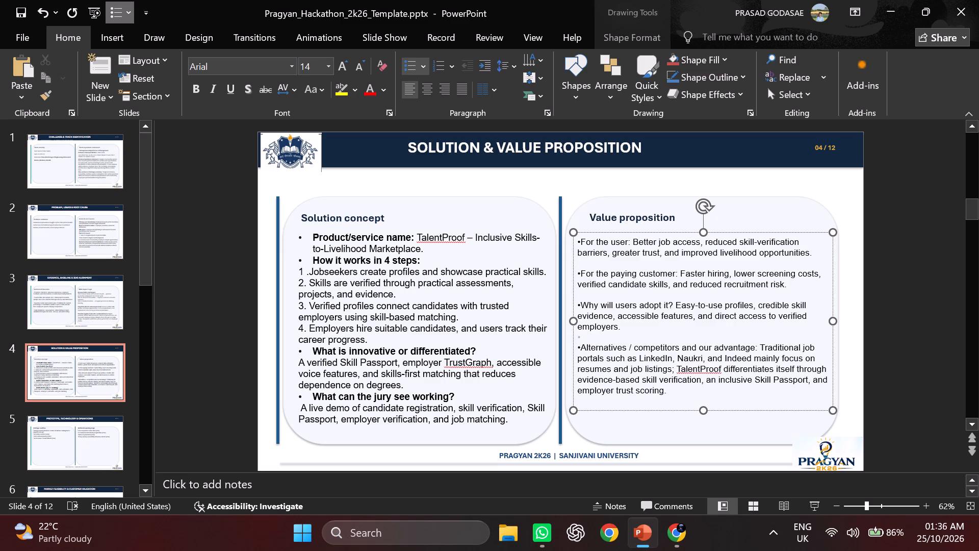
Set the font size of all the Value proposition body text to 15.
{"action": "left_click_drag", "start_coordinate": [675, 393], "coordinate": [574, 242]}
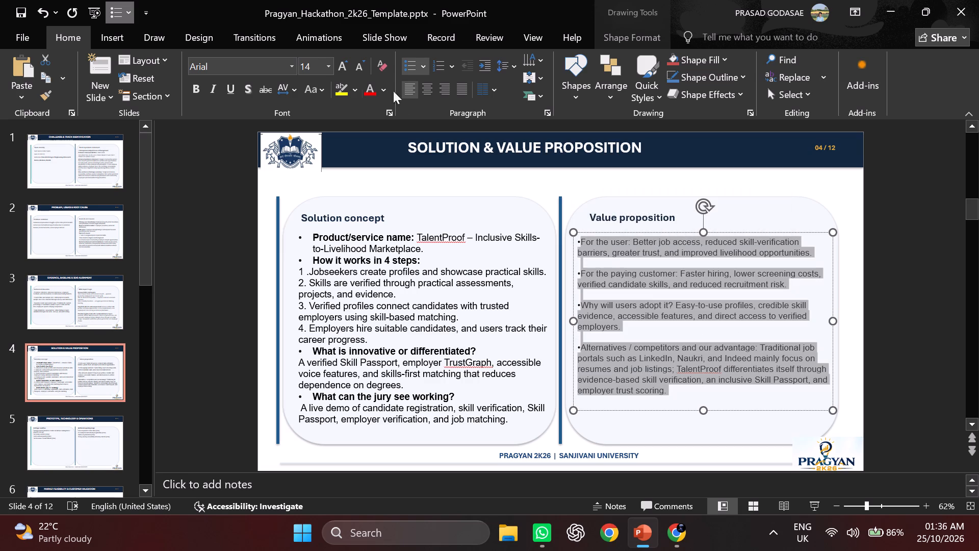
{"action": "left_click", "coordinate": [319, 65]}
{"action": "type", "text": "15"}
{"action": "key", "text": "Return"}
{"action": "left_click", "coordinate": [837, 208]}
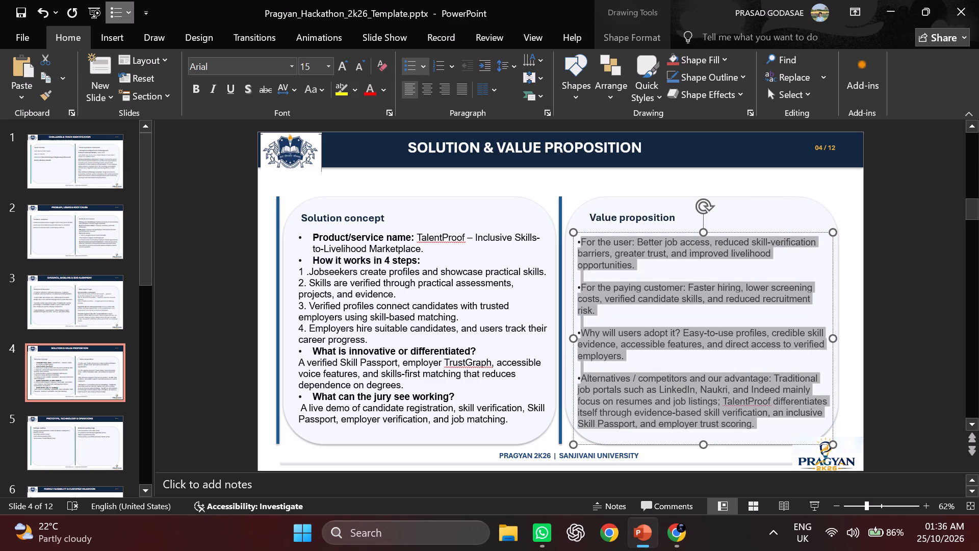
{"action": "left_click", "coordinate": [766, 181]}
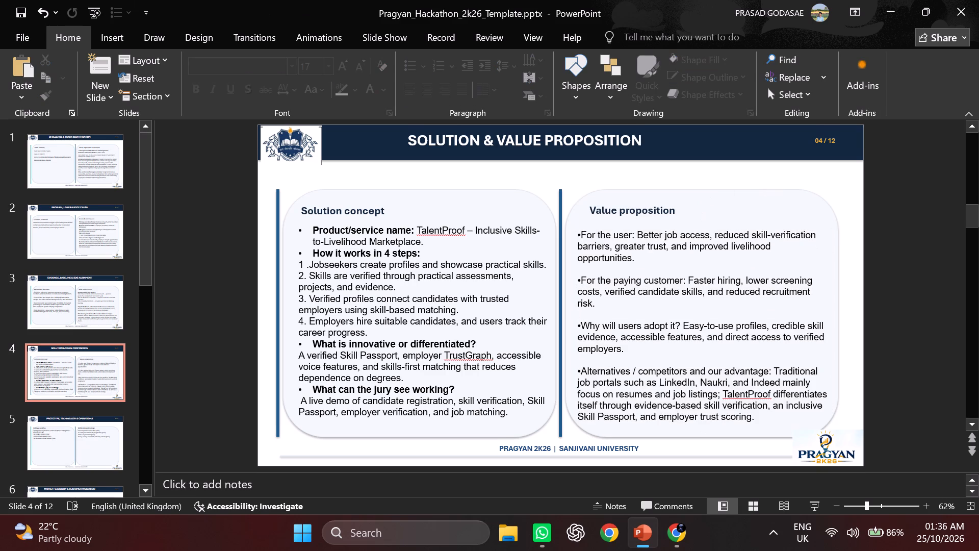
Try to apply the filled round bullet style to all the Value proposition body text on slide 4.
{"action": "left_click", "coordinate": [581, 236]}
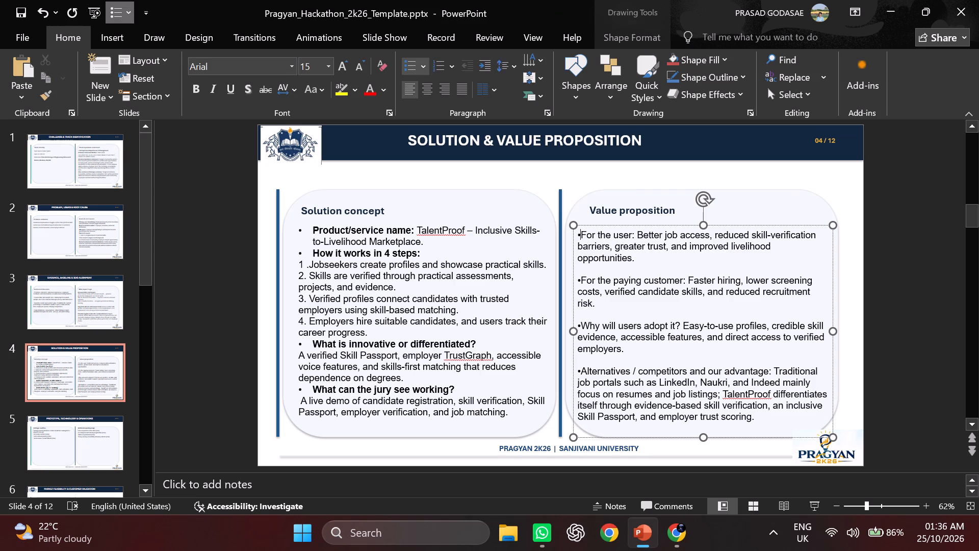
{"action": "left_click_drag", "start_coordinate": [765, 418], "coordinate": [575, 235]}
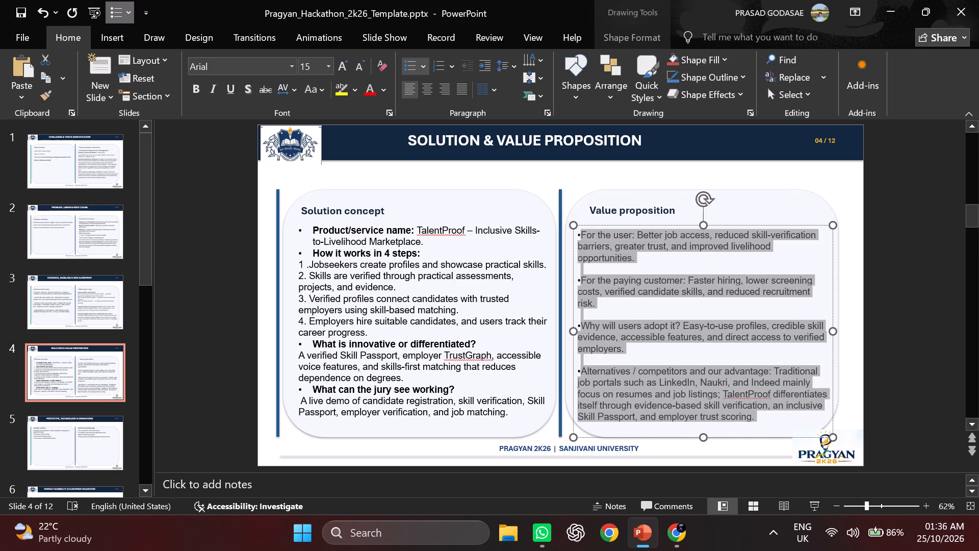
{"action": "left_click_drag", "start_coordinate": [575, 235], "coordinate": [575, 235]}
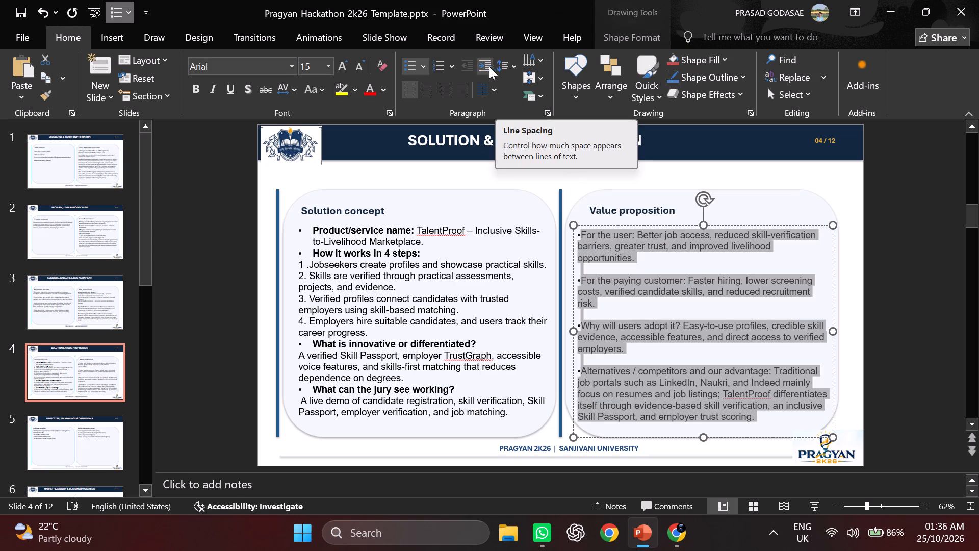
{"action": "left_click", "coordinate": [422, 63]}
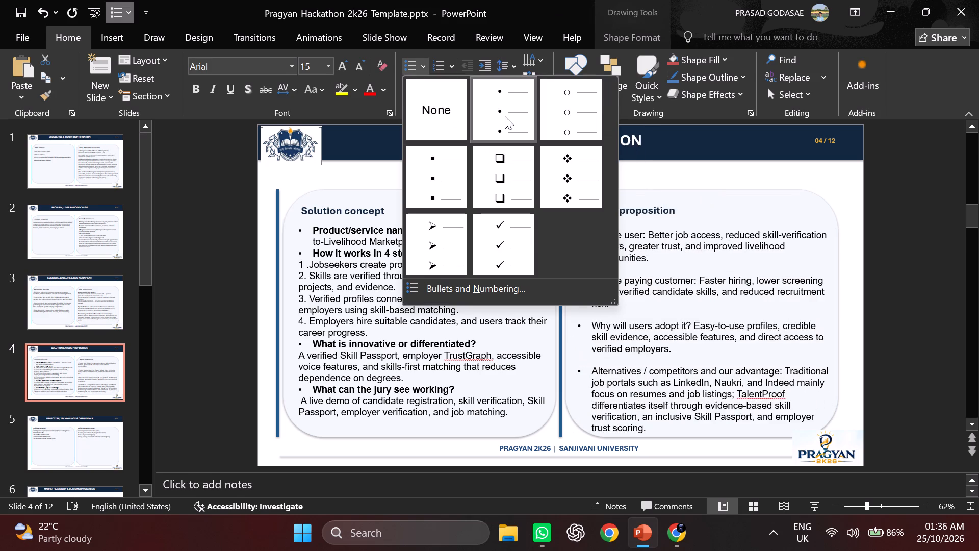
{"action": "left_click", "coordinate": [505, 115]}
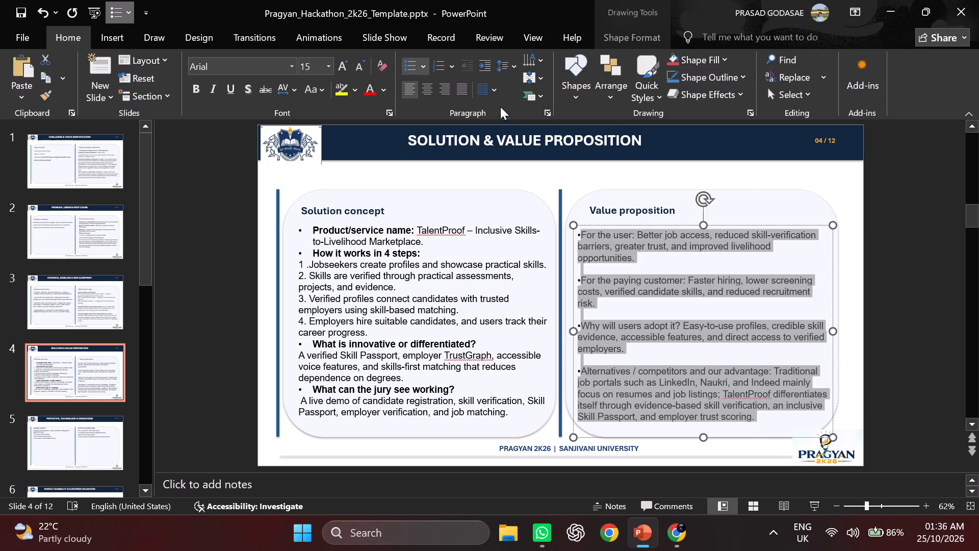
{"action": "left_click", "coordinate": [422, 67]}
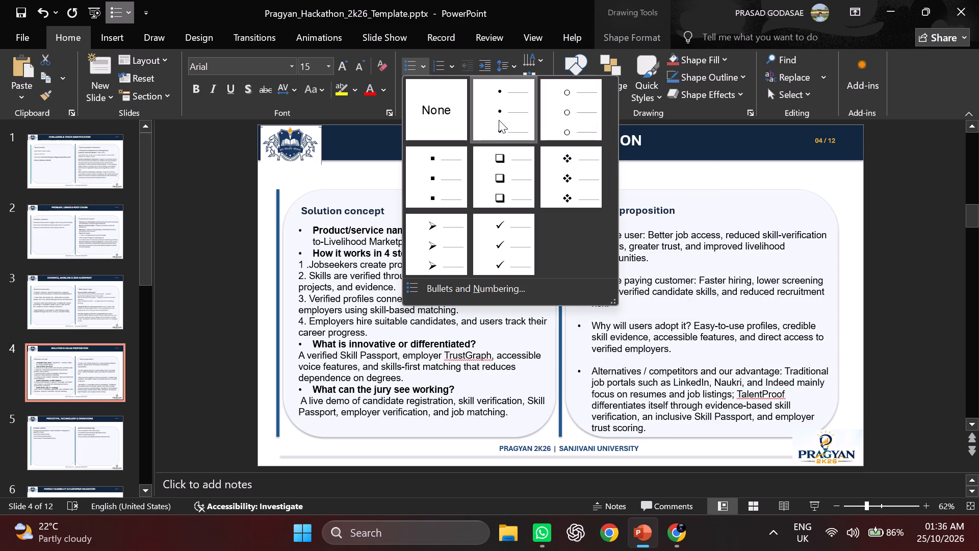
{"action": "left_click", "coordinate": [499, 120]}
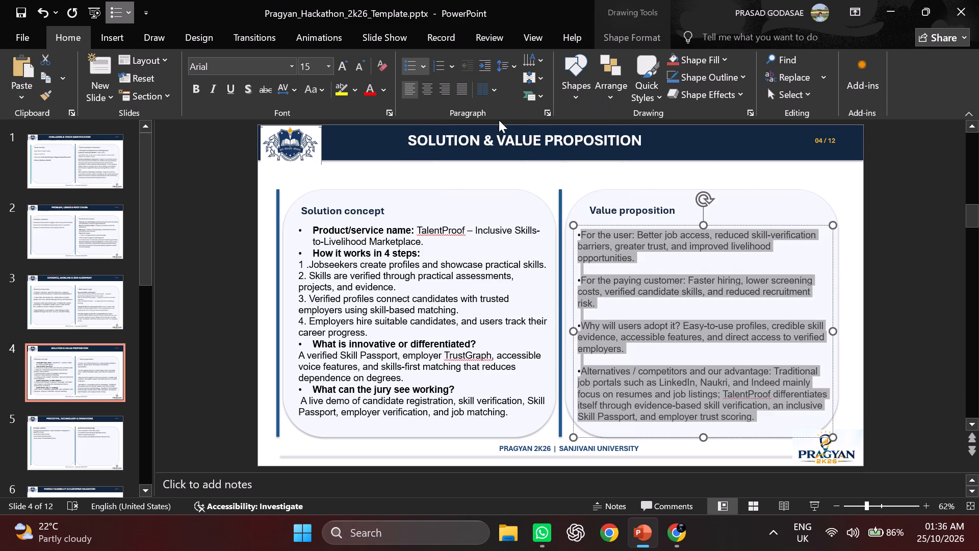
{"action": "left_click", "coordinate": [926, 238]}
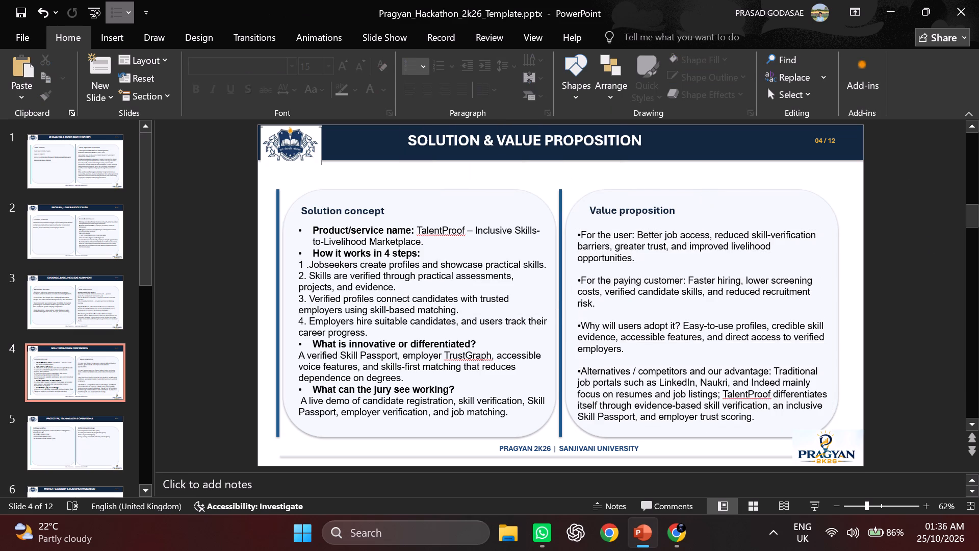
Insert a space after the bullet character at the start of each of the four Value proposition points.
{"action": "left_click", "coordinate": [582, 234]}
{"action": "key", "text": "space"}
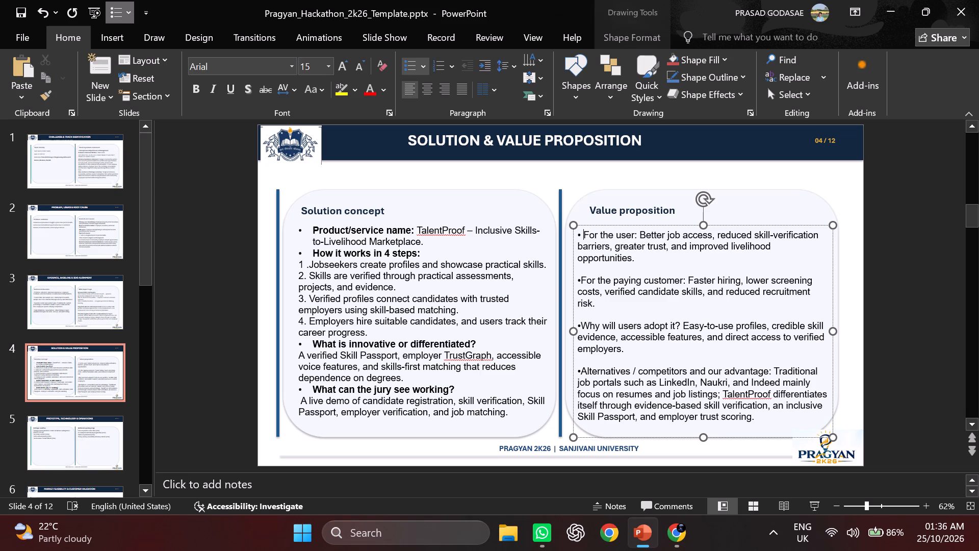
{"action": "left_click", "coordinate": [580, 282]}
{"action": "left_click", "coordinate": [582, 280]}
{"action": "key", "text": "space"}
{"action": "left_click", "coordinate": [582, 328]}
{"action": "key", "text": "space"}
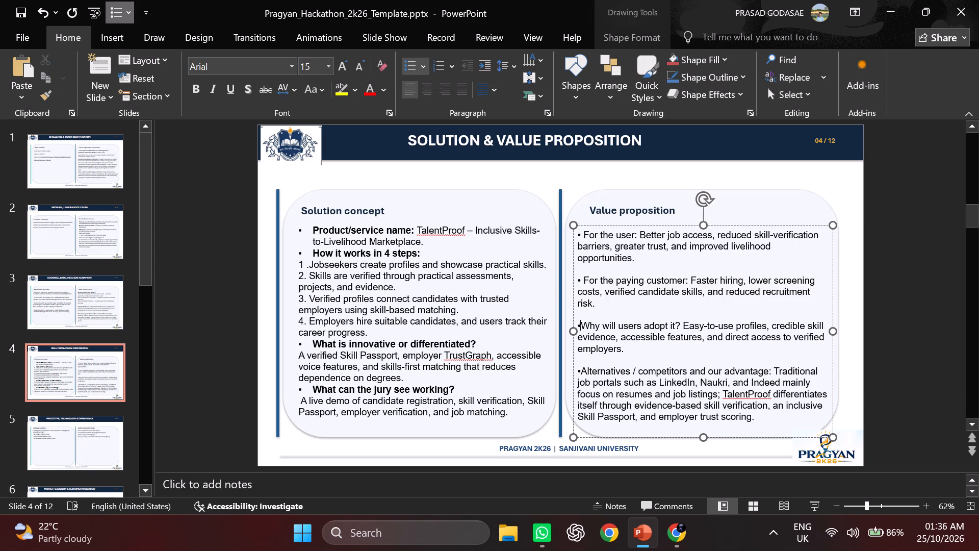
{"action": "key", "text": "space"}
{"action": "left_click", "coordinate": [582, 370]}
{"action": "key", "text": "space"}
{"action": "key", "text": "space"}
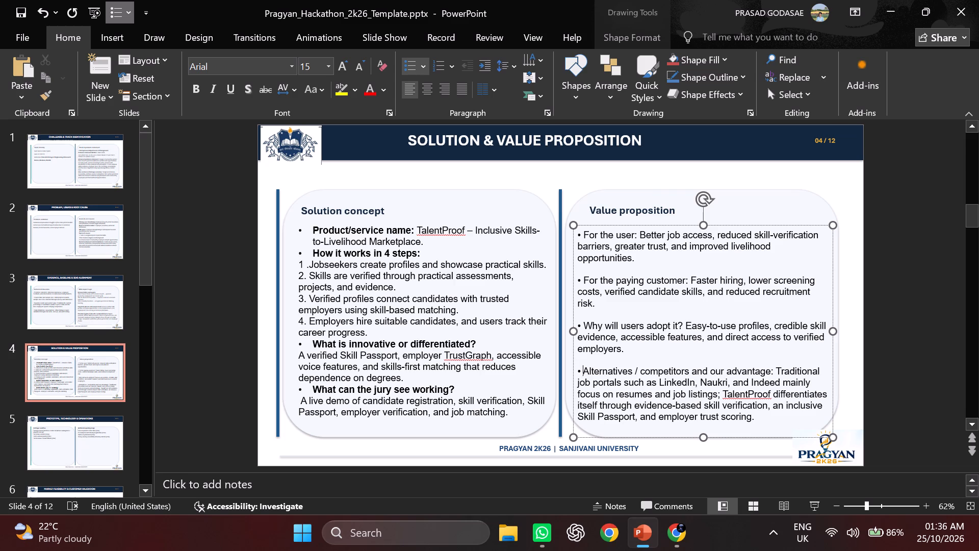
{"action": "left_click", "coordinate": [883, 360]}
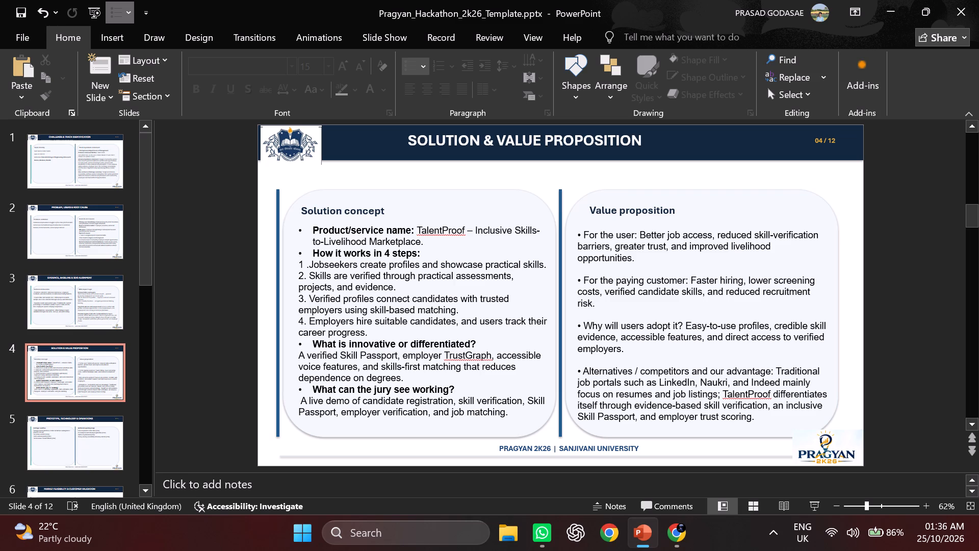
{"action": "scroll", "coordinate": [93, 327], "scroll_direction": "down", "scroll_amount": 1}
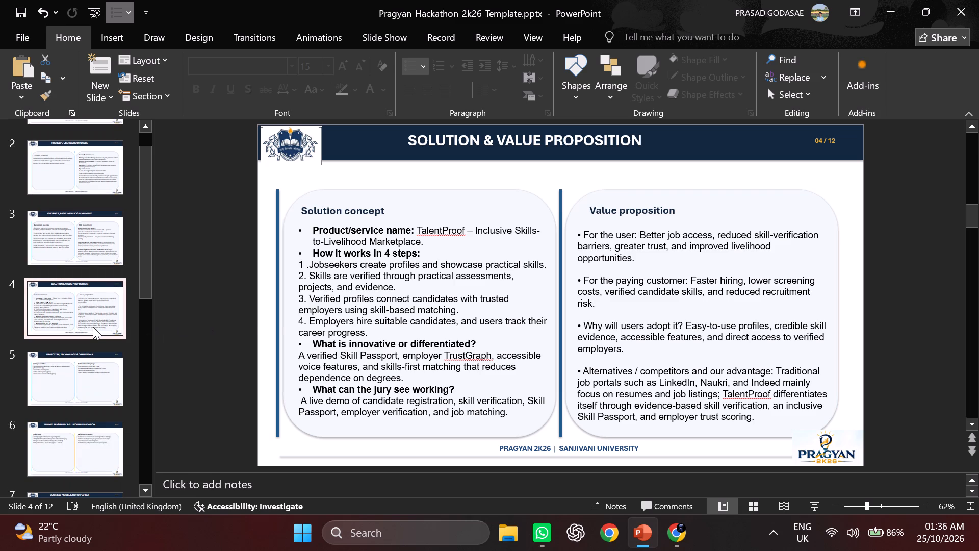
{"action": "left_click", "coordinate": [93, 327]}
{"action": "left_click", "coordinate": [88, 376]}
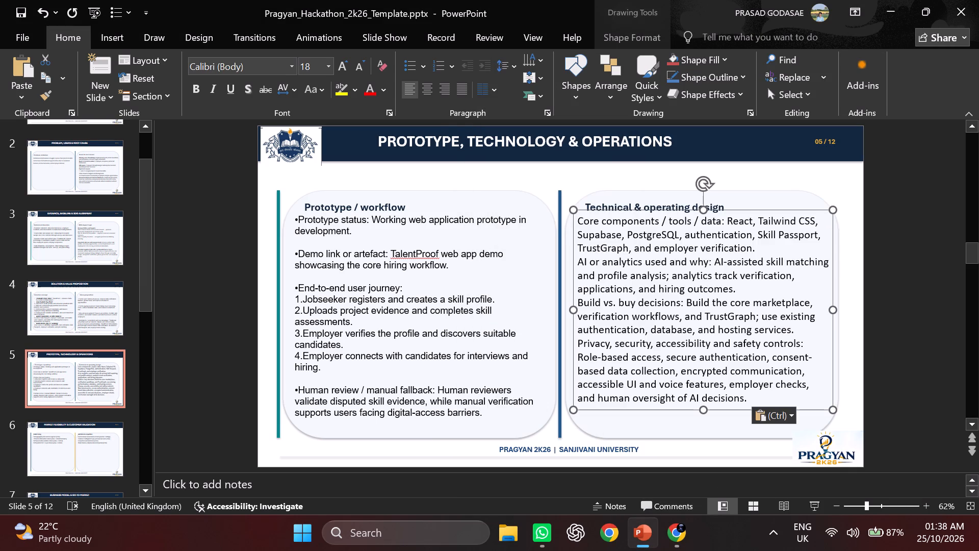
Insert blank lines between the four paragraphs of the Technical & operating design text.
{"action": "left_click", "coordinate": [758, 251]}
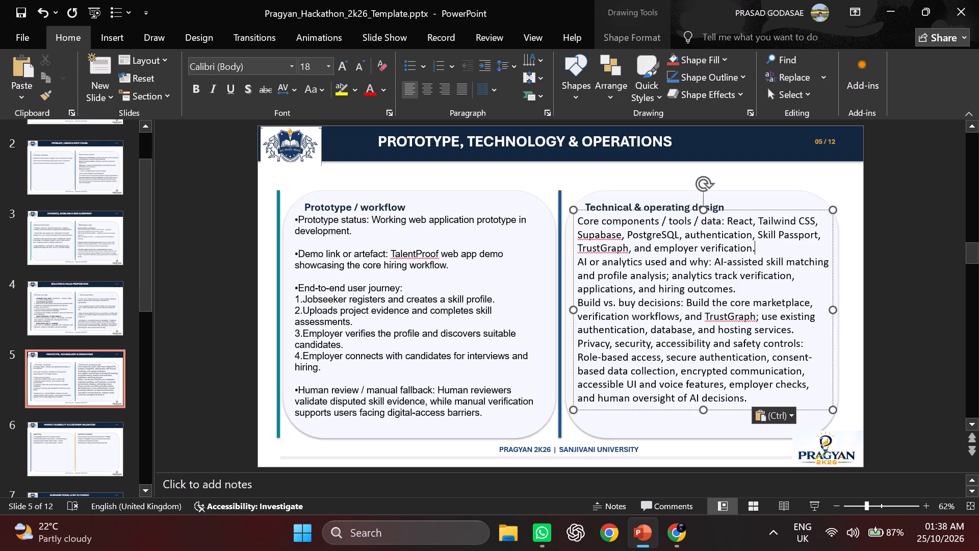
{"action": "key", "text": "Return"}
{"action": "left_click", "coordinate": [737, 295]}
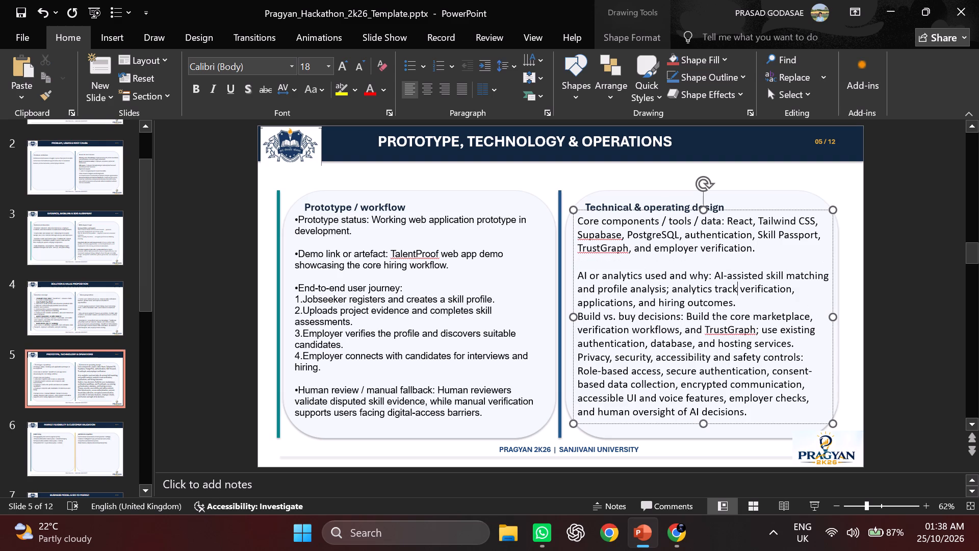
{"action": "left_click", "coordinate": [739, 303]}
{"action": "key", "text": "Return"}
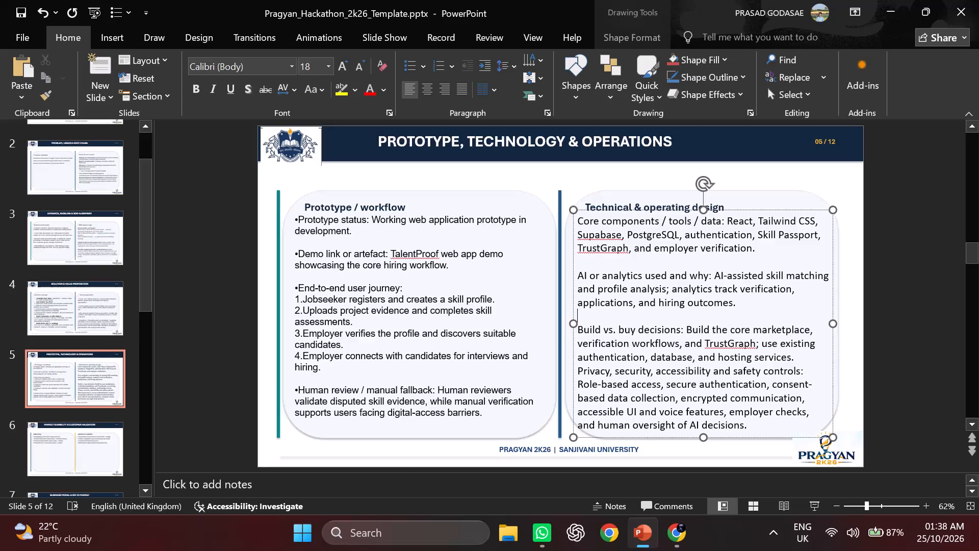
{"action": "left_click", "coordinate": [801, 360]}
{"action": "key", "text": "Return"}
Shorten the privacy, security, accessibility and safety controls paragraph so it ends with "Role-based access, secure authentication.".
{"action": "scroll", "coordinate": [716, 372], "scroll_direction": "down", "scroll_amount": 1}
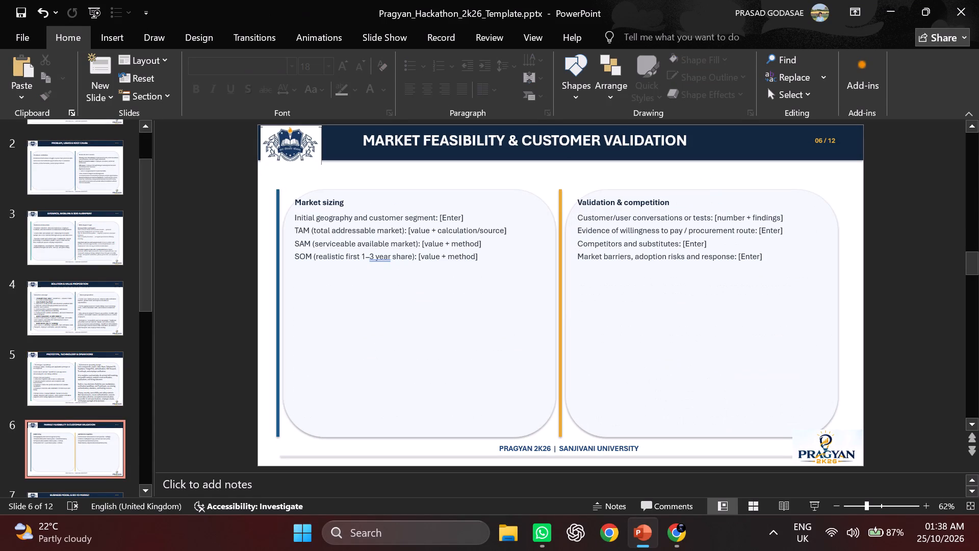
{"action": "scroll", "coordinate": [716, 372], "scroll_direction": "up", "scroll_amount": 1}
{"action": "scroll", "coordinate": [716, 372], "scroll_direction": "down", "scroll_amount": 1}
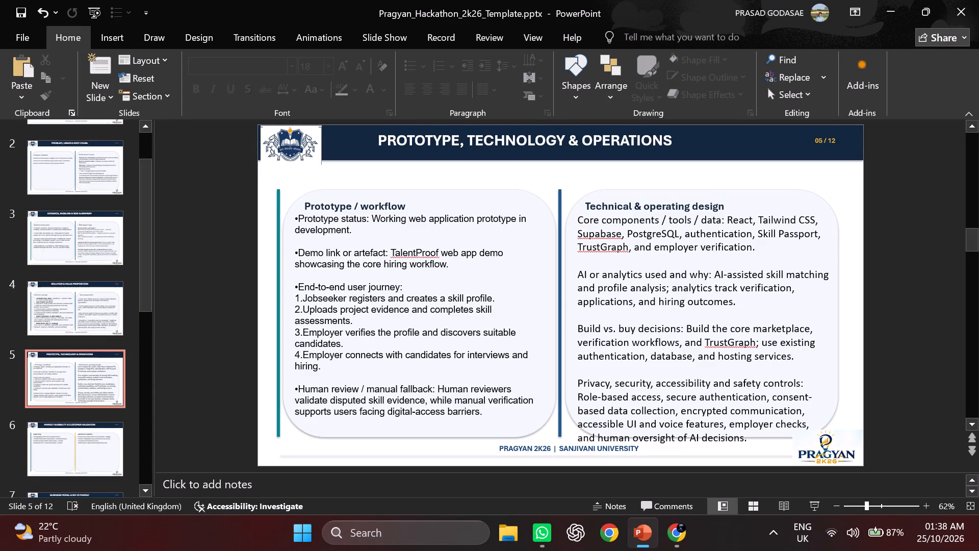
{"action": "left_click", "coordinate": [746, 437]}
{"action": "left_click_drag", "start_coordinate": [746, 437], "coordinate": [680, 415]}
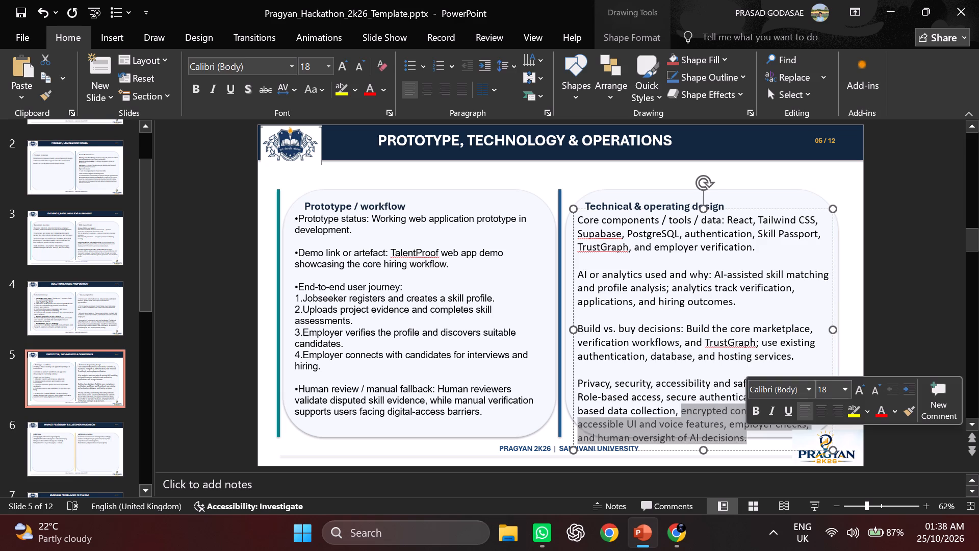
{"action": "left_click_drag", "start_coordinate": [680, 415], "coordinate": [666, 403]}
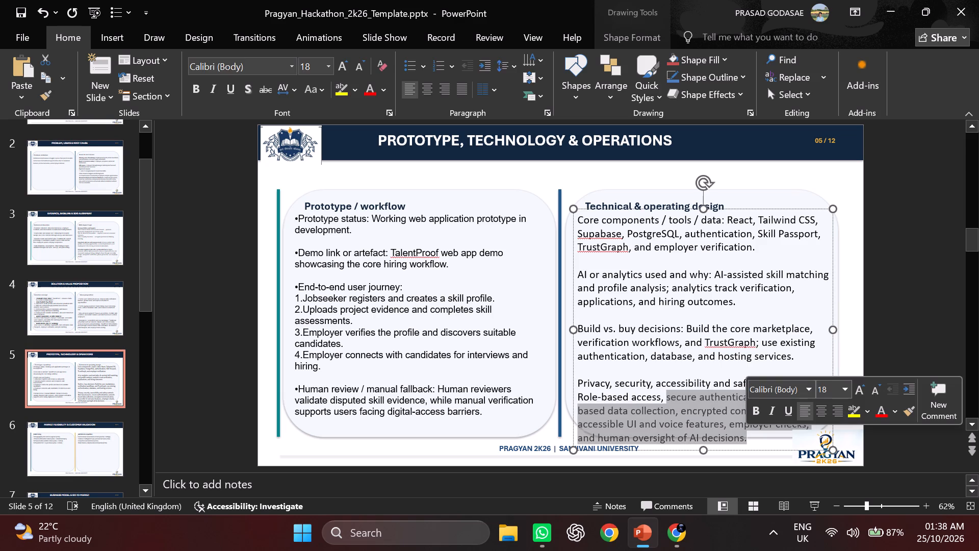
{"action": "left_click_drag", "start_coordinate": [666, 403], "coordinate": [657, 409]}
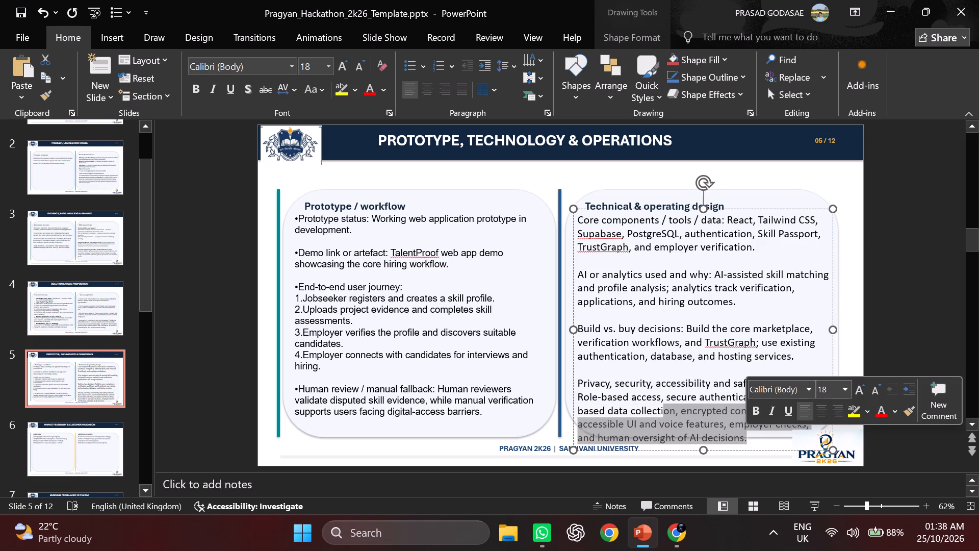
{"action": "left_click_drag", "start_coordinate": [657, 409], "coordinate": [577, 413]}
{"action": "key", "text": "BackSpace"}
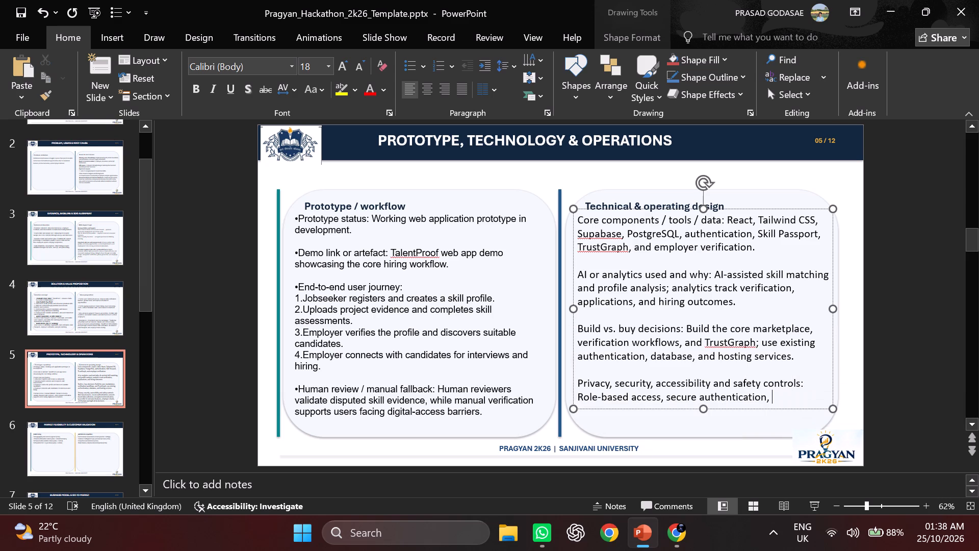
{"action": "key", "text": "BackSpace"}
{"action": "key", "text": "BackSpace"}
{"action": "key", "text": "period"}
Shift the Prototype / workflow body box slightly down, clear of its heading.
{"action": "left_click", "coordinate": [523, 280]}
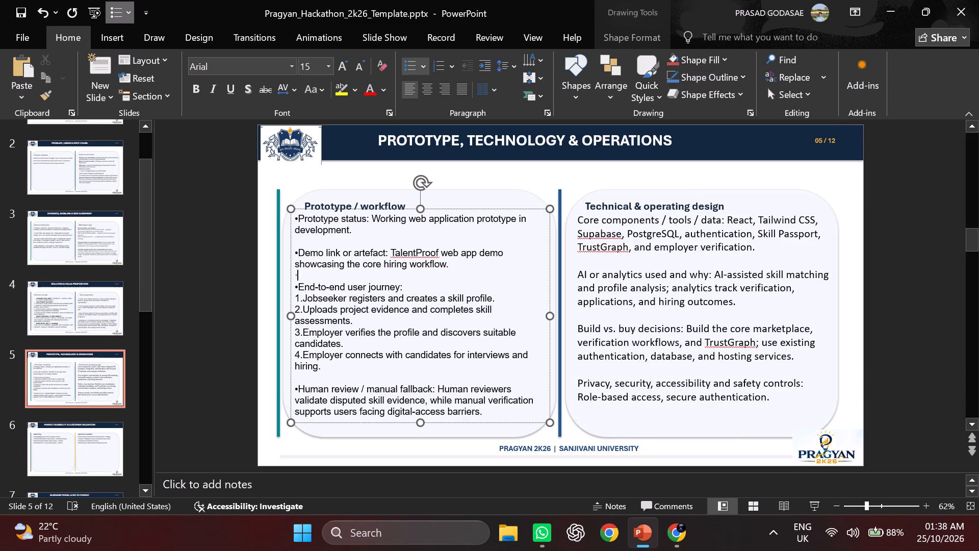
{"action": "left_click_drag", "start_coordinate": [483, 208], "coordinate": [483, 212]}
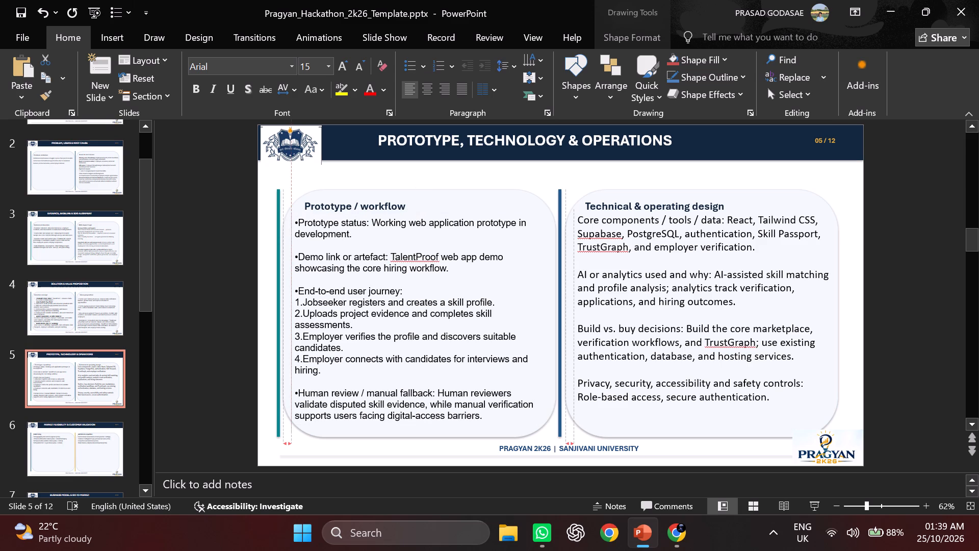
{"action": "left_click_drag", "start_coordinate": [483, 212], "coordinate": [483, 215]}
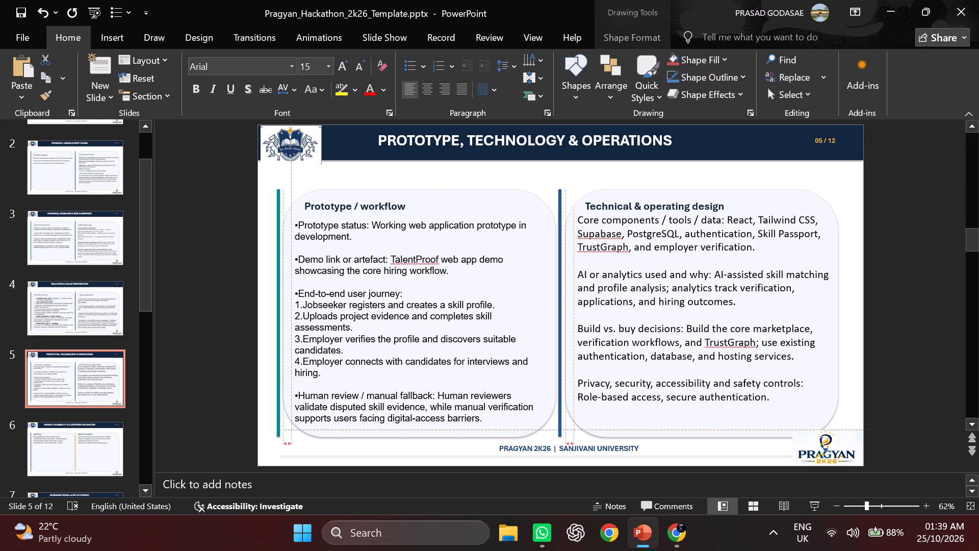
{"action": "left_click_drag", "start_coordinate": [483, 215], "coordinate": [484, 215]}
Set the font size of the Technical & operating design body text on slide 5 to 15.
{"action": "left_click", "coordinate": [632, 270]}
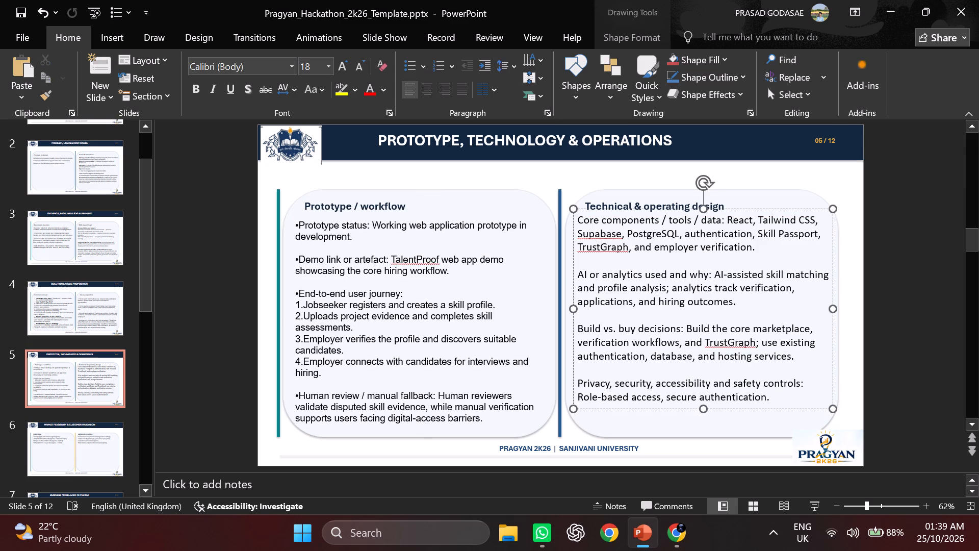
{"action": "key", "text": "ctrl+a"}
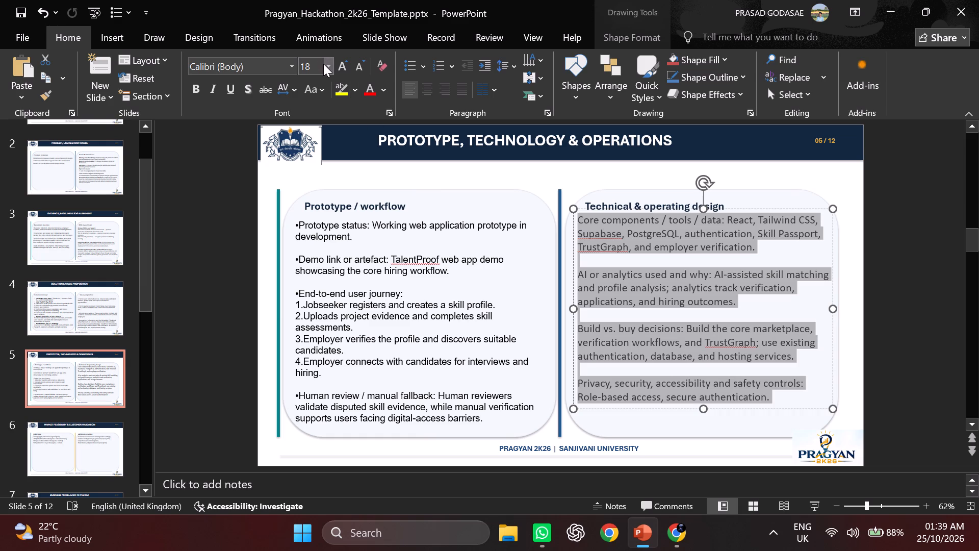
{"action": "left_click", "coordinate": [323, 64]}
{"action": "left_click", "coordinate": [317, 64]}
{"action": "type", "text": "15"}
{"action": "key", "text": "Return"}
{"action": "left_click", "coordinate": [694, 361]}
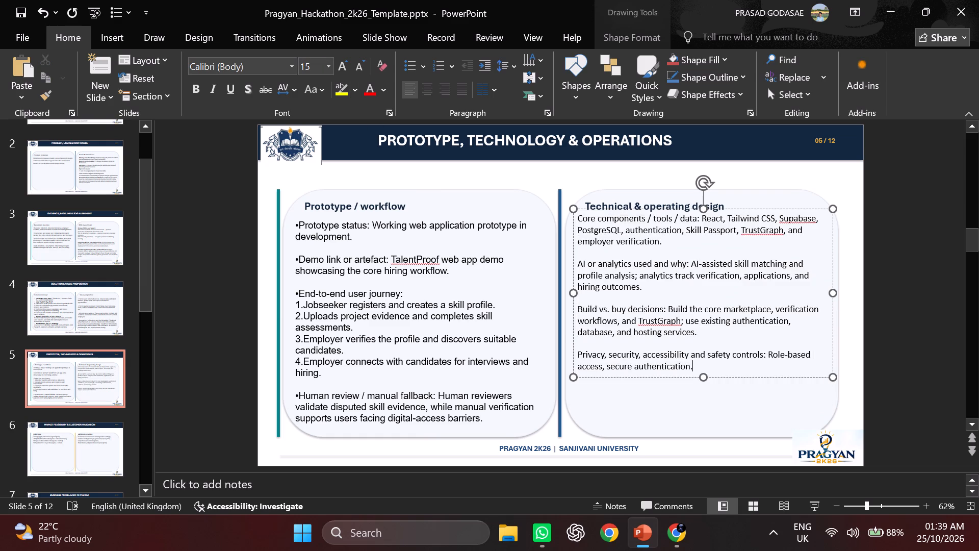
Shift the Technical & operating design body box slightly down, clear of its heading.
{"action": "left_click_drag", "start_coordinate": [739, 208], "coordinate": [739, 214]}
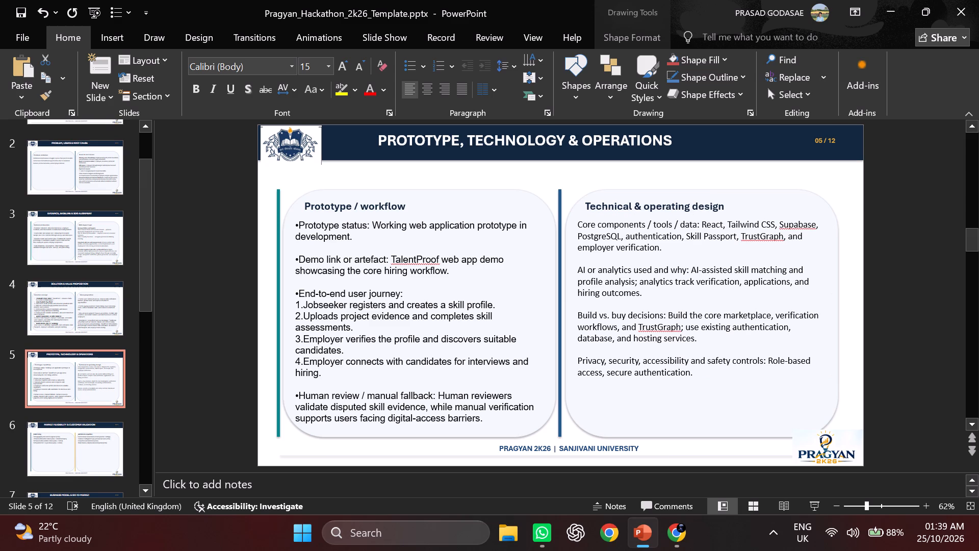
{"action": "left_click_drag", "start_coordinate": [739, 214], "coordinate": [740, 215]}
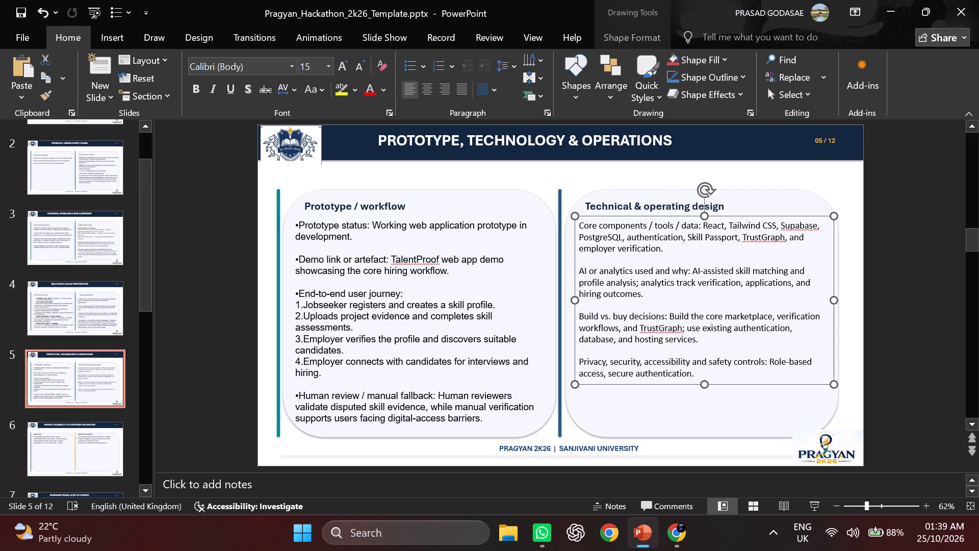
Bold the four lead-in labels in the Technical & operating design text, from Core components / tools / data to Privacy, security, accessibility and safety controls.
{"action": "left_click_drag", "start_coordinate": [699, 225], "coordinate": [595, 223]}
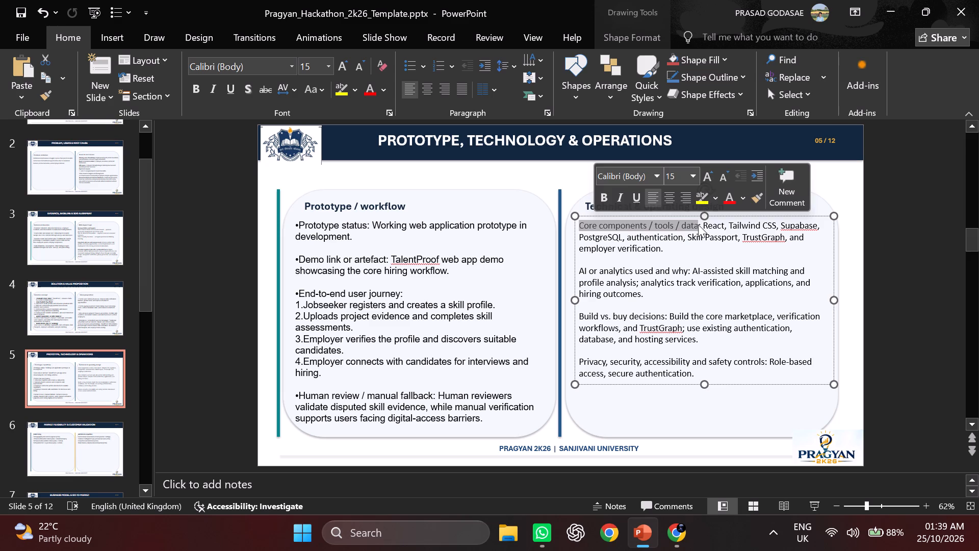
{"action": "left_click", "coordinate": [700, 224]}
{"action": "left_click_drag", "start_coordinate": [702, 224], "coordinate": [627, 222]}
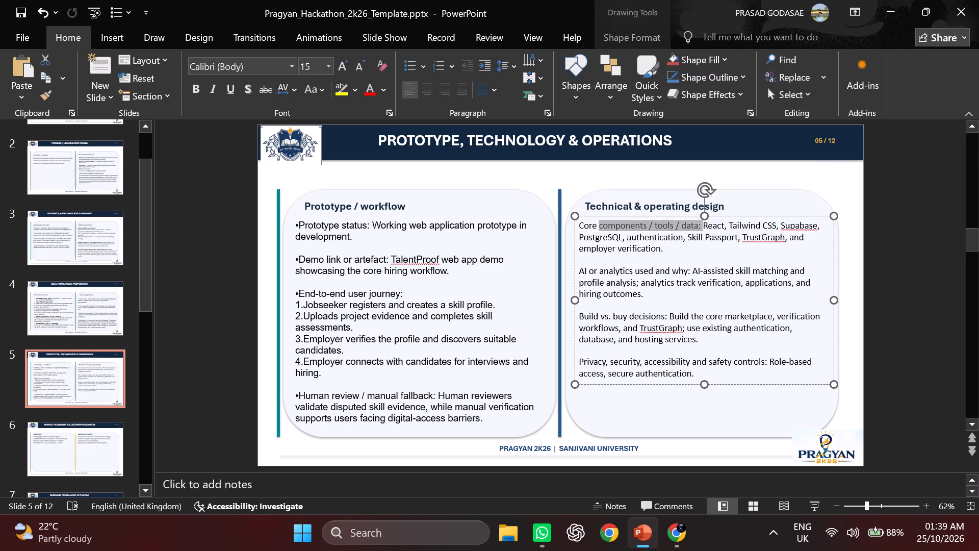
{"action": "left_click_drag", "start_coordinate": [627, 222], "coordinate": [580, 222]}
{"action": "key", "text": "ctrl+b"}
{"action": "left_click_drag", "start_coordinate": [690, 267], "coordinate": [641, 267]}
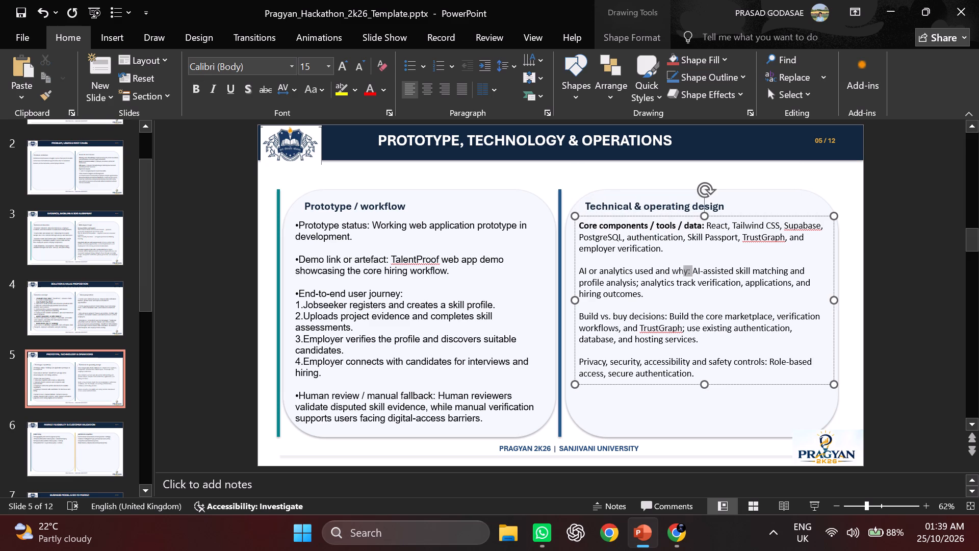
{"action": "left_click_drag", "start_coordinate": [641, 267], "coordinate": [566, 267]}
{"action": "key", "text": "ctrl+b"}
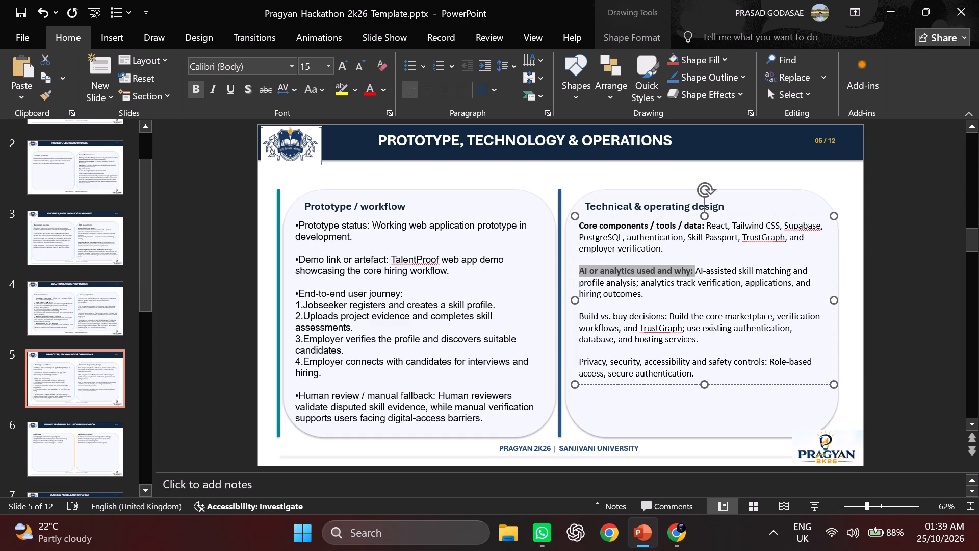
{"action": "left_click_drag", "start_coordinate": [667, 316], "coordinate": [582, 313]}
{"action": "key", "text": "ctrl+b"}
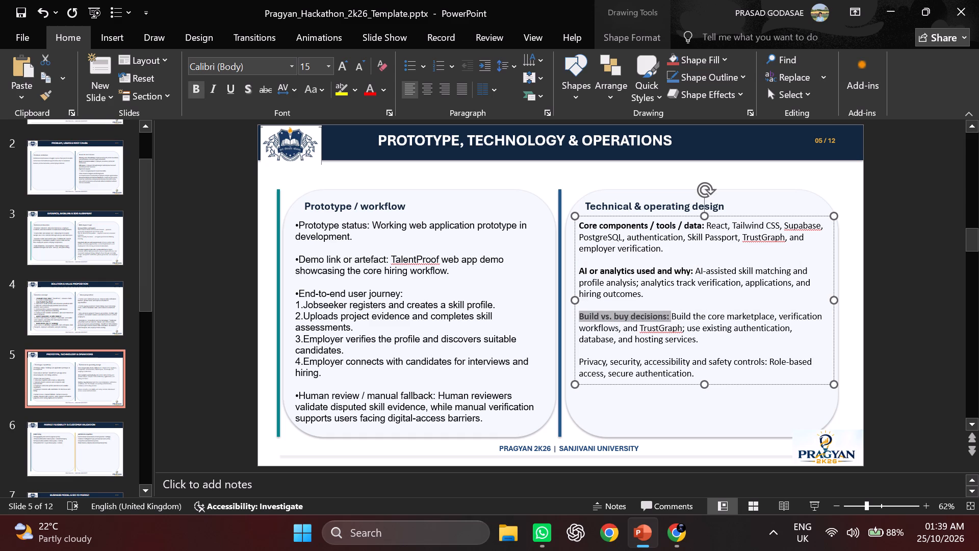
{"action": "left_click_drag", "start_coordinate": [766, 362], "coordinate": [598, 346]}
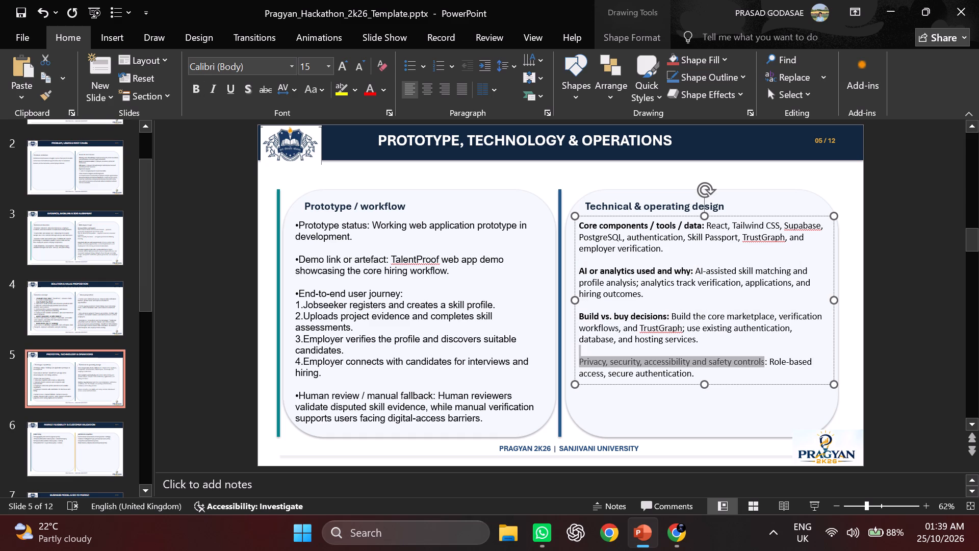
{"action": "left_click_drag", "start_coordinate": [598, 346], "coordinate": [568, 356]}
{"action": "key", "text": "ctrl+b"}
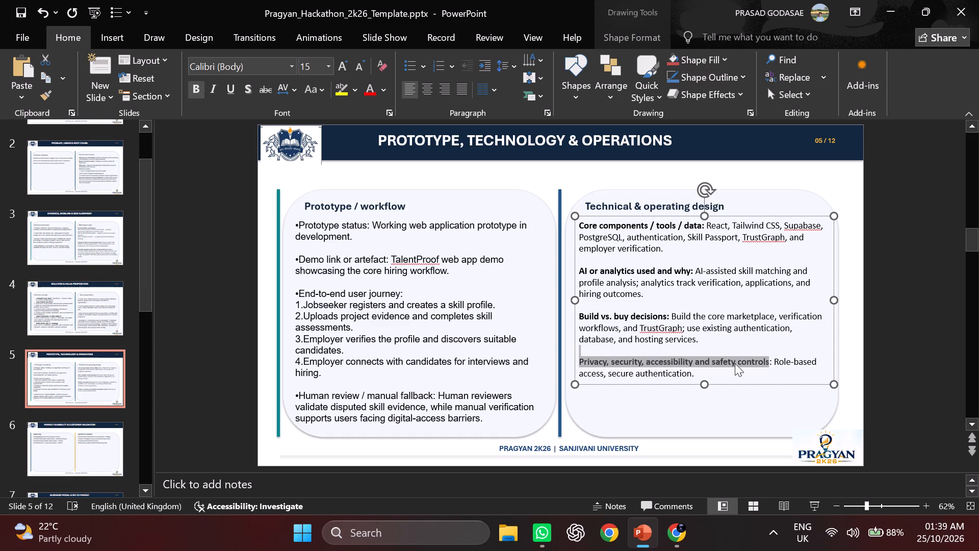
{"action": "left_click", "coordinate": [726, 347]}
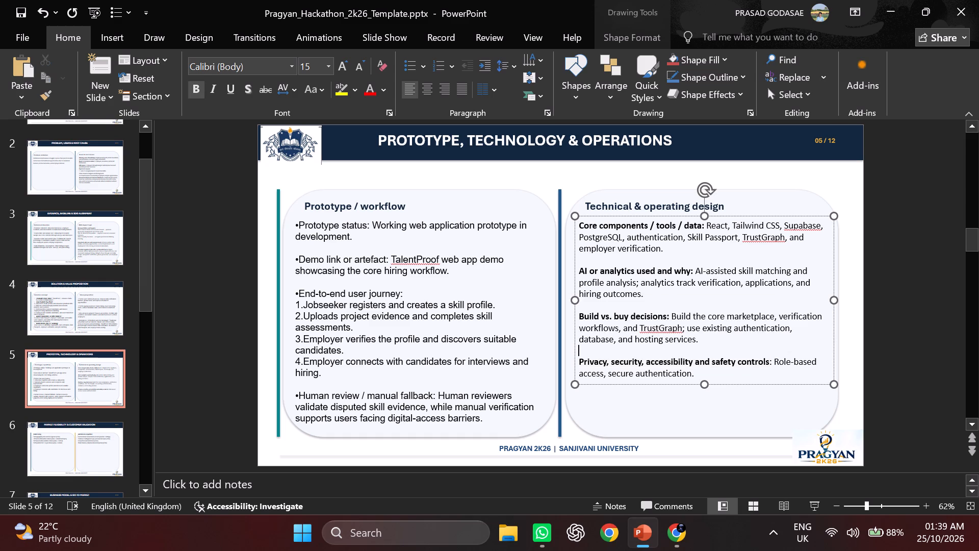
{"action": "left_click", "coordinate": [867, 336]}
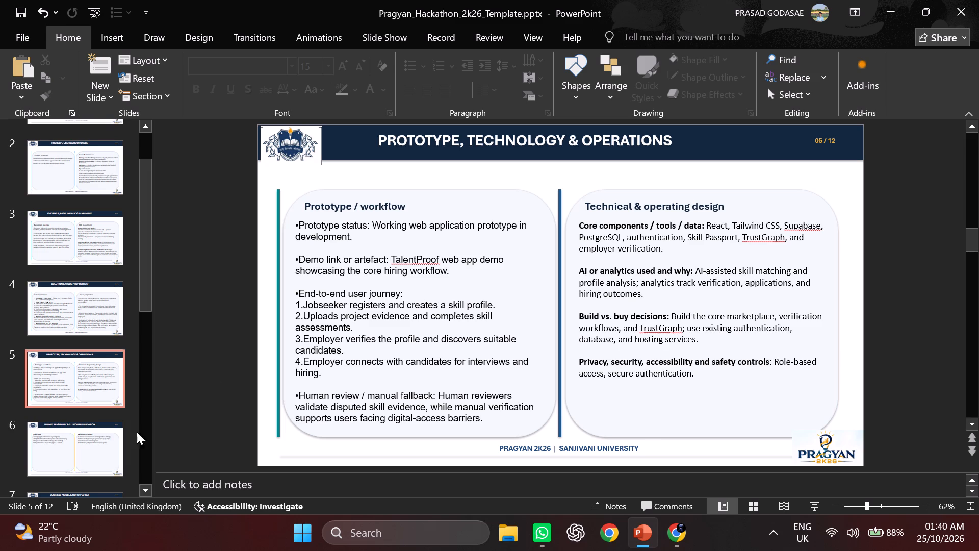
On slide 6, set the Market sizing heading to size 17 and shift it slightly right and down inside its card.
{"action": "left_click", "coordinate": [88, 448]}
{"action": "left_click", "coordinate": [333, 203]}
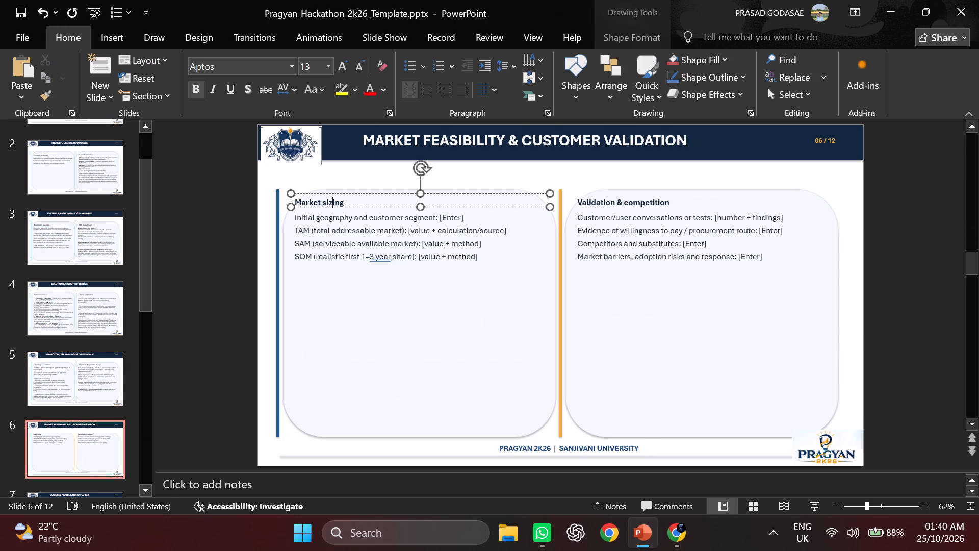
{"action": "key", "text": "ctrl+a"}
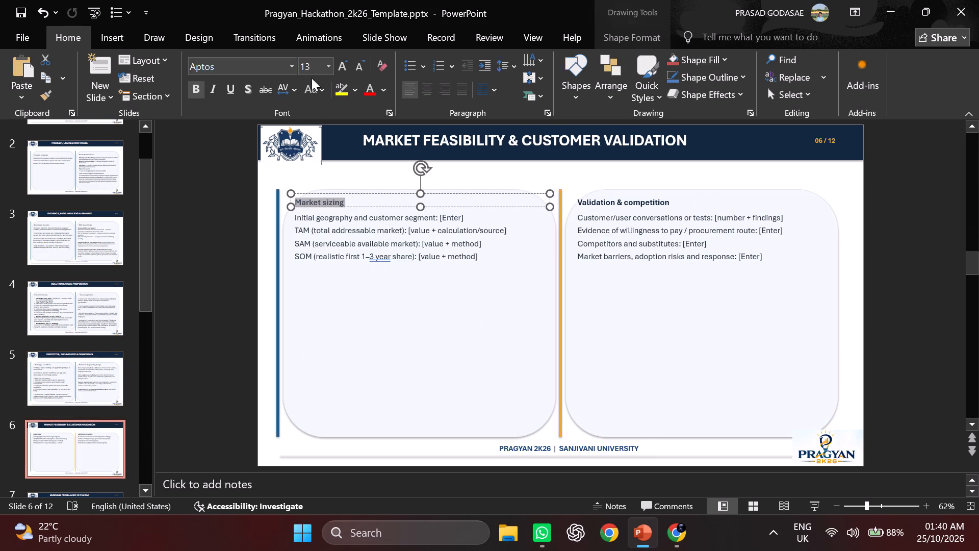
{"action": "left_click", "coordinate": [312, 65]}
{"action": "type", "text": "17"}
{"action": "key", "text": "Return"}
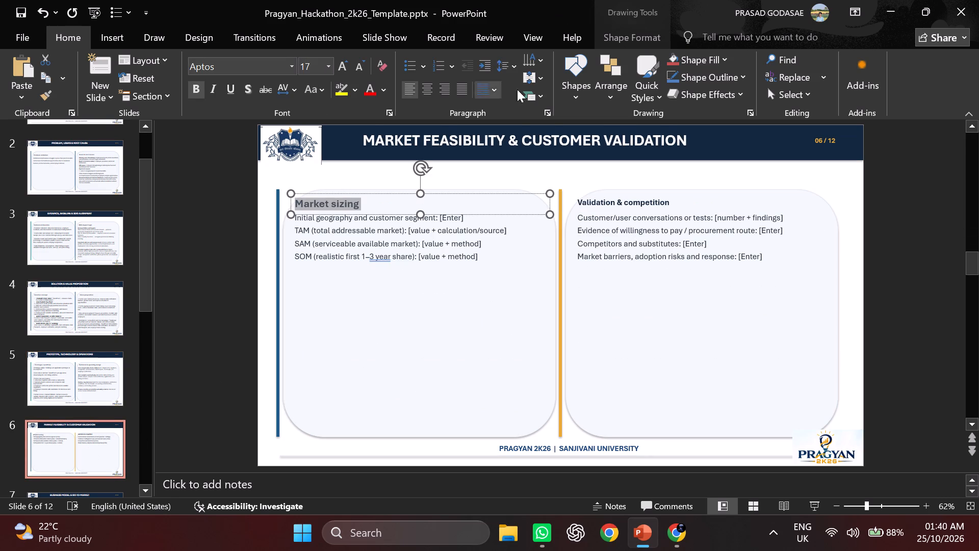
{"action": "left_click_drag", "start_coordinate": [371, 215], "coordinate": [380, 215]}
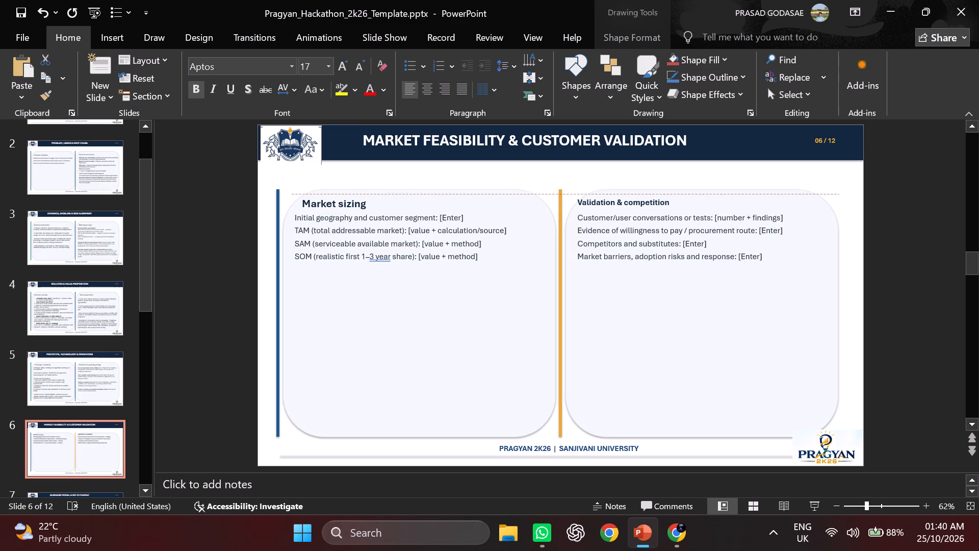
{"action": "left_click_drag", "start_coordinate": [380, 215], "coordinate": [382, 217]}
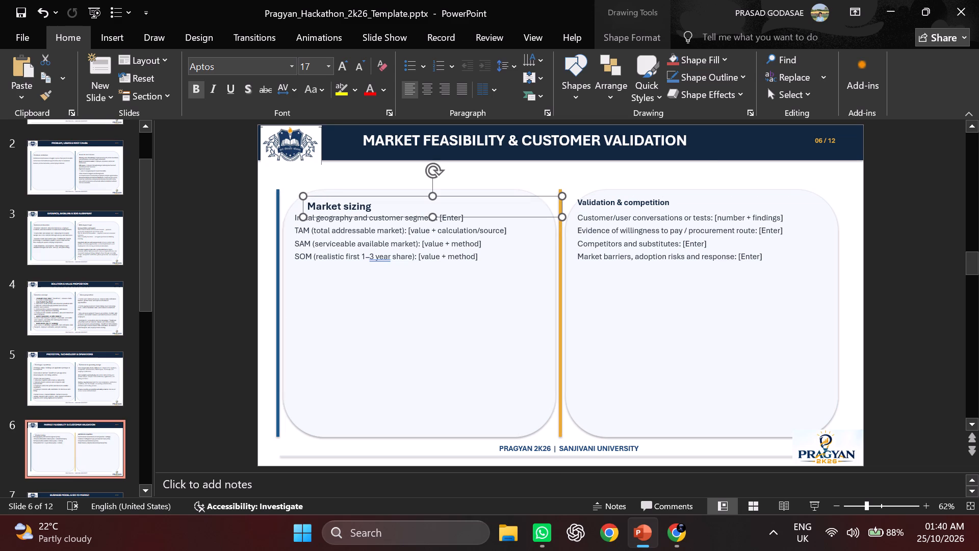
Set the Validation & competition heading to size 17 and shift it slightly right and down inside its card.
{"action": "left_click", "coordinate": [623, 198]}
{"action": "key", "text": "ctrl+a"}
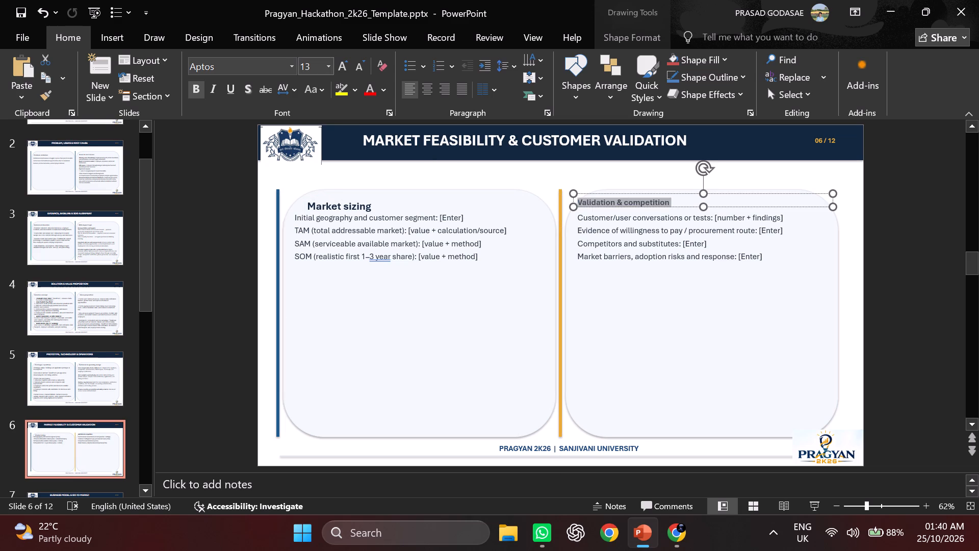
{"action": "left_click", "coordinate": [318, 66]}
{"action": "type", "text": "17"}
{"action": "key", "text": "Return"}
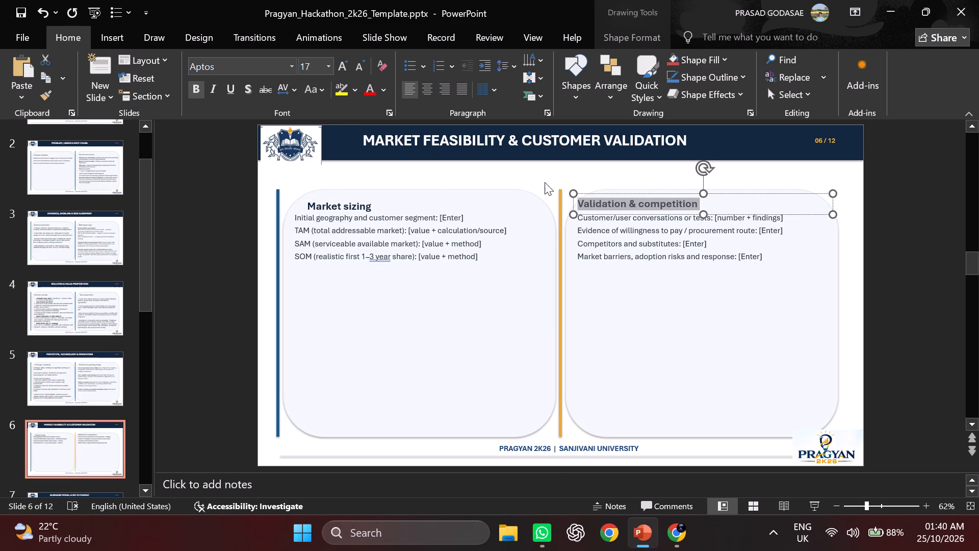
{"action": "left_click_drag", "start_coordinate": [633, 214], "coordinate": [639, 222]}
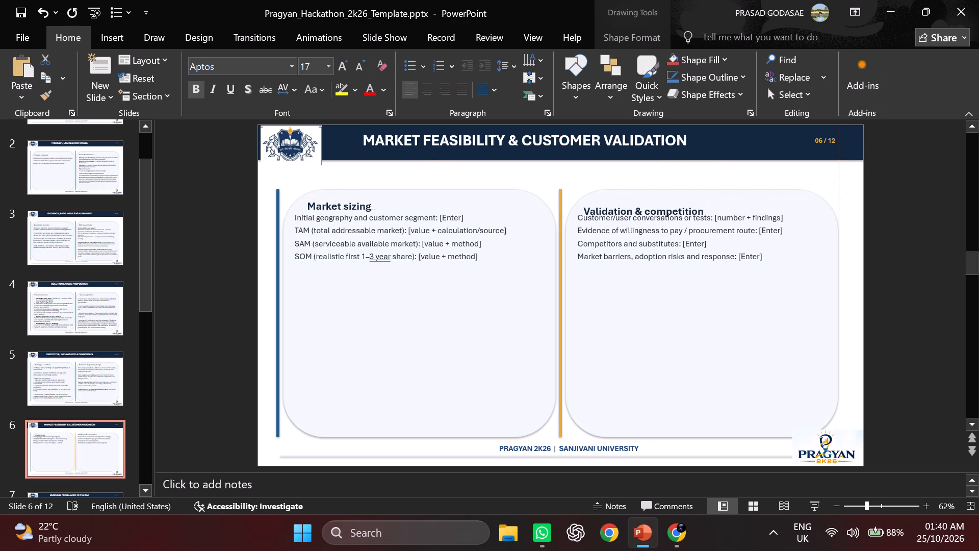
{"action": "left_click_drag", "start_coordinate": [639, 222], "coordinate": [639, 218]}
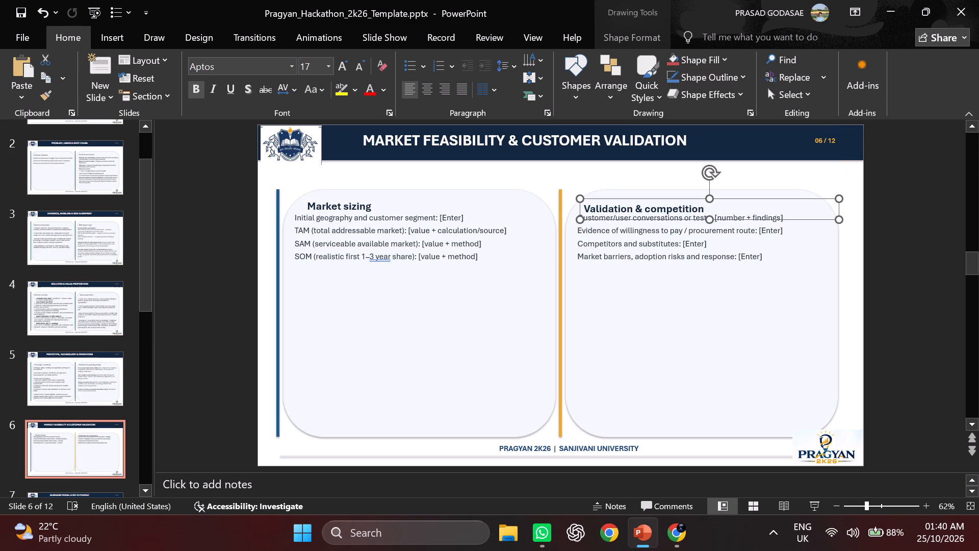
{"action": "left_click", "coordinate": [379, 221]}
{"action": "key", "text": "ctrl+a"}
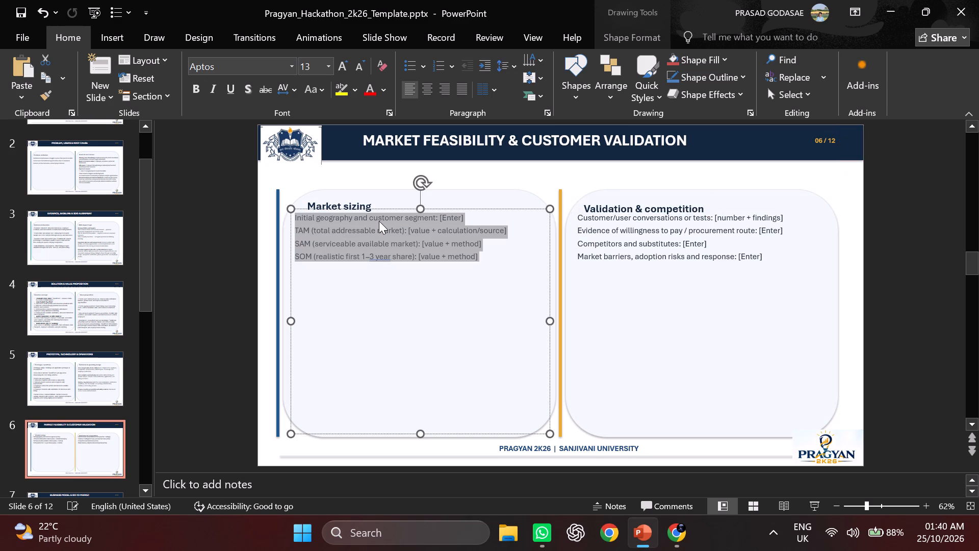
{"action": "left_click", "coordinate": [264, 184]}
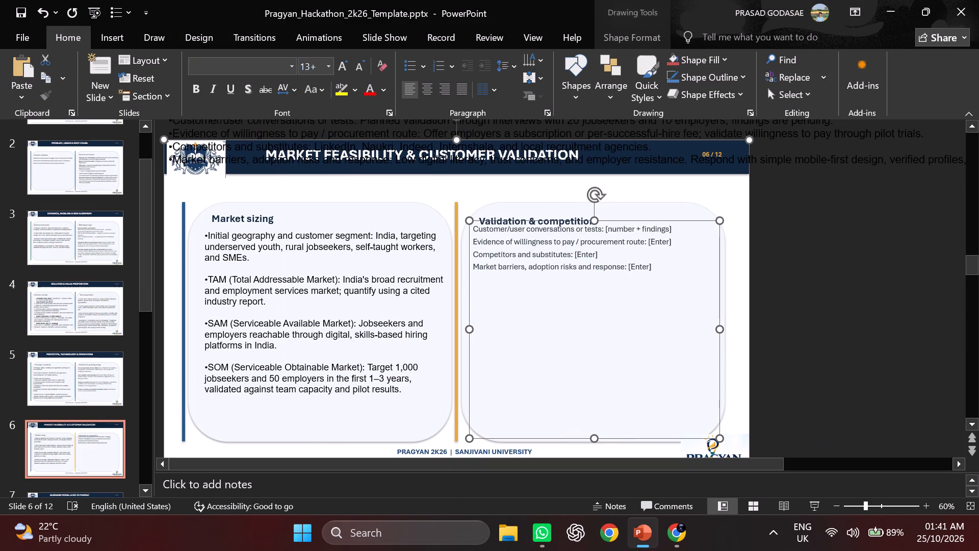
{"action": "left_click", "coordinate": [555, 247]}
{"action": "key", "text": "ctrl+a"}
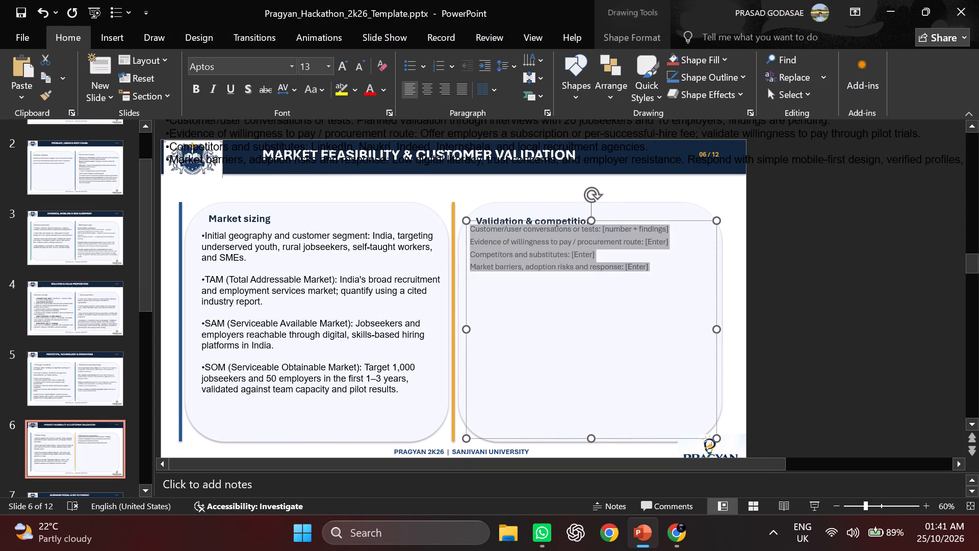
{"action": "key", "text": "BackSpace"}
{"action": "left_click", "coordinate": [628, 156]}
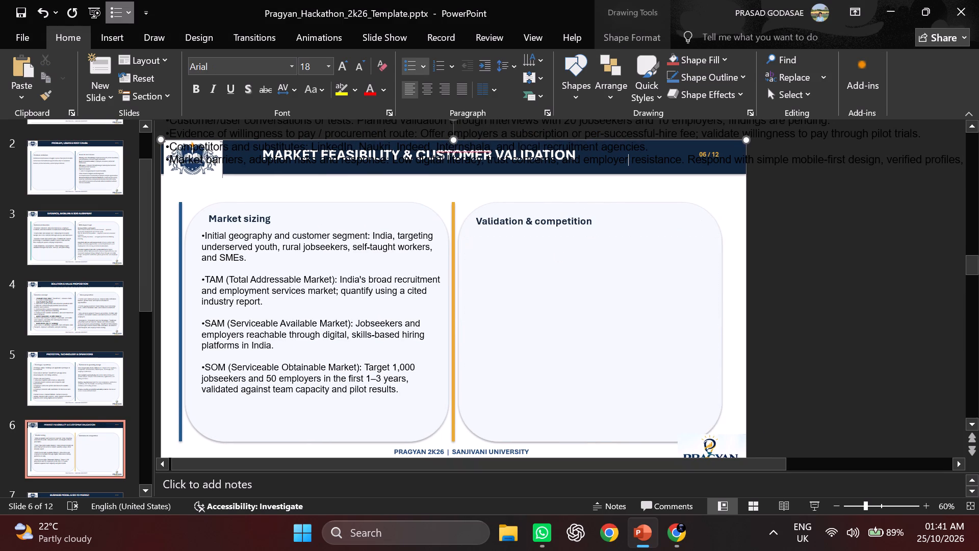
{"action": "key", "text": "ctrl+a"}
{"action": "key", "text": "ctrl+x"}
{"action": "left_click", "coordinate": [653, 296]}
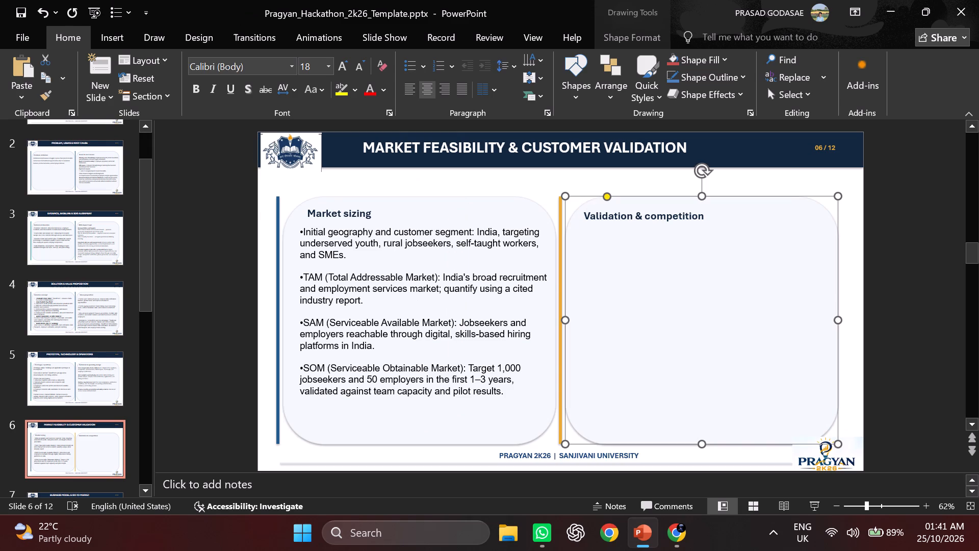
{"action": "left_click", "coordinate": [628, 224]}
{"action": "key", "text": "ctrl+v"}
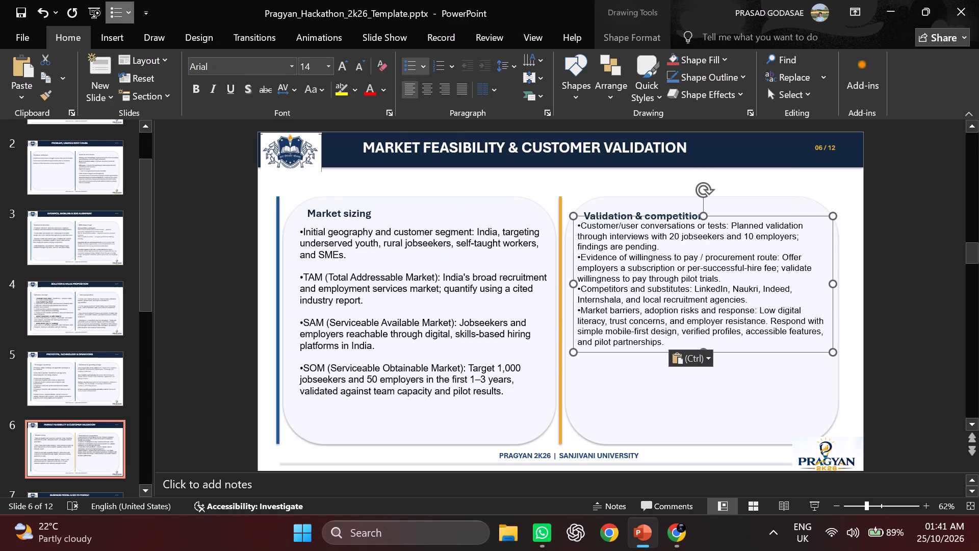
Insert a blank line between each of the four Validation & competition points.
{"action": "left_click", "coordinate": [679, 243]}
{"action": "key", "text": "Return"}
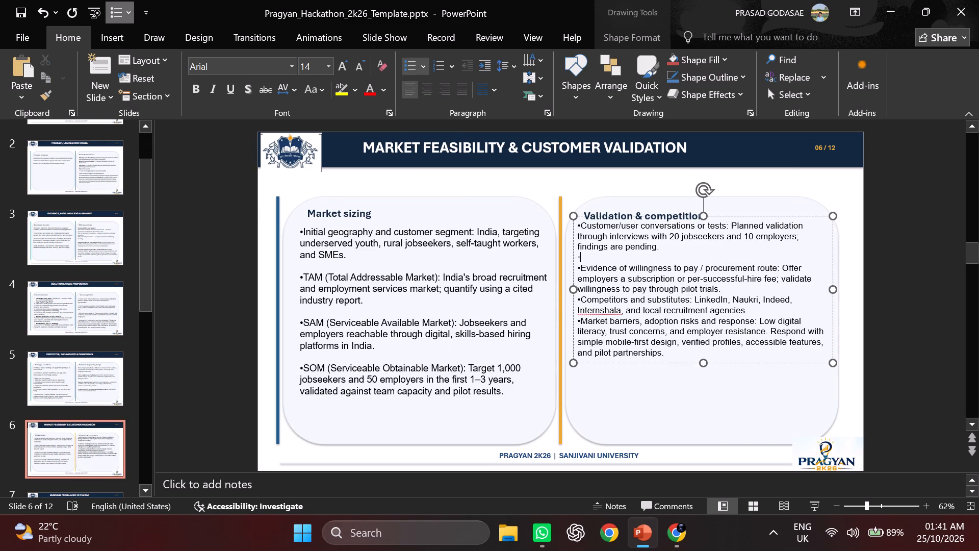
{"action": "left_click", "coordinate": [732, 287]}
{"action": "key", "text": "Return"}
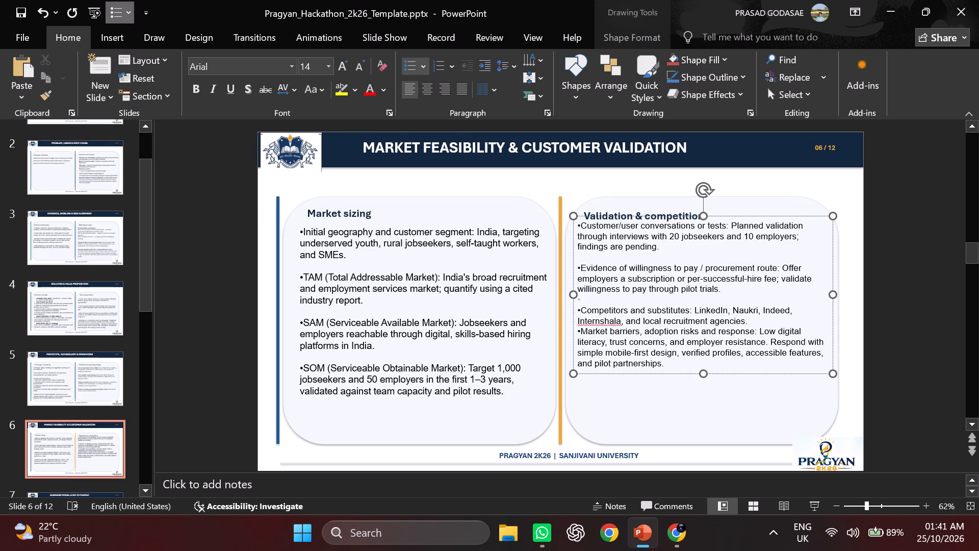
{"action": "left_click", "coordinate": [762, 324]}
{"action": "key", "text": "Return"}
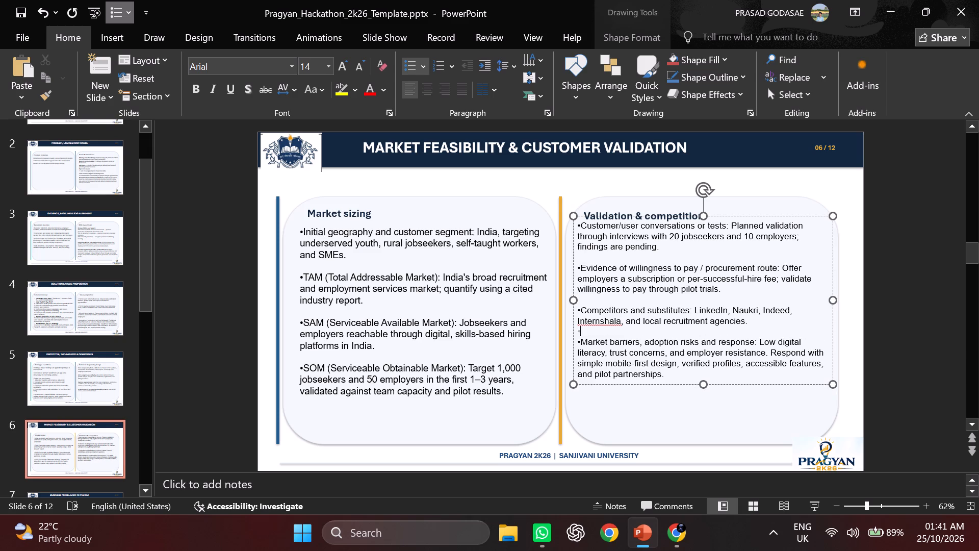
Shift the Validation & competition text box slightly right and down, and set its body text to size 15.
{"action": "left_click_drag", "start_coordinate": [734, 215], "coordinate": [736, 220]}
{"action": "left_click", "coordinate": [669, 260]}
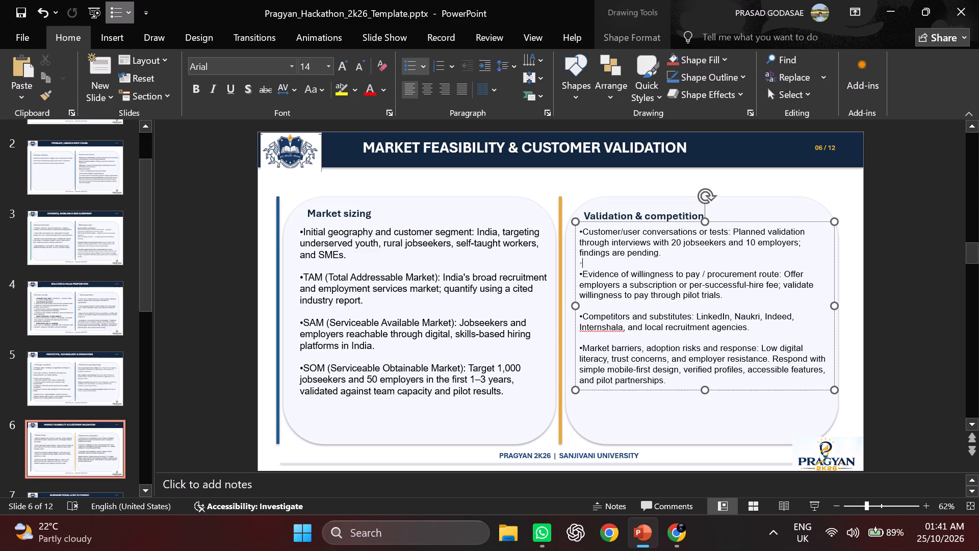
{"action": "key", "text": "ctrl+a"}
{"action": "left_click", "coordinate": [310, 66]}
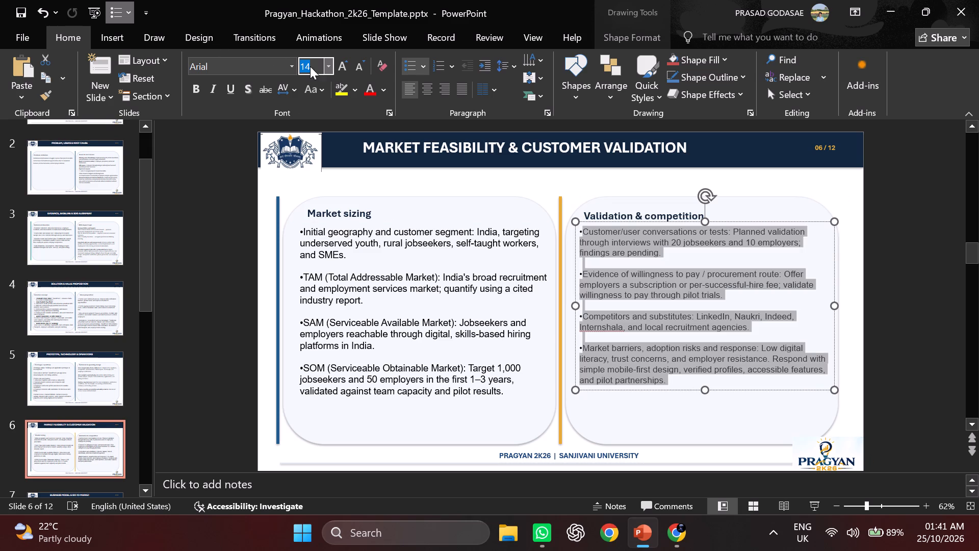
{"action": "type", "text": "15"}
{"action": "key", "text": "Return"}
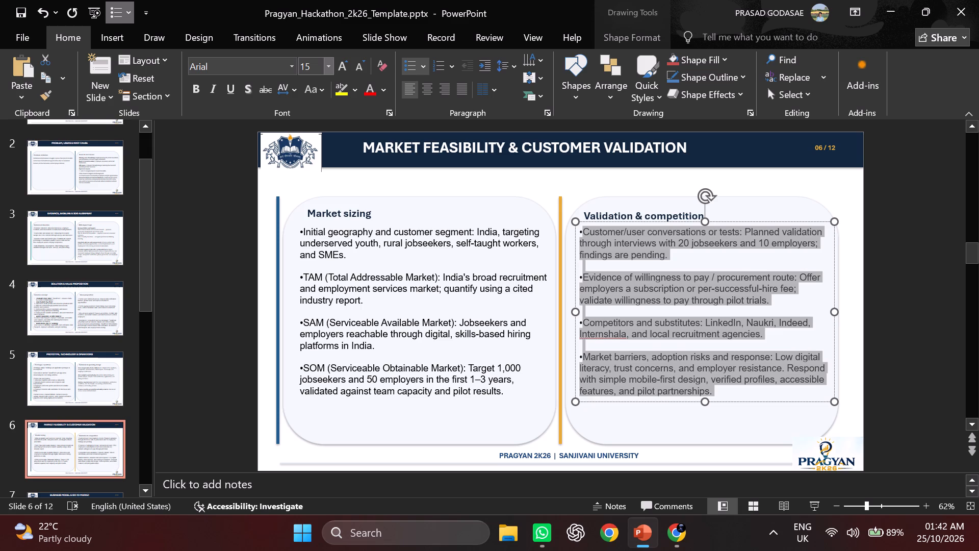
{"action": "left_click", "coordinate": [187, 187]}
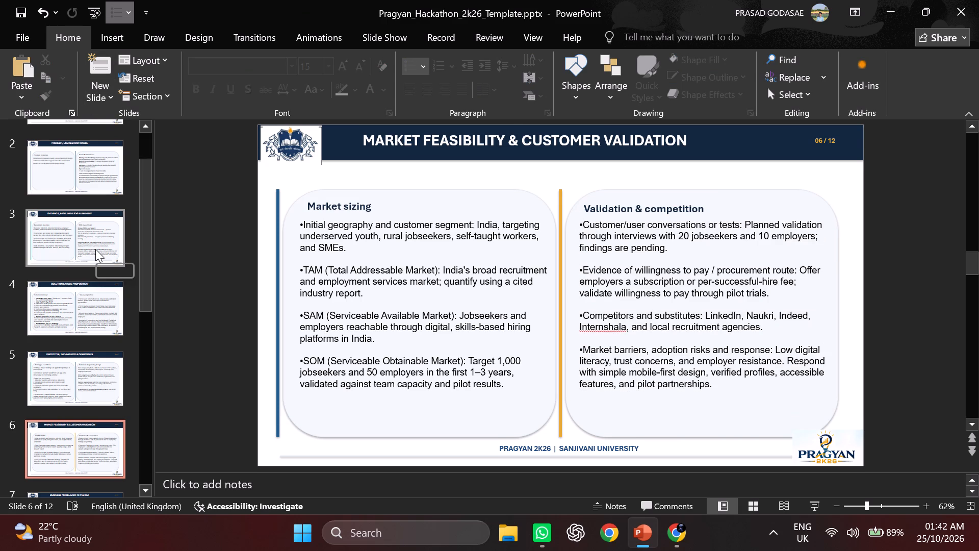
On slide 7, set the Business model and Delivery & governance headings to font size 17.
{"action": "scroll", "coordinate": [81, 432], "scroll_direction": "down", "scroll_amount": 1}
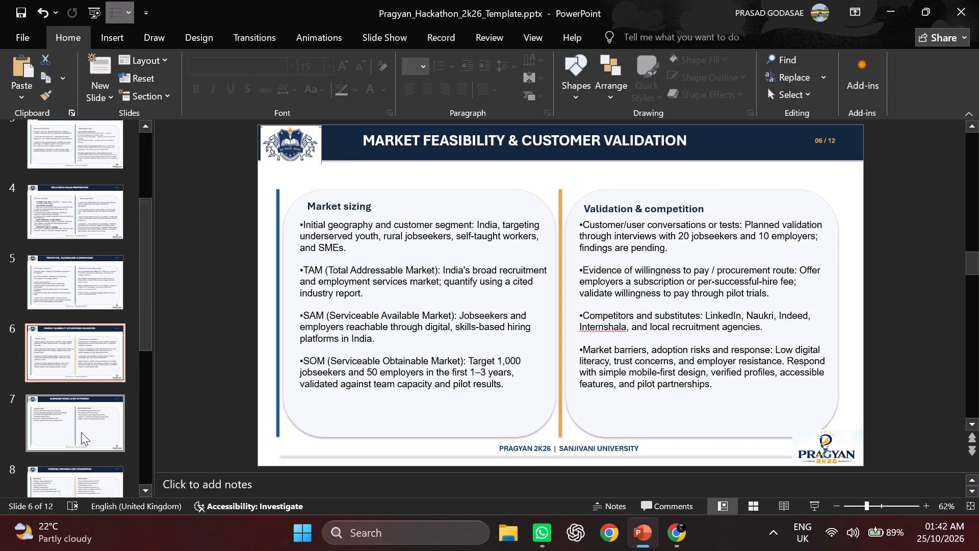
{"action": "left_click", "coordinate": [81, 412]}
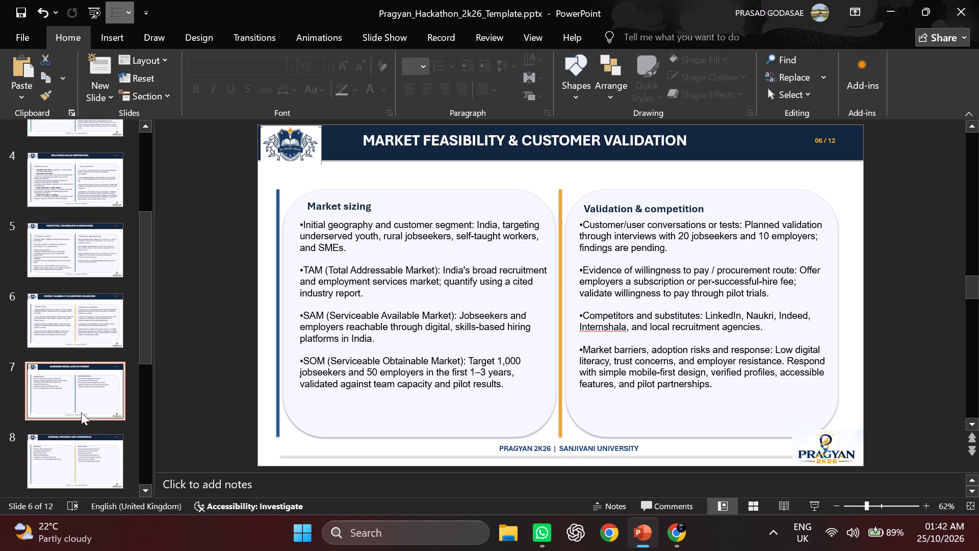
{"action": "left_click", "coordinate": [370, 278]}
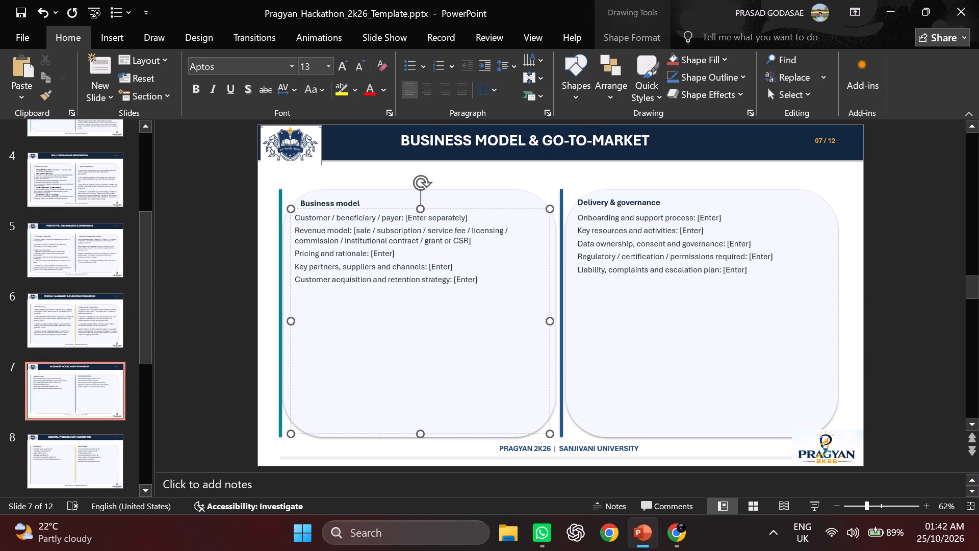
{"action": "left_click", "coordinate": [347, 203]}
{"action": "key", "text": "ctrl+a"}
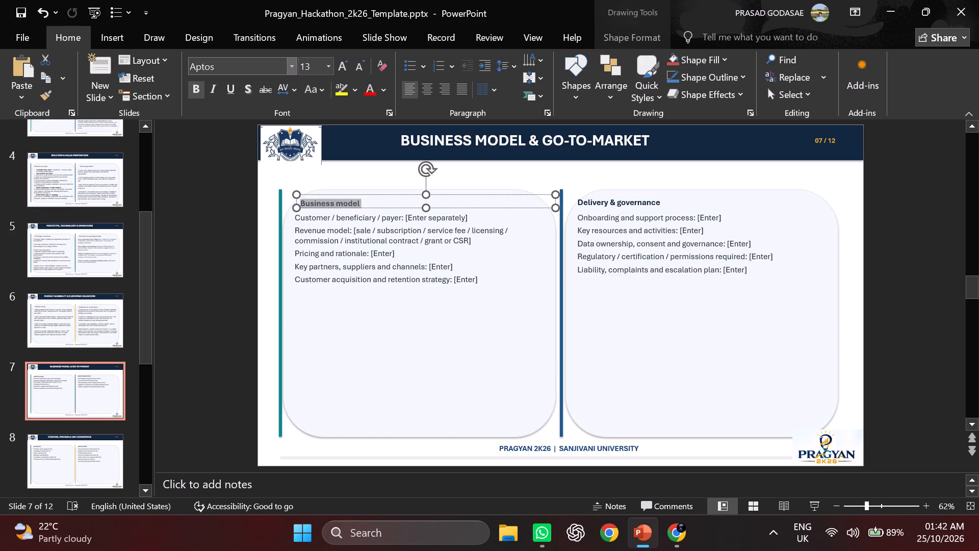
{"action": "left_click", "coordinate": [308, 67]}
{"action": "type", "text": "17"}
{"action": "key", "text": "Return"}
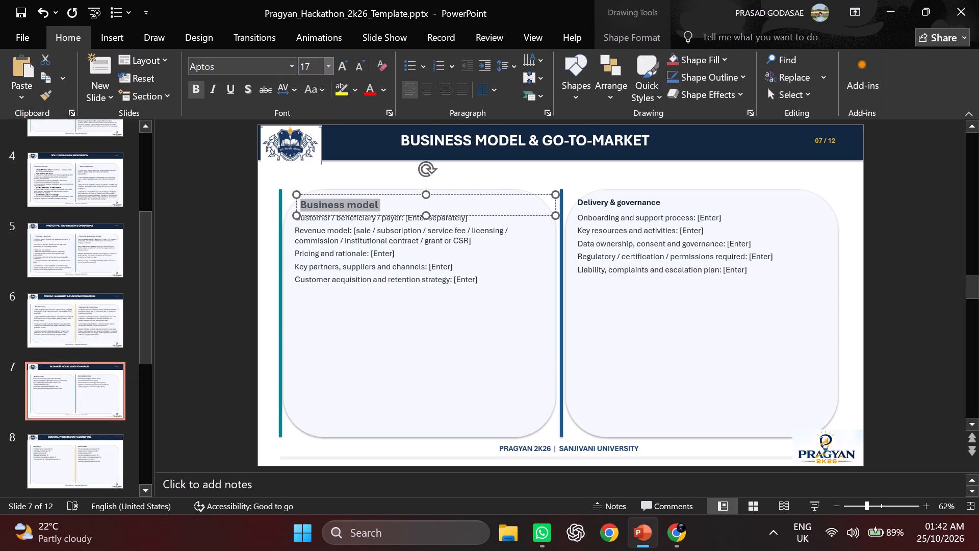
{"action": "left_click", "coordinate": [611, 199]}
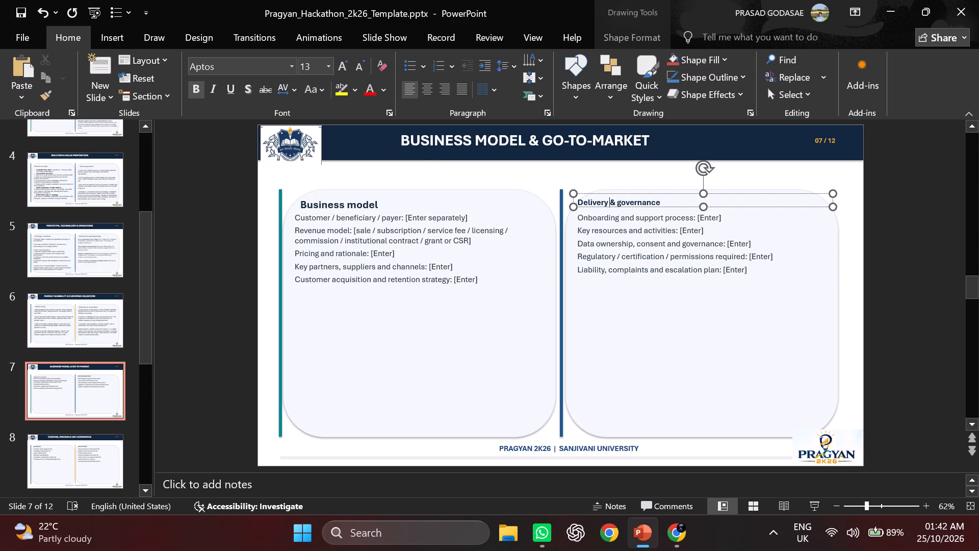
{"action": "key", "text": "ctrl+a"}
{"action": "left_click", "coordinate": [315, 70]}
{"action": "type", "text": "17"}
{"action": "key", "text": "Return"}
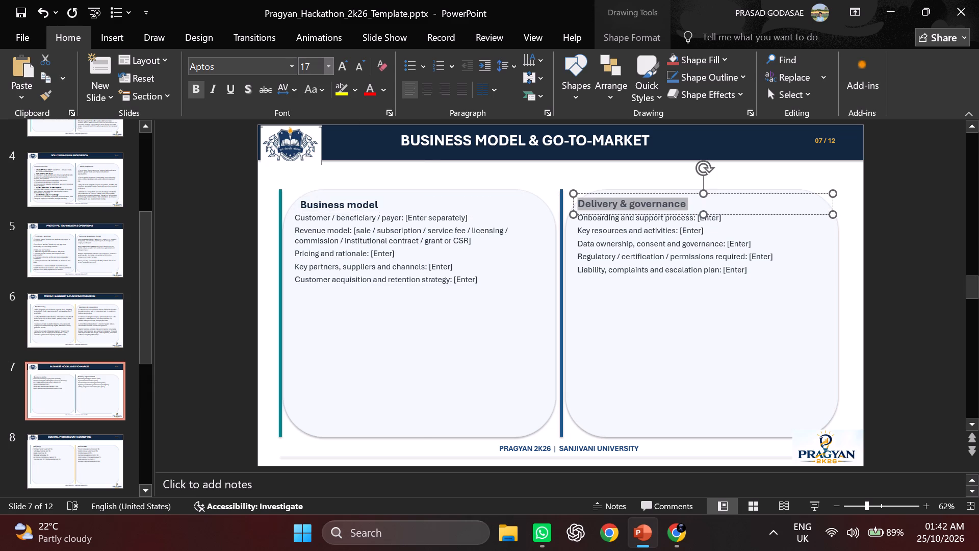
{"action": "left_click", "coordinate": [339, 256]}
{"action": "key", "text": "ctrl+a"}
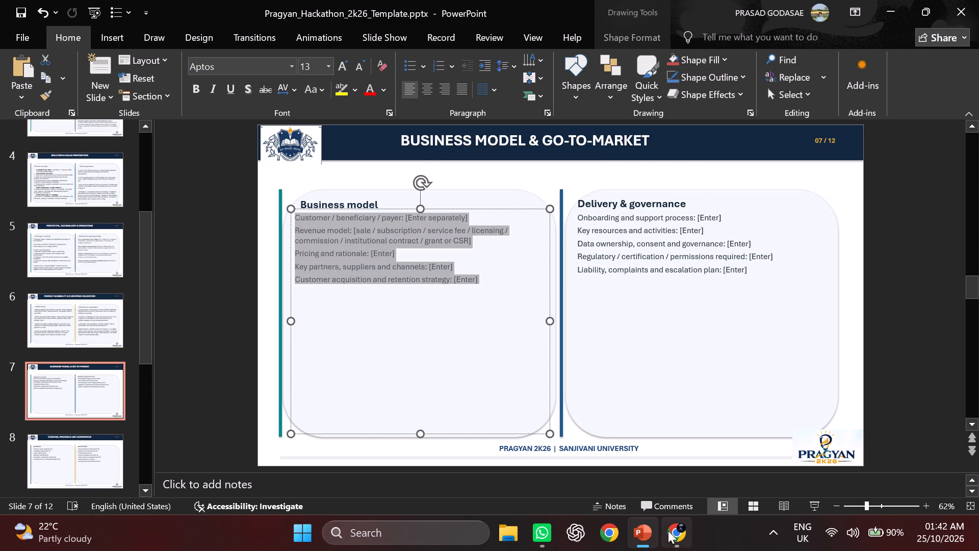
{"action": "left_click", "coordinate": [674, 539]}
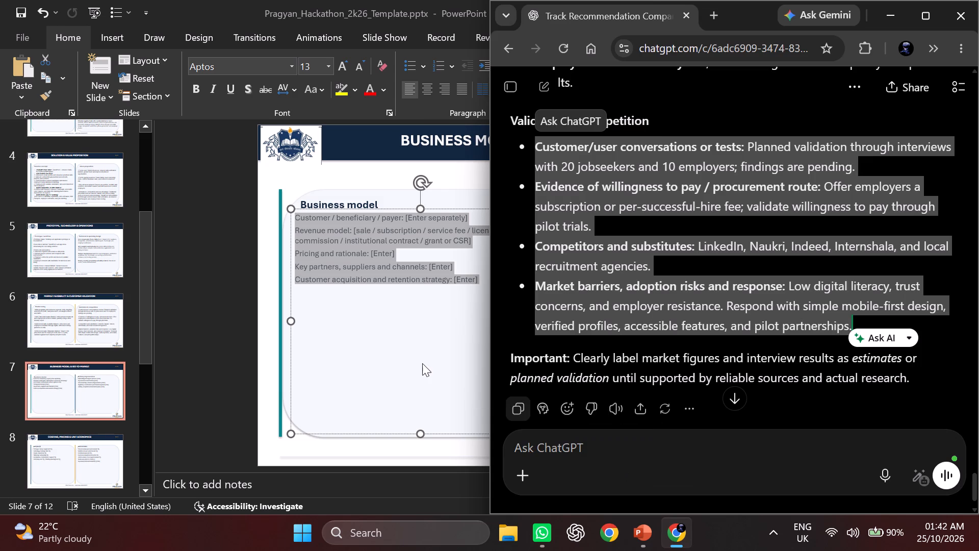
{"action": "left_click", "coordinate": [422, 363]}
{"action": "left_click", "coordinate": [246, 331]}
{"action": "key", "text": "shift+super+s"}
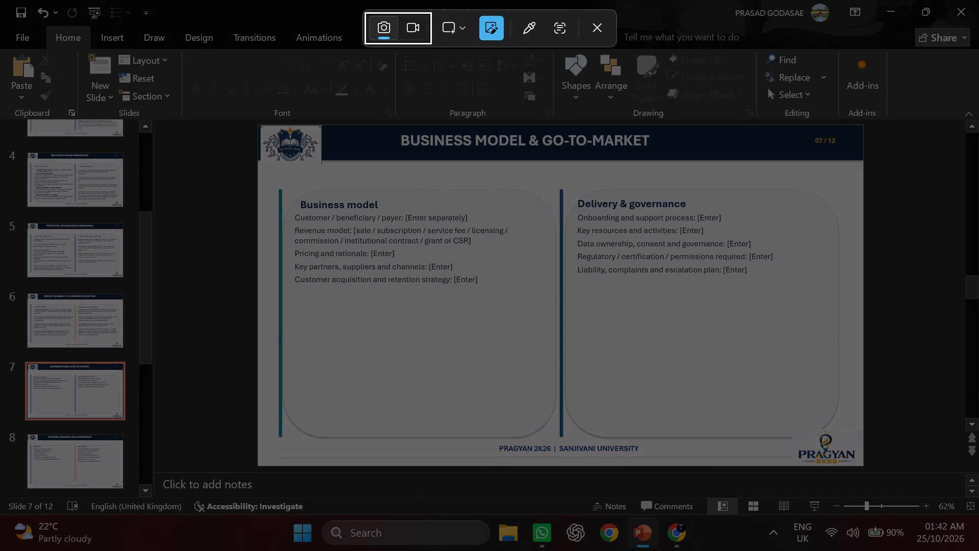
{"action": "left_click_drag", "start_coordinate": [226, 128], "coordinate": [870, 483]}
{"action": "key", "text": "ctrl+c"}
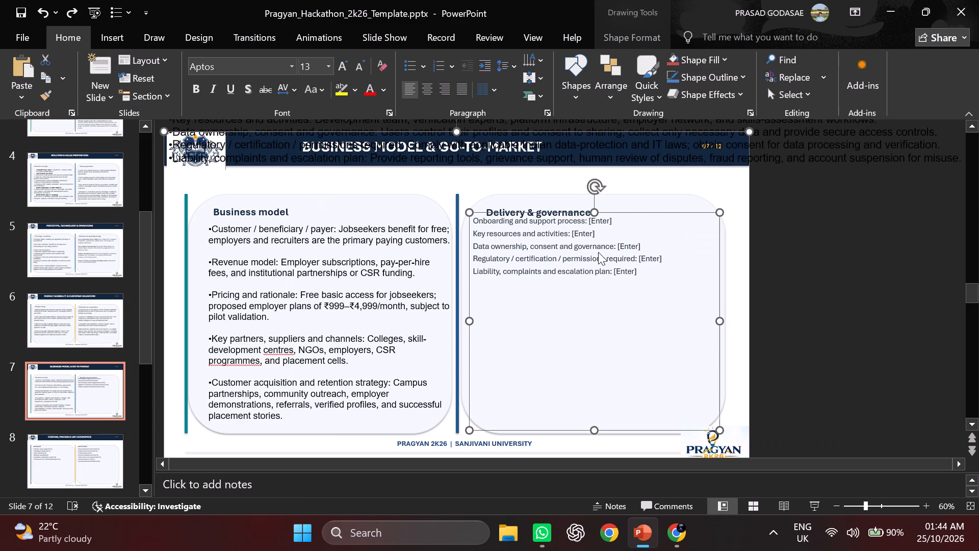
{"action": "left_click", "coordinate": [555, 147]}
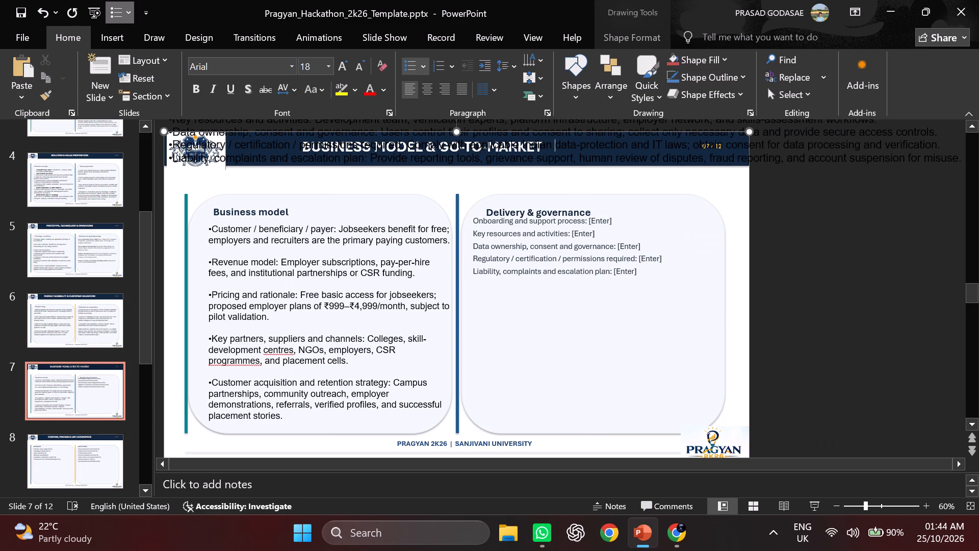
{"action": "key", "text": "ctrl+a"}
{"action": "key", "text": "ctrl+x"}
{"action": "left_click", "coordinate": [608, 240]}
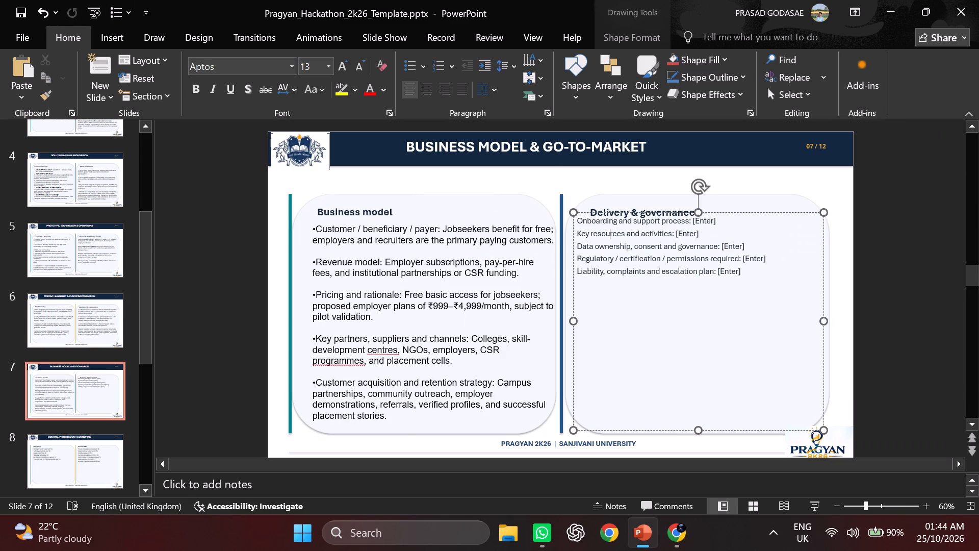
{"action": "key", "text": "ctrl+a"}
{"action": "key", "text": "ctrl+v"}
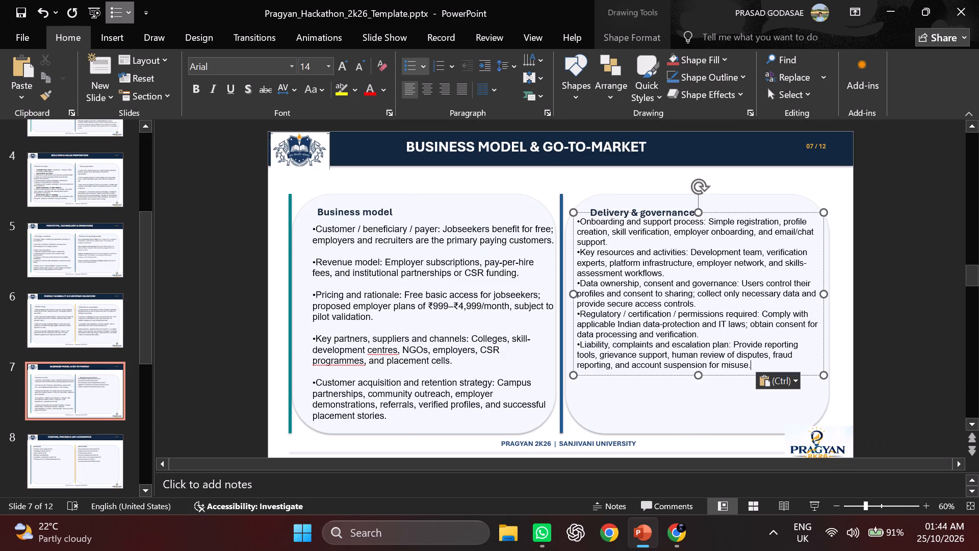
Insert a blank line between each of the five Delivery & governance points.
{"action": "left_click", "coordinate": [628, 243]}
{"action": "key", "text": "Return"}
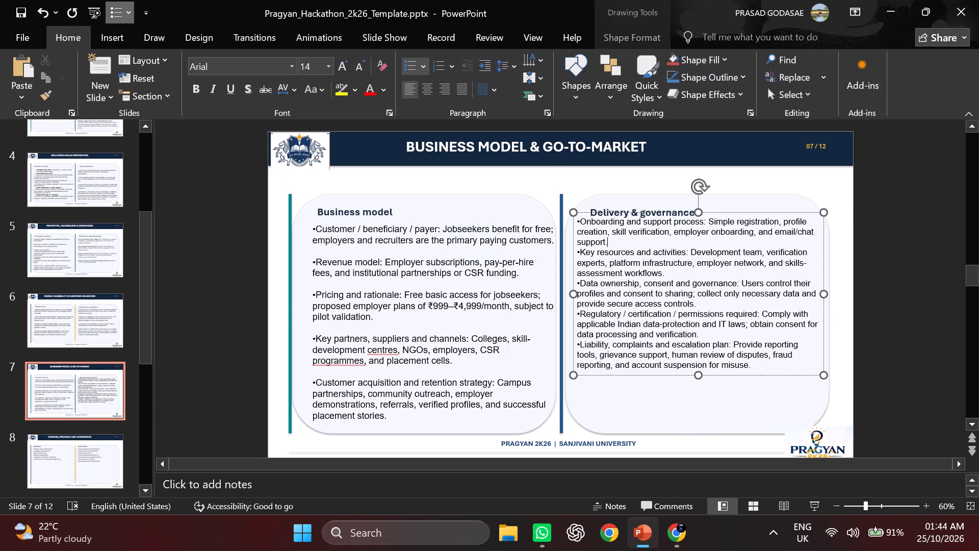
{"action": "left_click", "coordinate": [664, 279]}
{"action": "key", "text": "Return"}
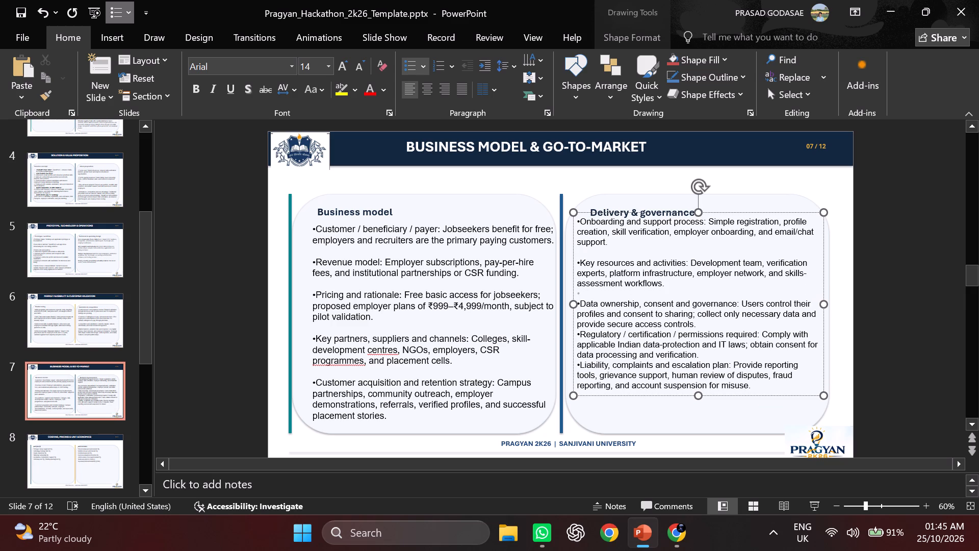
{"action": "left_click", "coordinate": [697, 321]}
{"action": "key", "text": "Return"}
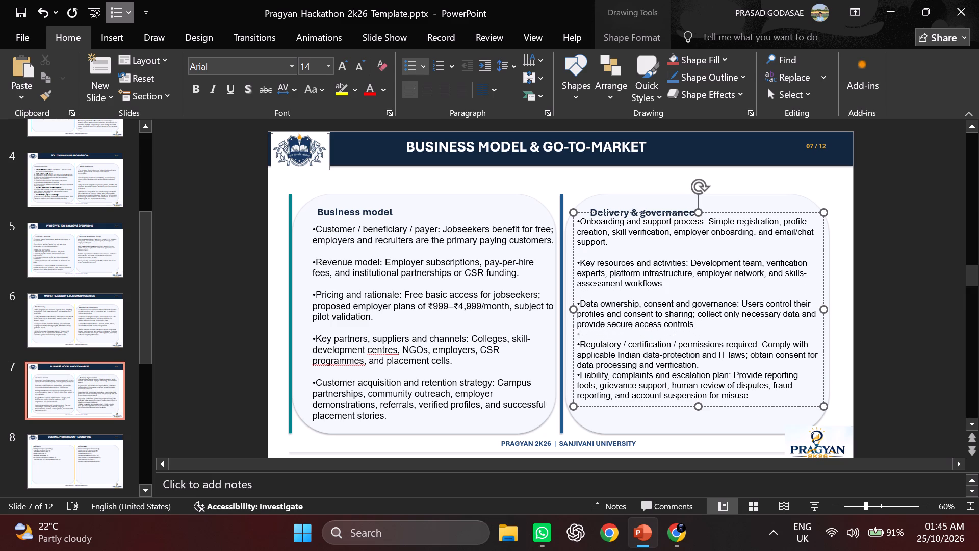
{"action": "left_click", "coordinate": [705, 366]}
{"action": "key", "text": "Return"}
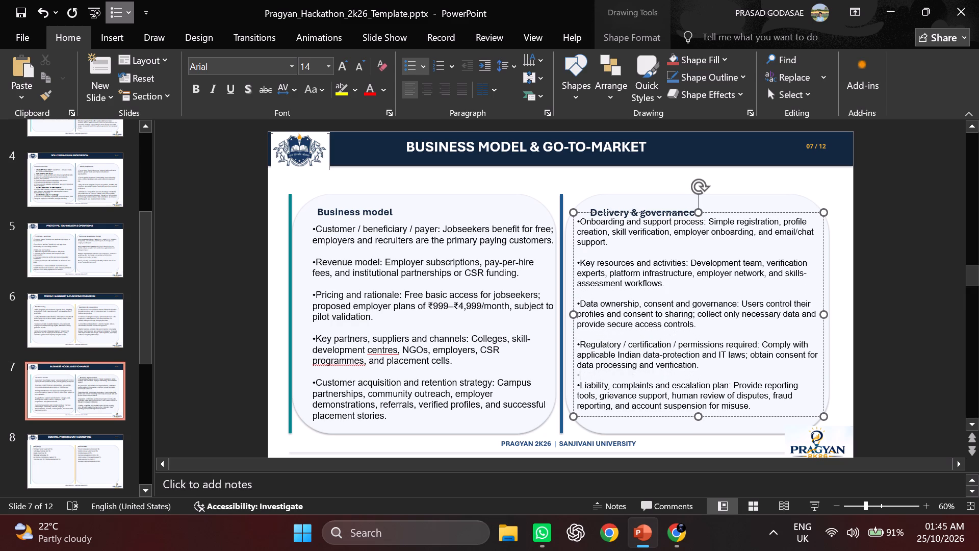
Set the Delivery & governance body text to size 15 and shift its text box slightly right and down.
{"action": "left_click_drag", "start_coordinate": [752, 405], "coordinate": [580, 221]}
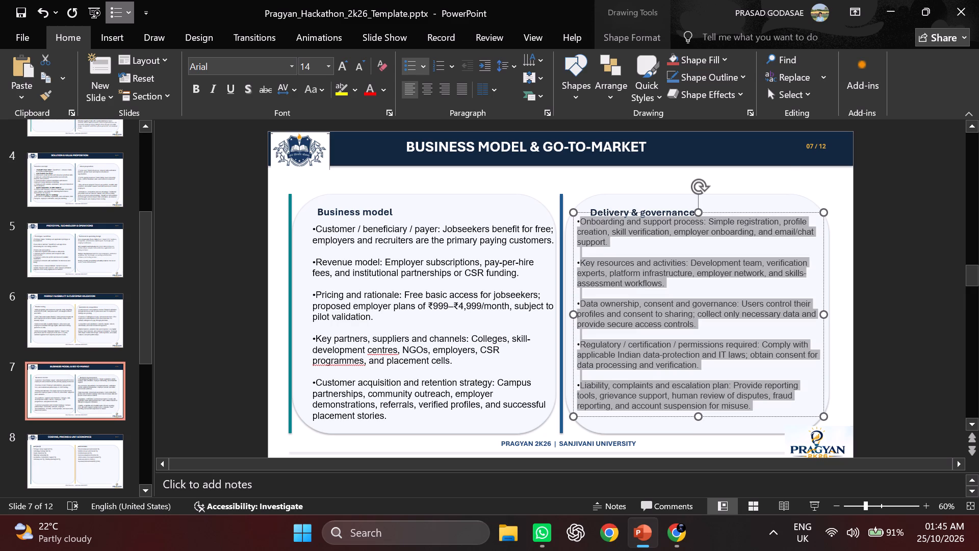
{"action": "left_click_drag", "start_coordinate": [580, 221], "coordinate": [576, 221]}
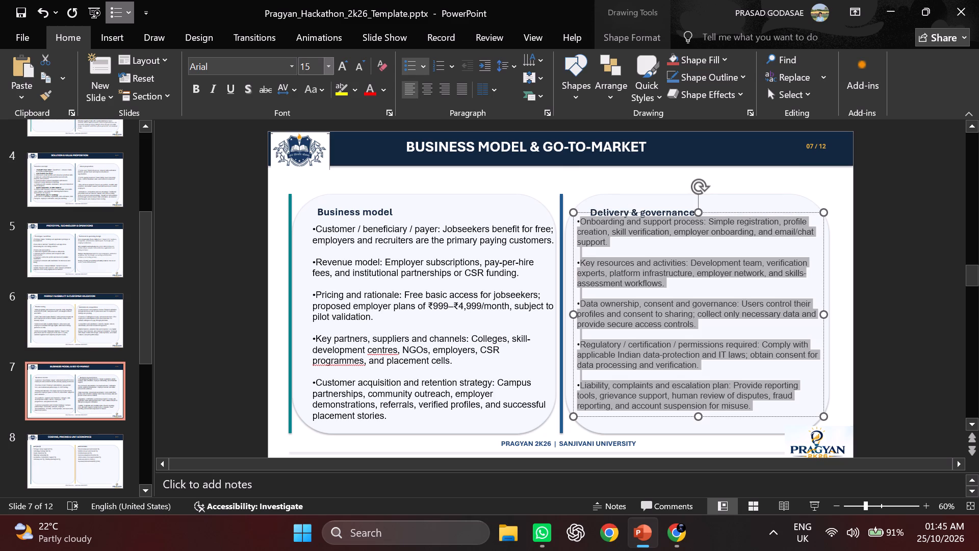
{"action": "left_click", "coordinate": [318, 63]}
{"action": "type", "text": "15"}
{"action": "key", "text": "Return"}
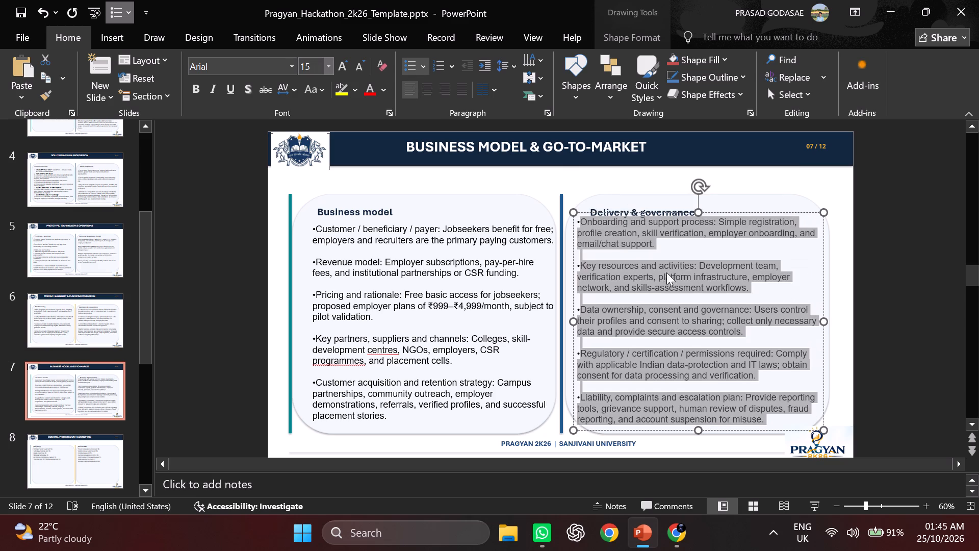
{"action": "left_click_drag", "start_coordinate": [718, 213], "coordinate": [724, 221]}
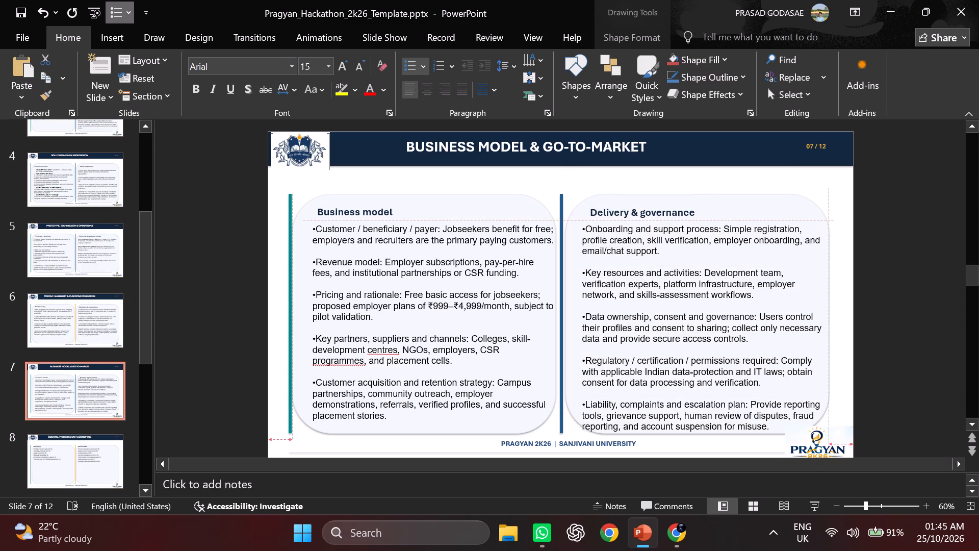
{"action": "left_click_drag", "start_coordinate": [724, 221], "coordinate": [727, 215]}
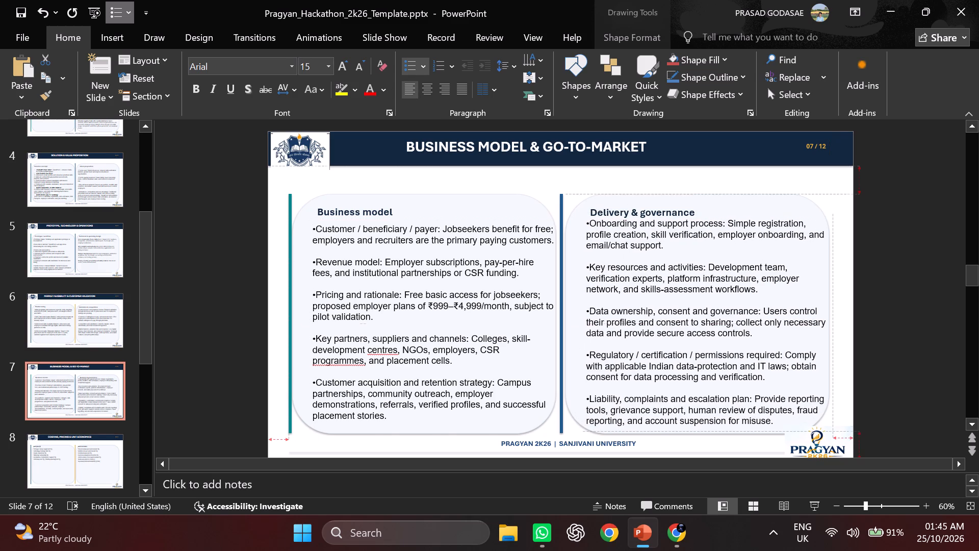
{"action": "left_click_drag", "start_coordinate": [727, 215], "coordinate": [726, 216]}
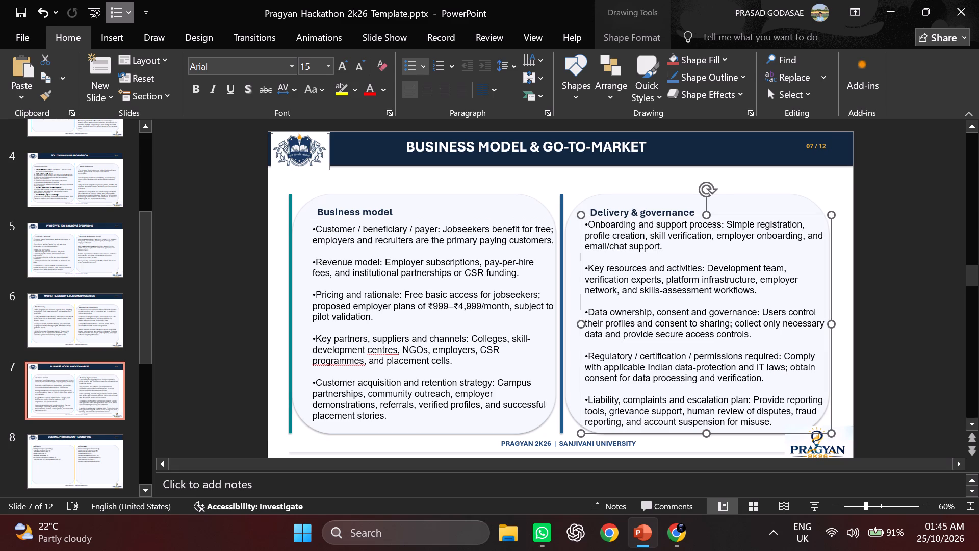
Delete "grievance support," from the Liability, complaints and escalation plan point, keeping one space after "tools,".
{"action": "left_click_drag", "start_coordinate": [684, 411], "coordinate": [631, 414]}
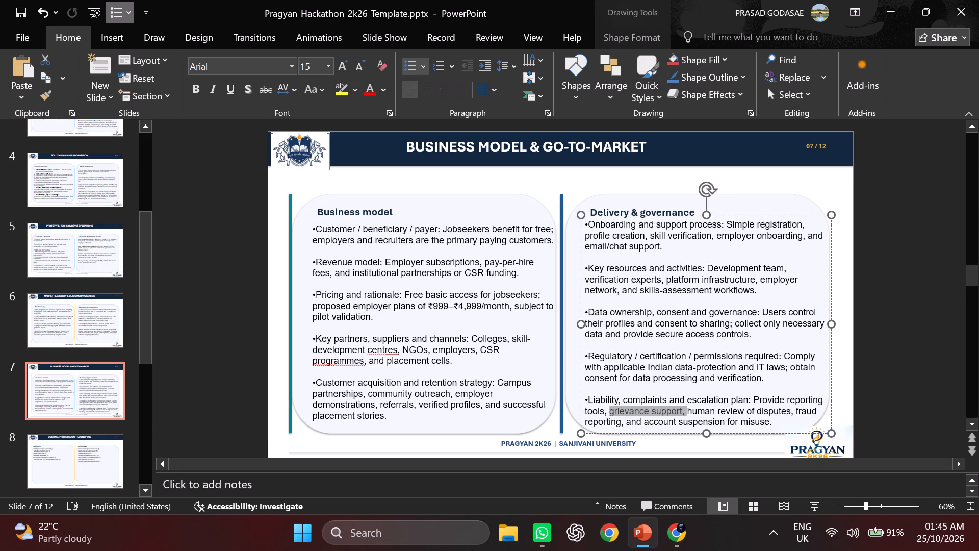
{"action": "left_click_drag", "start_coordinate": [631, 414], "coordinate": [617, 414]}
{"action": "key", "text": "BackSpace"}
{"action": "key", "text": "BackSpace"}
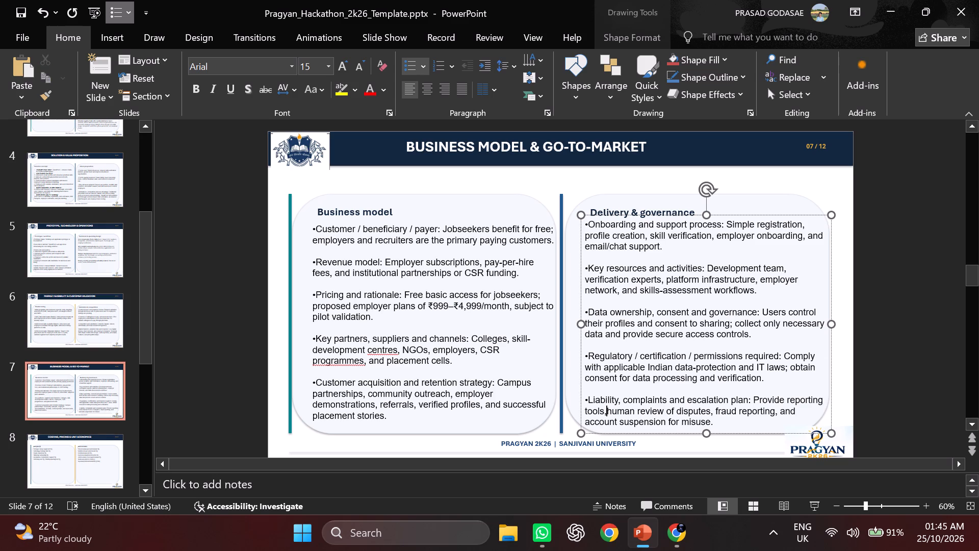
{"action": "key", "text": "space"}
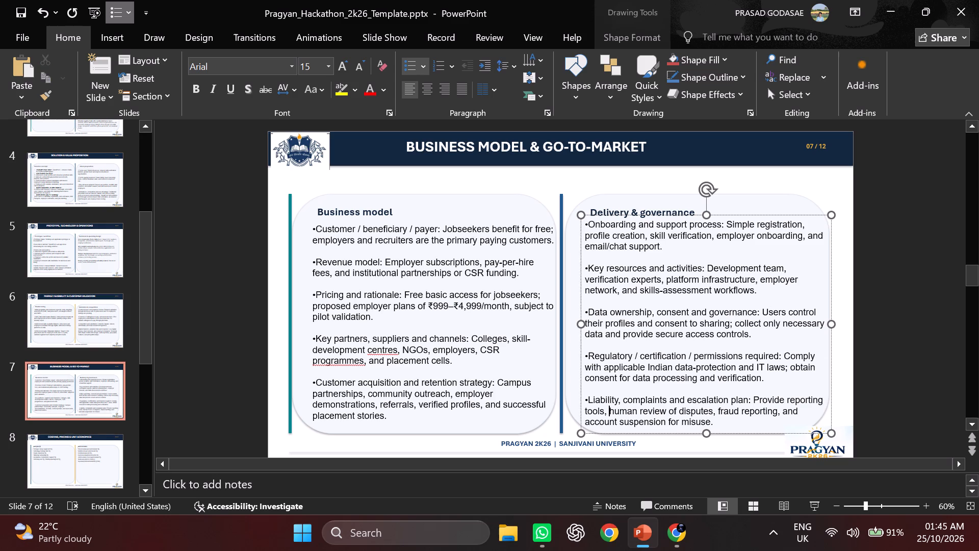
{"action": "left_click", "coordinate": [720, 214]}
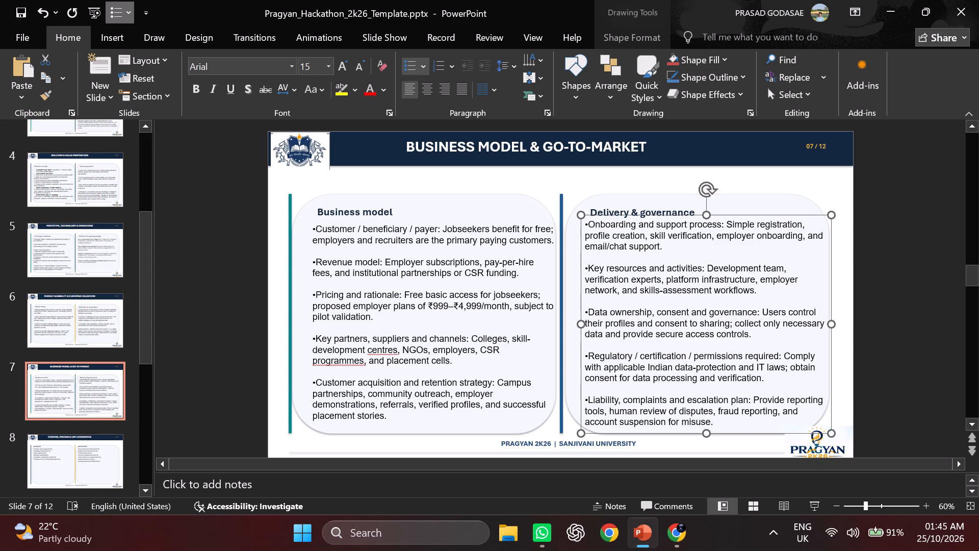
{"action": "left_click", "coordinate": [906, 260]}
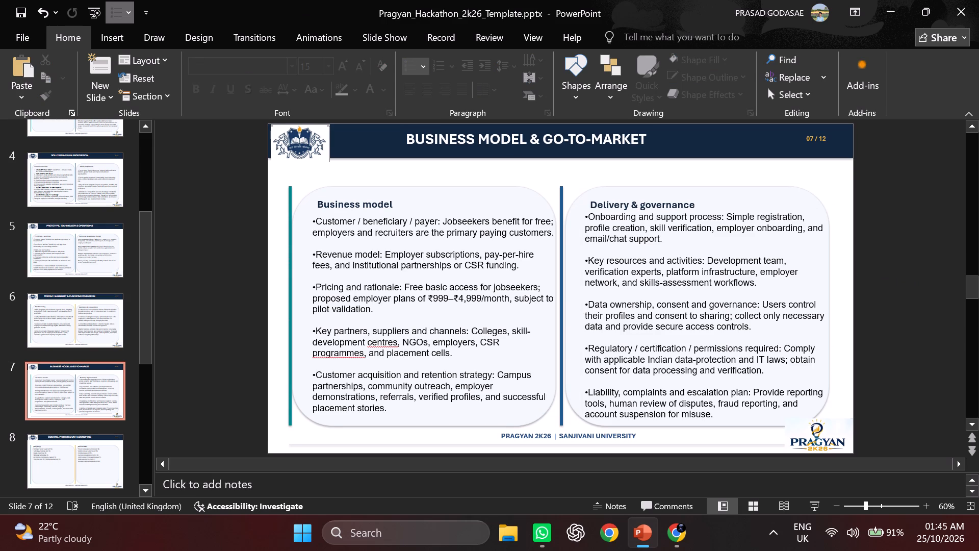
Remove the clause about obtaining consent from the Regulatory / certification / permissions point so it ends with "IT laws.".
{"action": "left_click", "coordinate": [675, 249]}
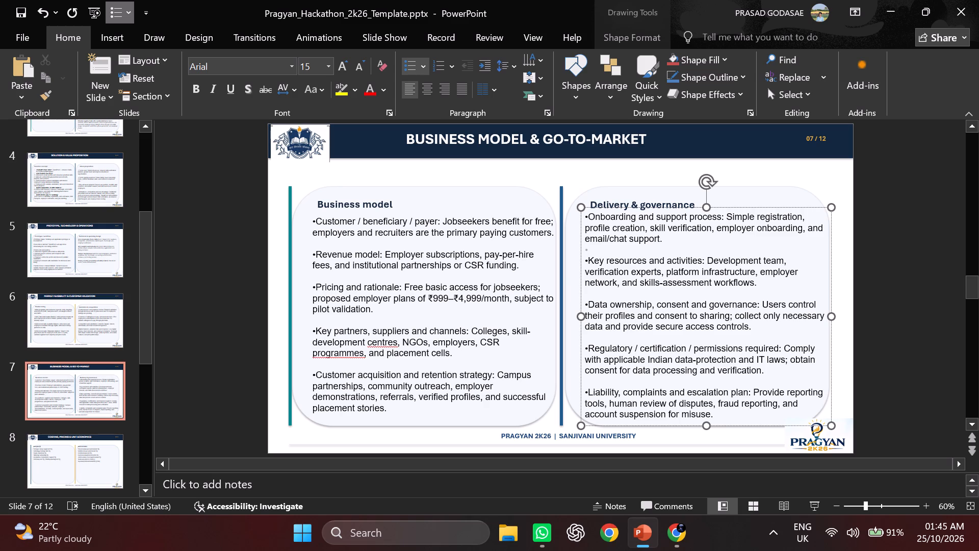
{"action": "left_click_drag", "start_coordinate": [785, 359], "coordinate": [783, 375]}
{"action": "key", "text": "BackSpace"}
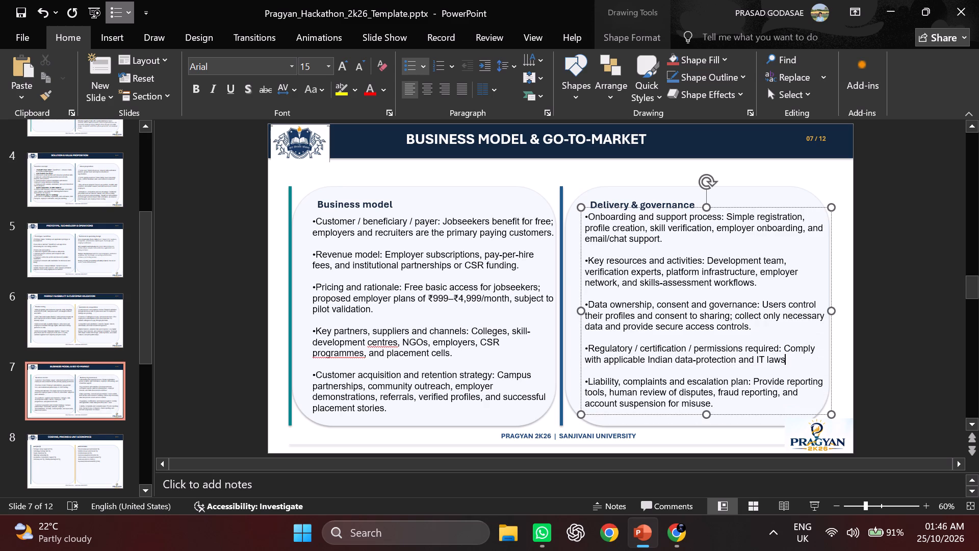
{"action": "key", "text": "period"}
Move the Delivery & governance body text box slightly down, clear of its heading.
{"action": "left_click_drag", "start_coordinate": [724, 206], "coordinate": [725, 209]}
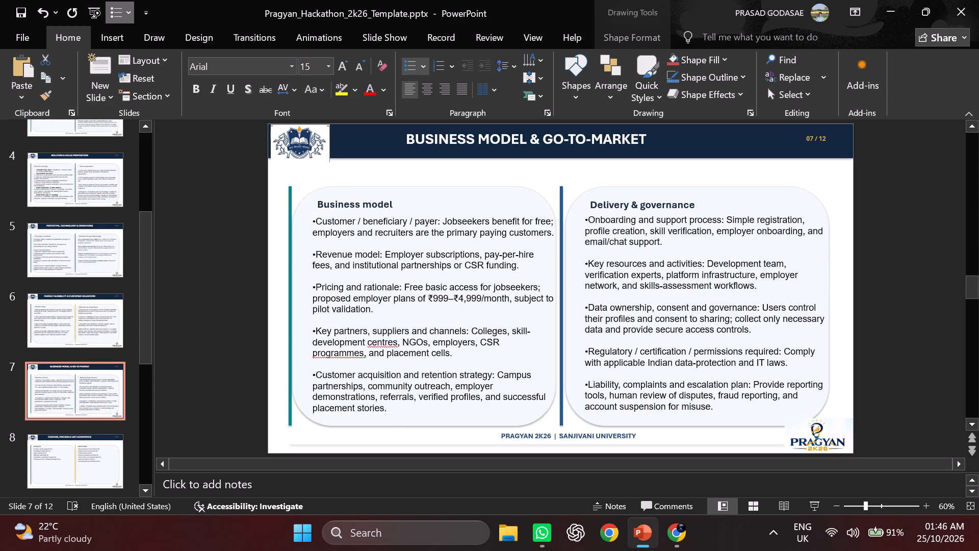
{"action": "left_click_drag", "start_coordinate": [725, 209], "coordinate": [725, 211]}
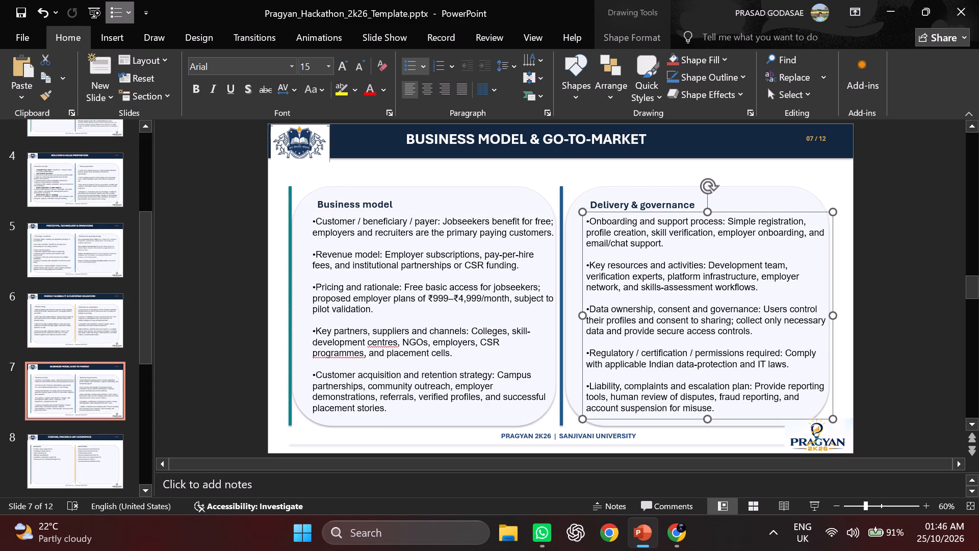
Nudge the Delivery & governance body text box slightly left on slide 7.
{"action": "left_click", "coordinate": [625, 364]}
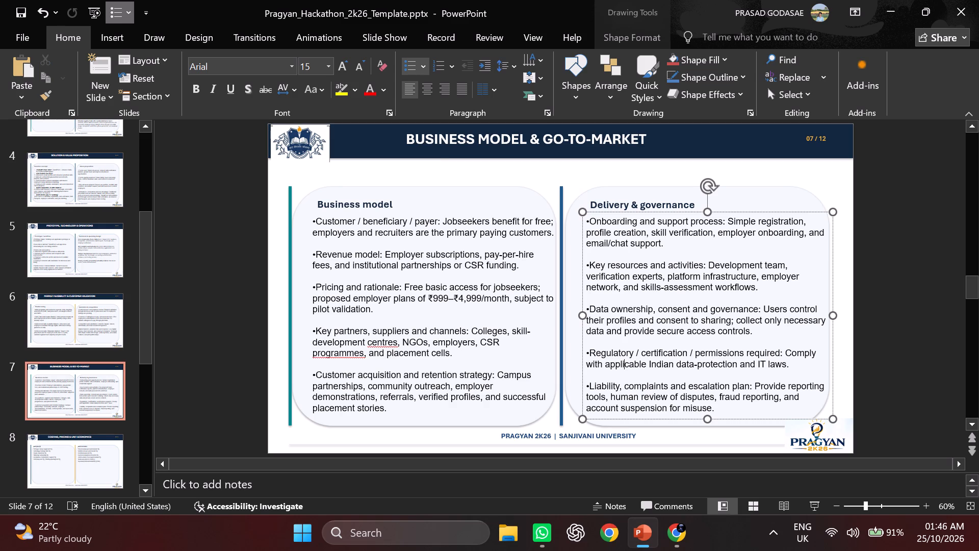
{"action": "left_click", "coordinate": [325, 206]}
{"action": "left_click", "coordinate": [684, 288]}
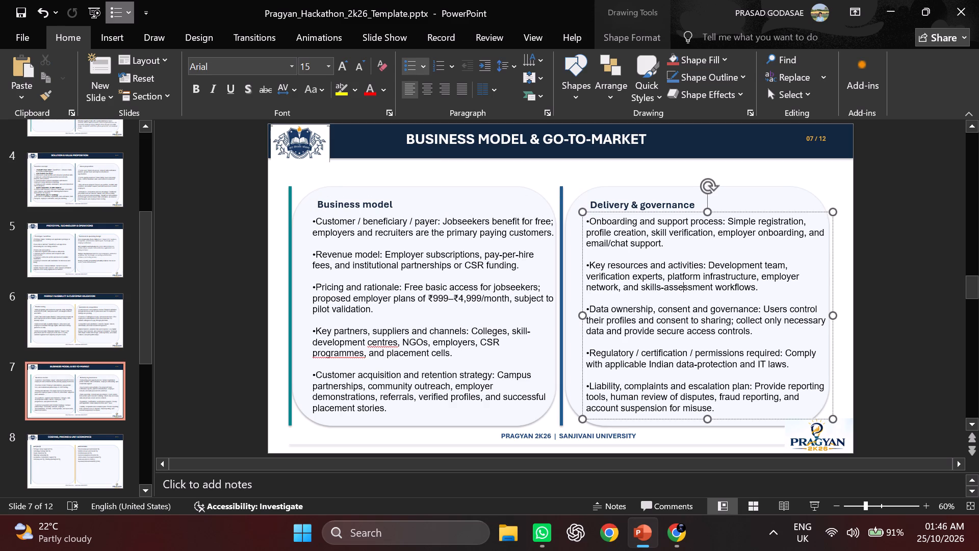
{"action": "left_click", "coordinate": [619, 213]}
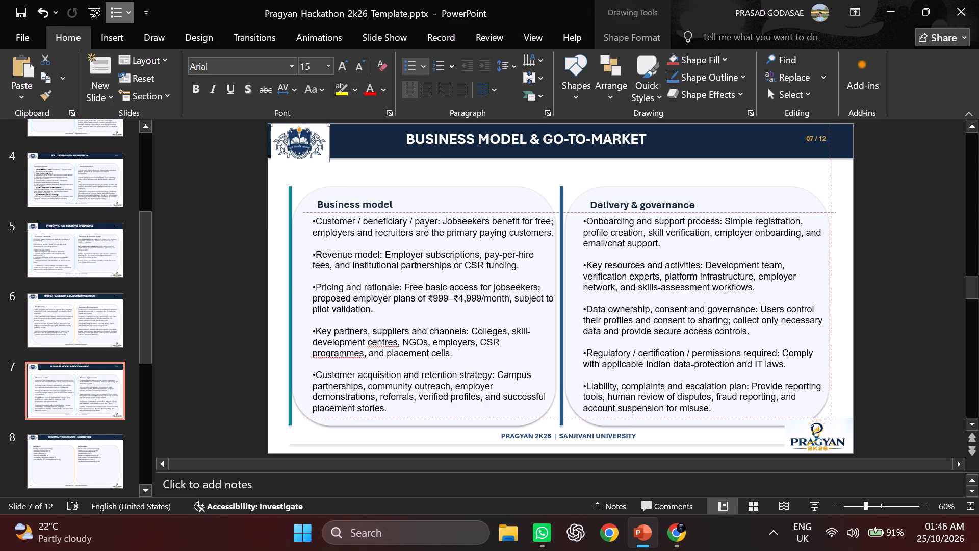
Capture a screenshot of the Costing, Pricing & Unit Economics slide (slide 8) to the clipboard.
{"action": "left_click", "coordinate": [72, 450]}
{"action": "left_click", "coordinate": [223, 297]}
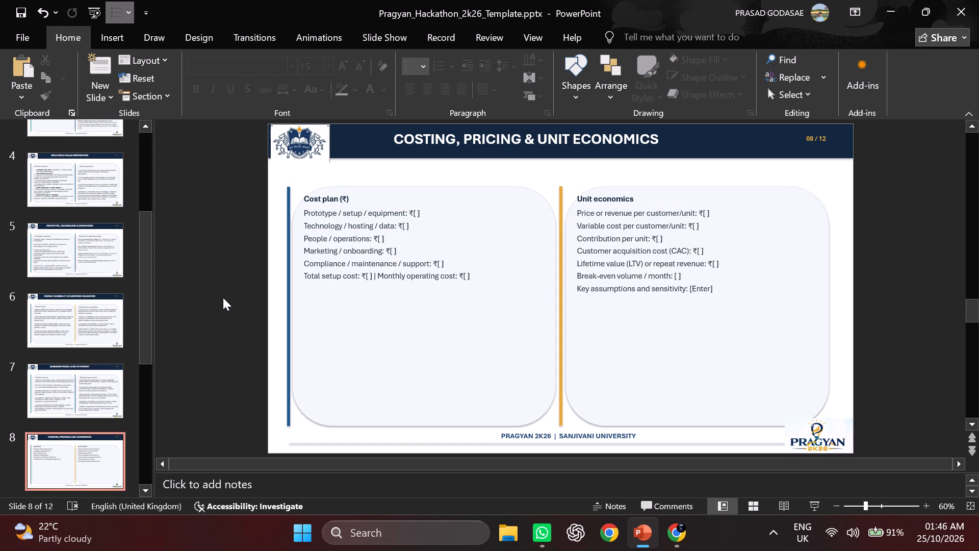
{"action": "key", "text": "shift+super+s"}
{"action": "left_click_drag", "start_coordinate": [210, 135], "coordinate": [822, 358]}
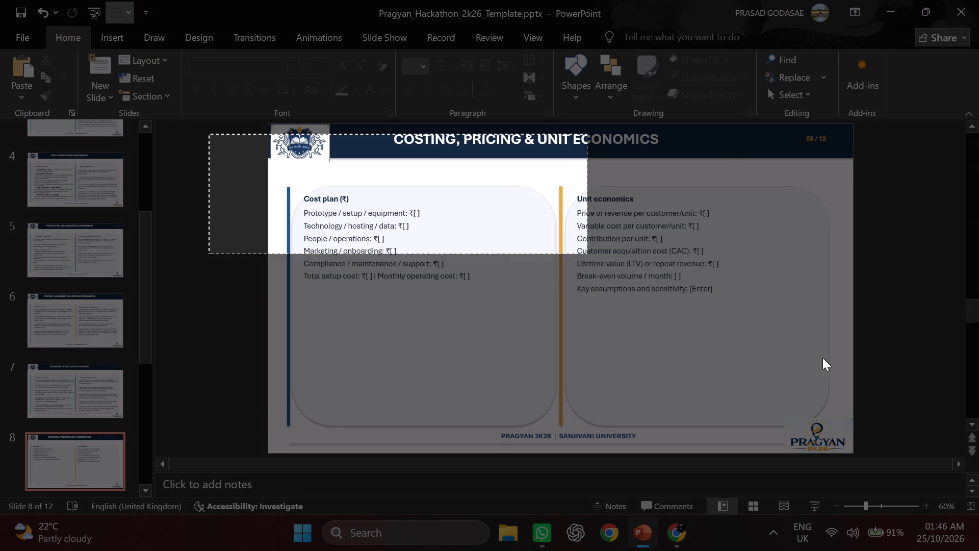
{"action": "left_click_drag", "start_coordinate": [822, 358], "coordinate": [912, 453]}
{"action": "key", "text": "ctrl+c"}
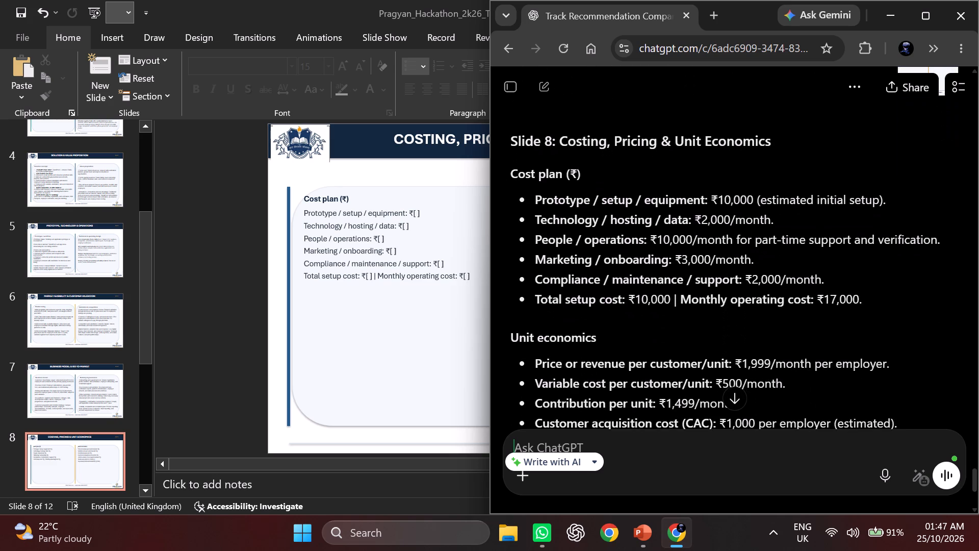
{"action": "left_click_drag", "start_coordinate": [530, 195], "coordinate": [870, 302]}
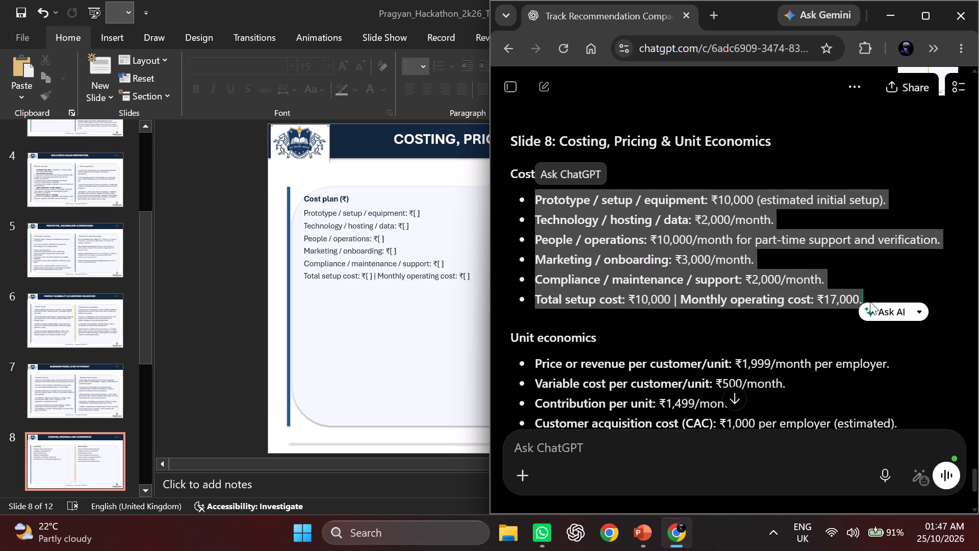
{"action": "key", "text": "ctrl+c"}
{"action": "left_click", "coordinate": [410, 267]}
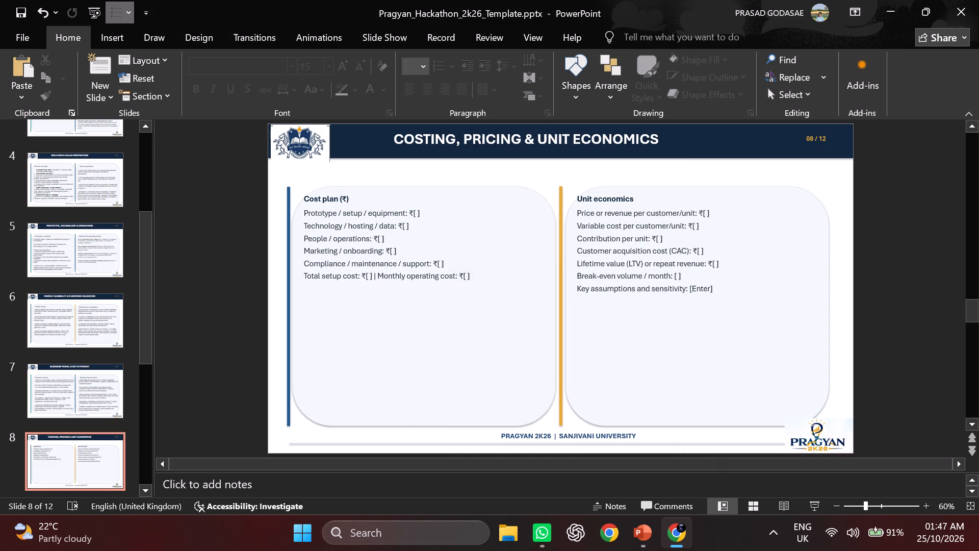
{"action": "left_click", "coordinate": [410, 267]}
{"action": "left_click", "coordinate": [362, 262]}
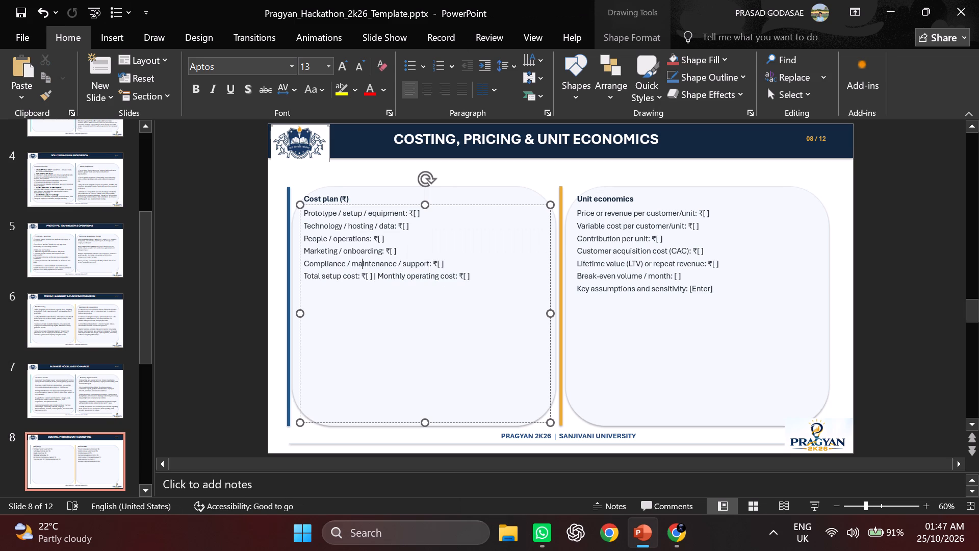
{"action": "key", "text": "ctrl+a"}
{"action": "key", "text": "BackSpace"}
{"action": "key", "text": "ctrl+v"}
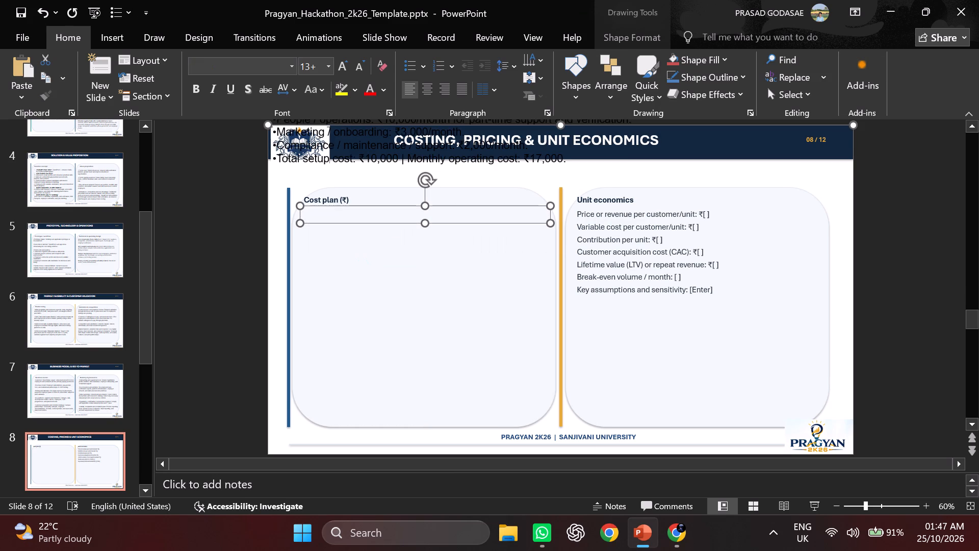
Move the pasted cost points from over the slide title into the empty Cost plan body text box.
{"action": "left_click", "coordinate": [320, 159]}
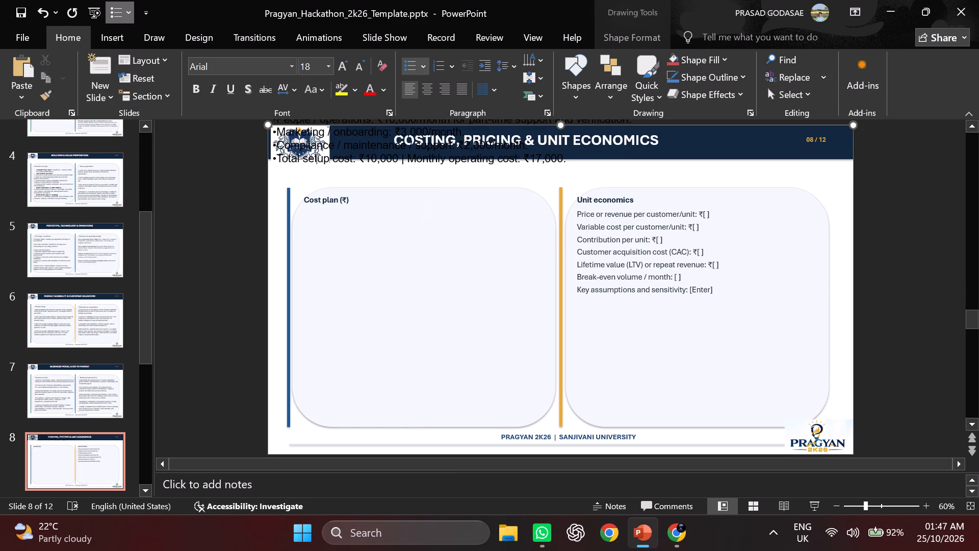
{"action": "key", "text": "ctrl+a"}
{"action": "key", "text": "ctrl+x"}
{"action": "left_click", "coordinate": [364, 280]}
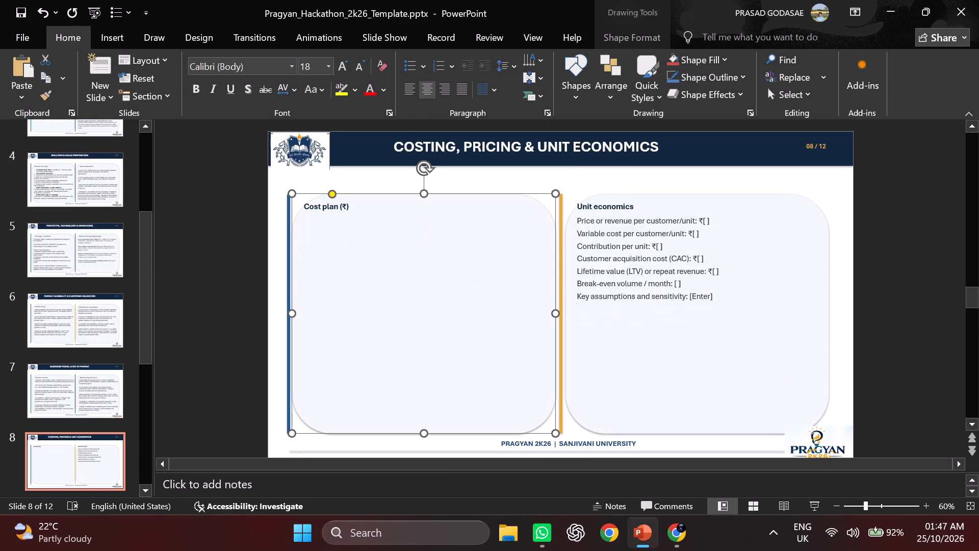
{"action": "left_click", "coordinate": [343, 224]}
{"action": "key", "text": "ctrl+v"}
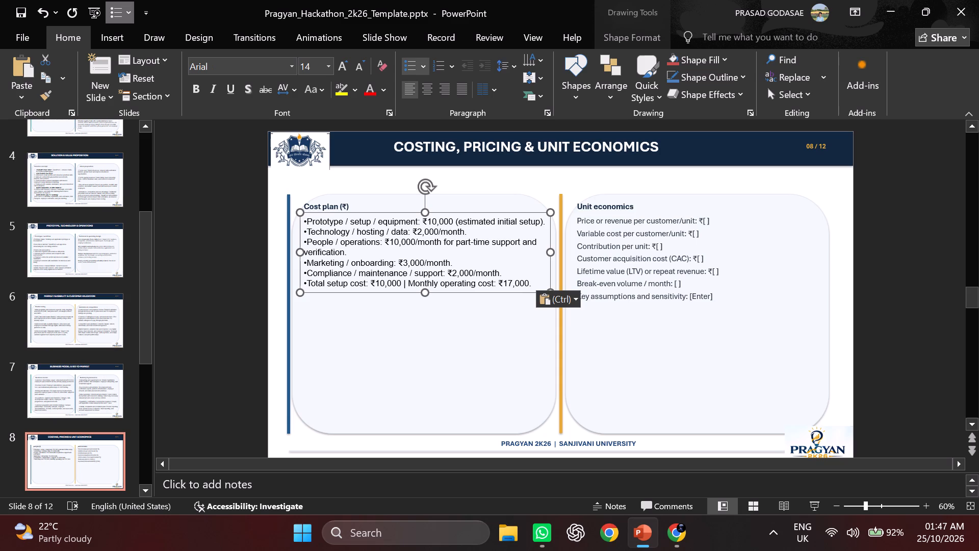
Insert a blank line between each of the Cost plan points, from Prototype / setup / equipment through Total setup cost.
{"action": "left_click", "coordinate": [544, 221]}
{"action": "key", "text": "Right"}
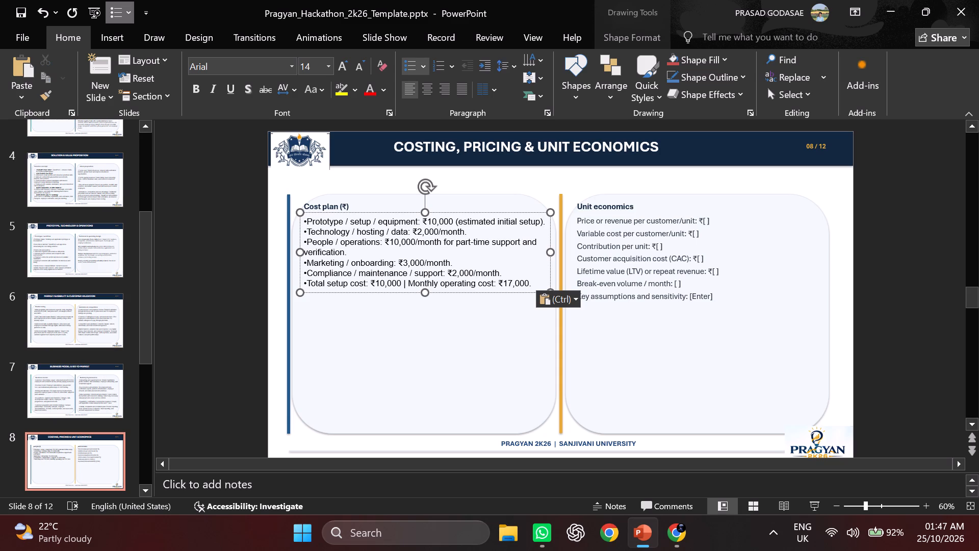
{"action": "key", "text": "Return"}
{"action": "left_click", "coordinate": [497, 242]}
{"action": "key", "text": "Return"}
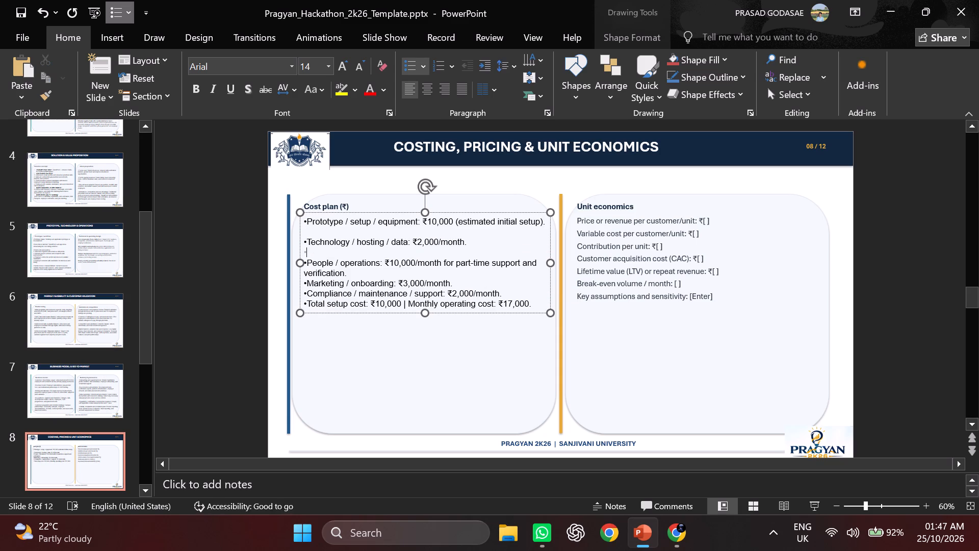
{"action": "left_click", "coordinate": [358, 270]}
{"action": "key", "text": "Return"}
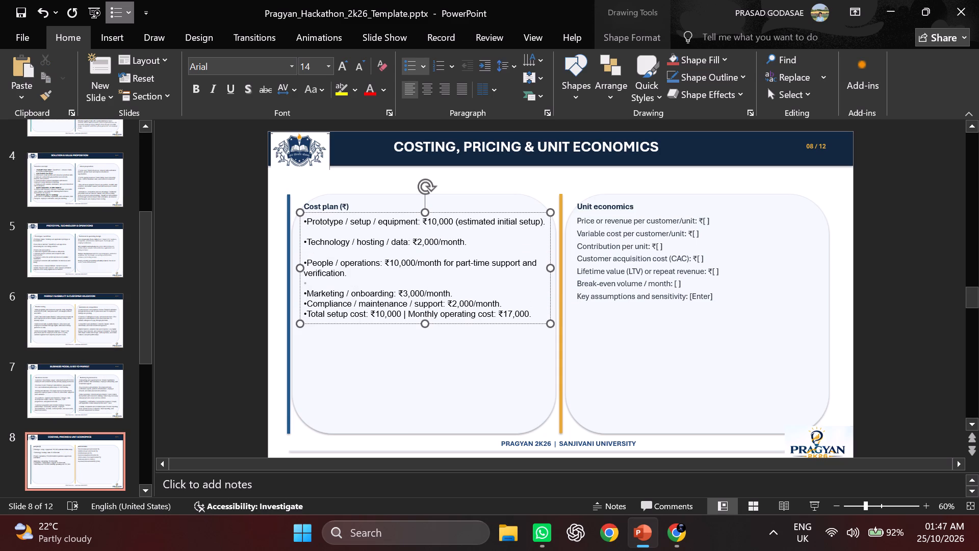
{"action": "left_click", "coordinate": [483, 292]}
{"action": "key", "text": "Return"}
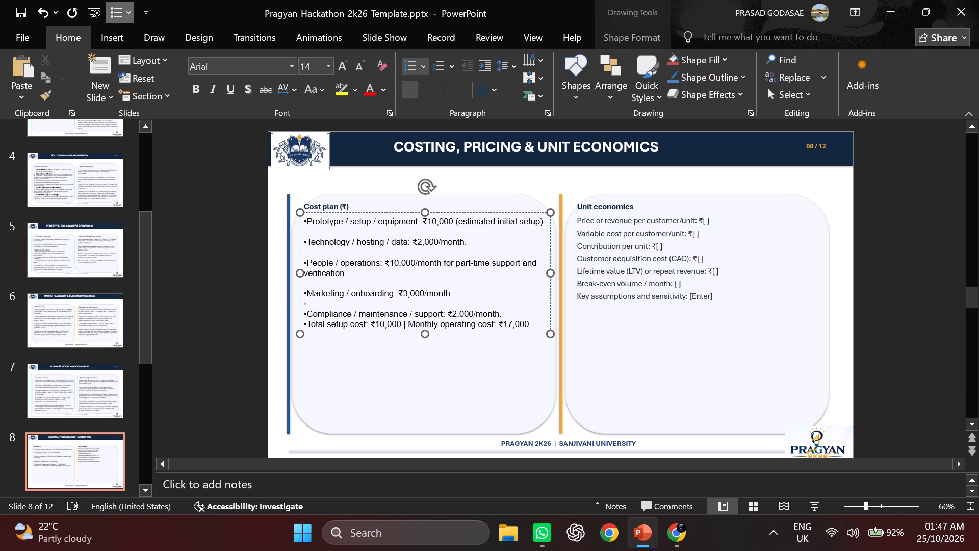
{"action": "left_click", "coordinate": [512, 317]}
{"action": "key", "text": "Return"}
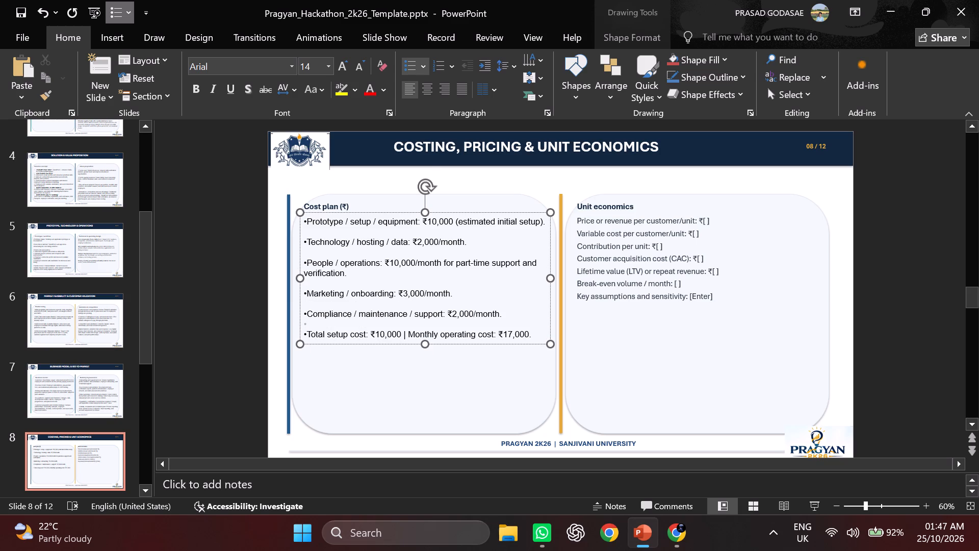
Set the Cost plan (₹) heading to font size 17.
{"action": "left_click", "coordinate": [336, 206]}
{"action": "key", "text": "ctrl+a"}
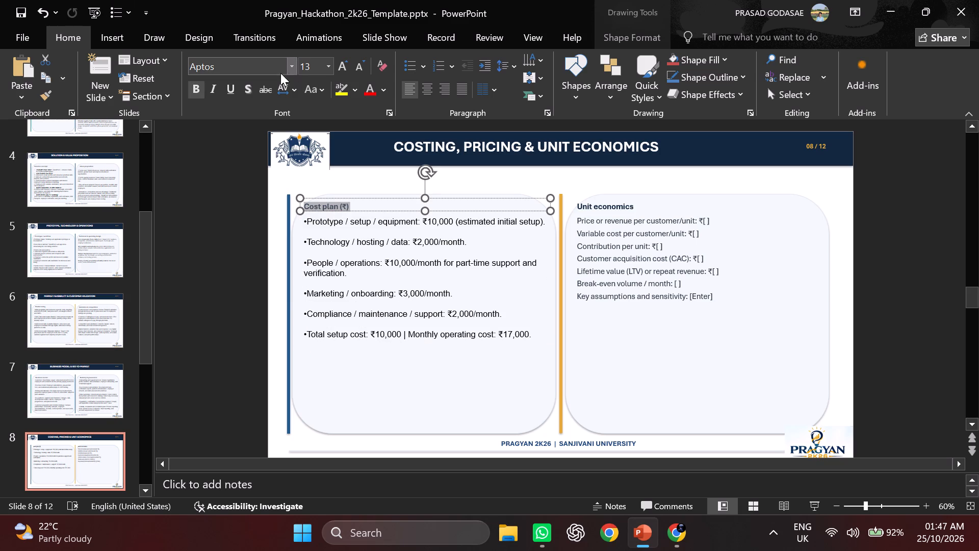
{"action": "left_click", "coordinate": [307, 64]}
{"action": "type", "text": "15"}
{"action": "key", "text": "BackSpace"}
{"action": "key", "text": "7"}
{"action": "key", "text": "Return"}
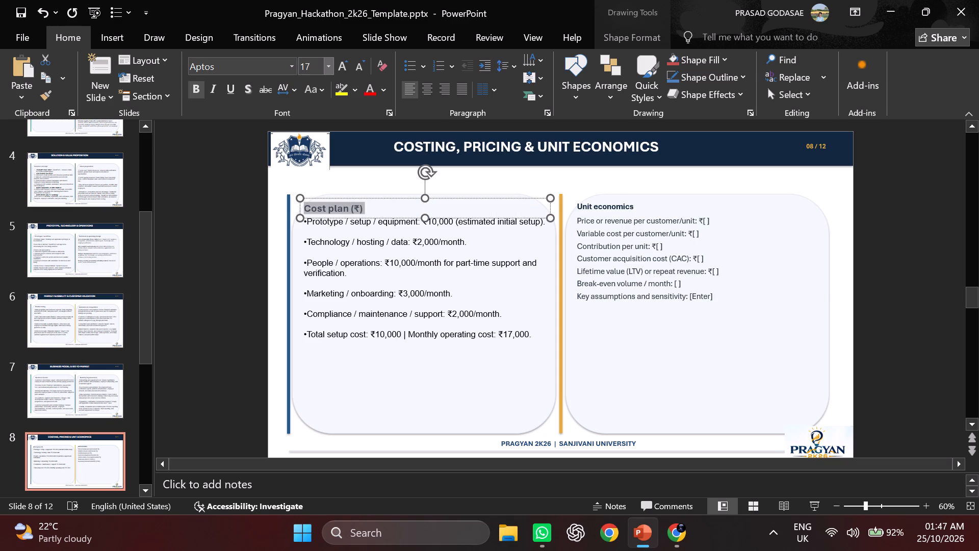
Set all of the Cost plan body text to font size 15.
{"action": "left_click", "coordinate": [314, 227]}
{"action": "key", "text": "ctrl+a"}
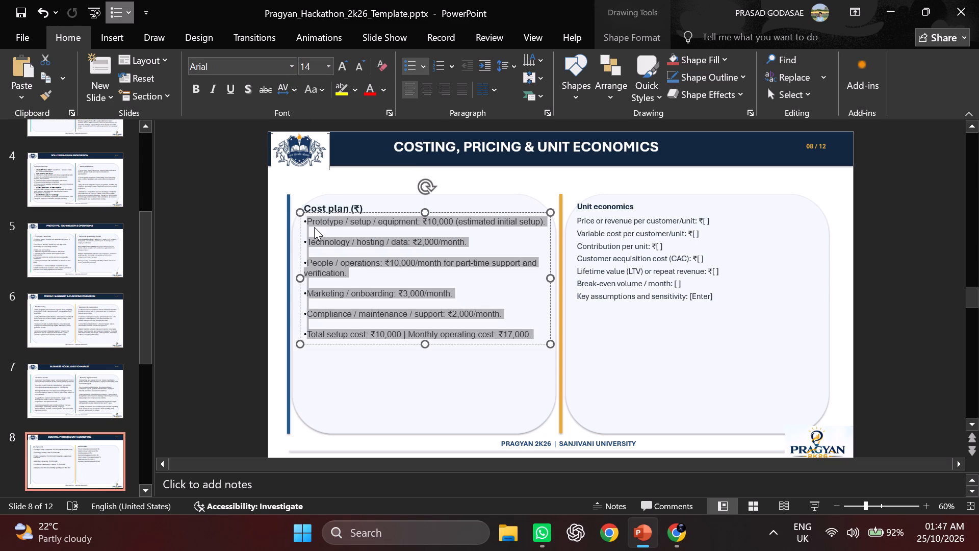
{"action": "left_click", "coordinate": [314, 66]}
{"action": "type", "text": "15"}
{"action": "key", "text": "Return"}
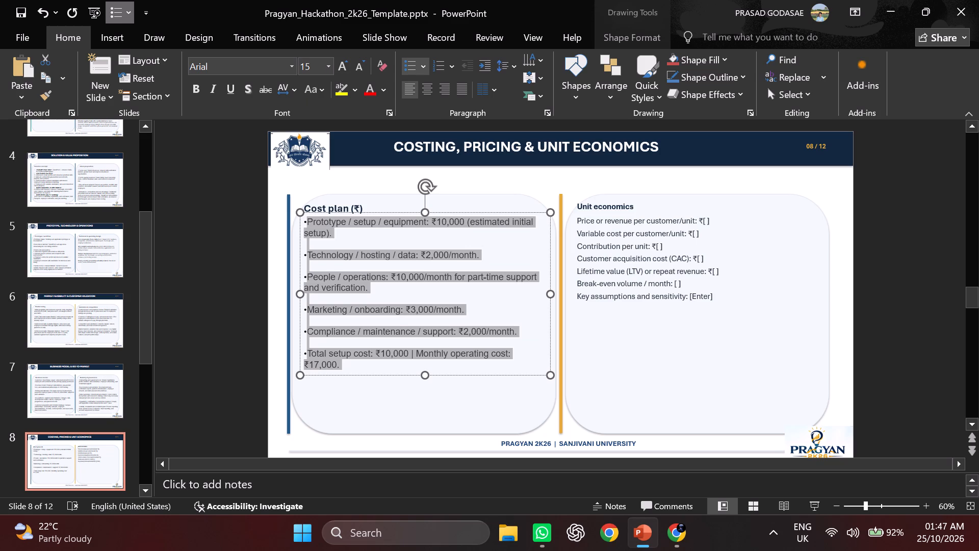
Shift the Cost plan heading and its body text box slightly right and down, keeping the body clear of the heading.
{"action": "left_click", "coordinate": [436, 209]}
{"action": "left_click", "coordinate": [393, 228]}
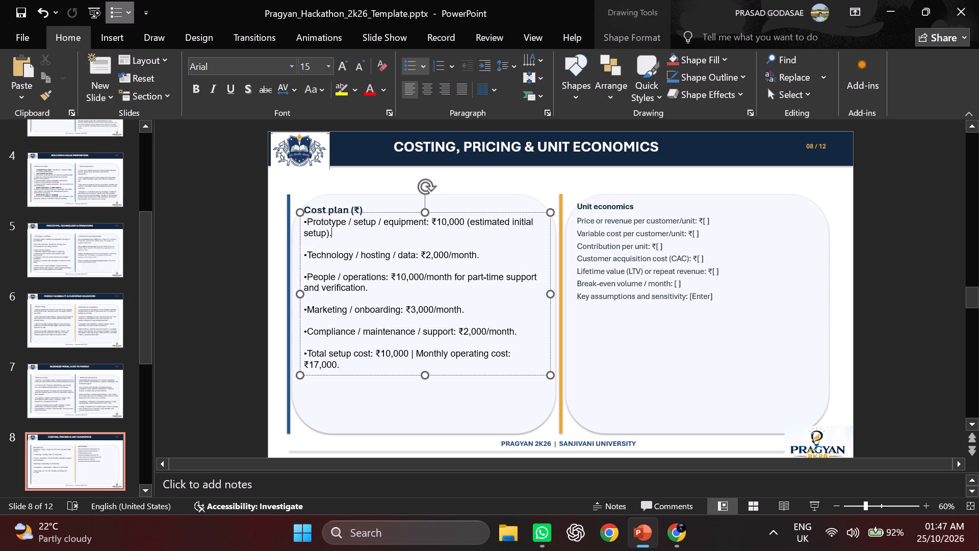
{"action": "left_click_drag", "start_coordinate": [450, 213], "coordinate": [450, 222]}
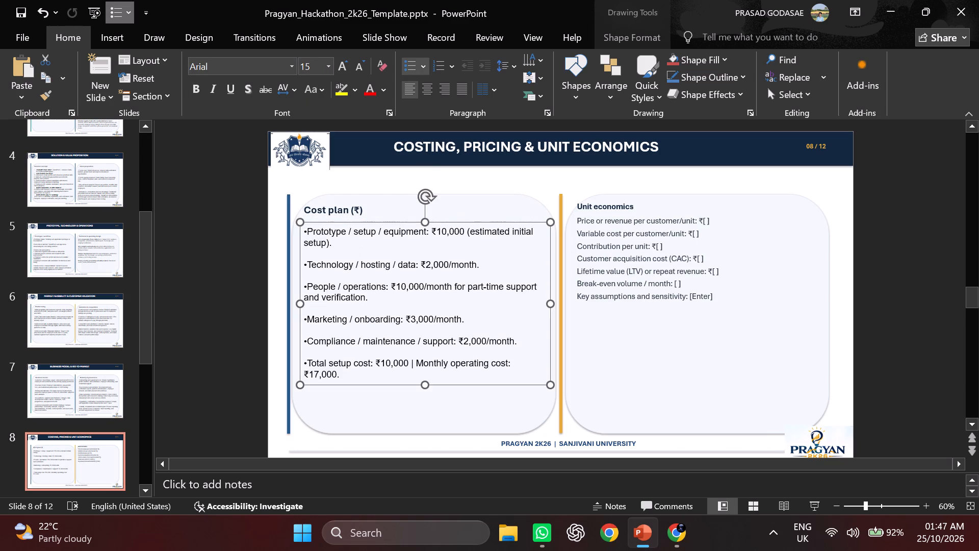
{"action": "left_click", "coordinate": [364, 215]}
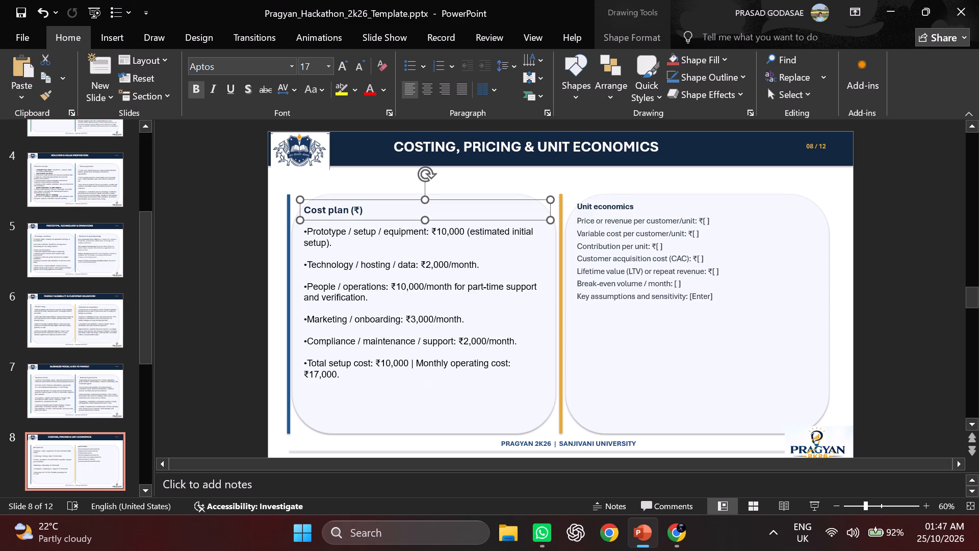
{"action": "left_click_drag", "start_coordinate": [355, 221], "coordinate": [362, 224]}
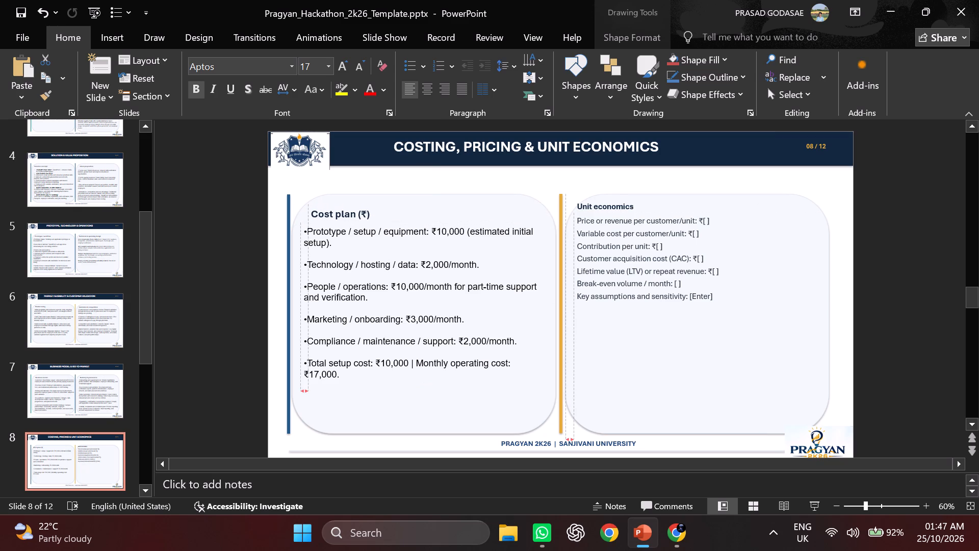
{"action": "left_click", "coordinate": [339, 270]}
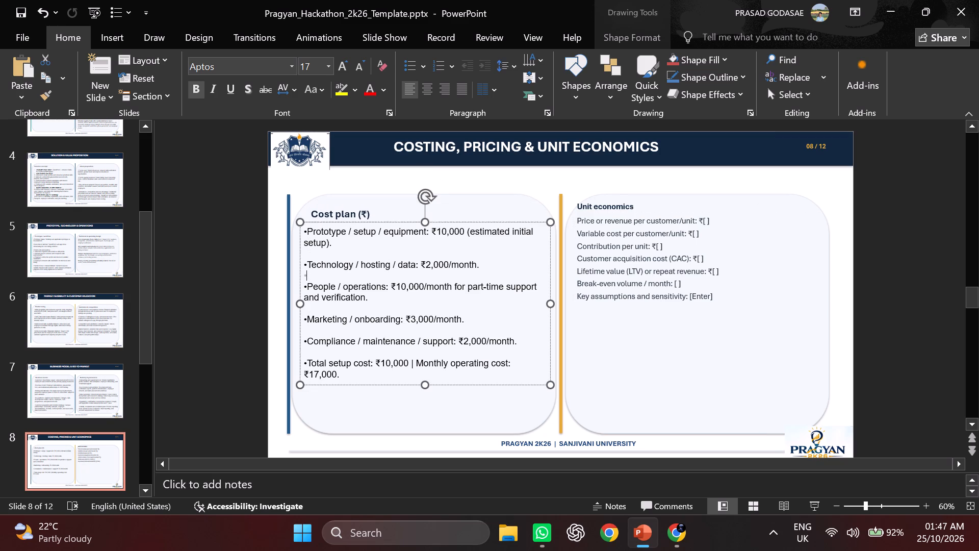
{"action": "left_click", "coordinate": [373, 221]}
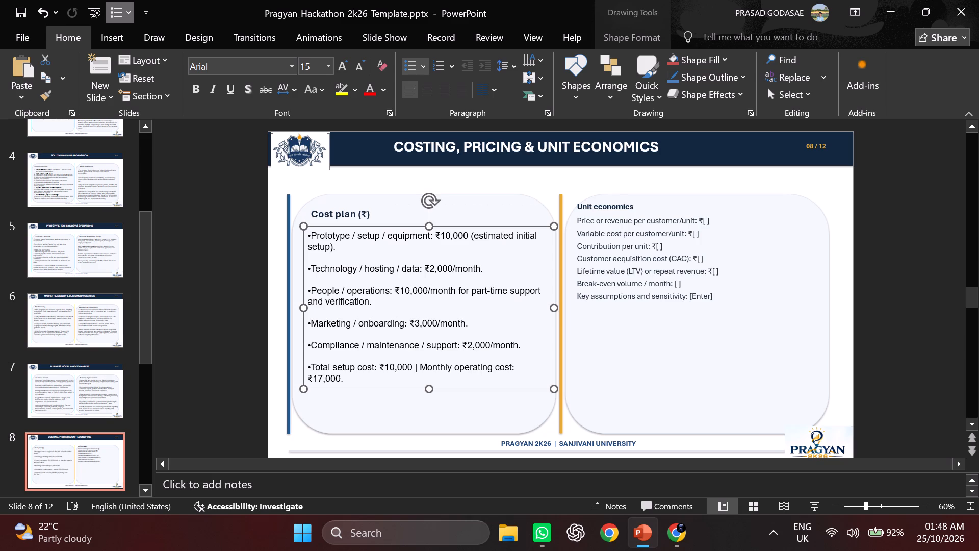
Set the Unit economics heading to font size 17.
{"action": "left_click", "coordinate": [604, 204]}
{"action": "key", "text": "ctrl+a"}
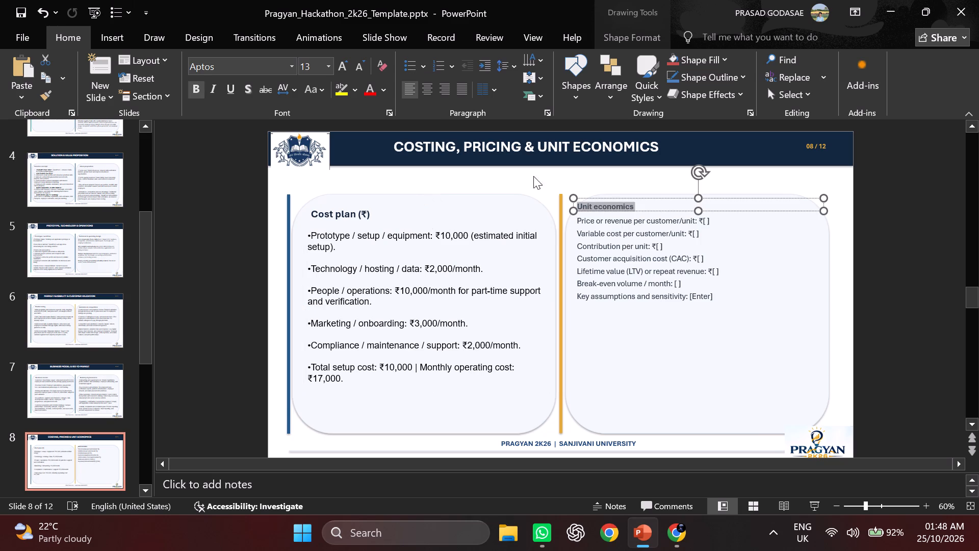
{"action": "left_click", "coordinate": [311, 59]}
{"action": "left_click", "coordinate": [313, 63]}
{"action": "type", "text": "17"}
{"action": "key", "text": "Return"}
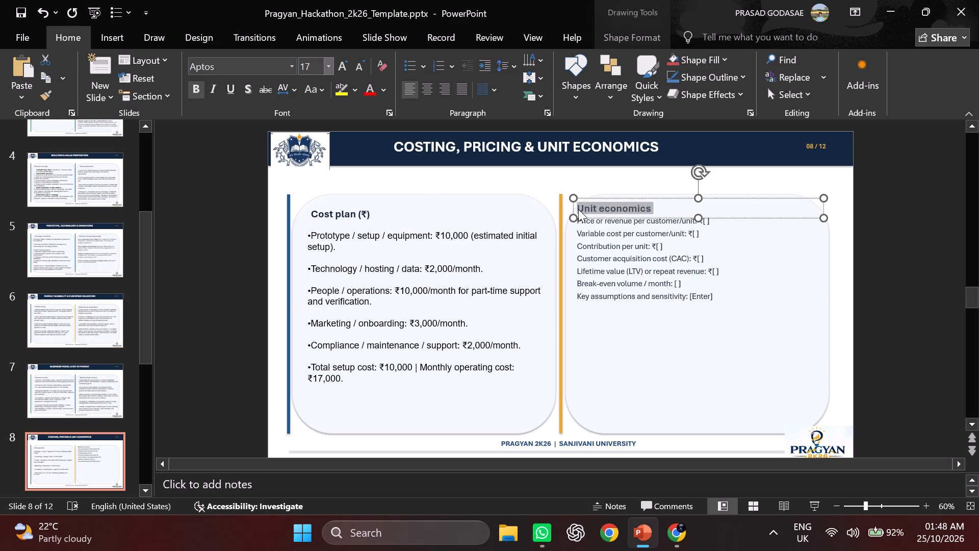
Shift the Unit economics heading slightly right and down inside its card.
{"action": "left_click_drag", "start_coordinate": [667, 217], "coordinate": [675, 219]}
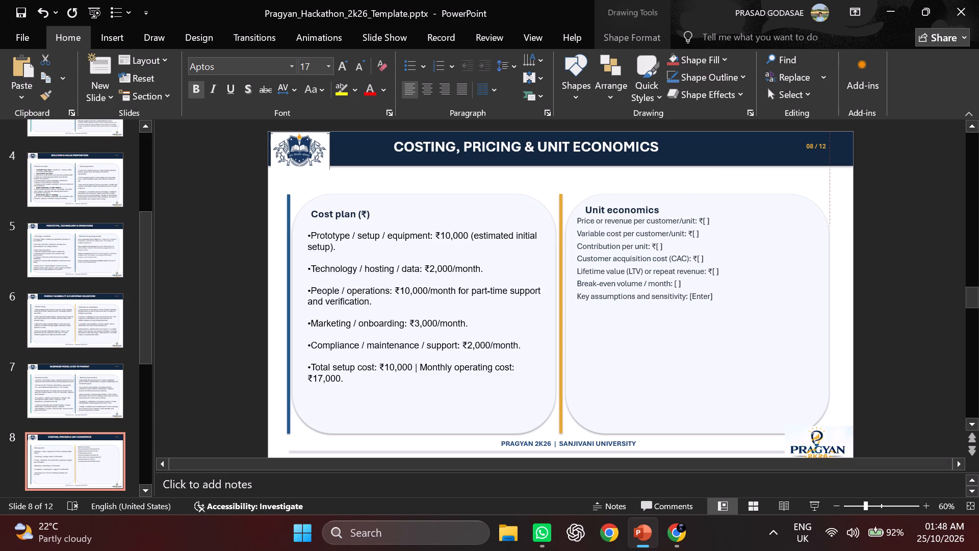
{"action": "left_click_drag", "start_coordinate": [675, 219], "coordinate": [679, 218]}
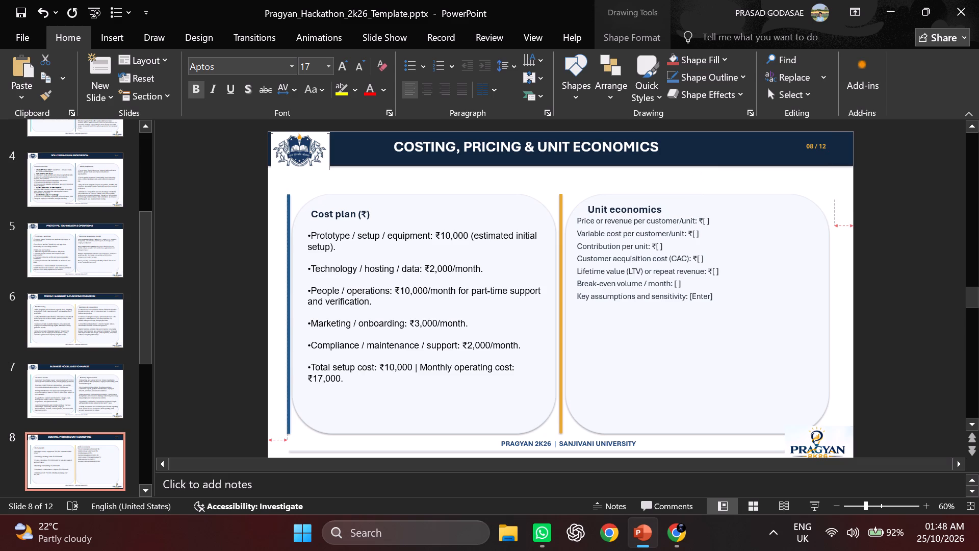
{"action": "left_click_drag", "start_coordinate": [679, 218], "coordinate": [680, 217]}
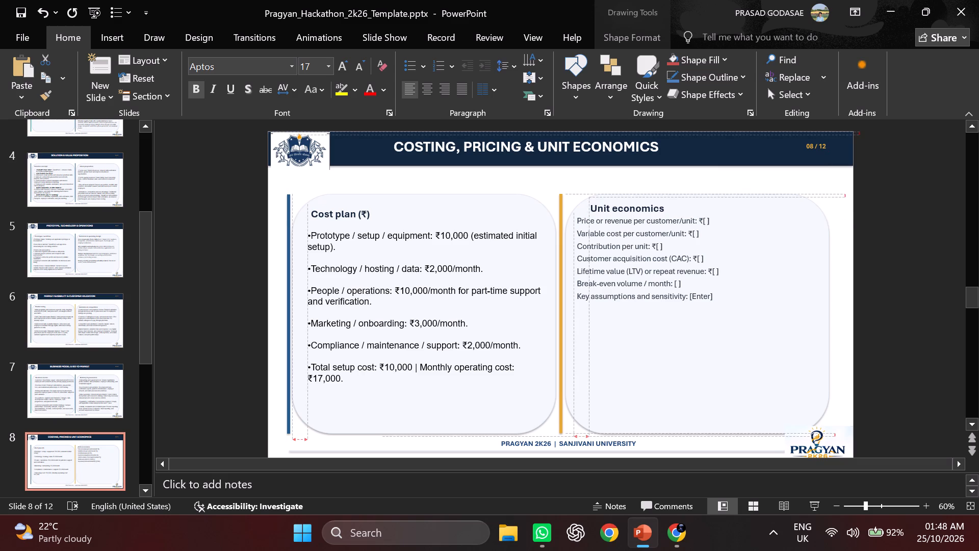
{"action": "left_click_drag", "start_coordinate": [680, 217], "coordinate": [679, 220]}
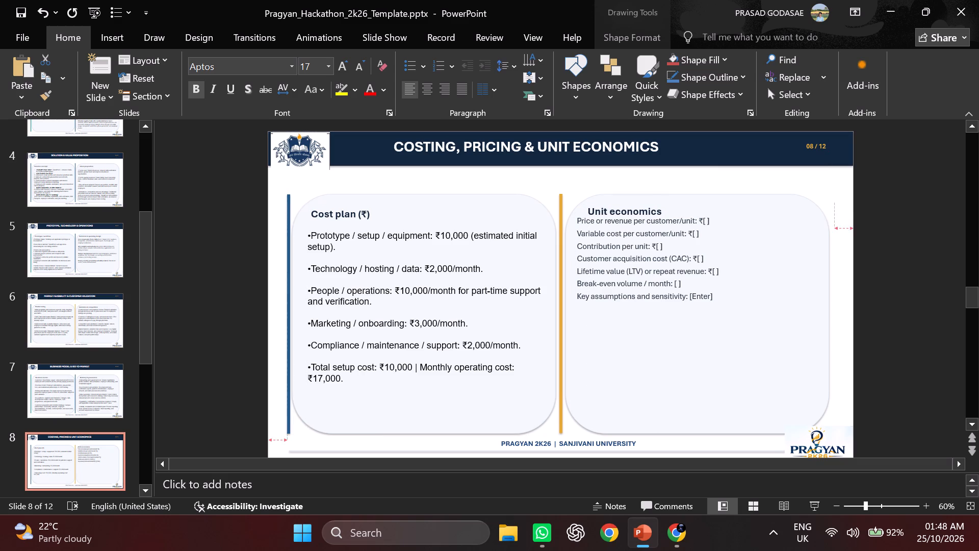
{"action": "left_click_drag", "start_coordinate": [679, 220], "coordinate": [680, 218]}
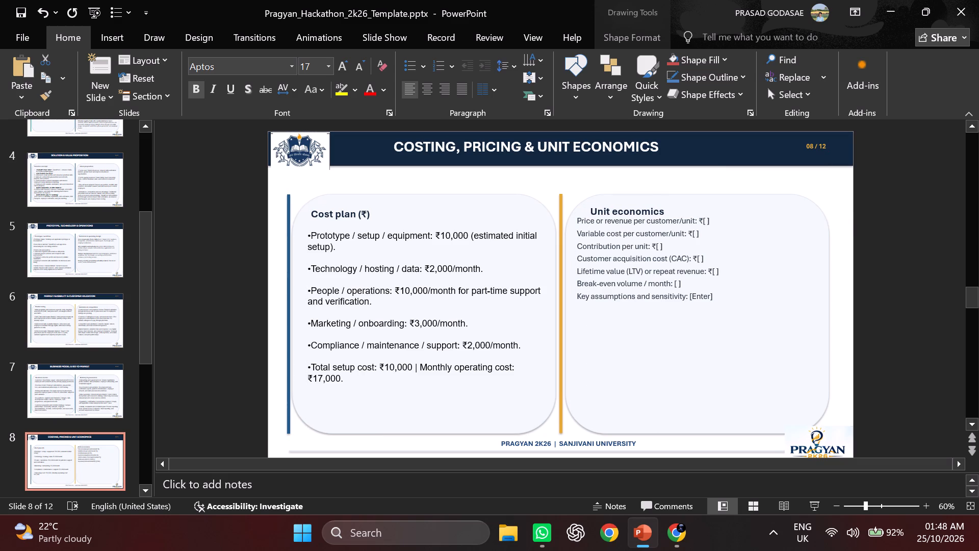
{"action": "left_click_drag", "start_coordinate": [680, 218], "coordinate": [679, 217]}
{"action": "left_click", "coordinate": [620, 240]}
{"action": "key", "text": "ctrl+a"}
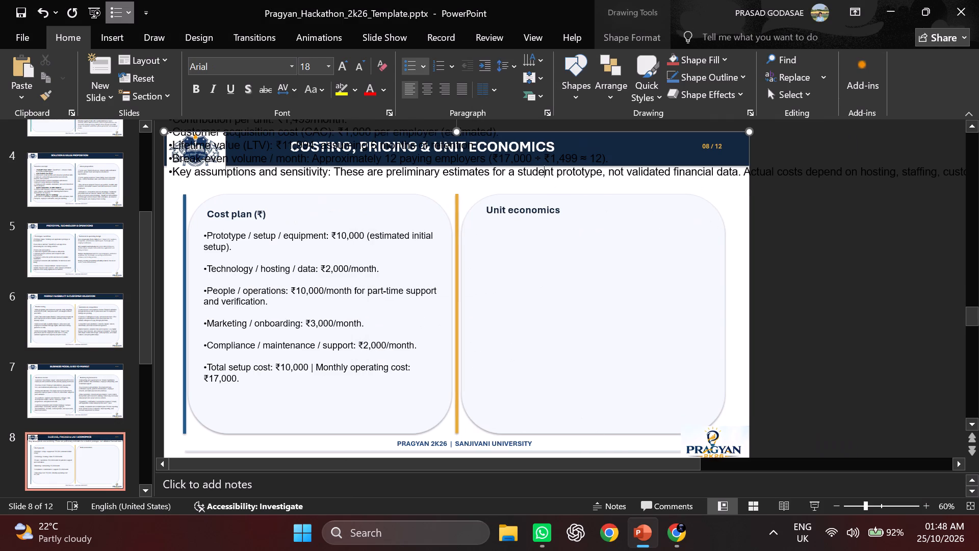
{"action": "key", "text": "ctrl+a"}
{"action": "key", "text": "ctrl+x"}
{"action": "left_click", "coordinate": [637, 304]}
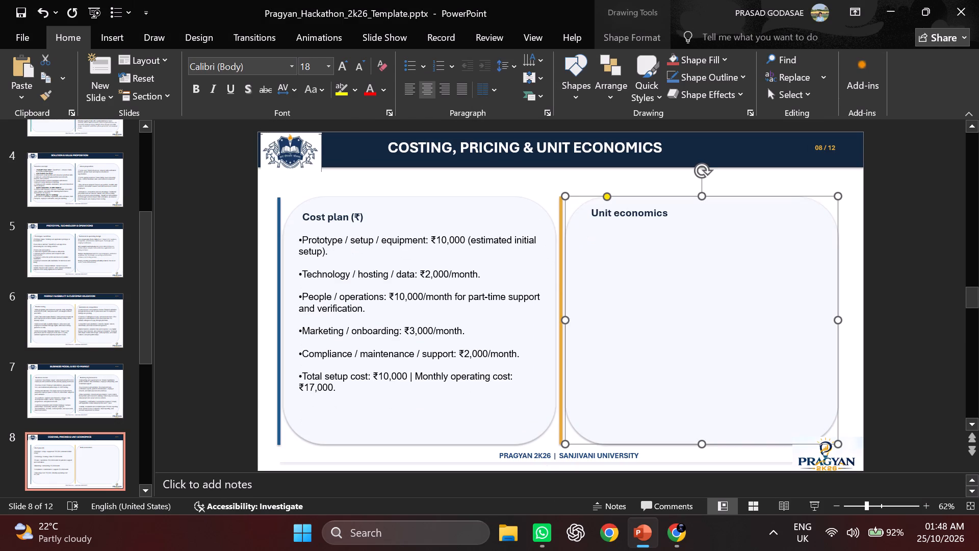
{"action": "left_click", "coordinate": [619, 229]}
{"action": "key", "text": "ctrl+v"}
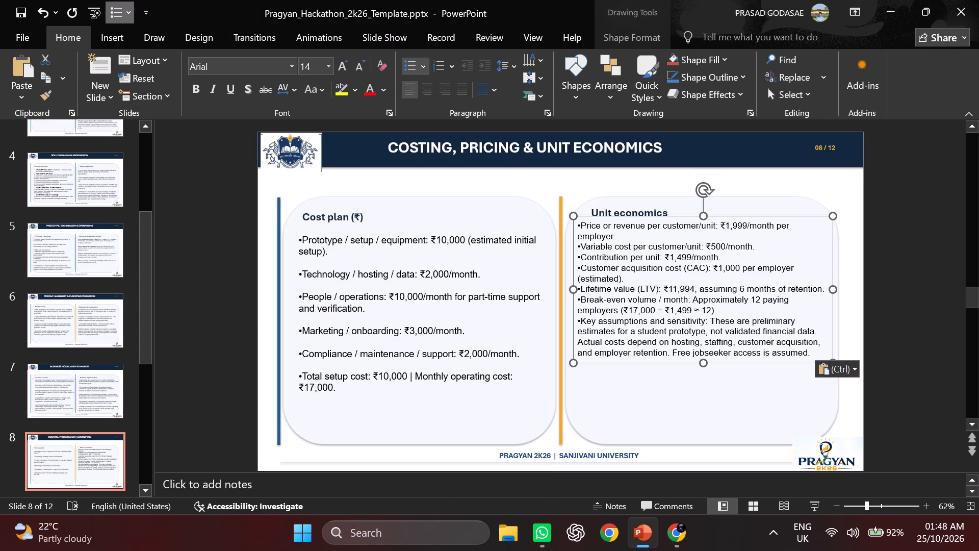
Insert a blank line between each of the Unit economics points, from Price or revenue through Key assumptions and sensitivity.
{"action": "left_click", "coordinate": [635, 234]}
{"action": "key", "text": "Return"}
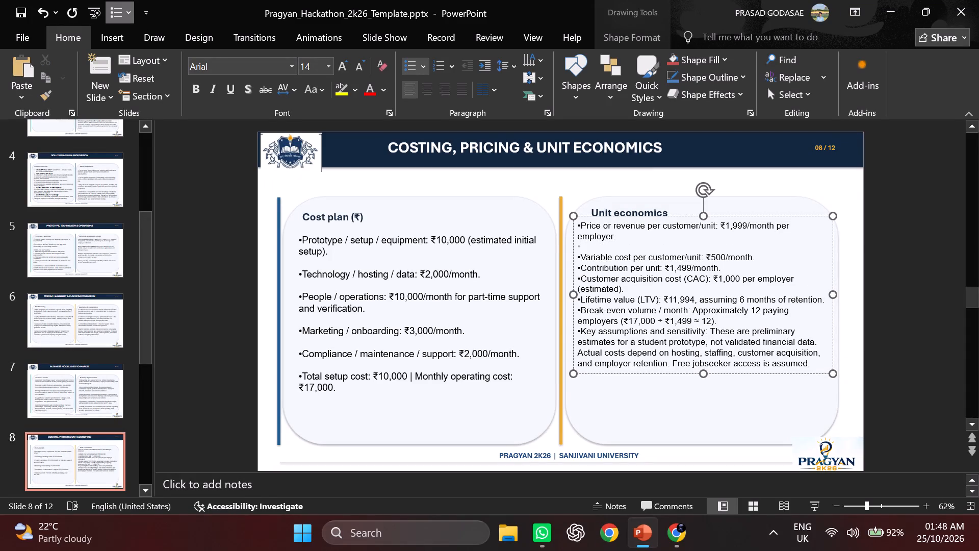
{"action": "left_click", "coordinate": [764, 258]}
{"action": "key", "text": "Return"}
{"action": "left_click", "coordinate": [736, 275]}
{"action": "key", "text": "Return"}
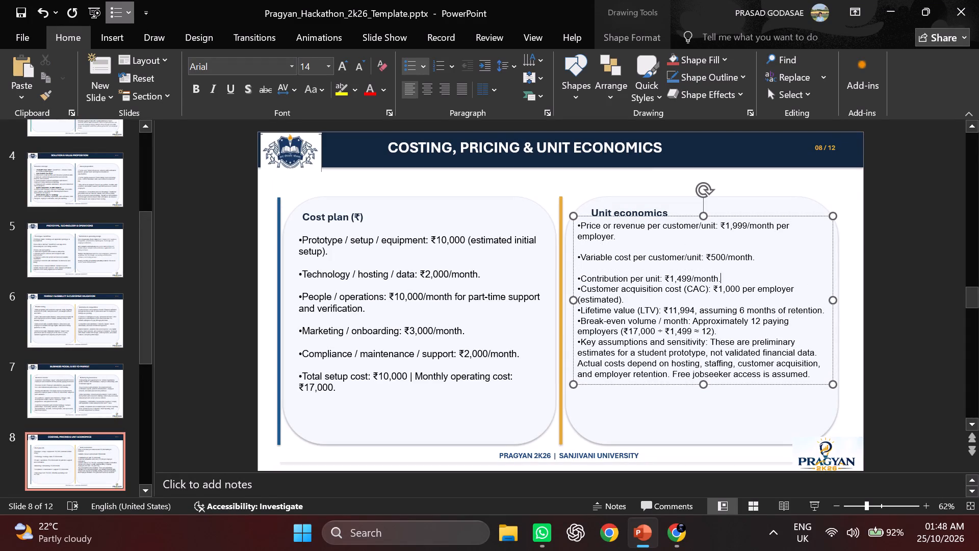
{"action": "key", "text": "Return"}
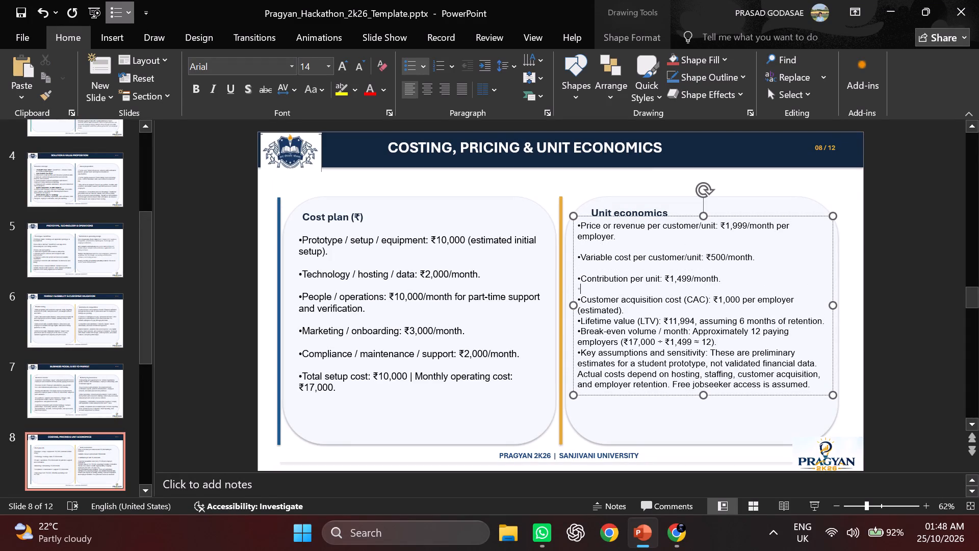
{"action": "left_click", "coordinate": [639, 306]}
{"action": "key", "text": "Return"}
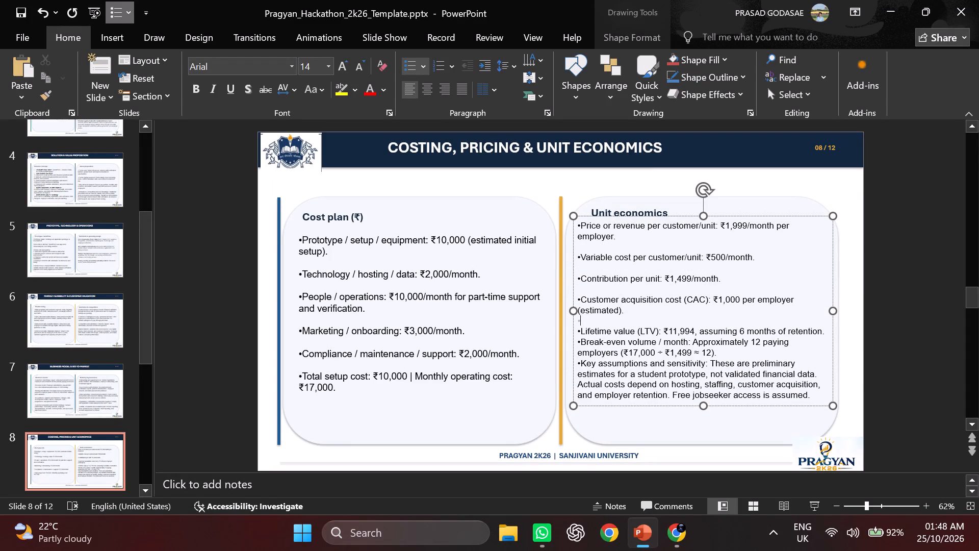
{"action": "left_click", "coordinate": [823, 333]}
{"action": "key", "text": "Return"}
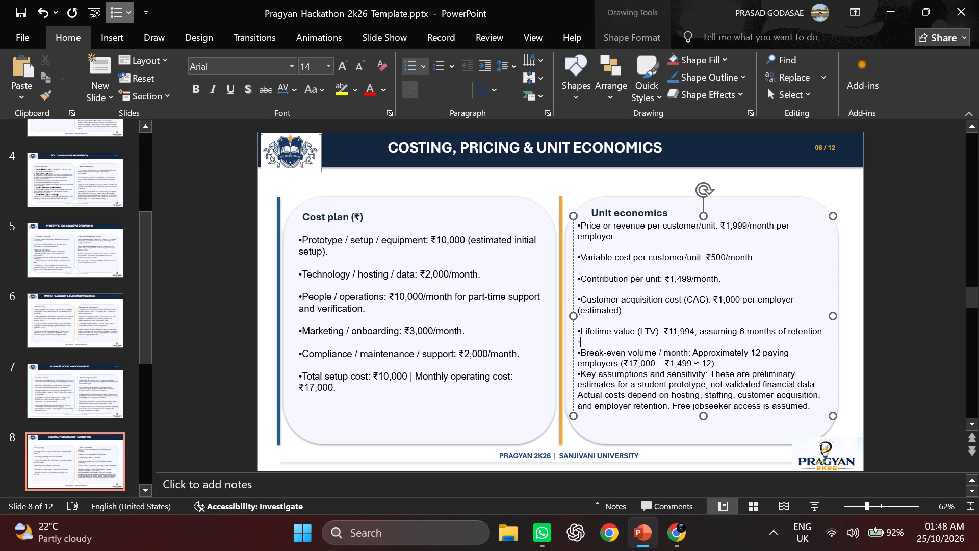
{"action": "left_click", "coordinate": [733, 359]}
{"action": "key", "text": "Return"}
Set all of the Unit economics body text to font size 15.
{"action": "left_click", "coordinate": [638, 392]}
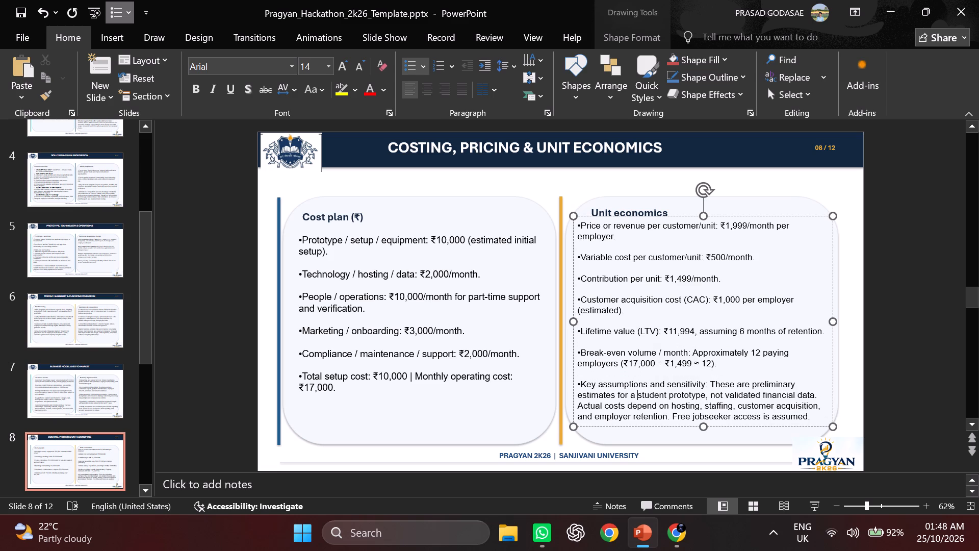
{"action": "key", "text": "ctrl+a"}
{"action": "left_click", "coordinate": [316, 62]}
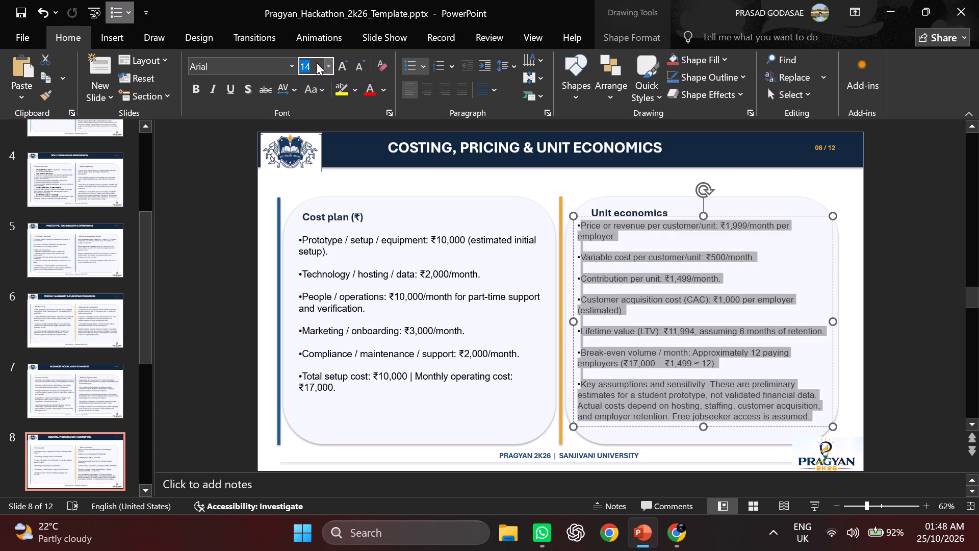
{"action": "type", "text": "15"}
{"action": "key", "text": "Return"}
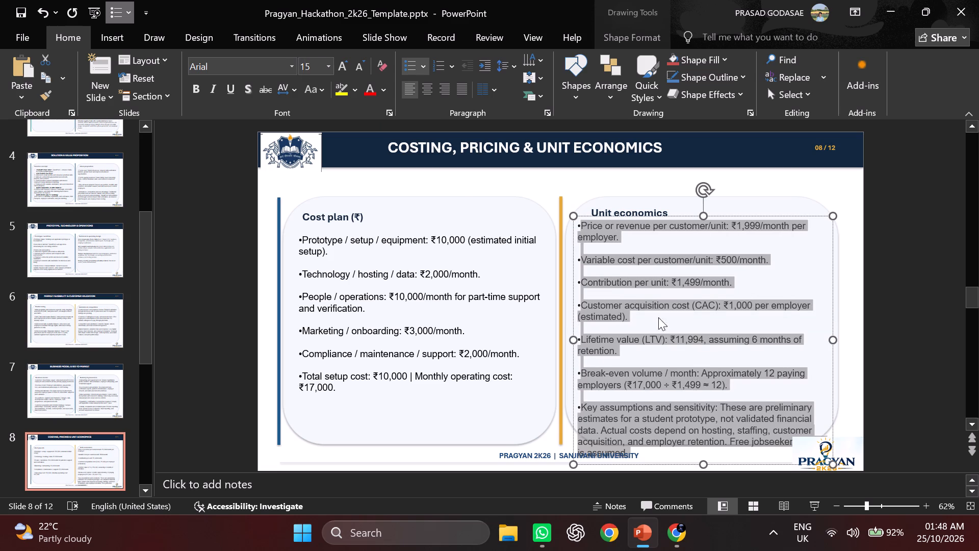
Shorten the Key assumptions and sensitivity point so that it ends with "Actual costs depend on hosting.".
{"action": "left_click", "coordinate": [697, 366]}
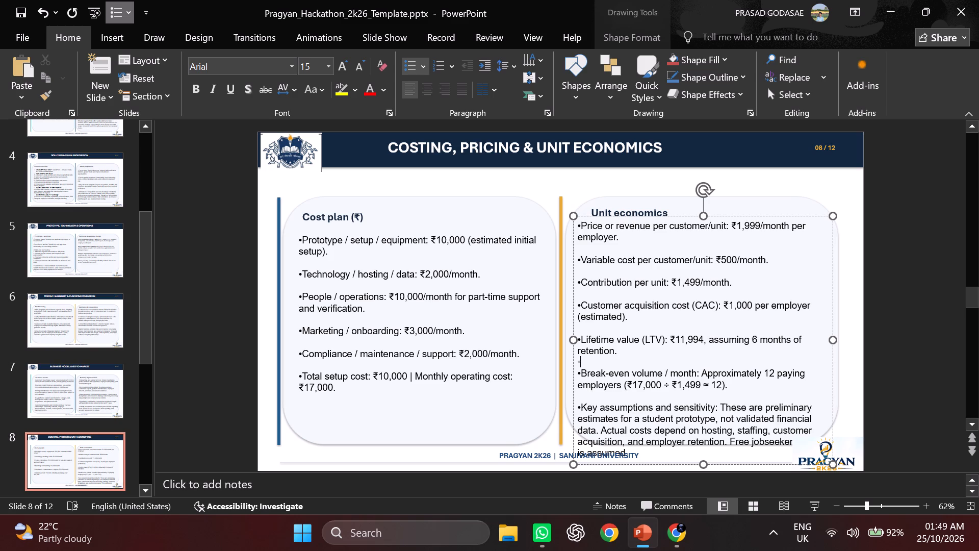
{"action": "left_click_drag", "start_coordinate": [773, 429], "coordinate": [625, 447]}
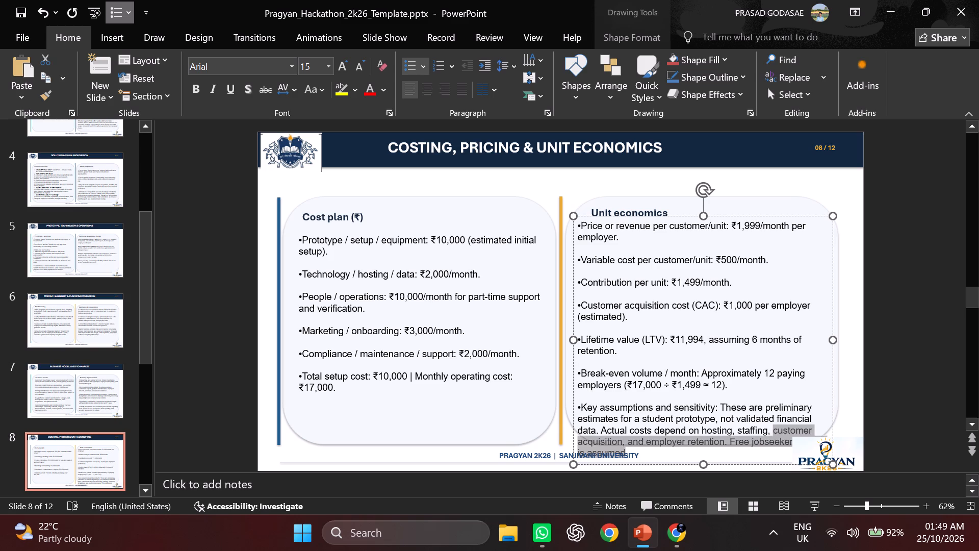
{"action": "left_click_drag", "start_coordinate": [625, 447], "coordinate": [625, 444]}
{"action": "key", "text": "BackSpace"}
{"action": "key", "text": "BackSpace"}
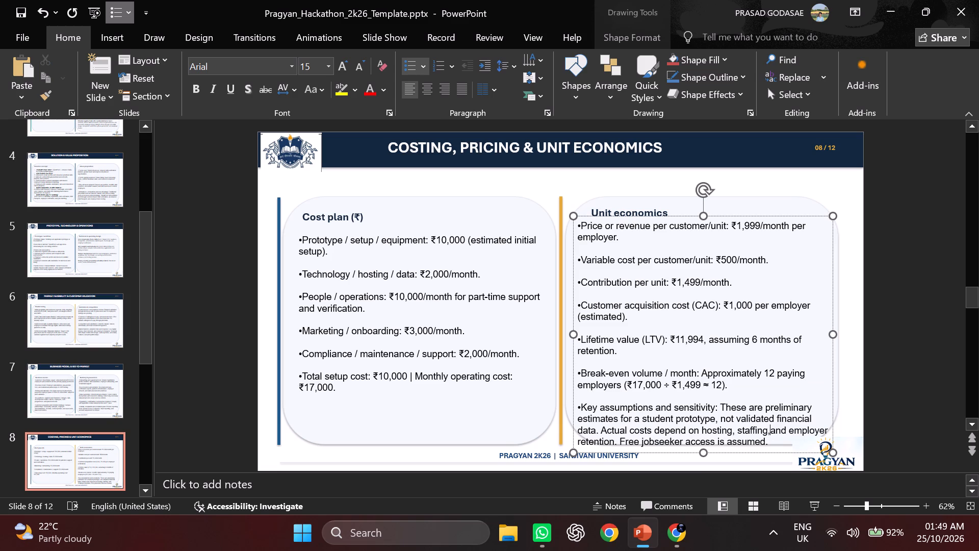
{"action": "key", "text": "BackSpace"}
{"action": "key", "text": "space"}
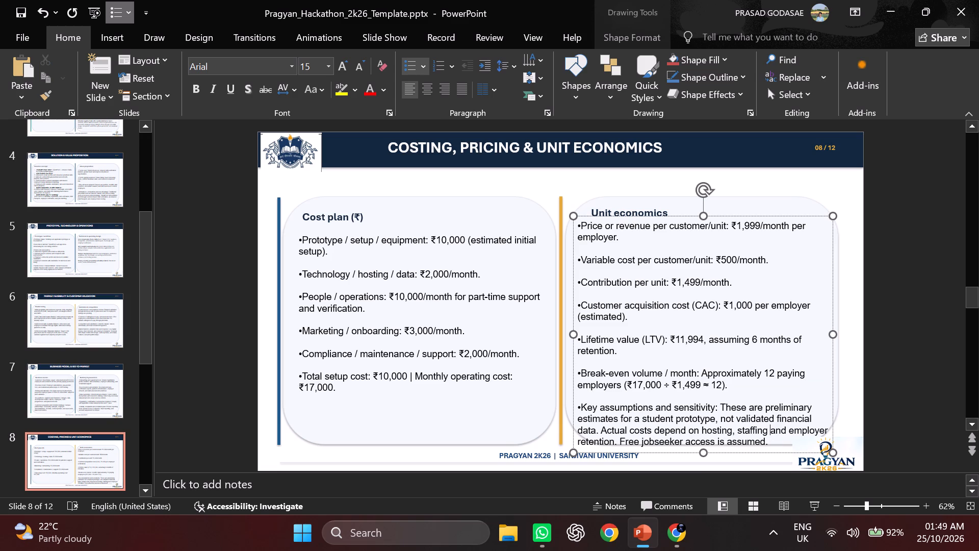
{"action": "left_click_drag", "start_coordinate": [769, 440], "coordinate": [635, 446]}
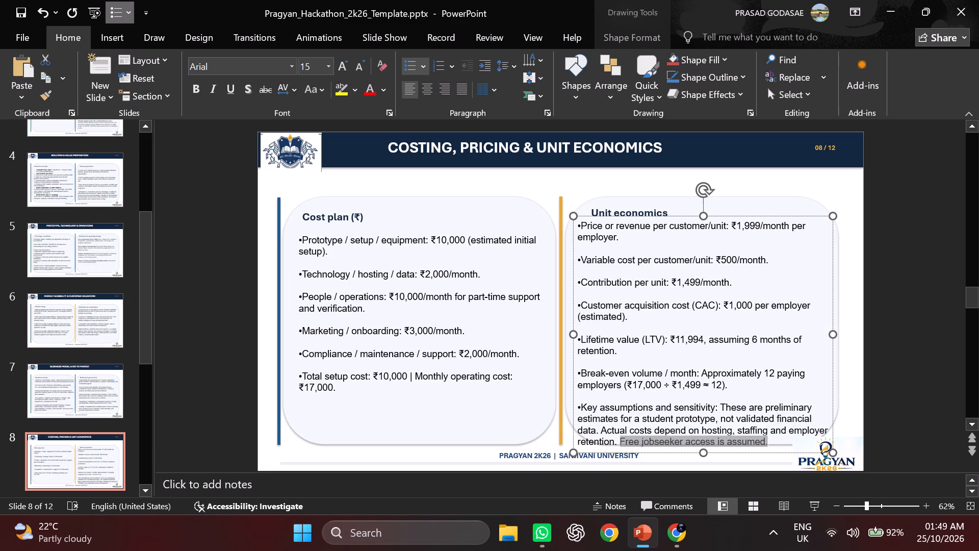
{"action": "left_click_drag", "start_coordinate": [635, 446], "coordinate": [728, 431]}
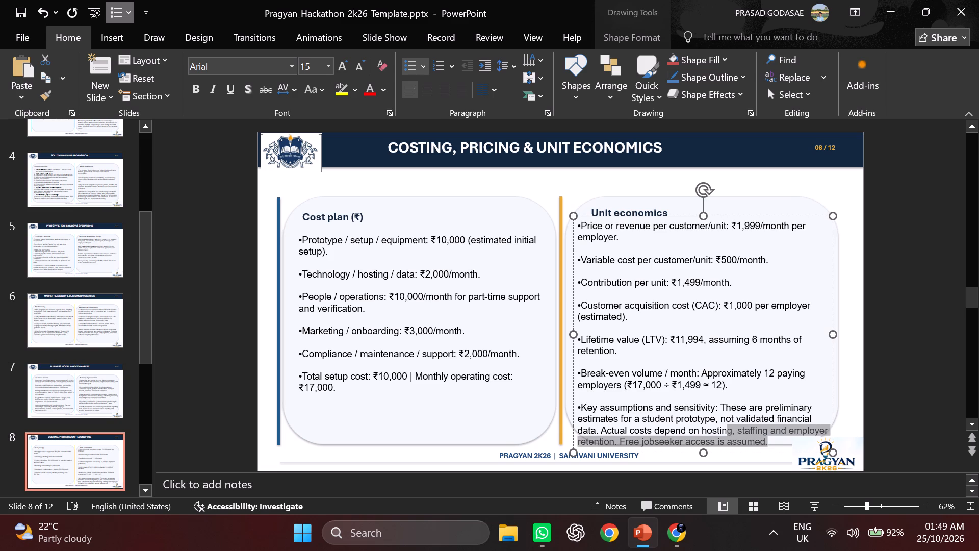
{"action": "left_click_drag", "start_coordinate": [728, 431], "coordinate": [731, 432]}
{"action": "key", "text": "BackSpace"}
{"action": "key", "text": "period"}
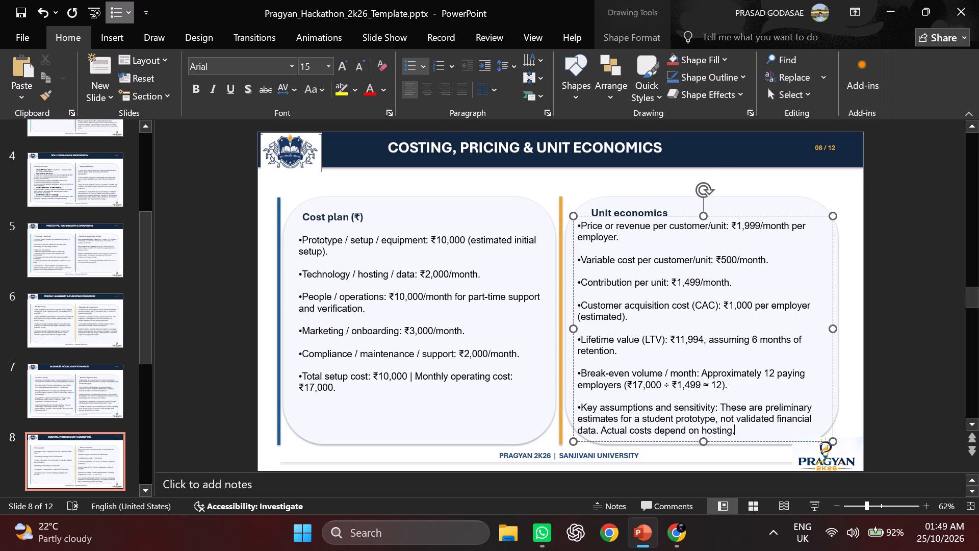
Shift the Unit economics body text box slightly right and down beneath its heading.
{"action": "left_click", "coordinate": [768, 197]}
{"action": "left_click", "coordinate": [713, 233]}
{"action": "left_click_drag", "start_coordinate": [714, 218], "coordinate": [719, 218]}
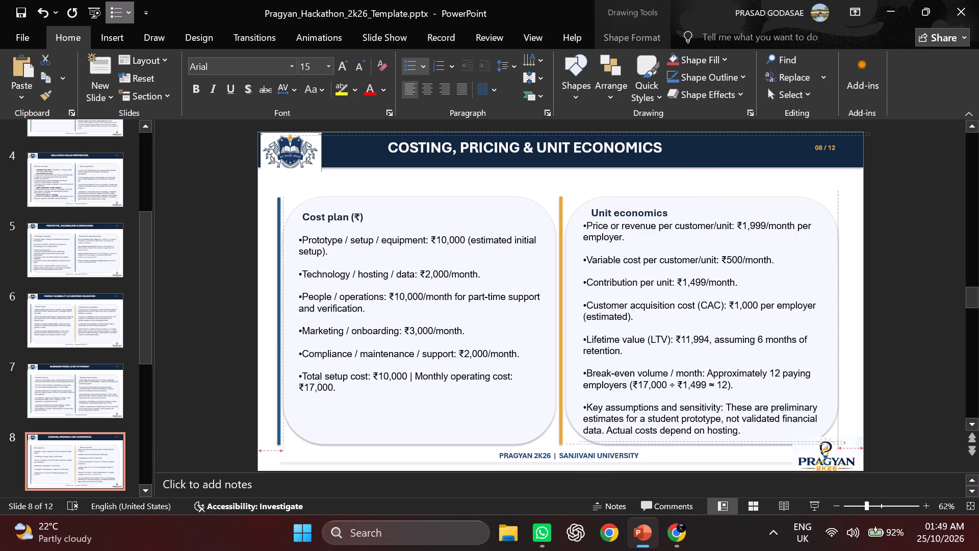
{"action": "left_click_drag", "start_coordinate": [719, 218], "coordinate": [723, 220]}
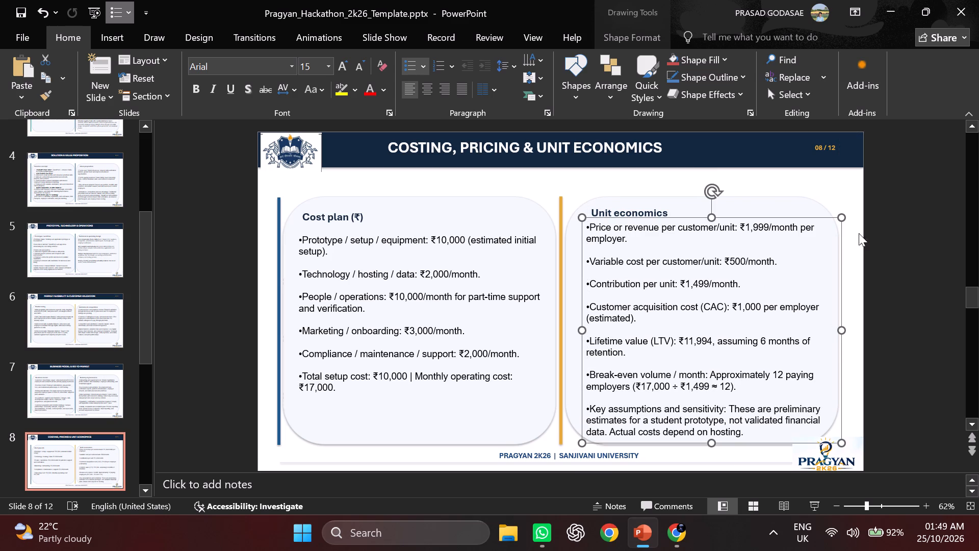
{"action": "left_click", "coordinate": [895, 251]}
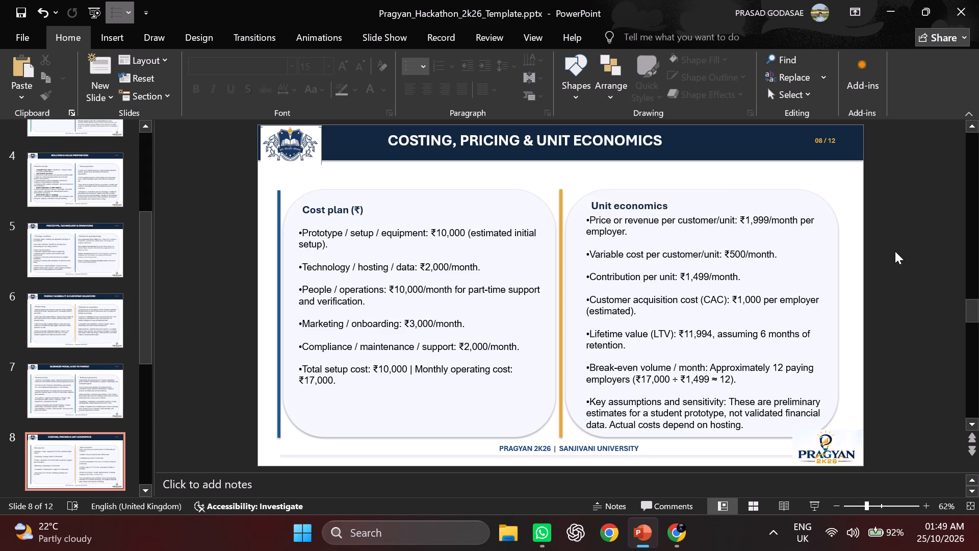
Nudge the Unit economics body text box slightly further right and down beneath its heading.
{"action": "left_click", "coordinate": [699, 262]}
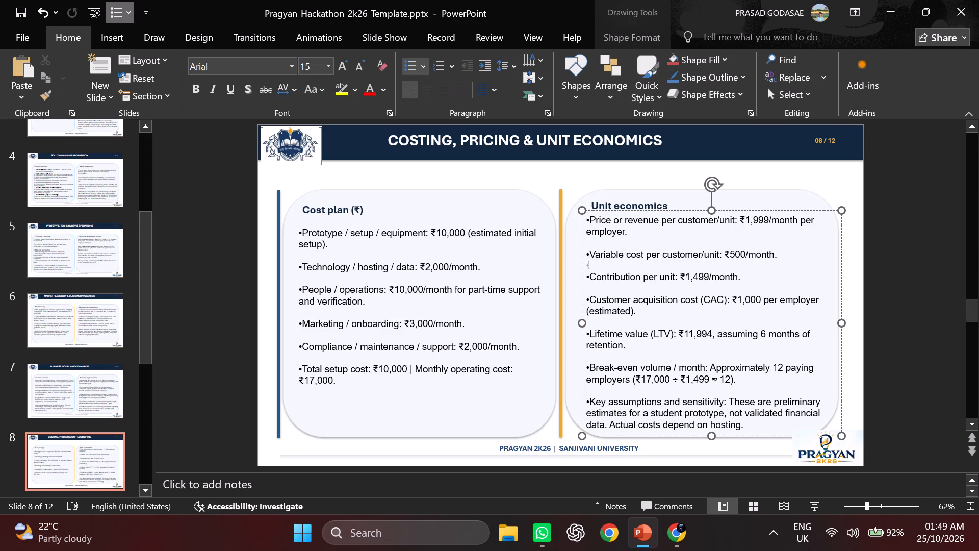
{"action": "left_click", "coordinate": [745, 210]}
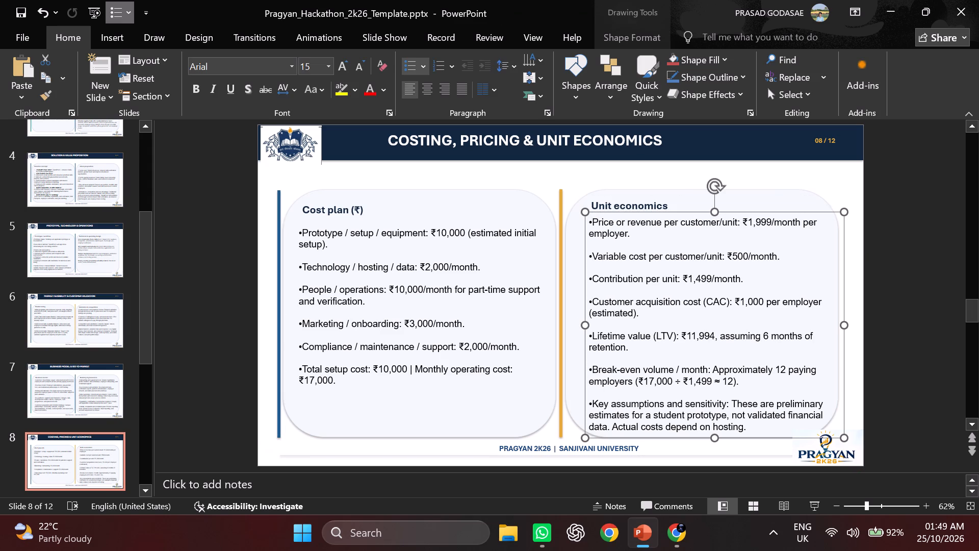
{"action": "left_click", "coordinate": [641, 205]}
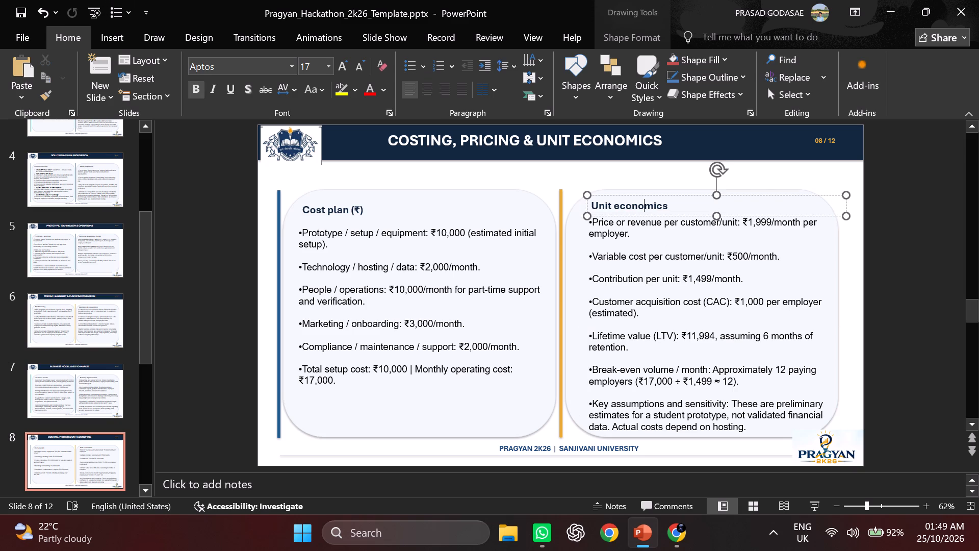
{"action": "left_click", "coordinate": [900, 255]}
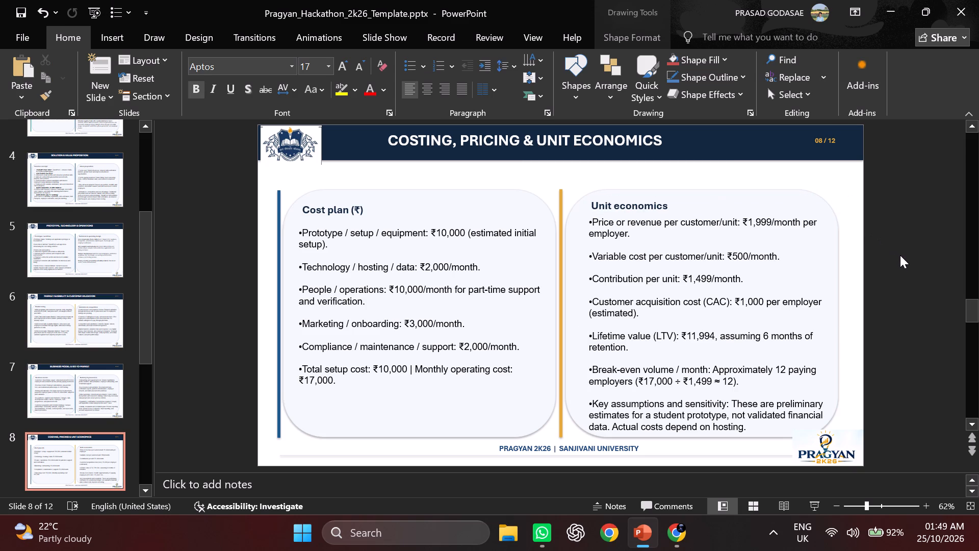
{"action": "scroll", "coordinate": [900, 255], "scroll_direction": "down", "scroll_amount": 1}
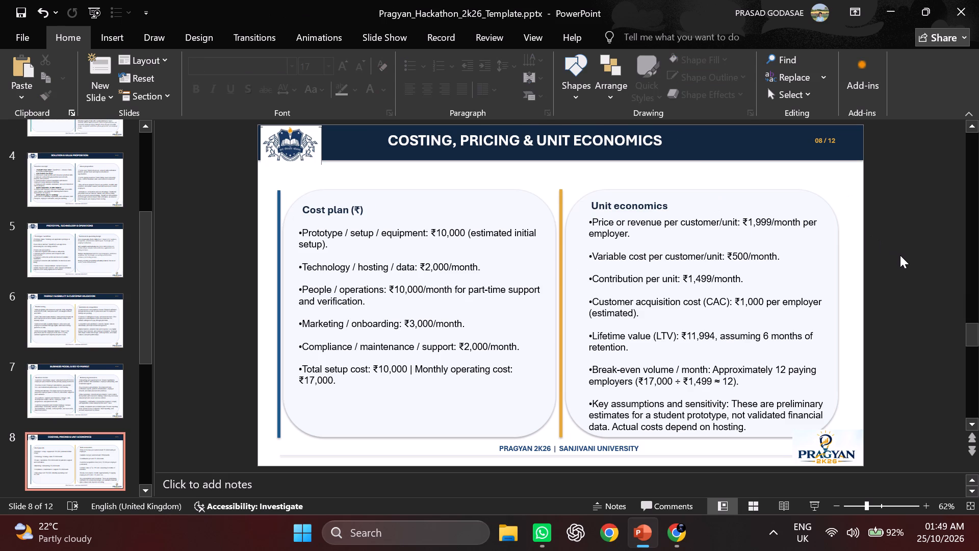
{"action": "scroll", "coordinate": [900, 255], "scroll_direction": "down", "scroll_amount": 1}
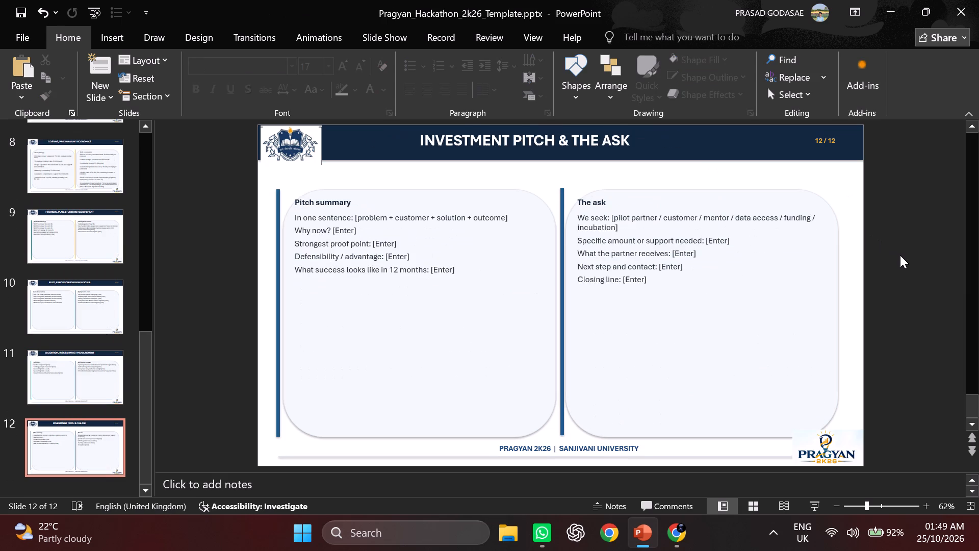
{"action": "scroll", "coordinate": [900, 255], "scroll_direction": "down", "scroll_amount": 1}
{"action": "left_click", "coordinate": [87, 242]}
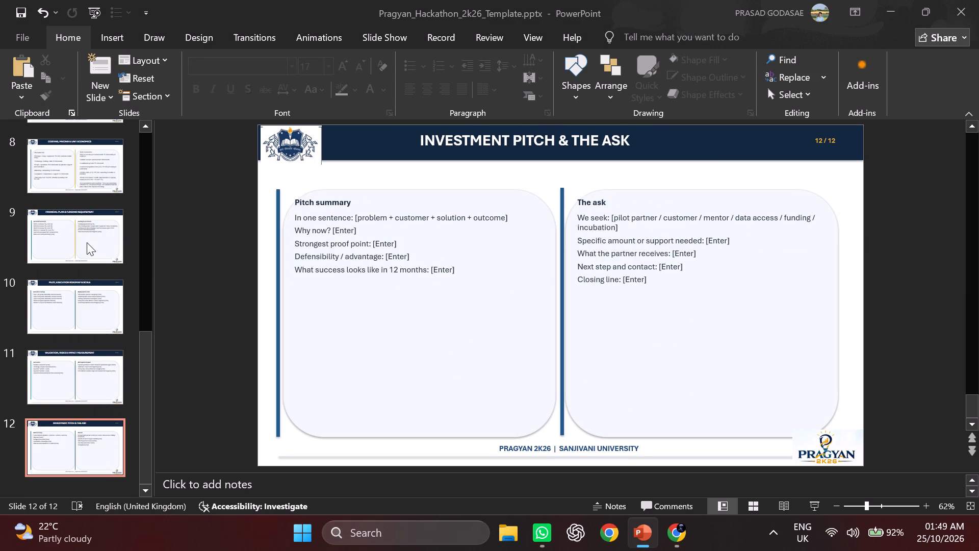
{"action": "left_click", "coordinate": [87, 242]}
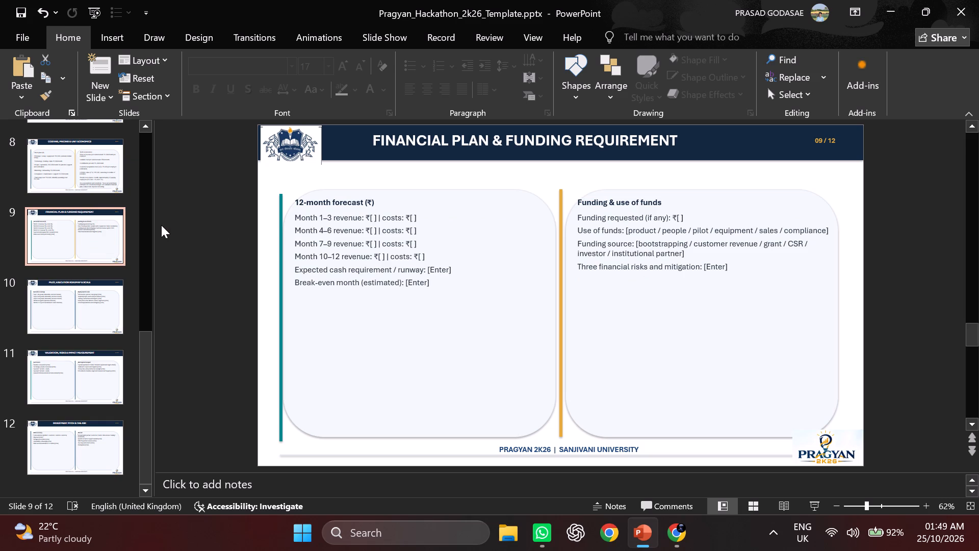
{"action": "left_click", "coordinate": [161, 225]}
{"action": "key", "text": "shift+super+s"}
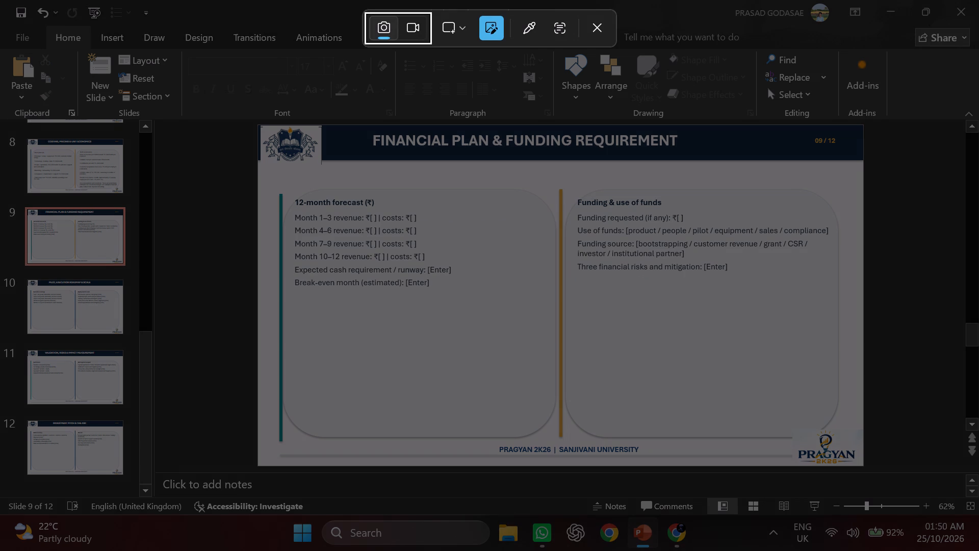
{"action": "left_click_drag", "start_coordinate": [199, 118], "coordinate": [383, 171]}
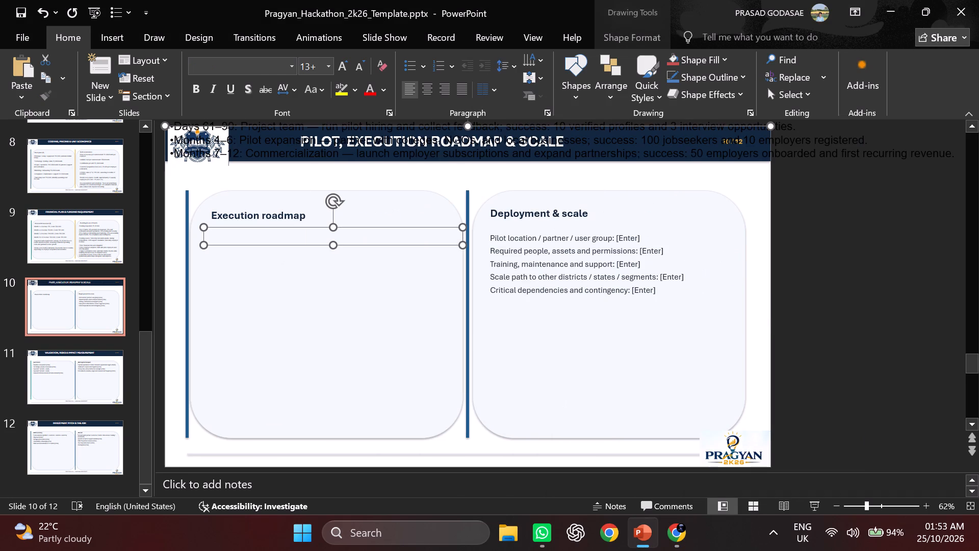
{"action": "left_click", "coordinate": [291, 152]}
{"action": "key", "text": "ctrl+a"}
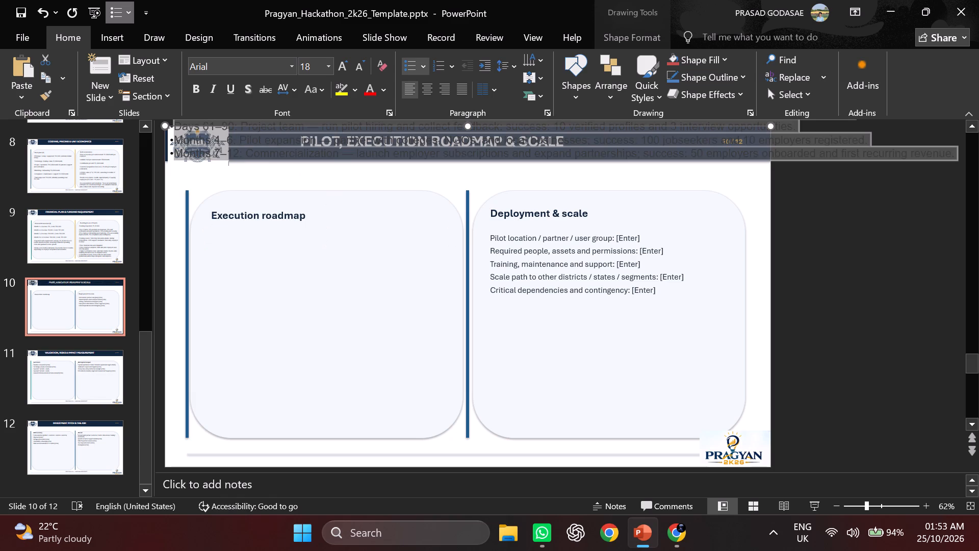
{"action": "key", "text": "ctrl+x"}
{"action": "left_click", "coordinate": [367, 259]}
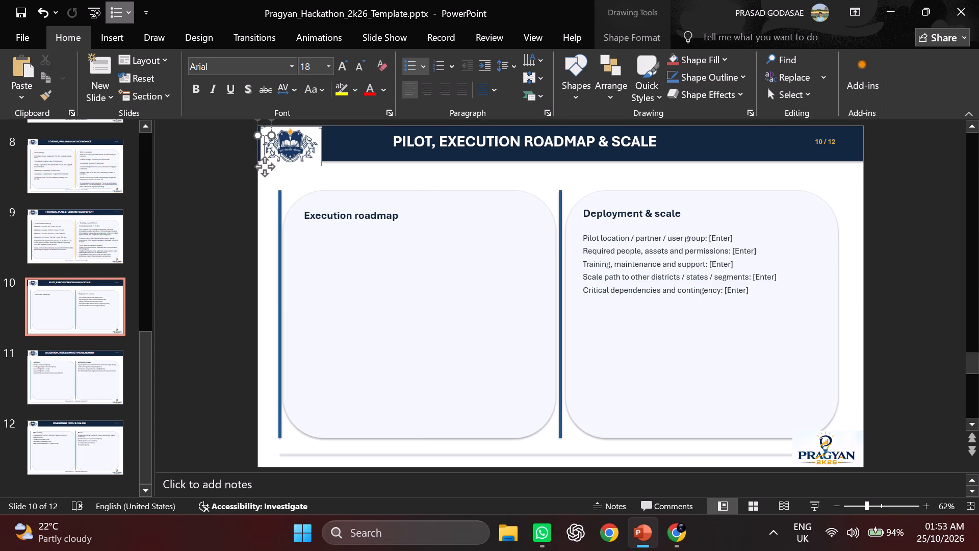
{"action": "left_click", "coordinate": [335, 238]}
{"action": "left_click", "coordinate": [334, 238]}
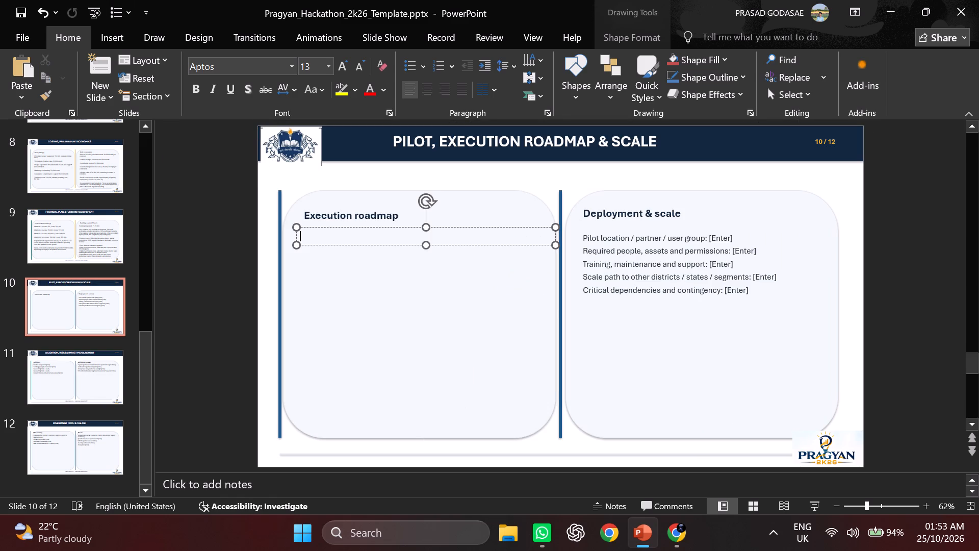
{"action": "key", "text": "ctrl+v"}
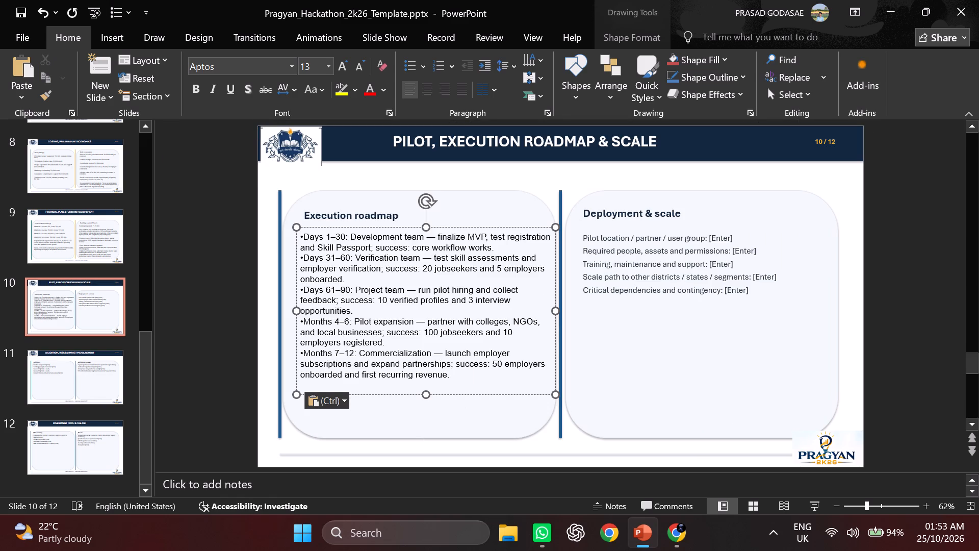
Insert a blank line between each of the five Execution roadmap points on slide 10.
{"action": "left_click", "coordinate": [510, 250]}
{"action": "key", "text": "Return"}
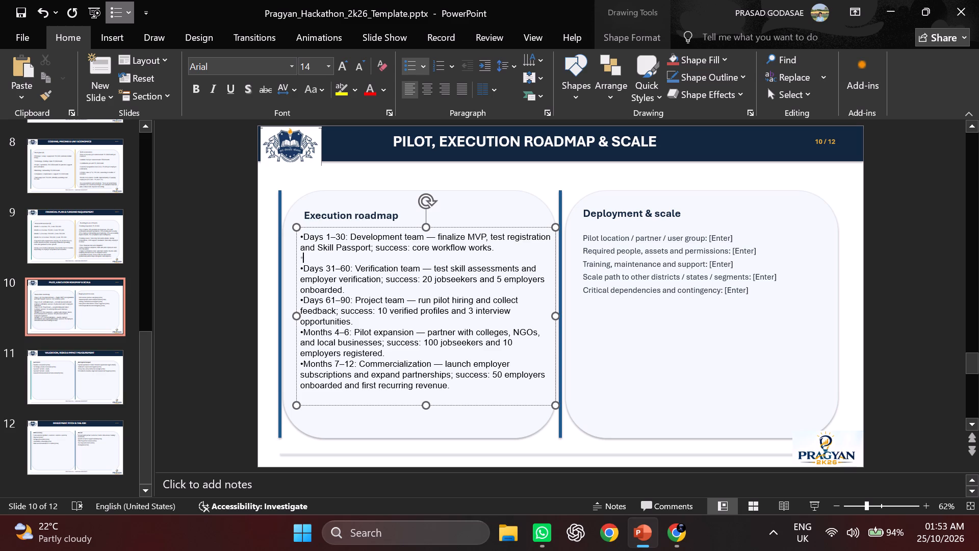
{"action": "left_click", "coordinate": [372, 294]}
{"action": "key", "text": "Return"}
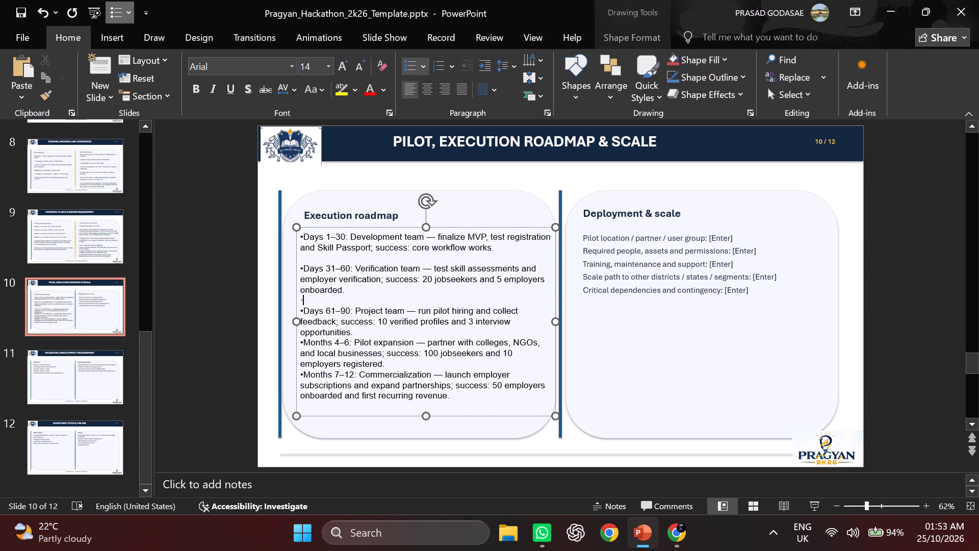
{"action": "left_click", "coordinate": [359, 335]}
{"action": "key", "text": "Return"}
{"action": "left_click", "coordinate": [401, 371]}
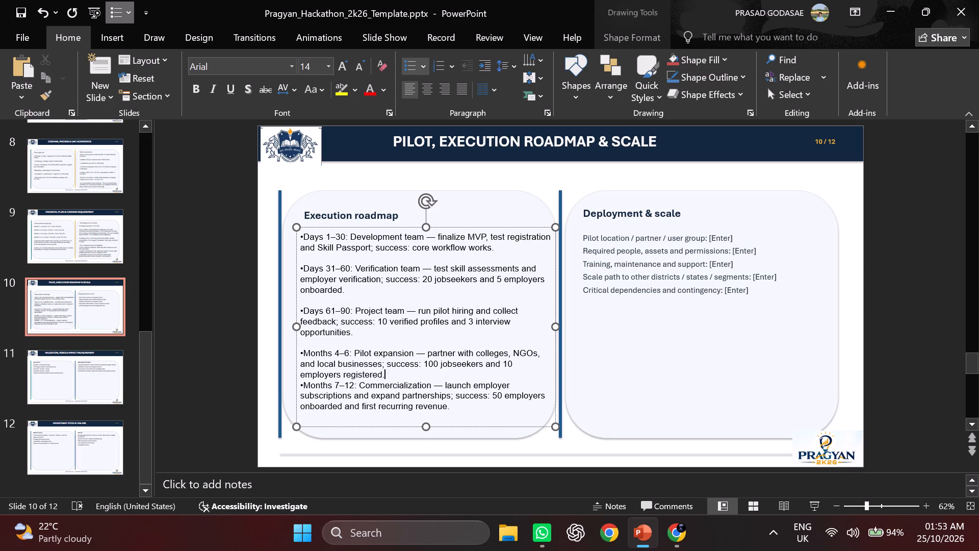
{"action": "key", "text": "Return"}
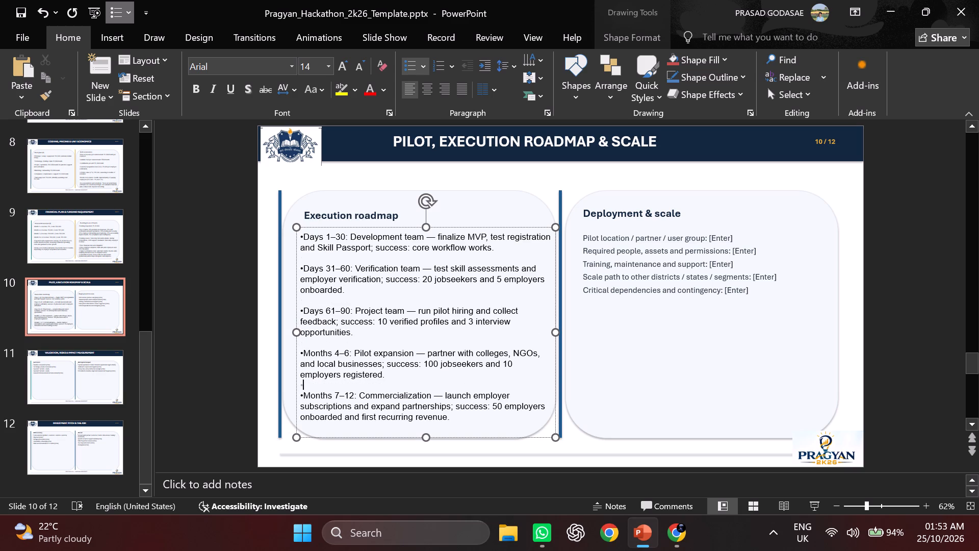
{"action": "left_click", "coordinate": [627, 258]}
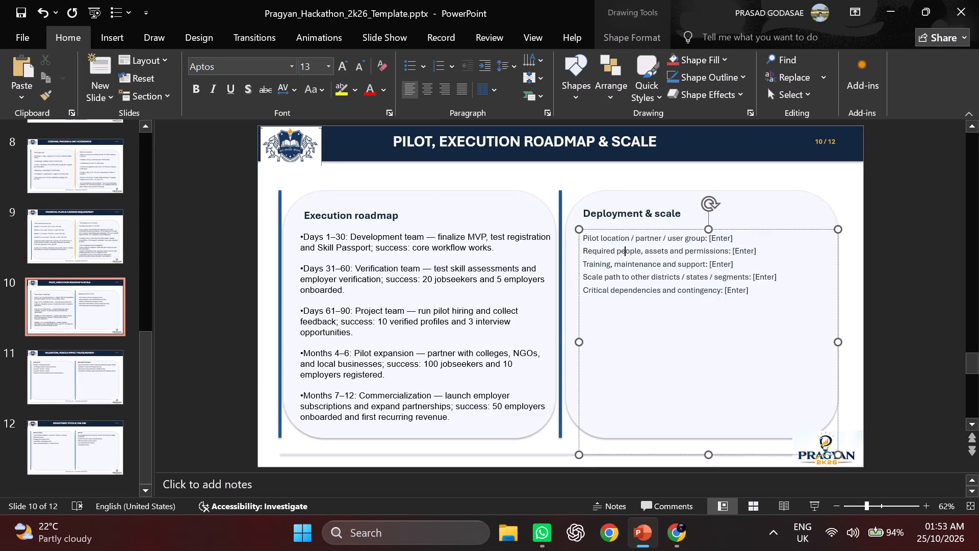
Set all the Execution roadmap body text to font size 15 and move its text box slightly up.
{"action": "left_click", "coordinate": [423, 259]}
{"action": "key", "text": "ctrl+a"}
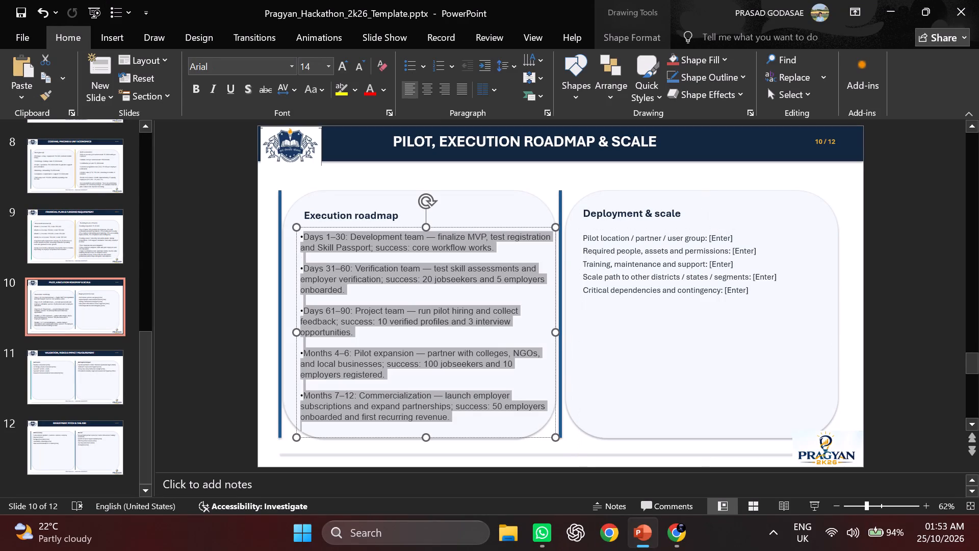
{"action": "left_click", "coordinate": [311, 66]}
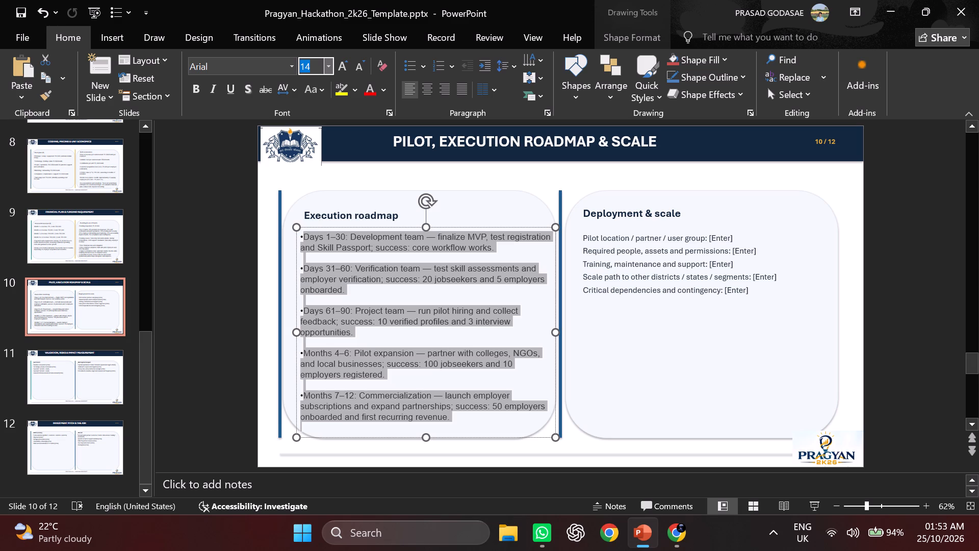
{"action": "type", "text": "15"}
{"action": "key", "text": "Return"}
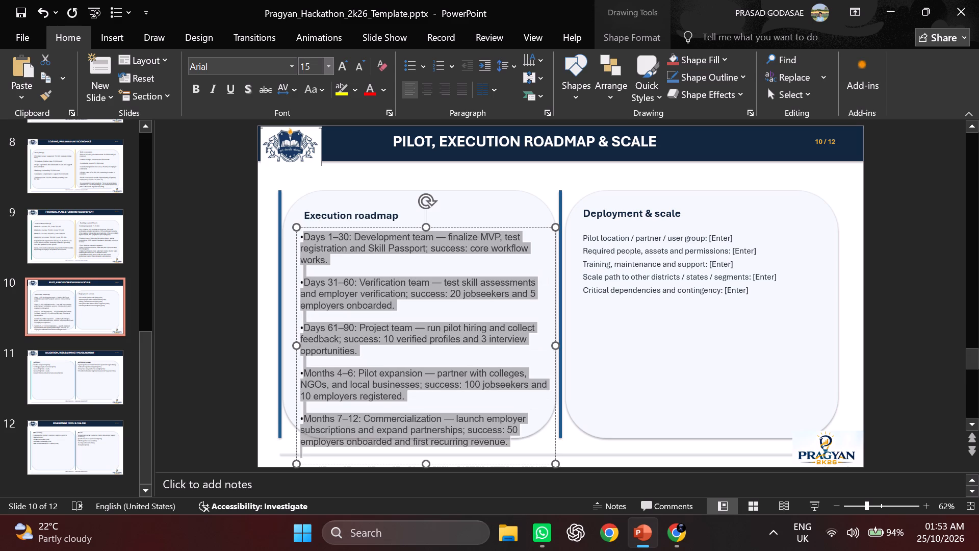
{"action": "left_click", "coordinate": [409, 227]}
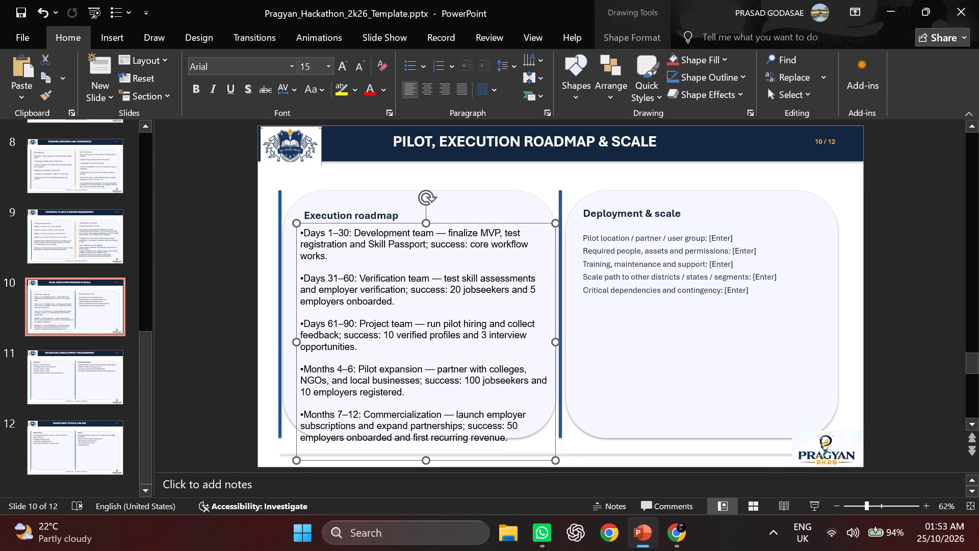
Replace the long dash after "Pilot expansion" in the Months 4–6 point with a double hyphen followed by a space.
{"action": "left_click", "coordinate": [436, 371]}
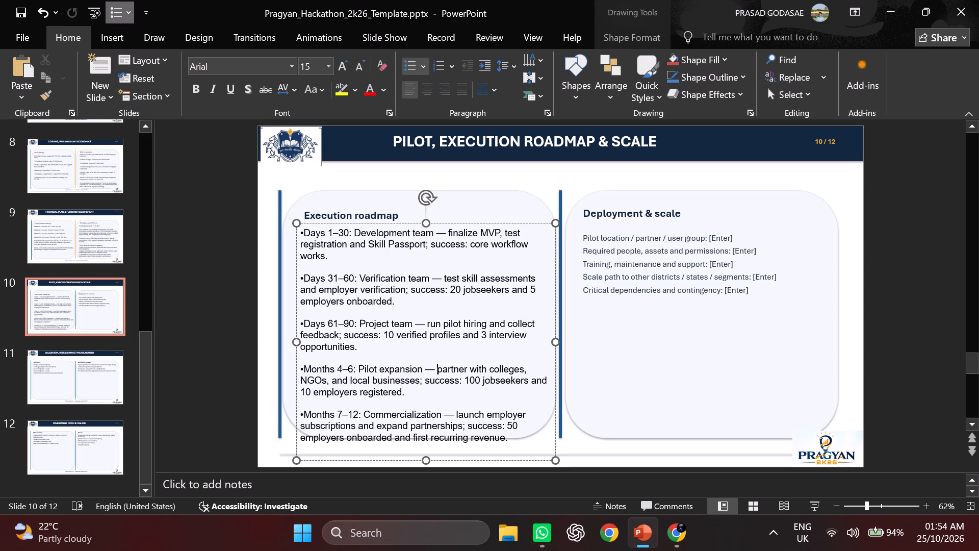
{"action": "key", "text": "BackSpace"}
{"action": "key", "text": "BackSpace"}
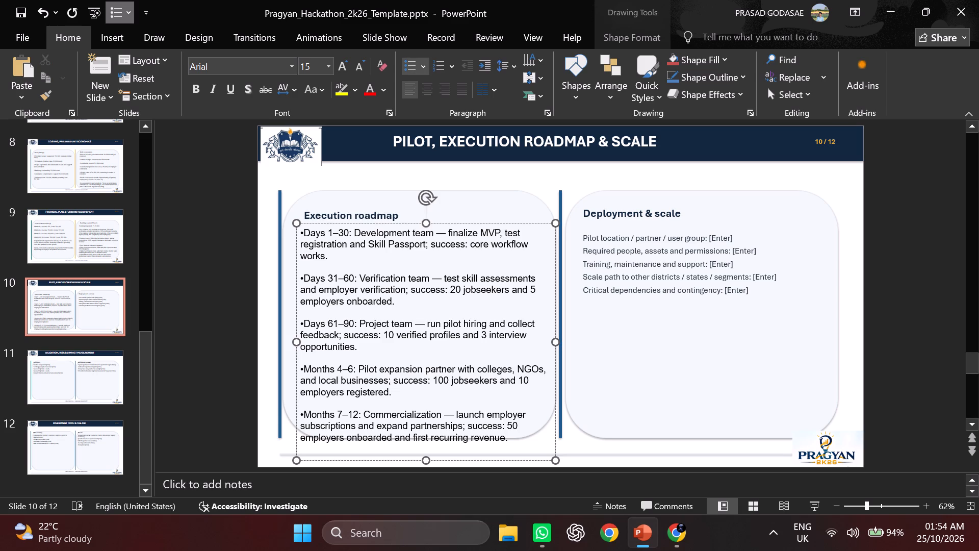
{"action": "key", "text": "minus"}
{"action": "key", "text": "space"}
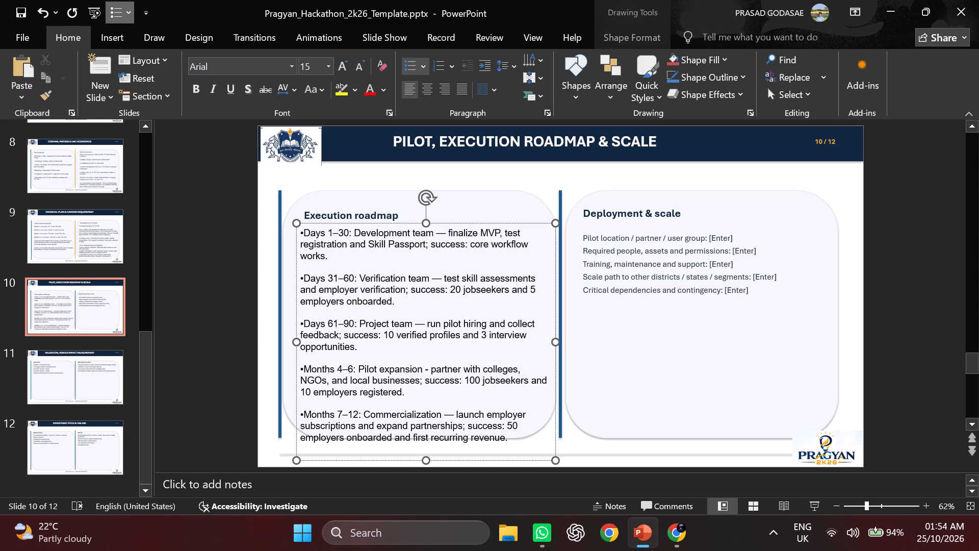
{"action": "key", "text": "BackSpace"}
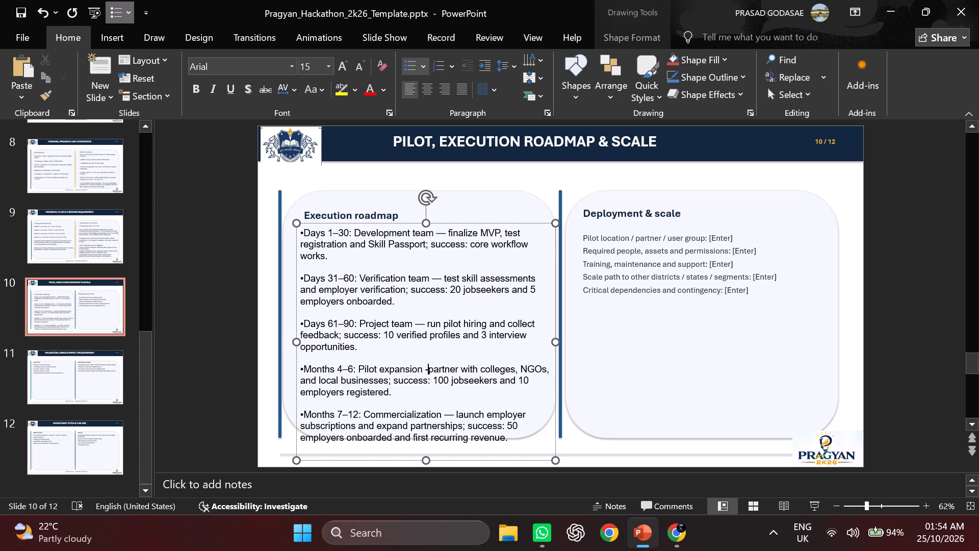
{"action": "key", "text": "minus"}
{"action": "key", "text": "space"}
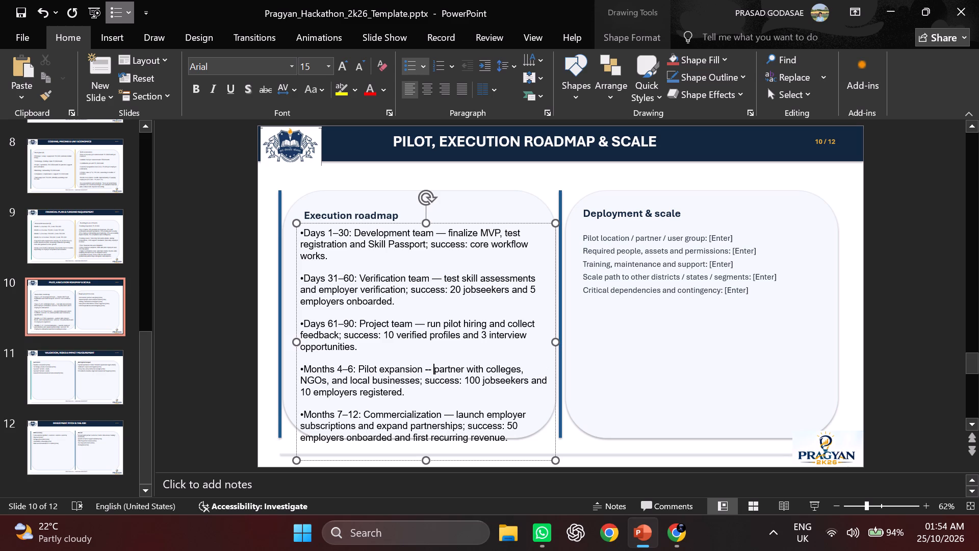
Shift the Execution roadmap body text box slightly up and to the right so its text lines up with the heading.
{"action": "left_click", "coordinate": [506, 425]}
{"action": "left_click", "coordinate": [346, 223]}
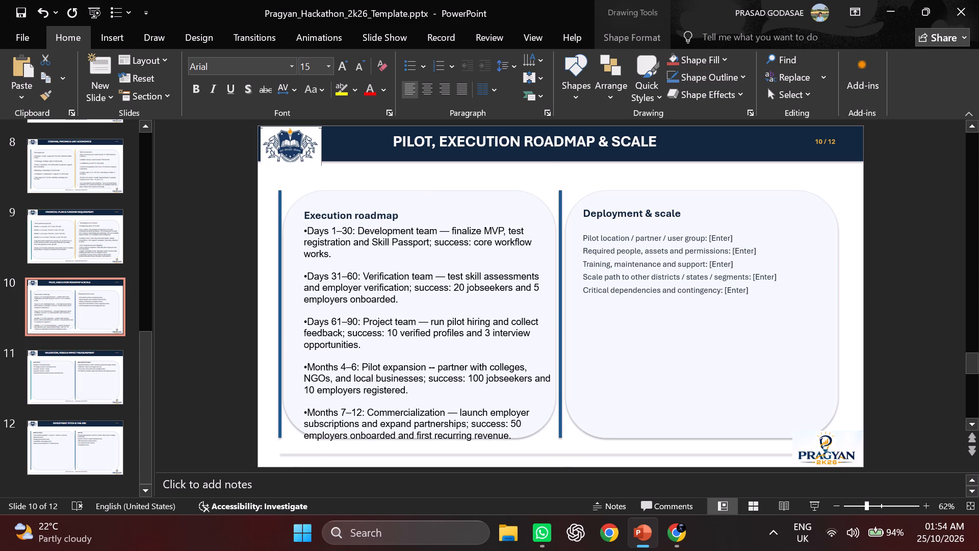
{"action": "left_click", "coordinate": [410, 390]}
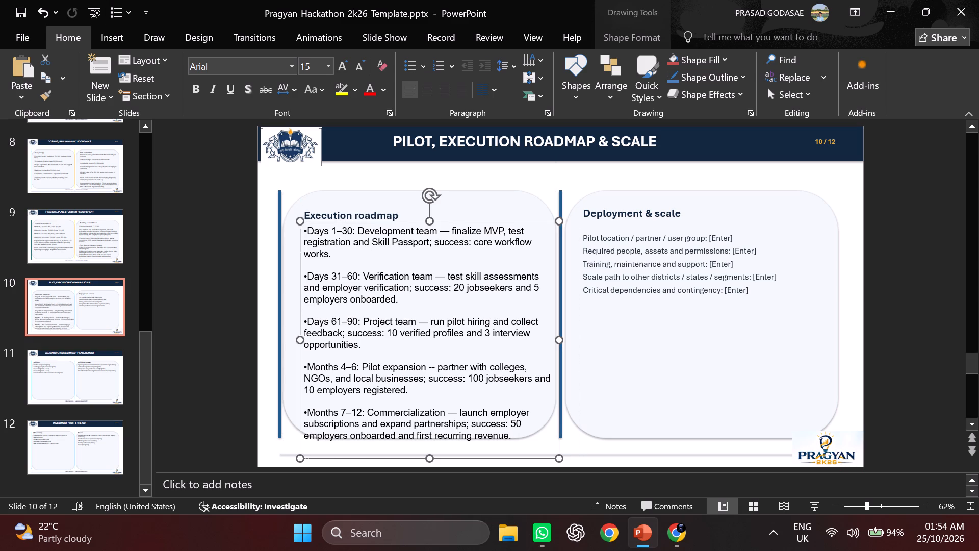
{"action": "left_click", "coordinate": [373, 431]}
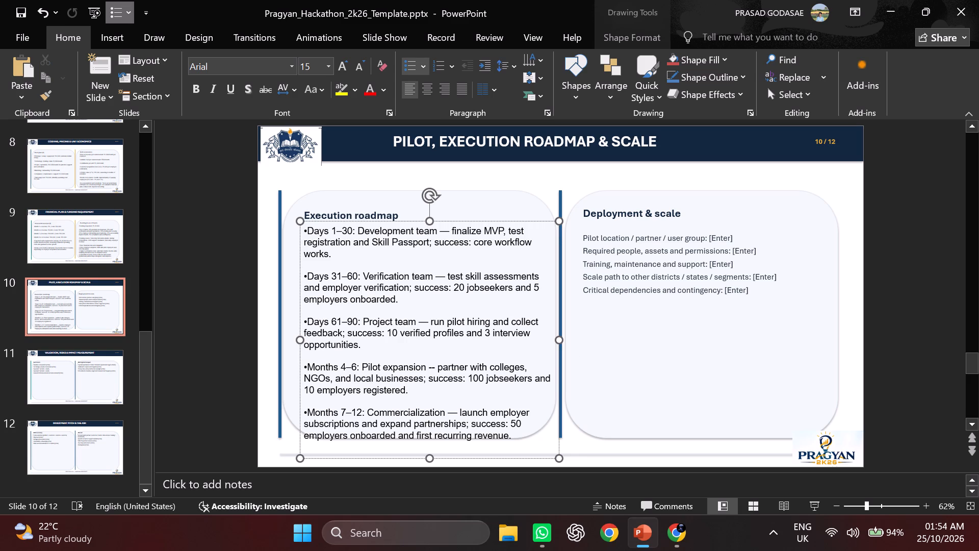
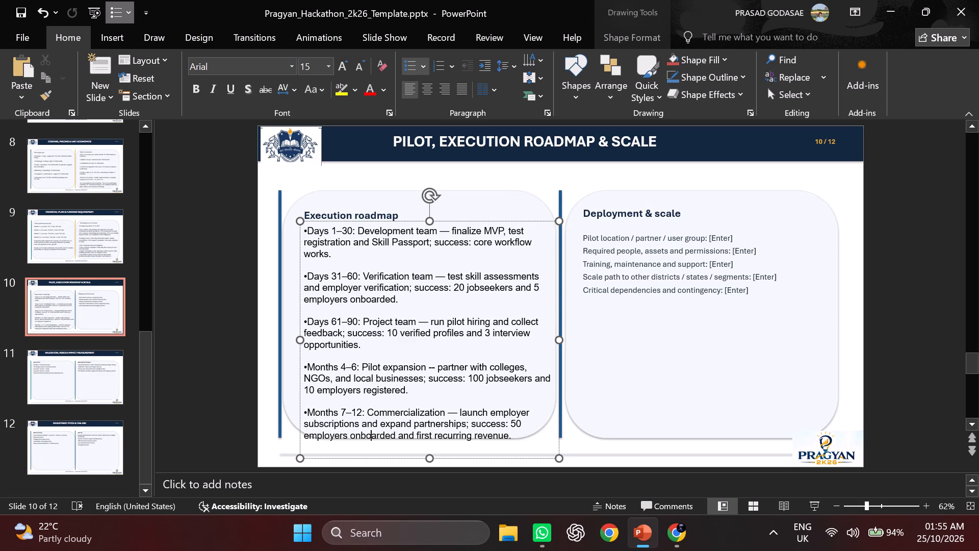
Delete the success target from the Months 7–12 roadmap bullet so it ends with "expand partnerships.".
{"action": "left_click", "coordinate": [392, 435]}
{"action": "left_click_drag", "start_coordinate": [465, 423], "coordinate": [479, 428]}
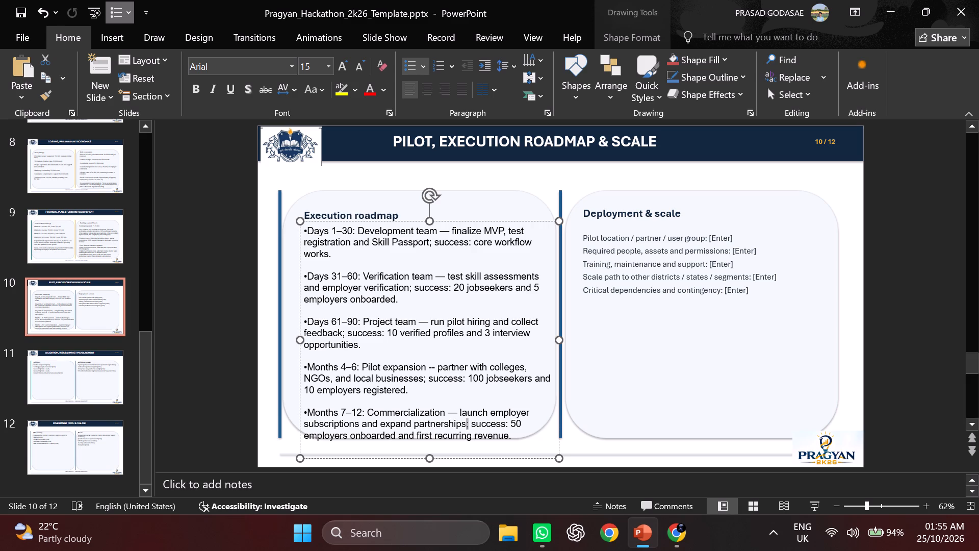
{"action": "left_click_drag", "start_coordinate": [479, 428], "coordinate": [507, 437]}
{"action": "key", "text": "BackSpace"}
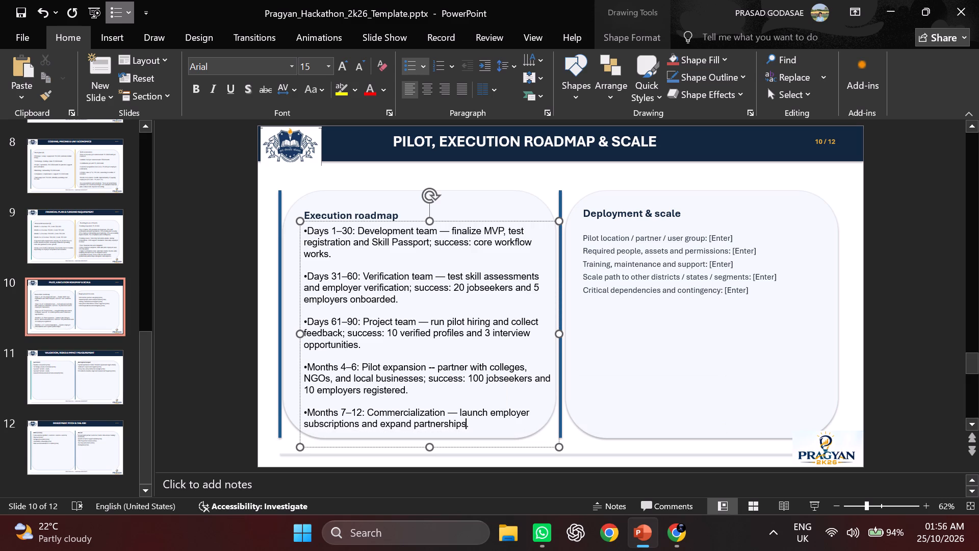
{"action": "left_click", "coordinate": [233, 396]}
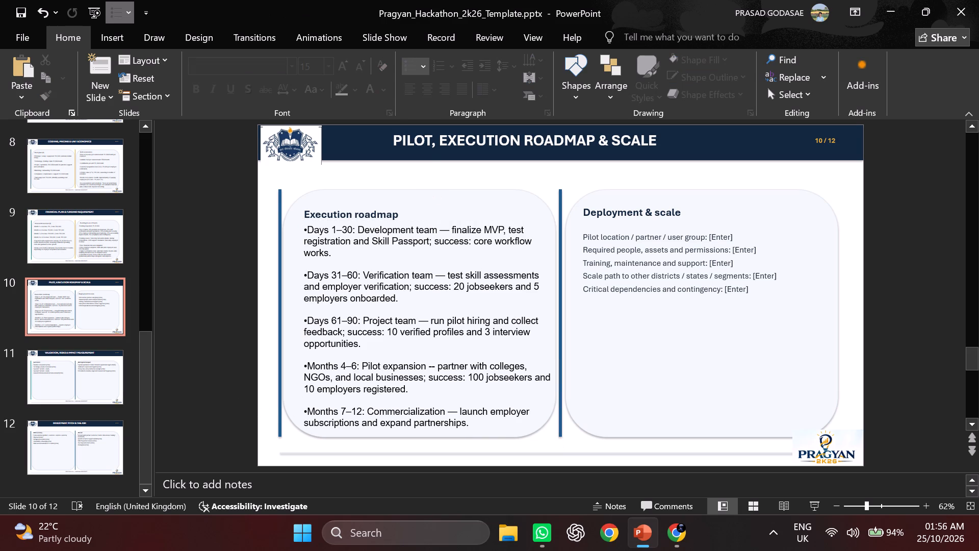
Clear all placeholder text from the Deployment & scale text box on slide 10, leaving an empty line for new content.
{"action": "left_click", "coordinate": [632, 289]}
{"action": "key", "text": "ctrl+a"}
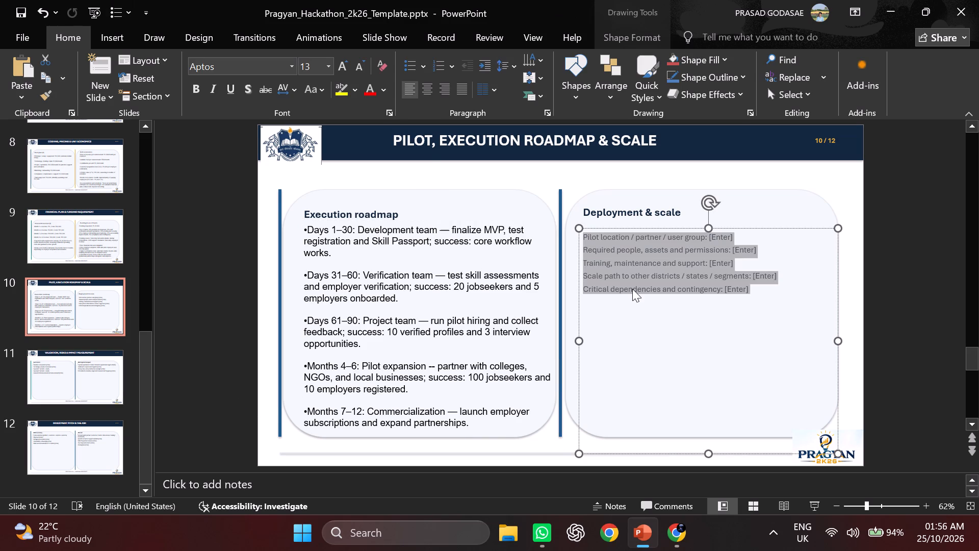
{"action": "key", "text": "BackSpace"}
{"action": "key", "text": "Return"}
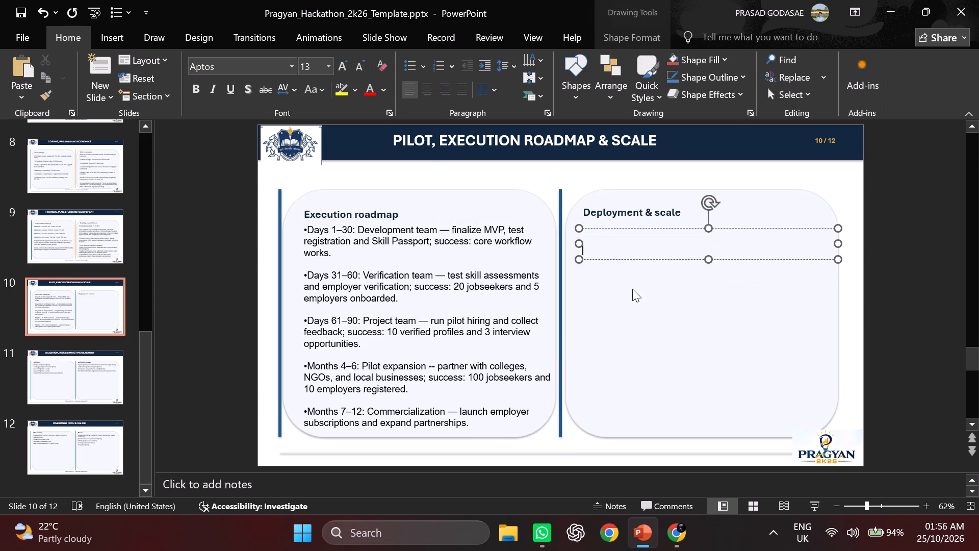
{"action": "key", "text": "Up"}
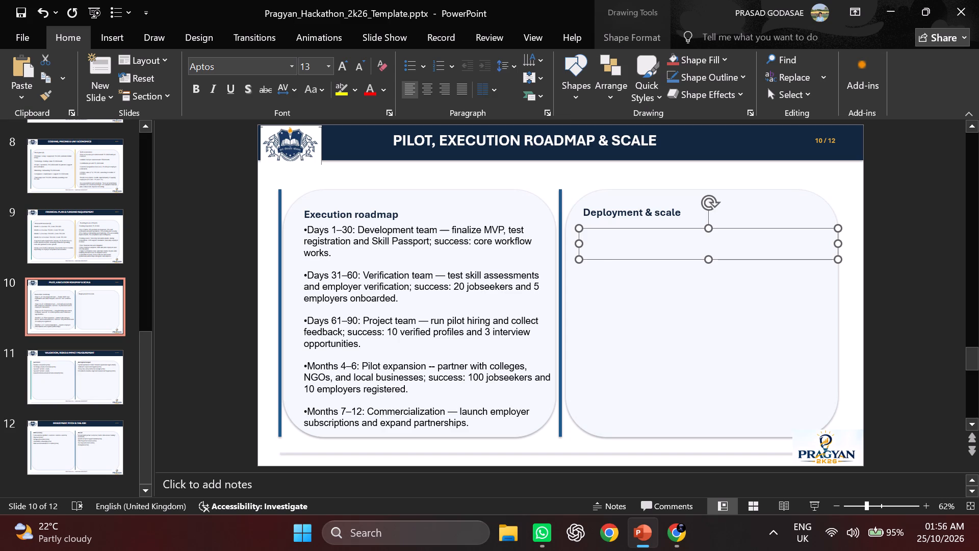
{"action": "left_click", "coordinate": [599, 238]}
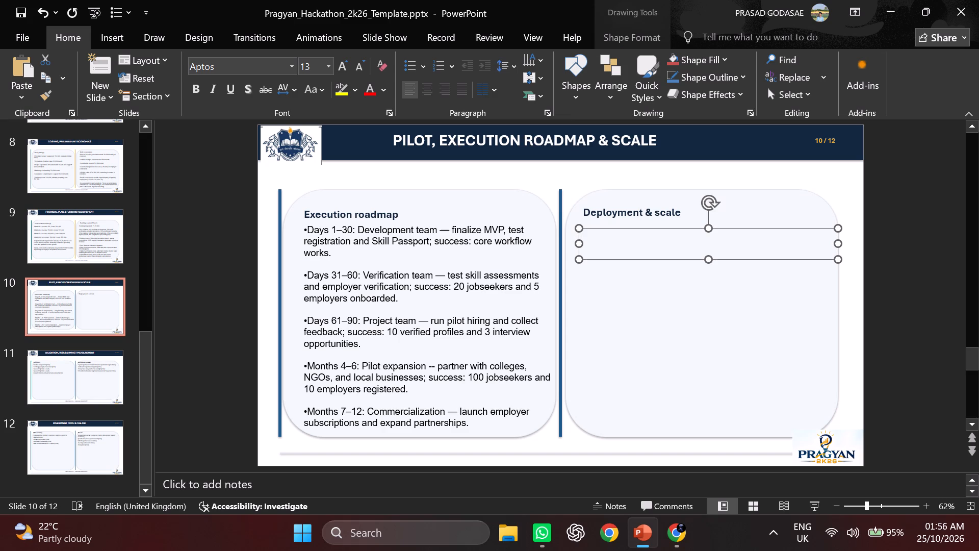
{"action": "left_click", "coordinate": [602, 239]}
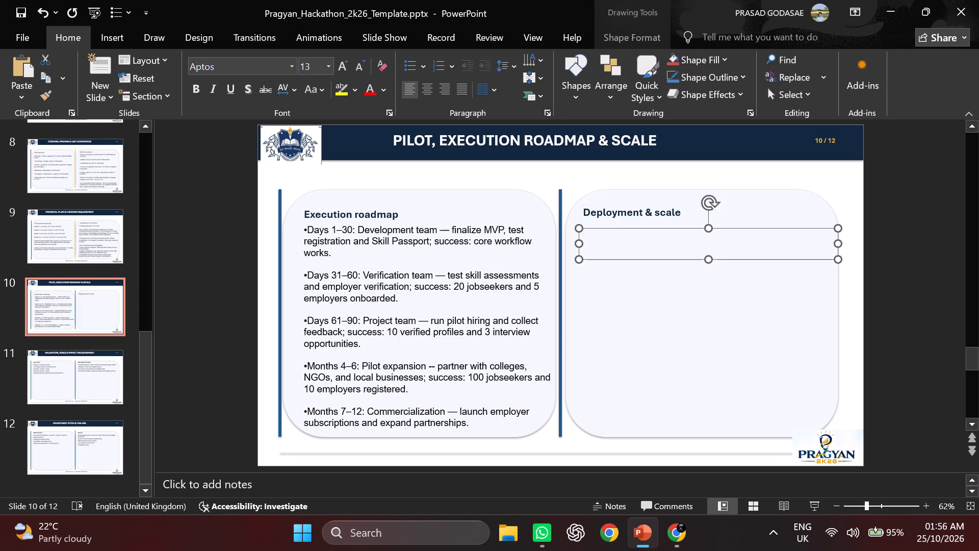
{"action": "left_click", "coordinate": [607, 248]}
{"action": "key", "text": "ctrl+v"}
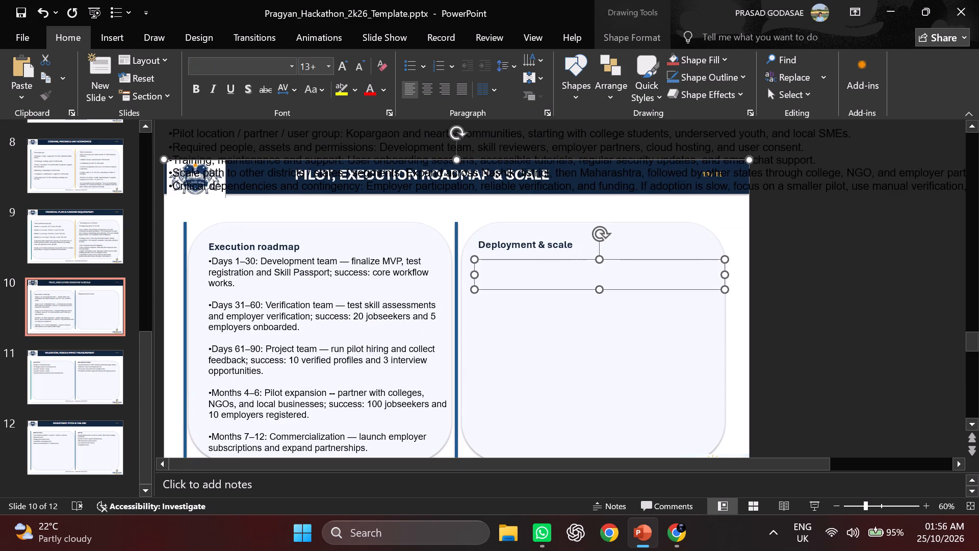
Cut the bullets from the stray text box over the slide title and paste them into the Deployment & scale text box.
{"action": "left_click", "coordinate": [575, 177]}
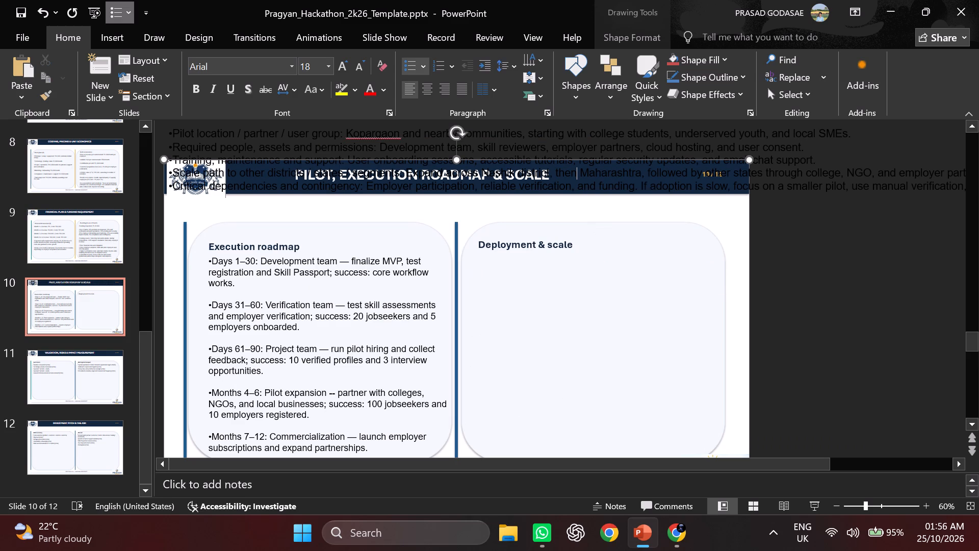
{"action": "key", "text": "ctrl+a"}
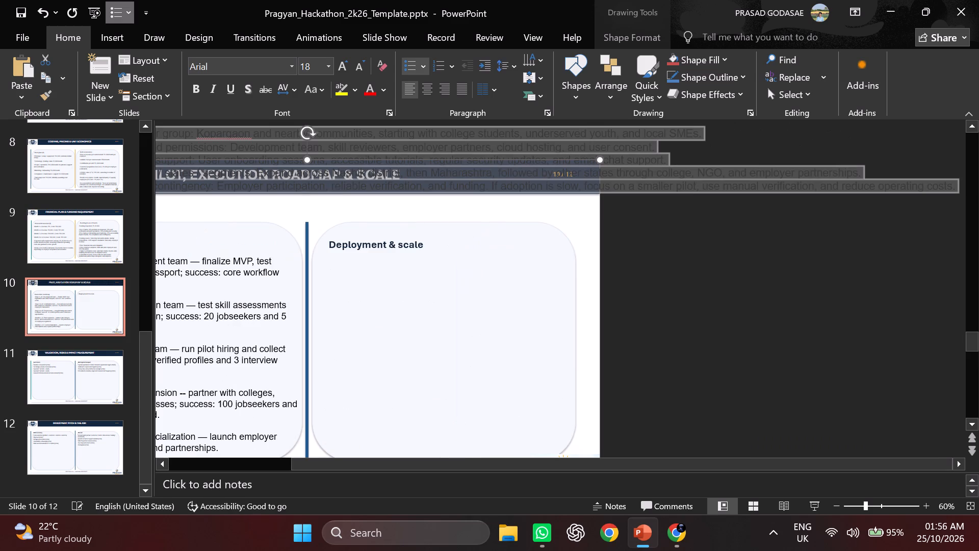
{"action": "key", "text": "ctrl+x"}
{"action": "left_click", "coordinate": [617, 283]}
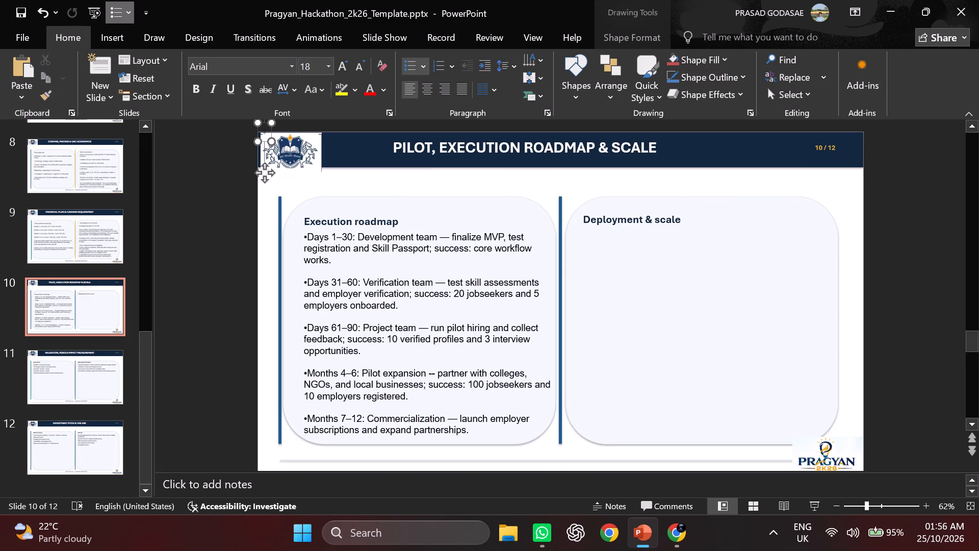
{"action": "key", "text": "ctrl+v"}
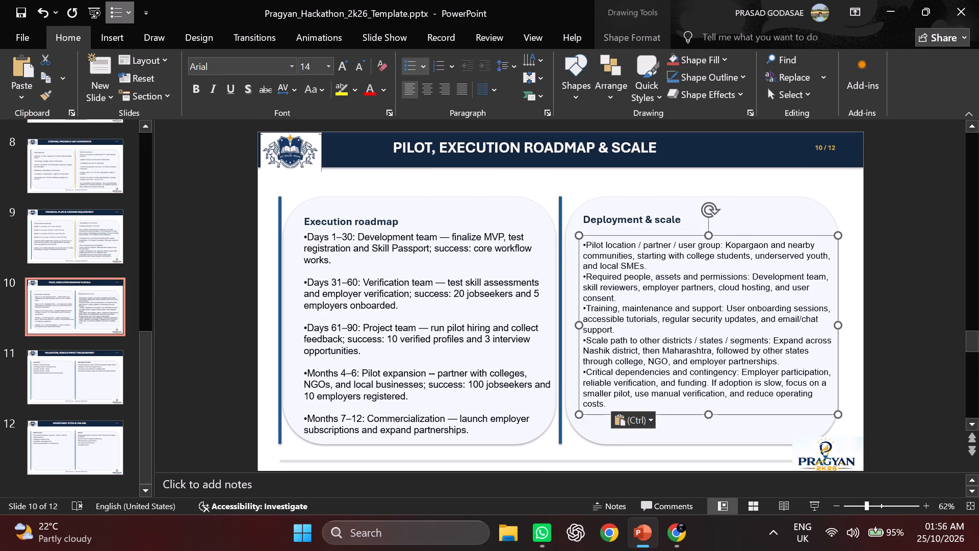
Insert a blank line between each of the five bullets in the Deployment & scale text box.
{"action": "left_click", "coordinate": [655, 267]}
{"action": "key", "text": "Return"}
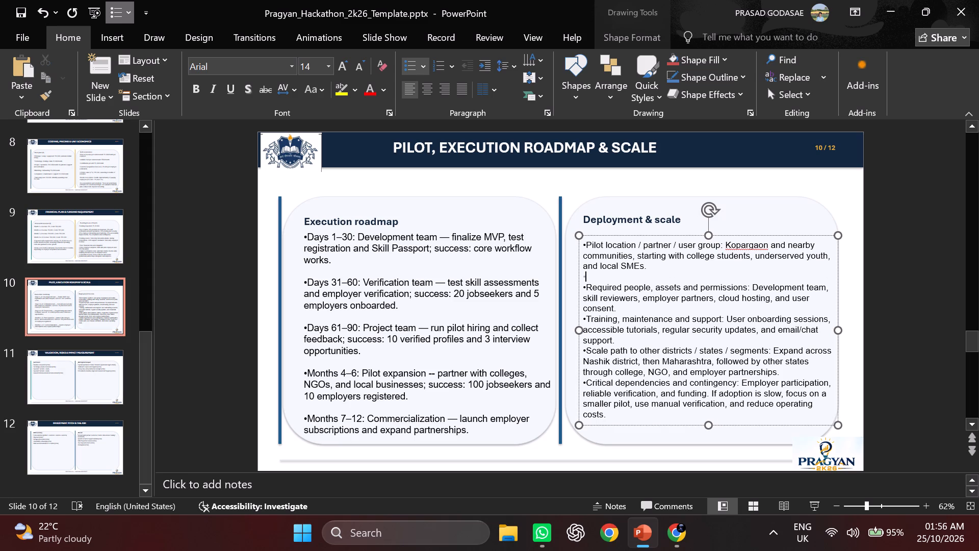
{"action": "left_click", "coordinate": [623, 308]}
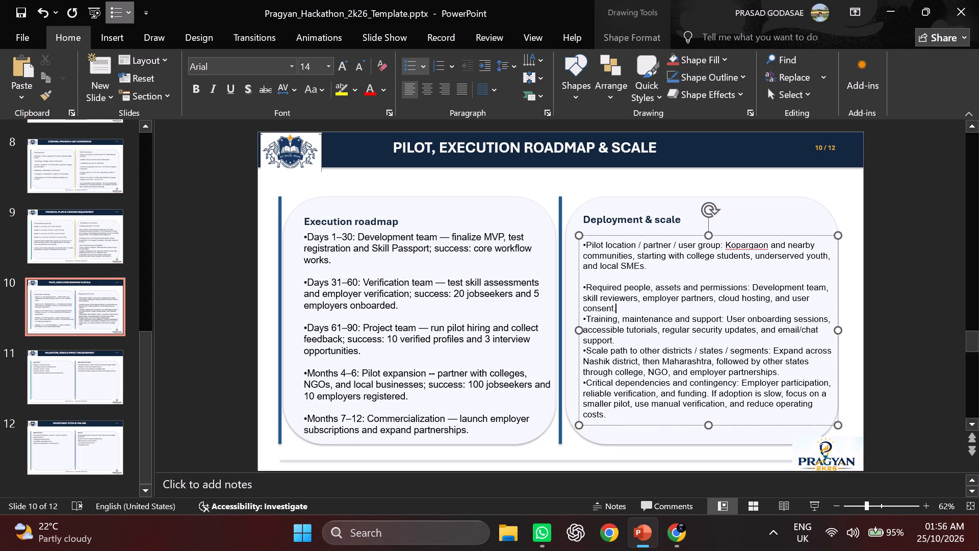
{"action": "key", "text": "Return"}
{"action": "left_click", "coordinate": [622, 349]}
{"action": "key", "text": "Return"}
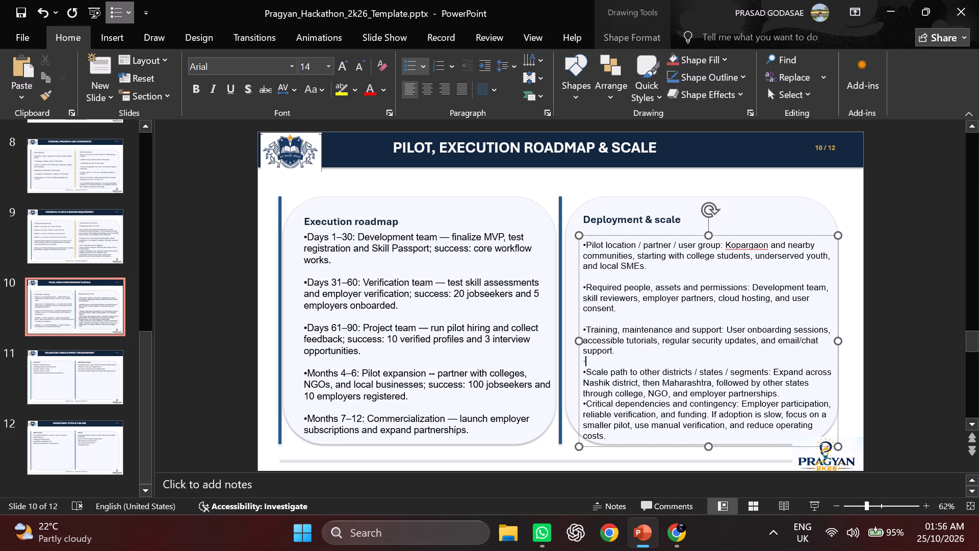
{"action": "left_click", "coordinate": [785, 387]}
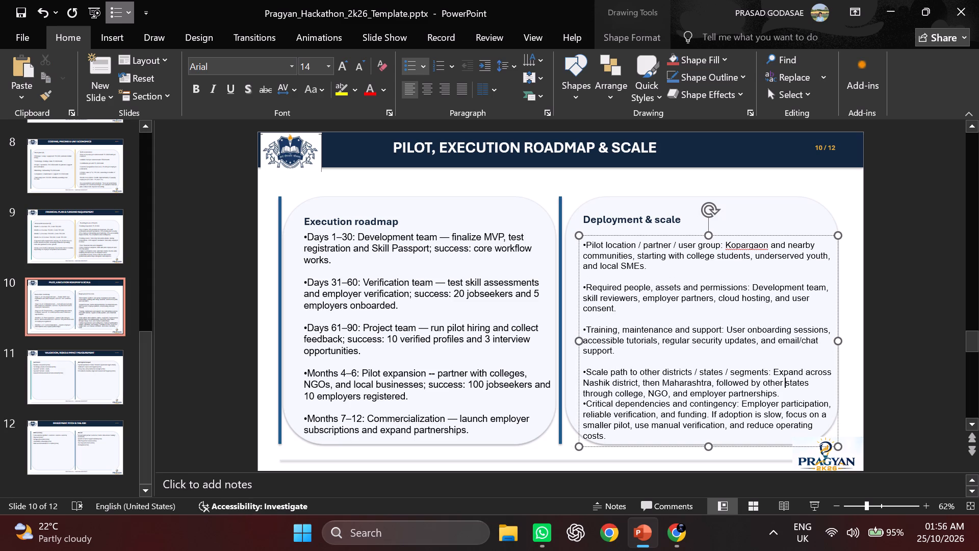
{"action": "left_click", "coordinate": [785, 390]}
{"action": "key", "text": "Return"}
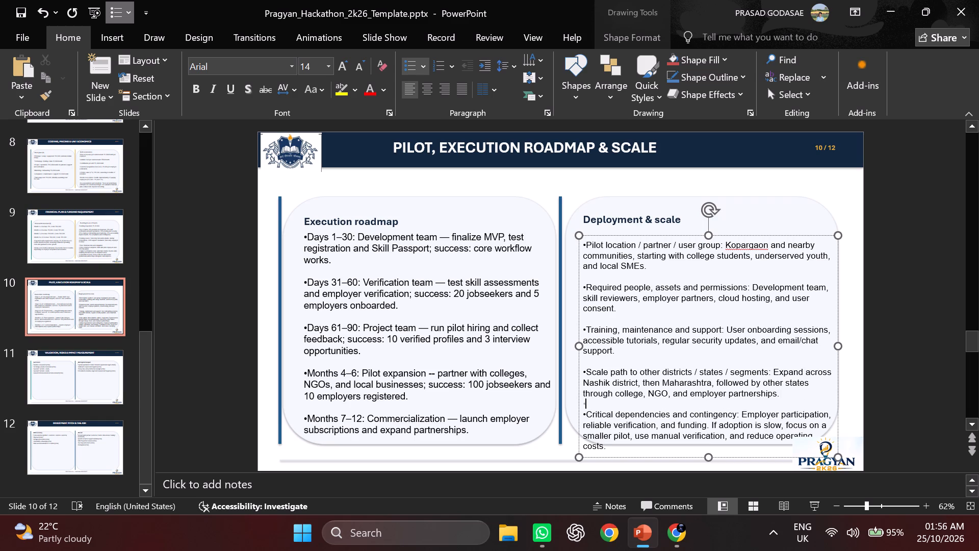
Move the Deployment & scale bullet text box up so it sits directly beneath its heading, keeping its horizontal alignment.
{"action": "left_click", "coordinate": [667, 242]}
{"action": "left_click_drag", "start_coordinate": [659, 234], "coordinate": [659, 223]}
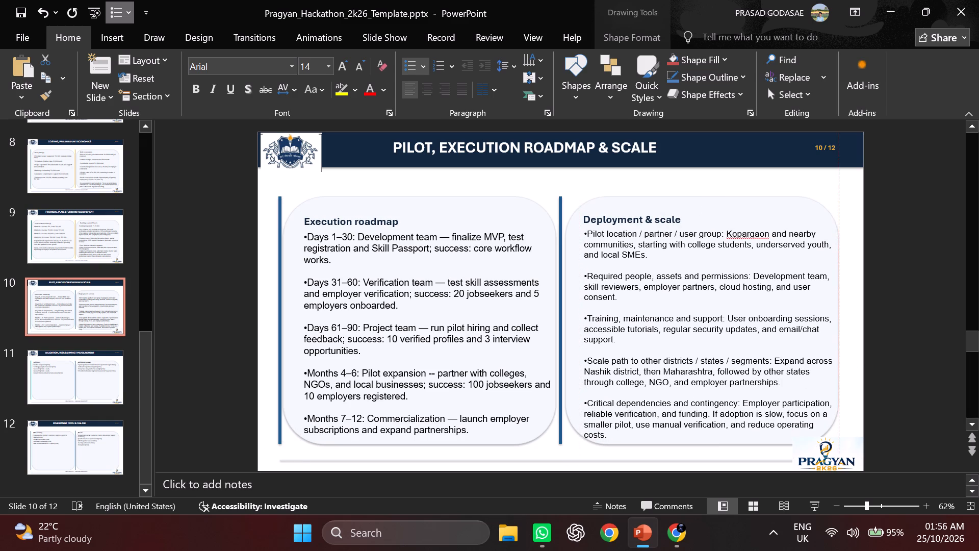
{"action": "left_click_drag", "start_coordinate": [659, 223], "coordinate": [658, 224]}
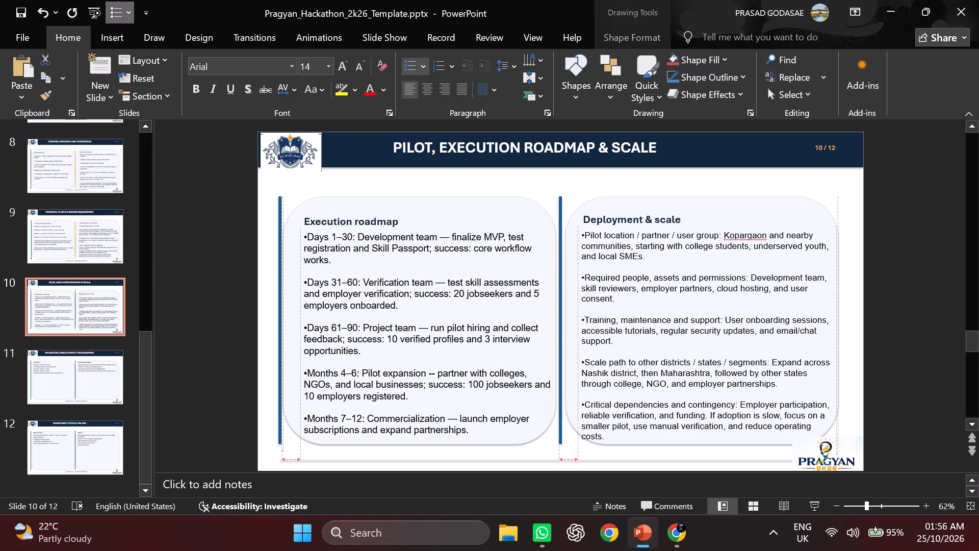
{"action": "left_click_drag", "start_coordinate": [658, 224], "coordinate": [658, 223]}
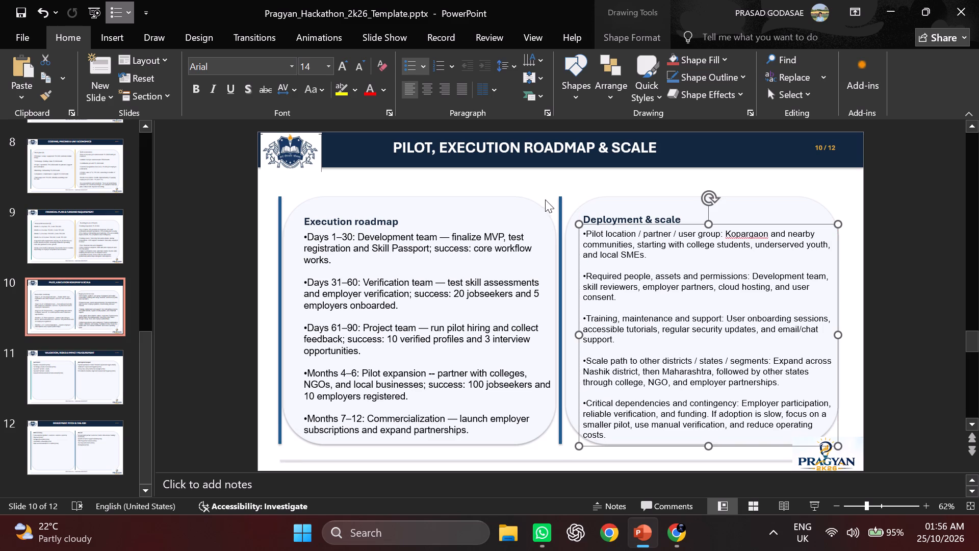
{"action": "left_click", "coordinate": [539, 177]}
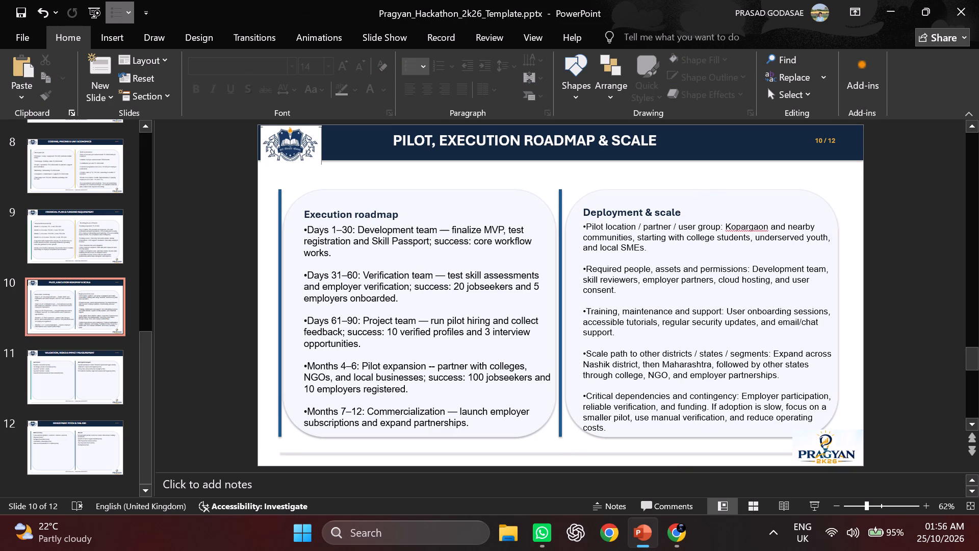
Shorten the critical dependencies bullet by removing ", and reduce operating costs" so it ends with "use manual verification.".
{"action": "left_click_drag", "start_coordinate": [723, 416], "coordinate": [725, 425]}
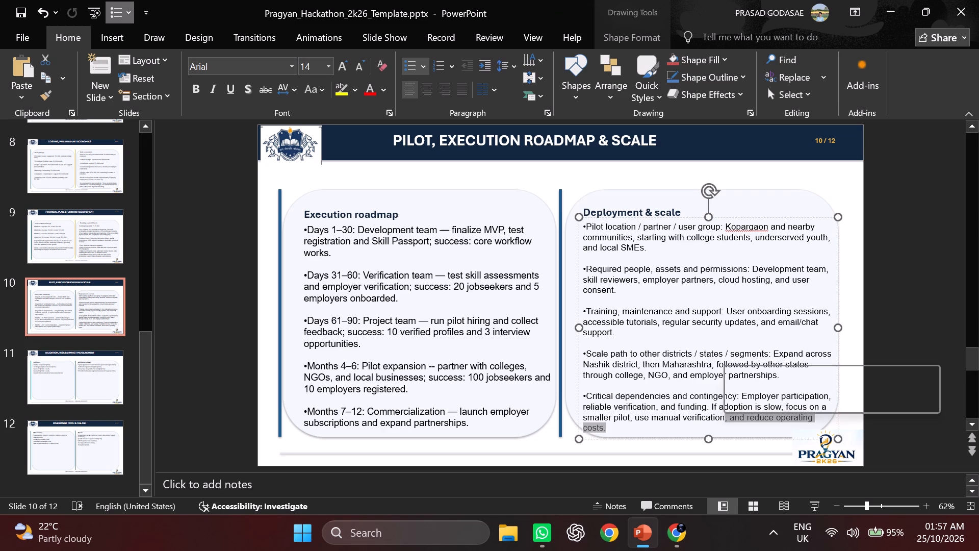
{"action": "key", "text": "BackSpace"}
{"action": "key", "text": "period"}
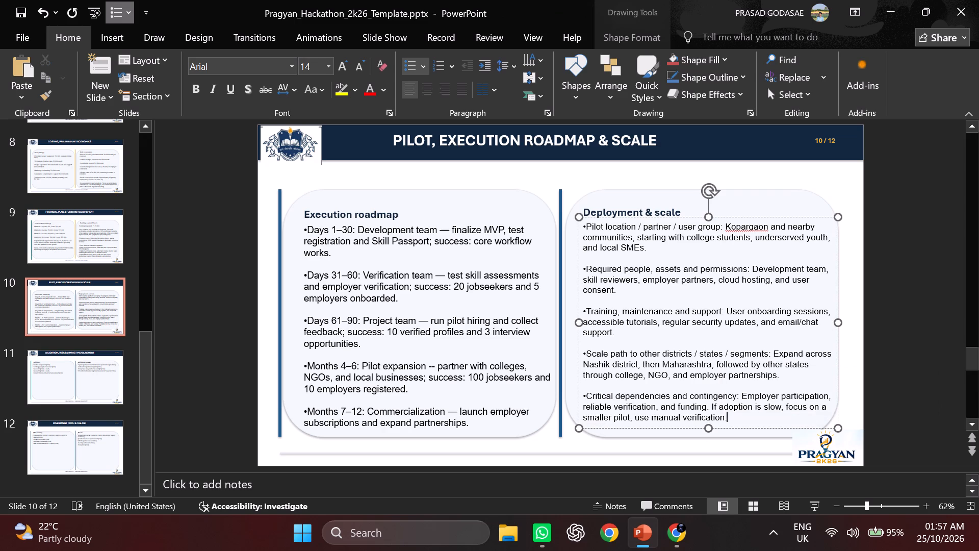
{"action": "left_click", "coordinate": [624, 249]}
{"action": "left_click", "coordinate": [401, 263]}
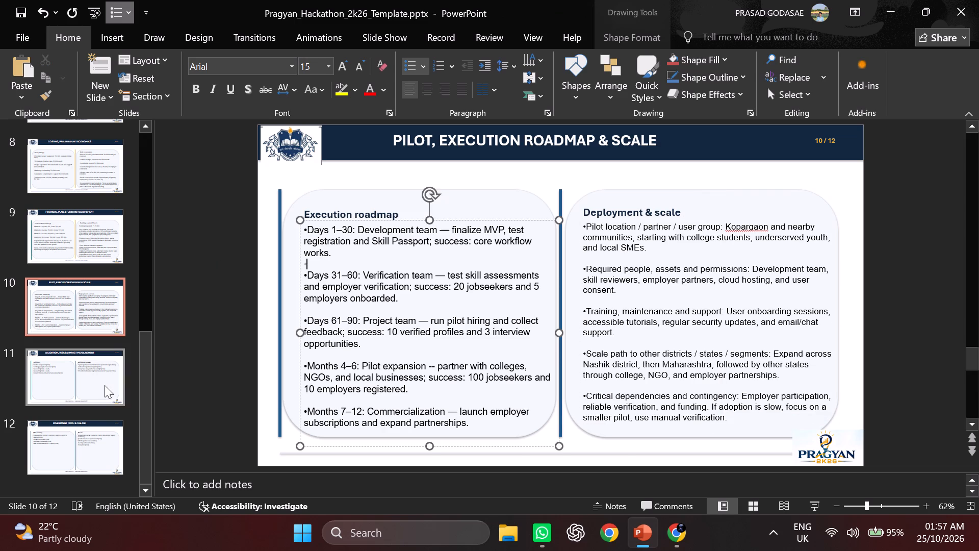
On slide 11, set the "Test results" heading's font size to 17.
{"action": "left_click", "coordinate": [105, 385]}
{"action": "left_click", "coordinate": [336, 202]}
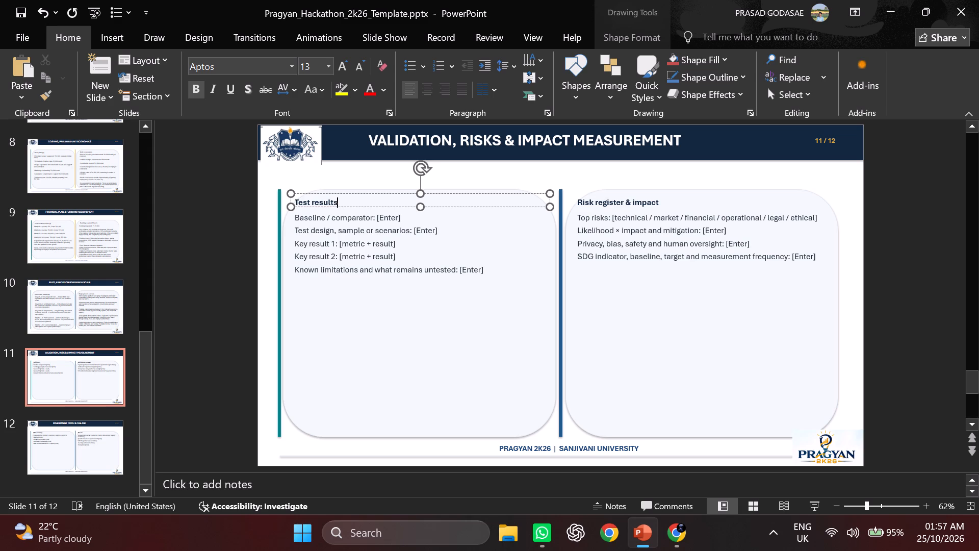
{"action": "key", "text": "ctrl+a"}
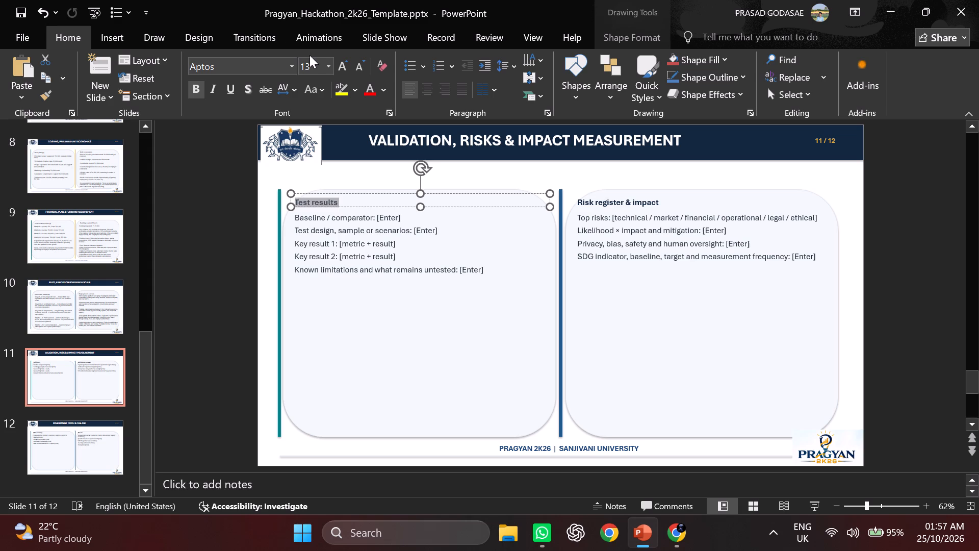
{"action": "left_click", "coordinate": [313, 64]}
{"action": "key", "text": "1"}
{"action": "key", "text": "7"}
{"action": "key", "text": "Return"}
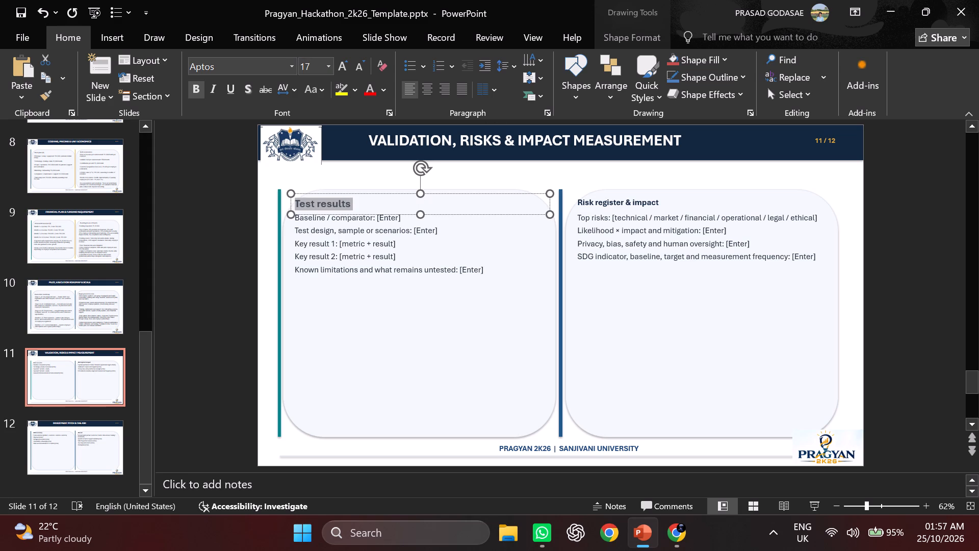
Set the "Risk register & impact" heading's font size to 17.
{"action": "left_click", "coordinate": [620, 200]}
{"action": "key", "text": "ctrl+a"}
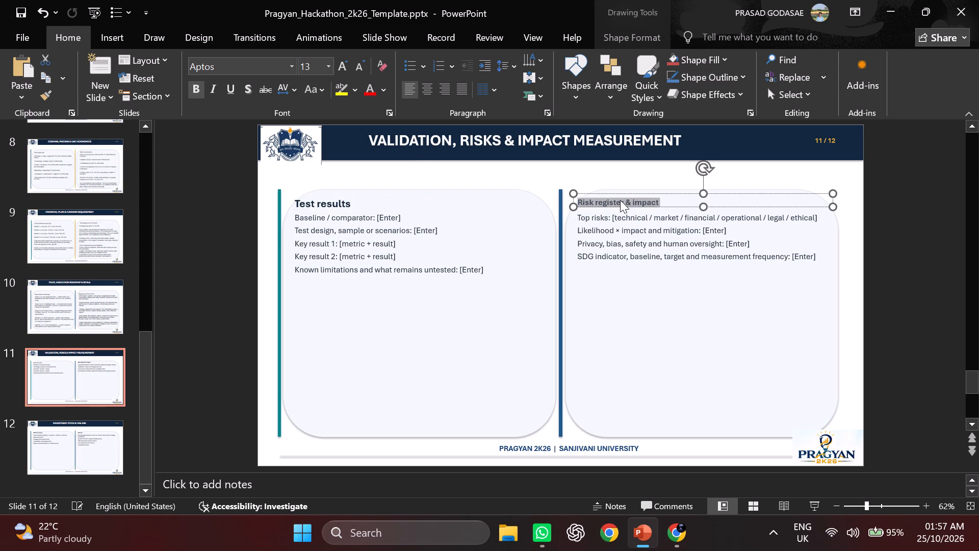
{"action": "left_click", "coordinate": [315, 64]}
{"action": "key", "text": "1"}
{"action": "key", "text": "7"}
{"action": "key", "text": "Return"}
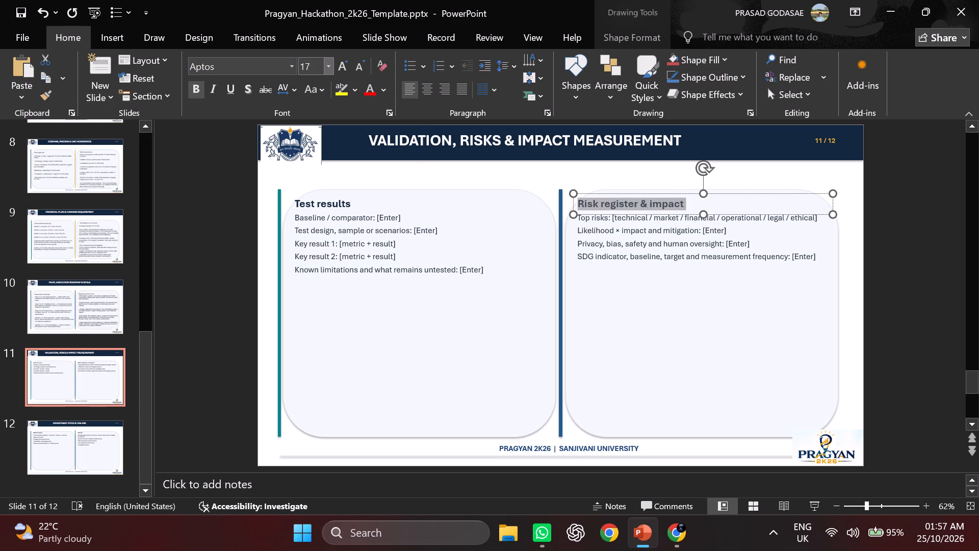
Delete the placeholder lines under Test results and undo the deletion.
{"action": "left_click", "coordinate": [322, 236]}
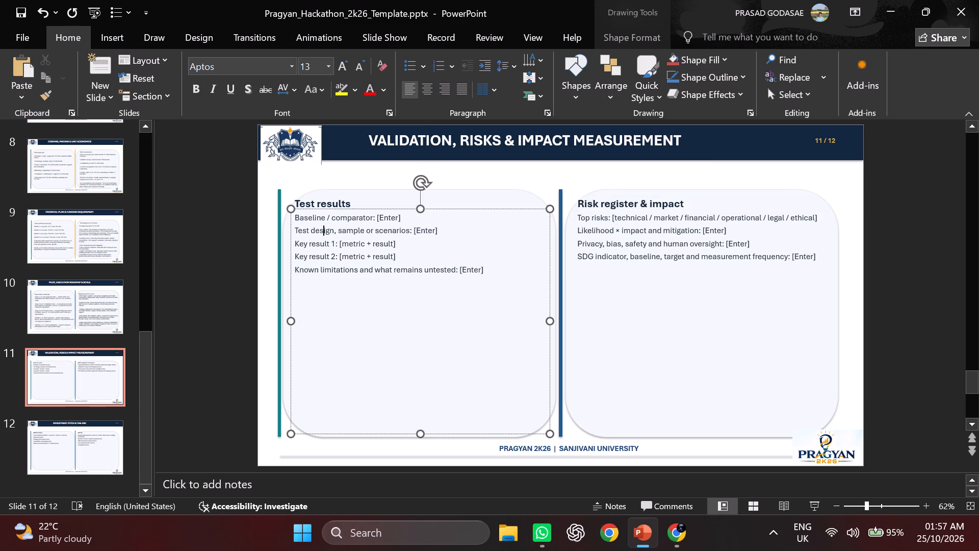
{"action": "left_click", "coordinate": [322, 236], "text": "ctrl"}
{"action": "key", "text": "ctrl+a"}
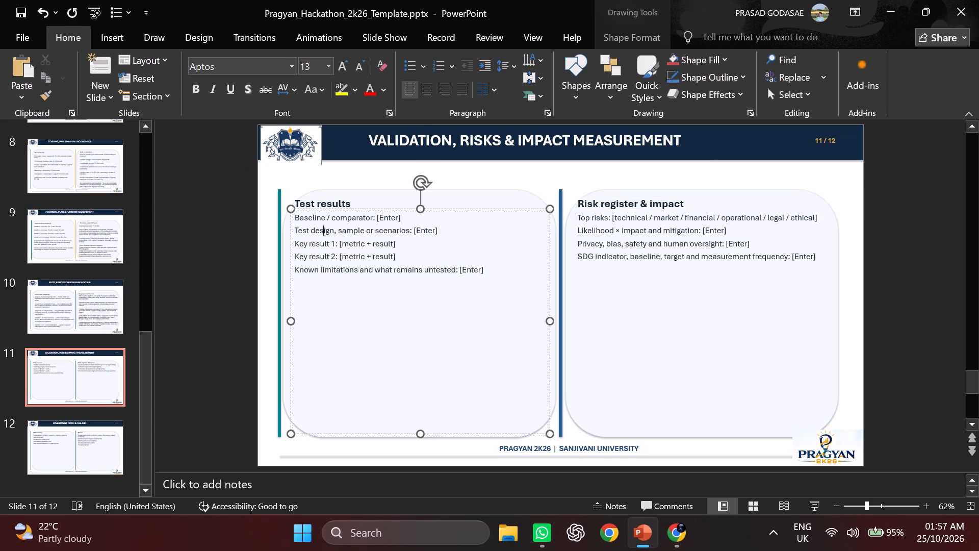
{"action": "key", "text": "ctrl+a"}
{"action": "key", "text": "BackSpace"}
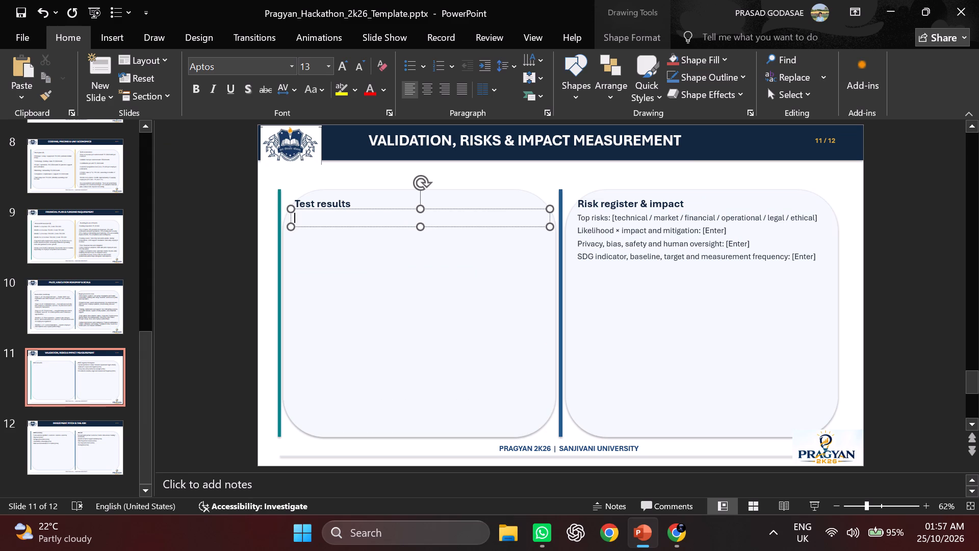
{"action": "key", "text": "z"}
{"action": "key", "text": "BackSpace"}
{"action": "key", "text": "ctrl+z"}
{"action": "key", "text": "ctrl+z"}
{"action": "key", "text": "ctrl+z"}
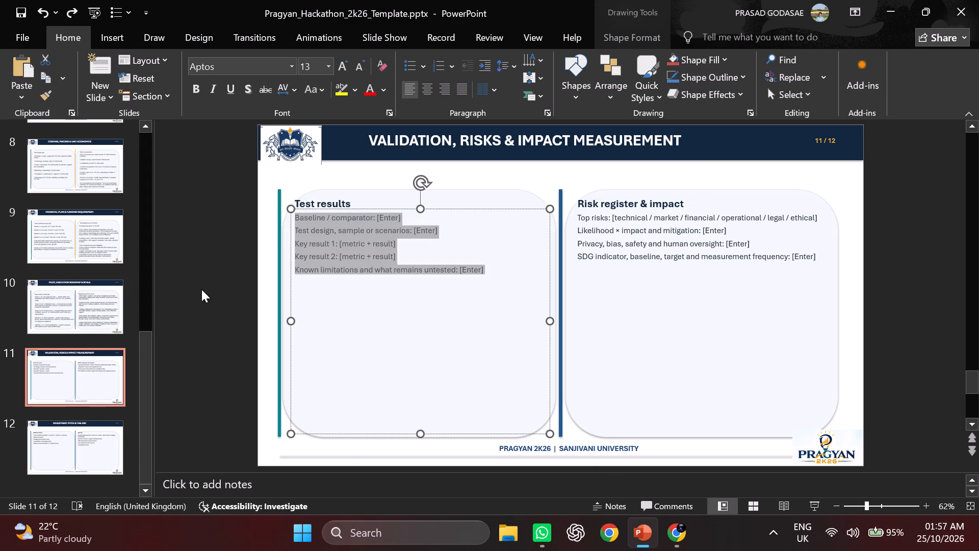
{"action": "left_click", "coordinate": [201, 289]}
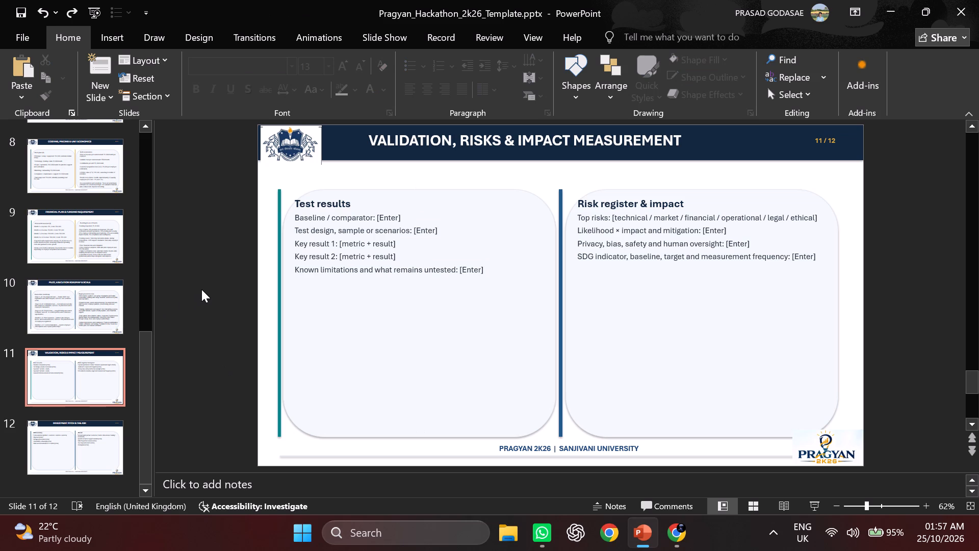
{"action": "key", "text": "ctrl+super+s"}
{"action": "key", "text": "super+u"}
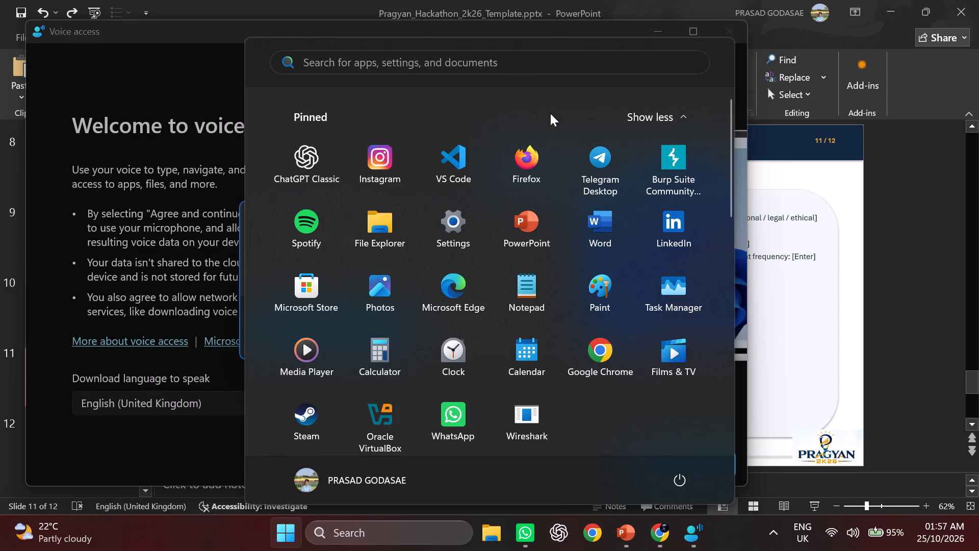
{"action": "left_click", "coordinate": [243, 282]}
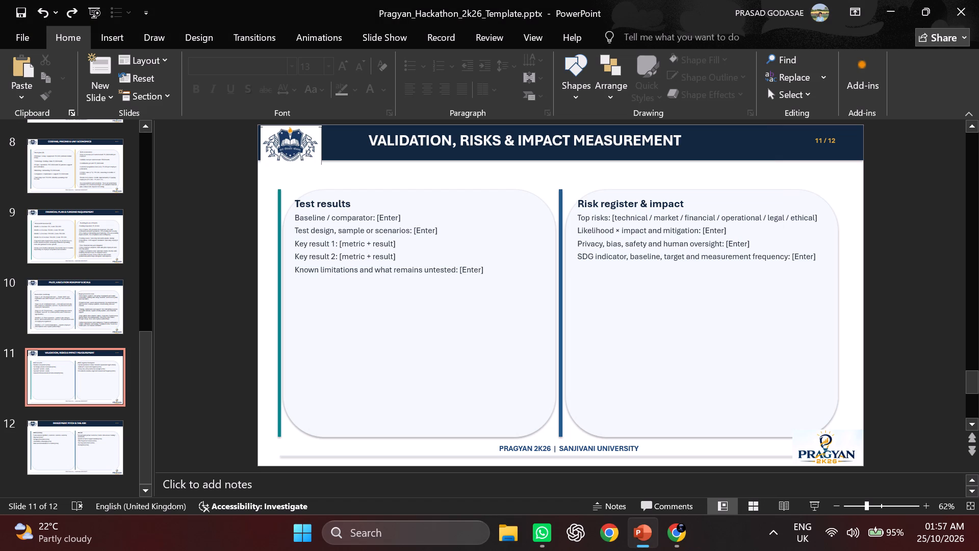
{"action": "key", "text": "shift+super+s"}
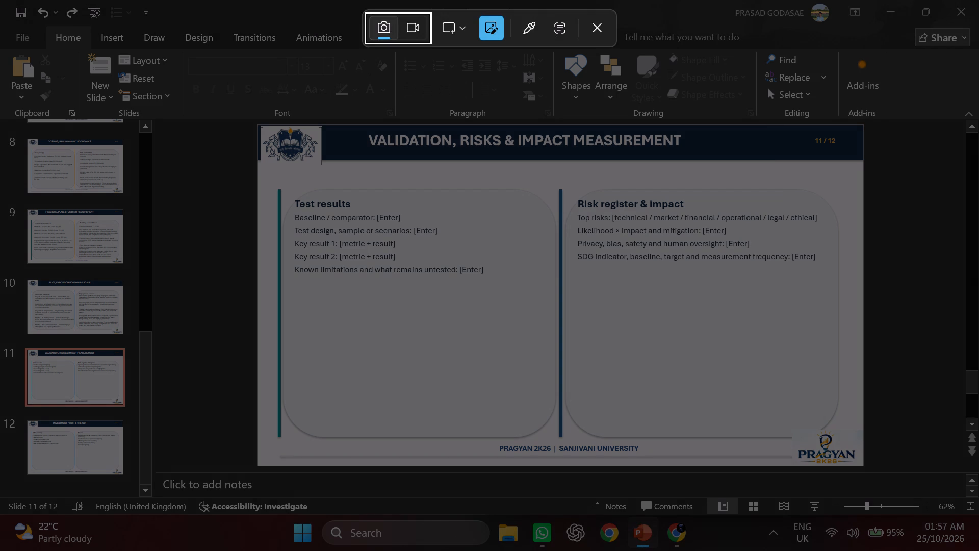
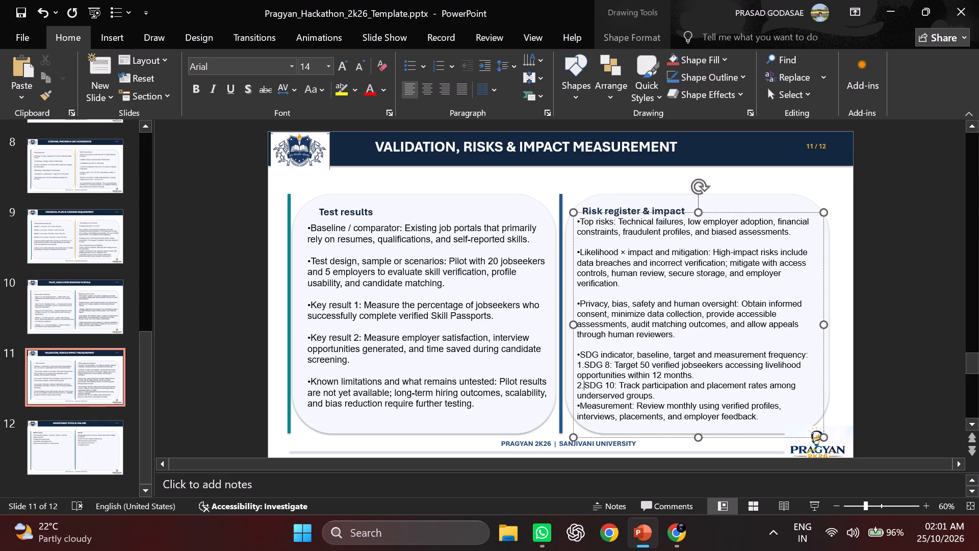
{"action": "left_click", "coordinate": [580, 407]}
{"action": "left_click", "coordinate": [582, 407]}
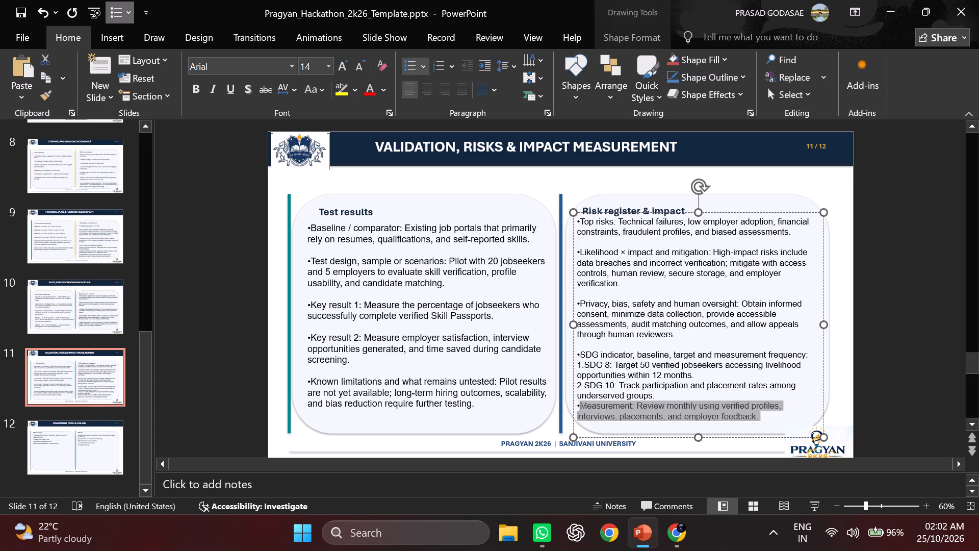
{"action": "key", "text": "BackSpace"}
{"action": "type", "text": "3."}
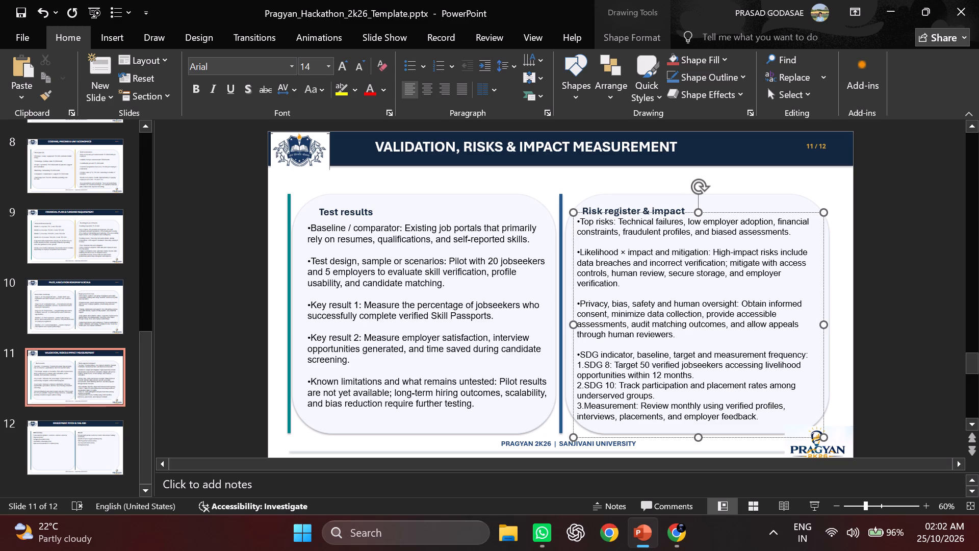
Move the risk bullets text box slightly right and down within the Risk register & impact panel.
{"action": "left_click_drag", "start_coordinate": [722, 212], "coordinate": [727, 215]}
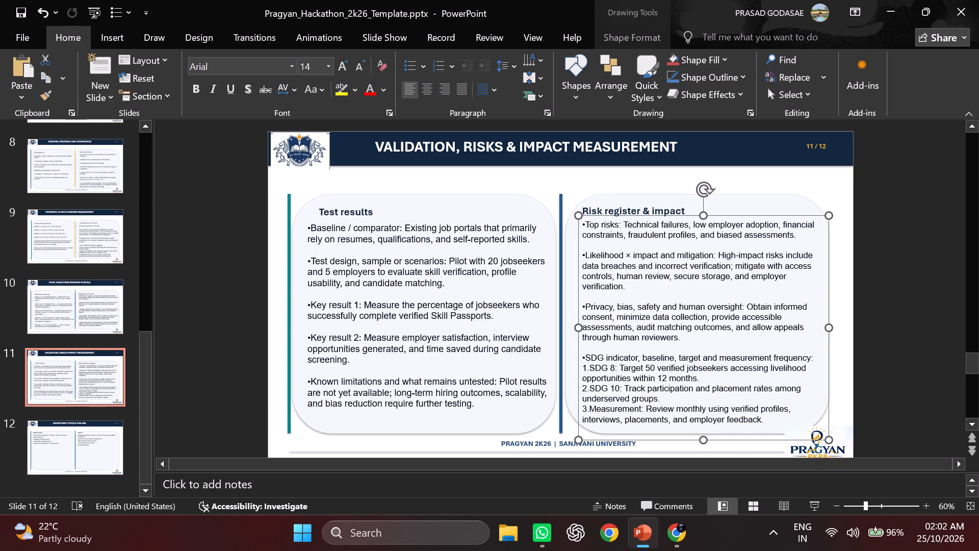
Set the font size of all the Risk register & impact text to 15.
{"action": "left_click", "coordinate": [625, 296]}
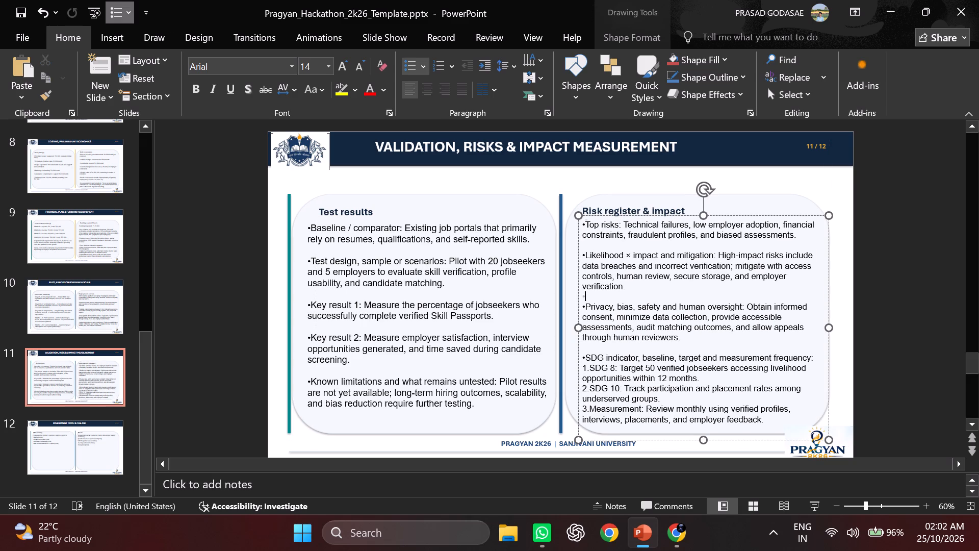
{"action": "key", "text": "ctrl+a"}
{"action": "left_click", "coordinate": [315, 58]}
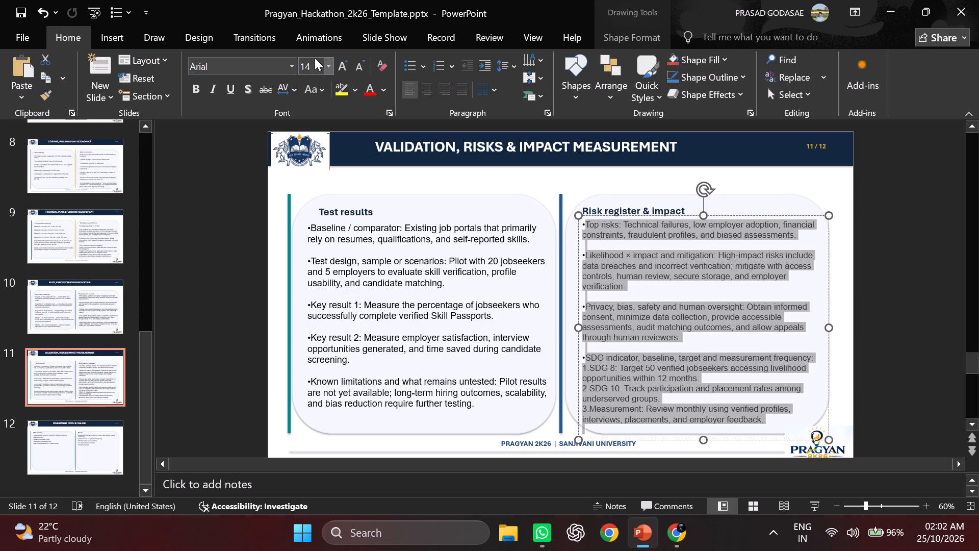
{"action": "double_click", "coordinate": [317, 62]}
{"action": "key", "text": "1"}
{"action": "key", "text": "BackSpace"}
{"action": "key", "text": "BackSpace"}
{"action": "key", "text": "5"}
{"action": "key", "text": "Return"}
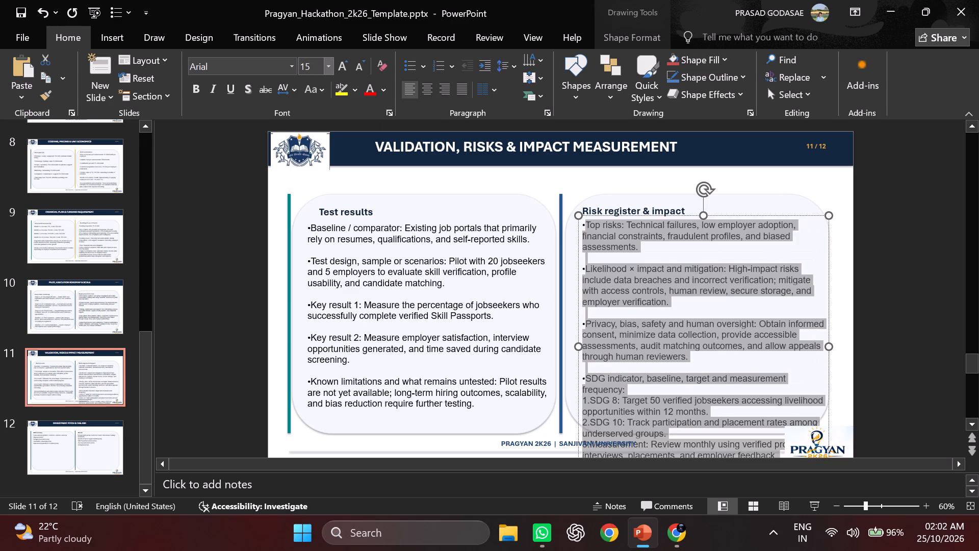
Shorten the Privacy, bias, safety and human oversight bullet to end at "provide accessible assessments.", keeping a blank line after it.
{"action": "left_click", "coordinate": [663, 244]}
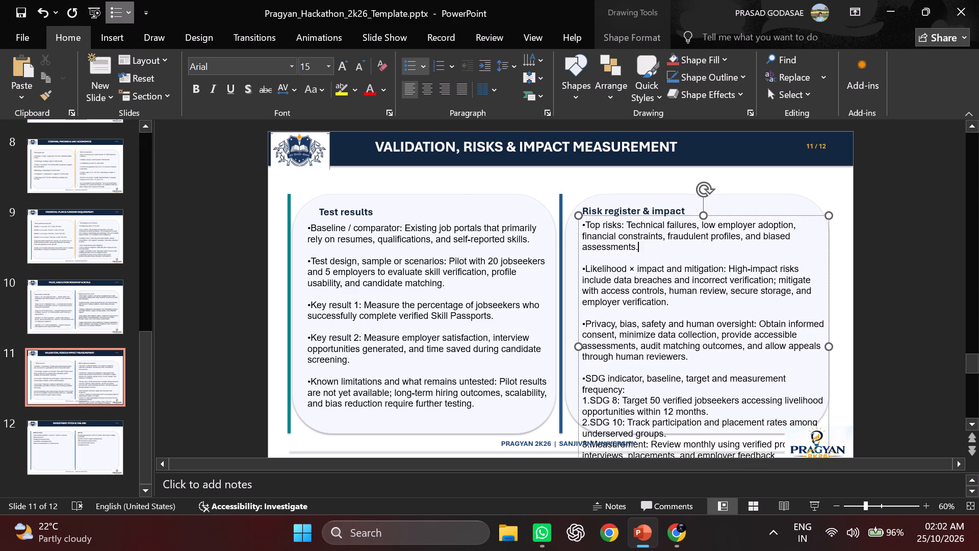
{"action": "left_click", "coordinate": [691, 358]}
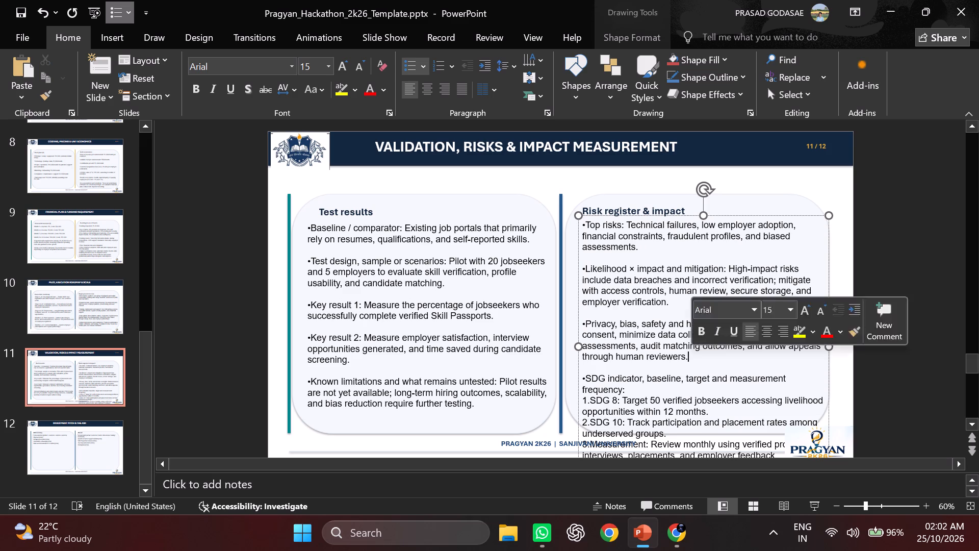
{"action": "left_click_drag", "start_coordinate": [692, 357], "coordinate": [740, 347]}
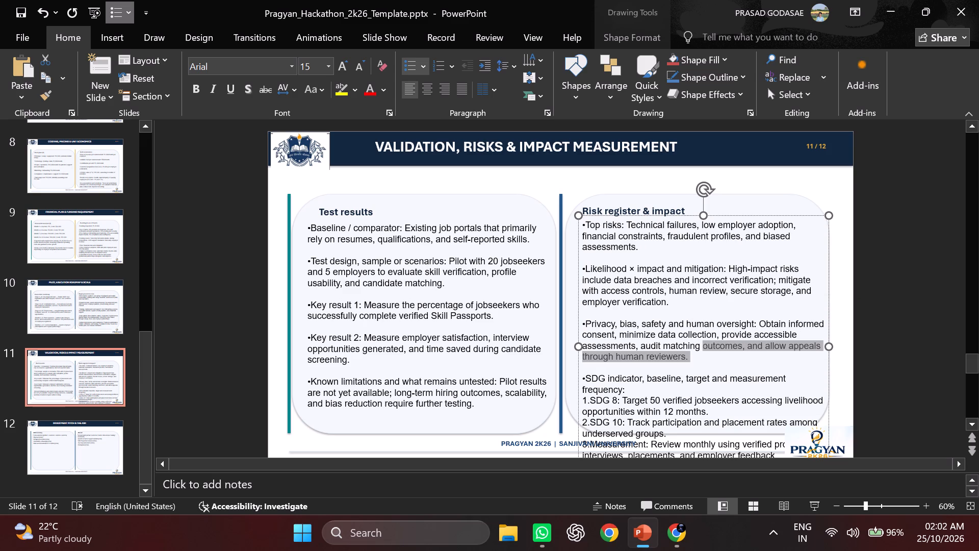
{"action": "left_click_drag", "start_coordinate": [740, 347], "coordinate": [741, 344]}
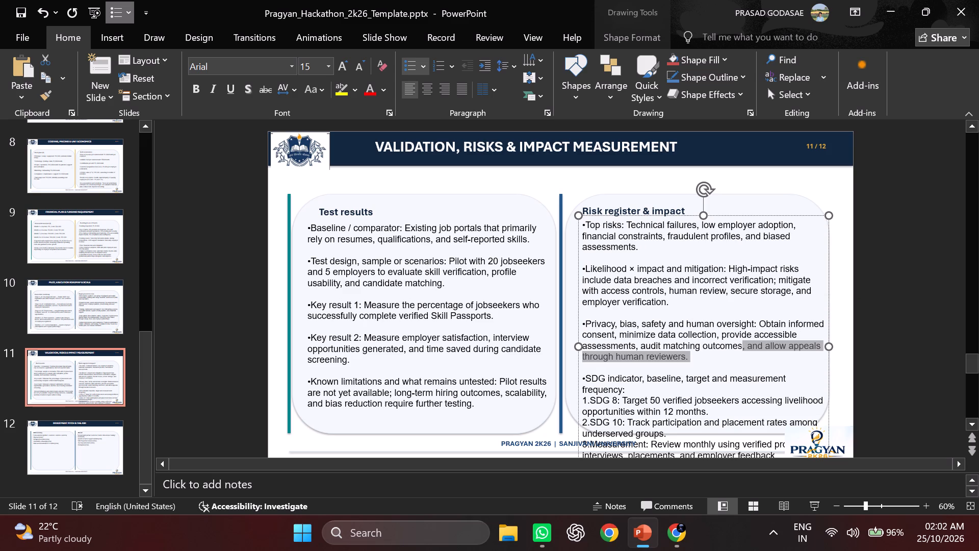
{"action": "left_click_drag", "start_coordinate": [741, 344], "coordinate": [651, 347]}
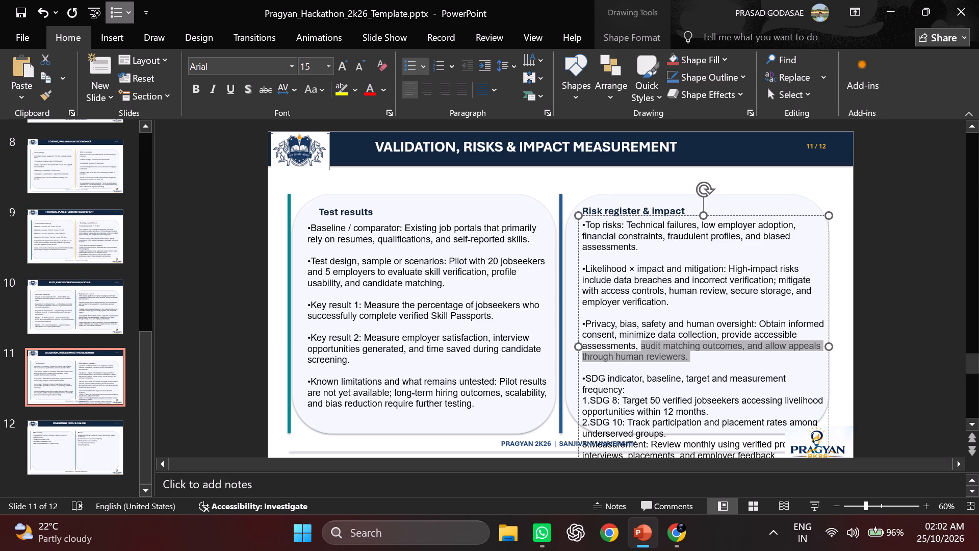
{"action": "left_click_drag", "start_coordinate": [651, 347], "coordinate": [637, 347]}
{"action": "key", "text": "BackSpace"}
{"action": "key", "text": "period"}
{"action": "key", "text": "BackSpace"}
{"action": "key", "text": "BackSpace"}
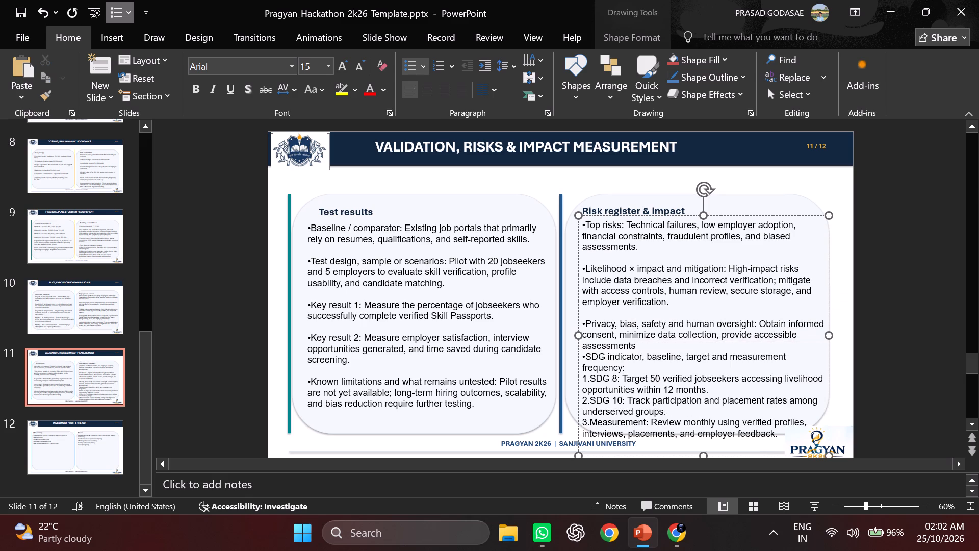
{"action": "key", "text": "period"}
{"action": "key", "text": "Return"}
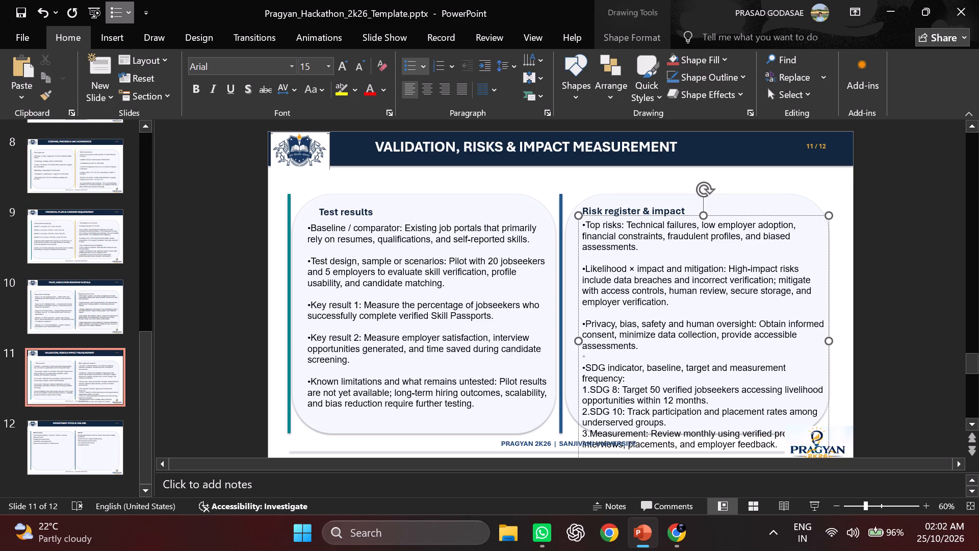
Shorten the Likelihood × impact and mitigation bullet to end at "incorrect verification.", keeping a blank line after it.
{"action": "left_click_drag", "start_coordinate": [672, 305], "coordinate": [774, 280]}
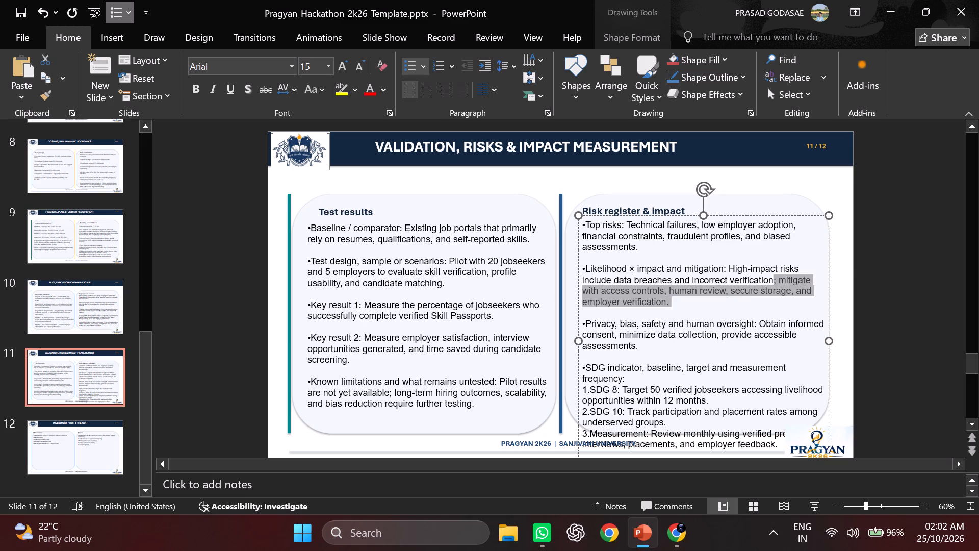
{"action": "left_click_drag", "start_coordinate": [774, 280], "coordinate": [771, 282]}
{"action": "key", "text": "BackSpace"}
{"action": "key", "text": "period"}
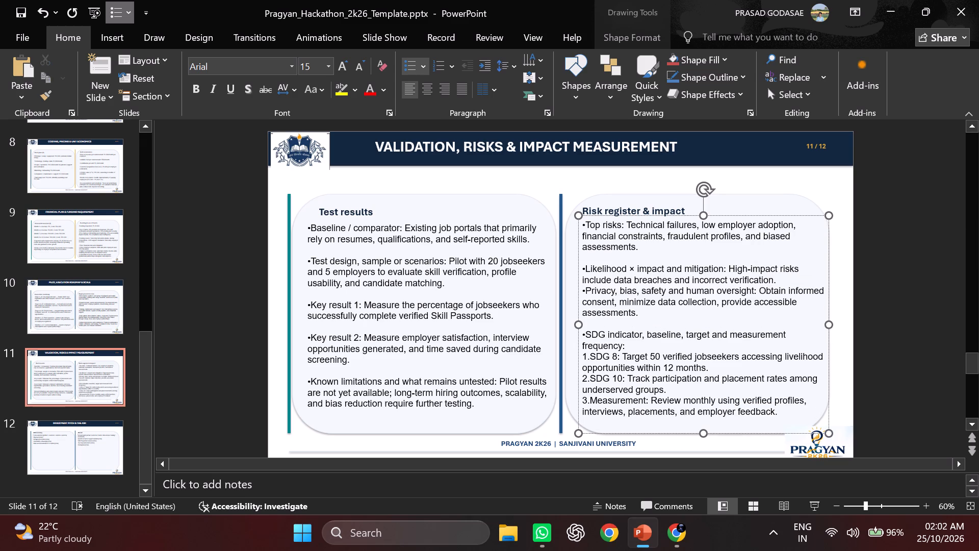
{"action": "key", "text": "Return"}
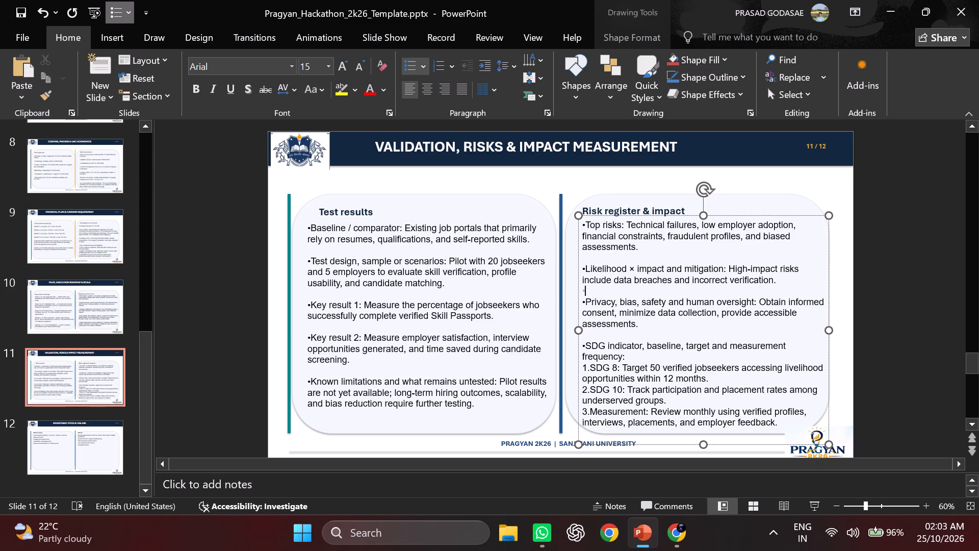
Remove "financial constraints," from the Top risks bullet in the Risk register & impact panel.
{"action": "left_click_drag", "start_coordinate": [638, 249], "coordinate": [744, 244]}
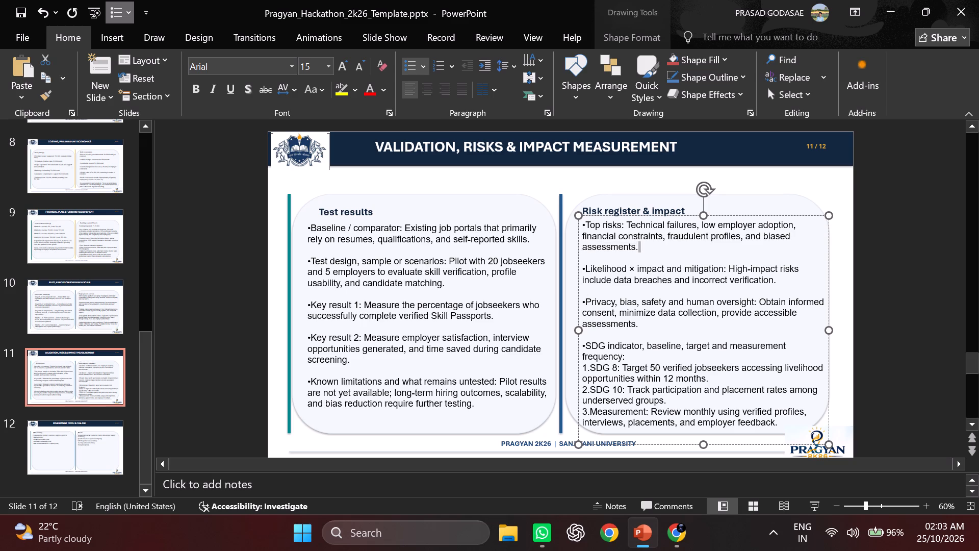
{"action": "left_click_drag", "start_coordinate": [744, 244], "coordinate": [739, 240]}
{"action": "left_click", "coordinate": [739, 240]}
{"action": "left_click_drag", "start_coordinate": [663, 236], "coordinate": [649, 236]}
{"action": "left_click_drag", "start_coordinate": [649, 236], "coordinate": [600, 239]}
{"action": "key", "text": "BackSpace"}
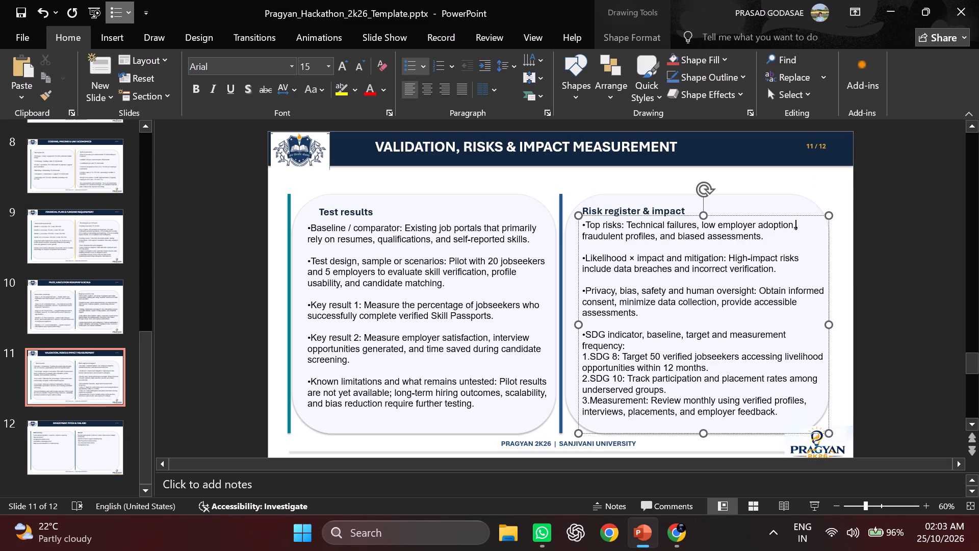
{"action": "key", "text": "BackSpace"}
Nudge the risk bullets text box slightly down within the Risk register & impact panel and deselect it.
{"action": "left_click", "coordinate": [651, 389]}
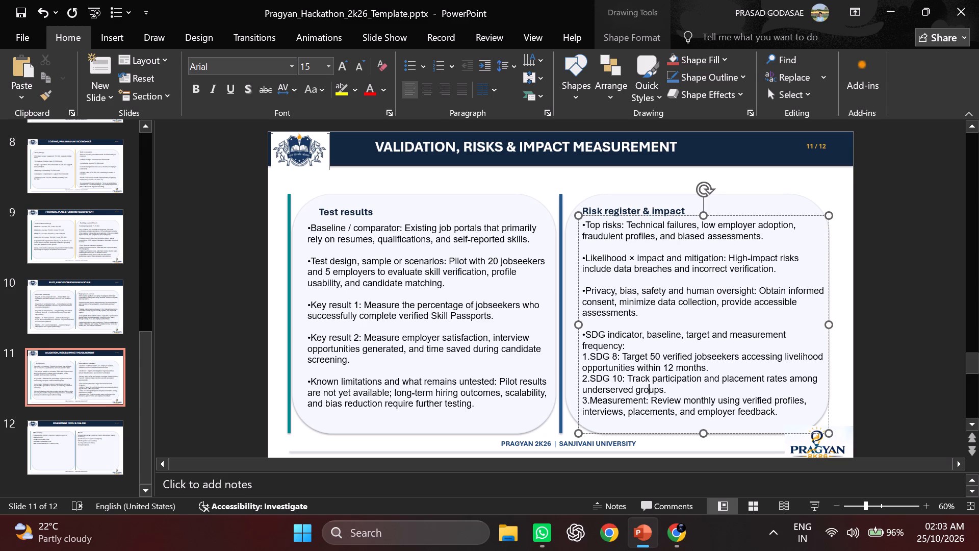
{"action": "left_click", "coordinate": [691, 214]}
{"action": "left_click", "coordinate": [882, 289]}
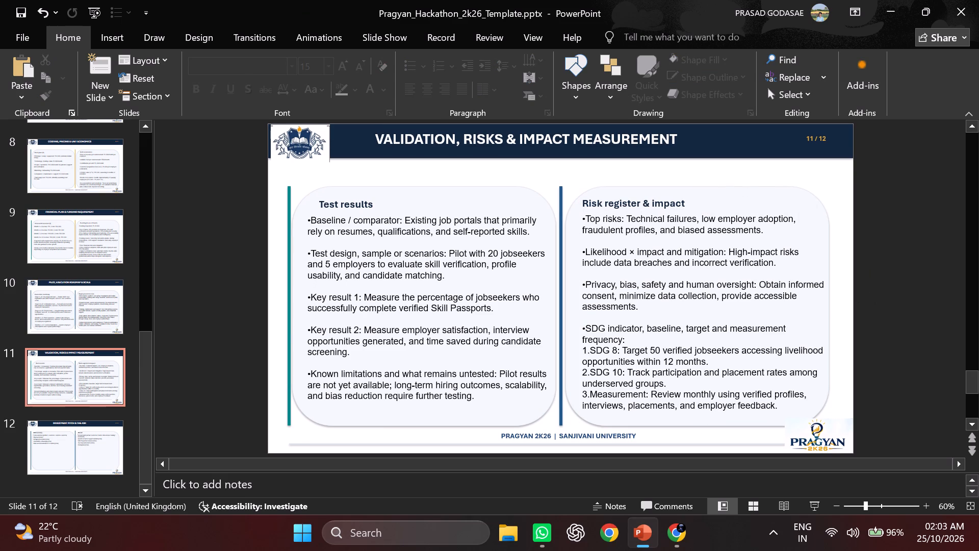
{"action": "left_click", "coordinate": [83, 458]}
{"action": "left_click", "coordinate": [265, 300]}
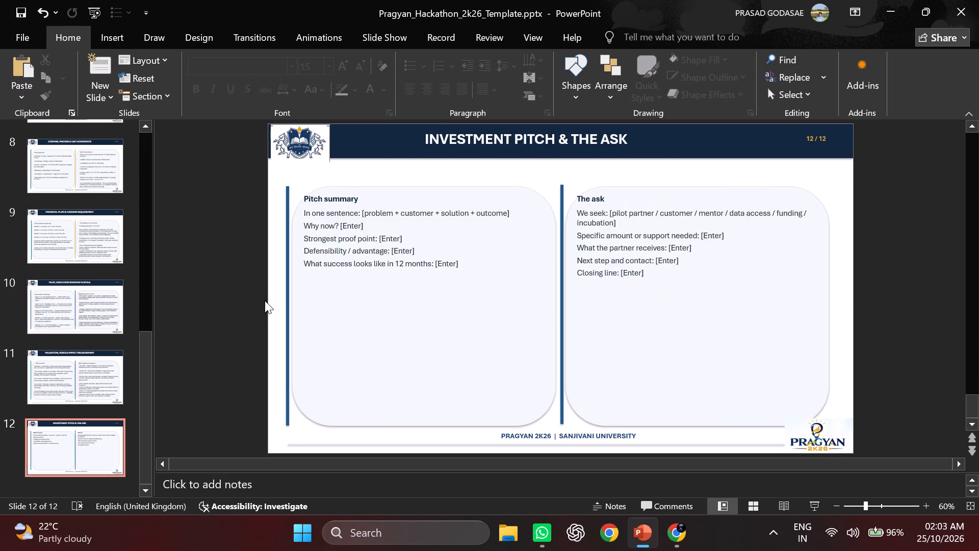
{"action": "key", "text": "shift+super+s"}
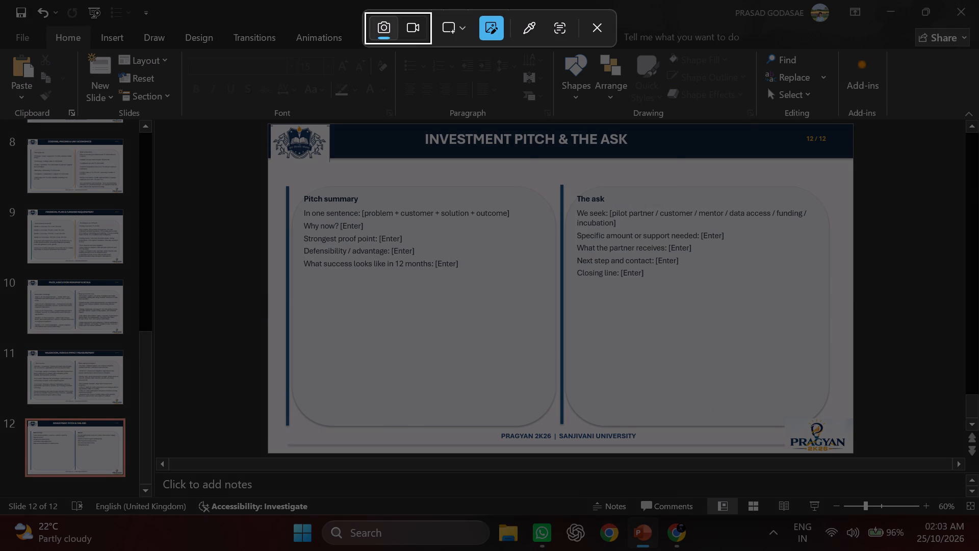
{"action": "left_click_drag", "start_coordinate": [195, 111], "coordinate": [870, 448]}
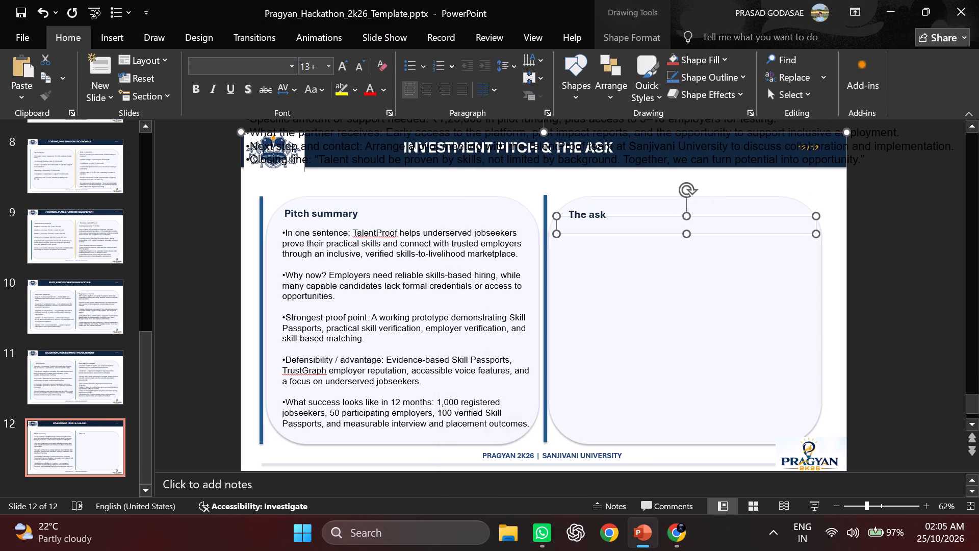
Cut the pasted bullets from the text box at the slide's top and paste them into The ask text box.
{"action": "left_click", "coordinate": [391, 158]}
{"action": "key", "text": "ctrl+a"}
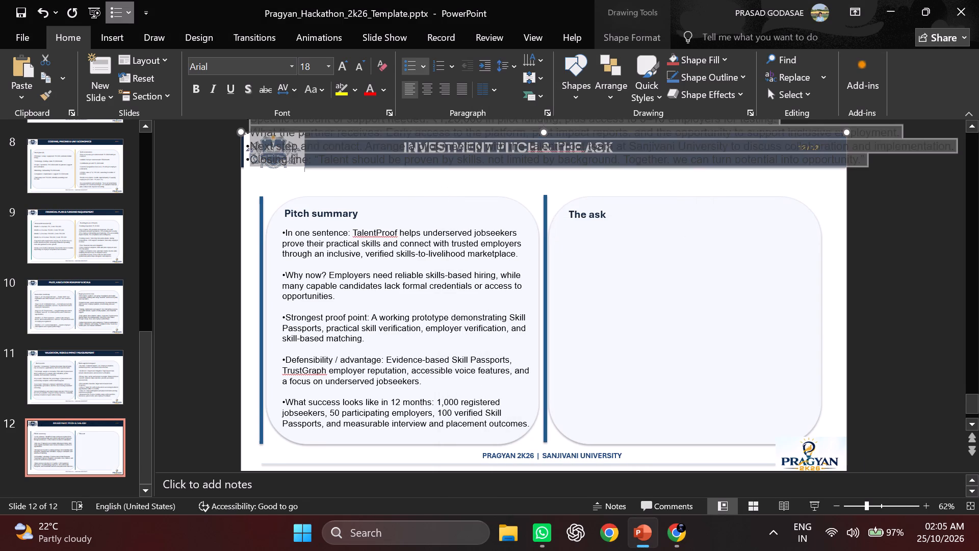
{"action": "key", "text": "ctrl+x"}
{"action": "left_click", "coordinate": [619, 224]}
{"action": "key", "text": "ctrl+v"}
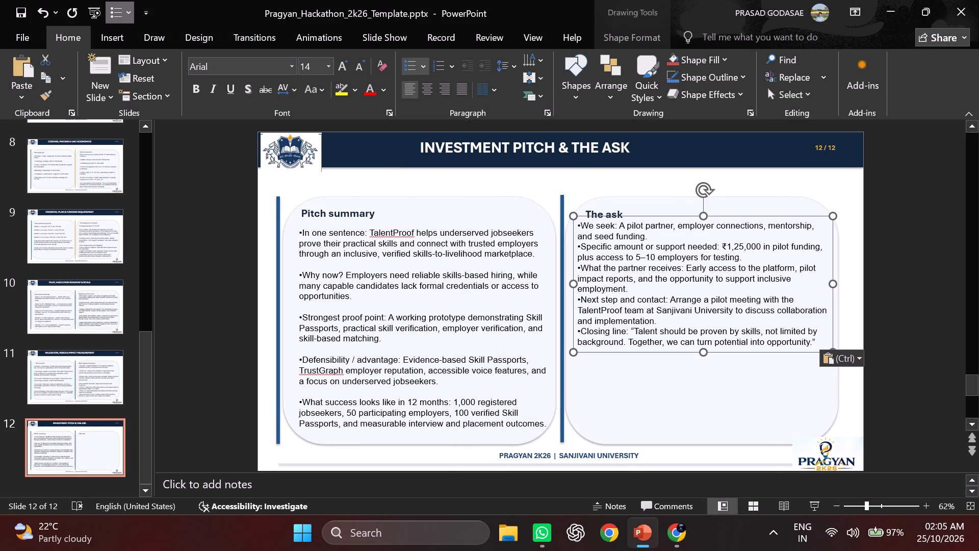
Insert a blank line between each of the five The ask bullets.
{"action": "left_click", "coordinate": [650, 233]}
{"action": "key", "text": "Return"}
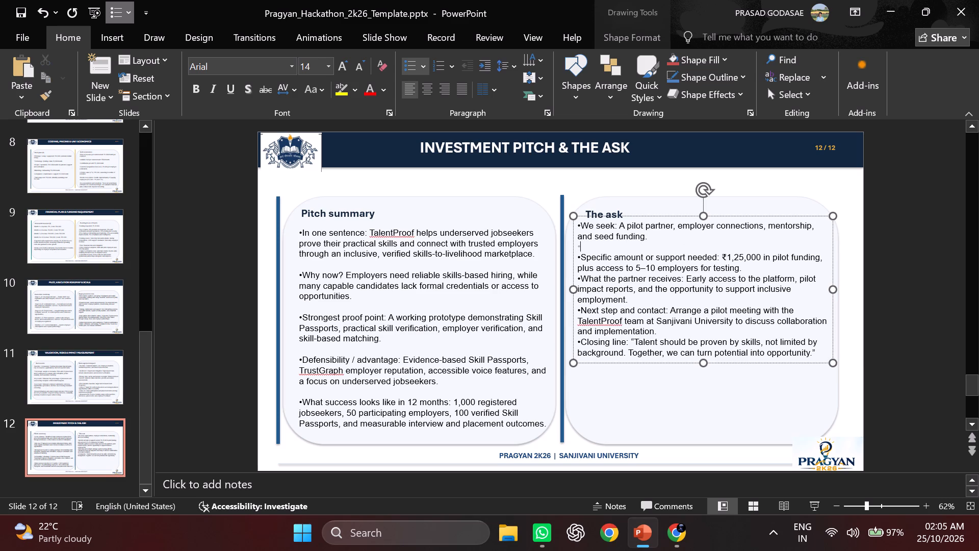
{"action": "left_click", "coordinate": [746, 269]}
{"action": "key", "text": "Return"}
{"action": "left_click", "coordinate": [682, 310]}
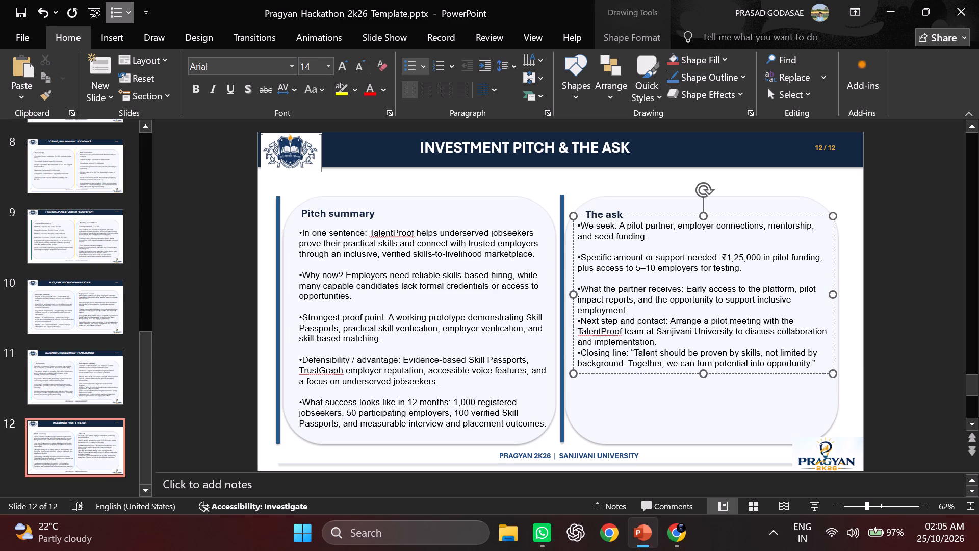
{"action": "key", "text": "Return"}
{"action": "left_click", "coordinate": [682, 349]}
{"action": "key", "text": "Return"}
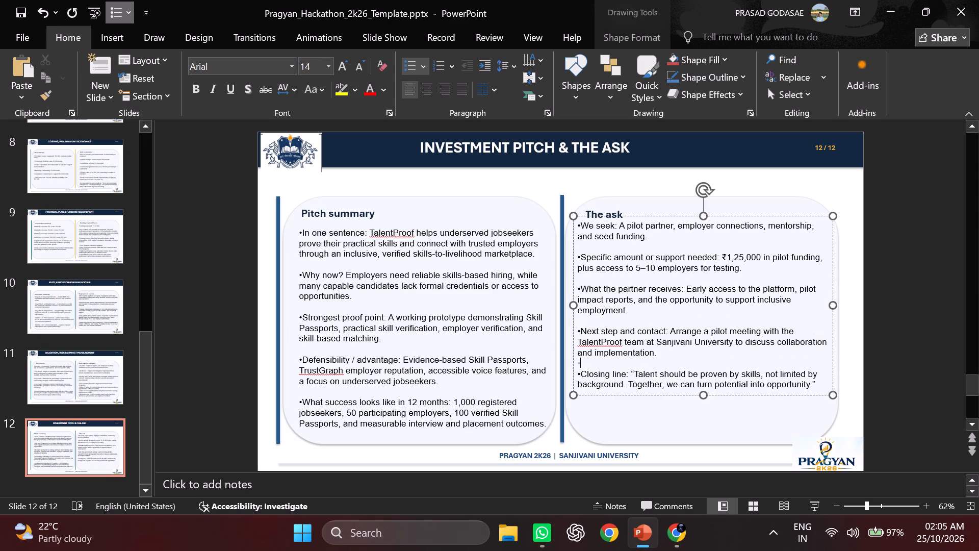
{"action": "key", "text": "ctrl+a"}
{"action": "left_click", "coordinate": [617, 348]}
Move The ask text box slightly down so it sits clear below its heading.
{"action": "left_click_drag", "start_coordinate": [650, 218], "coordinate": [651, 224]}
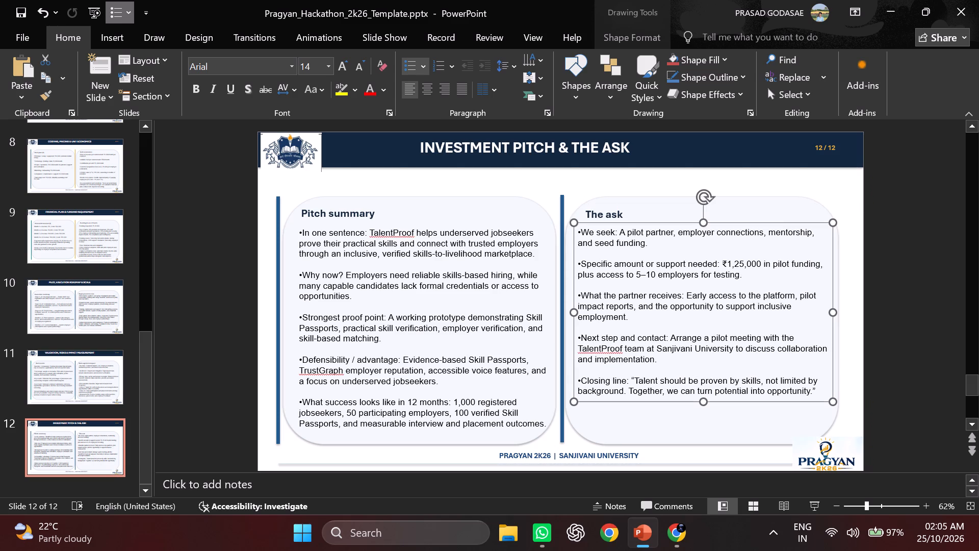
{"action": "left_click", "coordinate": [738, 449]}
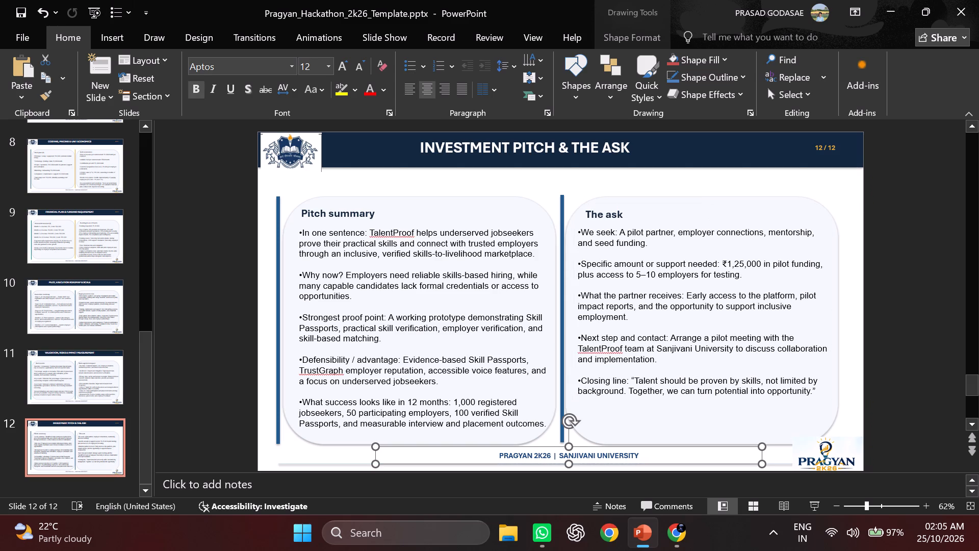
{"action": "left_click", "coordinate": [895, 339]}
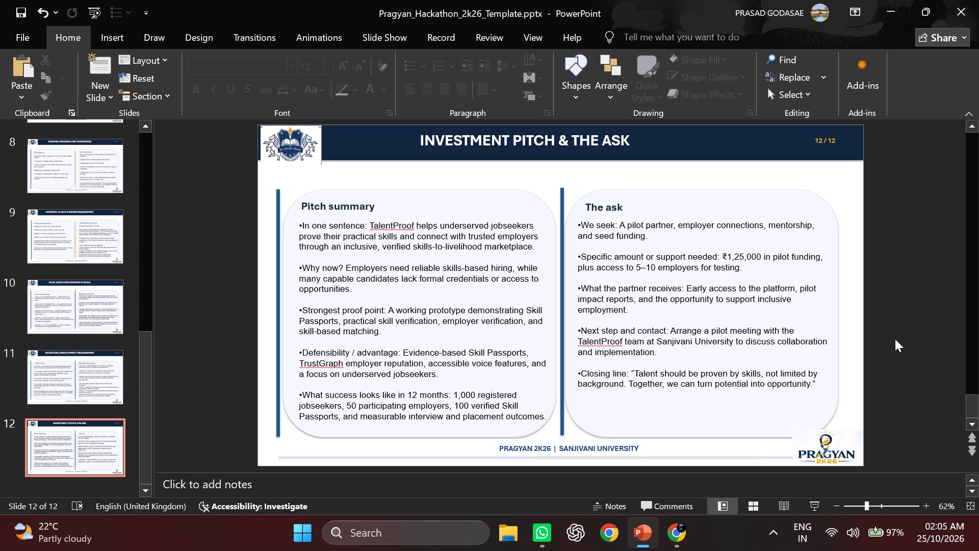
Make the labels "In one sentence:" and "Why now?" bold in the Pitch summary.
{"action": "left_click_drag", "start_coordinate": [368, 223], "coordinate": [306, 223]}
{"action": "key", "text": "ctrl+b"}
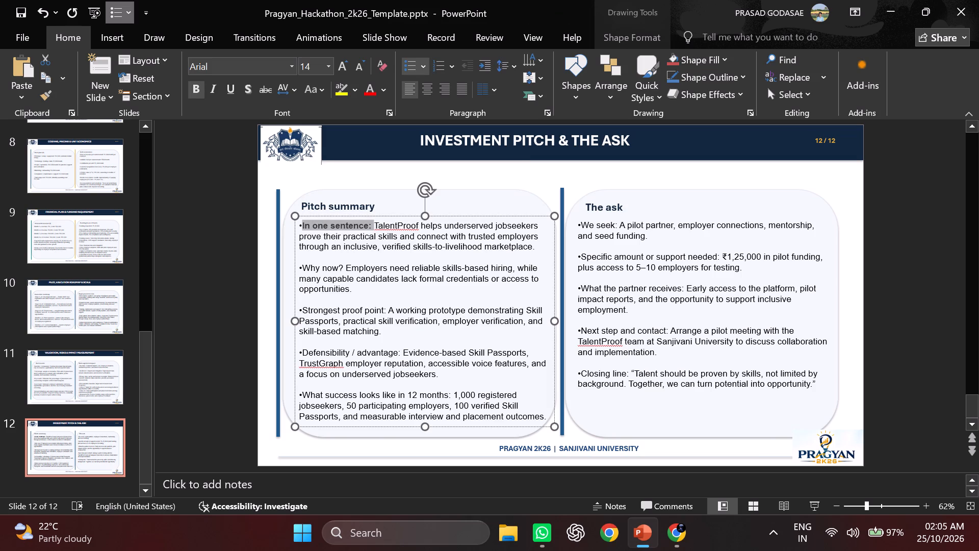
{"action": "left_click_drag", "start_coordinate": [343, 265], "coordinate": [301, 264]}
{"action": "key", "text": "ctrl+b"}
Break the line after "Why now?" so its answer starts on its own line, keeping the label text.
{"action": "key", "text": "Return"}
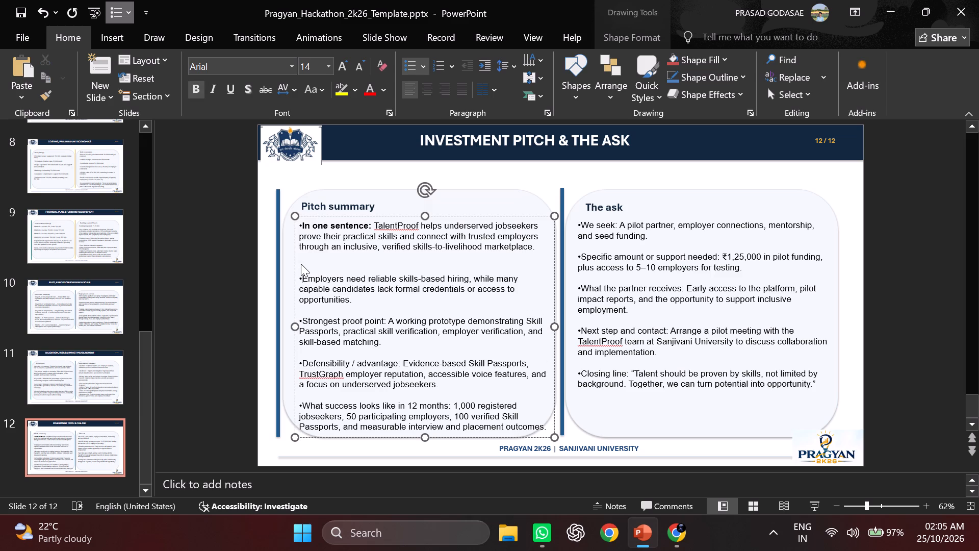
{"action": "key", "text": "ctrl+z"}
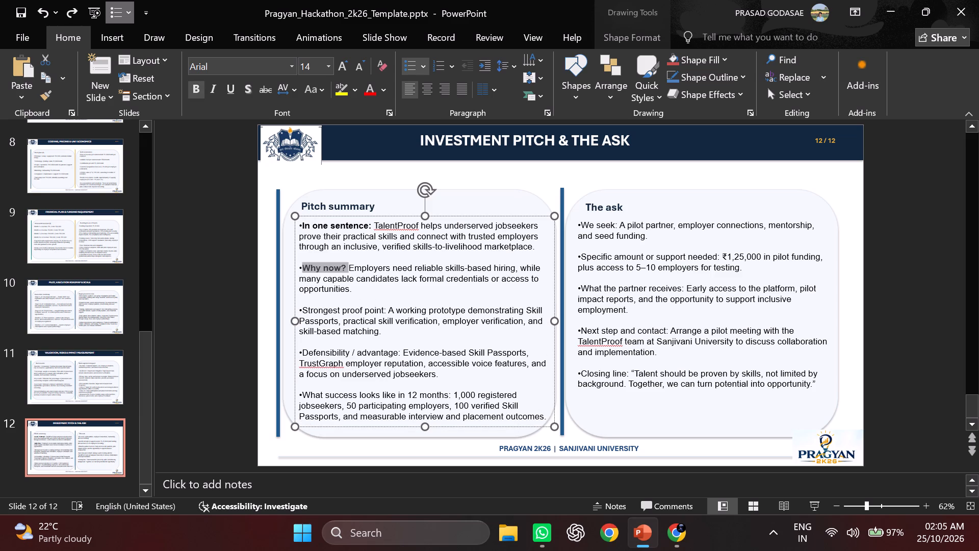
{"action": "left_click", "coordinate": [347, 269]}
{"action": "key", "text": "Return"}
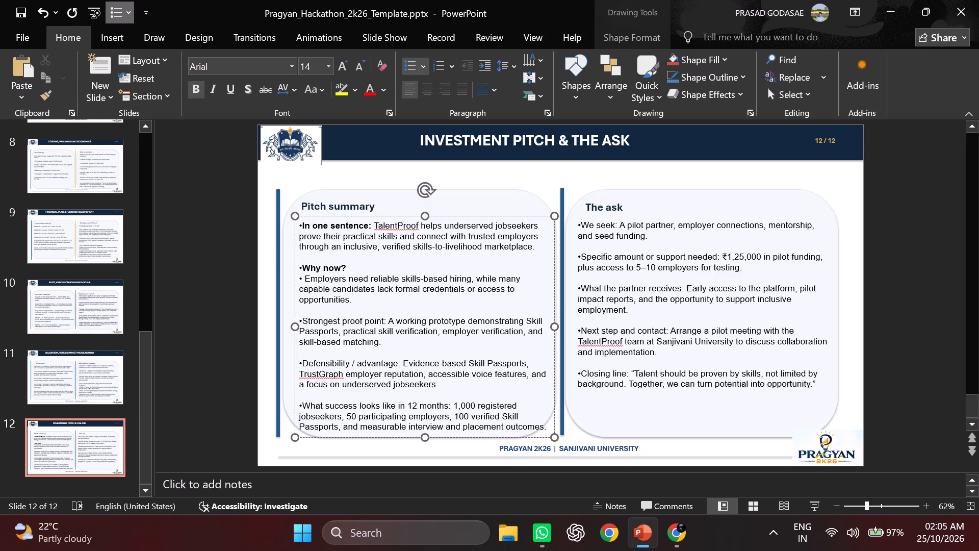
Make the label "Strongest proof point" bold in the Pitch summary.
{"action": "left_click_drag", "start_coordinate": [384, 320], "coordinate": [305, 318]}
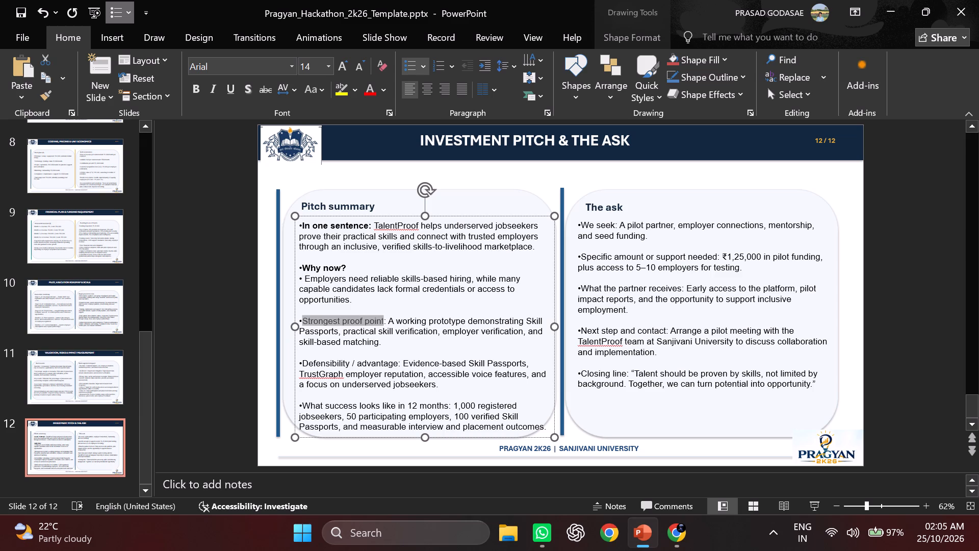
{"action": "left_click_drag", "start_coordinate": [305, 318], "coordinate": [295, 320]}
{"action": "key", "text": "ctrl+b"}
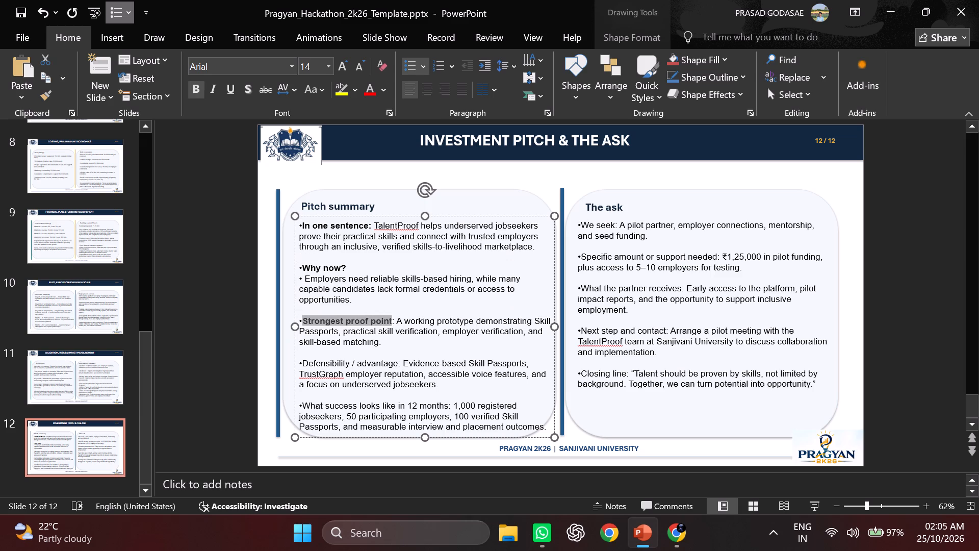
Remove the bullet and the leading space before the "Employers need reliable skills-based hiring" line.
{"action": "left_click", "coordinate": [303, 279]}
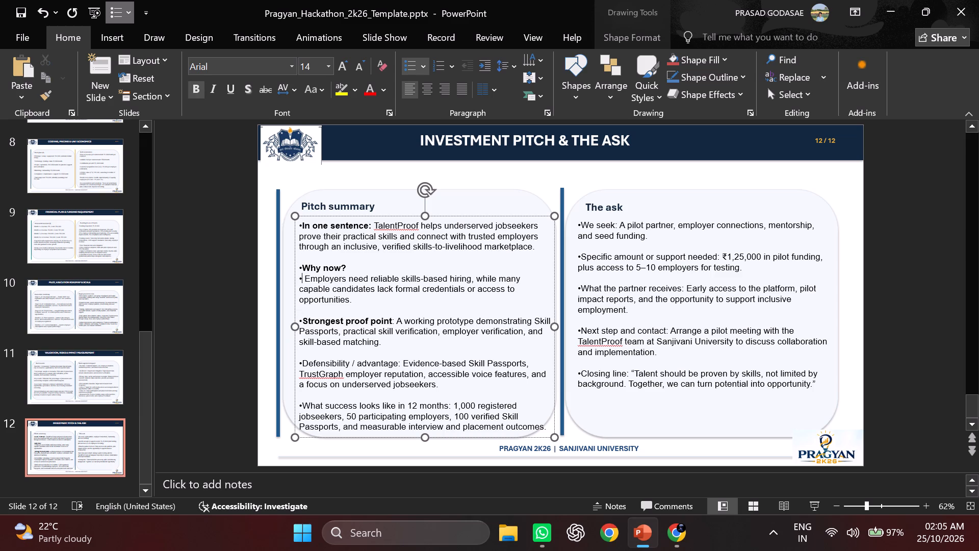
{"action": "key", "text": "BackSpace"}
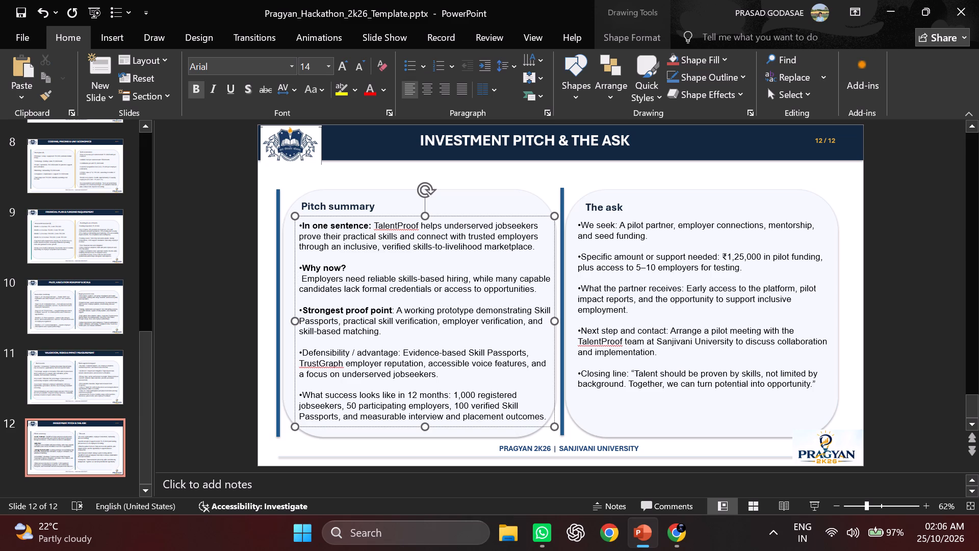
{"action": "key", "text": "Right"}
{"action": "key", "text": "BackSpace"}
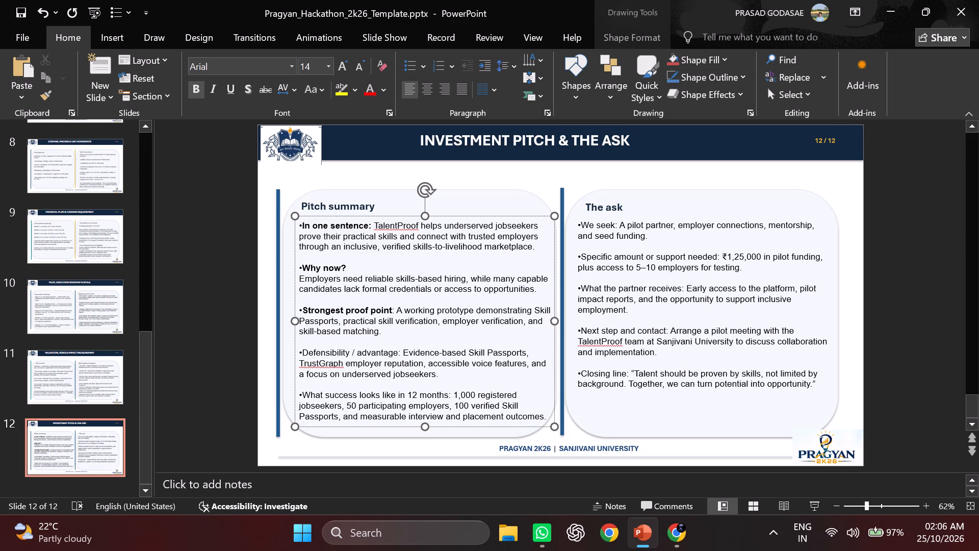
Make the labels "Defensibility / advantage" and "What success looks like in 12 months:" bold in the Pitch summary.
{"action": "left_click_drag", "start_coordinate": [399, 351], "coordinate": [289, 353]}
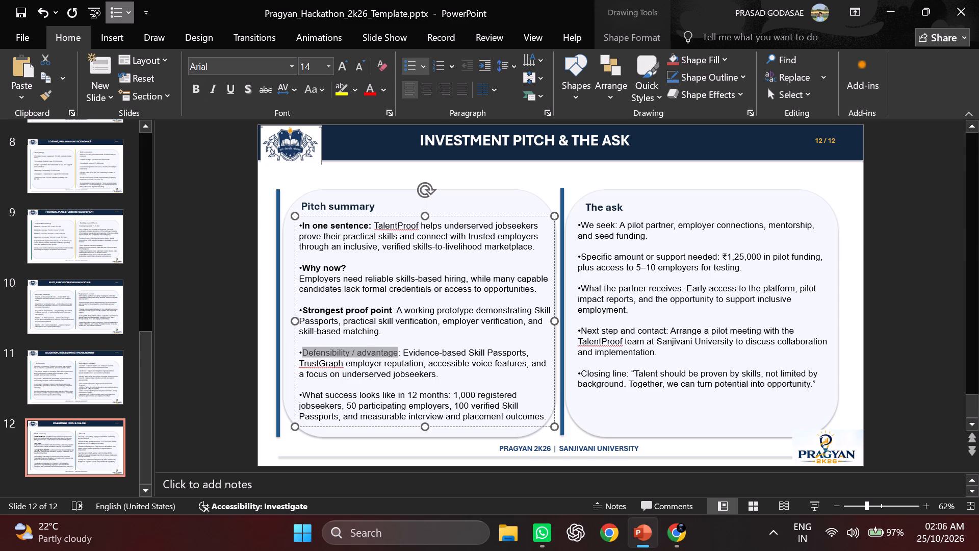
{"action": "key", "text": "ctrl+b"}
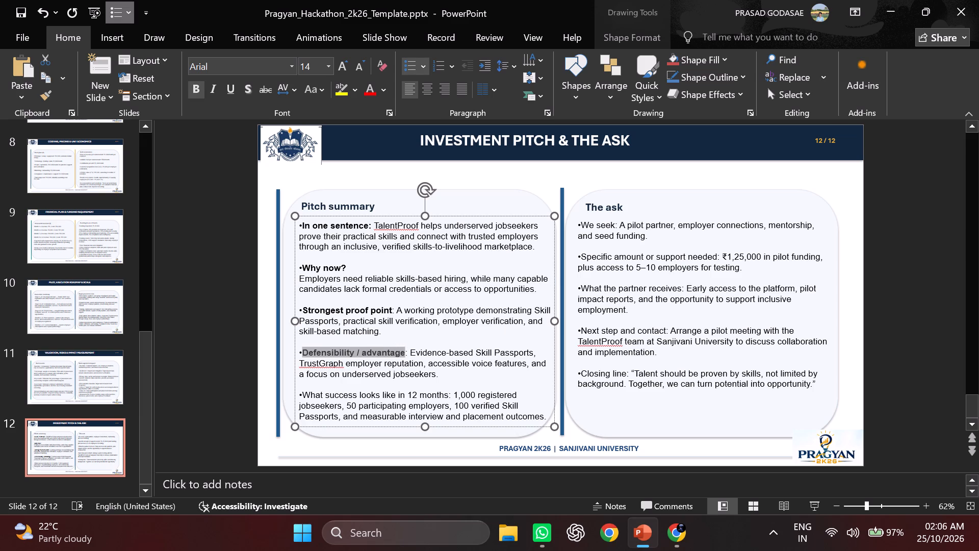
{"action": "left_click_drag", "start_coordinate": [454, 393], "coordinate": [296, 397]}
{"action": "key", "text": "ctrl+b"}
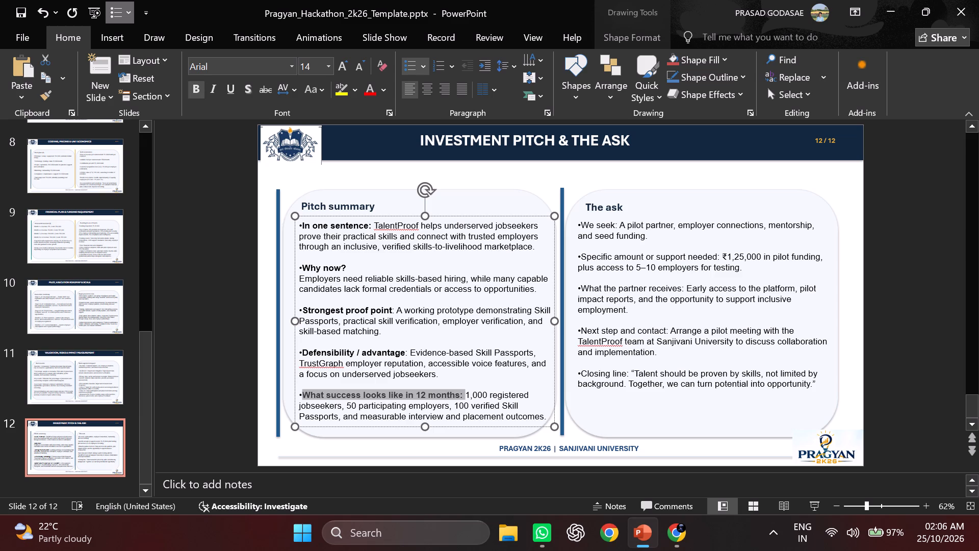
Make the five item labels under The ask bold, from "We seek" through "Closing line:".
{"action": "left_click_drag", "start_coordinate": [616, 222], "coordinate": [571, 227]}
{"action": "key", "text": "ctrl+b"}
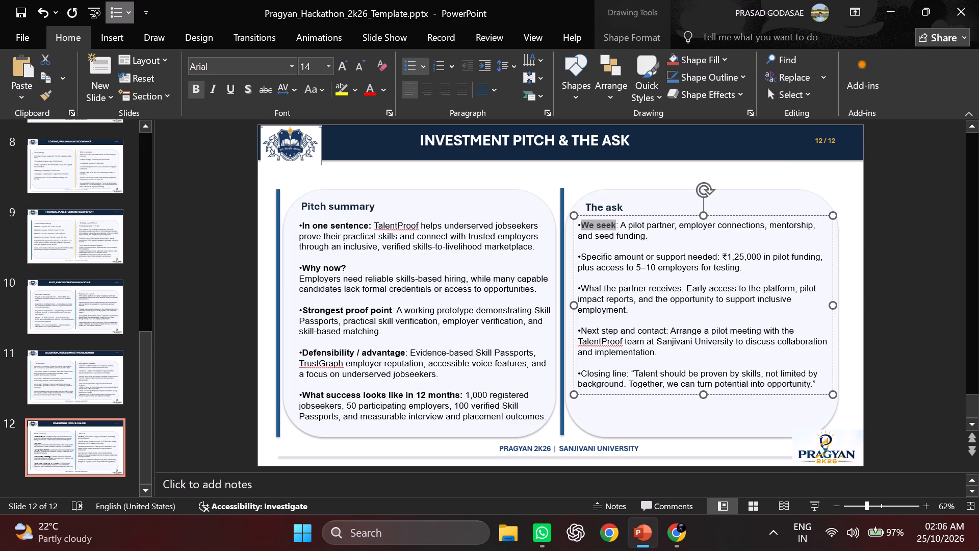
{"action": "left_click_drag", "start_coordinate": [722, 255], "coordinate": [596, 255]}
{"action": "key", "text": "ctrl+b"}
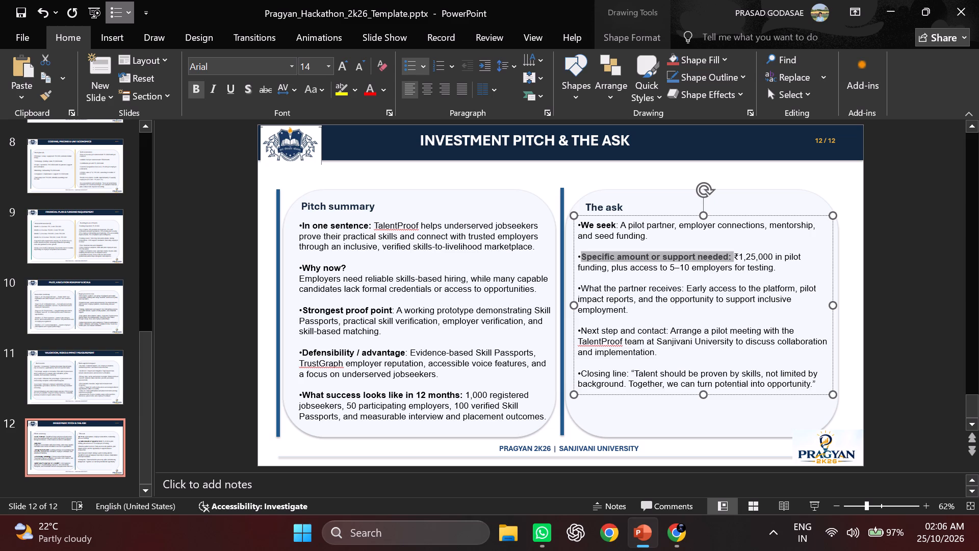
{"action": "left_click_drag", "start_coordinate": [684, 286], "coordinate": [579, 287]}
{"action": "key", "text": "ctrl+b"}
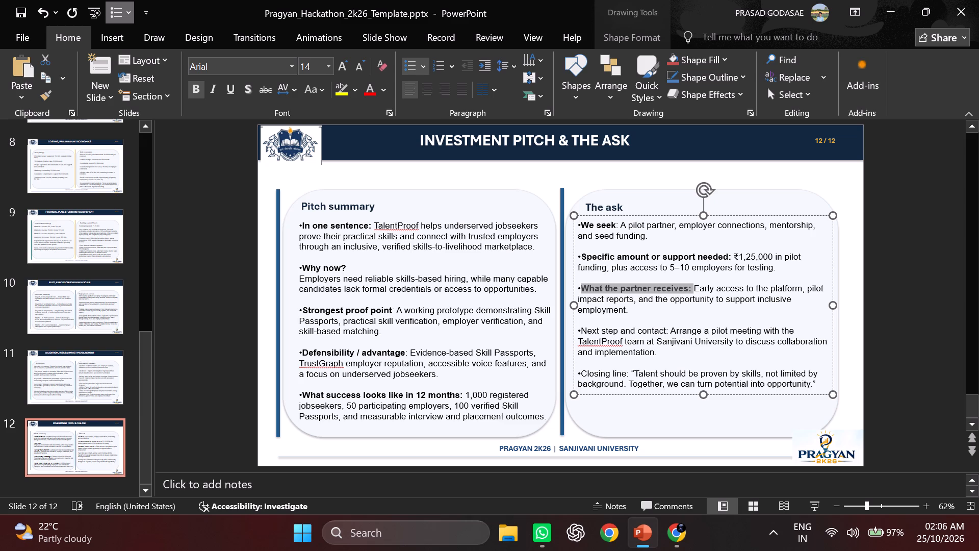
{"action": "left_click_drag", "start_coordinate": [667, 331], "coordinate": [586, 332]}
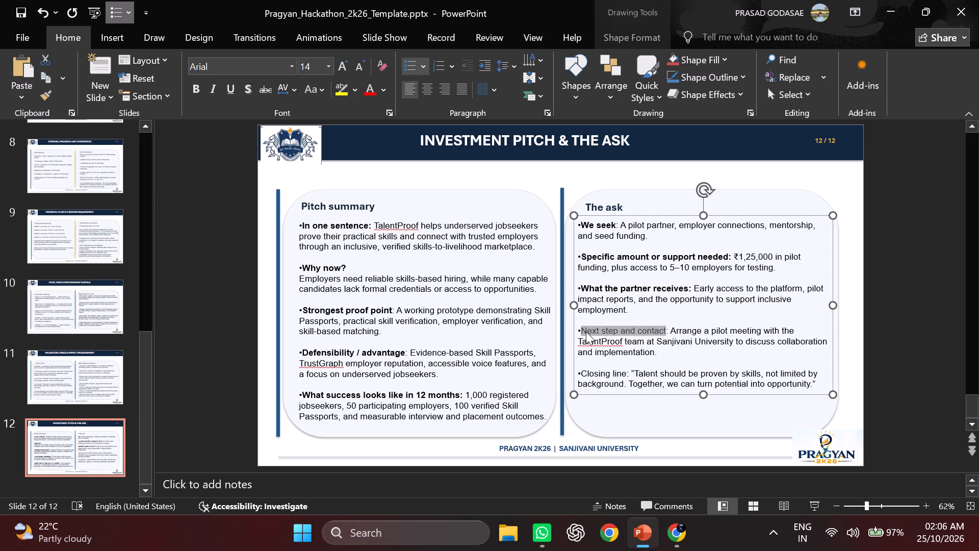
{"action": "key", "text": "ctrl+b"}
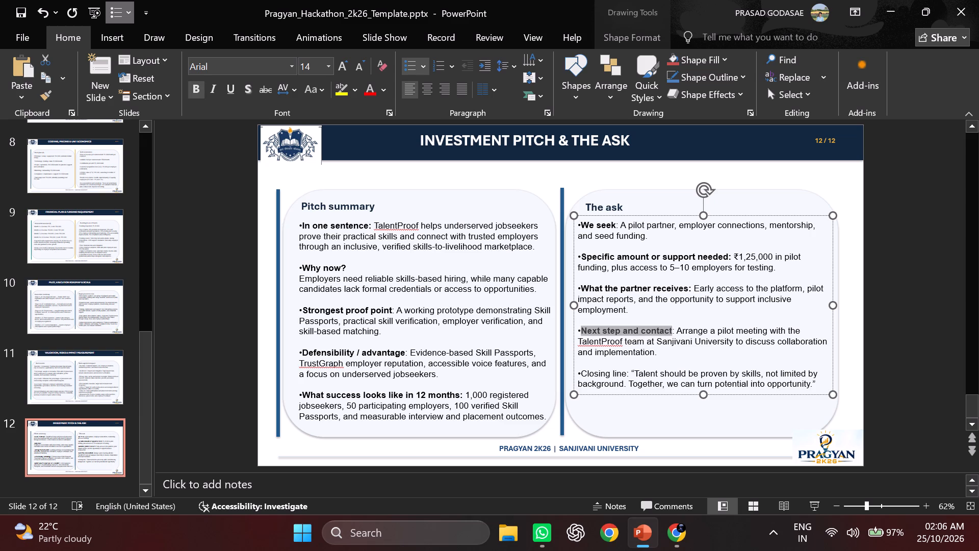
{"action": "left_click_drag", "start_coordinate": [629, 372], "coordinate": [589, 372]}
{"action": "key", "text": "ctrl+b"}
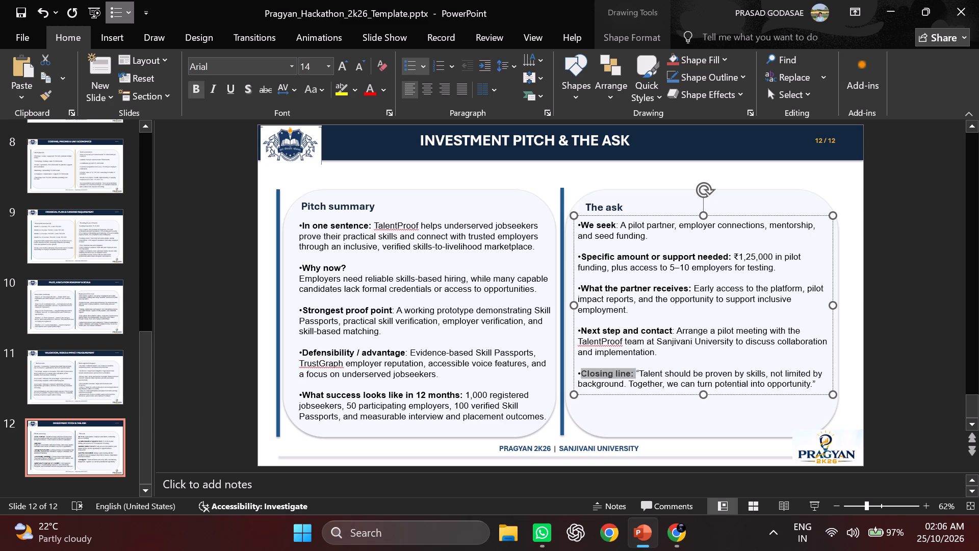
Remove the opening and closing quotation marks around the closing line's sentence in The ask.
{"action": "left_click", "coordinate": [640, 369]}
{"action": "key", "text": "BackSpace"}
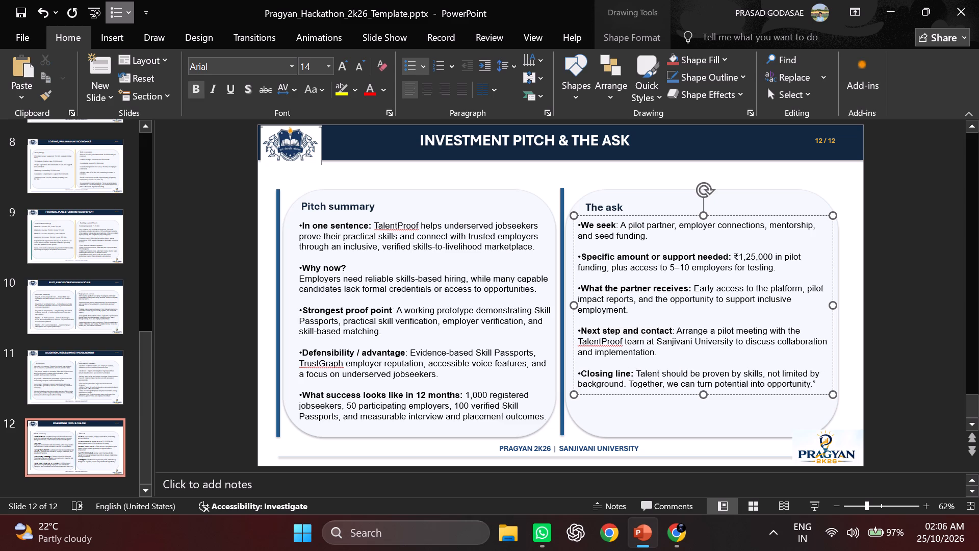
{"action": "left_click", "coordinate": [819, 384]}
{"action": "key", "text": "BackSpace"}
On slide 11, make the five Test results labels bold, from "Baseline / comparator:" through "Known limitations and what remains untested:", including the last label's colon.
{"action": "left_click", "coordinate": [101, 355]}
{"action": "left_click_drag", "start_coordinate": [396, 224], "coordinate": [313, 227]}
{"action": "key", "text": "ctrl+b"}
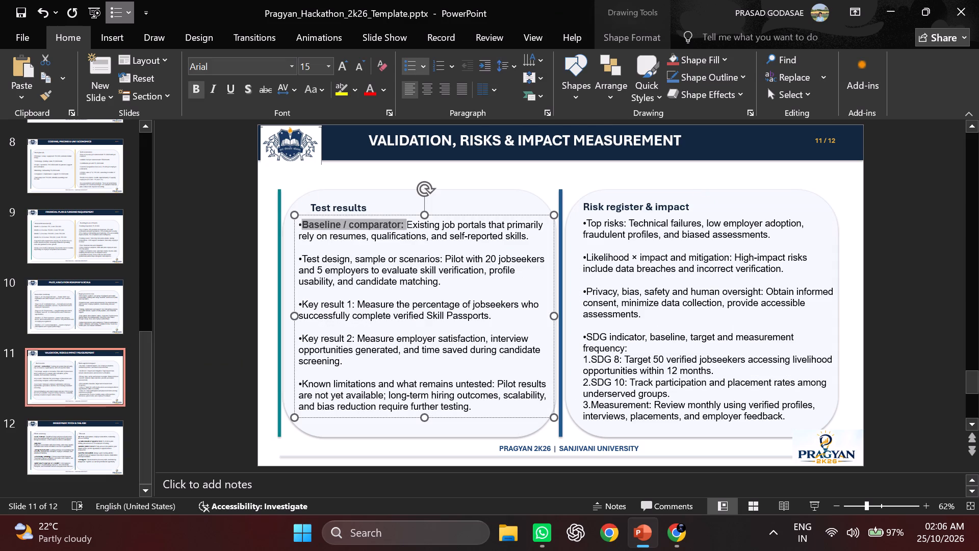
{"action": "left_click_drag", "start_coordinate": [442, 257], "coordinate": [308, 257]}
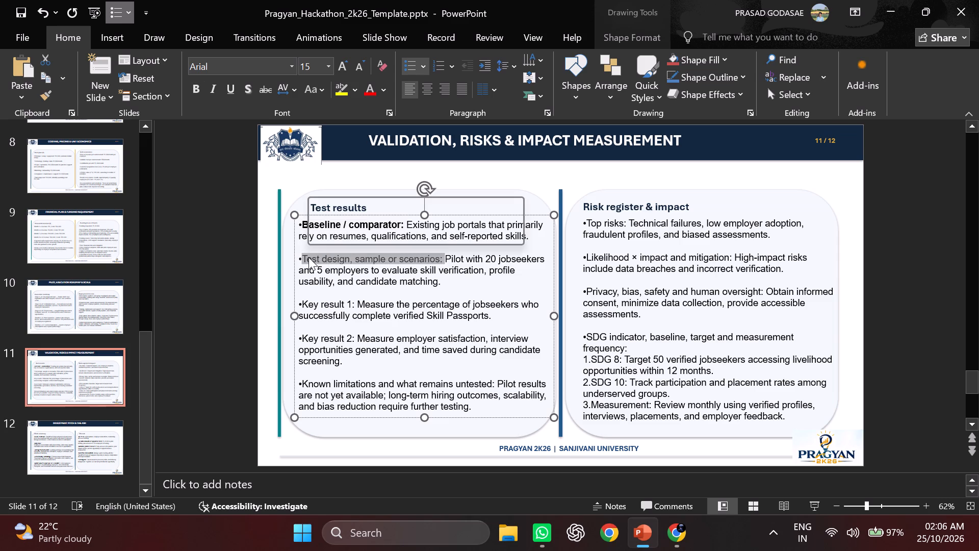
{"action": "key", "text": "ctrl+b"}
{"action": "left_click_drag", "start_coordinate": [355, 304], "coordinate": [289, 305]}
{"action": "key", "text": "ctrl+b"}
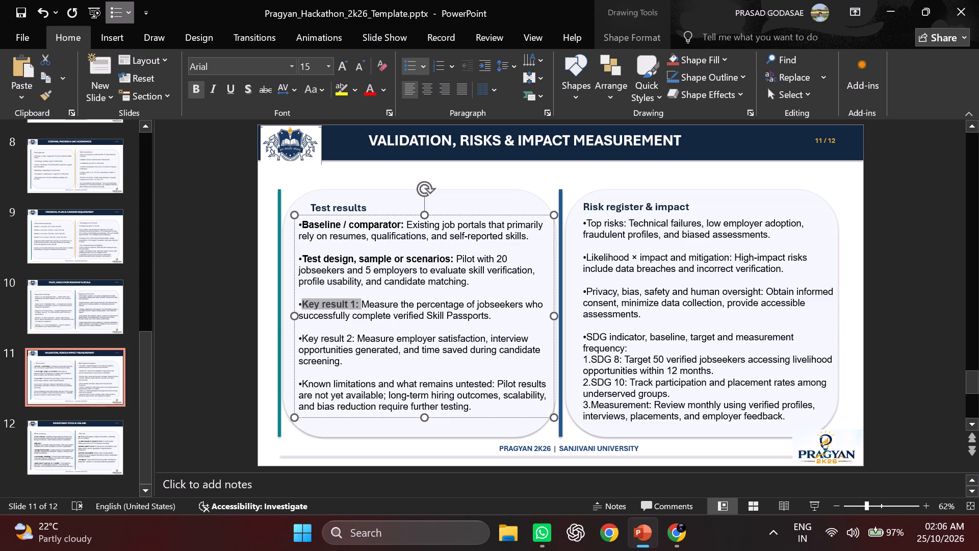
{"action": "left_click_drag", "start_coordinate": [355, 339], "coordinate": [296, 335]}
{"action": "key", "text": "ctrl+b"}
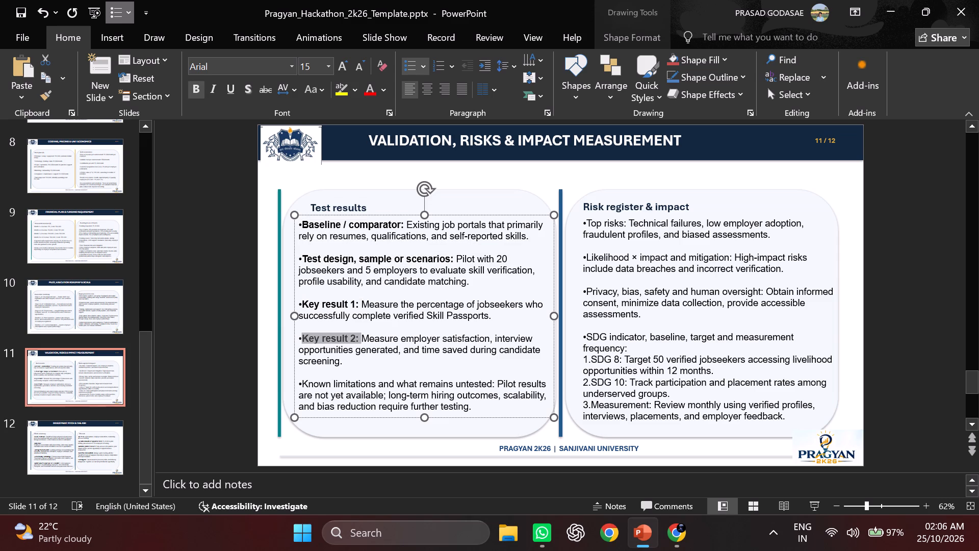
{"action": "left_click_drag", "start_coordinate": [493, 384], "coordinate": [439, 384]}
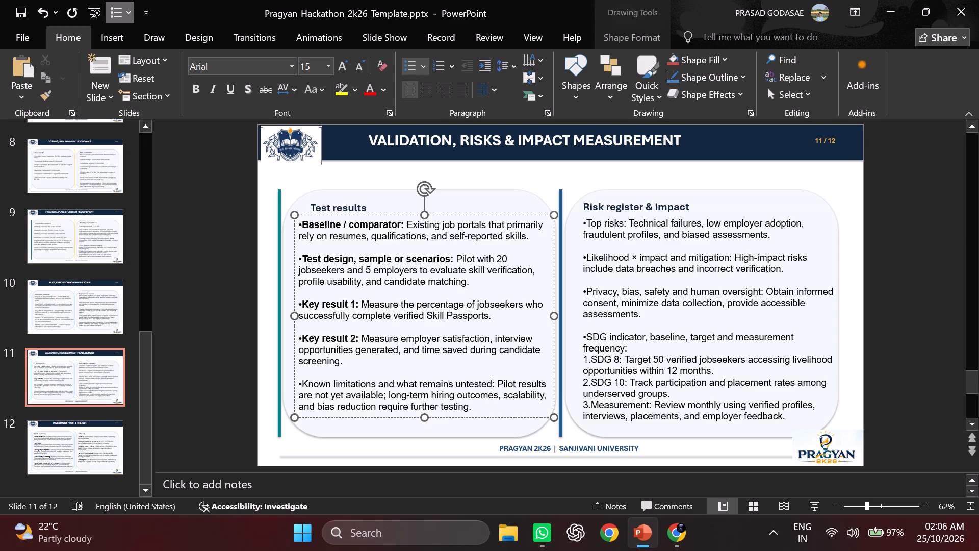
{"action": "left_click_drag", "start_coordinate": [439, 384], "coordinate": [312, 382]}
{"action": "key", "text": "ctrl+b"}
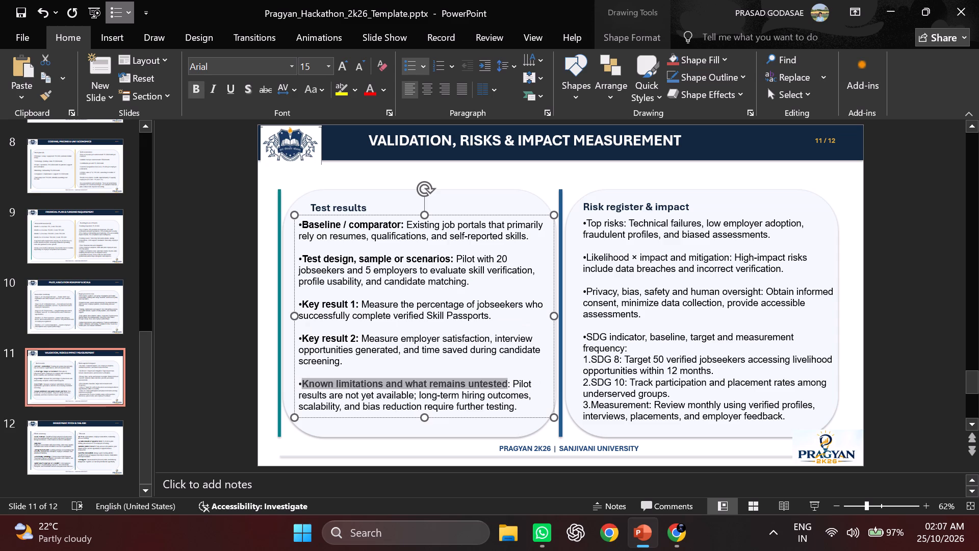
{"action": "left_click", "coordinate": [510, 387]}
{"action": "left_click", "coordinate": [510, 387]}
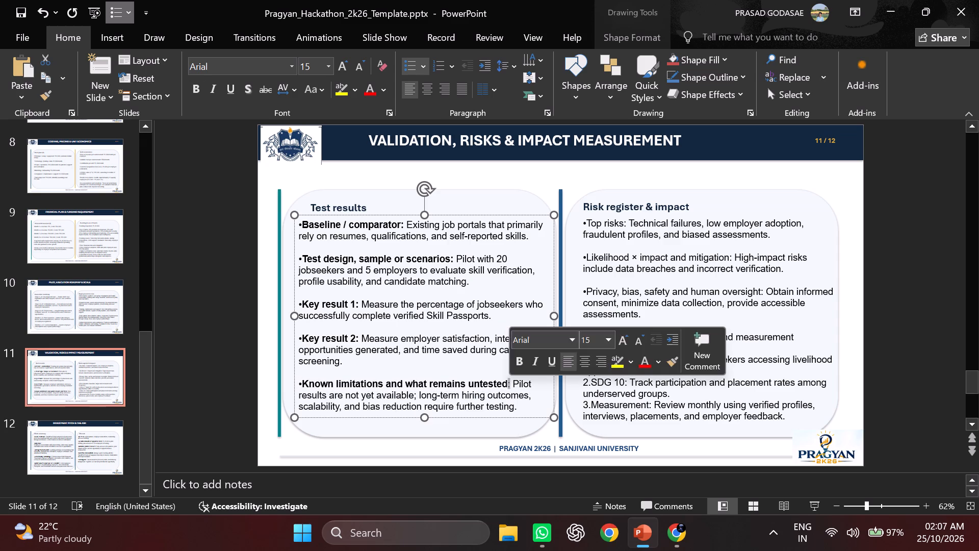
{"action": "key", "text": "ctrl+b"}
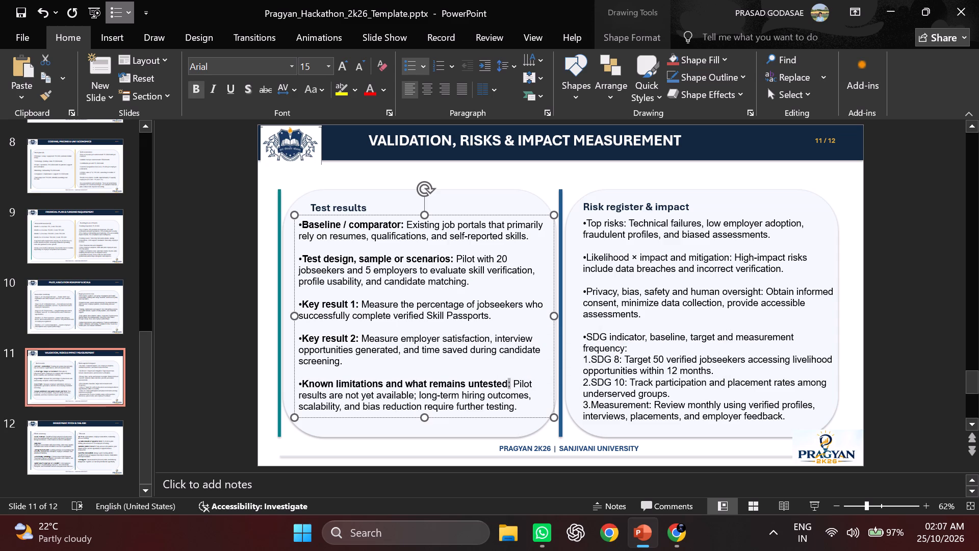
Make the four Risk register & impact labels bold, from "Top risks:" through "SDG indicator, baseline, target and measurement frequency:".
{"action": "left_click_drag", "start_coordinate": [627, 225], "coordinate": [574, 220]}
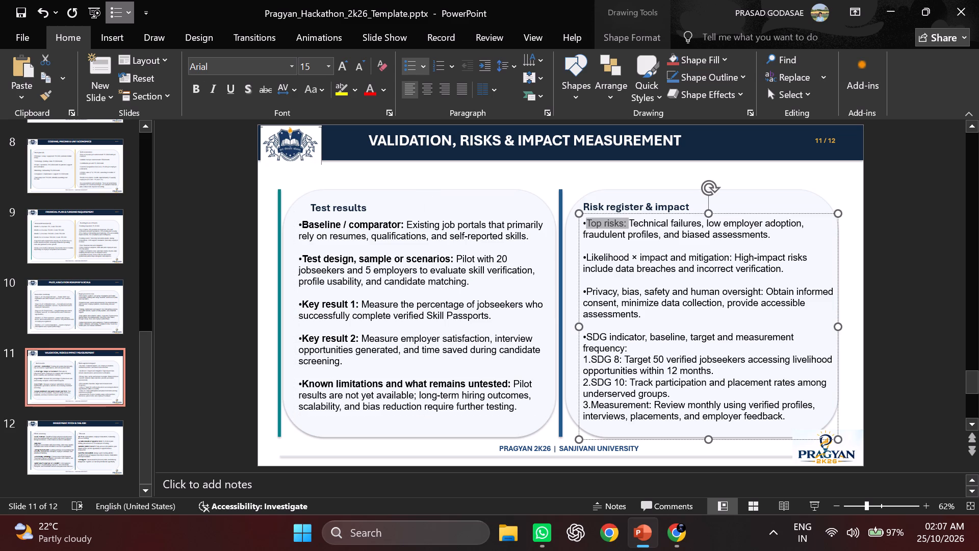
{"action": "key", "text": "ctrl+b"}
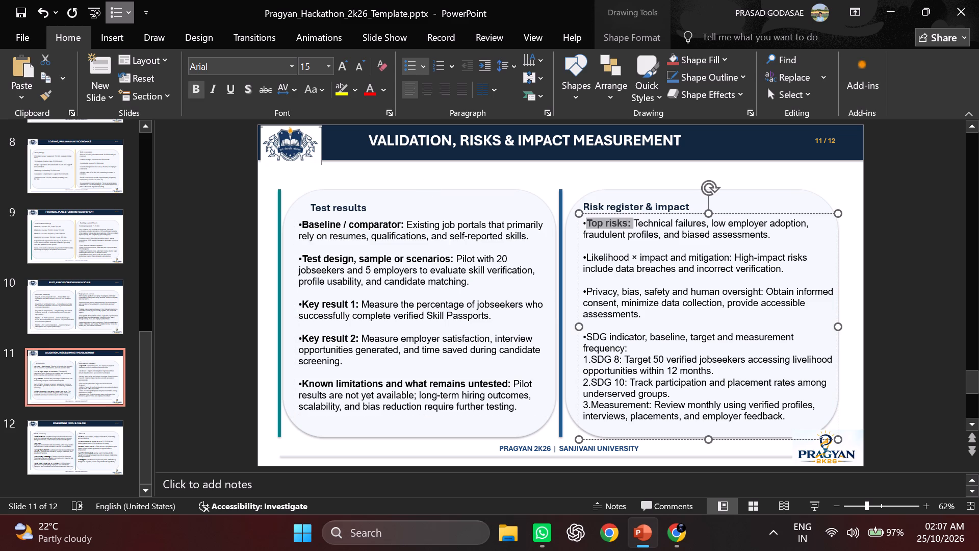
{"action": "left_click_drag", "start_coordinate": [731, 259], "coordinate": [589, 257]}
{"action": "key", "text": "ctrl+b"}
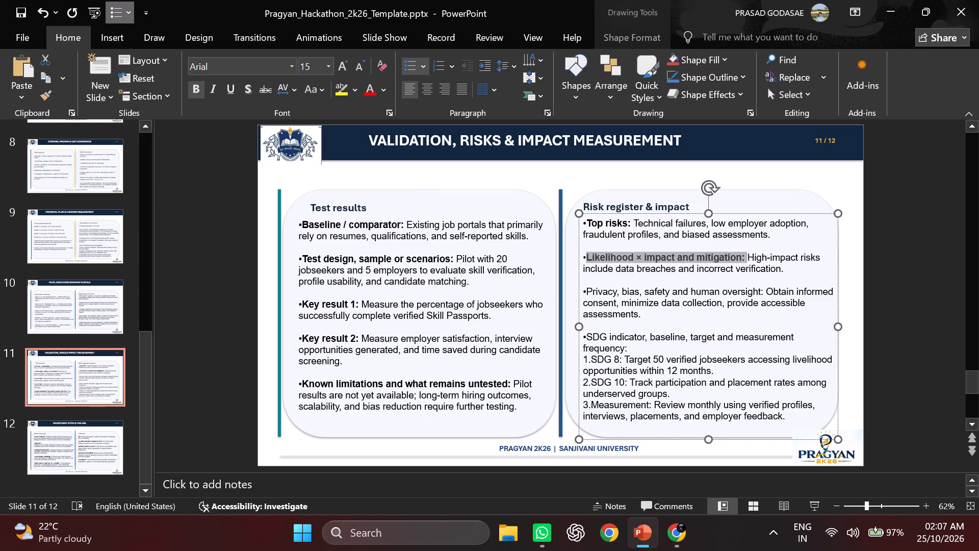
{"action": "left_click_drag", "start_coordinate": [764, 288], "coordinate": [587, 288]}
{"action": "key", "text": "ctrl+b"}
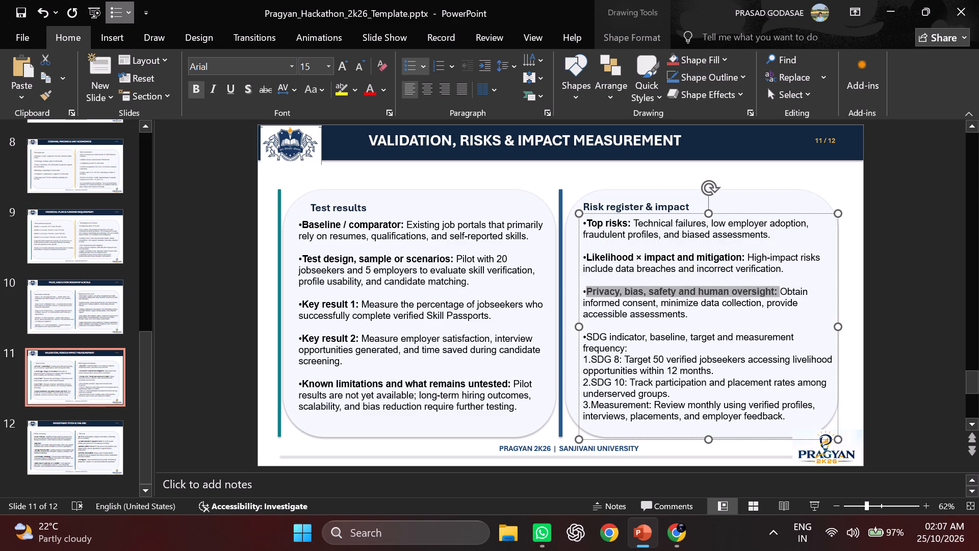
{"action": "left_click_drag", "start_coordinate": [632, 344], "coordinate": [589, 336]}
{"action": "key", "text": "ctrl+b"}
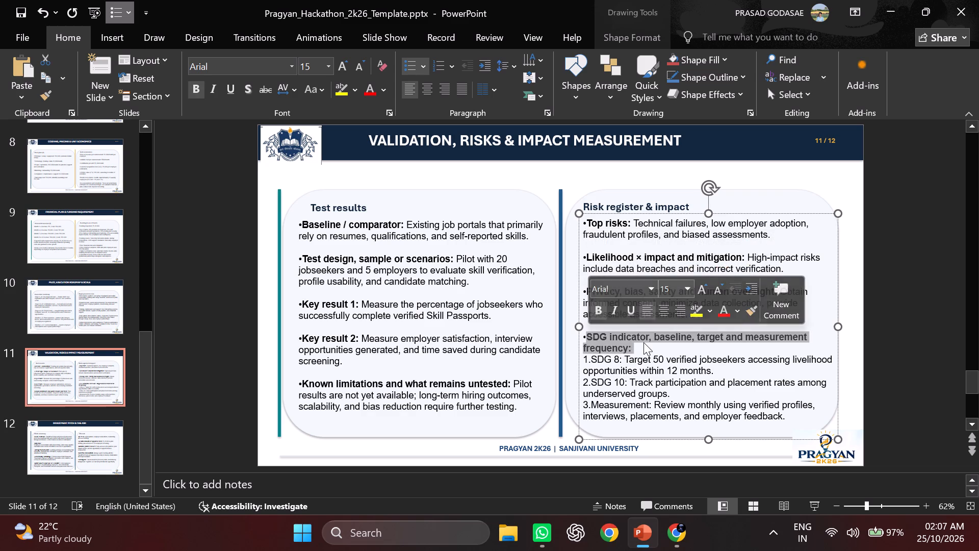
{"action": "left_click", "coordinate": [643, 342]}
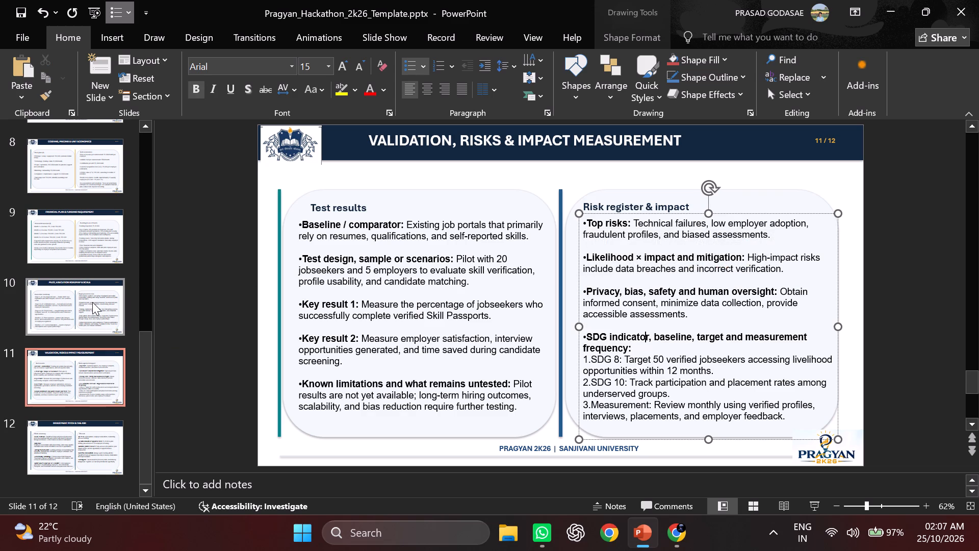
On slide 10, make the five Execution roadmap period labels bold, from "Days 1–30:" through "Months 7–12:".
{"action": "left_click", "coordinate": [93, 302]}
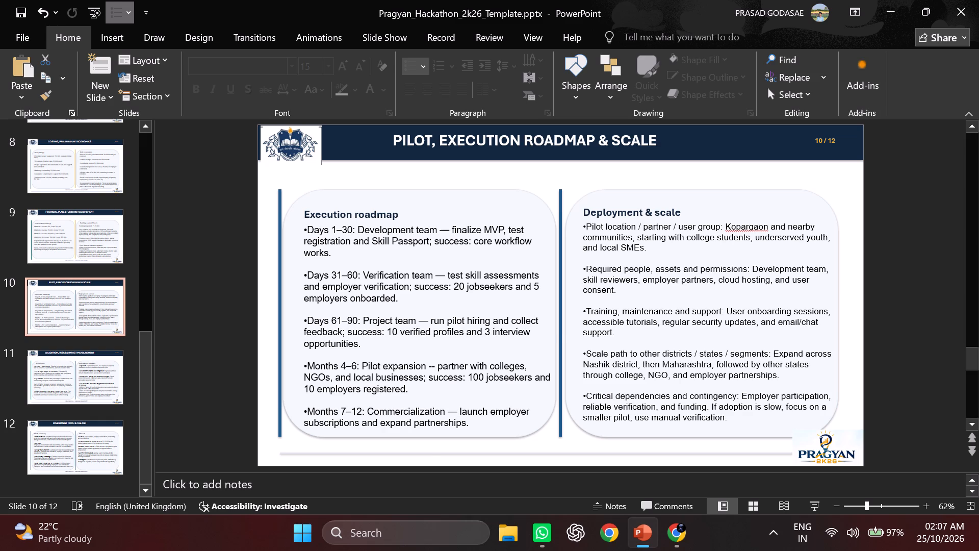
{"action": "left_click_drag", "start_coordinate": [357, 227], "coordinate": [318, 231]}
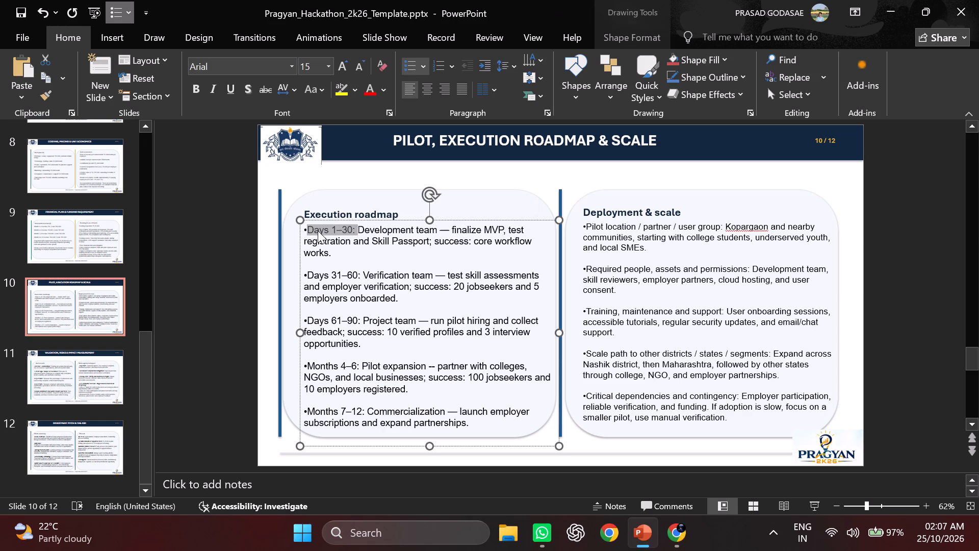
{"action": "key", "text": "ctrl+b"}
{"action": "left_click_drag", "start_coordinate": [360, 274], "coordinate": [323, 273]}
{"action": "key", "text": "ctrl+b"}
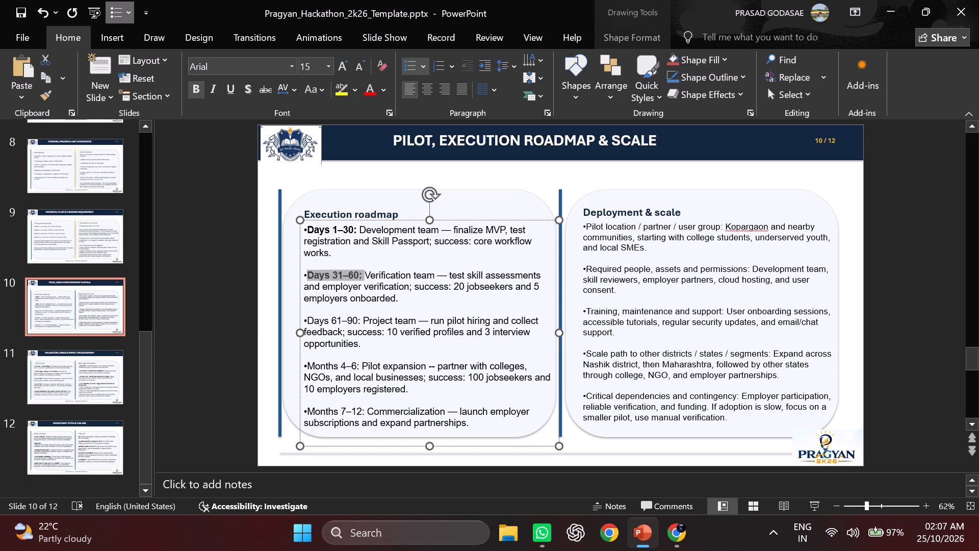
{"action": "left_click_drag", "start_coordinate": [362, 319], "coordinate": [296, 321]}
{"action": "key", "text": "ctrl+b"}
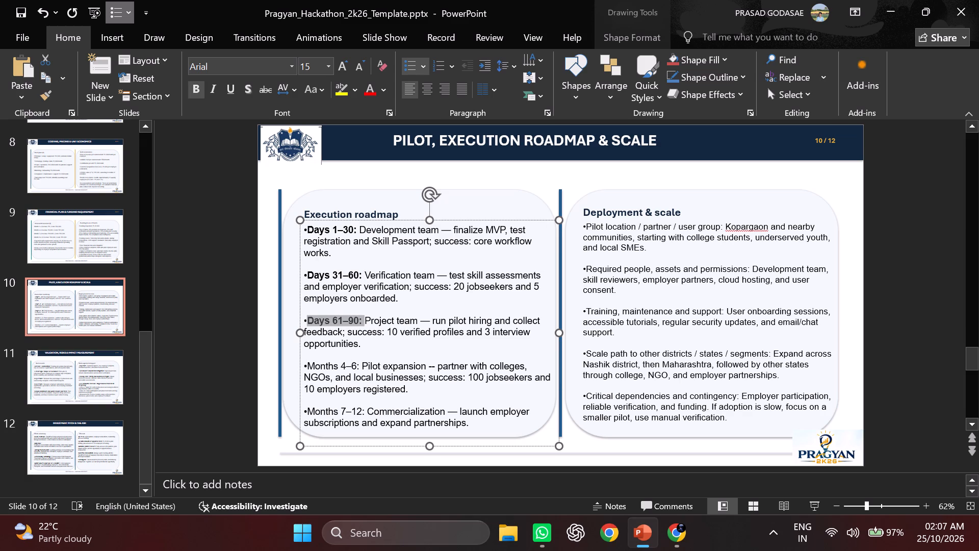
{"action": "left_click_drag", "start_coordinate": [359, 361], "coordinate": [322, 361]}
{"action": "key", "text": "ctrl+b"}
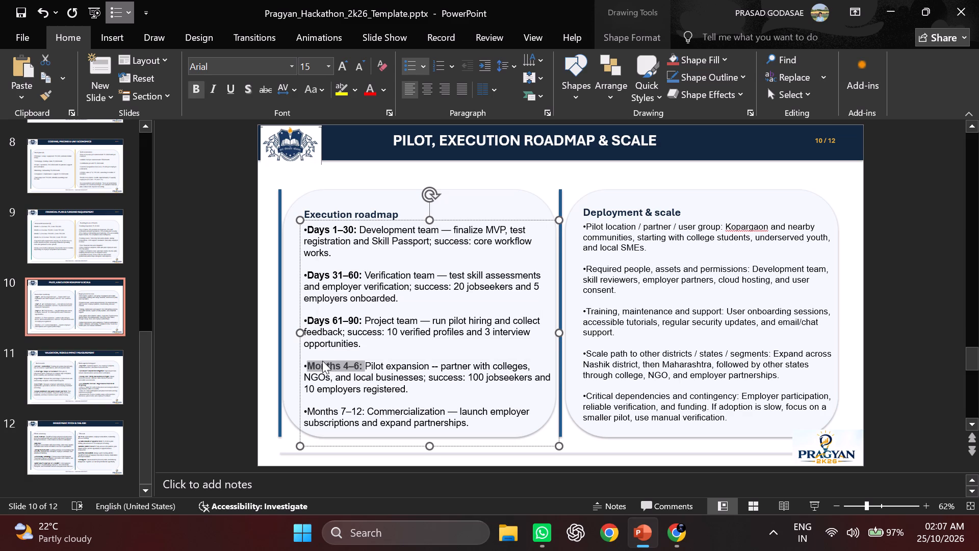
{"action": "left_click_drag", "start_coordinate": [366, 409], "coordinate": [318, 411]}
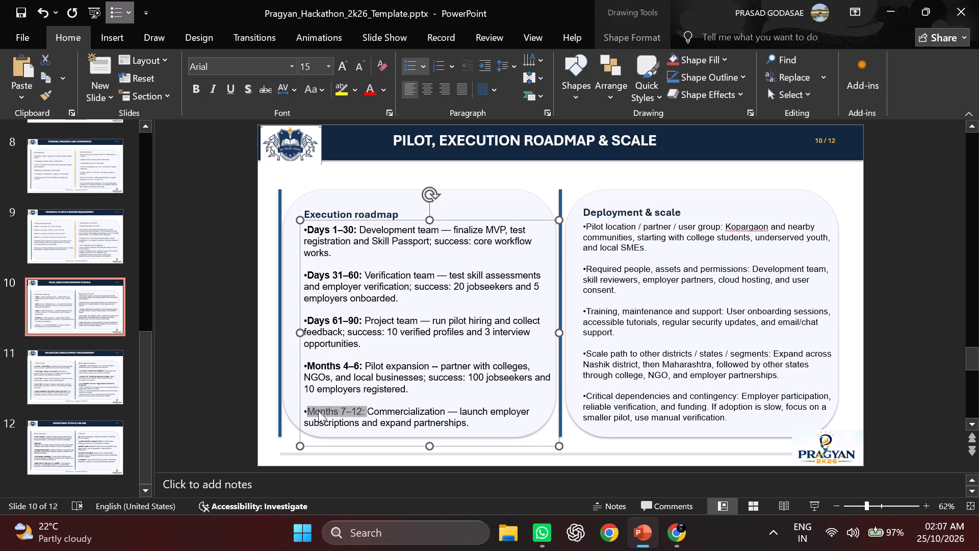
{"action": "key", "text": "ctrl+b"}
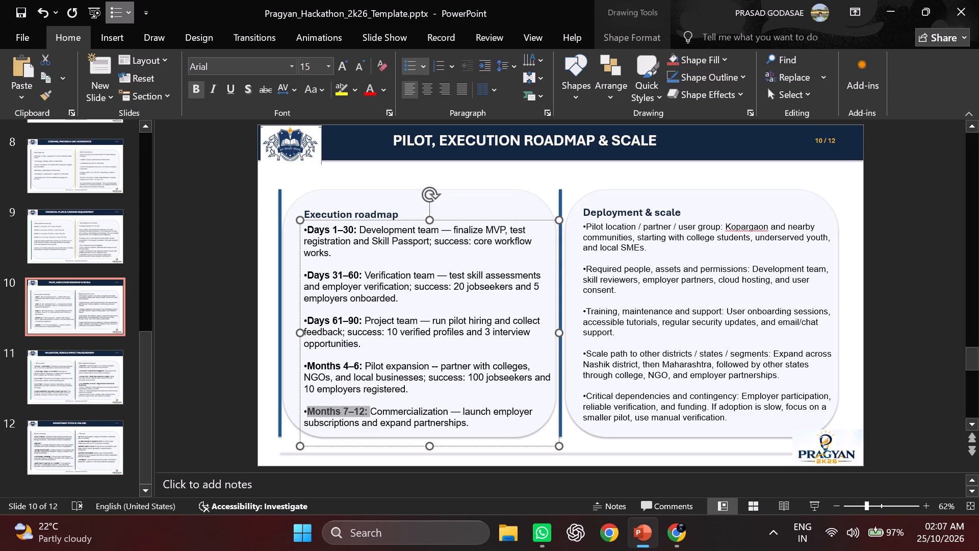
Make the five Deployment & scale labels bold, from "Pilot location / partner / user group" through "Critical dependencies and contingency:".
{"action": "left_click_drag", "start_coordinate": [722, 226], "coordinate": [595, 228]}
{"action": "key", "text": "ctrl+b"}
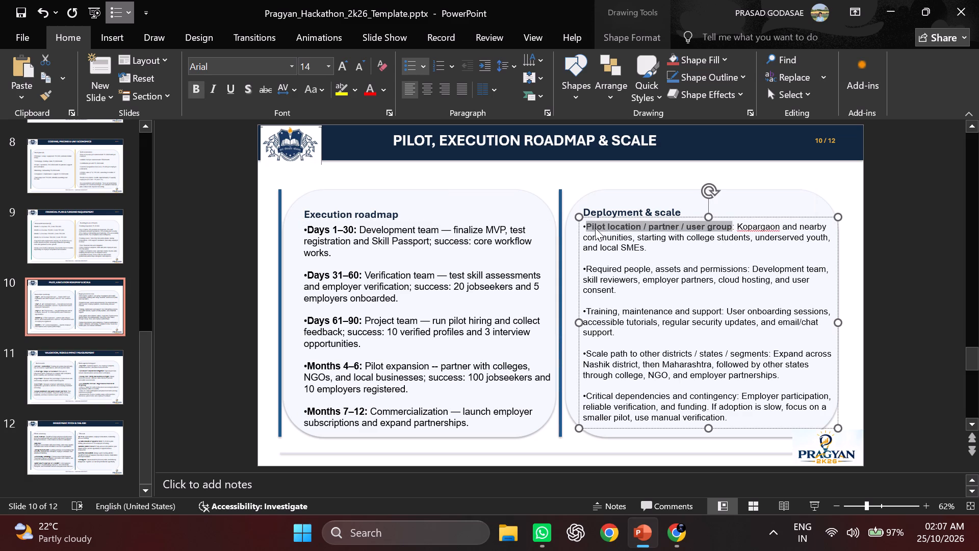
{"action": "left_click_drag", "start_coordinate": [748, 267], "coordinate": [594, 271]}
{"action": "key", "text": "ctrl+b"}
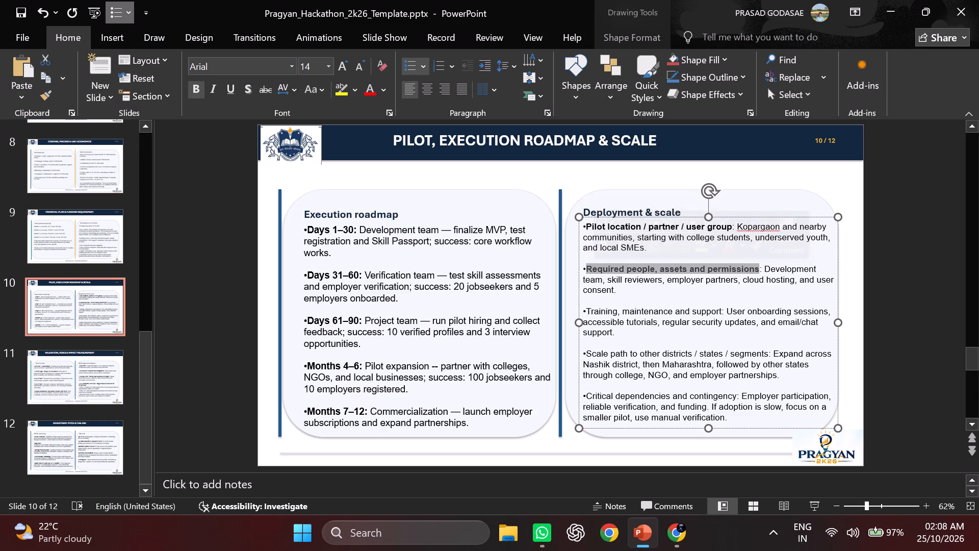
{"action": "left_click_drag", "start_coordinate": [724, 309], "coordinate": [579, 309]}
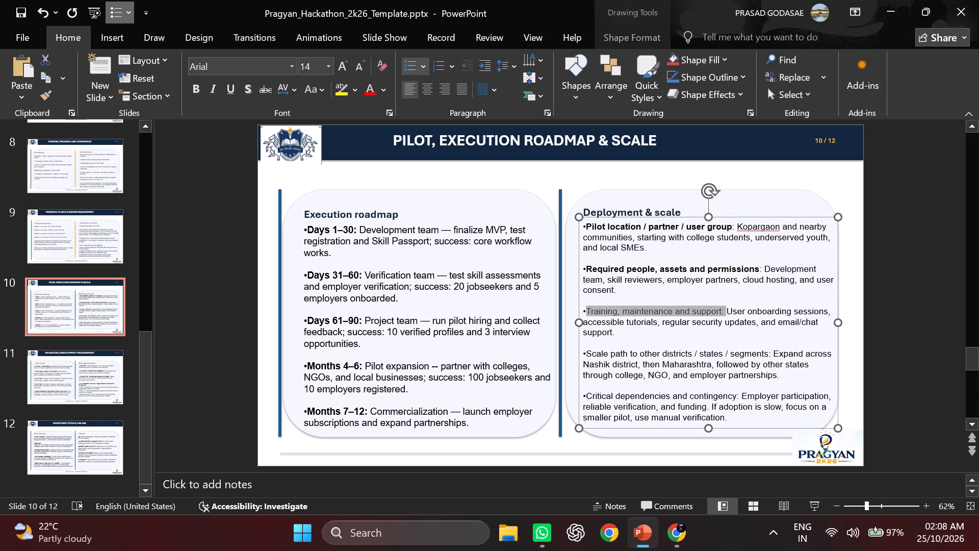
{"action": "left_click_drag", "start_coordinate": [579, 309], "coordinate": [578, 309]}
{"action": "key", "text": "ctrl+b"}
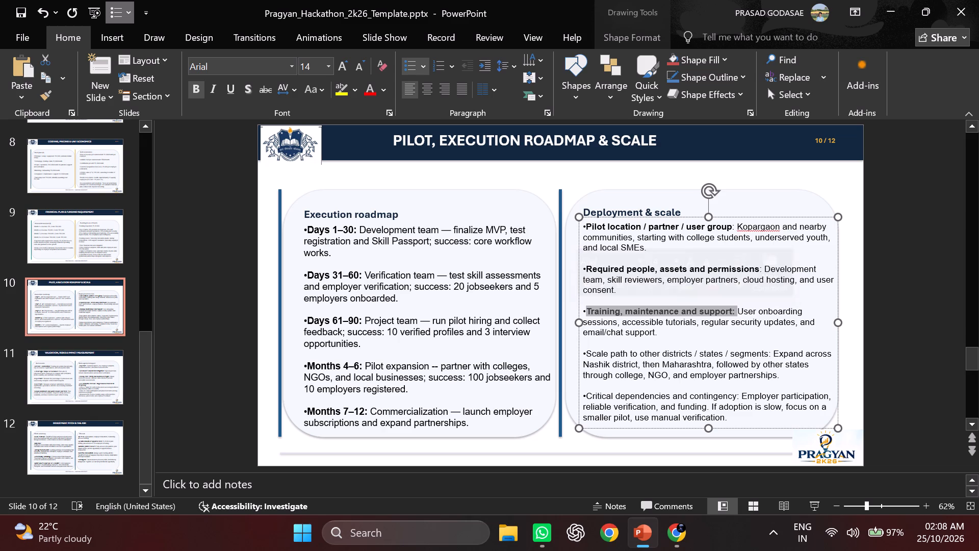
{"action": "left_click_drag", "start_coordinate": [770, 353], "coordinate": [606, 348]}
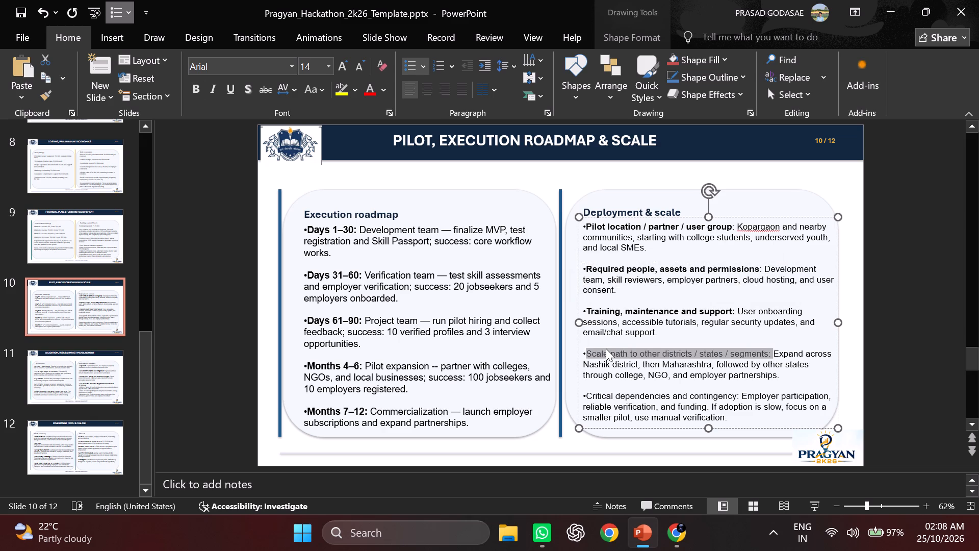
{"action": "key", "text": "ctrl+b"}
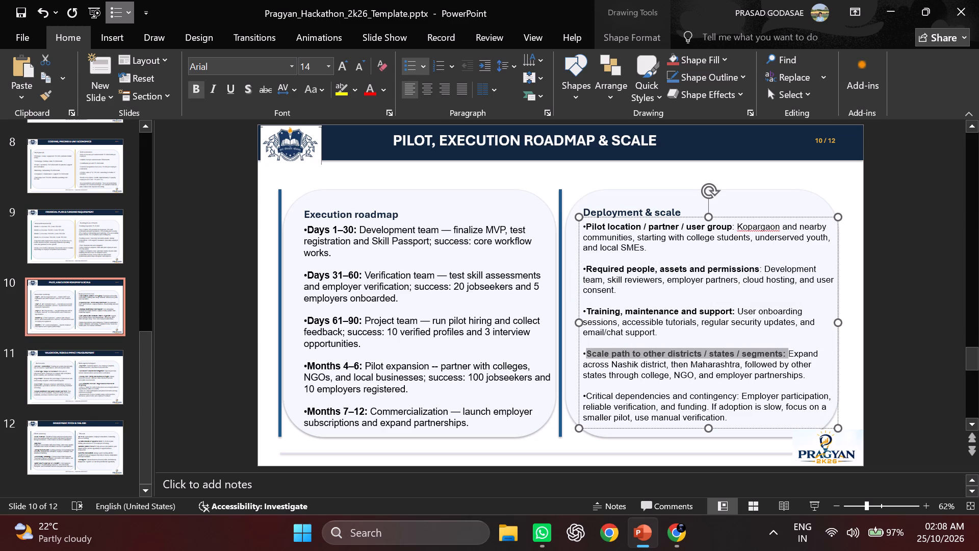
{"action": "left_click_drag", "start_coordinate": [740, 395], "coordinate": [575, 395]}
{"action": "key", "text": "ctrl+b"}
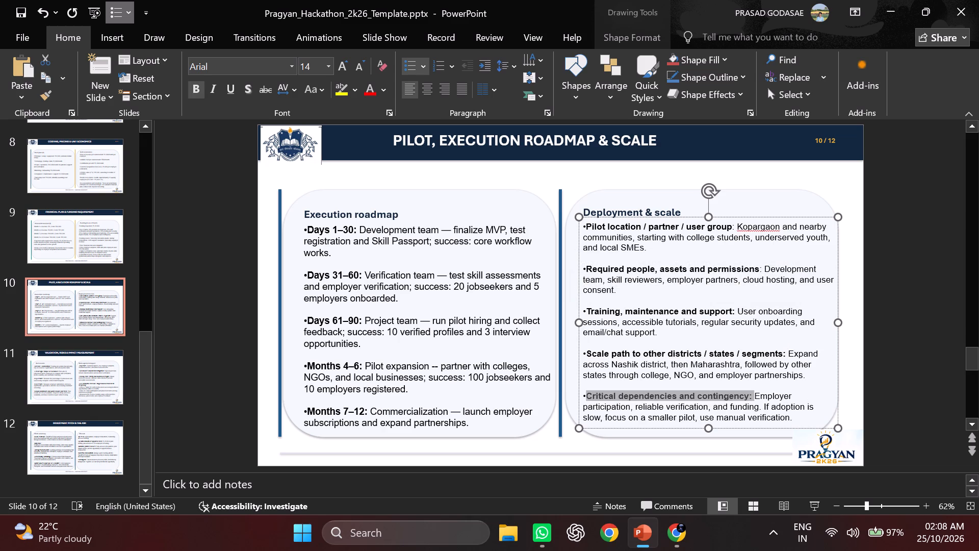
{"action": "left_click", "coordinate": [877, 352]}
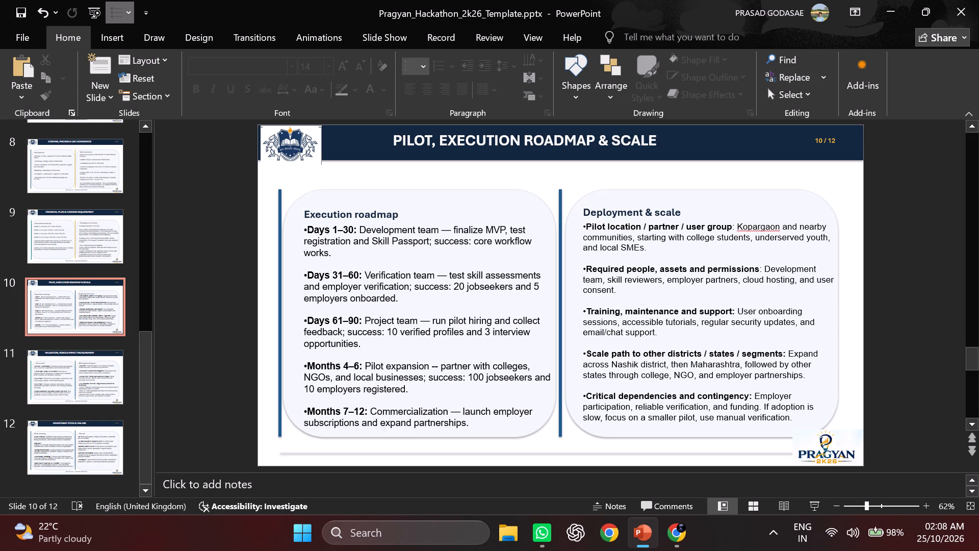
On slide 9, make the Month 1–3 and Month 4–6 lines of the 12-month forecast bold up to and including "Costs:".
{"action": "left_click", "coordinate": [95, 233]}
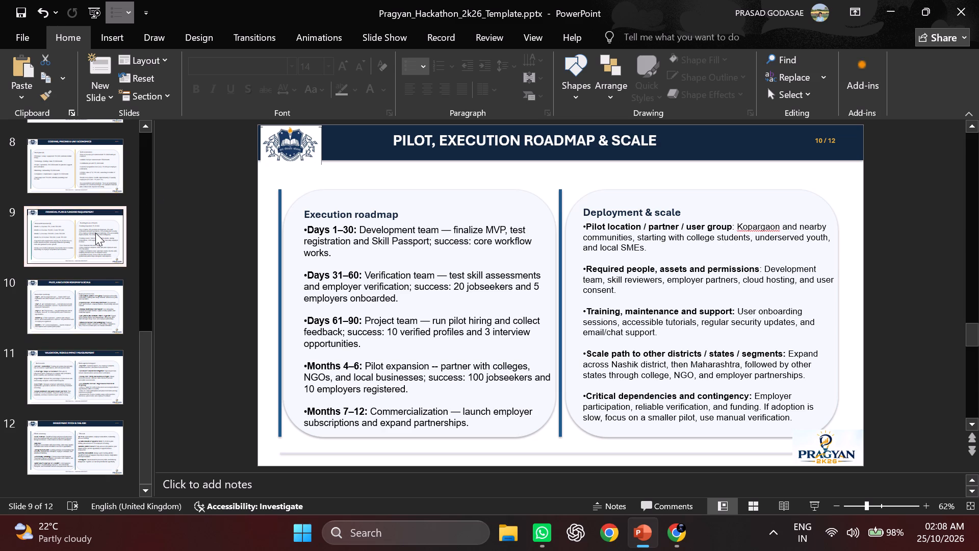
{"action": "left_click_drag", "start_coordinate": [434, 230], "coordinate": [304, 233]}
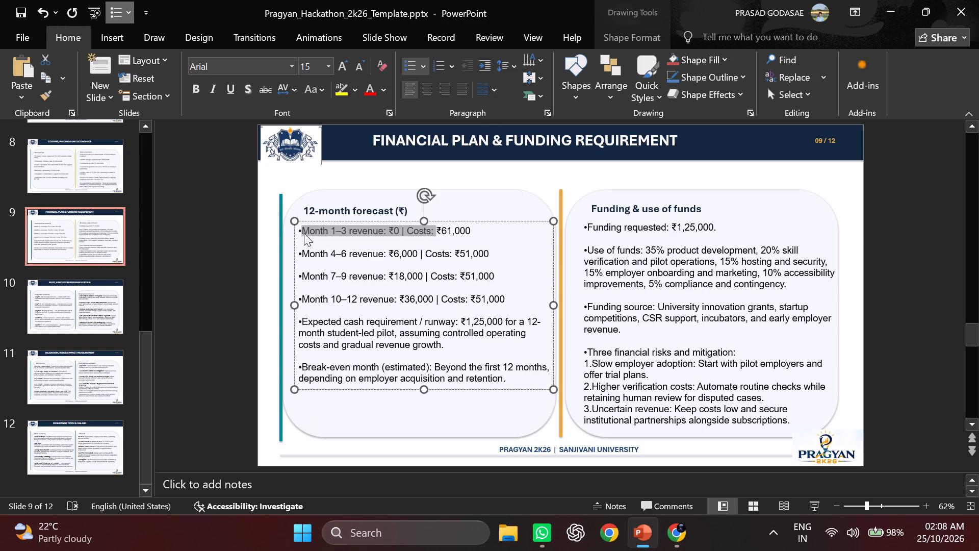
{"action": "key", "text": "ctrl+b"}
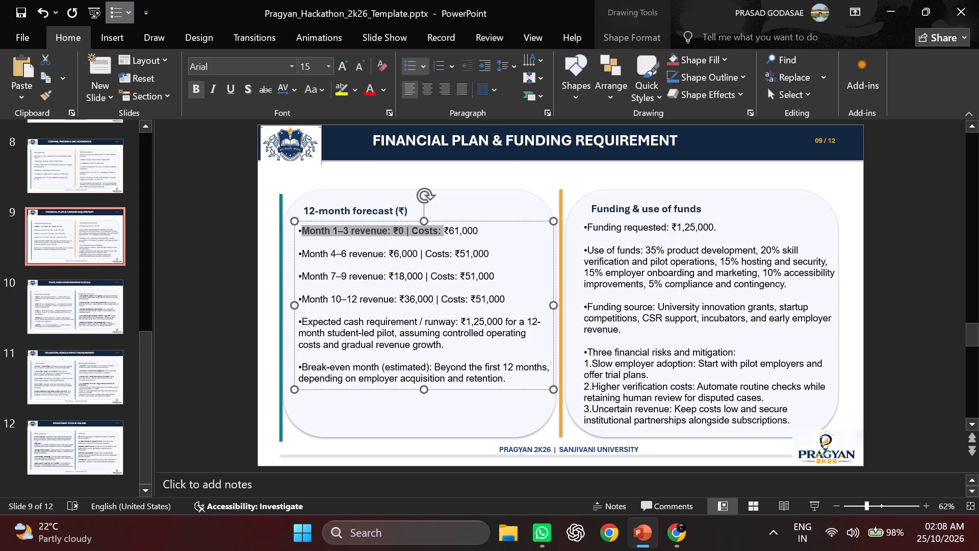
{"action": "left_click_drag", "start_coordinate": [451, 253], "coordinate": [315, 253]}
{"action": "key", "text": "ctrl+b"}
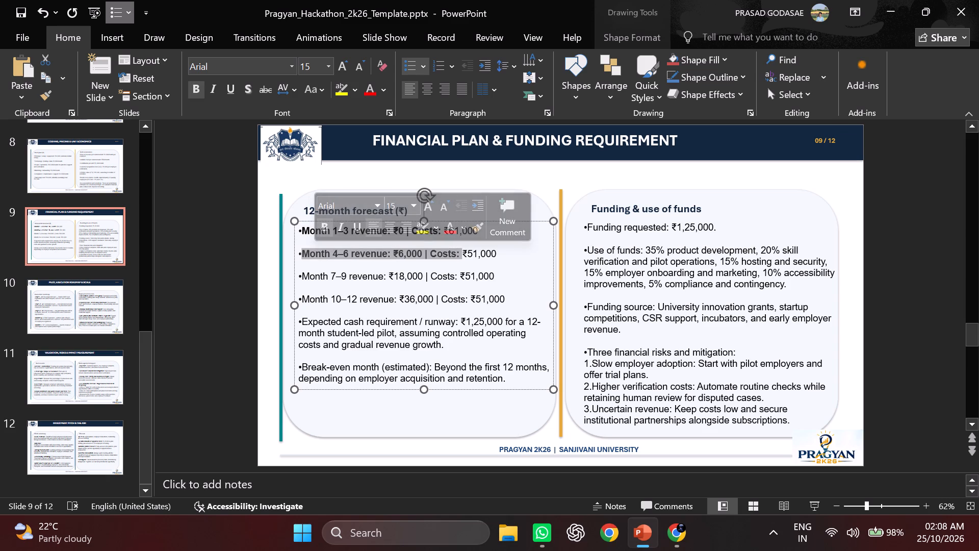
{"action": "left_click_drag", "start_coordinate": [456, 275], "coordinate": [306, 281]}
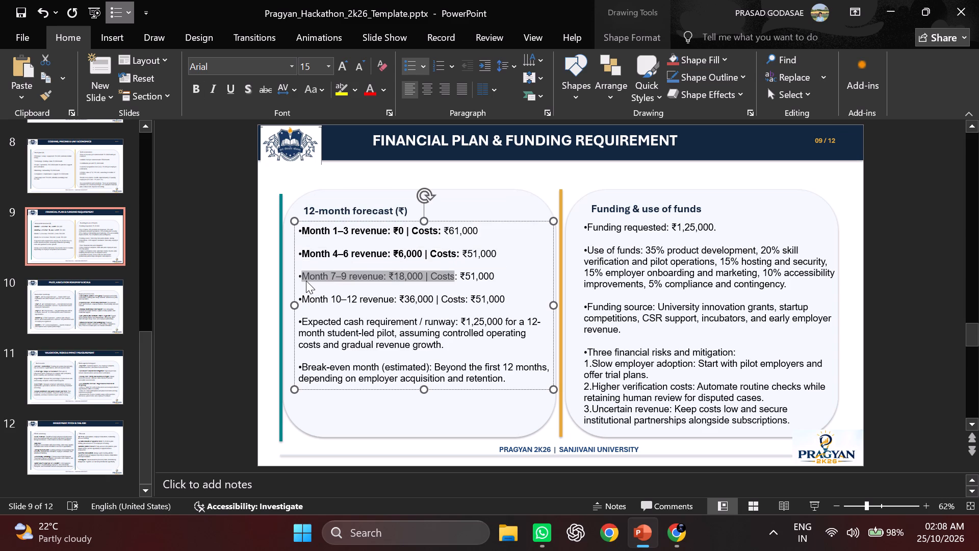
{"action": "left_click", "coordinate": [380, 269]}
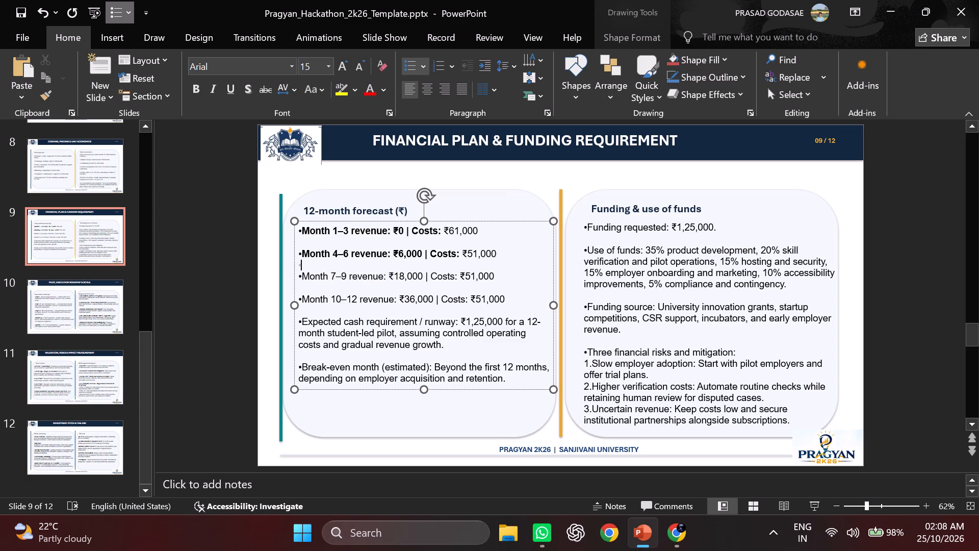
Remove the bold from the revenue amounts and "Costs" text in the Month 4–6 and Month 1–3 lines, keeping only the revenue labels bold.
{"action": "left_click_drag", "start_coordinate": [457, 254], "coordinate": [389, 255]}
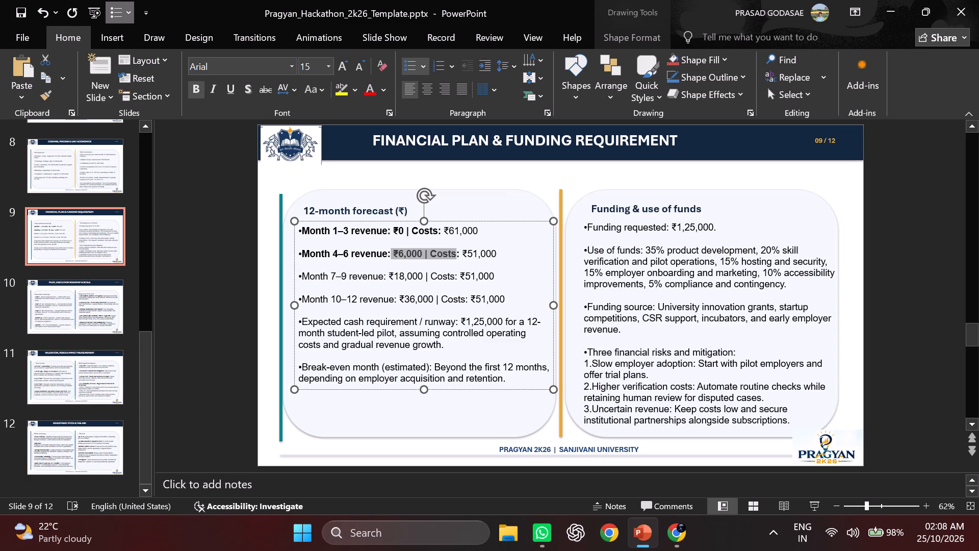
{"action": "left_click_drag", "start_coordinate": [389, 255], "coordinate": [388, 255]}
{"action": "left_click_drag", "start_coordinate": [388, 255], "coordinate": [393, 255]}
{"action": "key", "text": "ctrl+b"}
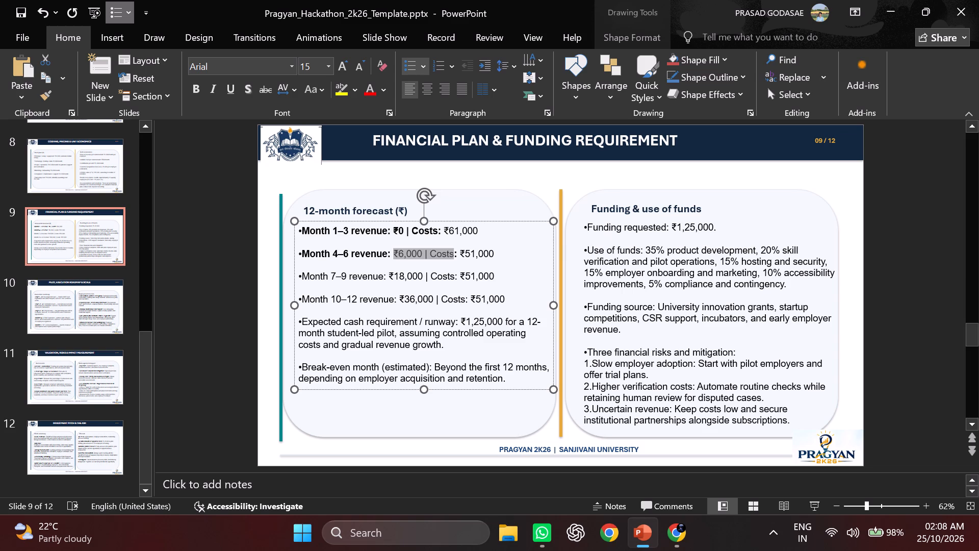
{"action": "left_click_drag", "start_coordinate": [442, 230], "coordinate": [401, 231]}
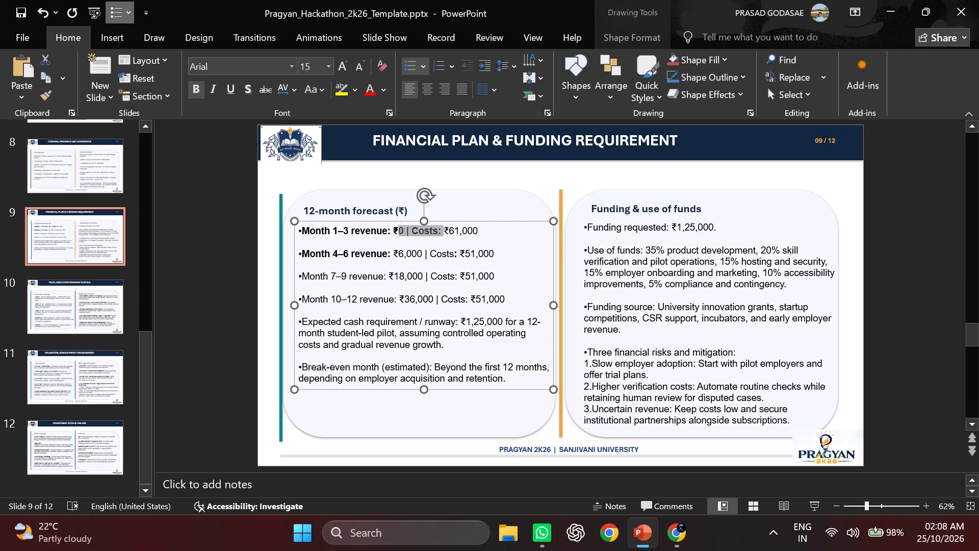
{"action": "left_click_drag", "start_coordinate": [401, 231], "coordinate": [396, 231]}
{"action": "key", "text": "ctrl+b"}
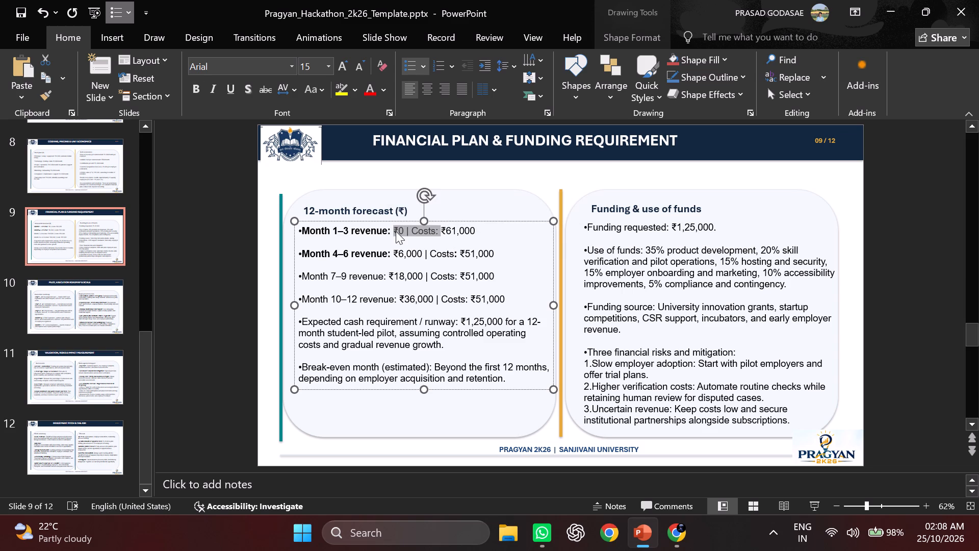
Make the remaining four 12-month forecast labels bold, from "Month 7–9 revenue:" through "Break-even month (estimated):".
{"action": "left_click_drag", "start_coordinate": [385, 277], "coordinate": [300, 282]}
{"action": "key", "text": "ctrl+b"}
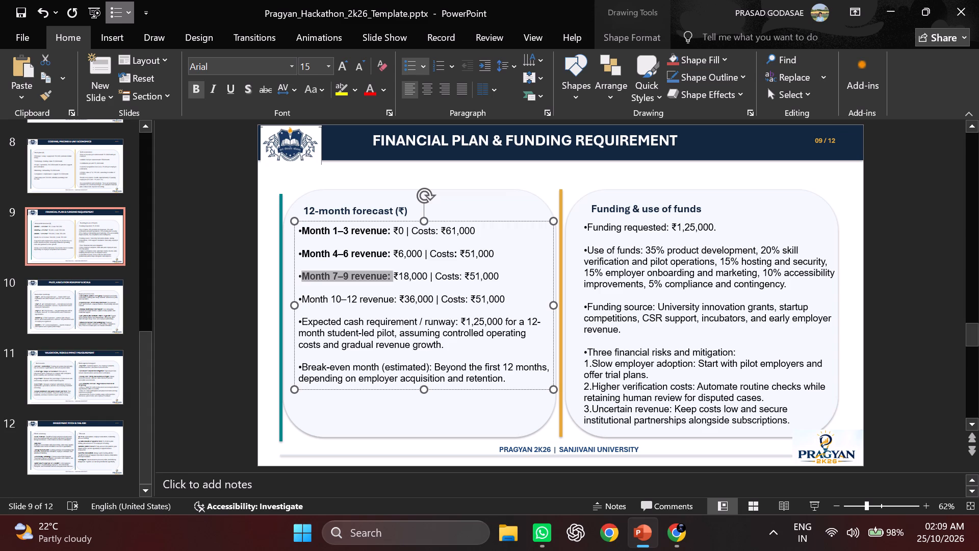
{"action": "left_click_drag", "start_coordinate": [399, 298], "coordinate": [317, 302]}
{"action": "key", "text": "ctrl+b"}
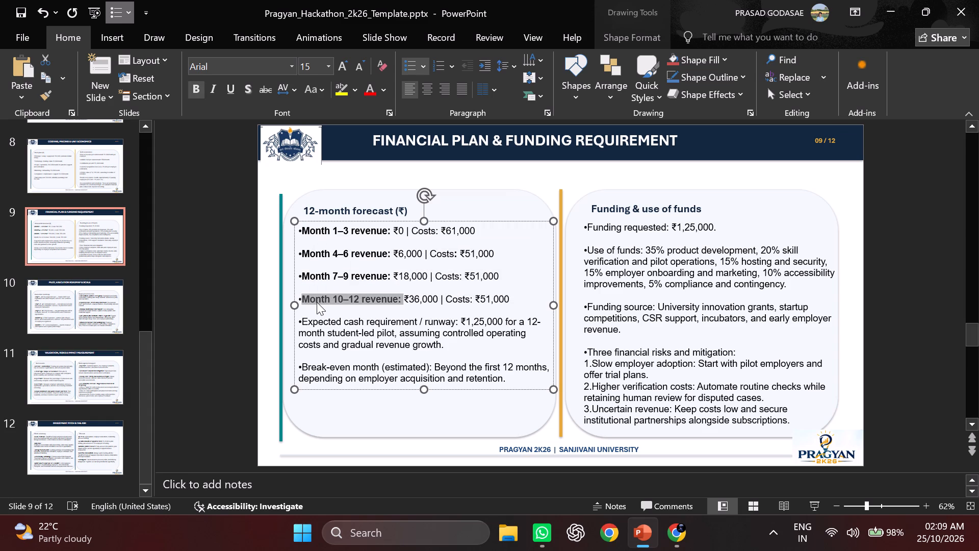
{"action": "left_click_drag", "start_coordinate": [455, 321], "coordinate": [379, 331]}
{"action": "left_click", "coordinate": [459, 323]}
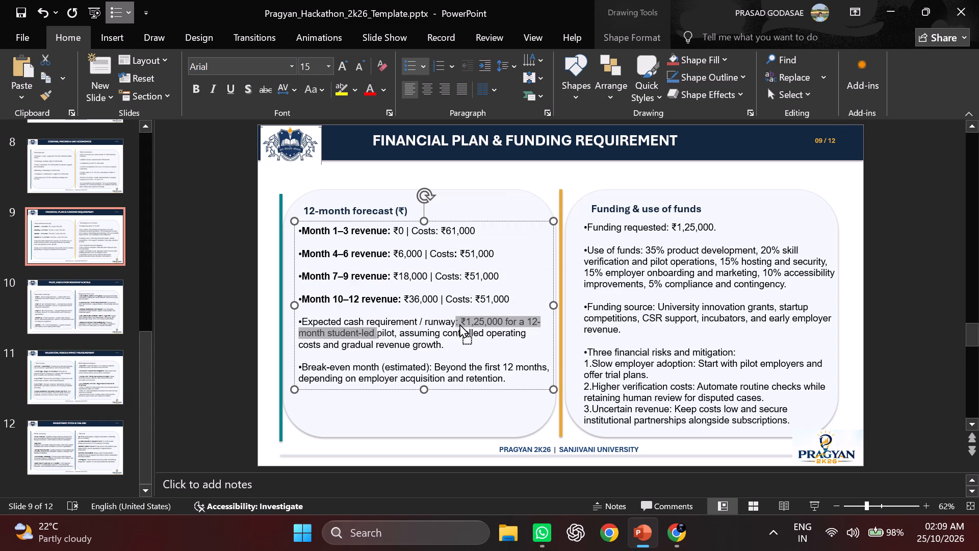
{"action": "left_click_drag", "start_coordinate": [457, 319], "coordinate": [318, 319]}
{"action": "key", "text": "ctrl+b"}
{"action": "left_click_drag", "start_coordinate": [430, 366], "coordinate": [302, 369]}
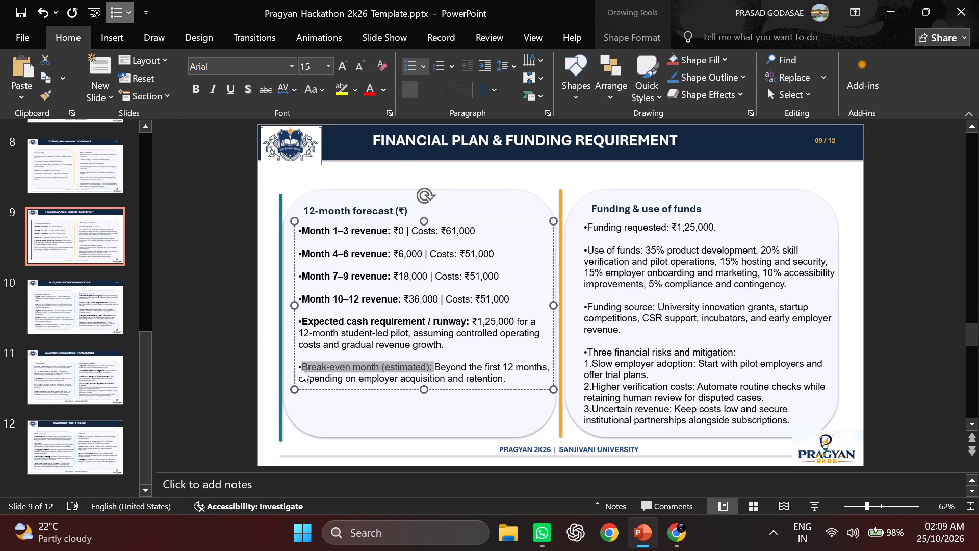
{"action": "key", "text": "ctrl+b"}
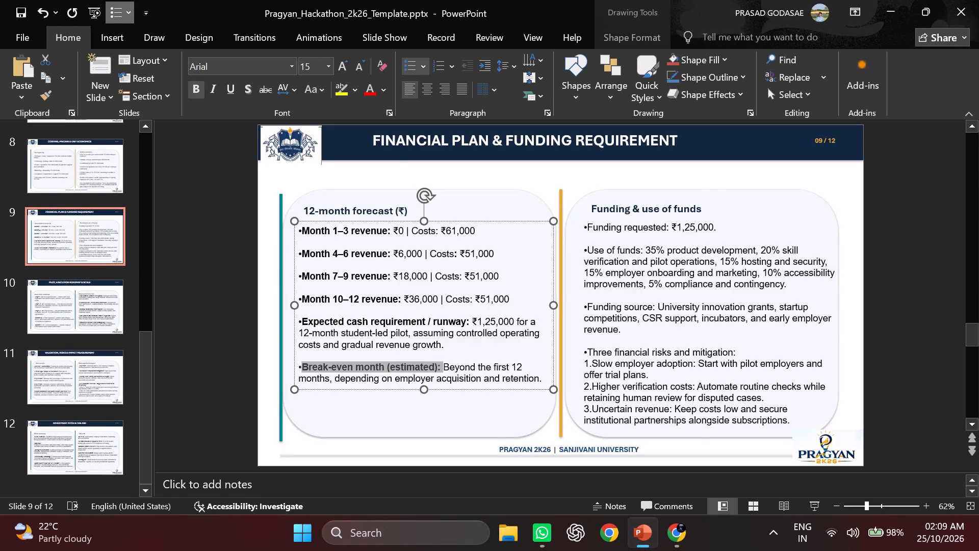
Make the four Funding & use of funds labels bold, from "Funding requested:" through "Three financial risks and mitigation:", including their colons.
{"action": "left_click_drag", "start_coordinate": [668, 227], "coordinate": [581, 227]}
{"action": "key", "text": "ctrl+b"}
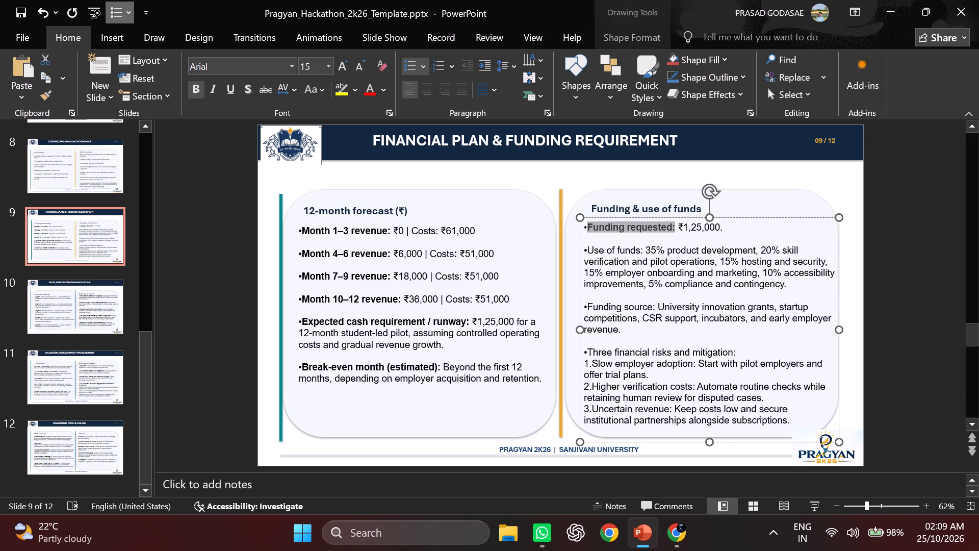
{"action": "left_click_drag", "start_coordinate": [646, 249], "coordinate": [582, 253]}
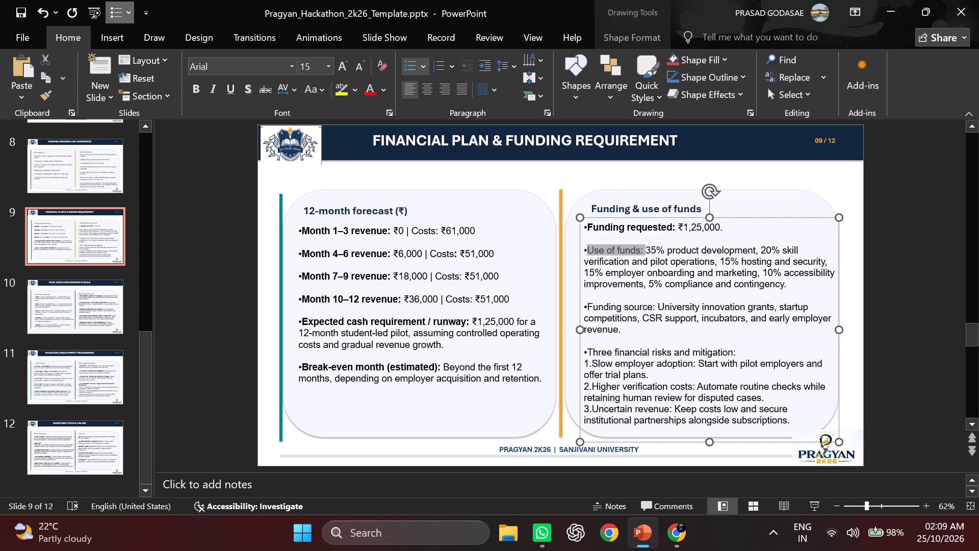
{"action": "key", "text": "ctrl+b"}
{"action": "left_click_drag", "start_coordinate": [654, 302], "coordinate": [585, 309]}
{"action": "key", "text": "ctrl+b"}
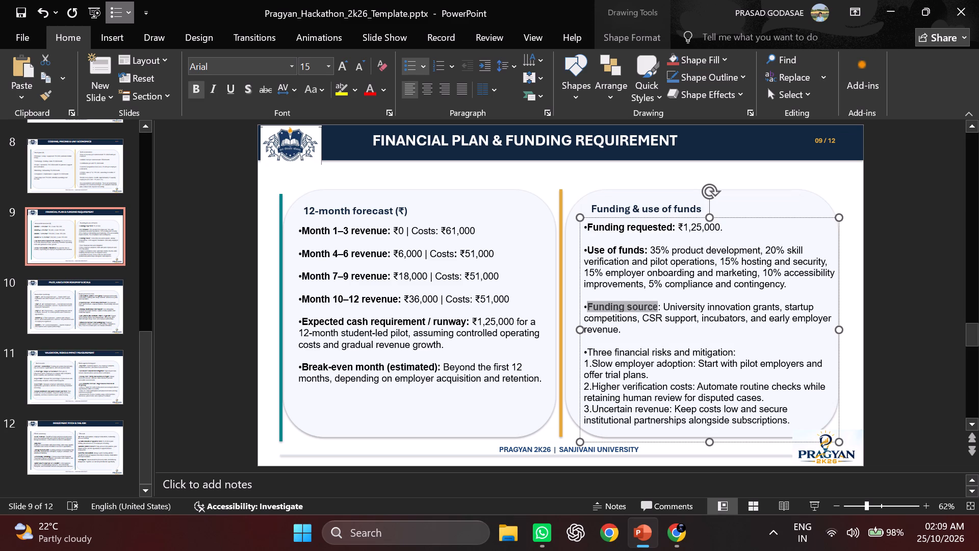
{"action": "left_click", "coordinate": [660, 306]}
{"action": "key", "text": "ctrl+b"}
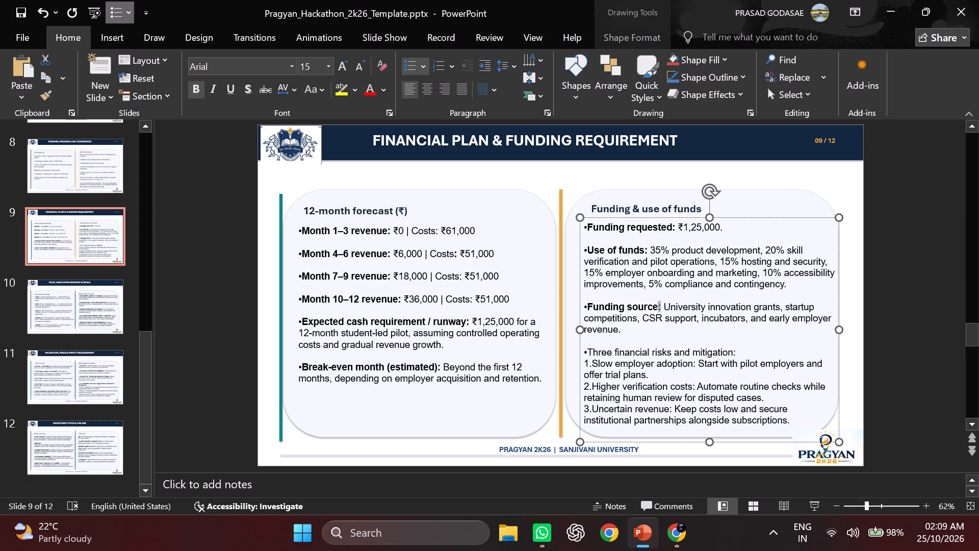
{"action": "left_click", "coordinate": [730, 349]}
{"action": "left_click", "coordinate": [738, 349]}
{"action": "left_click_drag", "start_coordinate": [738, 349], "coordinate": [611, 361]}
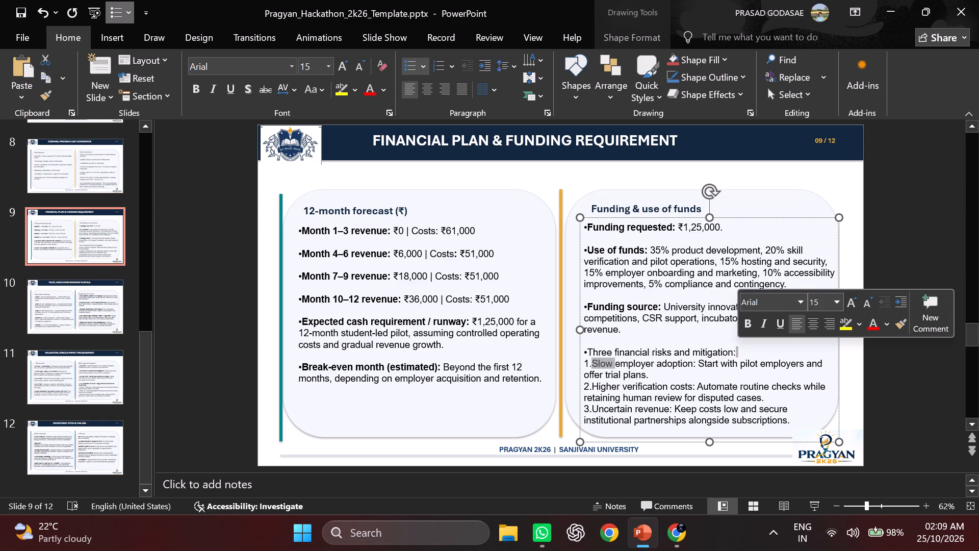
{"action": "left_click_drag", "start_coordinate": [611, 361], "coordinate": [584, 354]}
{"action": "key", "text": "ctrl+b"}
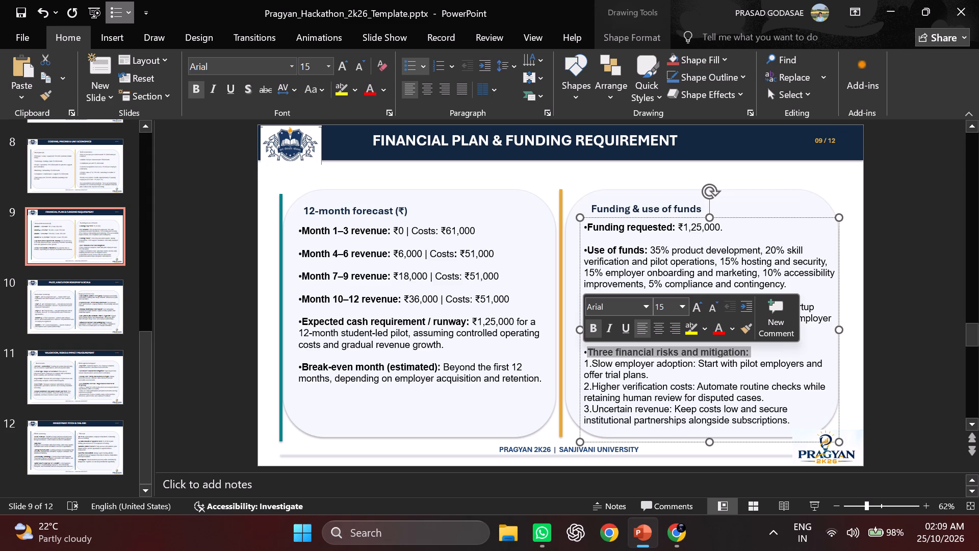
{"action": "left_click", "coordinate": [601, 378]}
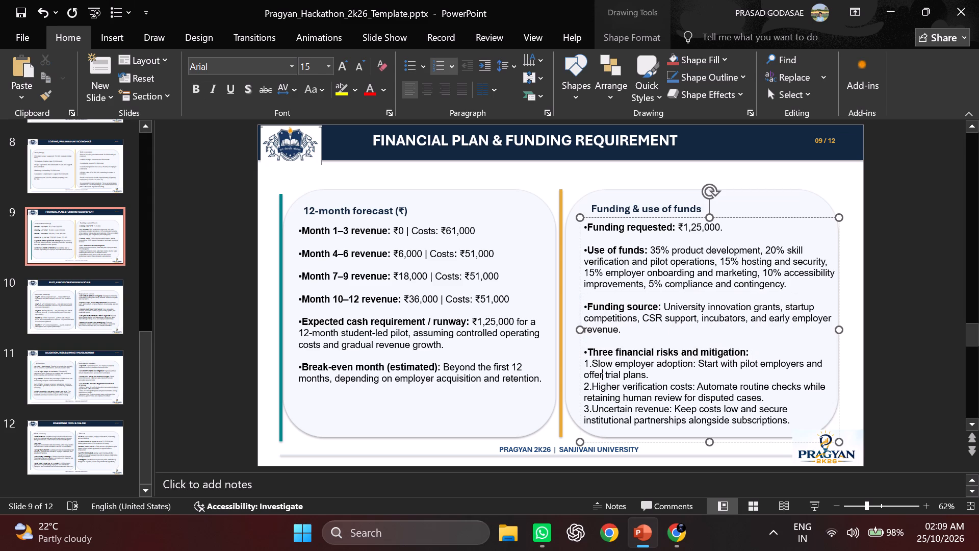
On slide 8, make the first three Cost plan labels bold, from "Prototype / setup / equipment:" through "People / operations:".
{"action": "scroll", "coordinate": [105, 244], "scroll_direction": "up", "scroll_amount": 1}
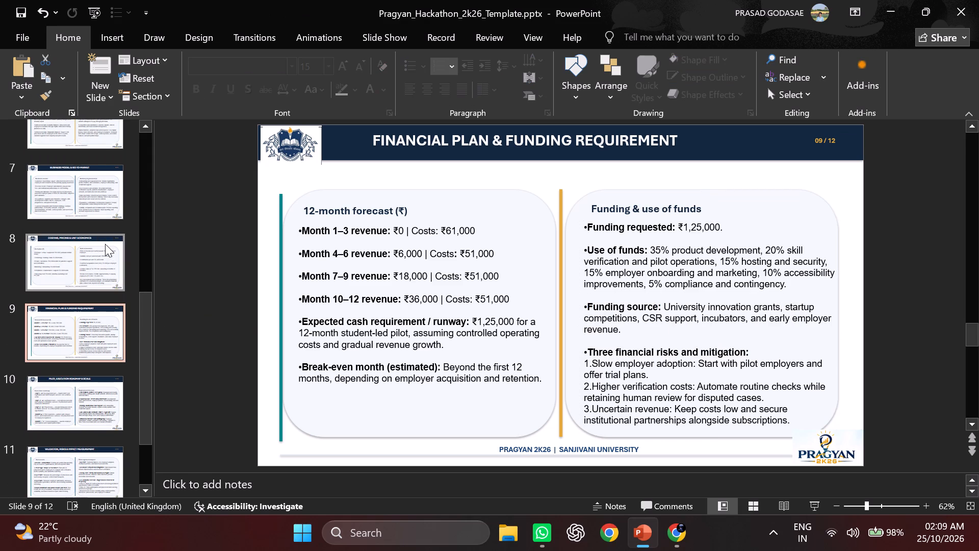
{"action": "left_click", "coordinate": [91, 277]}
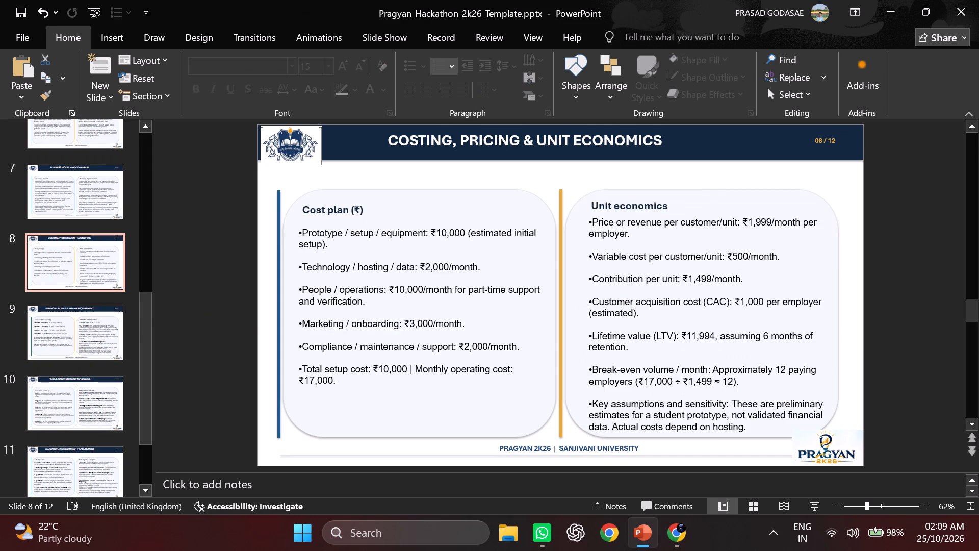
{"action": "left_click_drag", "start_coordinate": [428, 235], "coordinate": [306, 237]}
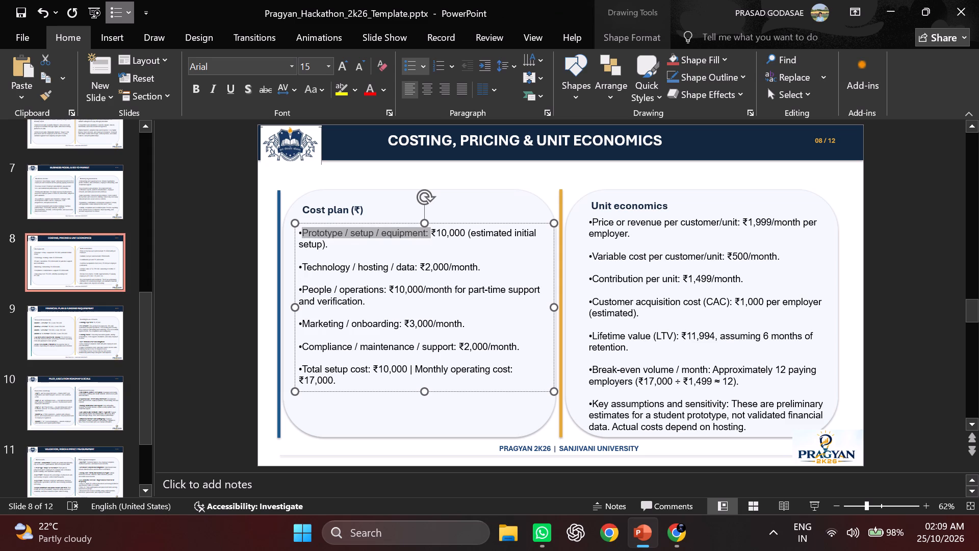
{"action": "left_click_drag", "start_coordinate": [306, 237], "coordinate": [307, 237]}
{"action": "key", "text": "ctrl+v"}
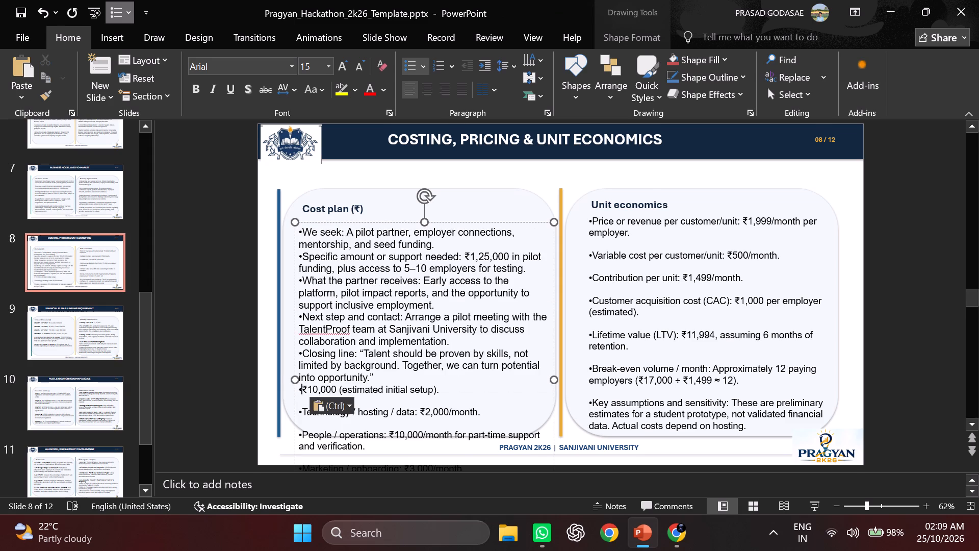
{"action": "key", "text": "ctrl+z"}
{"action": "key", "text": "ctrl+b"}
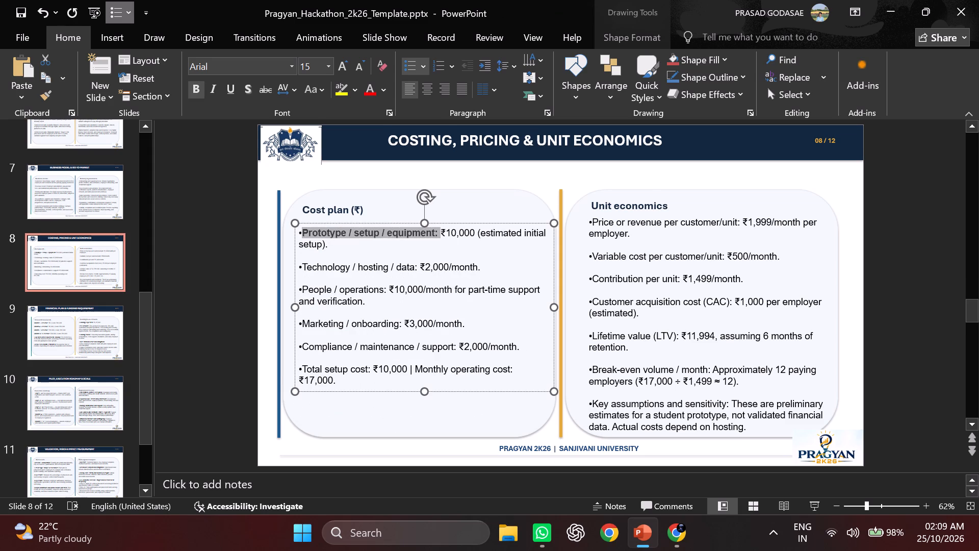
{"action": "left_click_drag", "start_coordinate": [416, 264], "coordinate": [308, 266]}
{"action": "key", "text": "ctrl+b"}
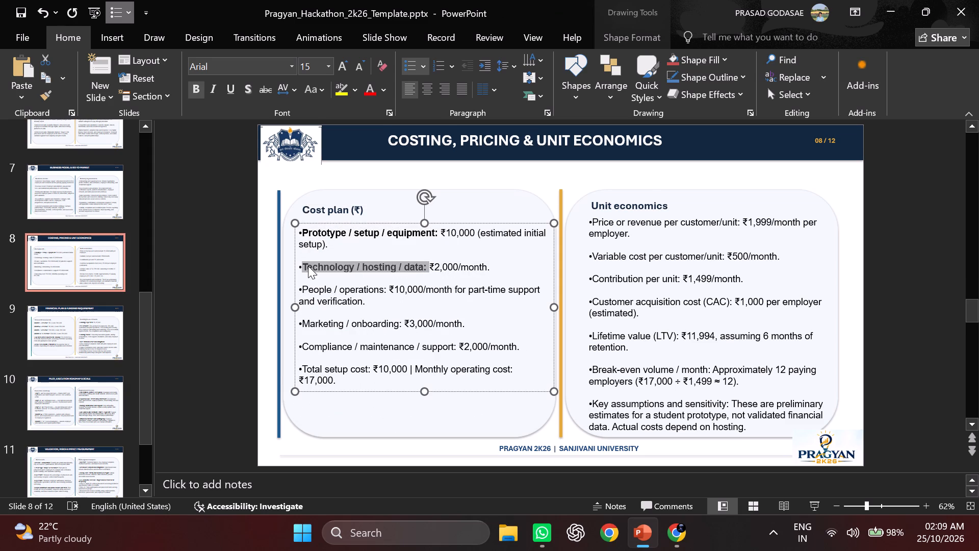
{"action": "left_click_drag", "start_coordinate": [385, 288], "coordinate": [301, 292]}
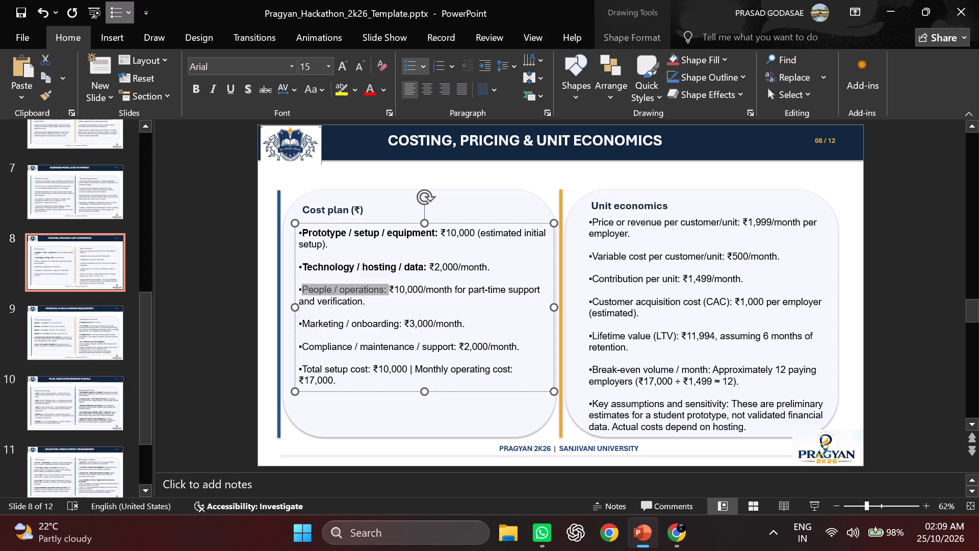
{"action": "left_click_drag", "start_coordinate": [301, 292], "coordinate": [300, 290]}
{"action": "key", "text": "ctrl+b"}
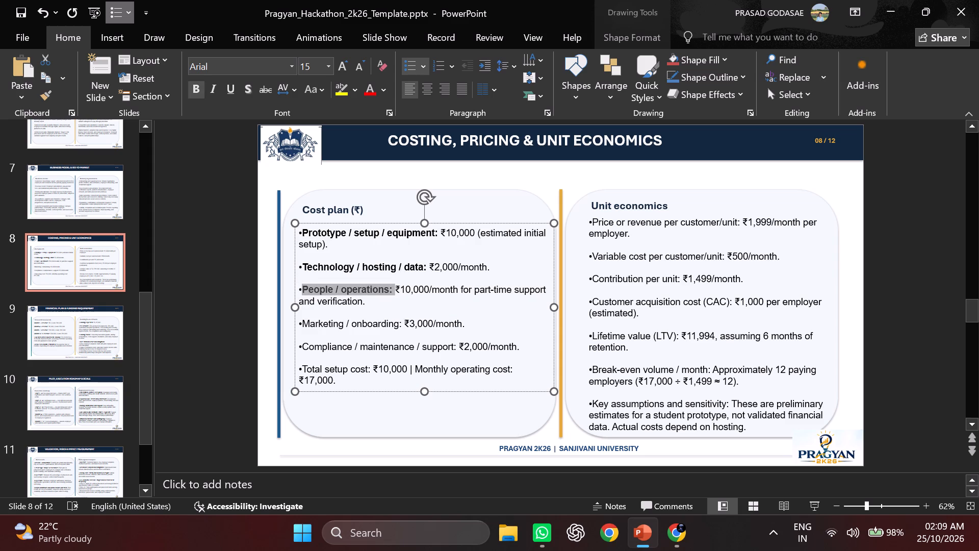
Make the Cost plan labels "Marketing / onboarding:", "Compliance / maintenance / support:" and "Total setup cost:" bold.
{"action": "left_click", "coordinate": [399, 324]}
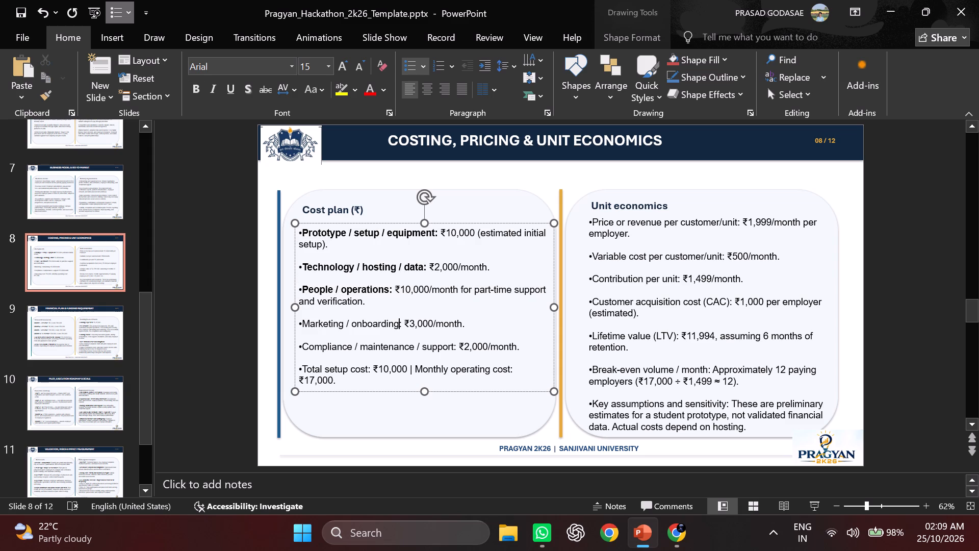
{"action": "left_click", "coordinate": [402, 324]}
{"action": "left_click_drag", "start_coordinate": [402, 324], "coordinate": [304, 328]}
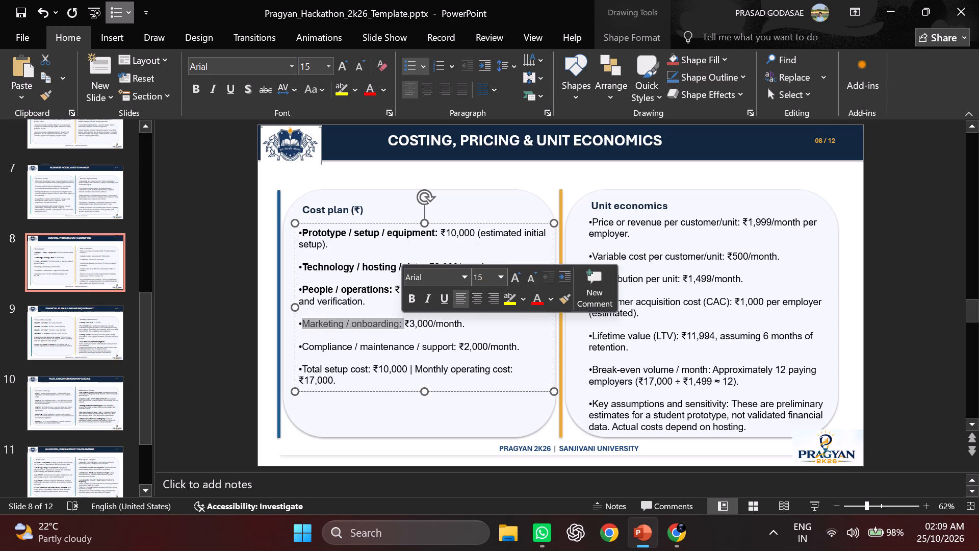
{"action": "left_click_drag", "start_coordinate": [304, 328], "coordinate": [292, 327]}
{"action": "key", "text": "ctrl+b"}
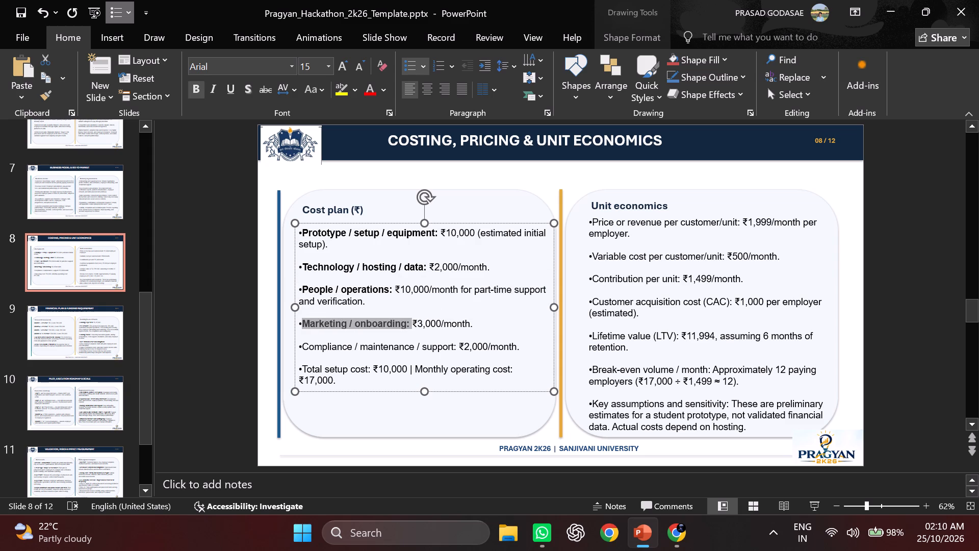
{"action": "left_click_drag", "start_coordinate": [454, 343], "coordinate": [370, 339]}
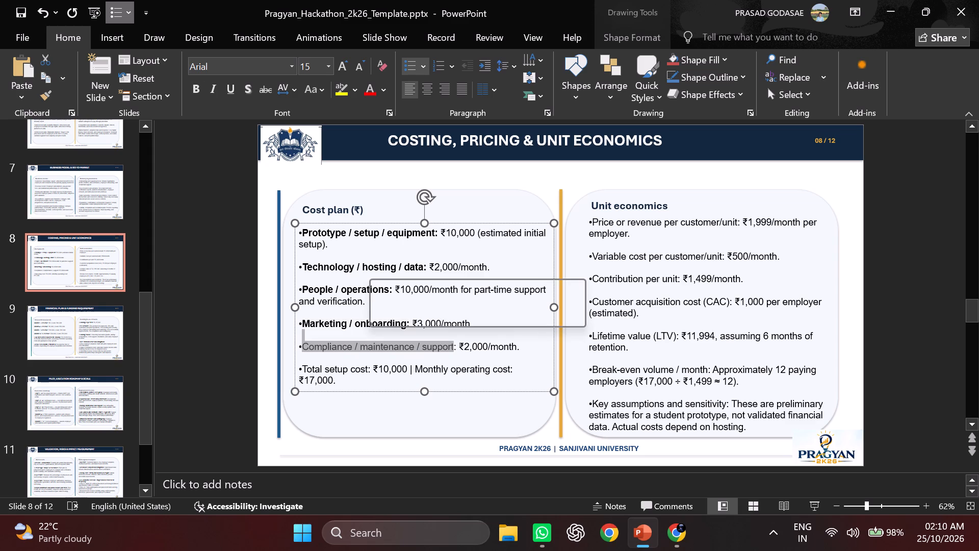
{"action": "left_click", "coordinate": [452, 345]}
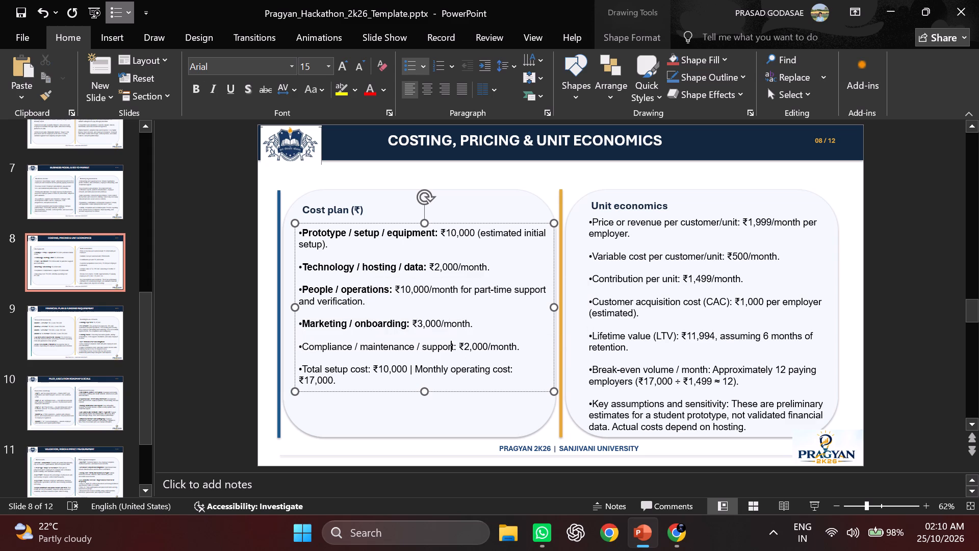
{"action": "left_click_drag", "start_coordinate": [455, 346], "coordinate": [304, 346]}
{"action": "left_click_drag", "start_coordinate": [456, 347], "coordinate": [338, 352]}
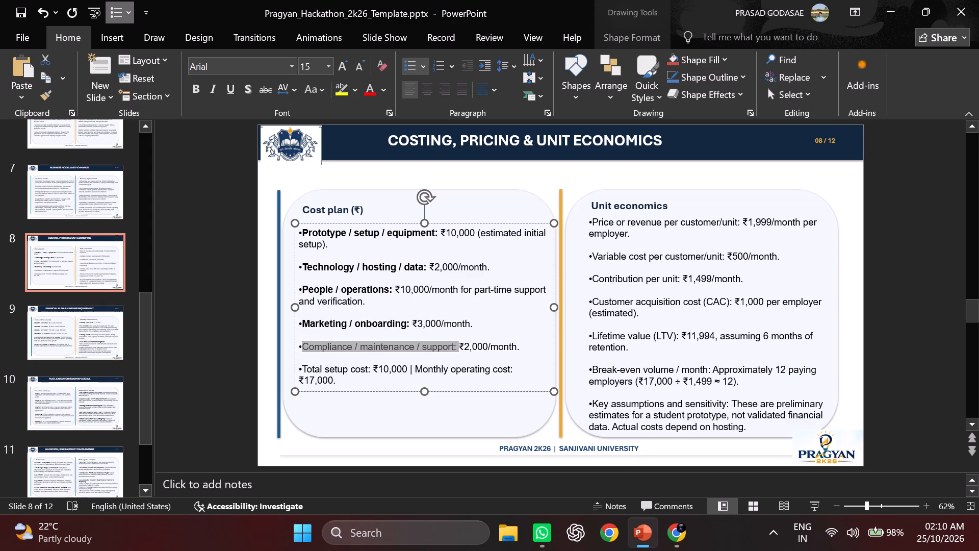
{"action": "left_click_drag", "start_coordinate": [338, 352], "coordinate": [311, 352]}
{"action": "key", "text": "ctrl+b"}
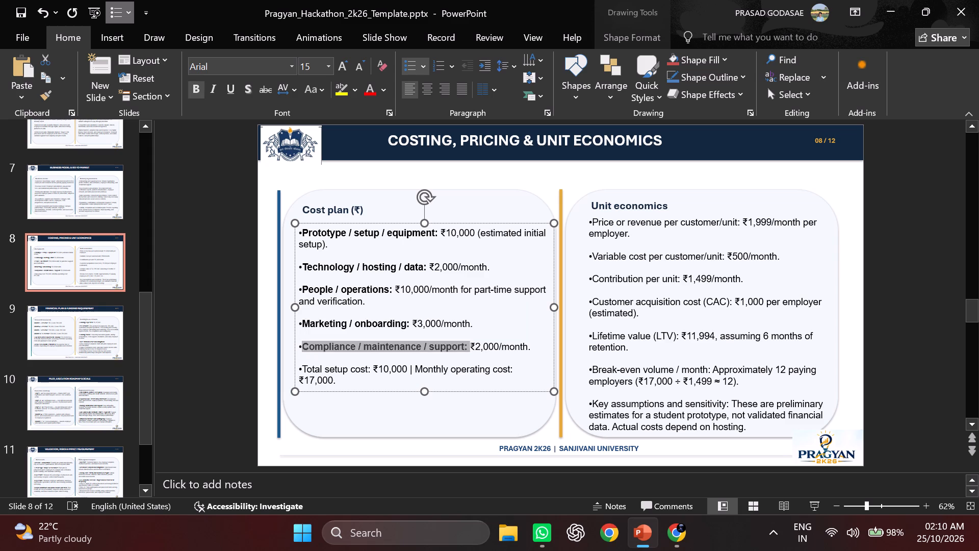
{"action": "left_click_drag", "start_coordinate": [370, 374], "coordinate": [314, 365]}
{"action": "key", "text": "ctrl+b"}
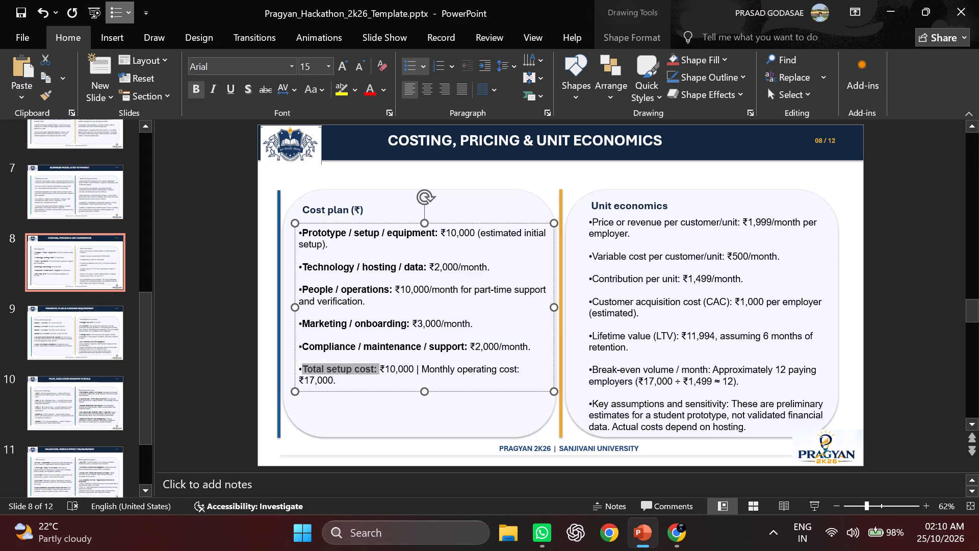
Make the first four Unit economics labels bold, from "Price or revenue per customer/unit" through "Customer acquisition cost (CAC):".
{"action": "left_click_drag", "start_coordinate": [738, 224], "coordinate": [625, 222]}
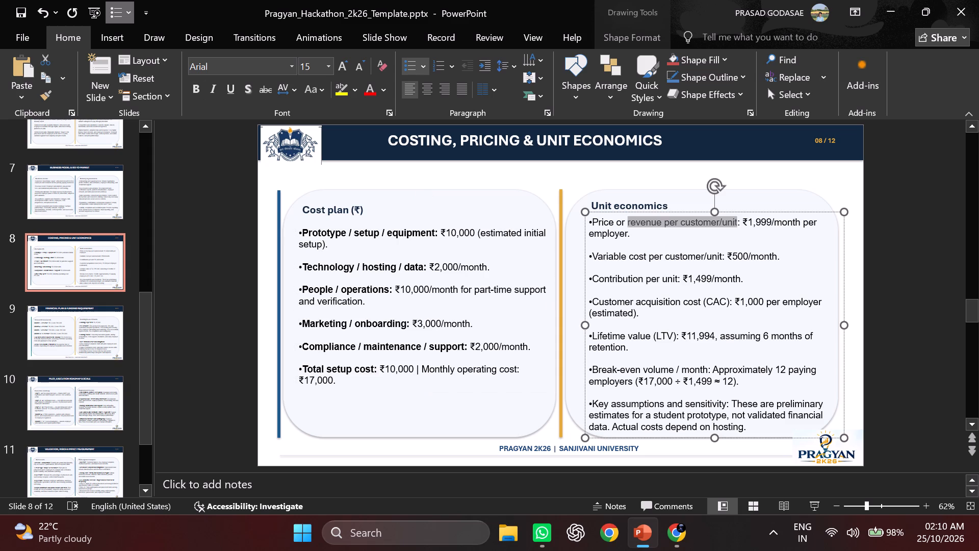
{"action": "left_click_drag", "start_coordinate": [625, 222], "coordinate": [605, 221]}
{"action": "key", "text": "ctrl+b"}
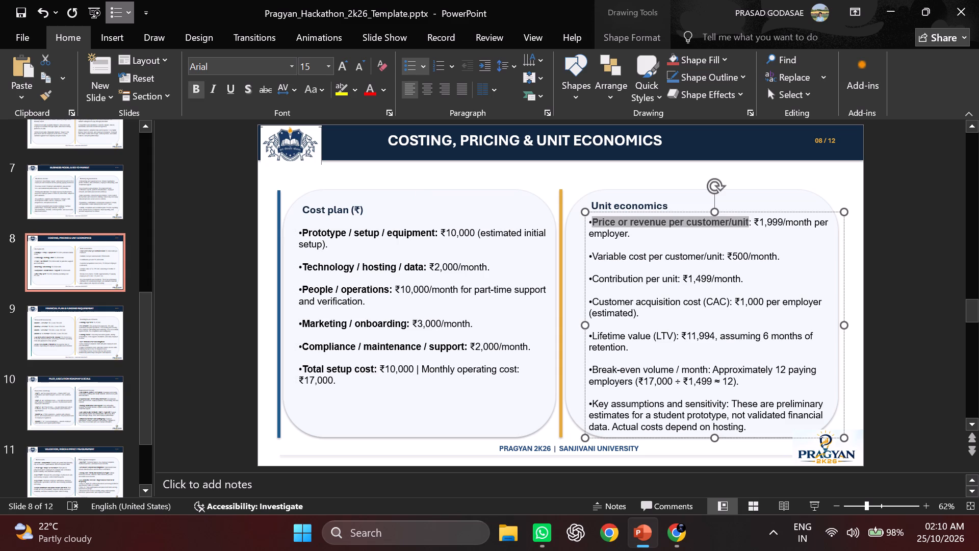
{"action": "left_click_drag", "start_coordinate": [726, 257], "coordinate": [606, 256]}
{"action": "key", "text": "ctrl+b"}
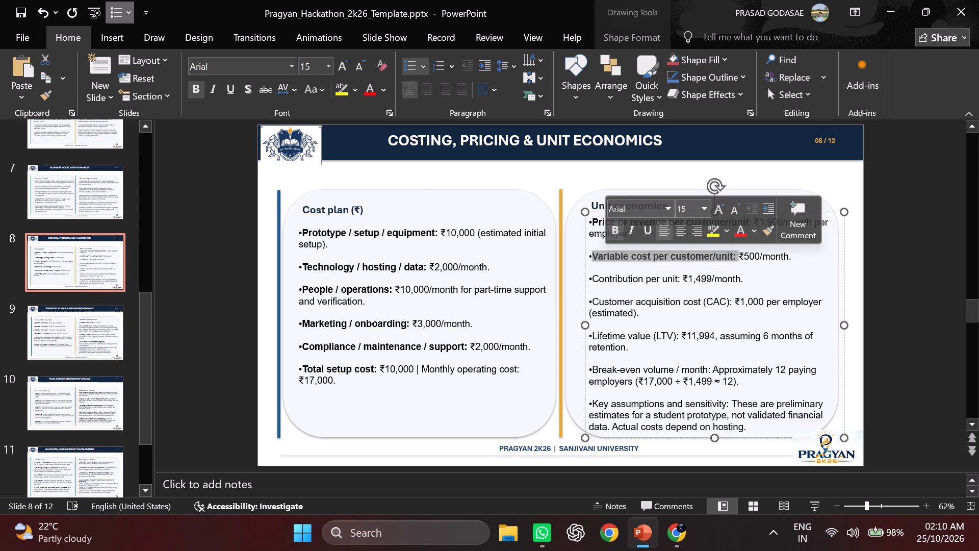
{"action": "left_click_drag", "start_coordinate": [681, 281], "coordinate": [609, 281]}
{"action": "key", "text": "ctrl+b"}
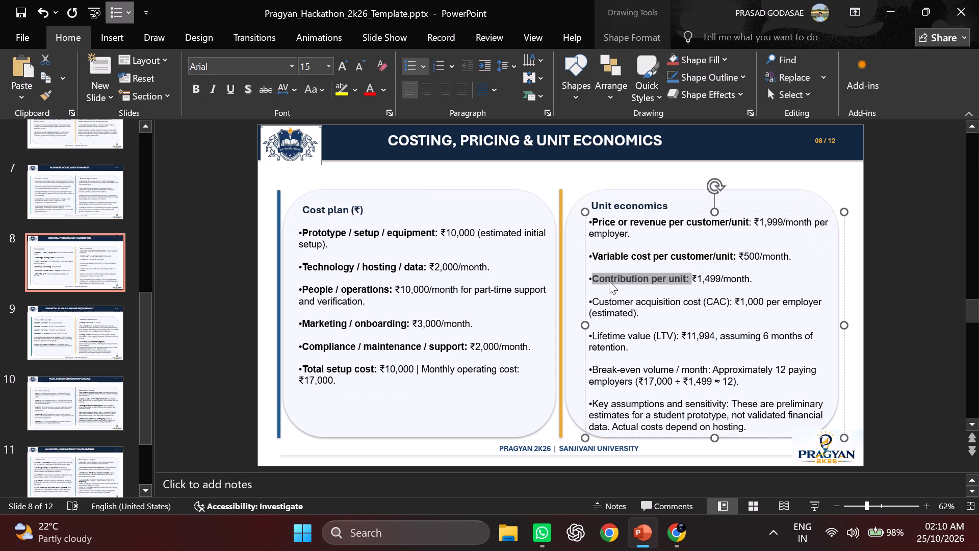
{"action": "left_click_drag", "start_coordinate": [732, 300], "coordinate": [602, 305]}
{"action": "key", "text": "ctrl+b"}
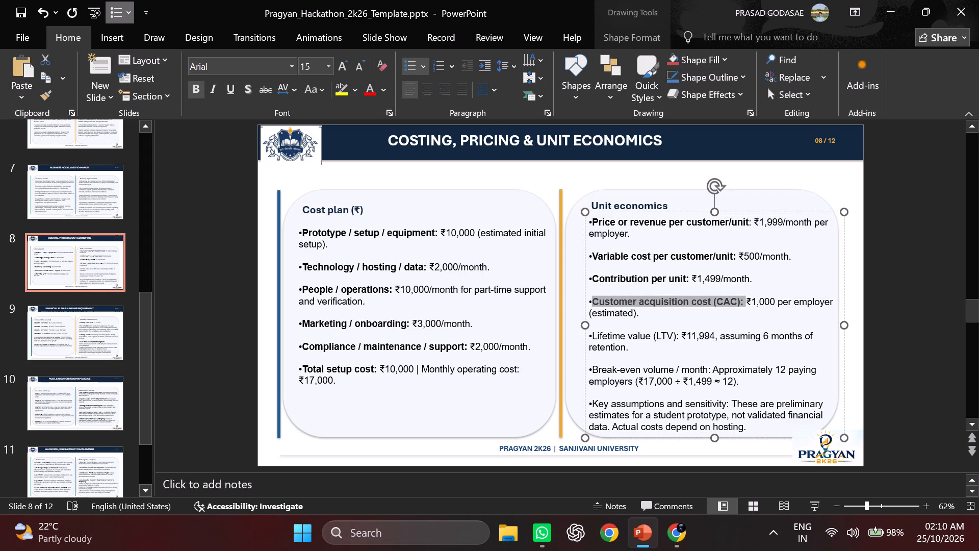
Make the Unit economics labels "Lifetime value (LTV):", "Break-even volume / month:" and "Key assumptions and sensitivity:" bold.
{"action": "left_click_drag", "start_coordinate": [680, 336], "coordinate": [605, 337]}
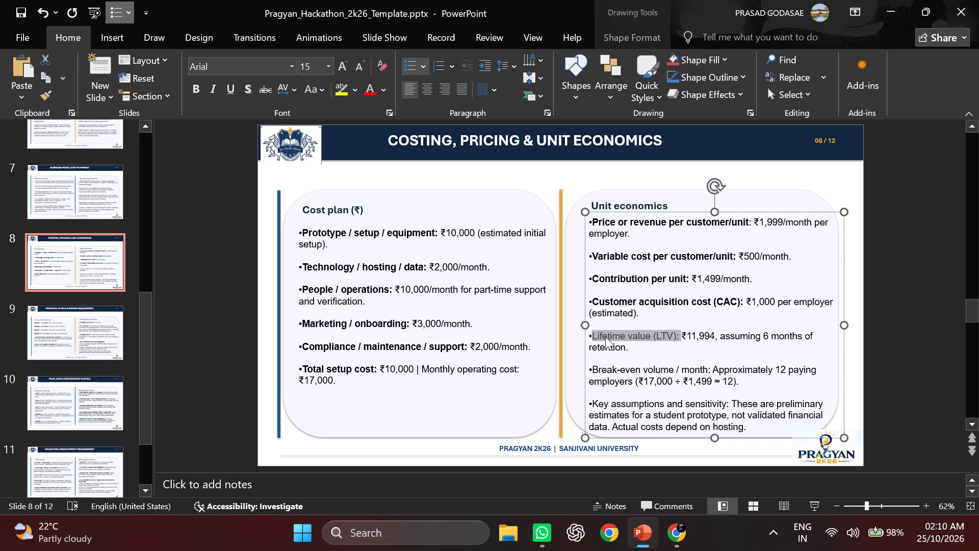
{"action": "key", "text": "ctrl+b"}
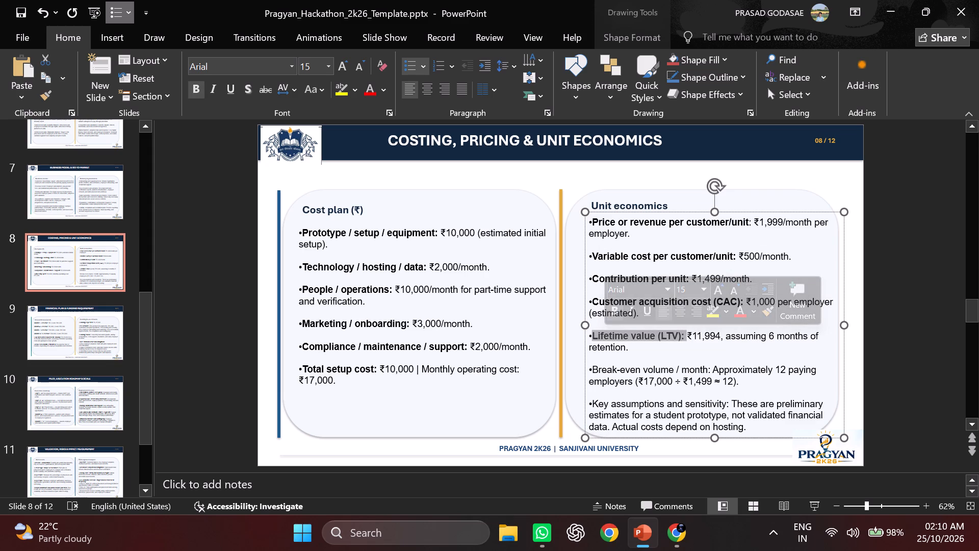
{"action": "left_click_drag", "start_coordinate": [710, 368], "coordinate": [564, 371]}
{"action": "key", "text": "ctrl+b"}
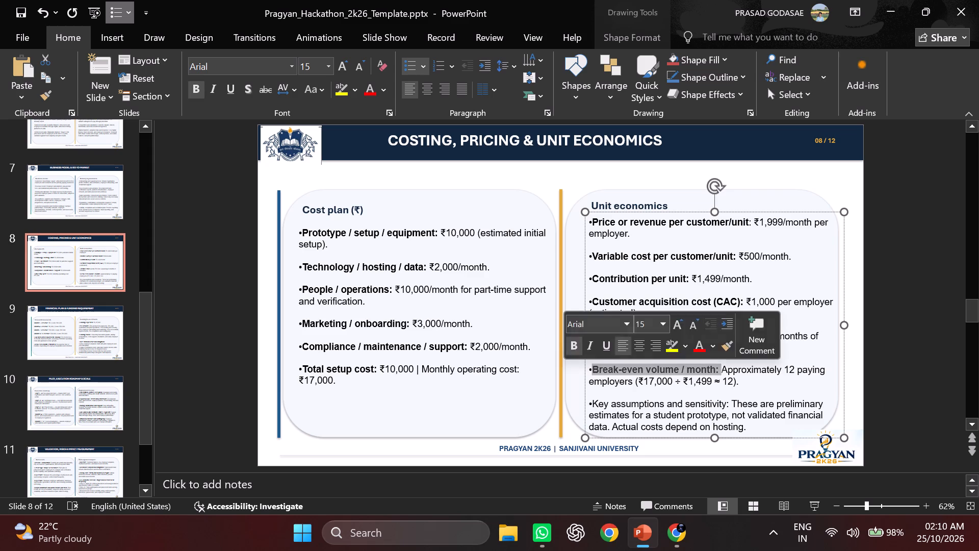
{"action": "left_click_drag", "start_coordinate": [730, 400], "coordinate": [590, 407]}
{"action": "key", "text": "ctrl+b"}
{"action": "left_click", "coordinate": [536, 359]}
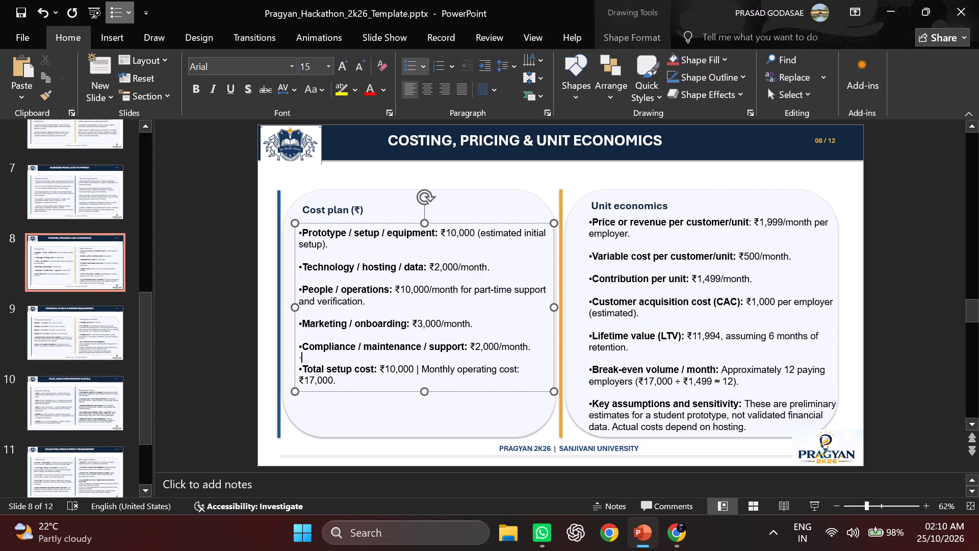
On slide 7, make the Business model labels "Customer / beneficiary / payer:", "Revenue model:" and "Pricing and rationale:" bold.
{"action": "left_click", "coordinate": [76, 207]}
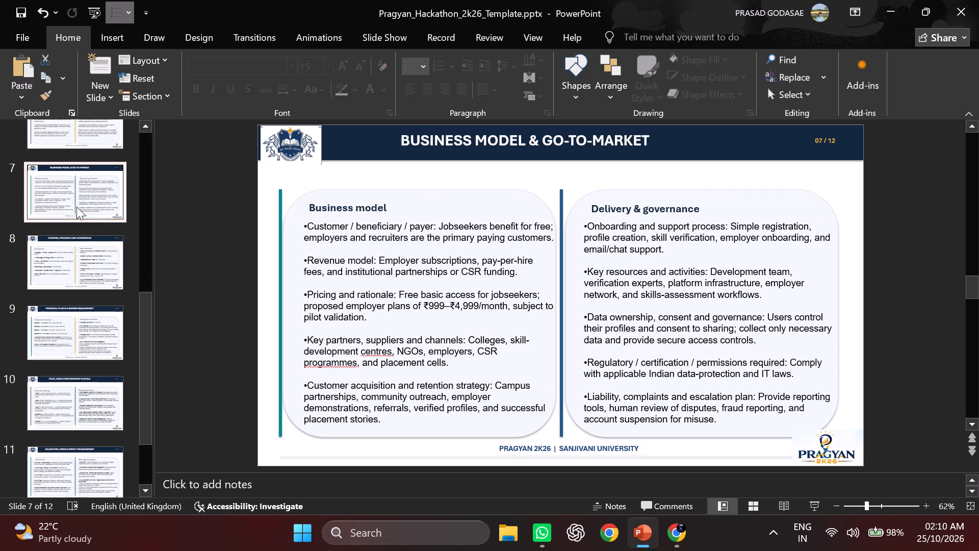
{"action": "left_click_drag", "start_coordinate": [438, 226], "coordinate": [353, 226]}
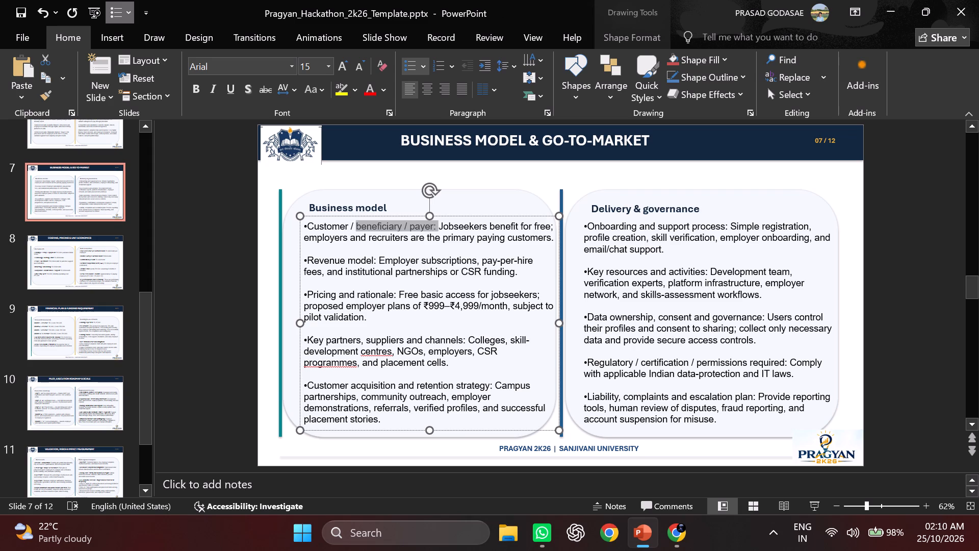
{"action": "left_click_drag", "start_coordinate": [353, 226], "coordinate": [319, 226]}
{"action": "key", "text": "ctrl+b"}
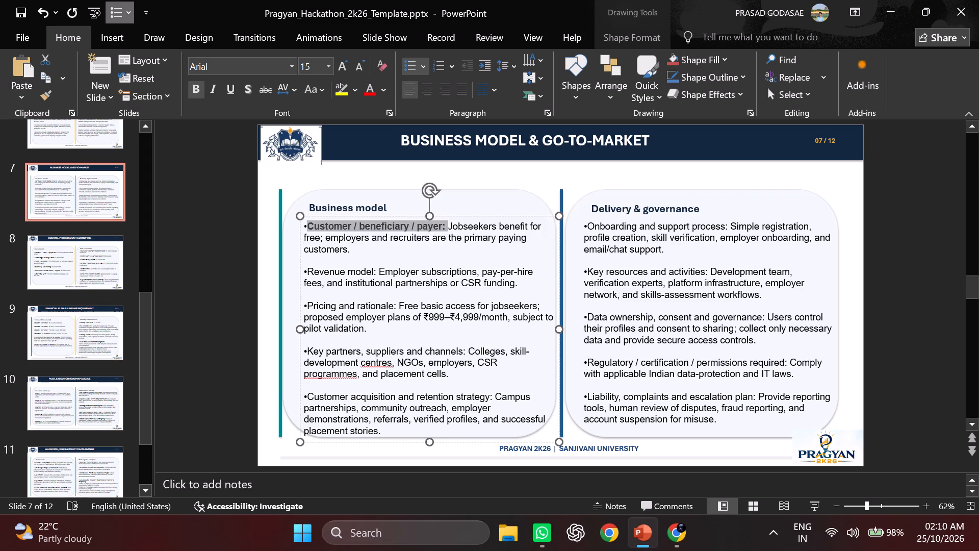
{"action": "left_click_drag", "start_coordinate": [376, 269], "coordinate": [312, 269]}
{"action": "key", "text": "ctrl+b"}
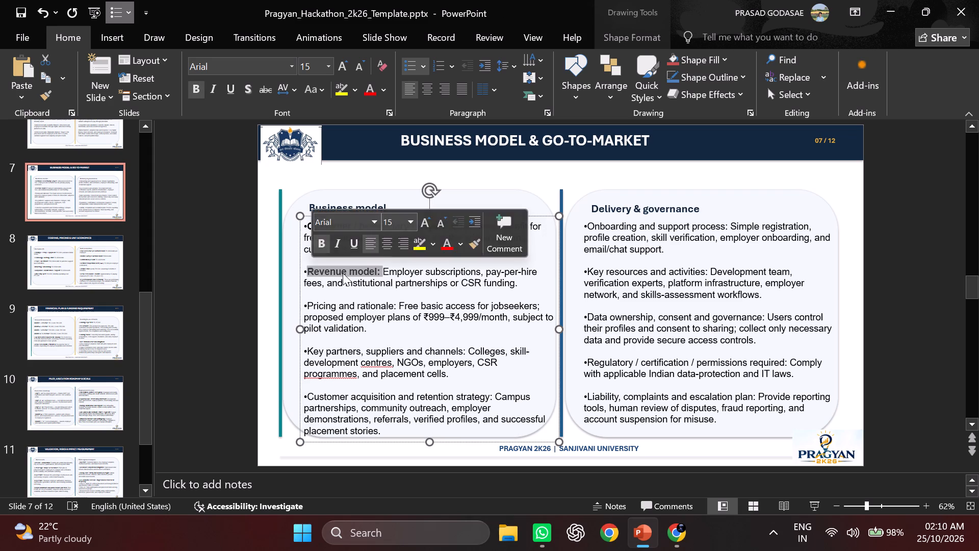
{"action": "left_click_drag", "start_coordinate": [396, 303], "coordinate": [312, 310]}
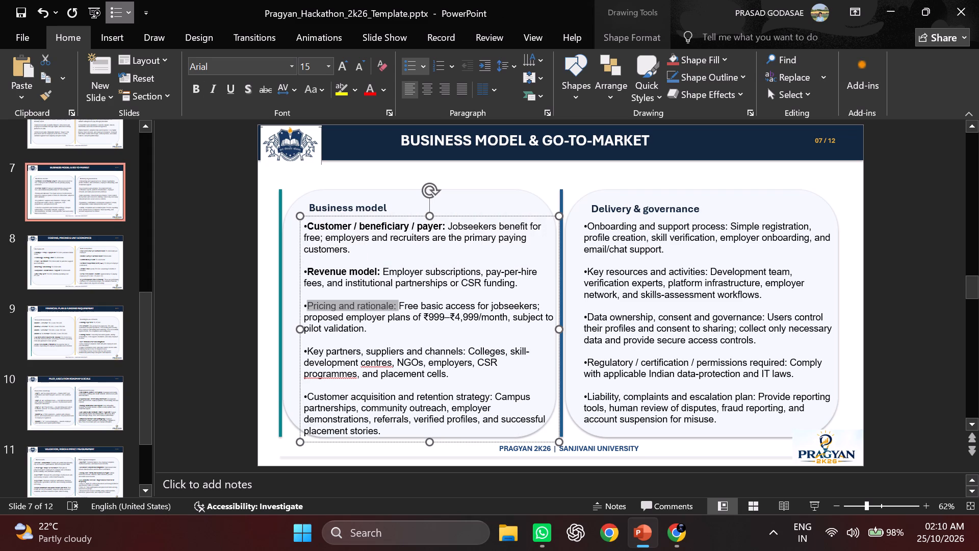
{"action": "left_click_drag", "start_coordinate": [312, 310], "coordinate": [312, 307]}
{"action": "key", "text": "ctrl+b"}
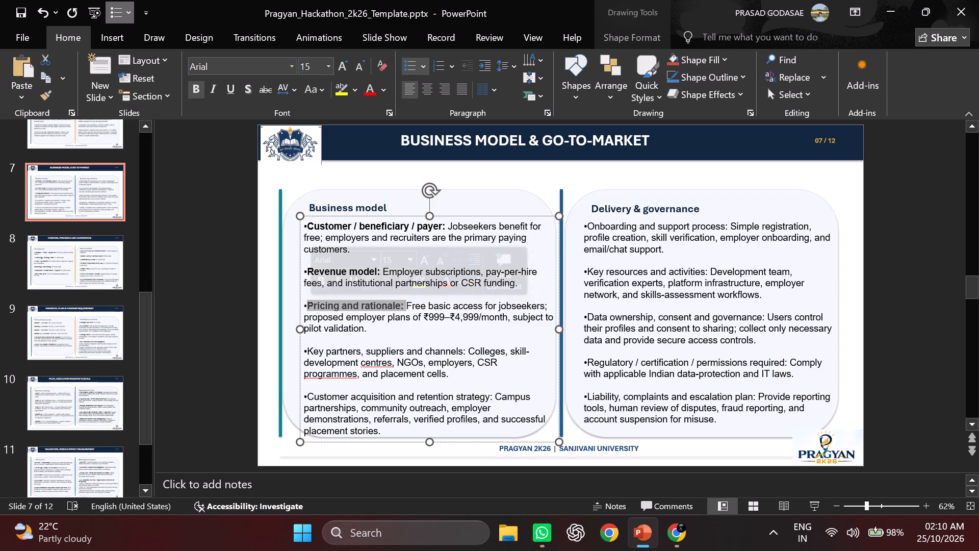
Make the Business model labels "Key partners, suppliers and channels:" and "Customer acquisition and retention strategy:" bold.
{"action": "left_click_drag", "start_coordinate": [463, 349], "coordinate": [357, 349]}
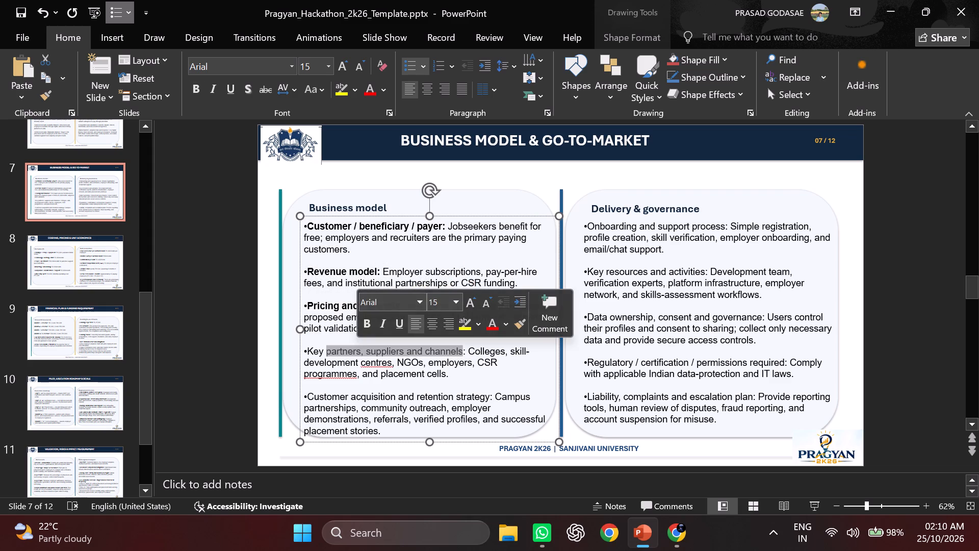
{"action": "left_click", "coordinate": [468, 349]}
{"action": "left_click_drag", "start_coordinate": [466, 347], "coordinate": [324, 350]}
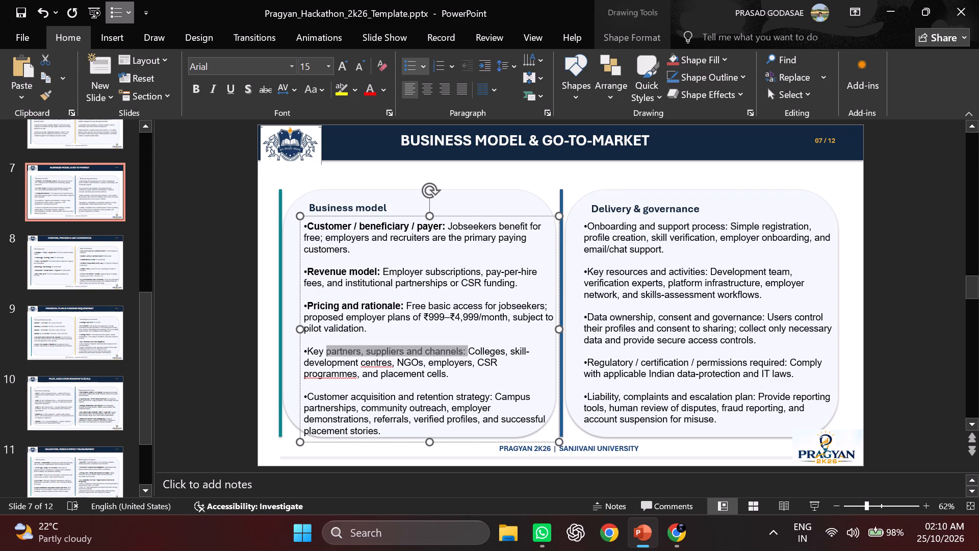
{"action": "left_click_drag", "start_coordinate": [324, 350], "coordinate": [316, 350]}
{"action": "key", "text": "ctrl+b"}
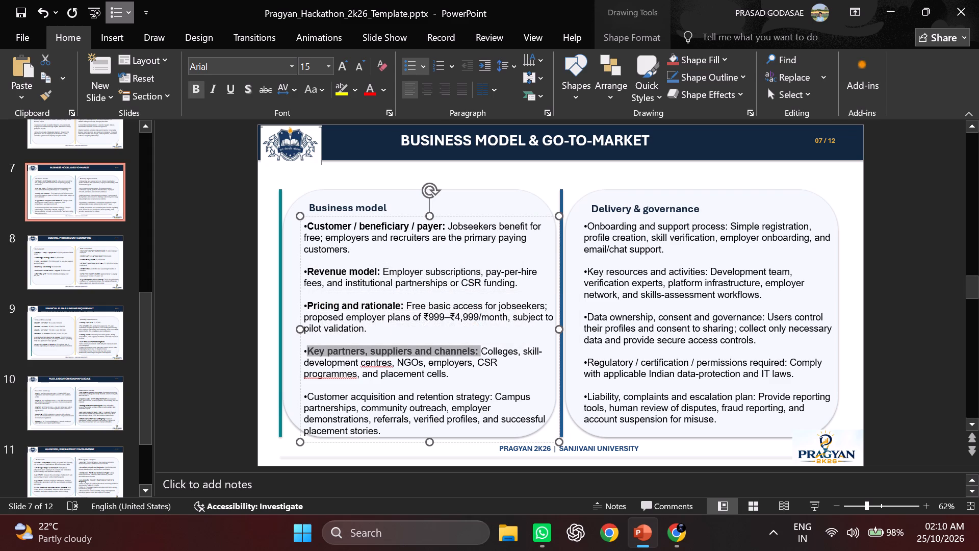
{"action": "left_click_drag", "start_coordinate": [493, 392], "coordinate": [295, 392]}
{"action": "key", "text": "ctrl+b"}
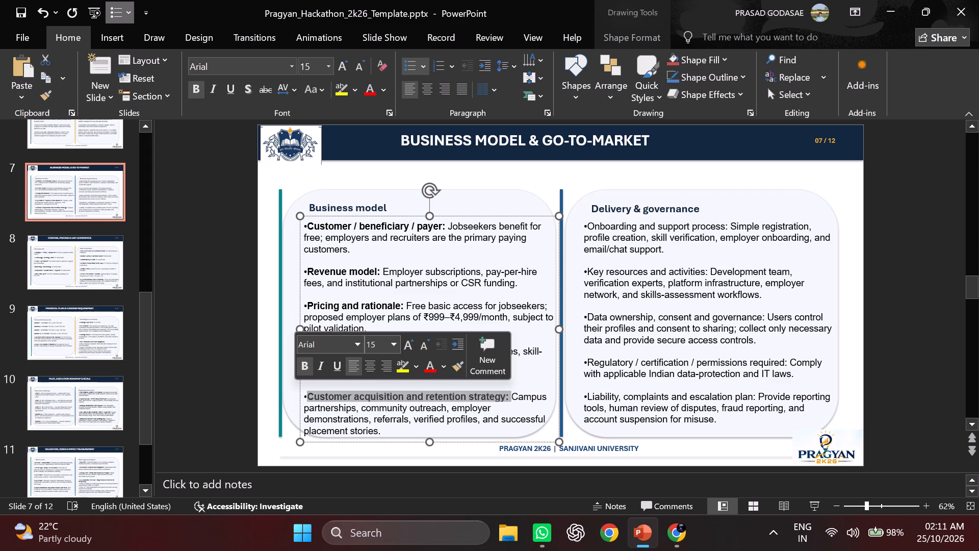
Nudge the Business model body text box slightly upward so its text fits within the rounded card.
{"action": "left_click", "coordinate": [415, 213]}
{"action": "left_click", "coordinate": [412, 215]}
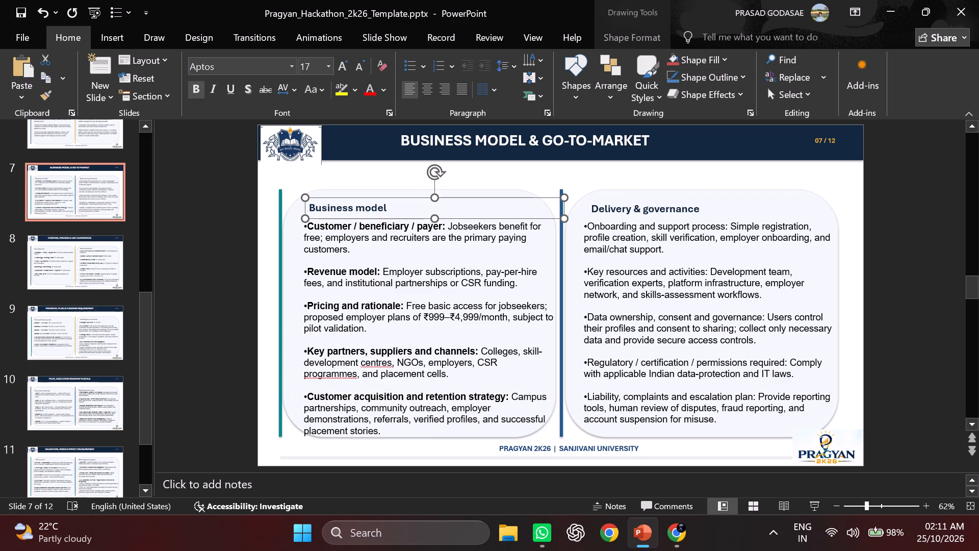
{"action": "left_click", "coordinate": [407, 219]}
{"action": "left_click", "coordinate": [390, 227]}
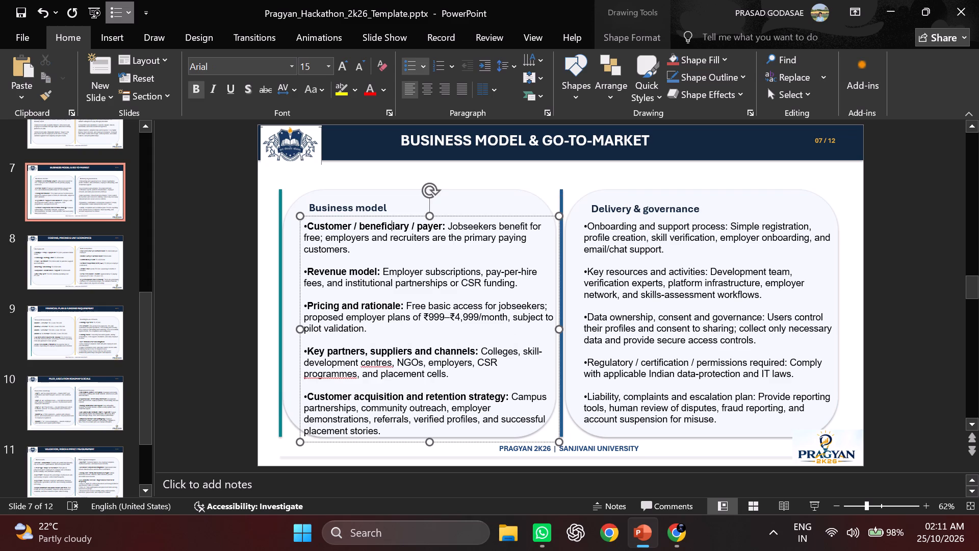
{"action": "left_click", "coordinate": [410, 216]}
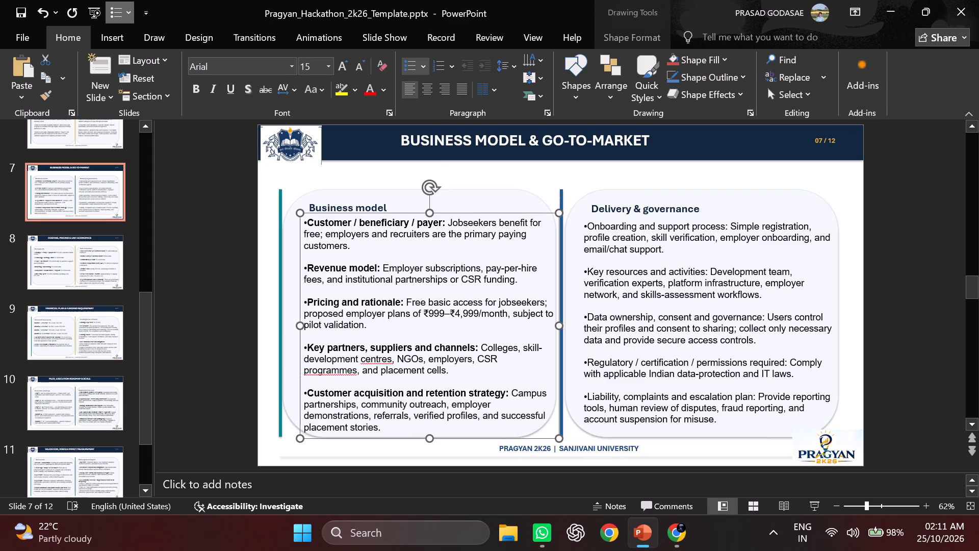
Make the Delivery & governance labels "Onboarding and support process:", "Key resources and activities:" and "Data ownership, consent and governance:" bold.
{"action": "left_click", "coordinate": [680, 227]}
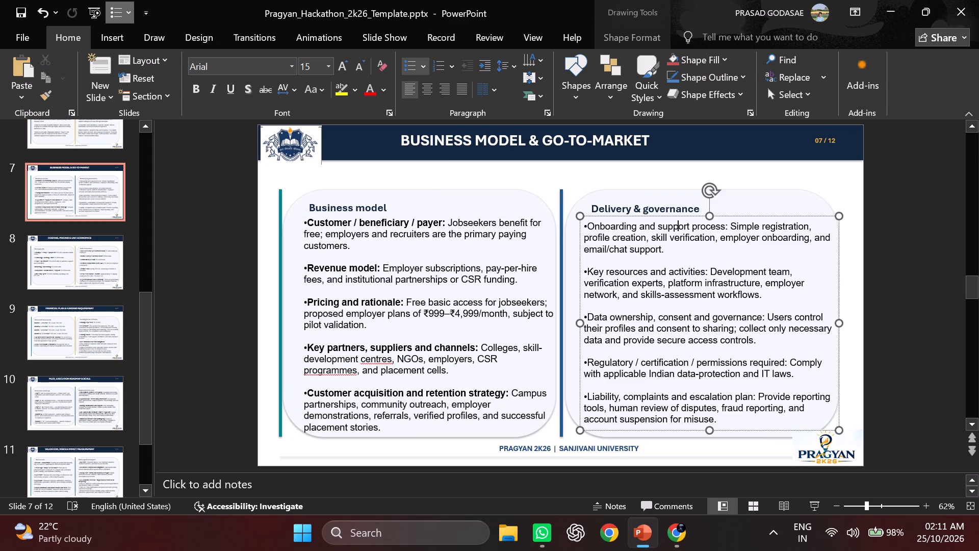
{"action": "left_click_drag", "start_coordinate": [727, 227], "coordinate": [590, 228]}
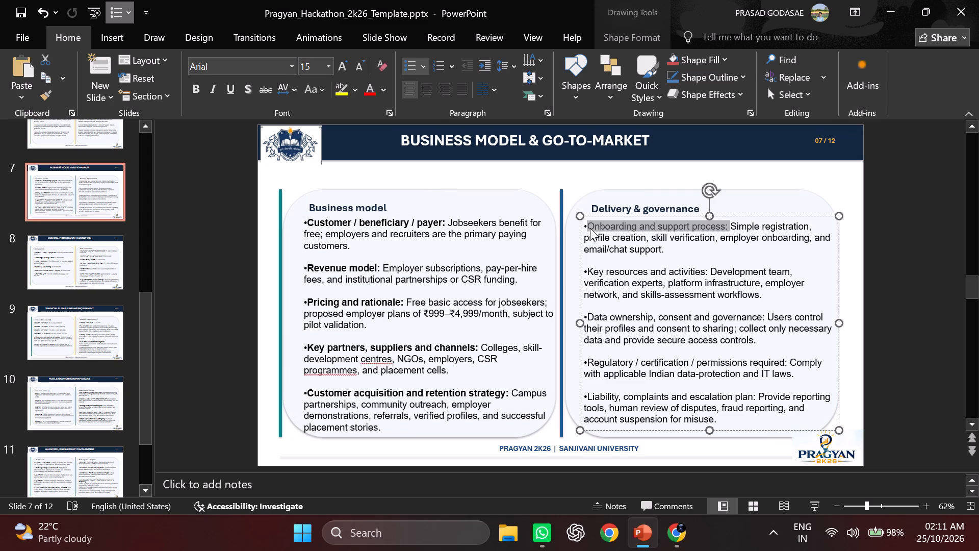
{"action": "key", "text": "ctrl+b"}
{"action": "left_click_drag", "start_coordinate": [708, 270], "coordinate": [606, 274]}
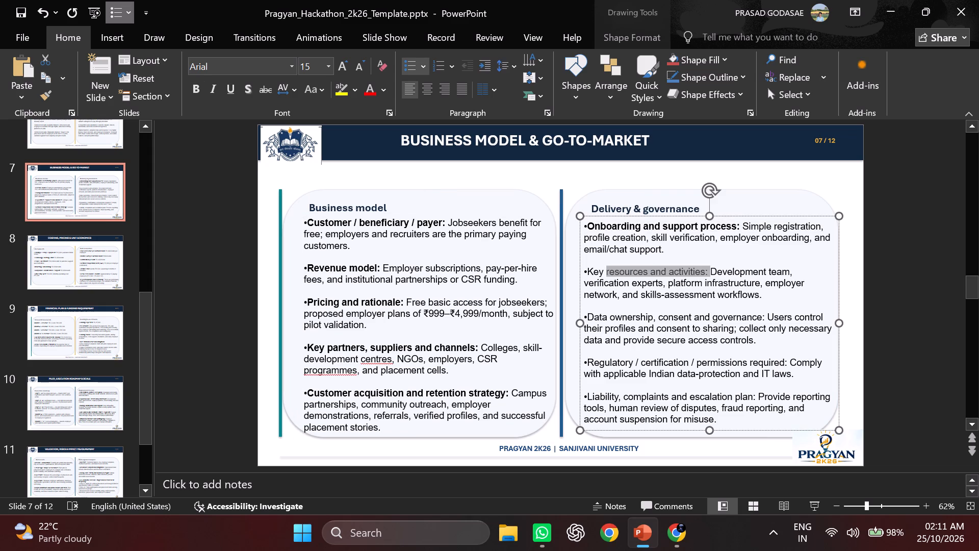
{"action": "left_click_drag", "start_coordinate": [606, 274], "coordinate": [597, 274]}
{"action": "key", "text": "ctrl+b"}
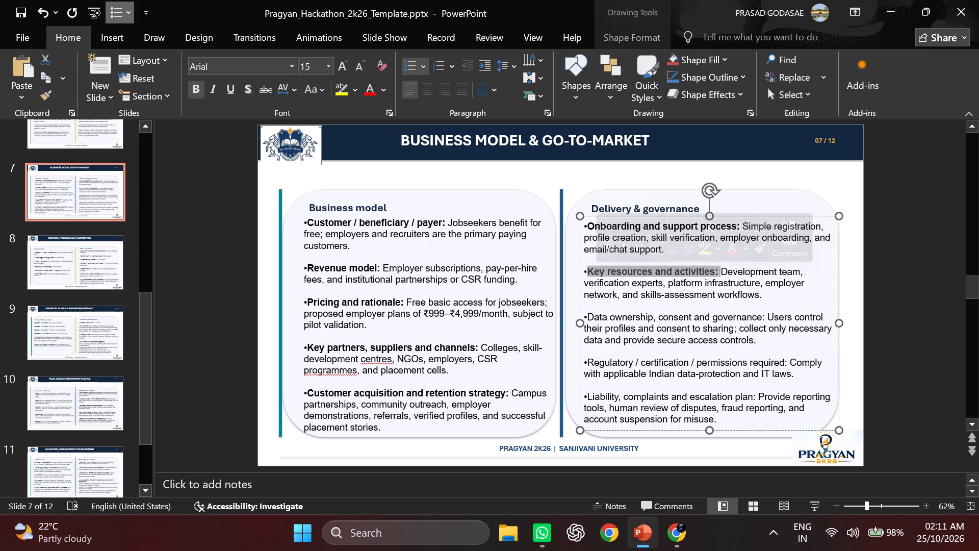
{"action": "left_click_drag", "start_coordinate": [764, 317], "coordinate": [586, 317]}
{"action": "key", "text": "ctrl+b"}
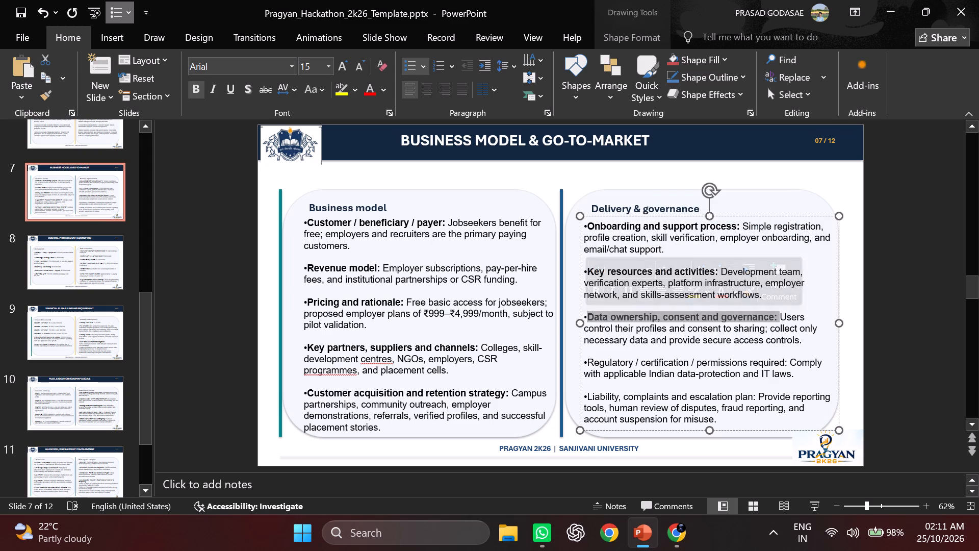
Make the Delivery & governance labels "Regulatory / certification / permissions required:" and "Liability, complaints and escalation plan:" bold.
{"action": "left_click_drag", "start_coordinate": [786, 360], "coordinate": [630, 367]}
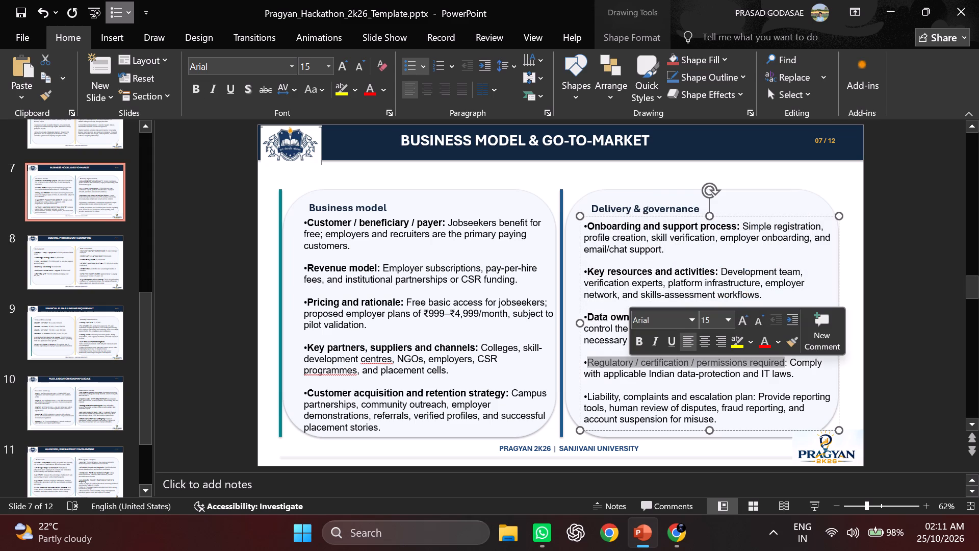
{"action": "left_click", "coordinate": [790, 361]}
{"action": "left_click_drag", "start_coordinate": [786, 361], "coordinate": [539, 363]}
{"action": "key", "text": "ctrl+b"}
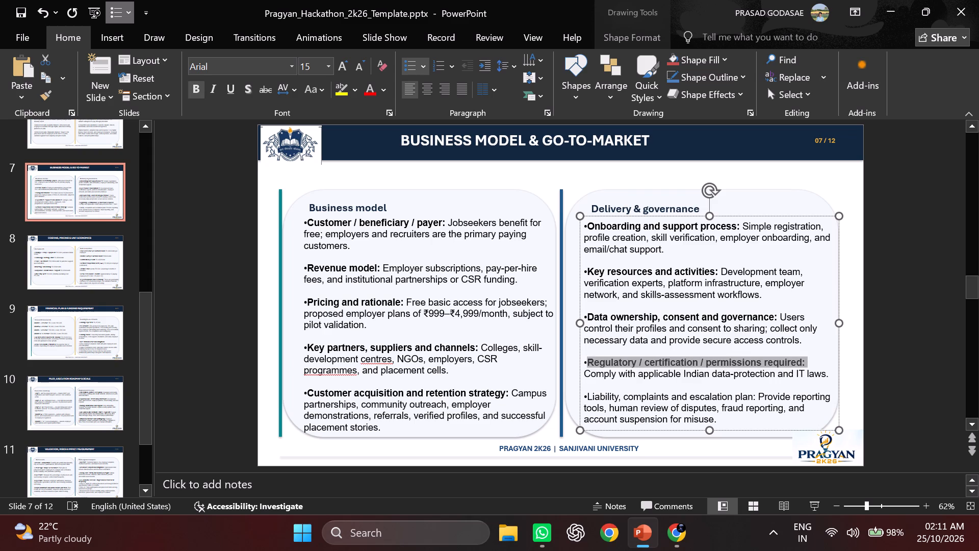
{"action": "left_click_drag", "start_coordinate": [755, 395], "coordinate": [592, 401]}
{"action": "key", "text": "ctrl+b"}
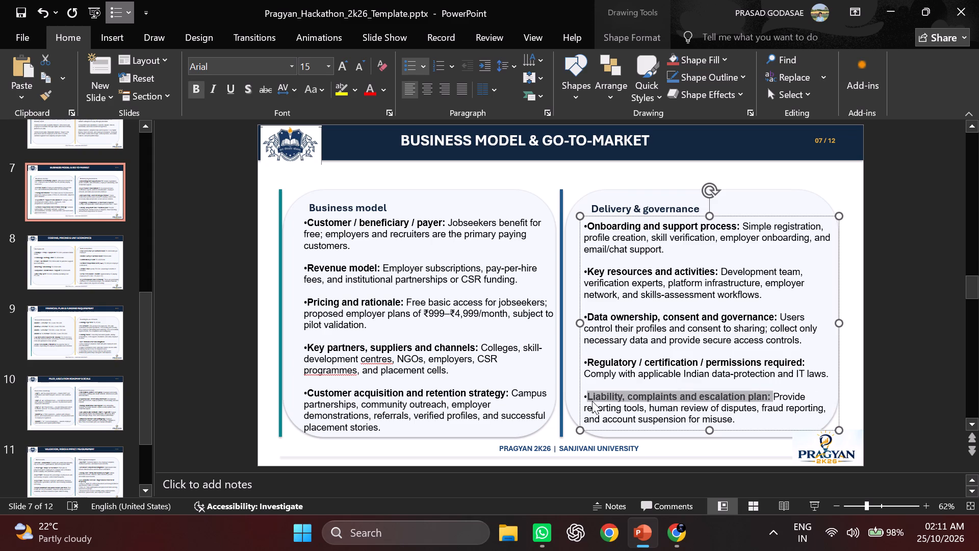
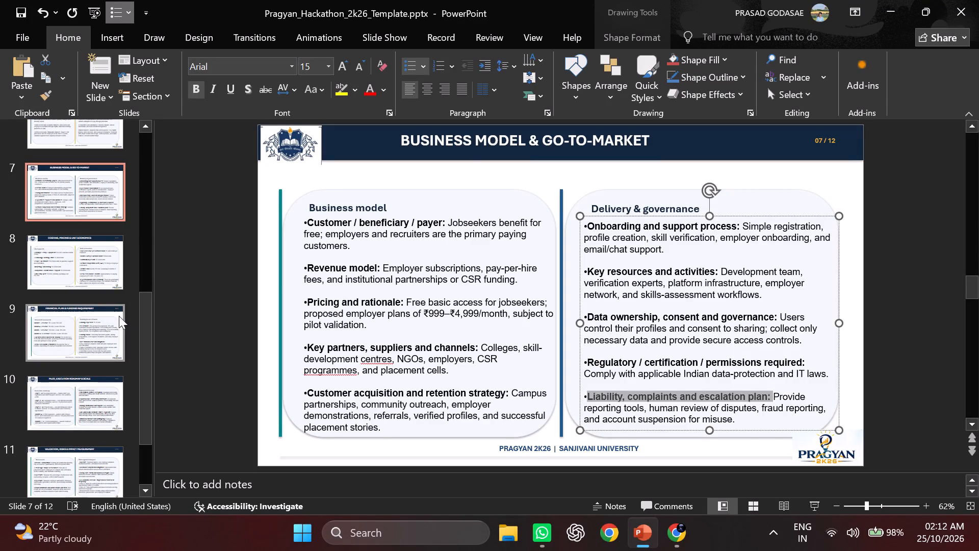
On slide 6, make the Market sizing labels "Initial geography and customer segment:" and "TAM (Total Addressable Market):" bold.
{"action": "scroll", "coordinate": [78, 213], "scroll_direction": "up", "scroll_amount": 1}
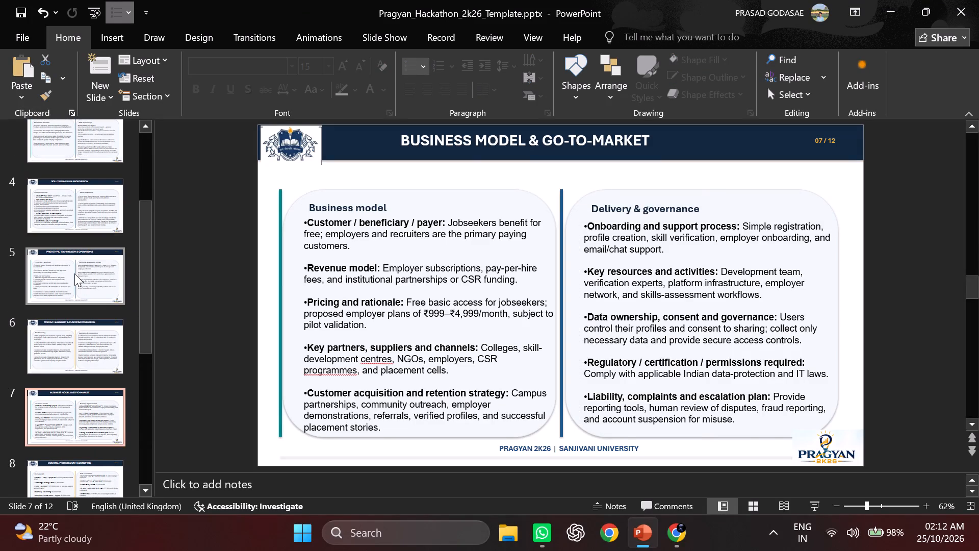
{"action": "left_click", "coordinate": [81, 344]}
{"action": "left_click", "coordinate": [81, 344]}
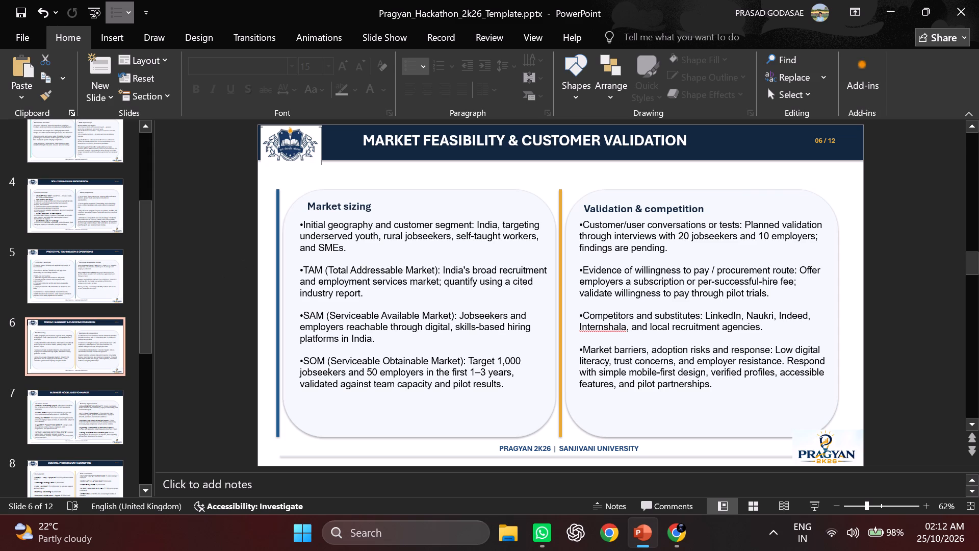
{"action": "left_click_drag", "start_coordinate": [476, 222], "coordinate": [304, 227]}
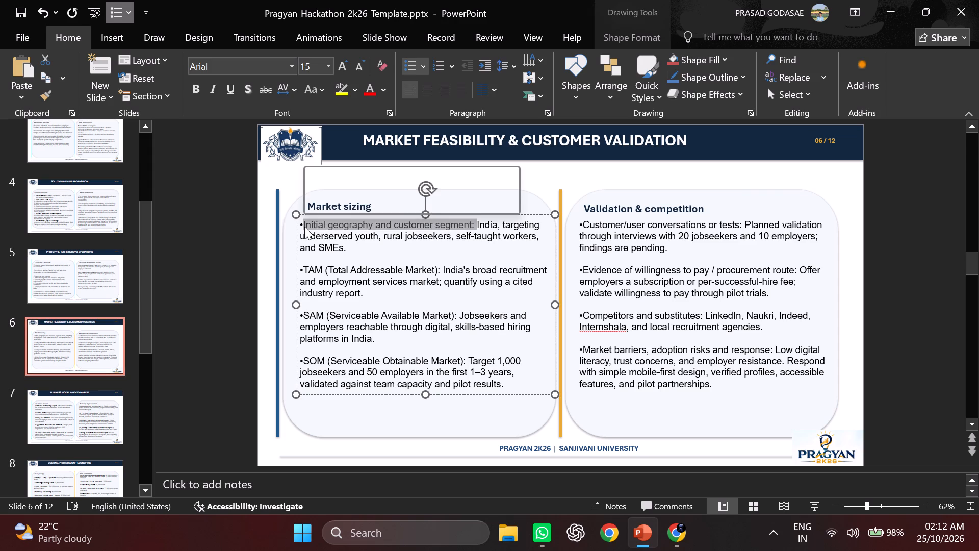
{"action": "key", "text": "ctrl+b"}
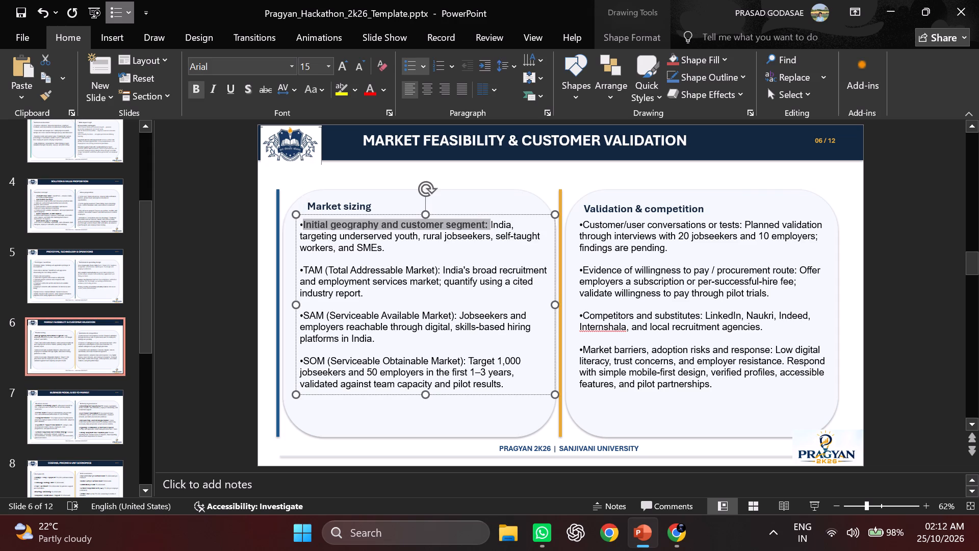
{"action": "left_click_drag", "start_coordinate": [440, 270], "coordinate": [315, 272]}
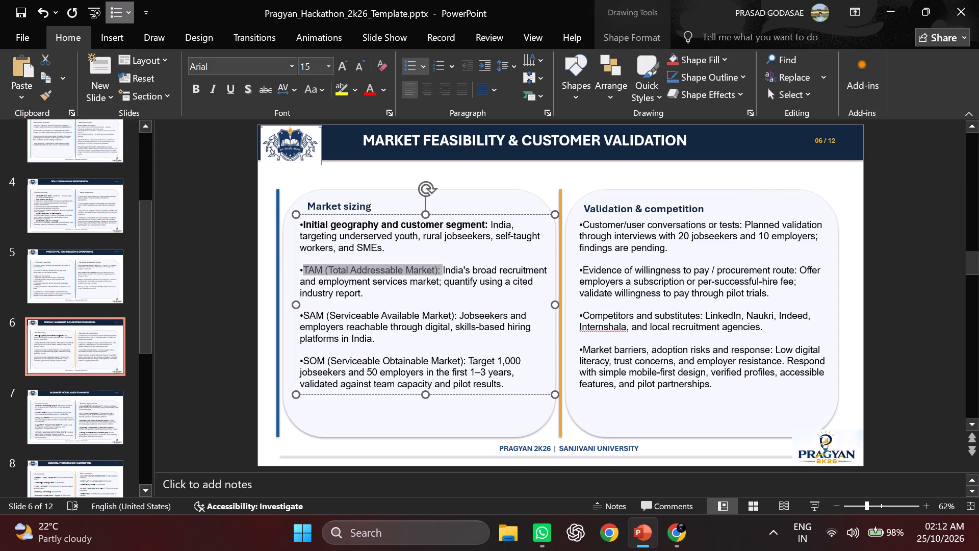
{"action": "left_click_drag", "start_coordinate": [315, 272], "coordinate": [310, 272]}
{"action": "key", "text": "ctrl+b"}
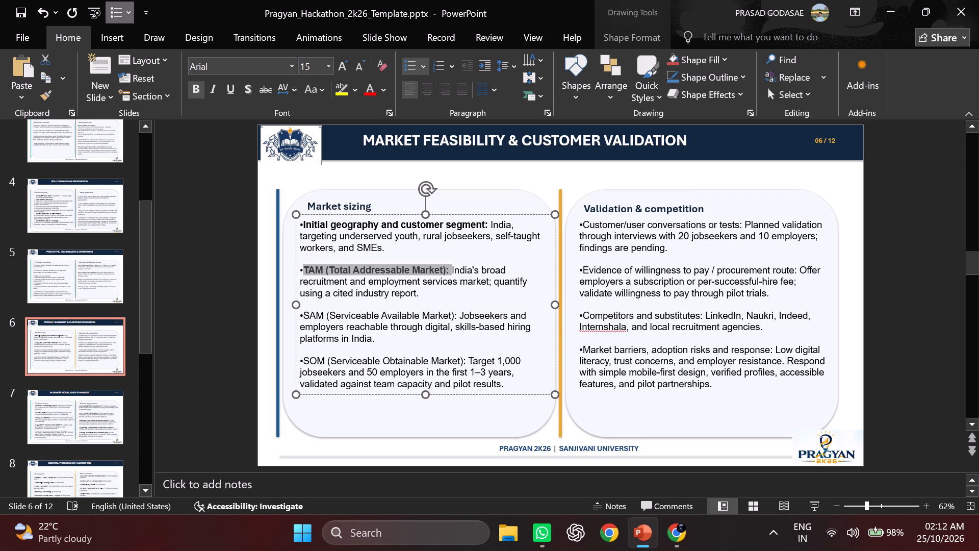
Make the Market sizing labels "SAM (Serviceable Available Market):" and "SOM (Serviceable Obtainable Market):" bold.
{"action": "left_click", "coordinate": [454, 311]}
{"action": "left_click_drag", "start_coordinate": [457, 313], "coordinate": [314, 318]}
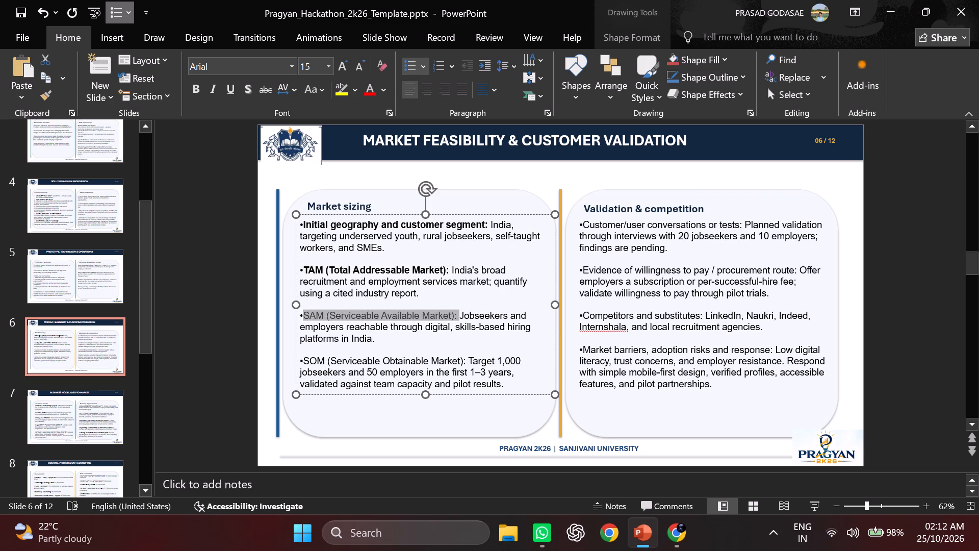
{"action": "left_click_drag", "start_coordinate": [314, 318], "coordinate": [314, 317]}
{"action": "key", "text": "ctrl+b"}
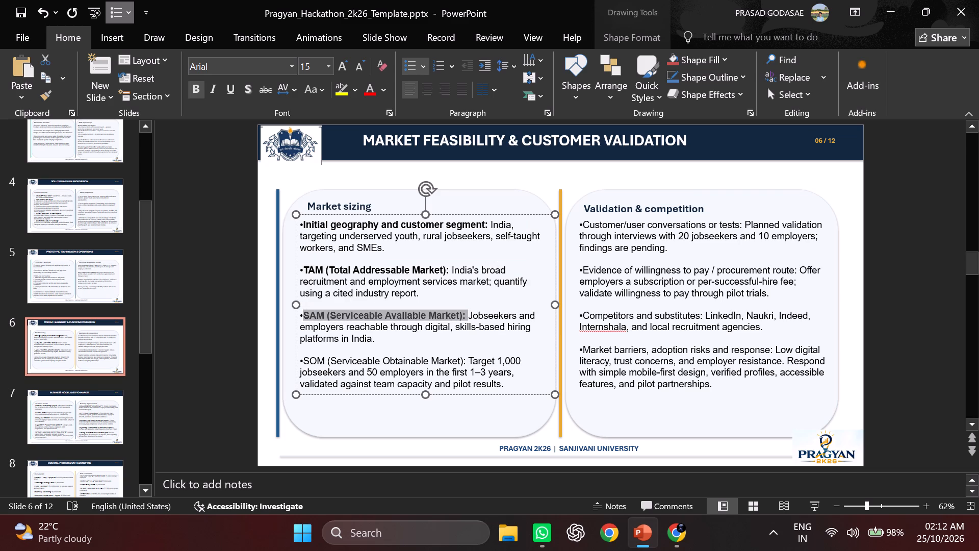
{"action": "left_click_drag", "start_coordinate": [468, 361], "coordinate": [304, 362]}
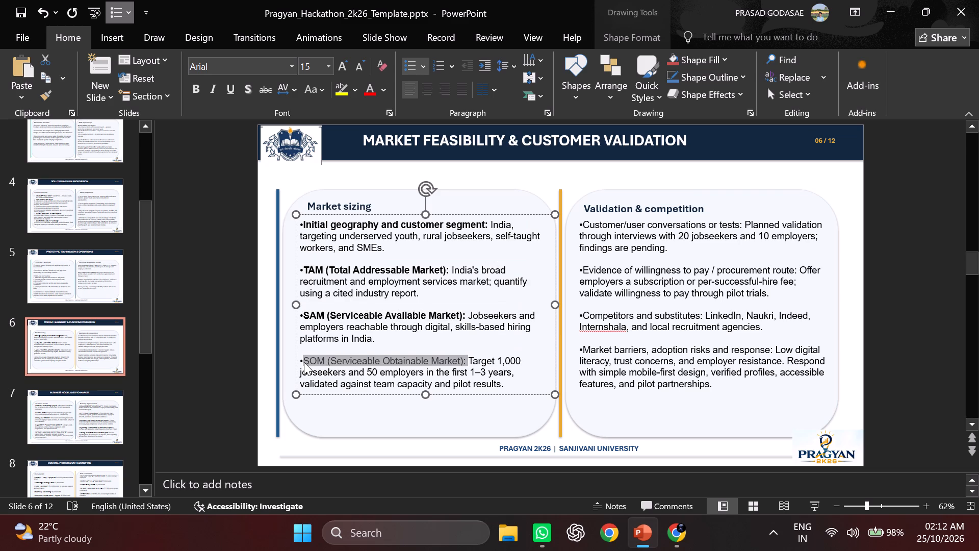
{"action": "key", "text": "ctrl+b"}
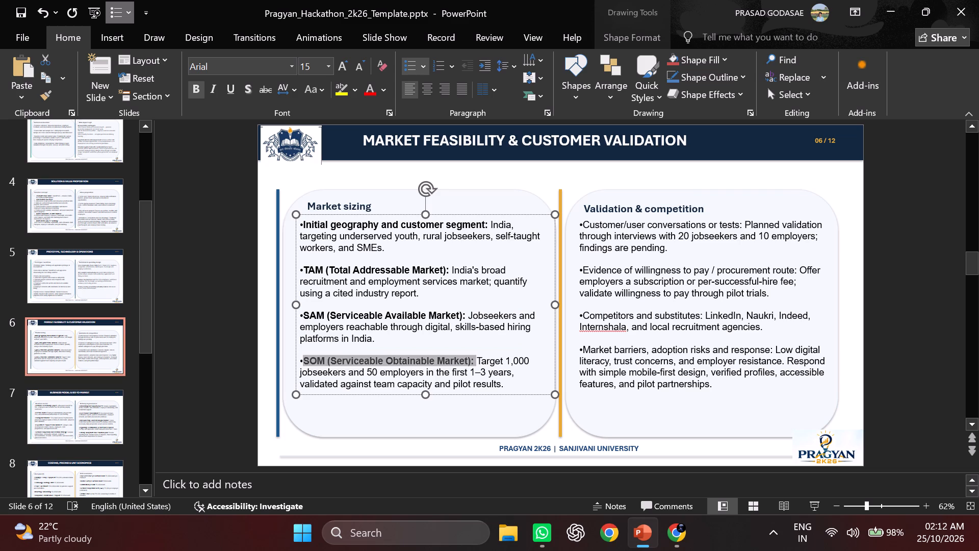
Make the Validation & competition labels "Customer/user conversations or tests:" and "Evidence of willingness to pay / procurement route:" bold.
{"action": "left_click_drag", "start_coordinate": [741, 224], "coordinate": [610, 235]}
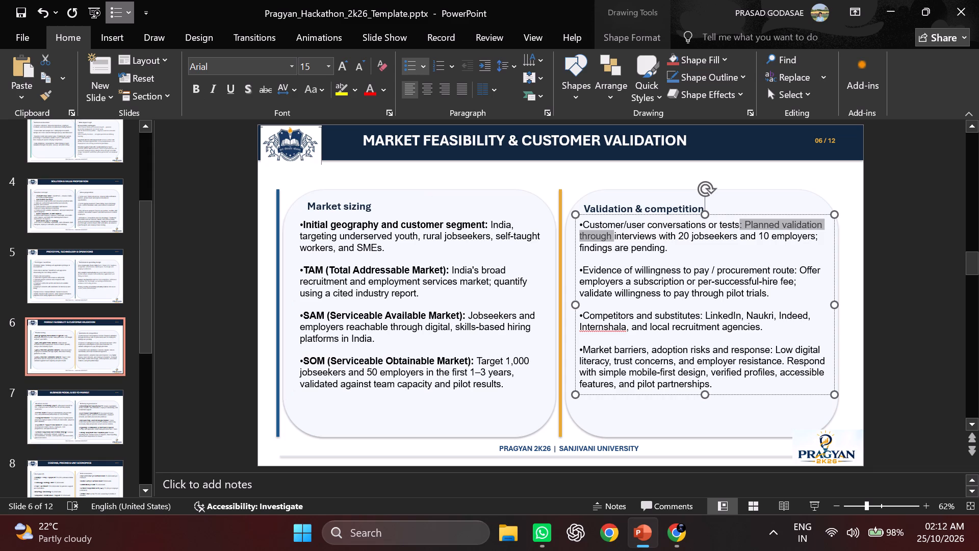
{"action": "left_click_drag", "start_coordinate": [610, 235], "coordinate": [584, 229]}
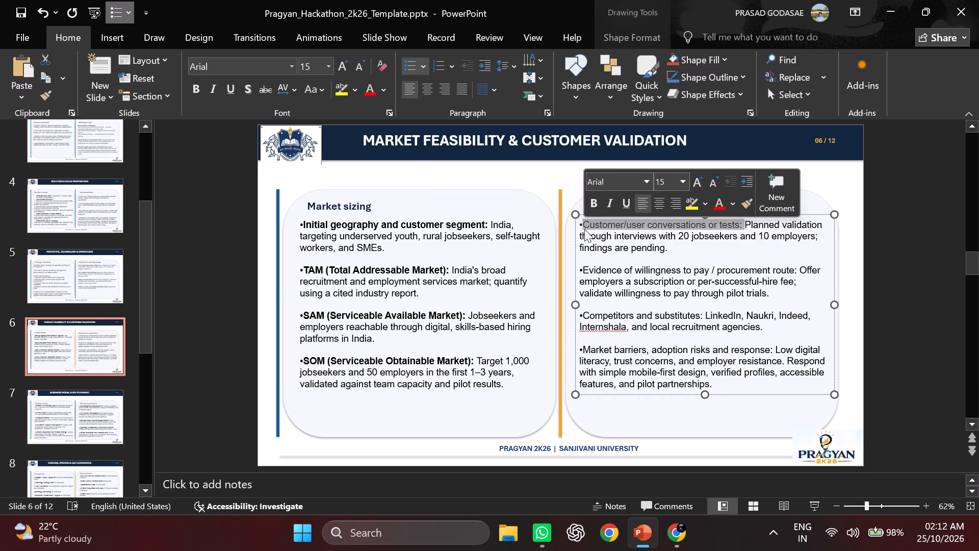
{"action": "key", "text": "ctrl+b"}
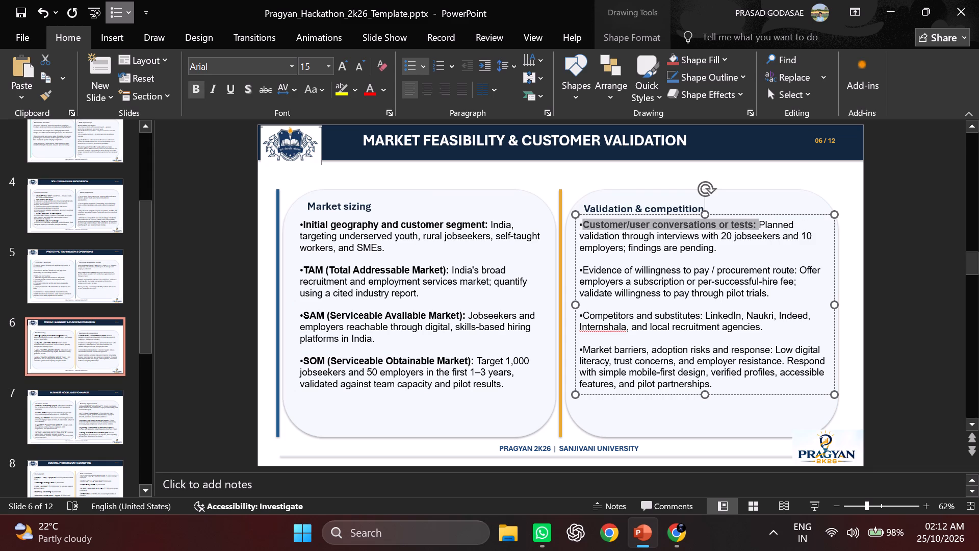
{"action": "left_click_drag", "start_coordinate": [796, 269], "coordinate": [579, 271]}
{"action": "key", "text": "ctrl+b"}
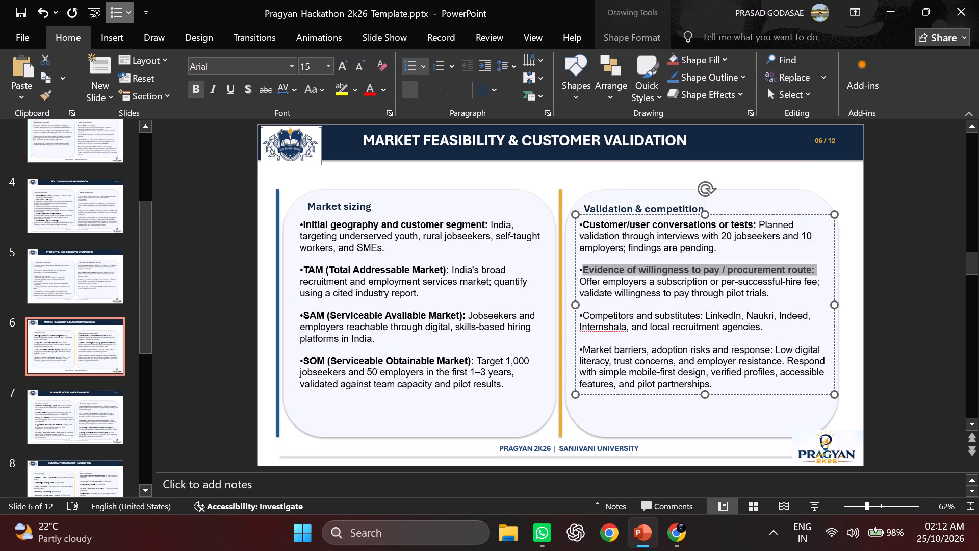
Make the Validation & competition labels "Competitors and substitutes:" and "Market barriers, adoption risks and response:" bold.
{"action": "left_click_drag", "start_coordinate": [701, 315], "coordinate": [633, 316]}
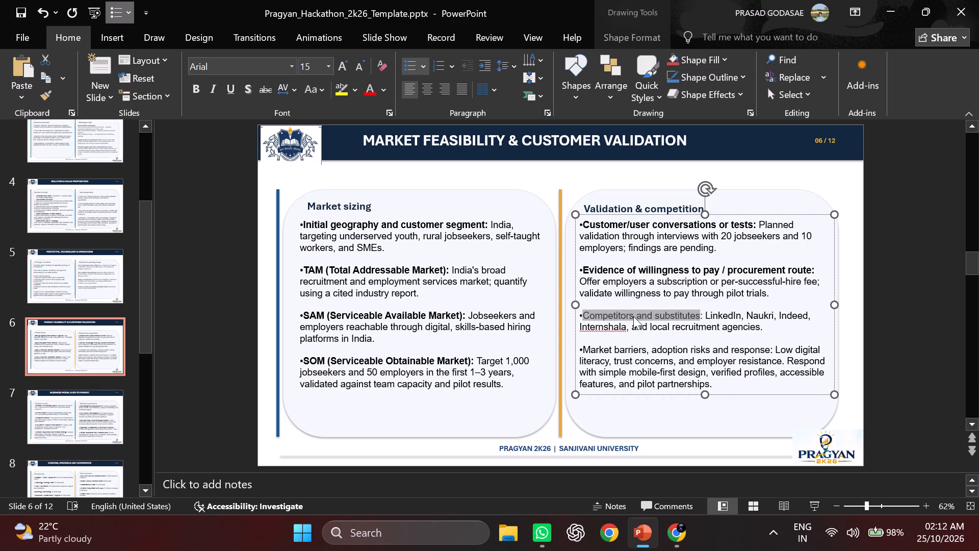
{"action": "left_click", "coordinate": [701, 311]}
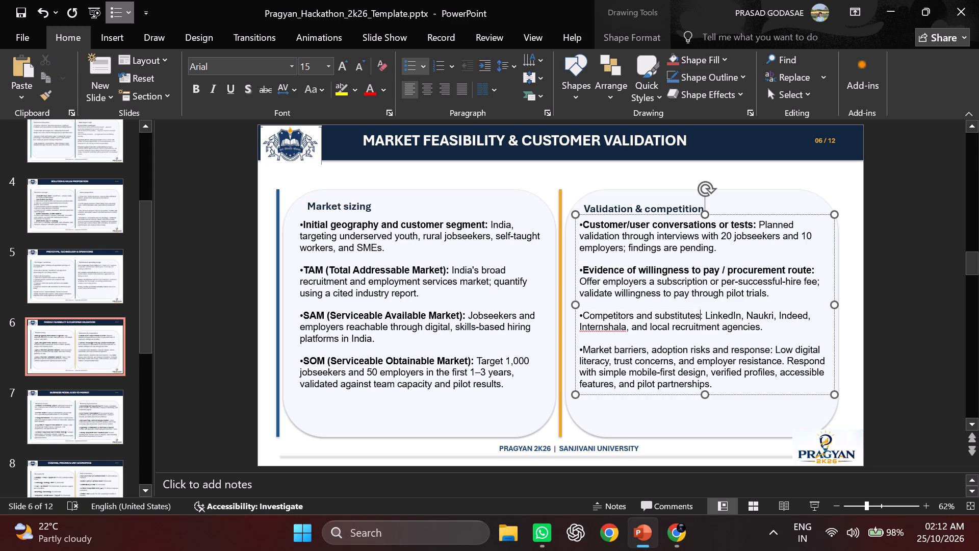
{"action": "left_click", "coordinate": [706, 313]}
{"action": "left_click_drag", "start_coordinate": [703, 314], "coordinate": [603, 320]}
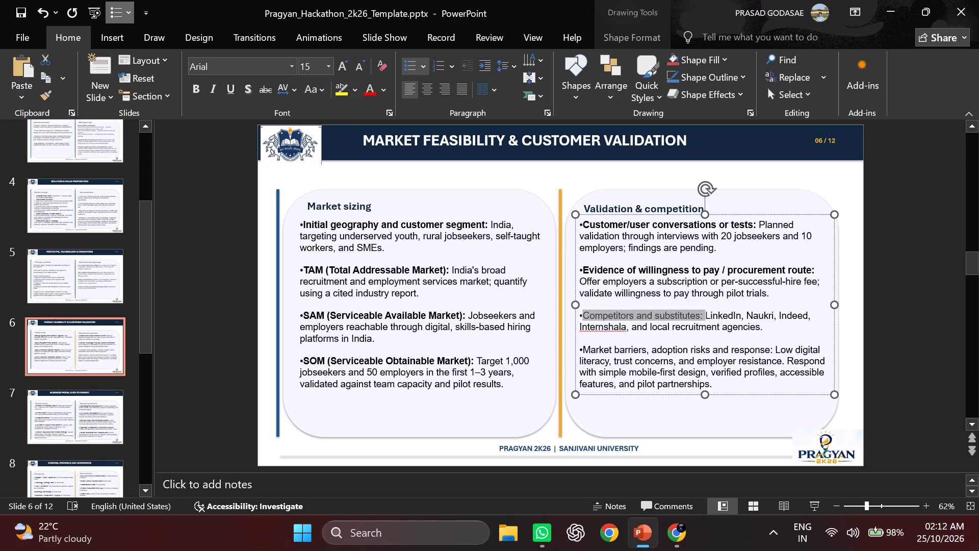
{"action": "left_click_drag", "start_coordinate": [603, 320], "coordinate": [600, 319]}
{"action": "key", "text": "ctrl+b"}
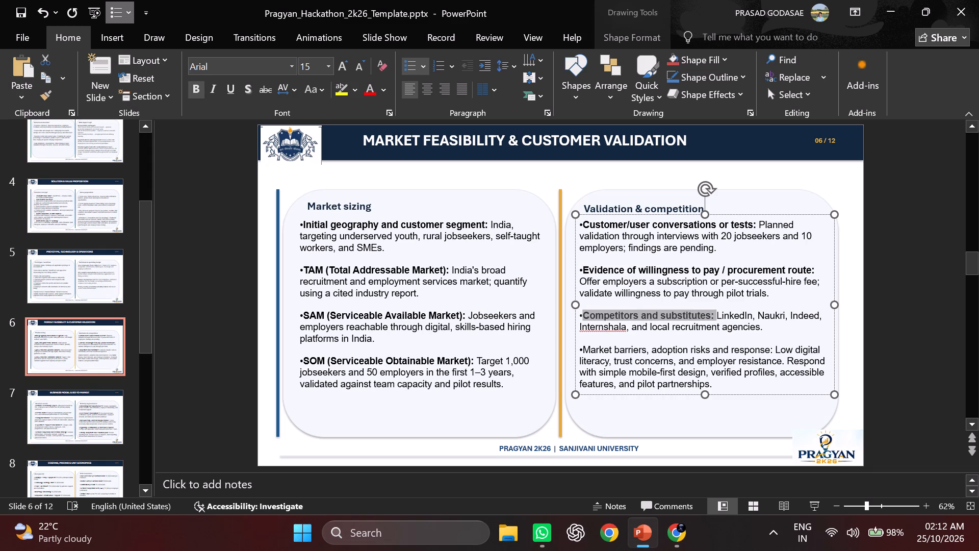
{"action": "left_click_drag", "start_coordinate": [772, 347], "coordinate": [584, 349]}
{"action": "key", "text": "ctrl+b"}
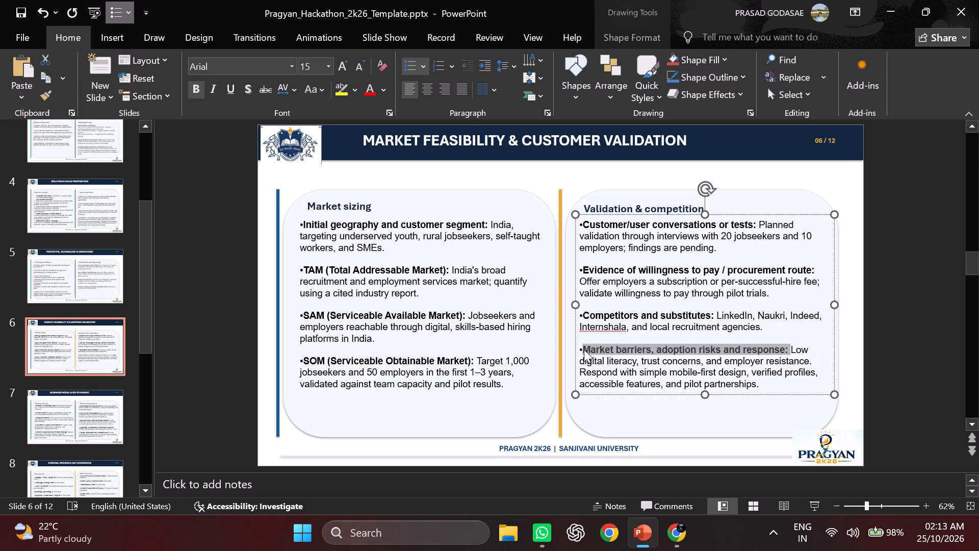
On slide 5, make the Prototype / workflow labels "Prototype status", "Demo link or artefact:" and "End-to-end user journey:" bold.
{"action": "left_click", "coordinate": [61, 265]}
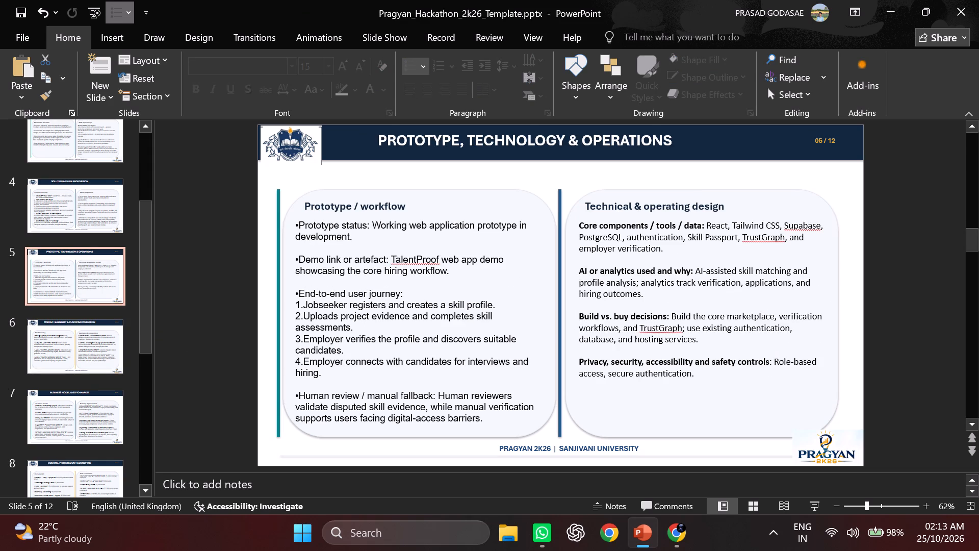
{"action": "left_click_drag", "start_coordinate": [368, 224], "coordinate": [290, 227]}
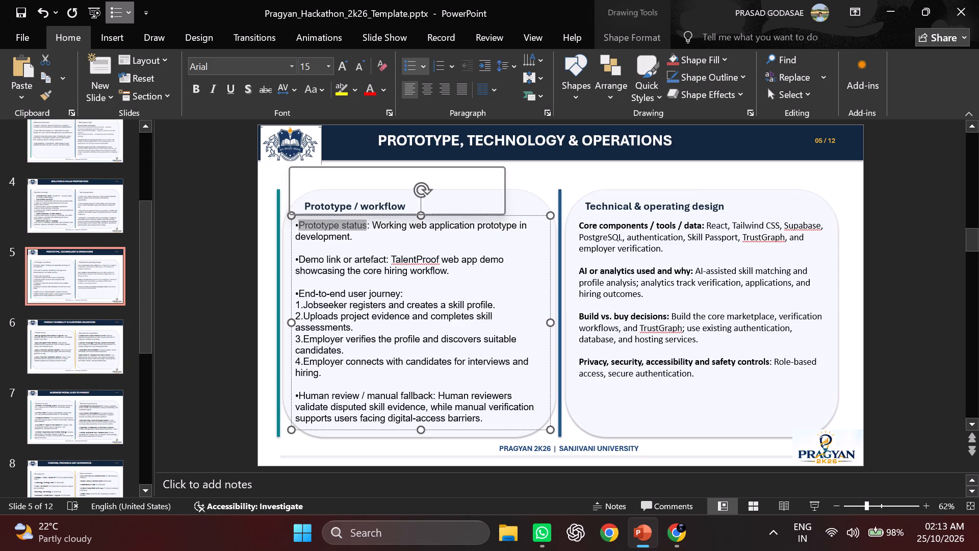
{"action": "key", "text": "ctrl+b"}
{"action": "left_click_drag", "start_coordinate": [388, 259], "coordinate": [302, 259]}
{"action": "key", "text": "ctrl+b"}
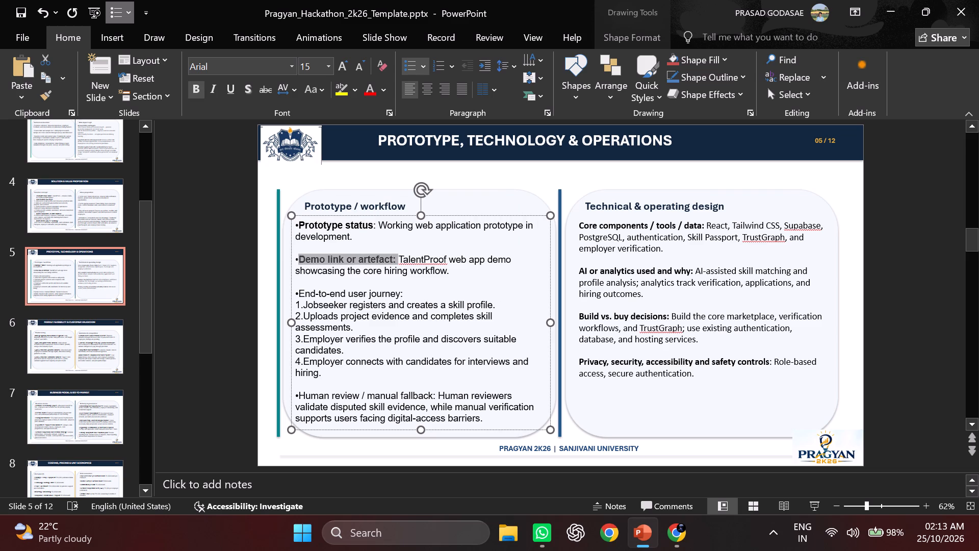
{"action": "left_click_drag", "start_coordinate": [408, 289], "coordinate": [308, 292]}
{"action": "key", "text": "ctrl+b"}
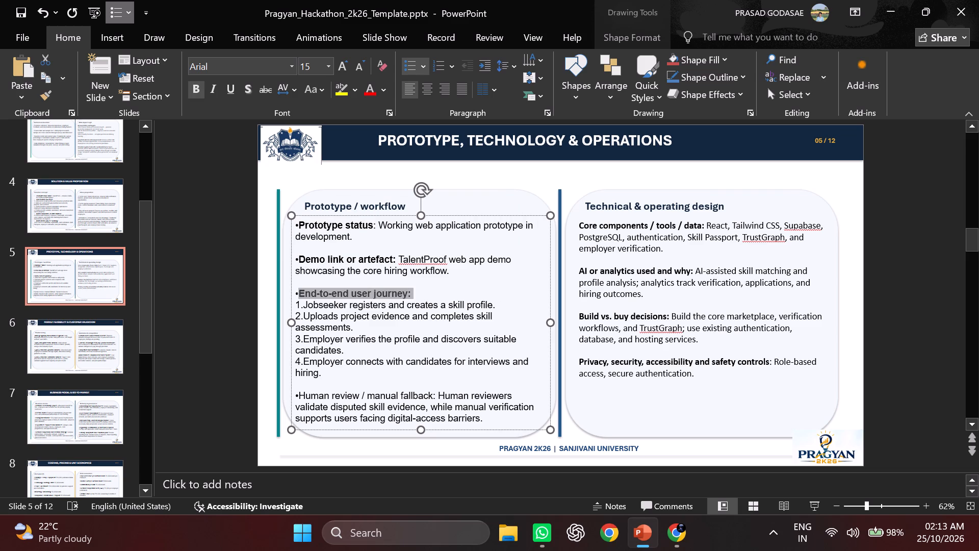
Make the Prototype / workflow label "Human review / manual fallback:" bold.
{"action": "left_click_drag", "start_coordinate": [433, 394], "coordinate": [389, 398]}
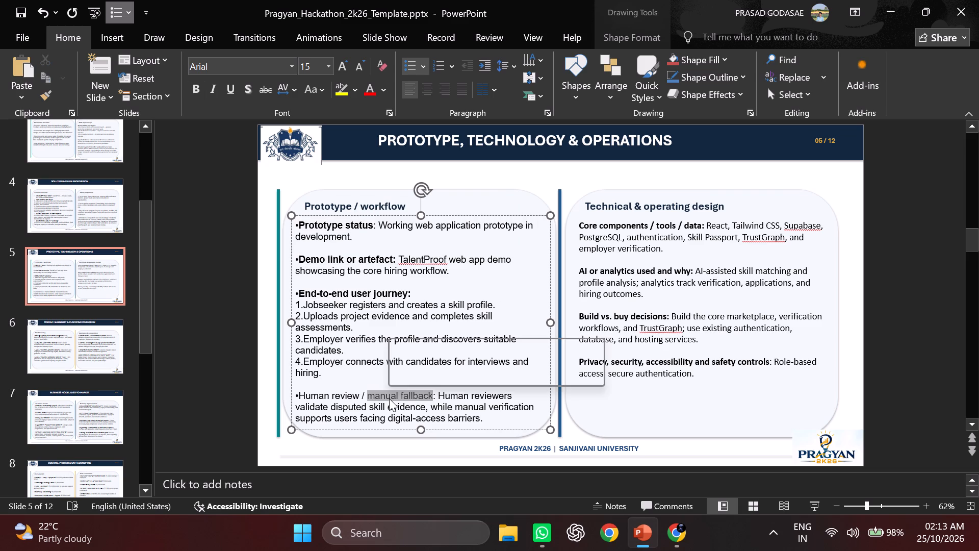
{"action": "left_click", "coordinate": [435, 392]}
{"action": "left_click_drag", "start_coordinate": [435, 392], "coordinate": [342, 396]}
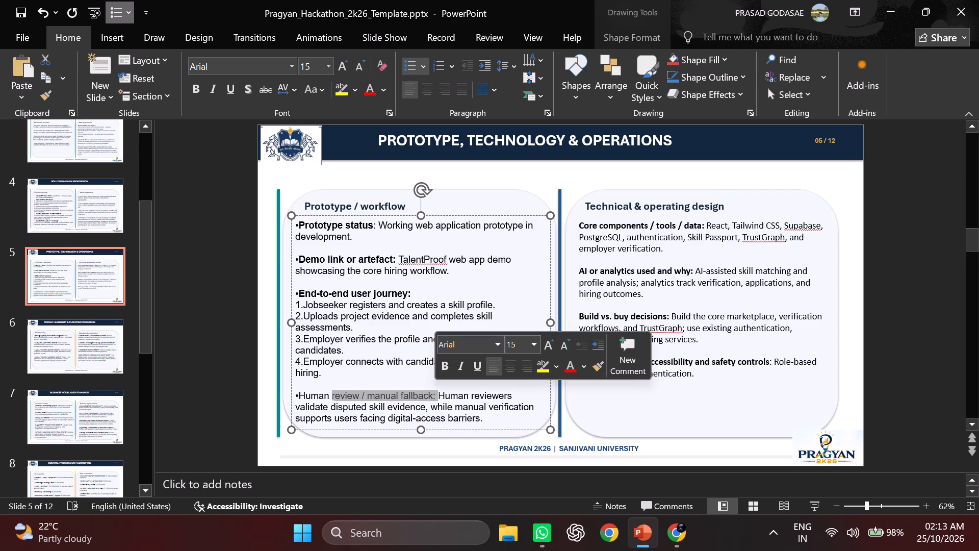
{"action": "left_click_drag", "start_coordinate": [342, 396], "coordinate": [305, 397]}
{"action": "key", "text": "ctrl+b"}
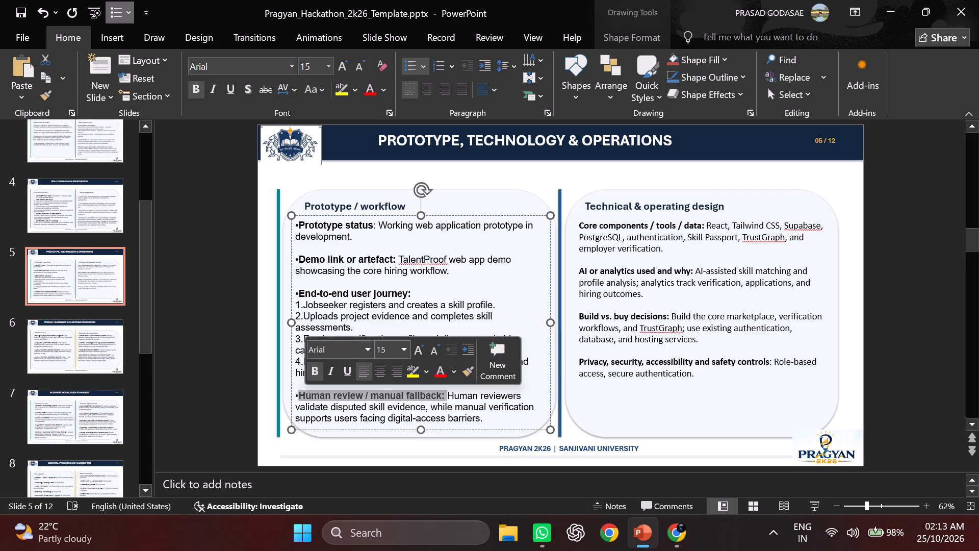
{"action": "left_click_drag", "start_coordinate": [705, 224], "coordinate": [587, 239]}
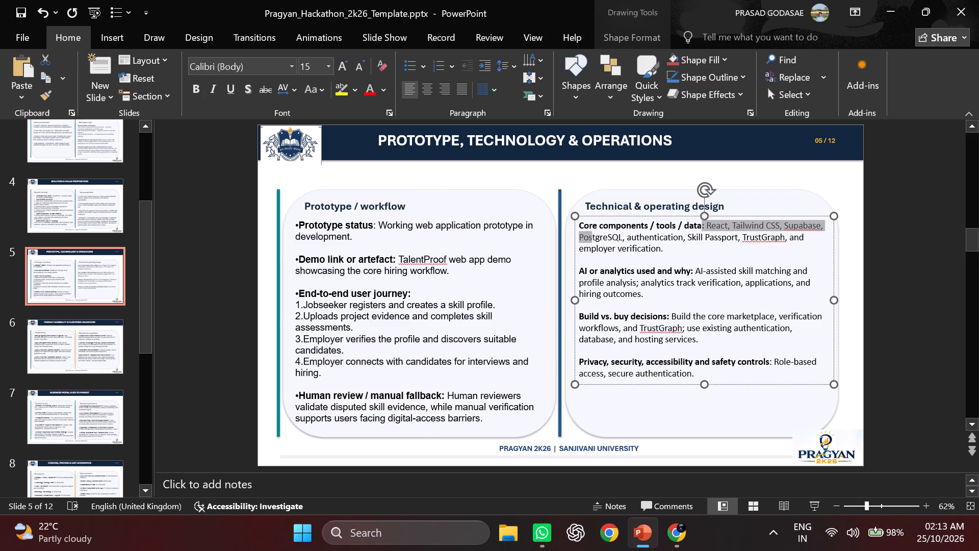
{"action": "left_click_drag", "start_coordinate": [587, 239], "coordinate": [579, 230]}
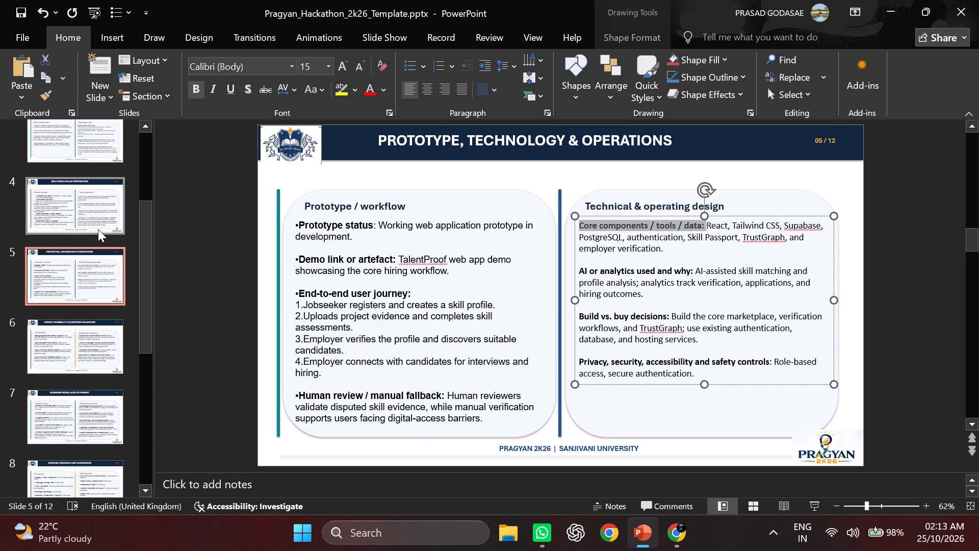
On slide 4, make the Value proposition labels "For the user:" and "For the paying customer:" bold.
{"action": "left_click", "coordinate": [98, 229]}
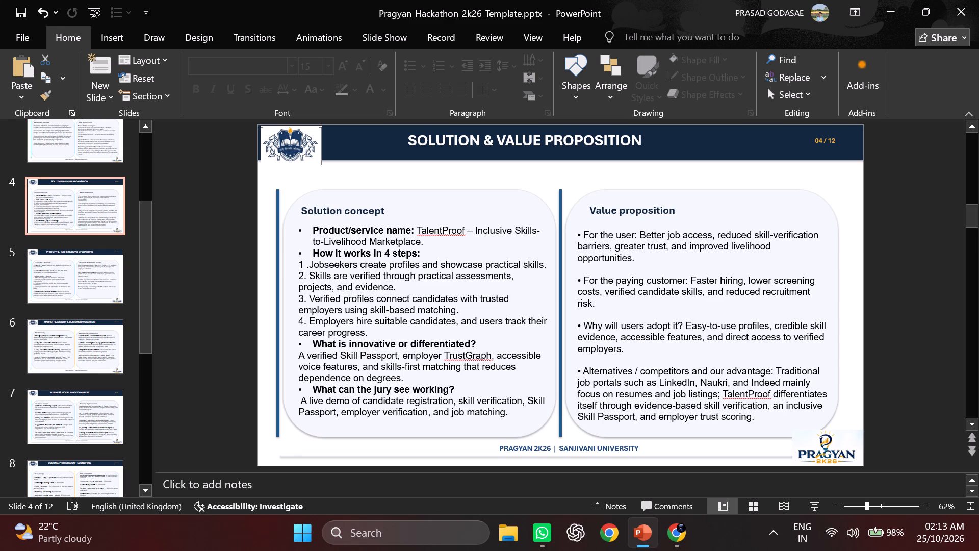
{"action": "left_click_drag", "start_coordinate": [637, 235], "coordinate": [578, 236]}
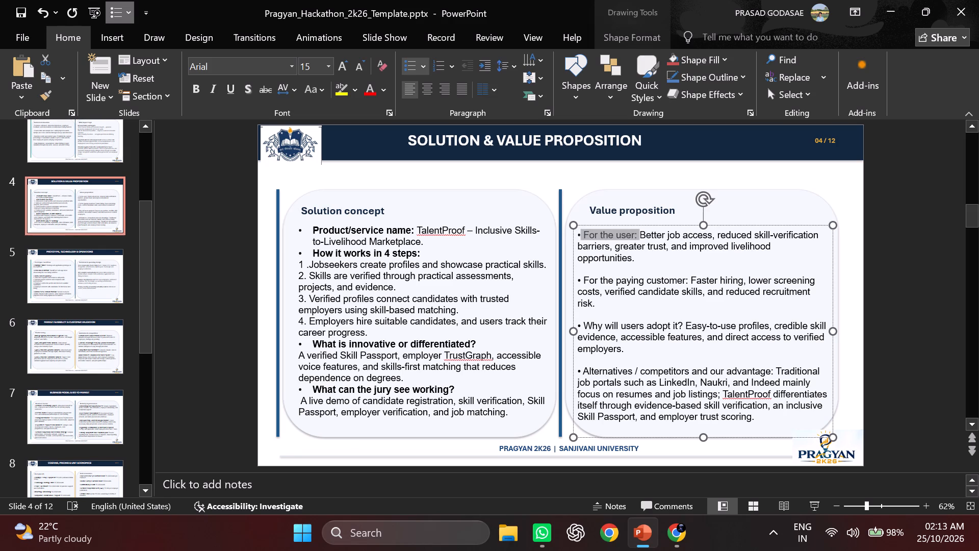
{"action": "left_click_drag", "start_coordinate": [578, 236], "coordinate": [578, 236]}
{"action": "key", "text": "ctrl+b"}
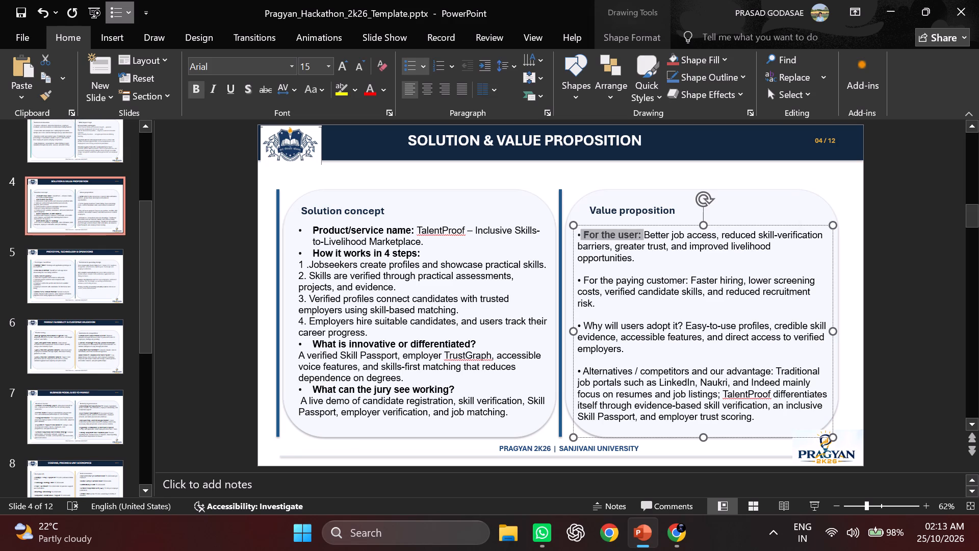
{"action": "left_click_drag", "start_coordinate": [688, 280], "coordinate": [586, 279]}
{"action": "key", "text": "ctrl+b"}
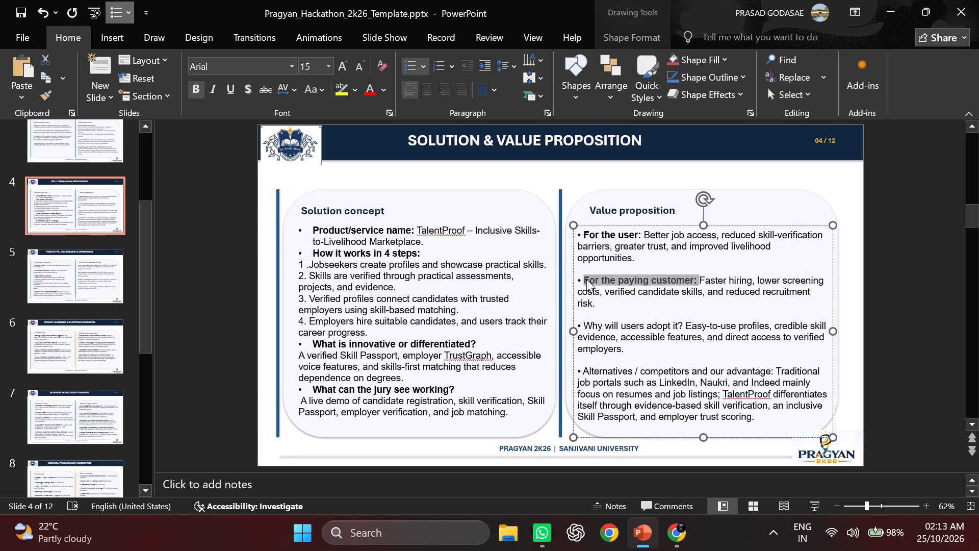
Make the Value proposition labels "Why will users adopt it?" and "Alternatives / competitors and our advantage:" bold.
{"action": "left_click_drag", "start_coordinate": [683, 324], "coordinate": [649, 326]}
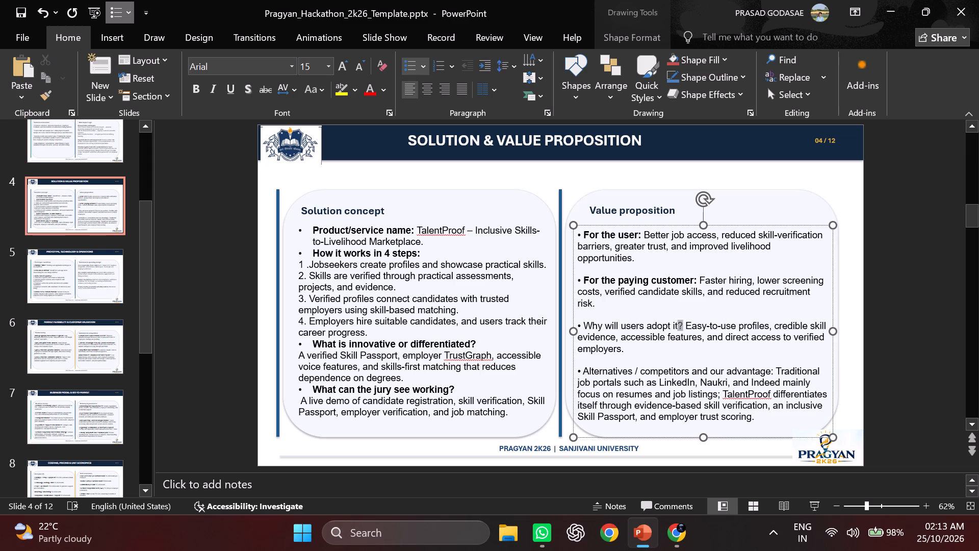
{"action": "left_click_drag", "start_coordinate": [649, 326], "coordinate": [587, 326]}
{"action": "key", "text": "ctrl+b"}
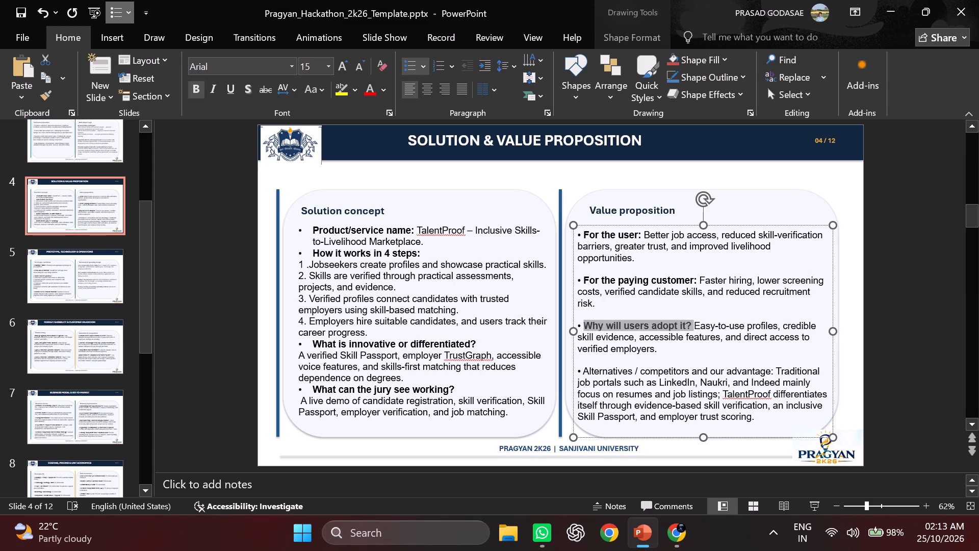
{"action": "left_click_drag", "start_coordinate": [773, 372], "coordinate": [585, 372]}
{"action": "key", "text": "ctrl+b"}
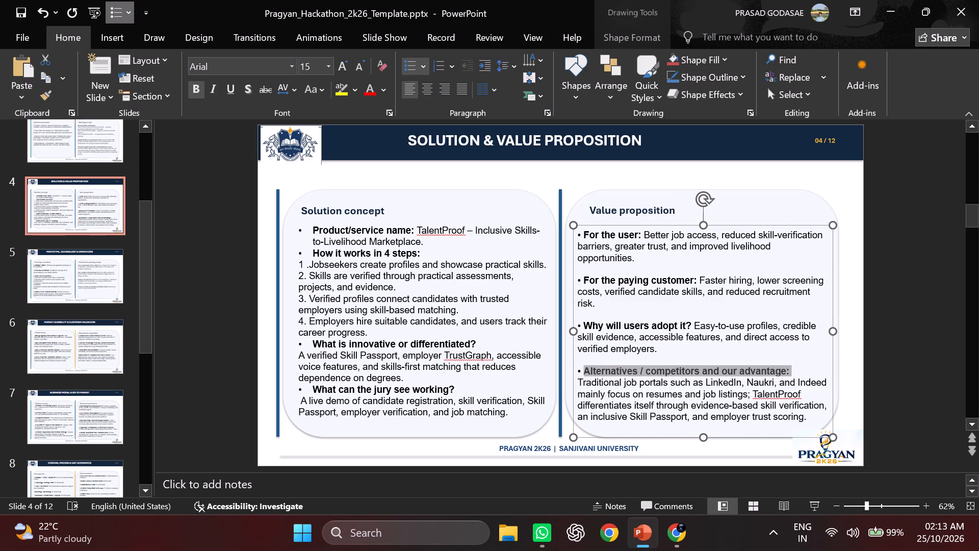
On slide 3, bold the labels "Evidence collected:", "Source/date and sample size:", "Baseline metric and current value:" and "Data limitations / assumptions:".
{"action": "left_click", "coordinate": [76, 134]}
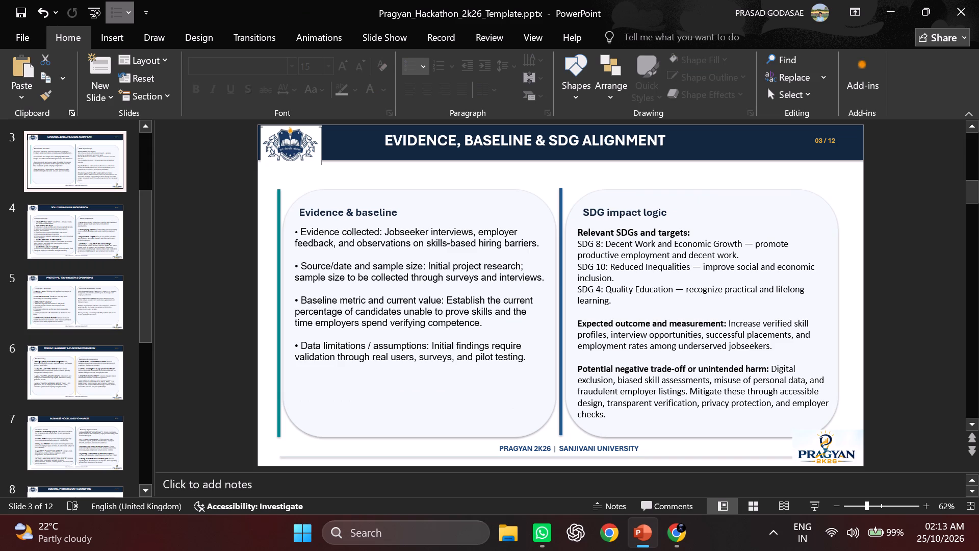
{"action": "left_click_drag", "start_coordinate": [382, 230], "coordinate": [310, 235]}
{"action": "key", "text": "ctrl+b"}
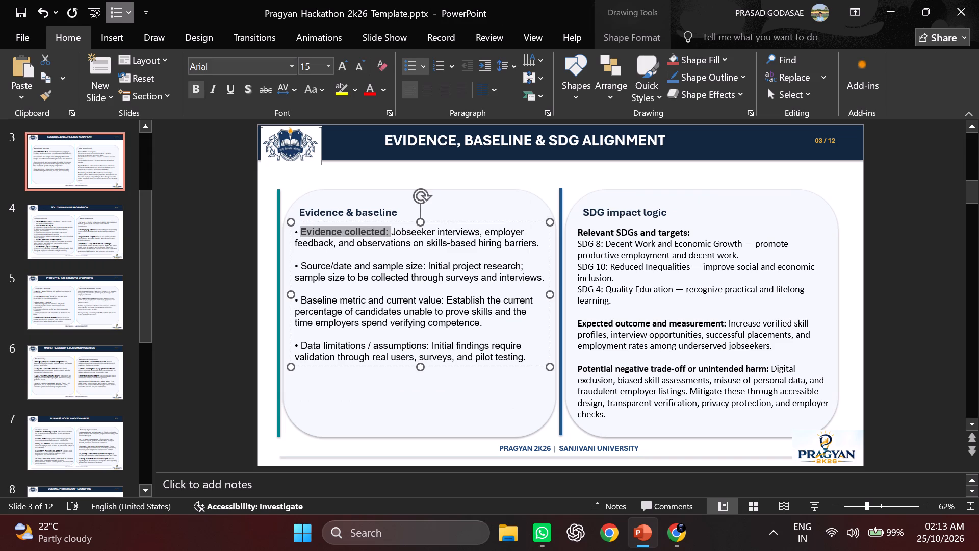
{"action": "left_click_drag", "start_coordinate": [425, 267], "coordinate": [311, 259]}
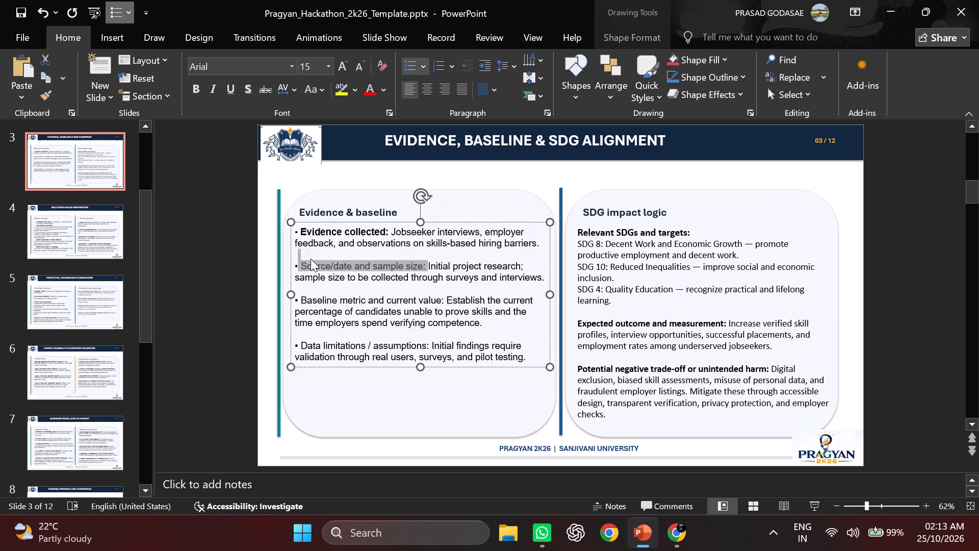
{"action": "key", "text": "ctrl+b"}
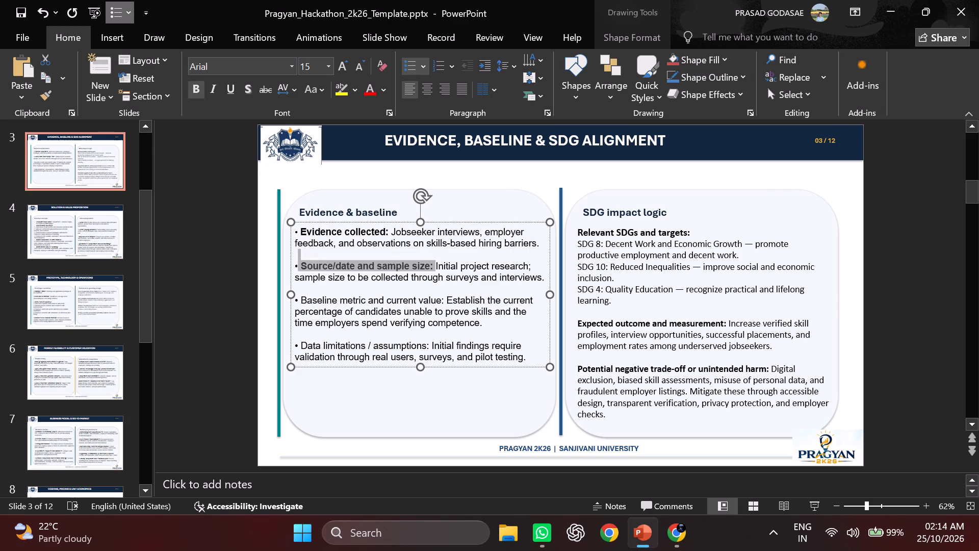
{"action": "left_click_drag", "start_coordinate": [444, 302], "coordinate": [297, 304]}
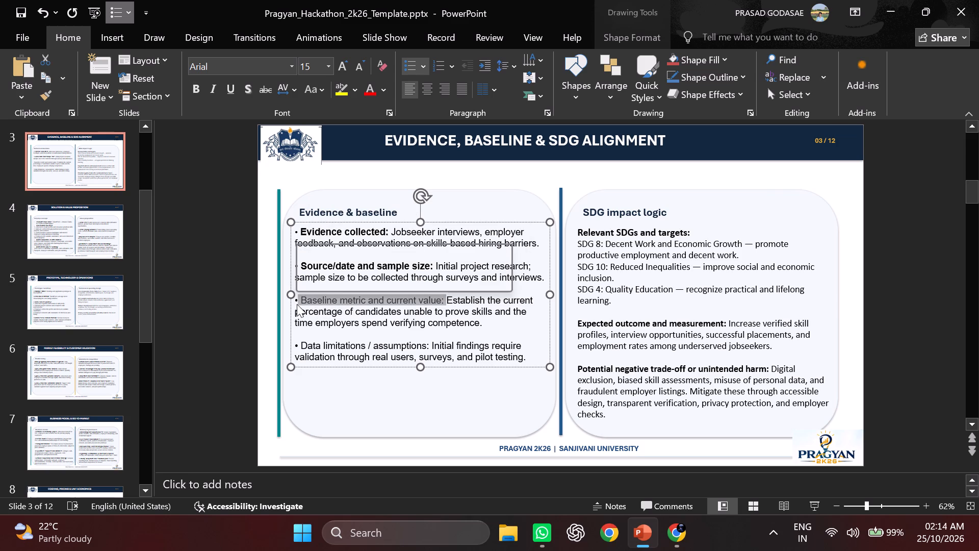
{"action": "key", "text": "ctrl+b"}
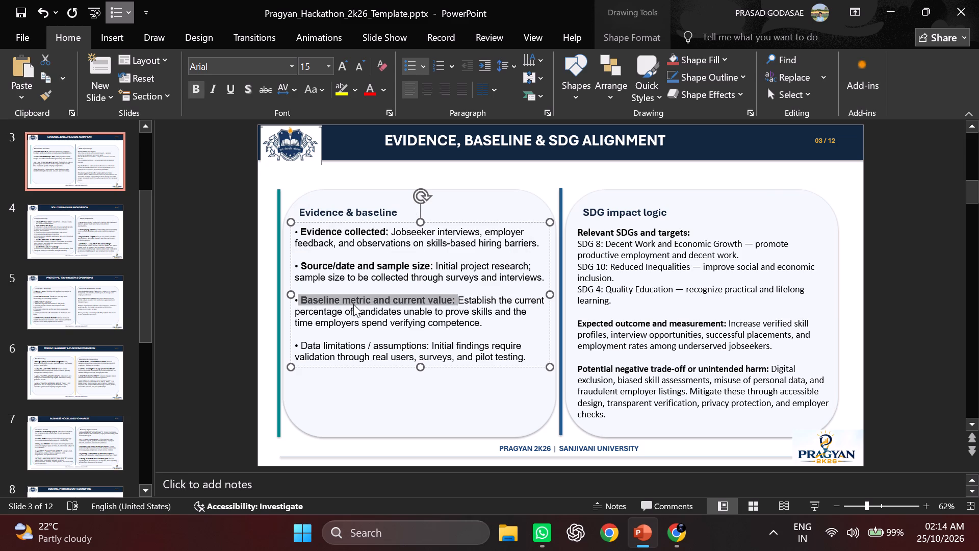
{"action": "left_click_drag", "start_coordinate": [429, 342], "coordinate": [320, 348]}
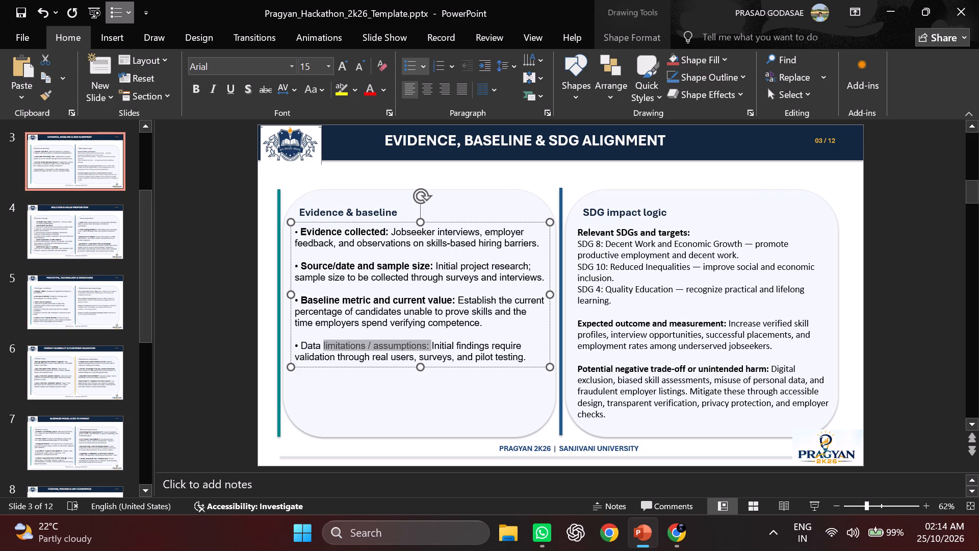
{"action": "left_click_drag", "start_coordinate": [320, 348], "coordinate": [308, 347]}
{"action": "key", "text": "ctrl+b"}
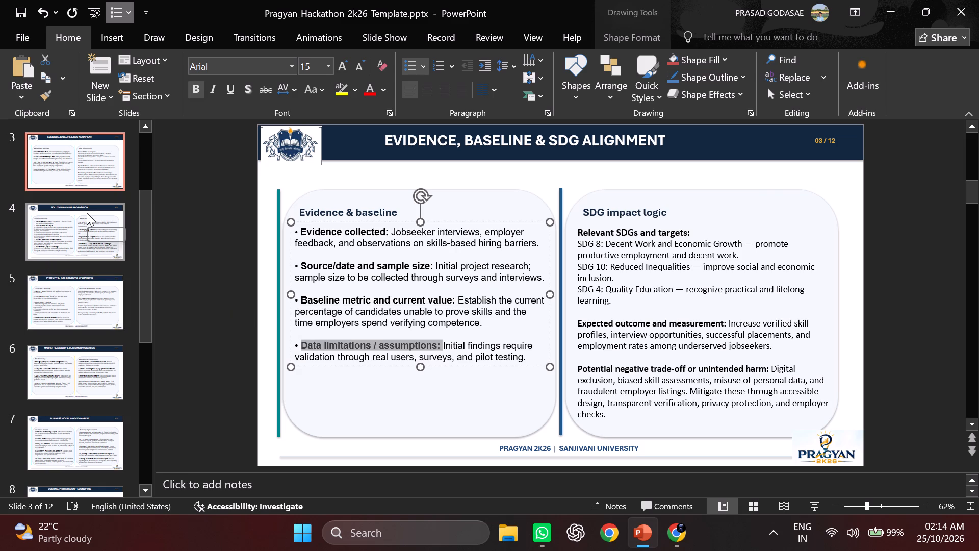
Review the text formatting on slides 2 and 1, checking the font of the Team identity text on slide 1.
{"action": "scroll", "coordinate": [87, 213], "scroll_direction": "up", "scroll_amount": 2}
{"action": "left_click", "coordinate": [44, 251]}
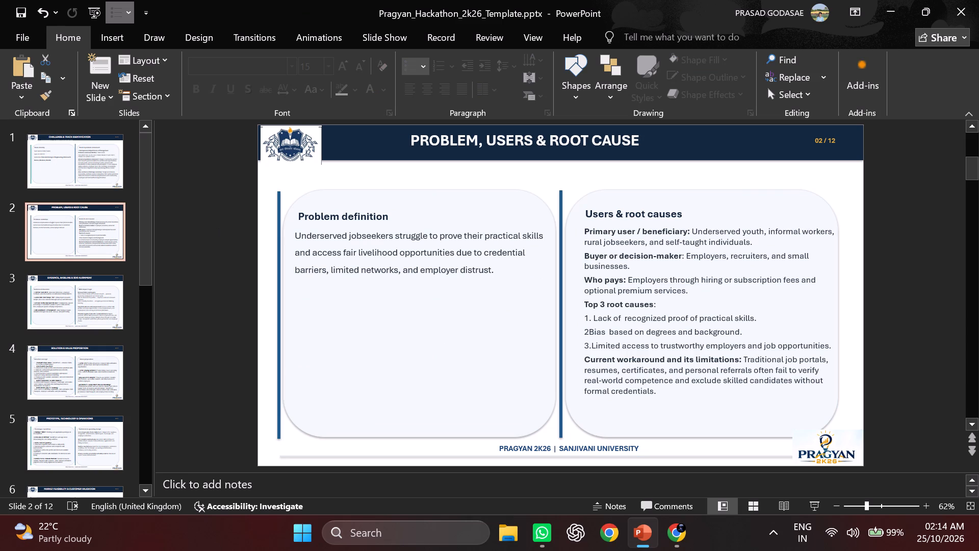
{"action": "left_click", "coordinate": [86, 171]}
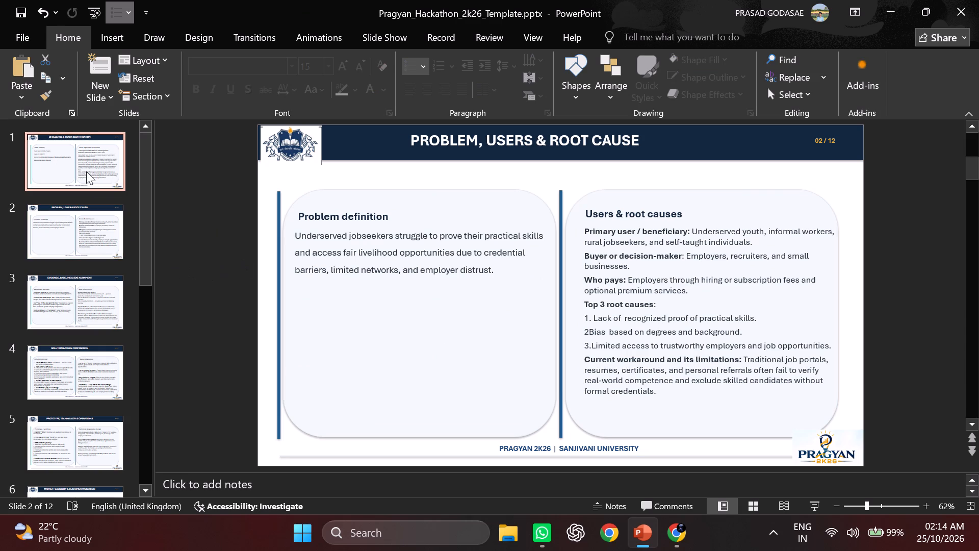
{"action": "left_click", "coordinate": [610, 289]}
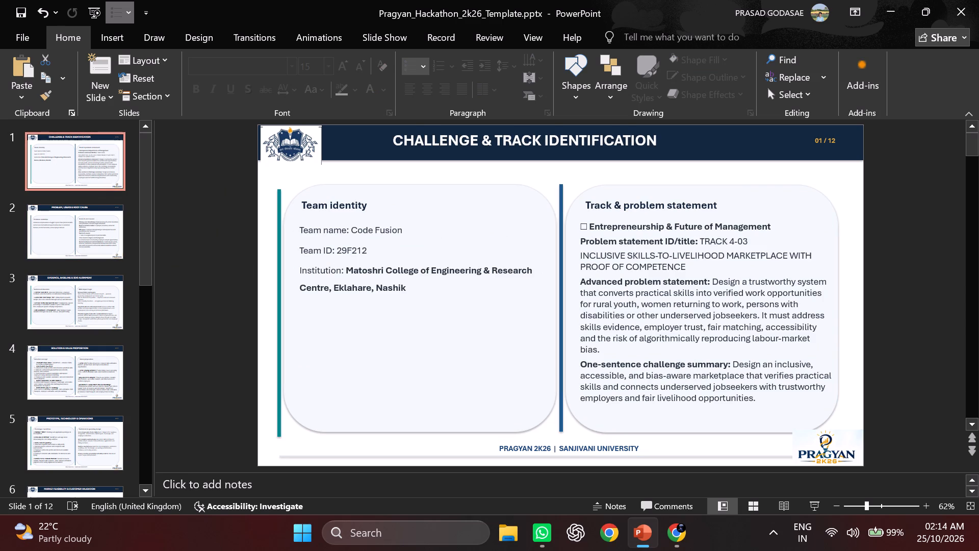
{"action": "left_click", "coordinate": [339, 250]}
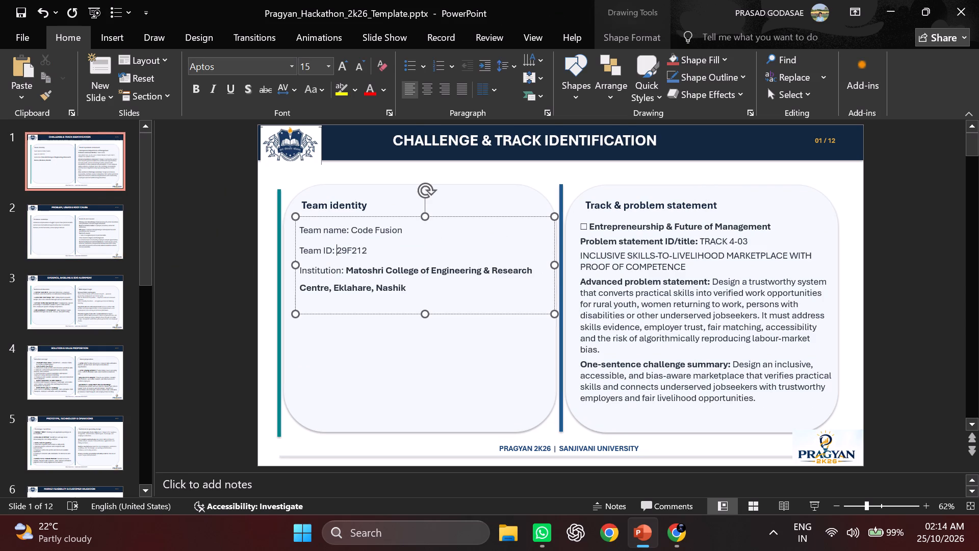
{"action": "left_click", "coordinate": [85, 248]}
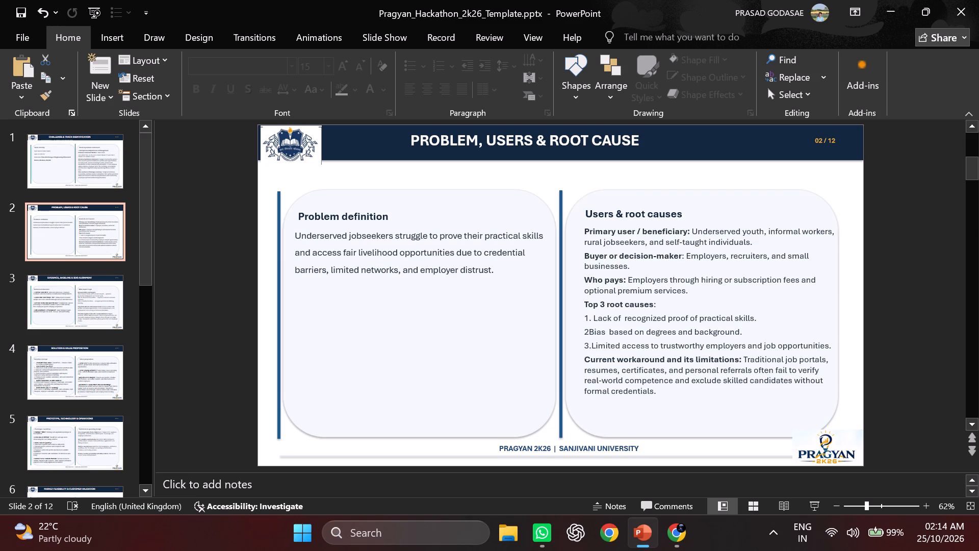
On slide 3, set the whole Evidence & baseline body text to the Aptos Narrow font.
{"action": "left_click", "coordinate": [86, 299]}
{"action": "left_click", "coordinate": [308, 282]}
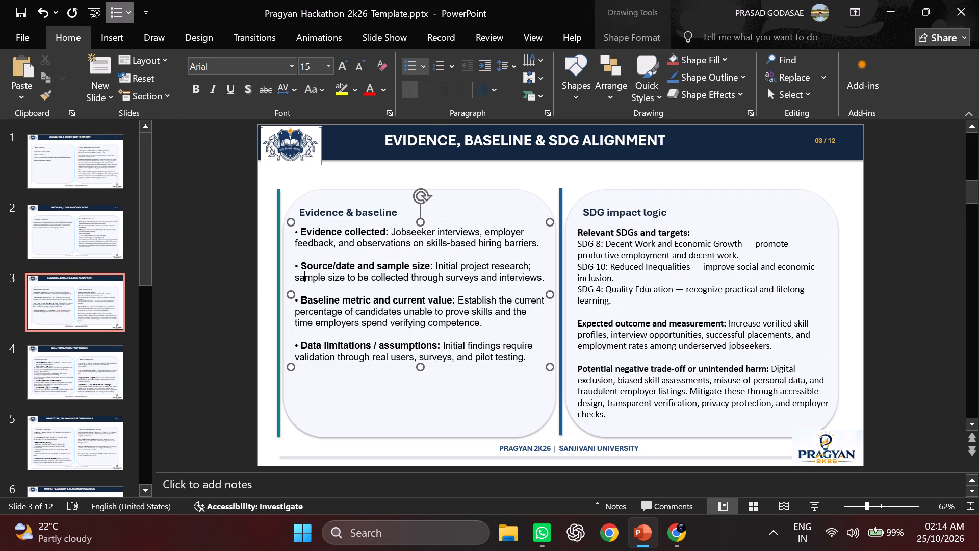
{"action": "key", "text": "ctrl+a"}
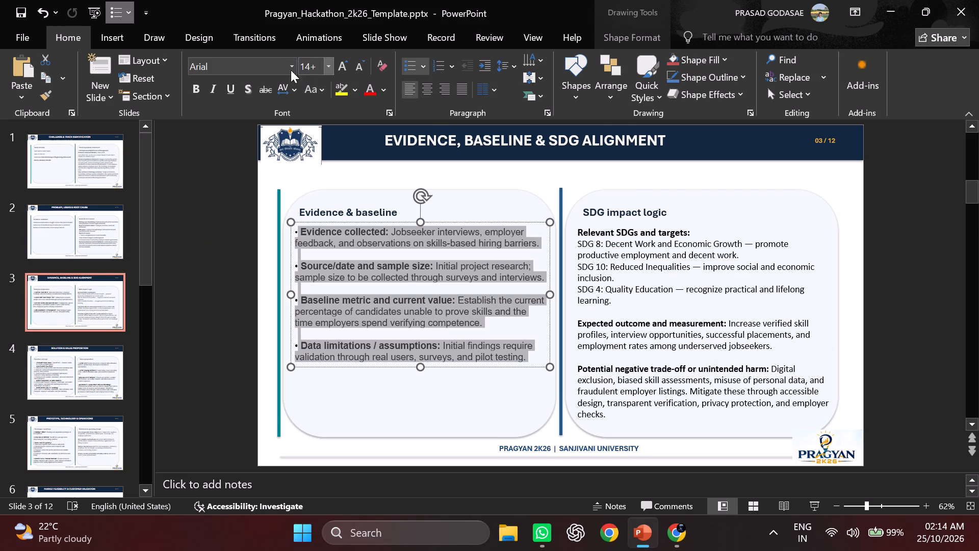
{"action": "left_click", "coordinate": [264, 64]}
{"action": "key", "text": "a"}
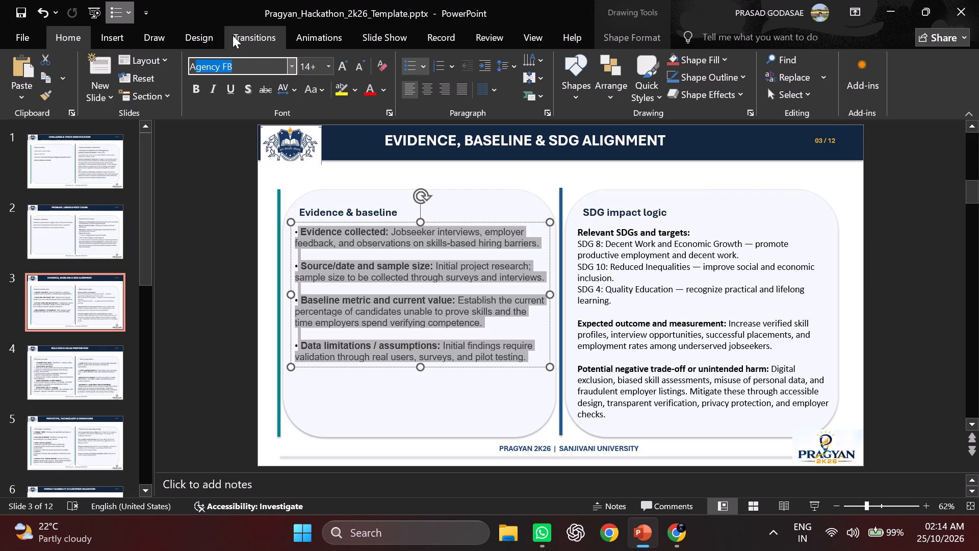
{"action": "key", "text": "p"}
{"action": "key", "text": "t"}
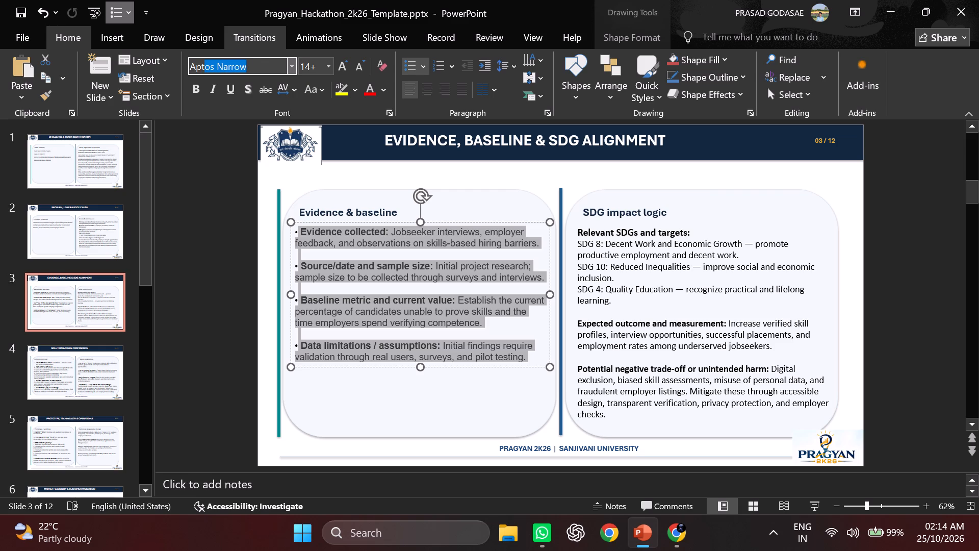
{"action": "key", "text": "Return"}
Change the font of the Evidence & baseline body text to Aptos and copy the font name for reuse.
{"action": "left_click_drag", "start_coordinate": [260, 62], "coordinate": [244, 65]}
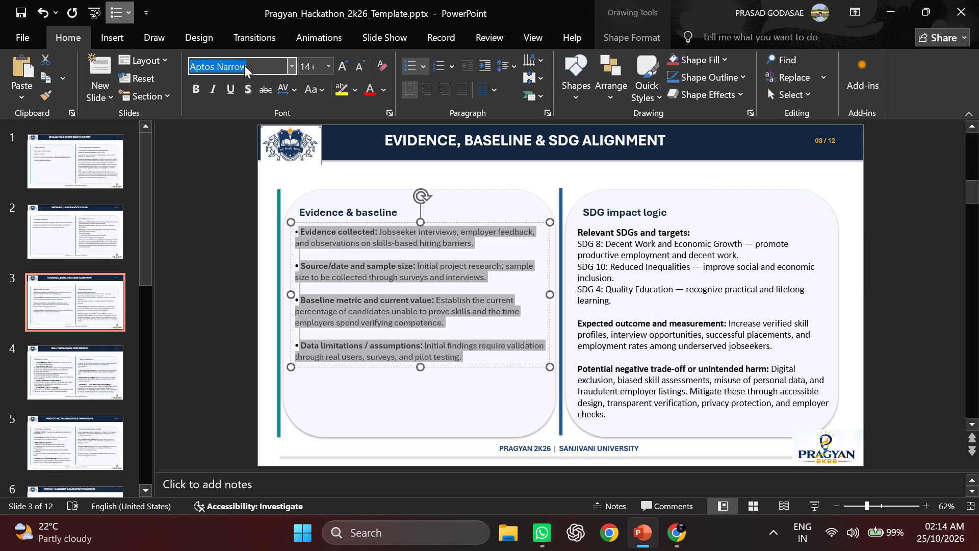
{"action": "left_click_drag", "start_coordinate": [244, 65], "coordinate": [225, 65]}
{"action": "left_click_drag", "start_coordinate": [225, 65], "coordinate": [259, 65]}
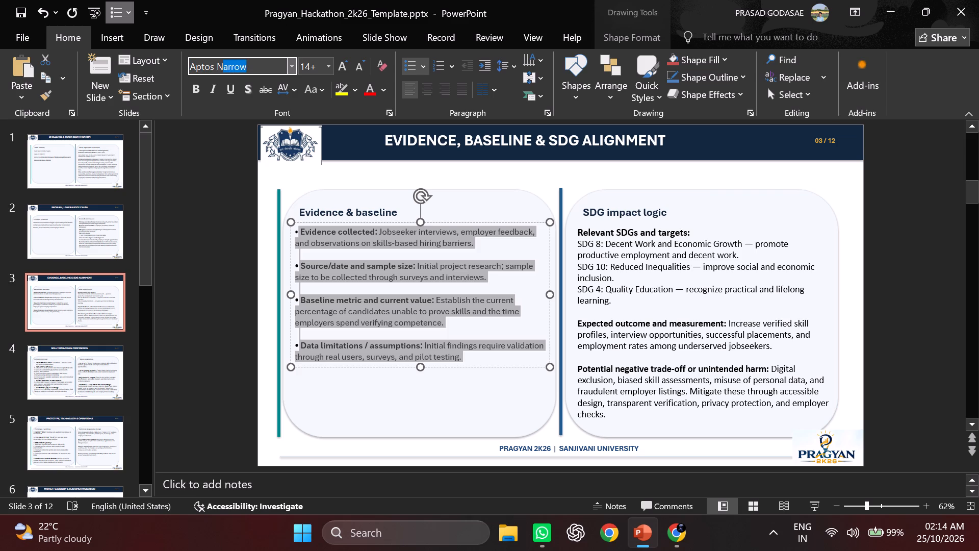
{"action": "left_click", "coordinate": [259, 65]}
{"action": "key", "text": "BackSpace"}
{"action": "key", "text": "BackSpace"}
{"action": "key", "text": "BackSpace"}
{"action": "key", "text": "BackSpace"}
{"action": "key", "text": "BackSpace"}
{"action": "key", "text": "BackSpace"}
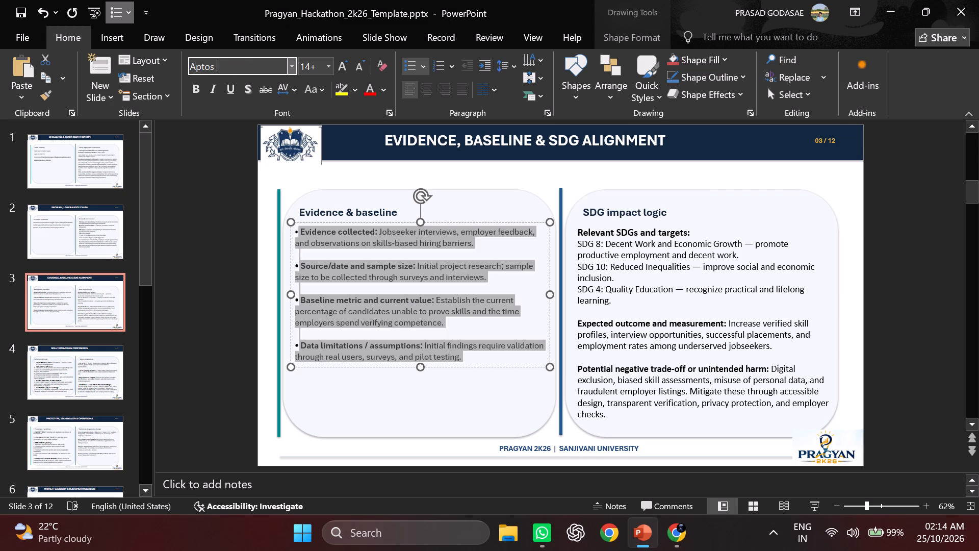
{"action": "key", "text": "BackSpace"}
{"action": "key", "text": "ctrl+a"}
{"action": "key", "text": "ctrl+c"}
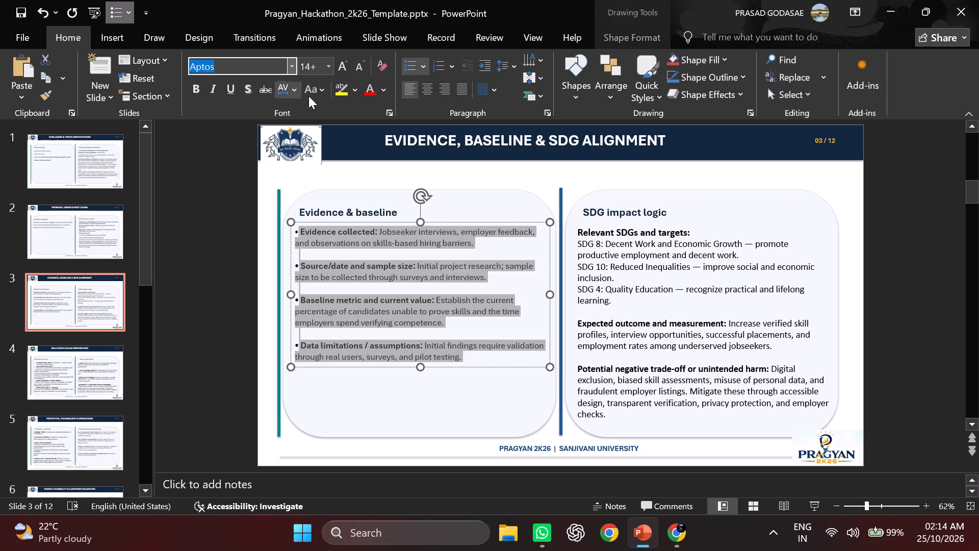
{"action": "left_click", "coordinate": [371, 242]}
Set the whole SDG impact logic body text on slide 3 to the Aptos font.
{"action": "left_click", "coordinate": [597, 248]}
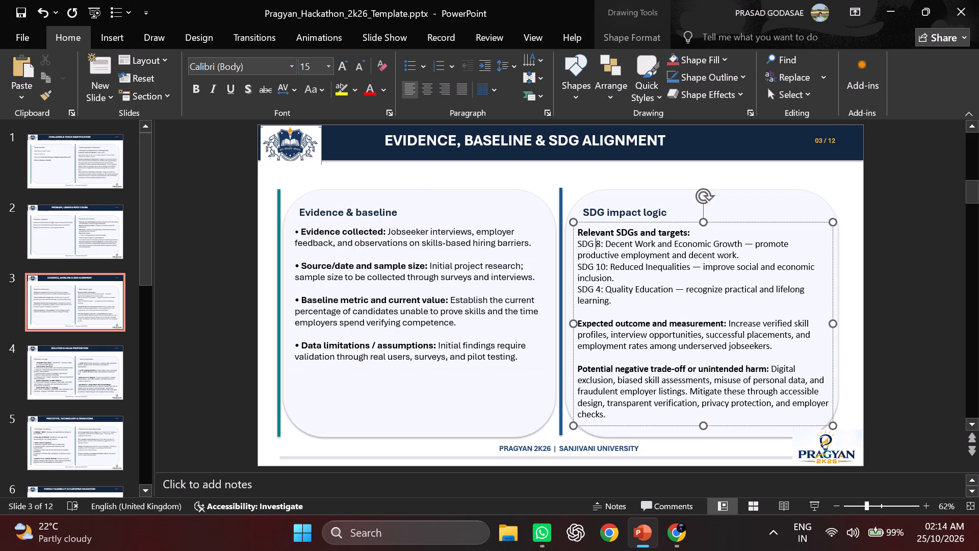
{"action": "key", "text": "ctrl+a"}
{"action": "left_click", "coordinate": [266, 72]}
{"action": "key", "text": "ctrl+v"}
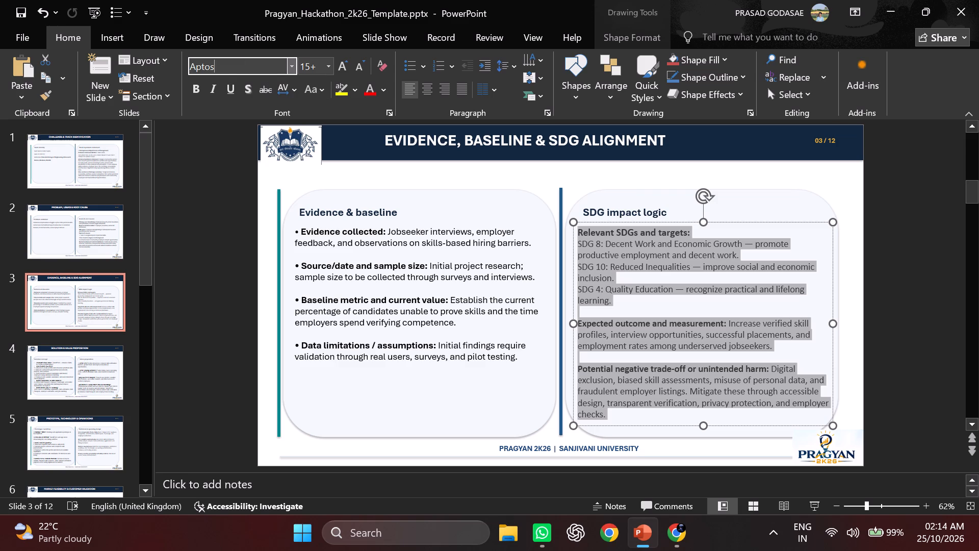
{"action": "key", "text": "Return"}
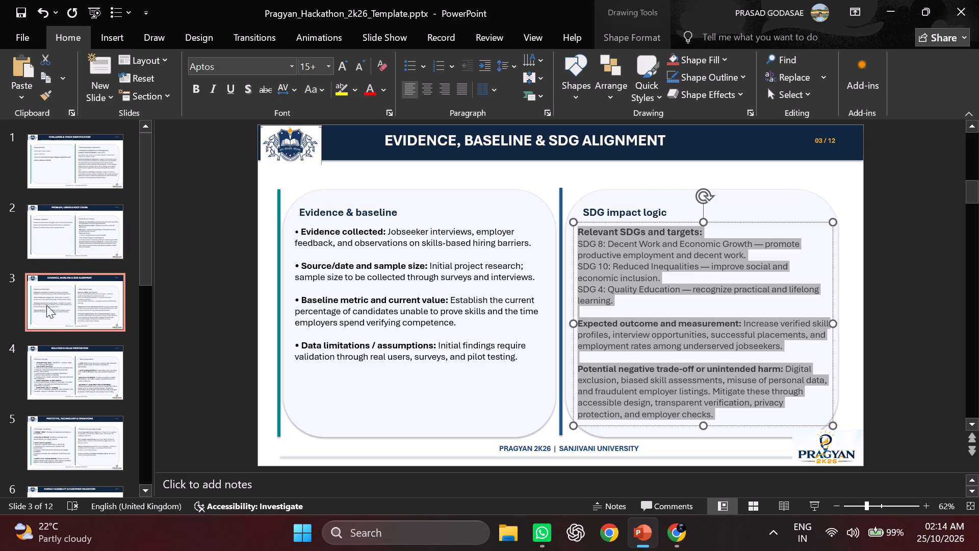
On slide 4, set the whole Solution concept body text to the Aptos font.
{"action": "left_click", "coordinate": [54, 361]}
{"action": "left_click", "coordinate": [328, 346]}
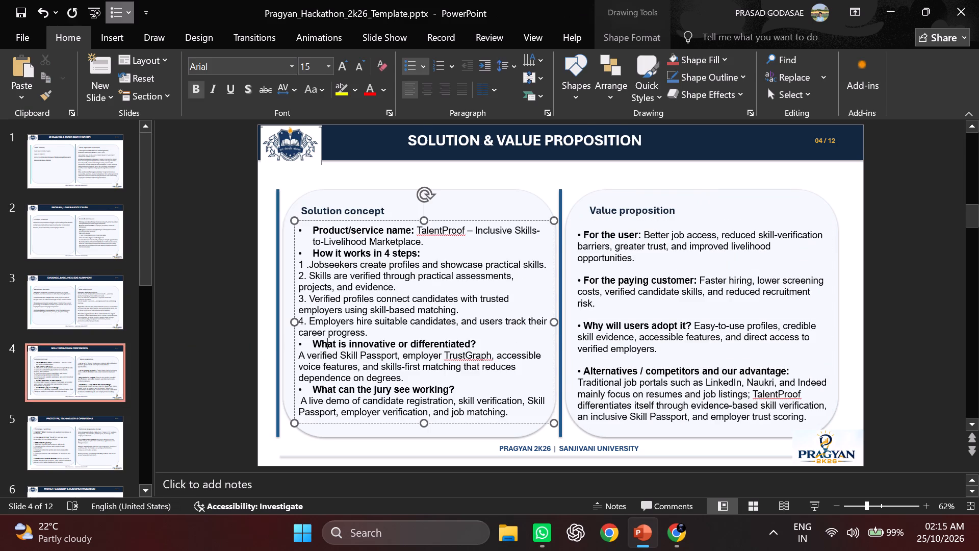
{"action": "key", "text": "ctrl+a"}
{"action": "left_click", "coordinate": [236, 59]}
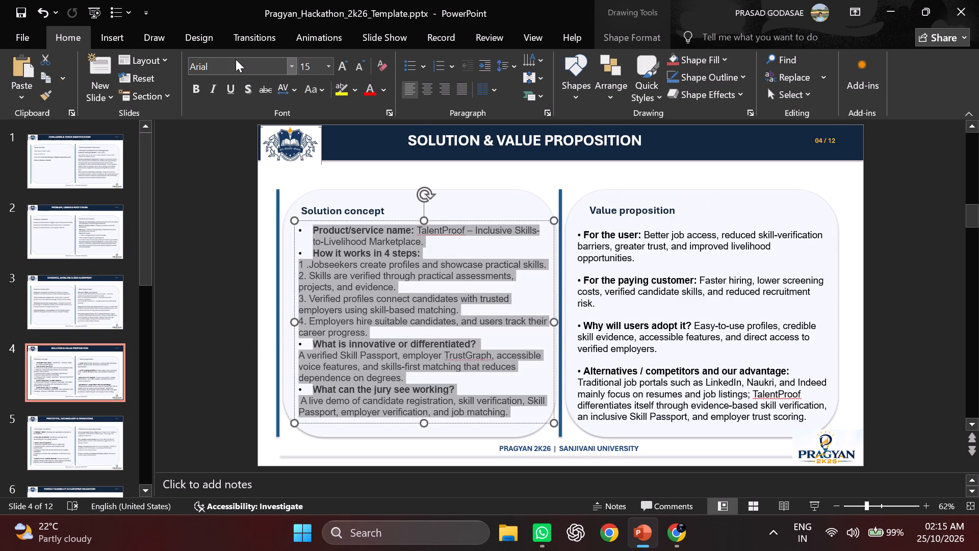
{"action": "left_click", "coordinate": [236, 59]}
{"action": "left_click", "coordinate": [239, 64]}
{"action": "key", "text": "ctrl+v"}
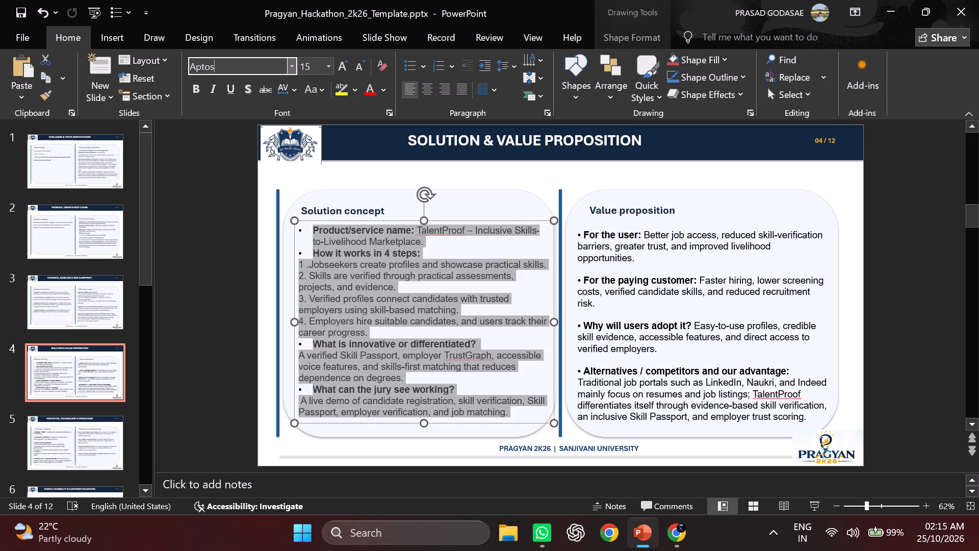
{"action": "key", "text": "Return"}
Set the whole Value proposition body text on slide 4 to the Aptos font.
{"action": "left_click", "coordinate": [630, 283]}
{"action": "key", "text": "ctrl+a"}
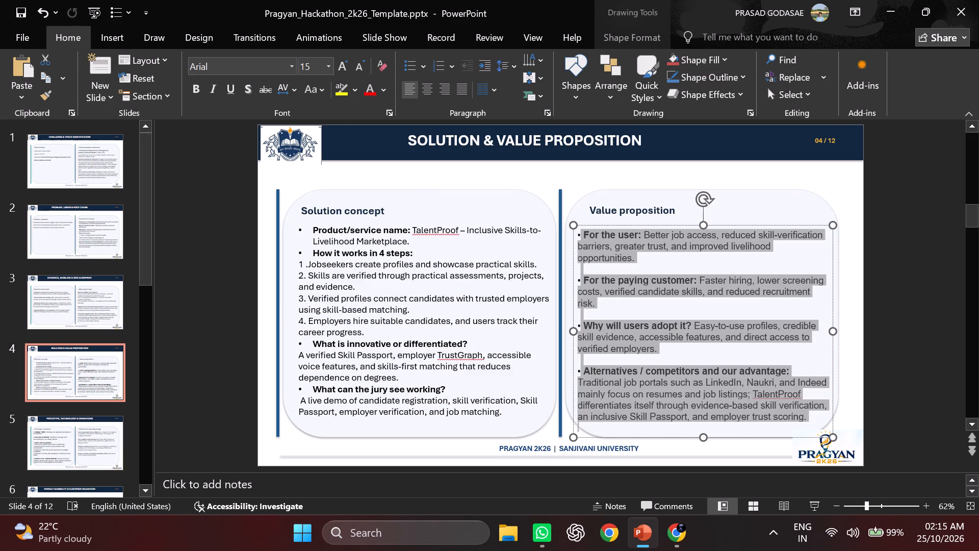
{"action": "left_click", "coordinate": [241, 65]}
{"action": "key", "text": "ctrl+v"}
{"action": "key", "text": "Return"}
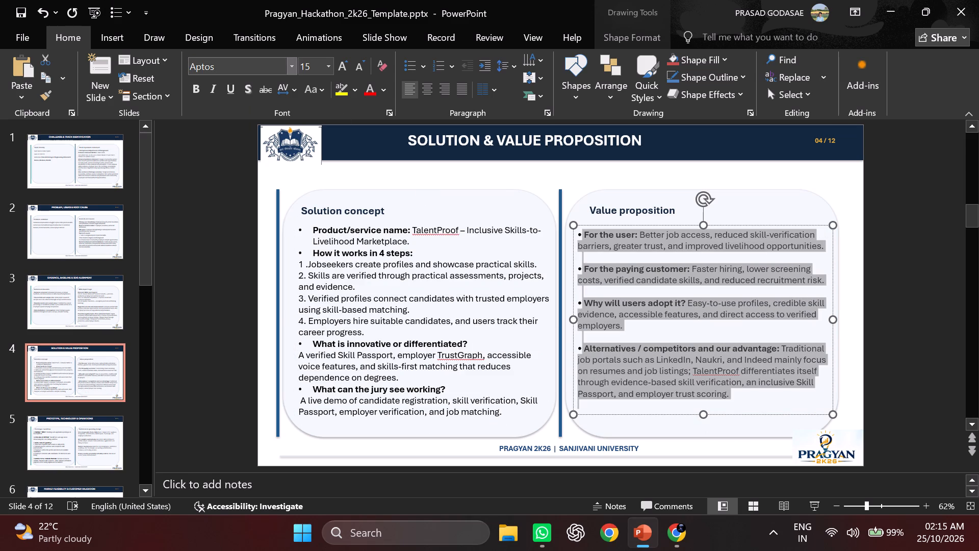
On slide 5, set the whole Prototype / workflow body text to the Aptos font.
{"action": "left_click", "coordinate": [78, 441]}
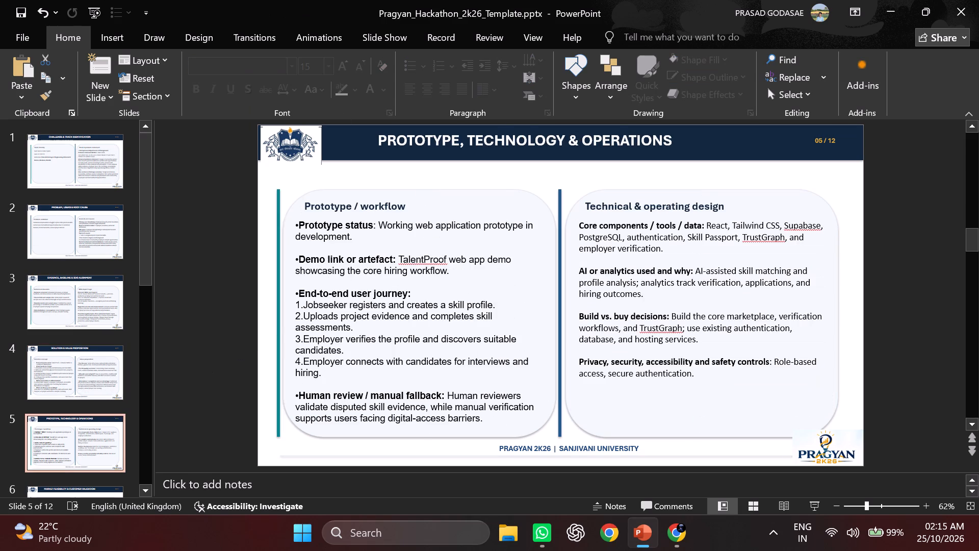
{"action": "left_click", "coordinate": [295, 308]}
{"action": "left_click", "coordinate": [323, 315]}
{"action": "key", "text": "ctrl+a"}
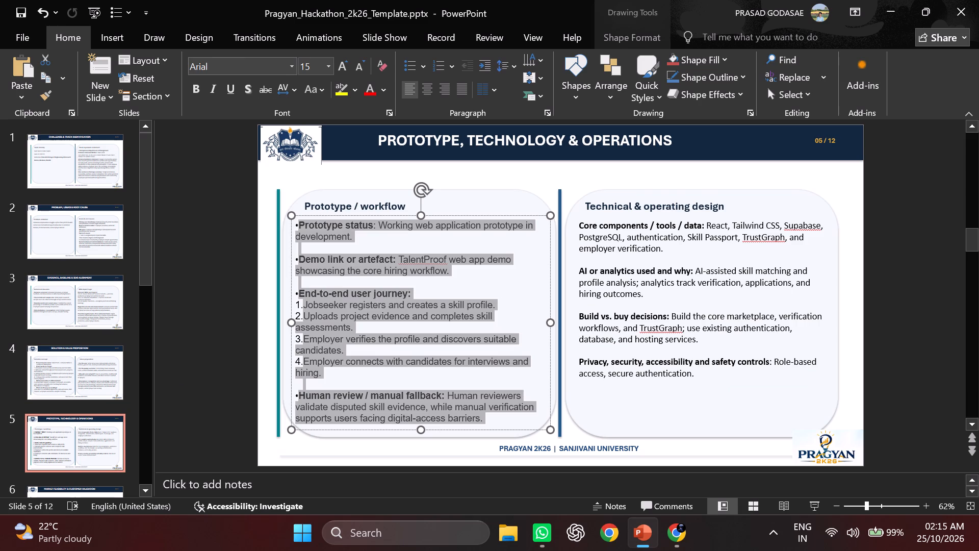
{"action": "left_click", "coordinate": [254, 65]}
{"action": "key", "text": "ctrl+v"}
{"action": "key", "text": "Return"}
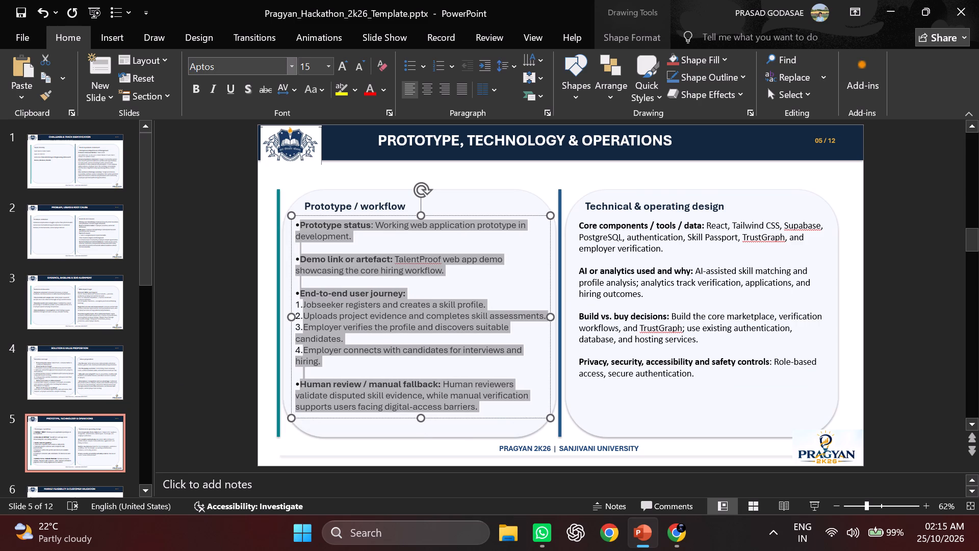
Set the whole Technical & operating design body text on slide 5 to the Aptos font.
{"action": "left_click", "coordinate": [593, 292]}
{"action": "key", "text": "ctrl+a"}
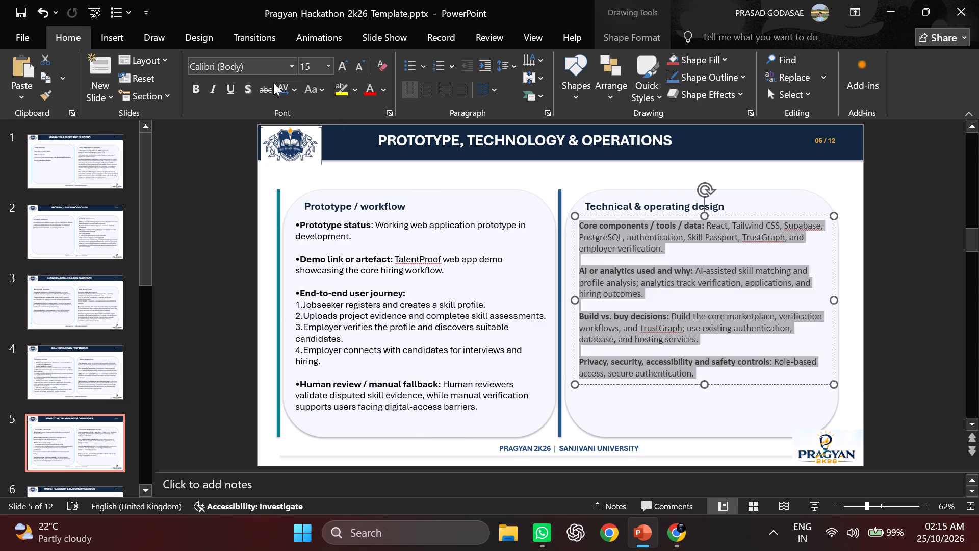
{"action": "left_click", "coordinate": [269, 68]}
{"action": "key", "text": "ctrl+v"}
{"action": "key", "text": "Return"}
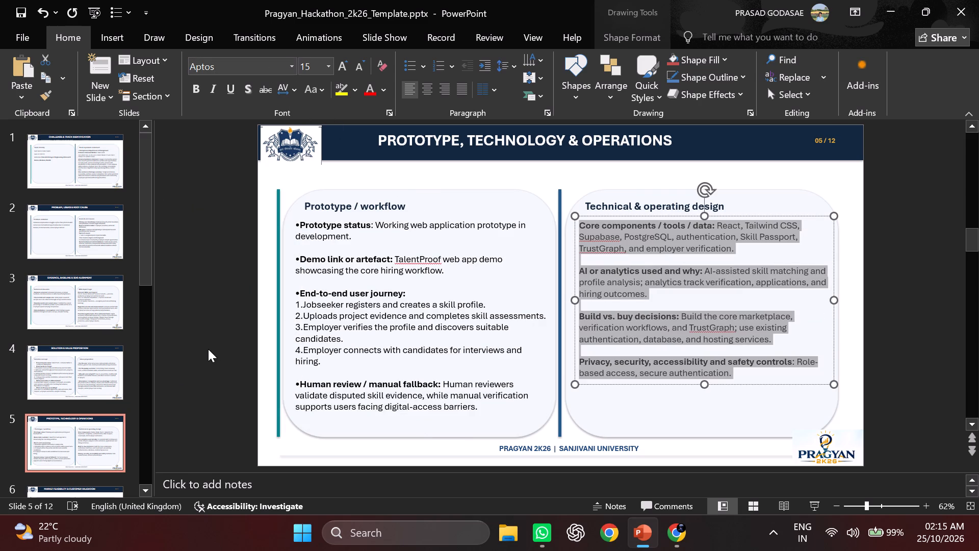
On slide 6, set the whole Market sizing body text to the Aptos font.
{"action": "scroll", "coordinate": [83, 432], "scroll_direction": "down", "scroll_amount": 3}
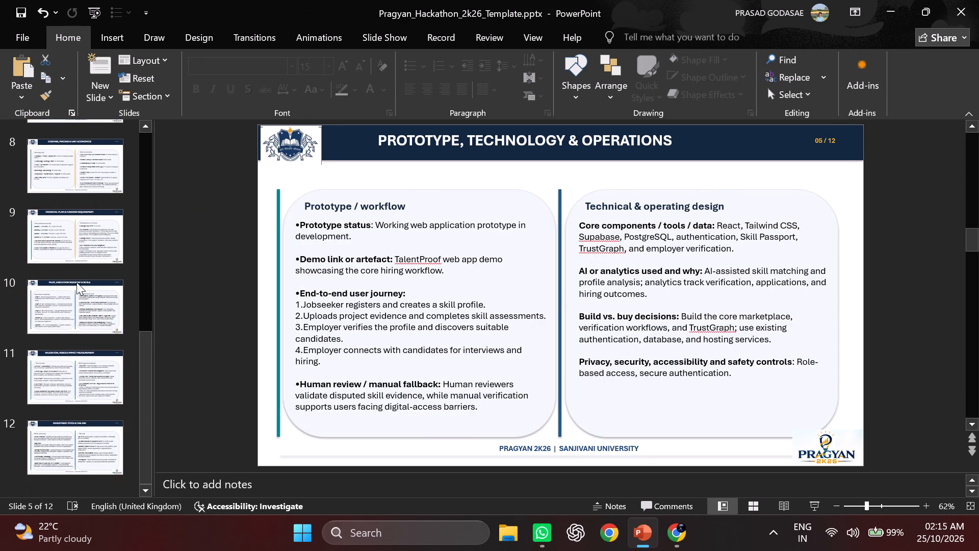
{"action": "scroll", "coordinate": [76, 282], "scroll_direction": "up", "scroll_amount": 1}
{"action": "scroll", "coordinate": [73, 207], "scroll_direction": "up", "scroll_amount": 1}
{"action": "left_click", "coordinate": [73, 207]}
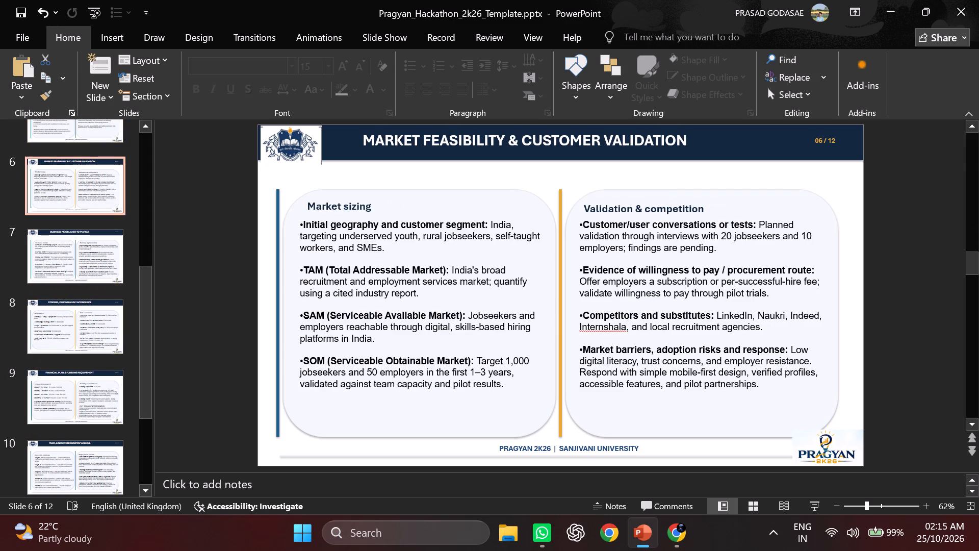
{"action": "left_click", "coordinate": [356, 265]}
{"action": "key", "text": "ctrl+a"}
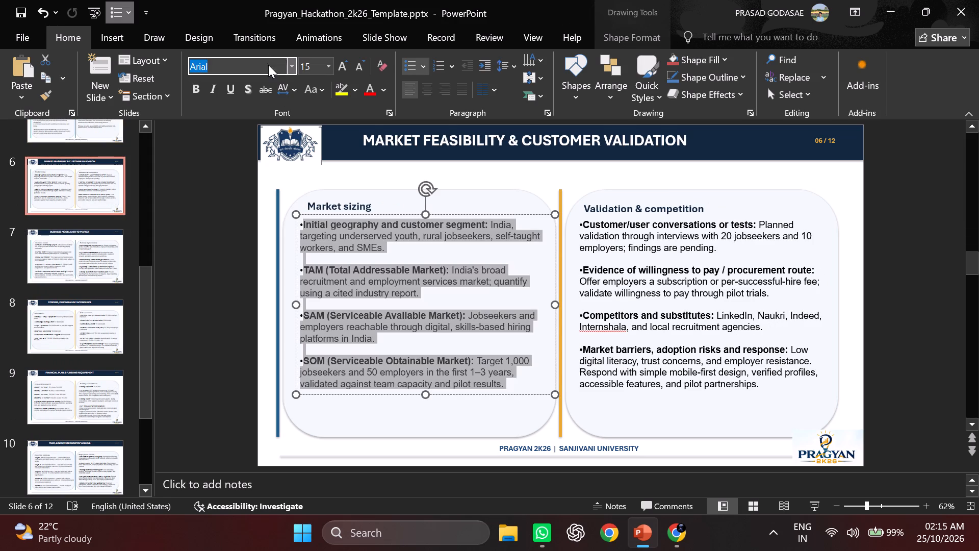
{"action": "left_click", "coordinate": [268, 65]}
{"action": "key", "text": "ctrl+v"}
{"action": "key", "text": "Return"}
Set the whole Validation & competition body text on slide 6 to the Aptos font.
{"action": "left_click", "coordinate": [645, 293]}
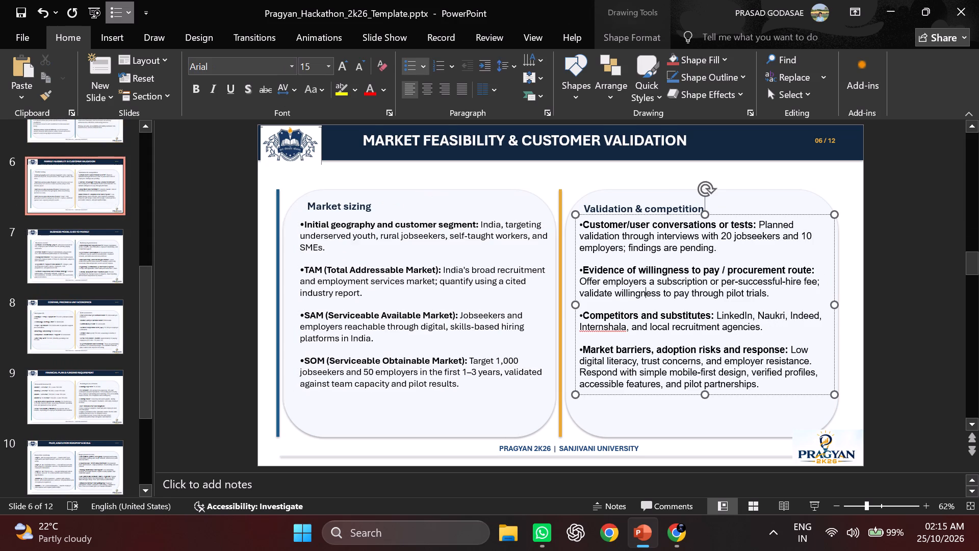
{"action": "key", "text": "ctrl+a"}
{"action": "left_click", "coordinate": [248, 71]}
{"action": "left_click", "coordinate": [710, 266]}
{"action": "key", "text": "ctrl+a"}
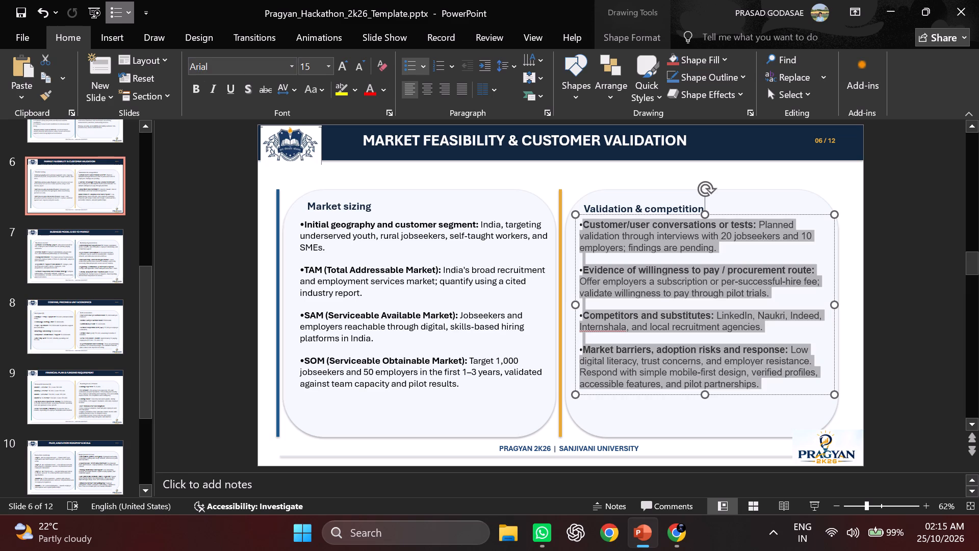
{"action": "left_click", "coordinate": [255, 70]}
{"action": "key", "text": "ctrl+v"}
{"action": "key", "text": "Return"}
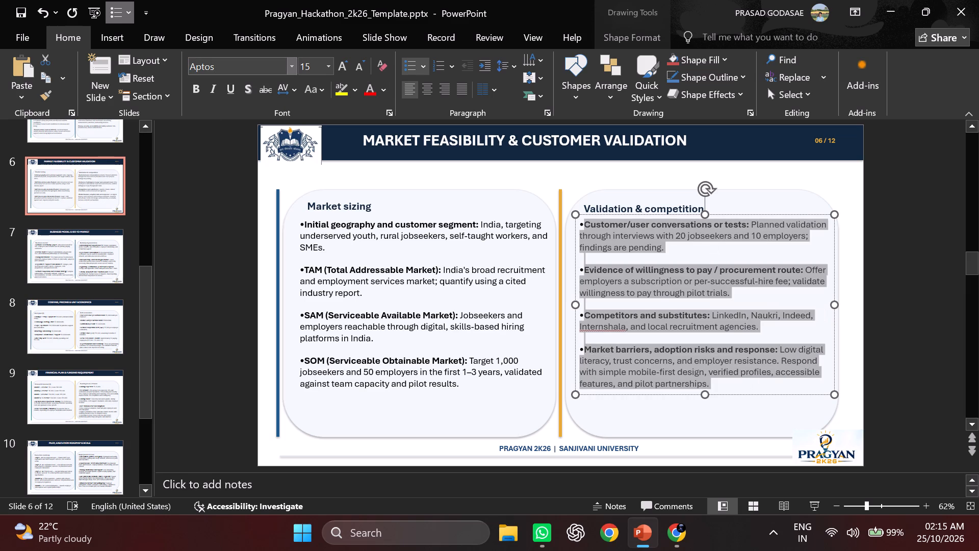
On slide 7, set the whole Business model body text to the Aptos font.
{"action": "left_click", "coordinate": [68, 267]}
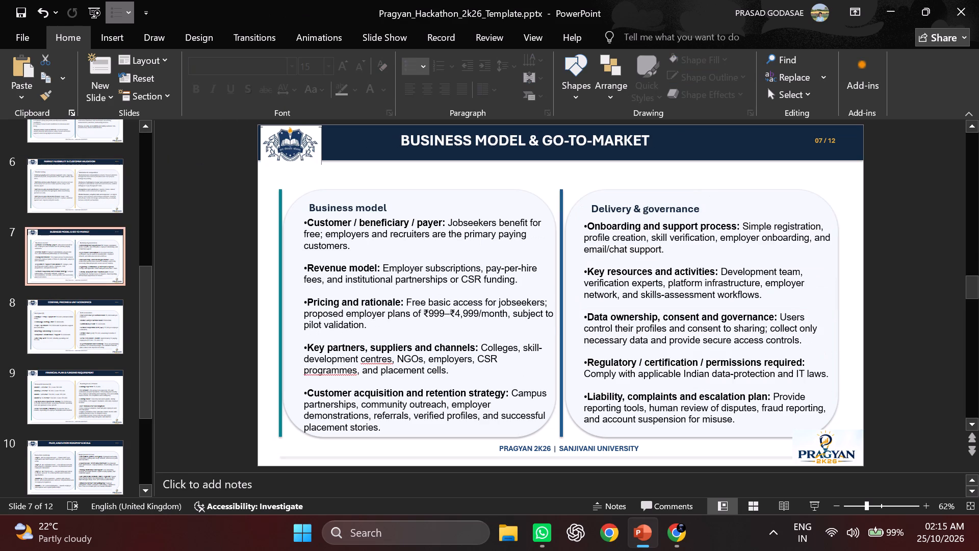
{"action": "left_click", "coordinate": [364, 223]}
{"action": "key", "text": "ctrl+a"}
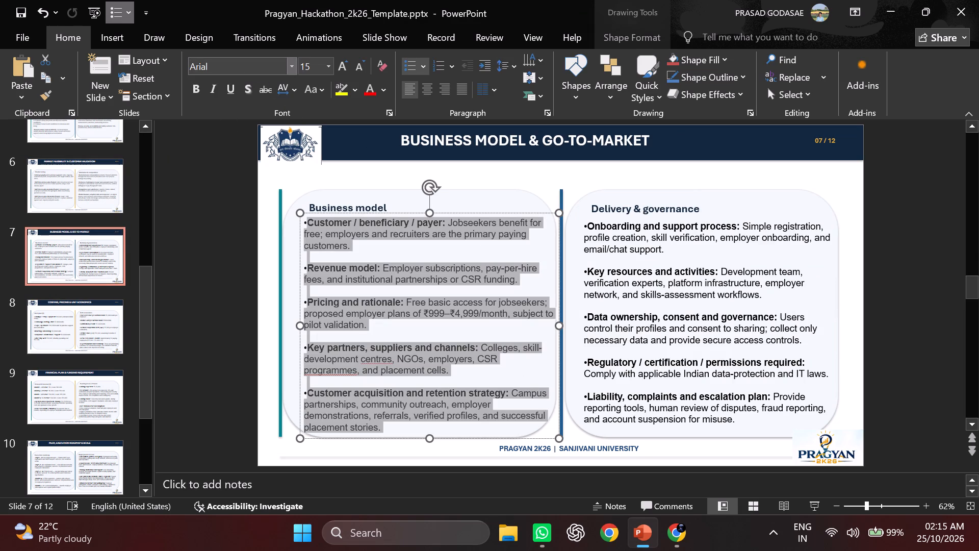
{"action": "left_click", "coordinate": [256, 68]}
{"action": "key", "text": "ctrl+v"}
{"action": "key", "text": "Return"}
Set the whole Delivery & governance body text on slide 7 to the Aptos font.
{"action": "left_click", "coordinate": [673, 260]}
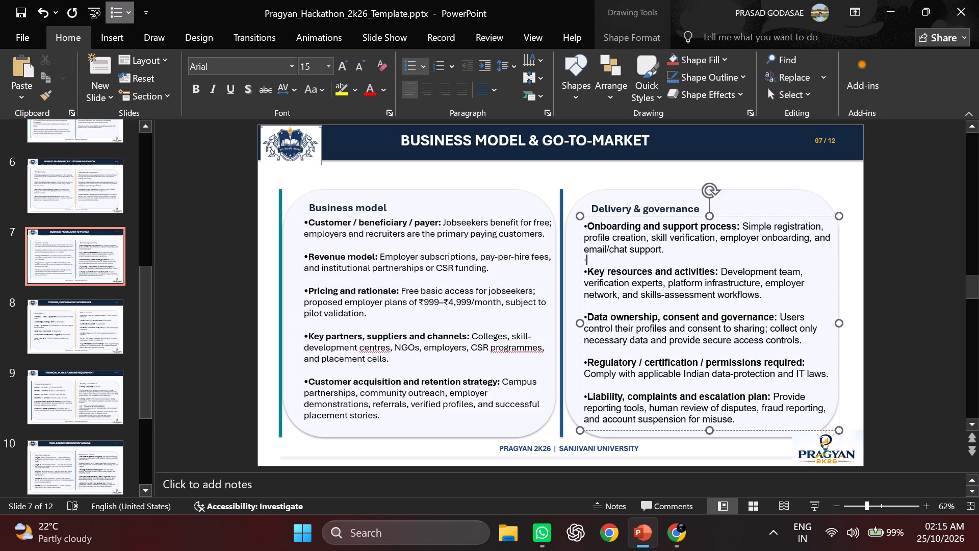
{"action": "key", "text": "ctrl+a"}
{"action": "left_click", "coordinate": [260, 67]}
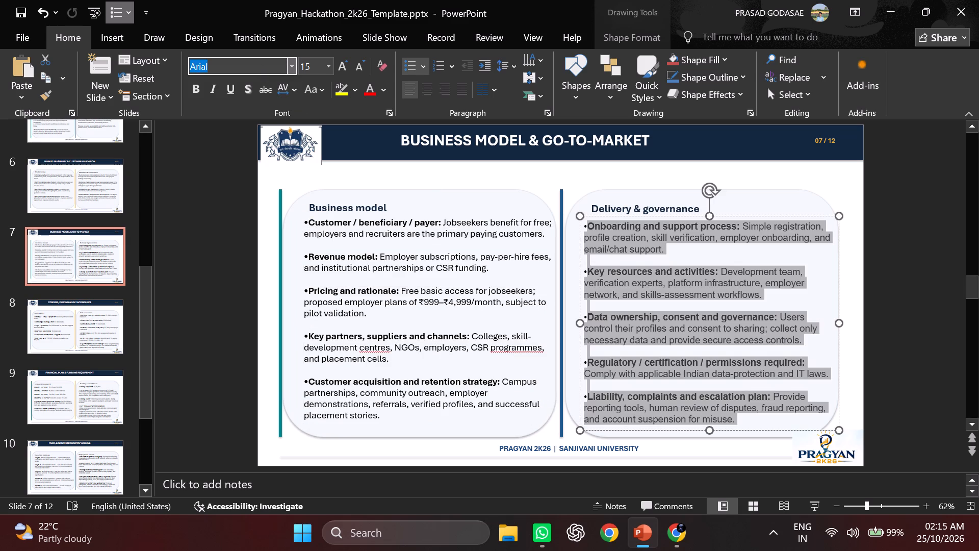
{"action": "key", "text": "ctrl+v"}
{"action": "key", "text": "Return"}
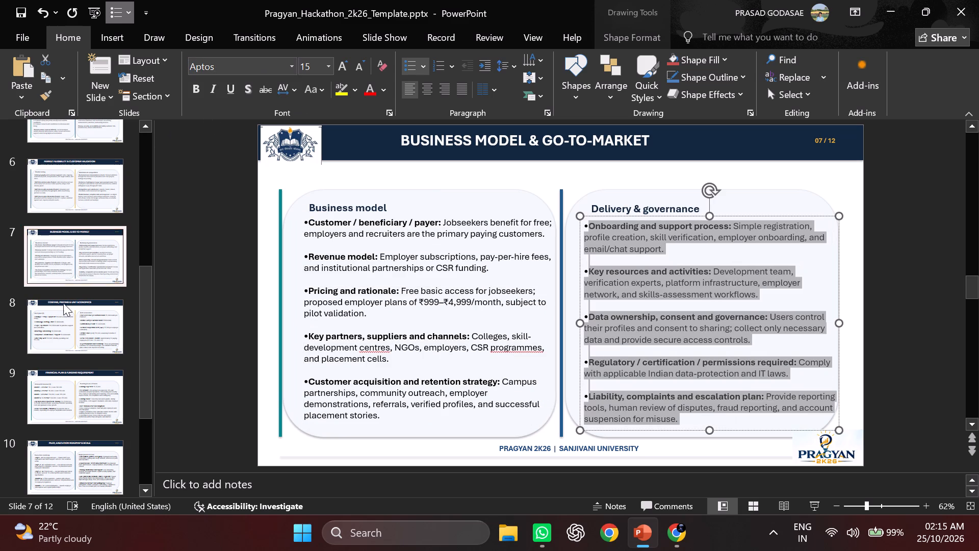
On slide 8, set the whole Cost plan (₹) body text to the Aptos font.
{"action": "left_click", "coordinate": [51, 344]}
{"action": "left_click", "coordinate": [287, 292]}
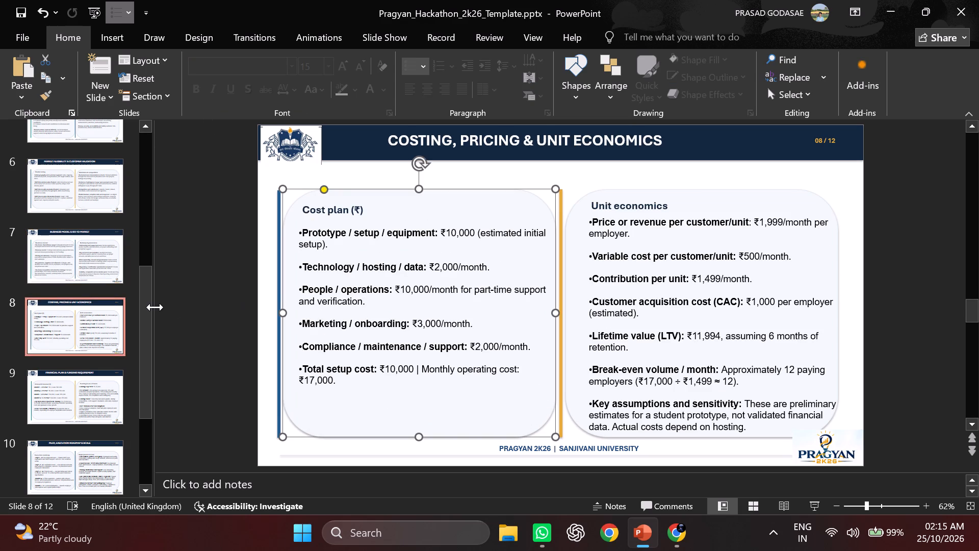
{"action": "left_click", "coordinate": [155, 307]}
{"action": "left_click", "coordinate": [353, 270]}
{"action": "key", "text": "ctrl+a"}
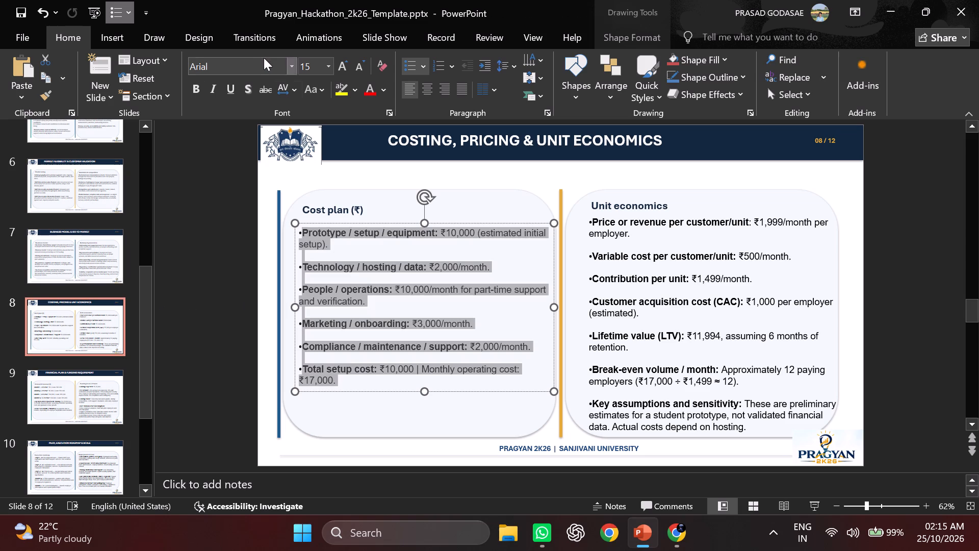
{"action": "left_click", "coordinate": [249, 59]}
{"action": "left_click", "coordinate": [252, 65]}
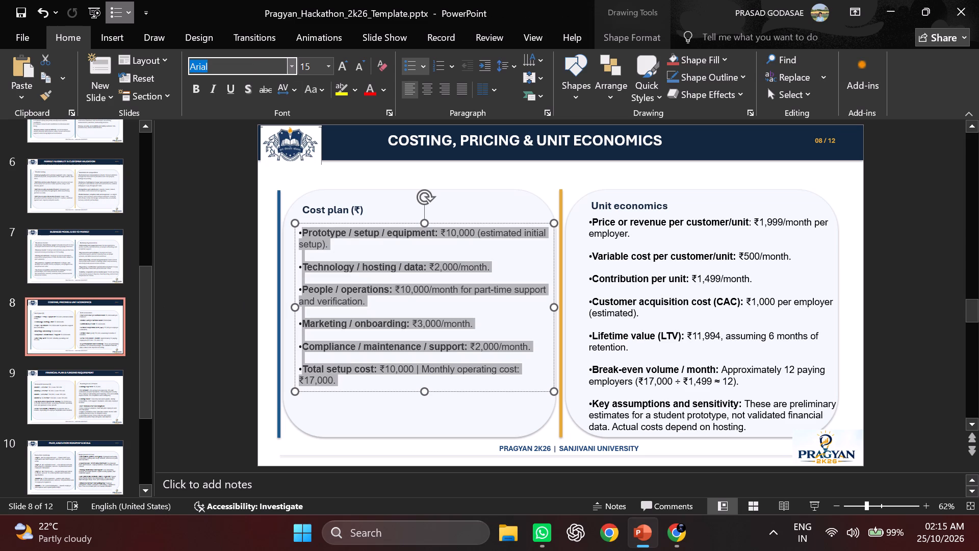
{"action": "key", "text": "ctrl+v"}
{"action": "key", "text": "Return"}
Set the whole Unit economics body text on slide 8 to the Aptos font.
{"action": "left_click", "coordinate": [622, 261]}
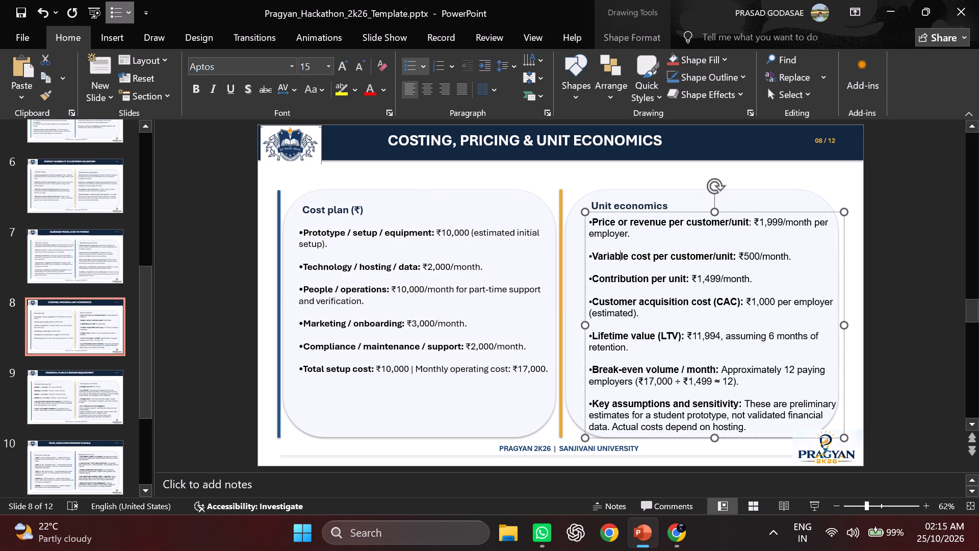
{"action": "key", "text": "ctrl+a"}
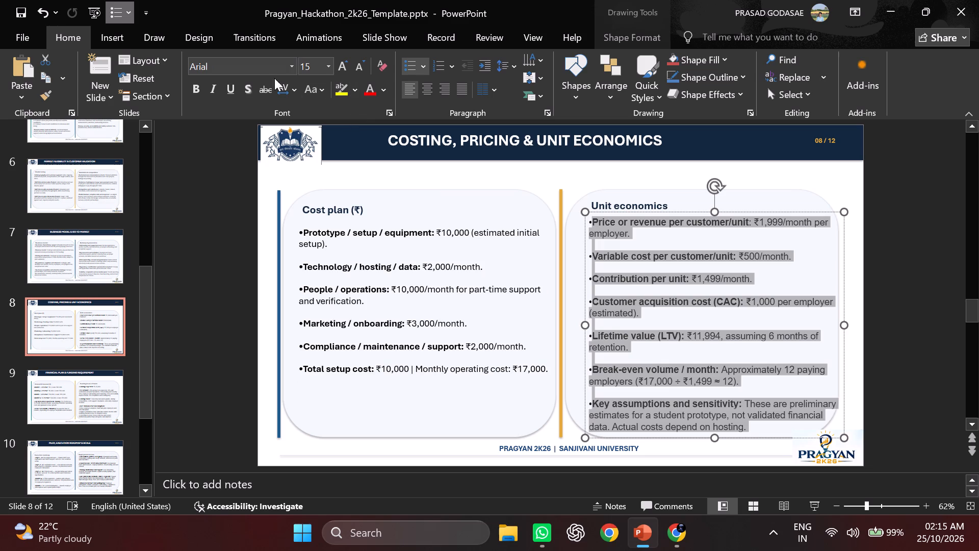
{"action": "left_click", "coordinate": [267, 69]}
{"action": "key", "text": "ctrl+v"}
{"action": "key", "text": "Return"}
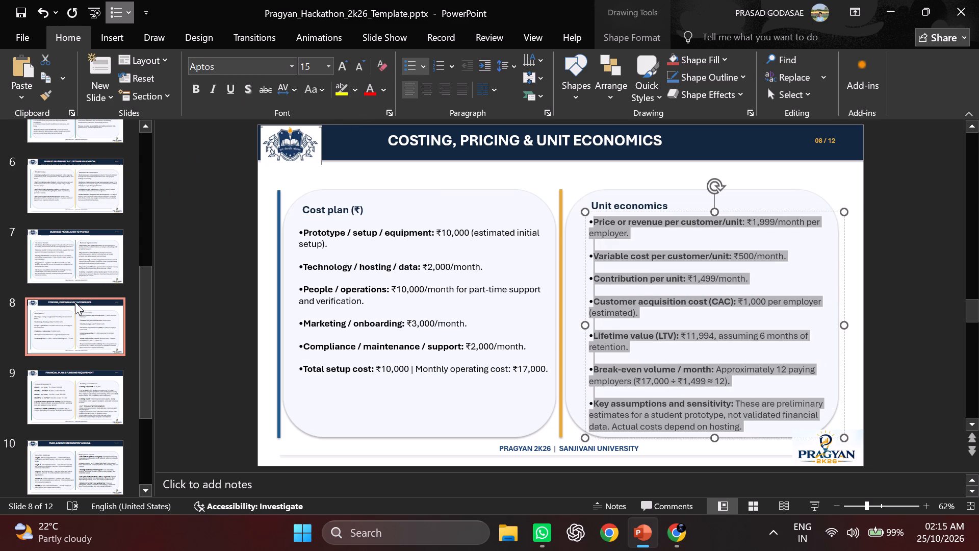
On slide 9, set the whole 12-month forecast (₹) body text to the Aptos font.
{"action": "left_click", "coordinate": [56, 407]}
{"action": "left_click", "coordinate": [358, 297]}
{"action": "key", "text": "ctrl+a"}
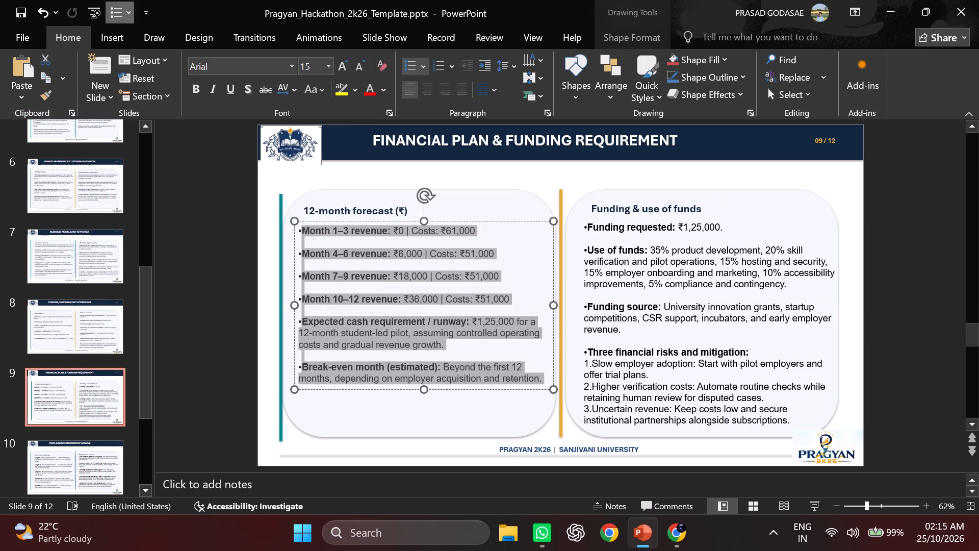
{"action": "left_click", "coordinate": [230, 72]}
{"action": "key", "text": "ctrl+v"}
{"action": "key", "text": "Return"}
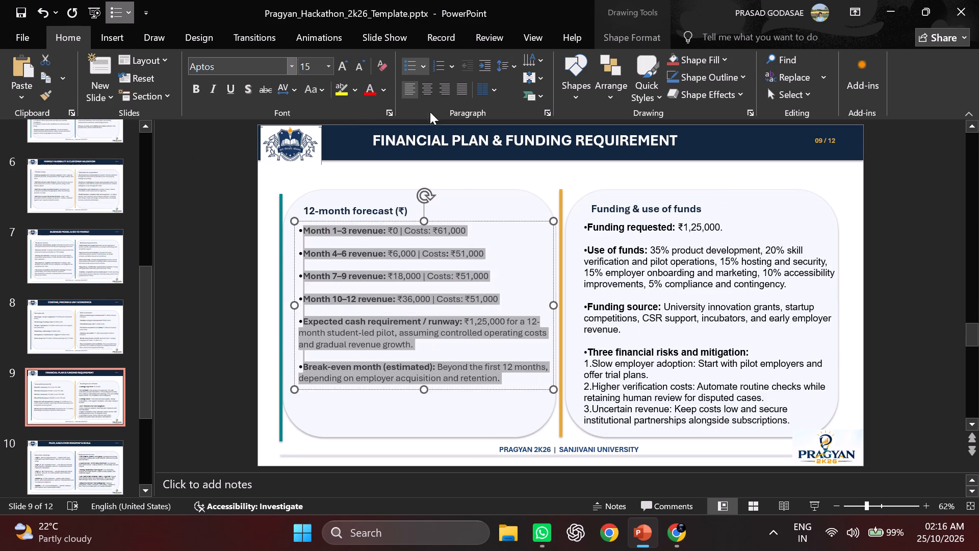
Set the whole Funding & use of funds body text on slide 9 to the Aptos font.
{"action": "left_click", "coordinate": [720, 286]}
{"action": "key", "text": "ctrl+a"}
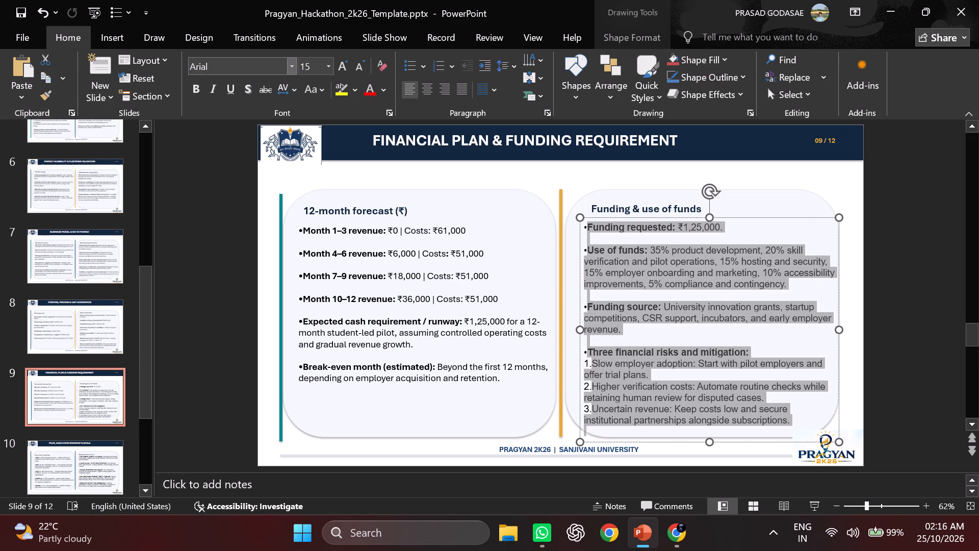
{"action": "left_click", "coordinate": [212, 65]}
{"action": "key", "text": "ctrl+v"}
{"action": "key", "text": "Return"}
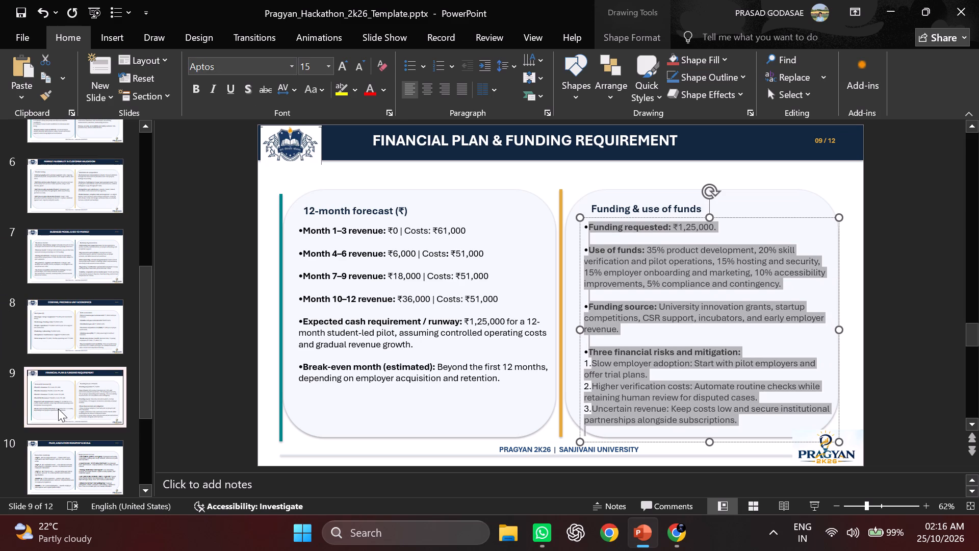
On slide 10, set the whole Execution roadmap body text to the Aptos font.
{"action": "scroll", "coordinate": [58, 409], "scroll_direction": "down", "scroll_amount": 2}
{"action": "left_click", "coordinate": [87, 308]}
{"action": "left_click", "coordinate": [426, 198]}
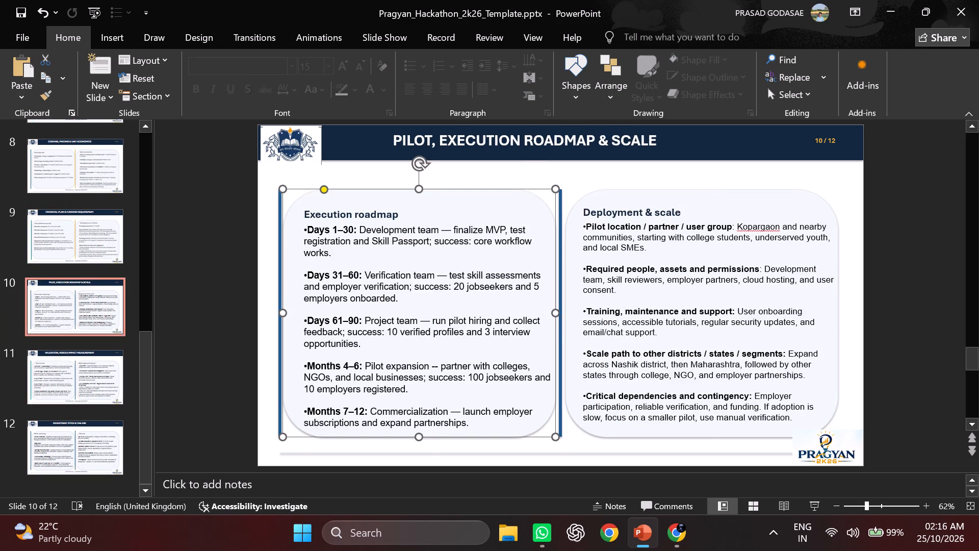
{"action": "left_click", "coordinate": [364, 263]}
{"action": "key", "text": "ctrl+a"}
{"action": "left_click", "coordinate": [259, 71]}
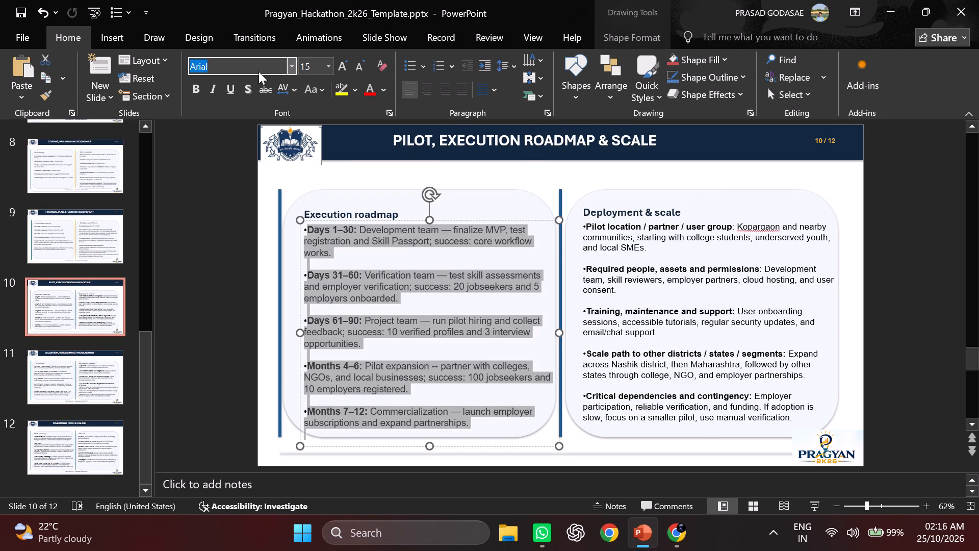
{"action": "key", "text": "ctrl+v"}
{"action": "key", "text": "Return"}
Set the whole Deployment & scale body text on slide 10 to the Aptos font.
{"action": "left_click", "coordinate": [588, 216]}
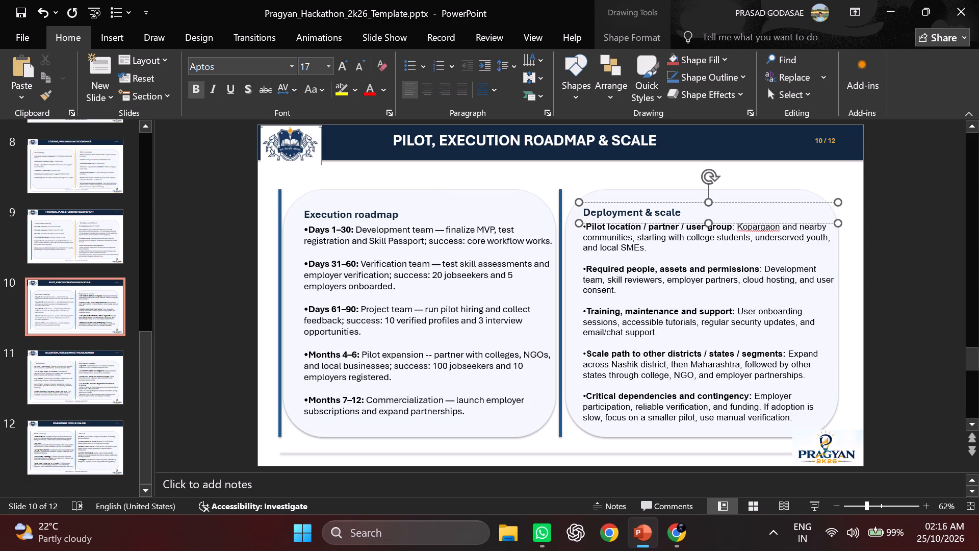
{"action": "left_click", "coordinate": [670, 313]}
{"action": "key", "text": "ctrl+a"}
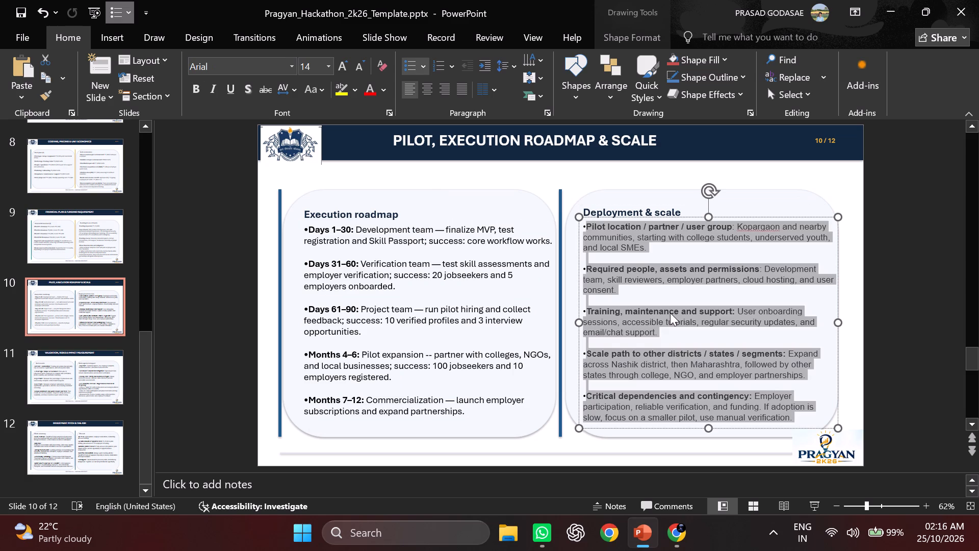
{"action": "left_click", "coordinate": [251, 71]}
{"action": "key", "text": "ctrl+v"}
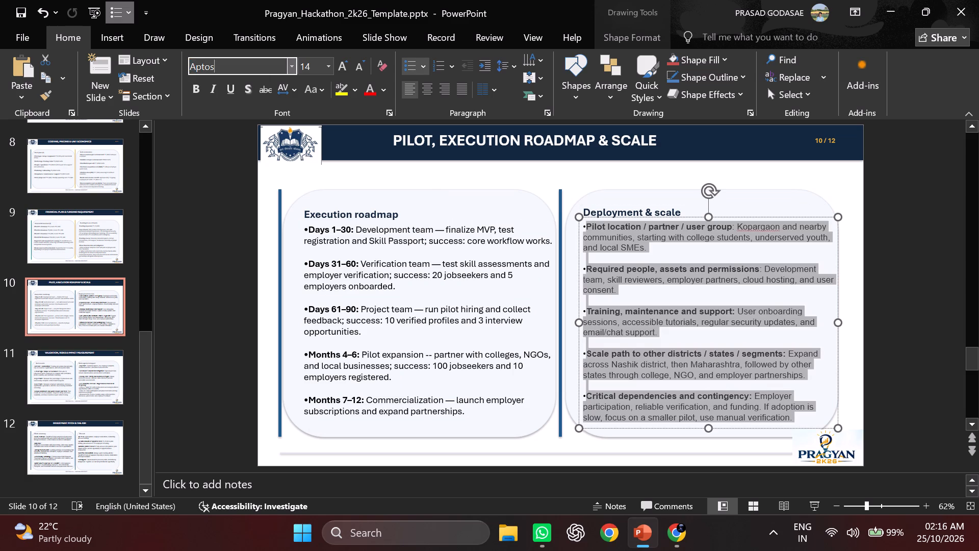
{"action": "key", "text": "Return"}
On slide 11, set the whole Test results body text to the Aptos font.
{"action": "left_click", "coordinate": [63, 395]}
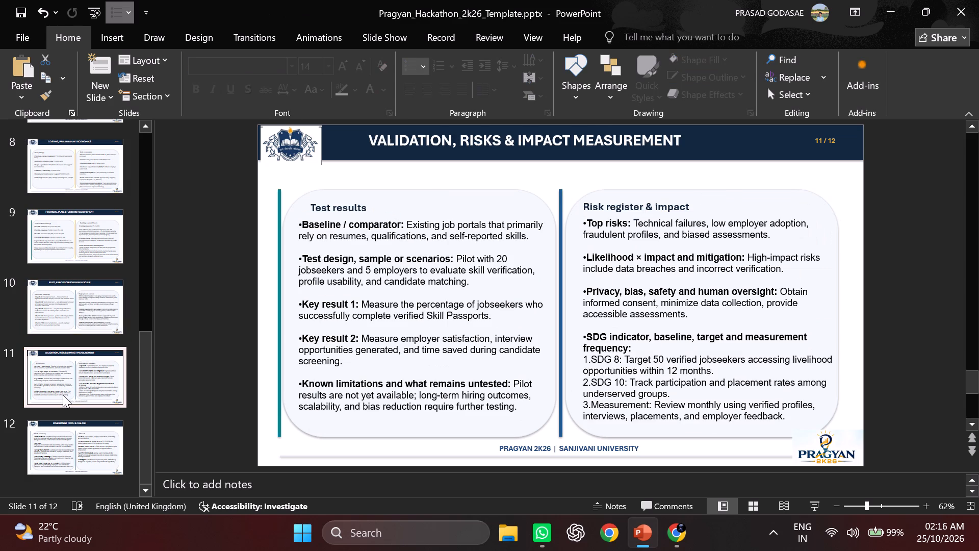
{"action": "left_click", "coordinate": [354, 304]}
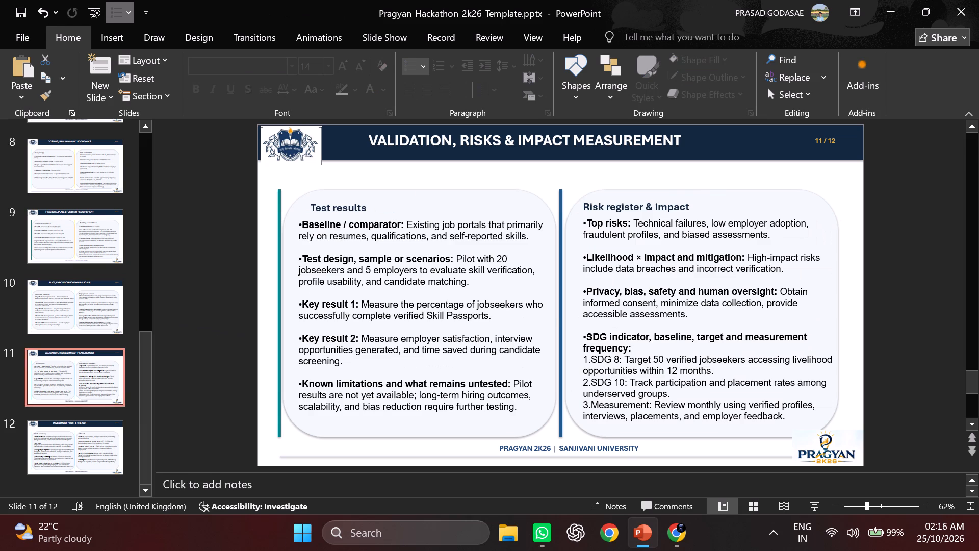
{"action": "key", "text": "ctrl+a"}
{"action": "key", "text": "ctrl+a"}
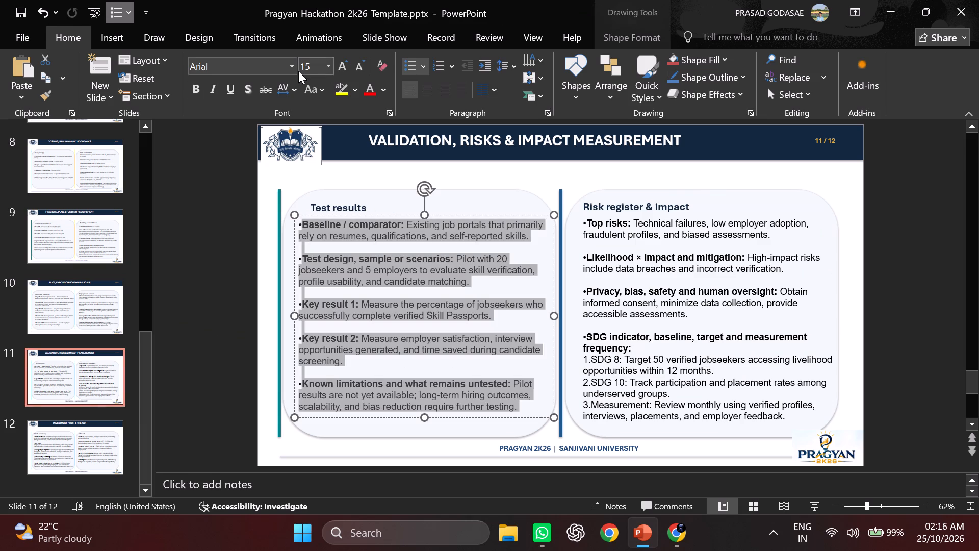
{"action": "left_click", "coordinate": [280, 63]}
{"action": "key", "text": "ctrl+v"}
{"action": "key", "text": "Return"}
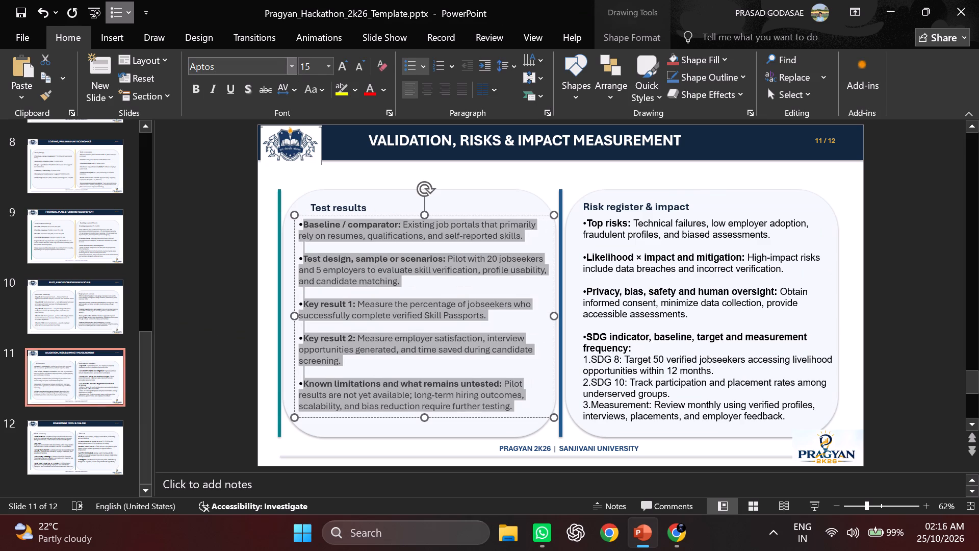
Set the whole Risk register & impact body text on slide 11 to the Aptos font.
{"action": "left_click", "coordinate": [595, 260]}
{"action": "key", "text": "ctrl+a"}
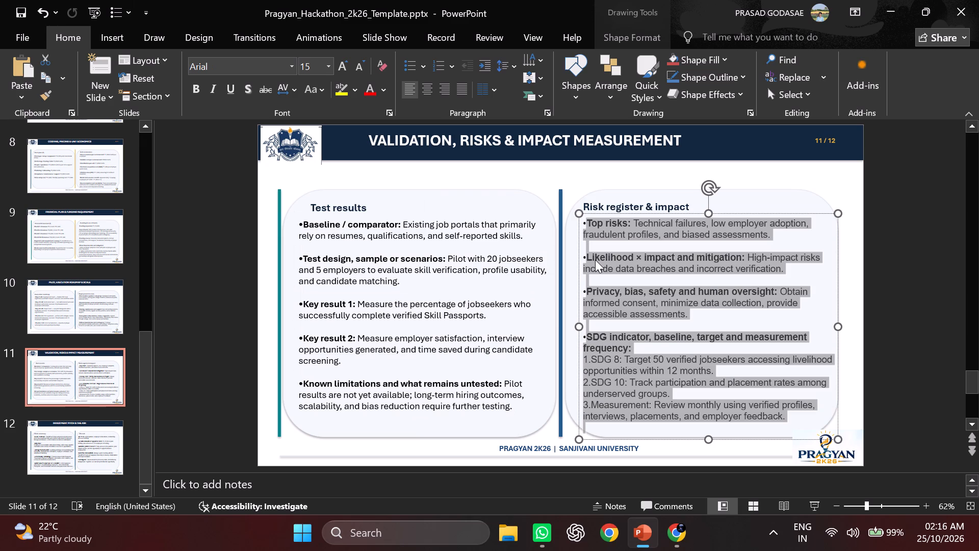
{"action": "left_click", "coordinate": [267, 67]}
{"action": "key", "text": "ctrl+v"}
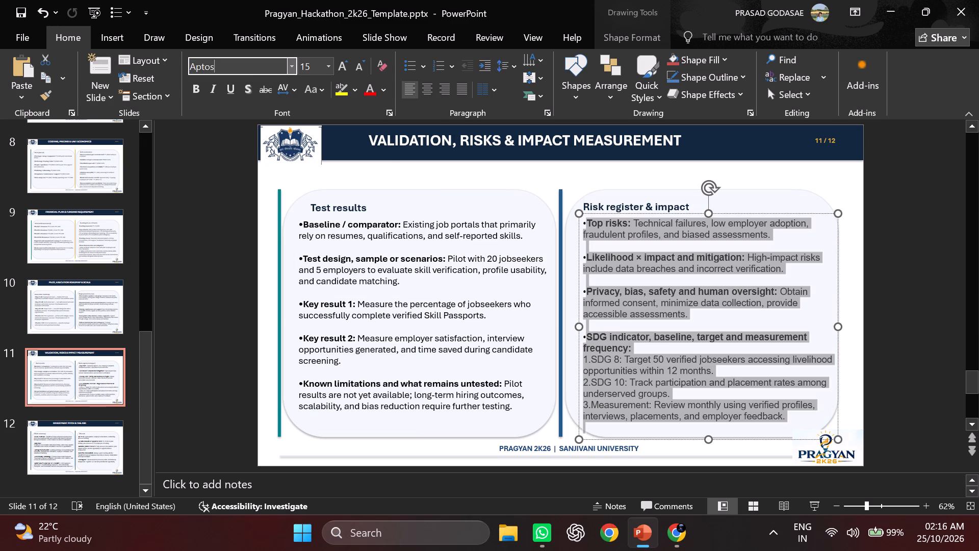
{"action": "key", "text": "Return"}
On slide 12, set the whole Pitch summary body text to the Aptos font.
{"action": "left_click", "coordinate": [34, 467]}
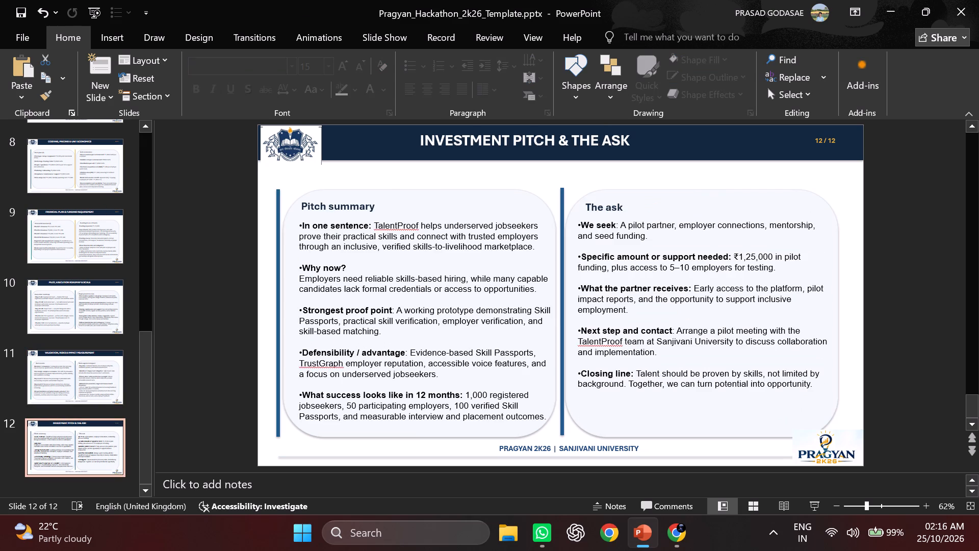
{"action": "left_click", "coordinate": [343, 337]}
{"action": "key", "text": "ctrl+a"}
{"action": "key", "text": "ctrl+a"}
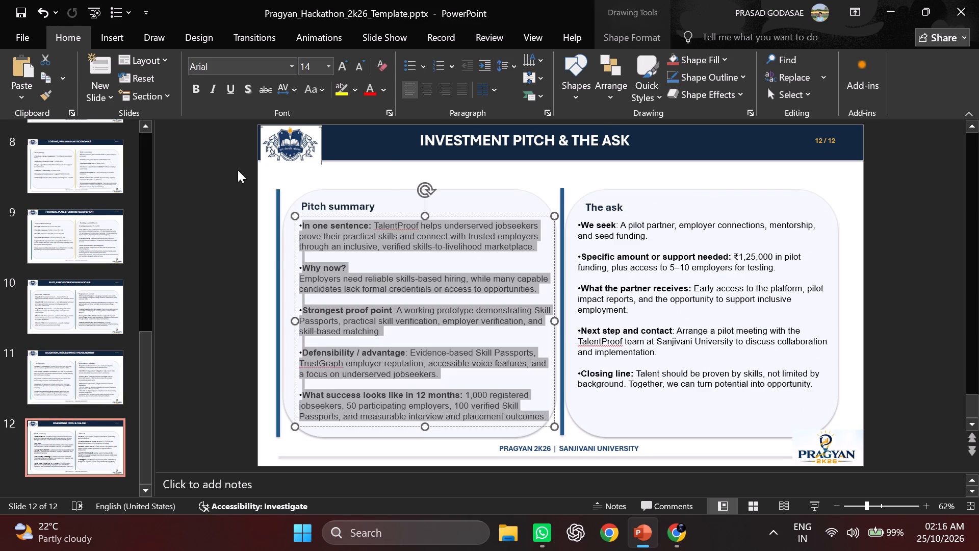
{"action": "left_click_drag", "start_coordinate": [220, 76], "coordinate": [210, 63]}
{"action": "left_click", "coordinate": [210, 63]}
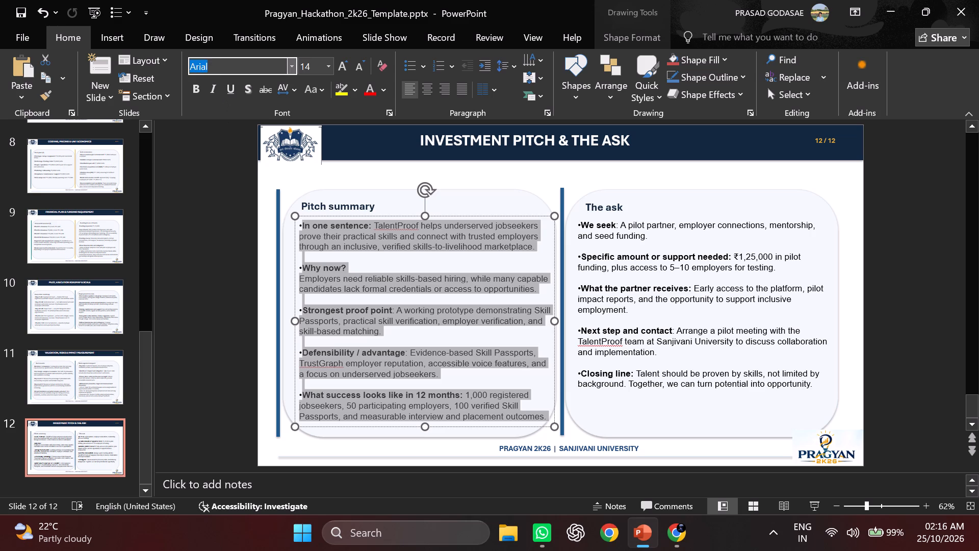
{"action": "key", "text": "ctrl+v"}
{"action": "key", "text": "Return"}
Set the whole body text under The ask on slide 12 to the Aptos font.
{"action": "left_click", "coordinate": [681, 317]}
{"action": "key", "text": "ctrl+a"}
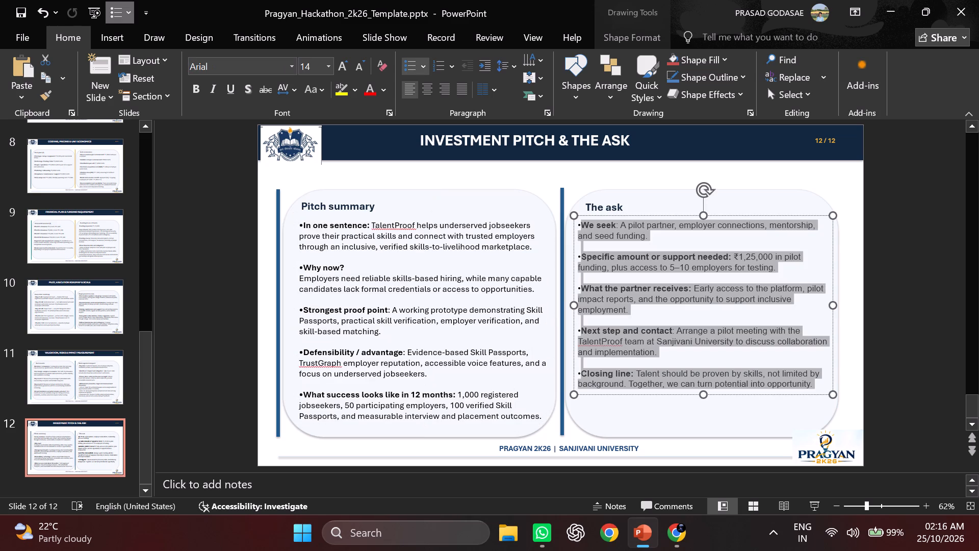
{"action": "left_click", "coordinate": [250, 62]}
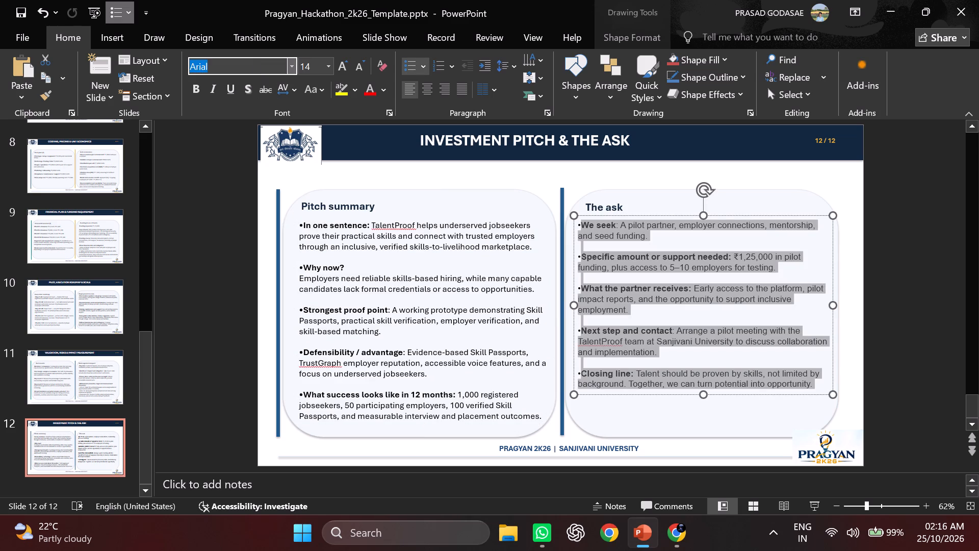
{"action": "key", "text": "ctrl+v"}
{"action": "key", "text": "Return"}
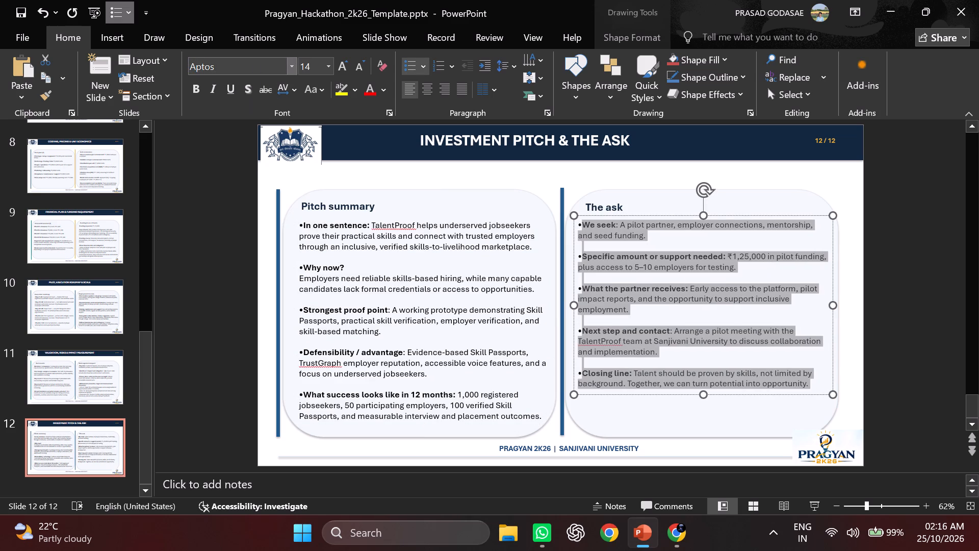
Check which font the Team identity and Track & problem statement headings use on slide 1.
{"action": "scroll", "coordinate": [102, 237], "scroll_direction": "up", "scroll_amount": 6}
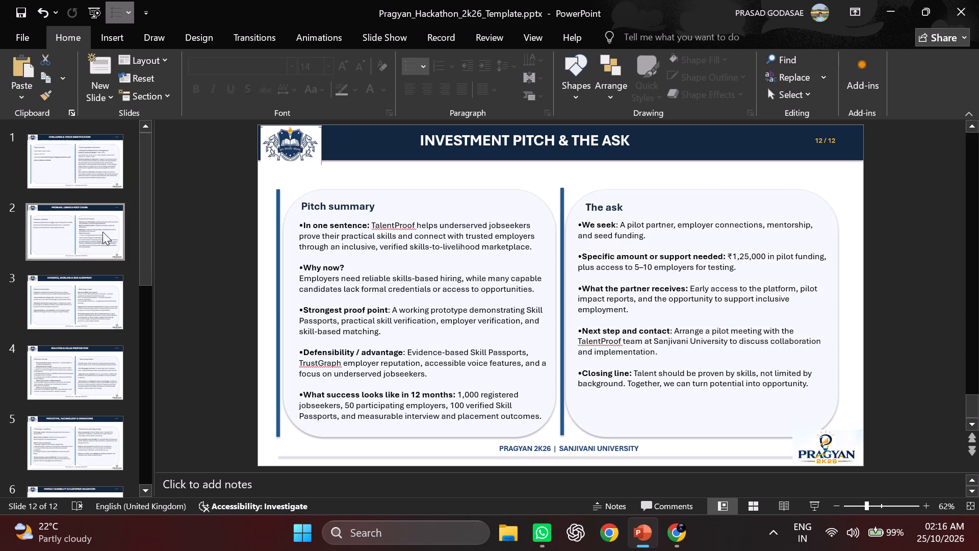
{"action": "left_click", "coordinate": [74, 152]}
{"action": "left_click", "coordinate": [350, 205]}
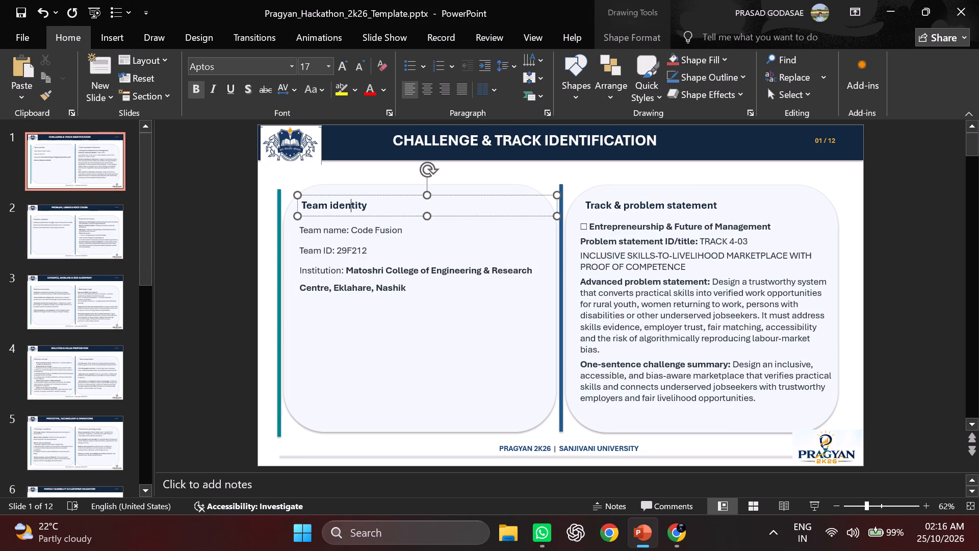
{"action": "key", "text": "ctrl+a"}
{"action": "left_click", "coordinate": [289, 65]}
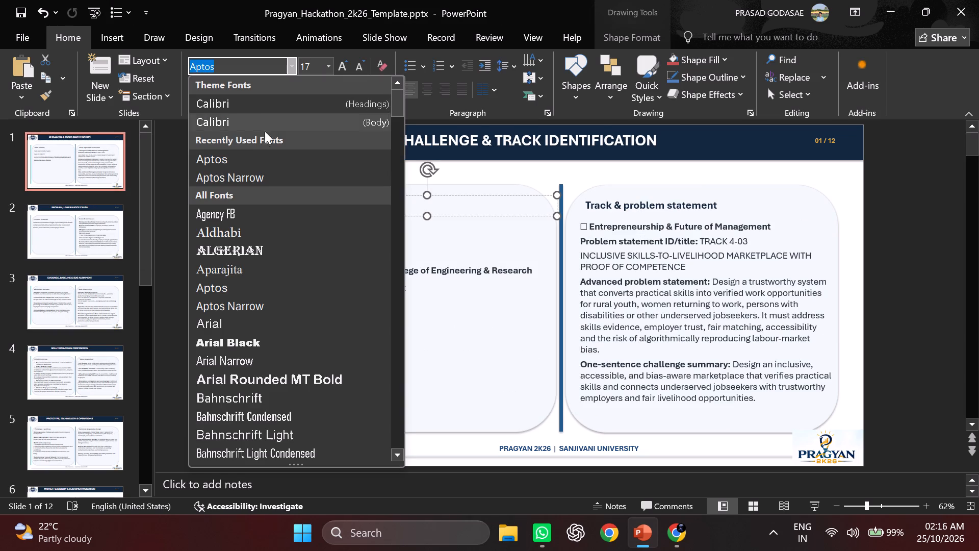
{"action": "left_click", "coordinate": [601, 205]}
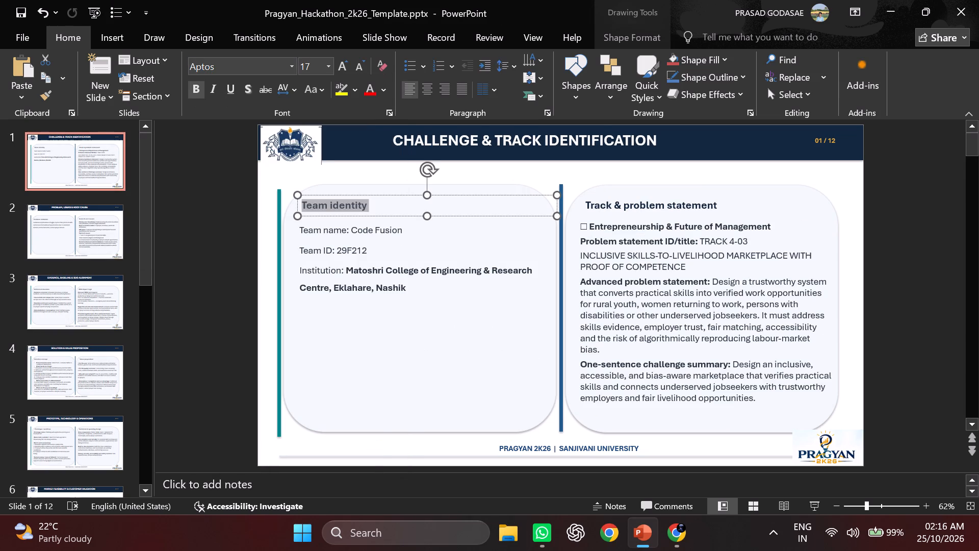
{"action": "left_click", "coordinate": [601, 205]}
{"action": "key", "text": "ctrl+a"}
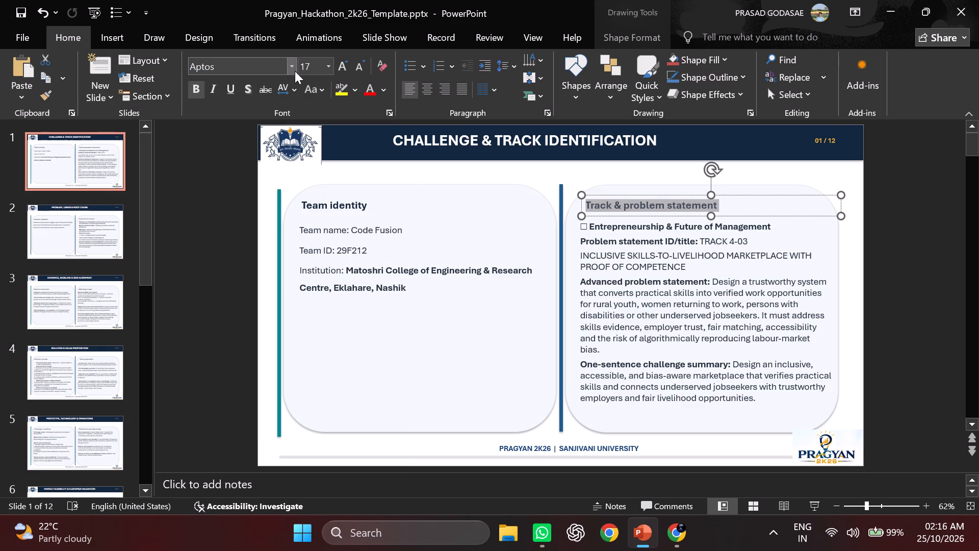
{"action": "left_click", "coordinate": [292, 69]}
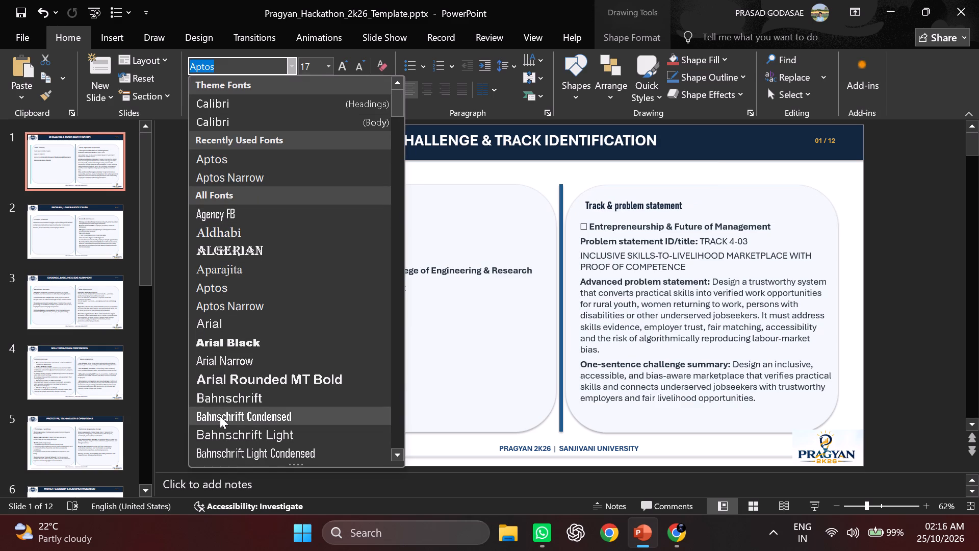
{"action": "left_click", "coordinate": [437, 177]}
{"action": "left_click", "coordinate": [437, 177]}
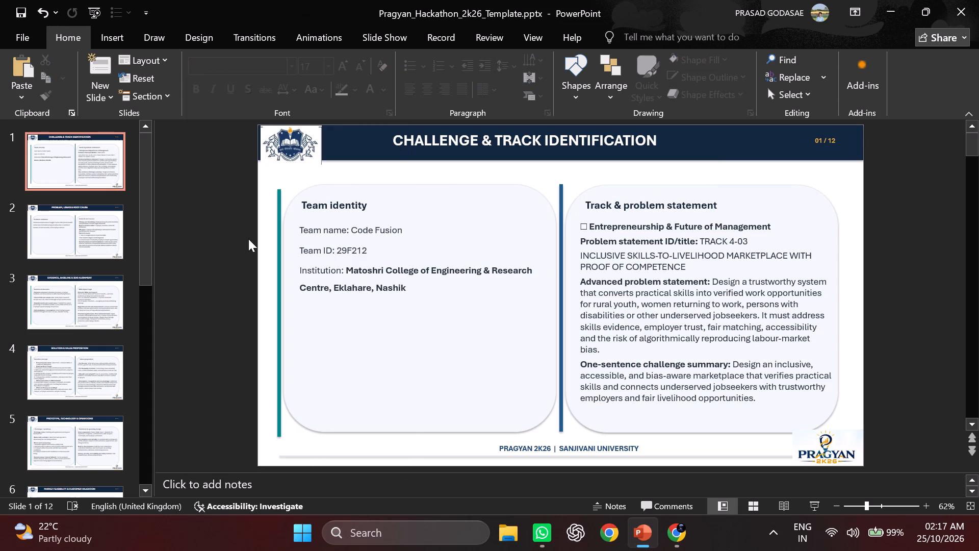
Review the slides in order from slide 2 onward to examine their fonts and layout.
{"action": "left_click", "coordinate": [93, 246]}
{"action": "key", "text": "Down"}
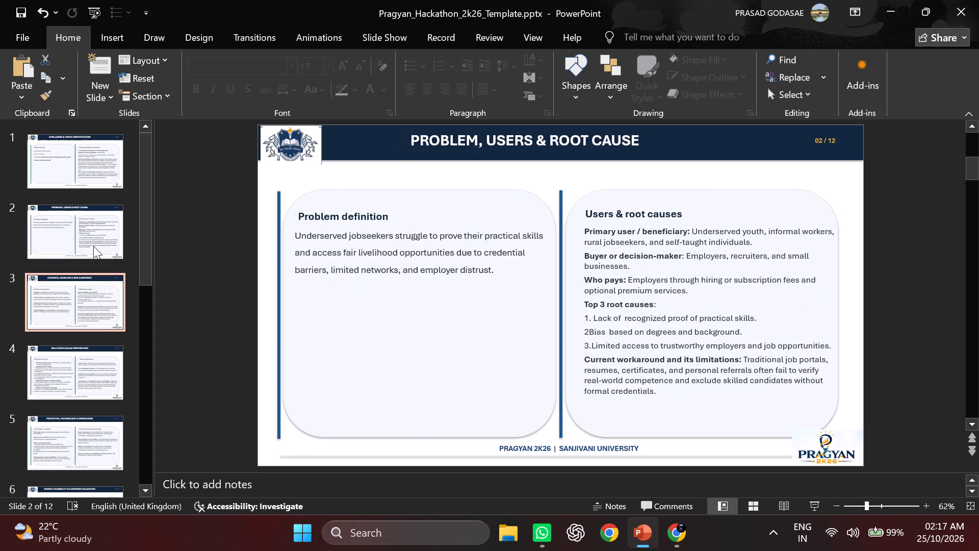
{"action": "key", "text": "Down"}
{"action": "key", "text": "Down"}
{"action": "key", "text": "Down"}
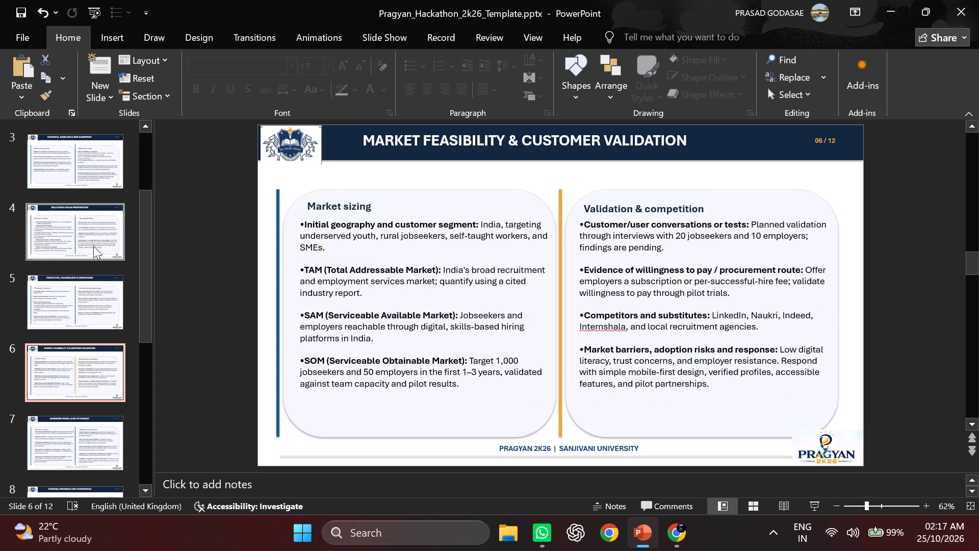
{"action": "key", "text": "Down"}
{"action": "key", "text": "Down"}
{"action": "key", "text": "Down"}
{"action": "key", "text": "Down"}
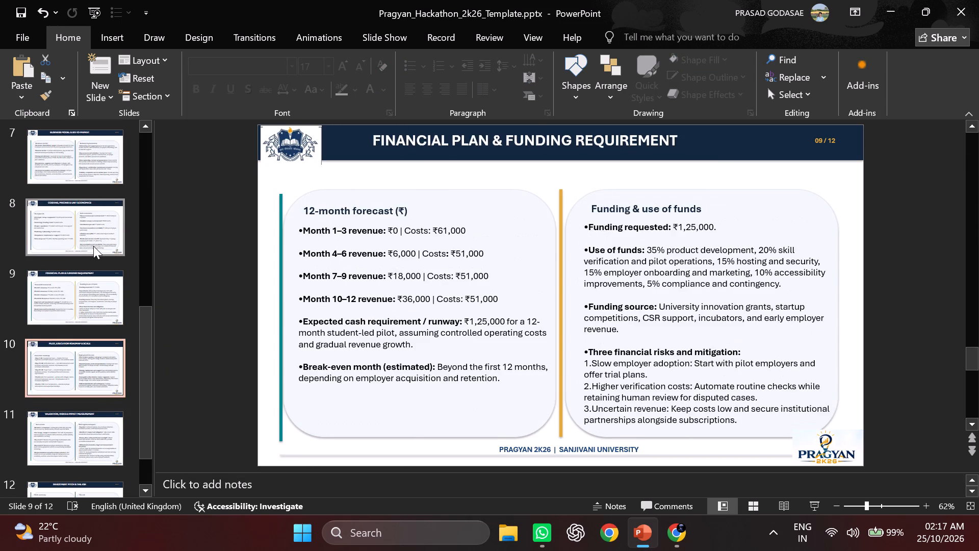
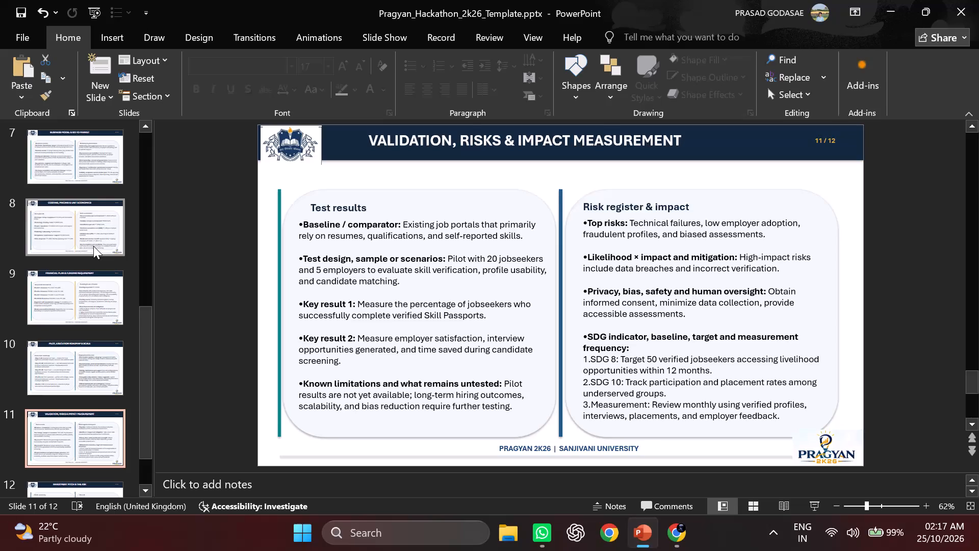
Review the slides through slide 12 and back to slide 1, examining their fonts and heading sizes.
{"action": "key", "text": "Down"}
{"action": "key", "text": "Down"}
{"action": "key", "text": "Down"}
{"action": "key", "text": "Up"}
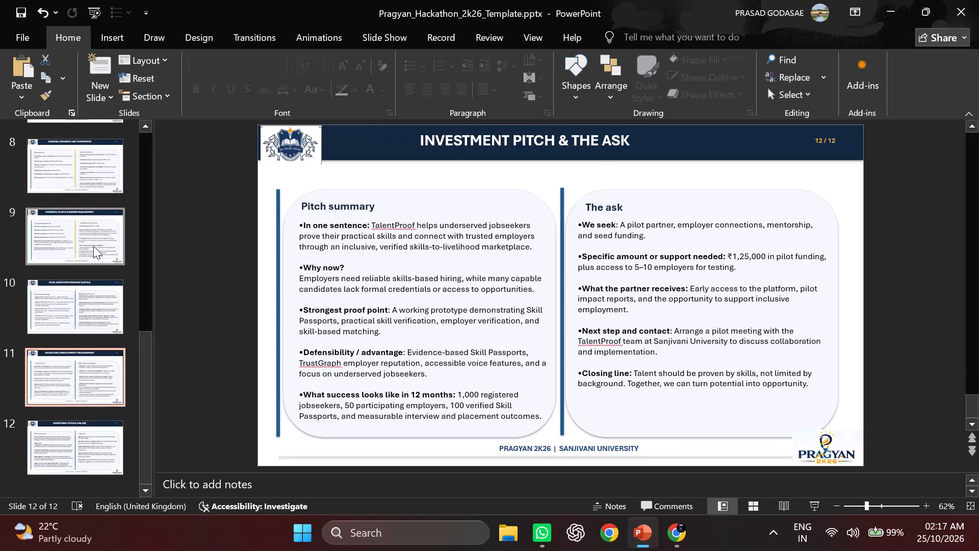
{"action": "key", "text": "Up"}
{"action": "key", "text": "Up"}
{"action": "key", "text": "Up"}
{"action": "key", "text": "Up"}
{"action": "key", "text": "Up"}
{"action": "key", "text": "Up"}
{"action": "key", "text": "Up"}
{"action": "key", "text": "Up"}
{"action": "key", "text": "Up"}
{"action": "key", "text": "Up"}
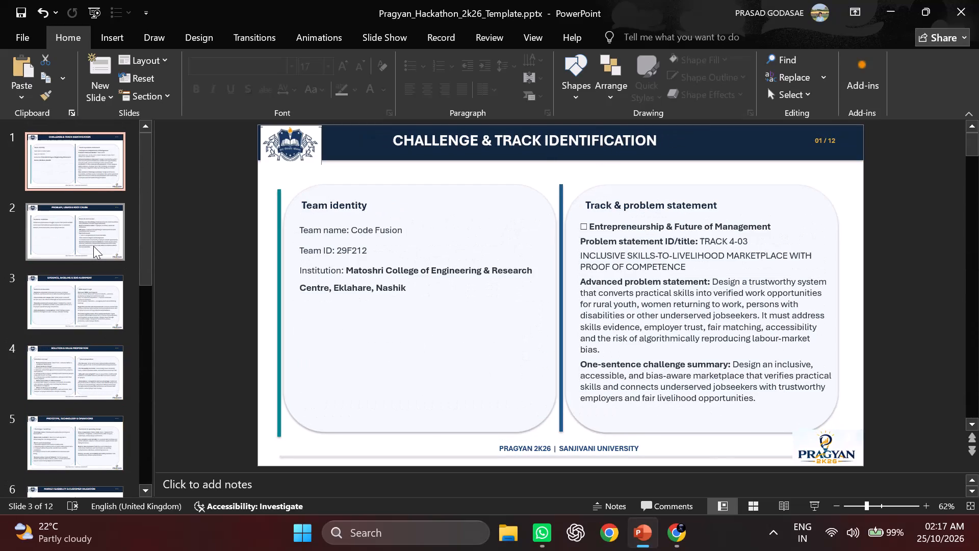
{"action": "key", "text": "Up"}
Set the Team identity heading on slide 1 to font size 19.
{"action": "left_click", "coordinate": [335, 208]}
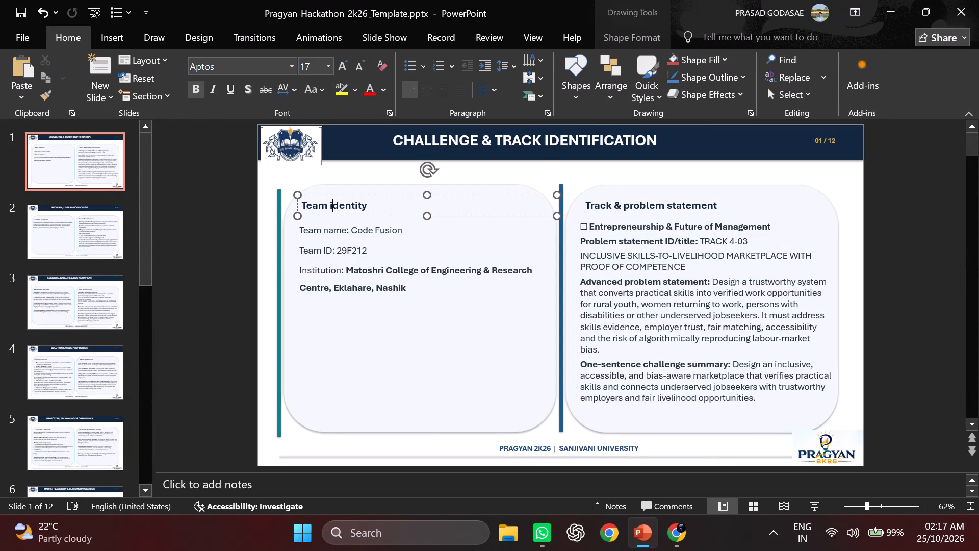
{"action": "key", "text": "ctrl+a"}
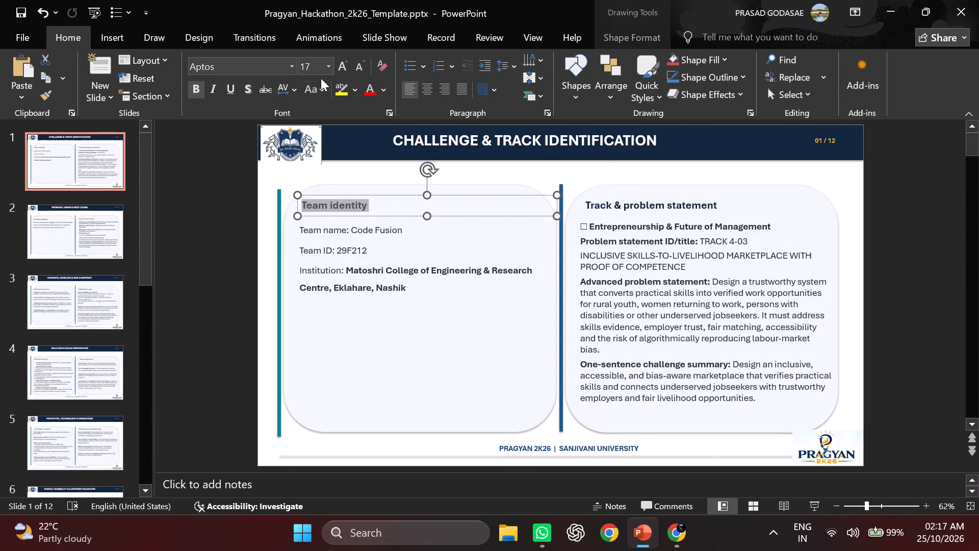
{"action": "left_click", "coordinate": [316, 67]}
{"action": "type", "text": "19"}
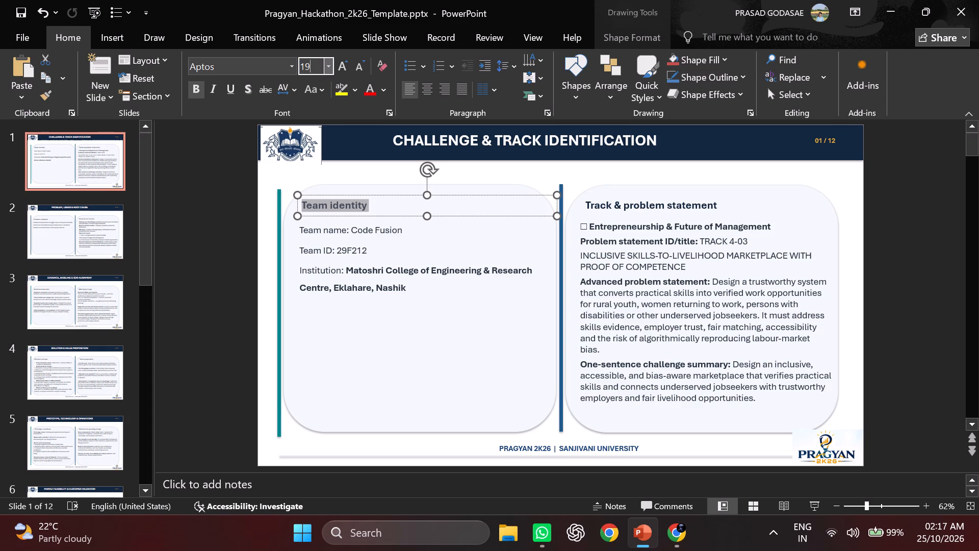
{"action": "key", "text": "Return"}
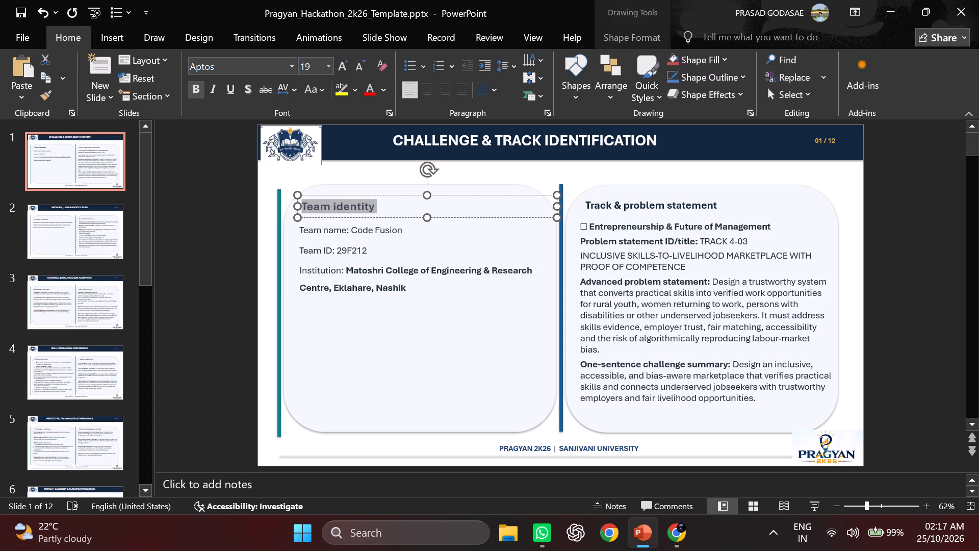
Set the Track & problem statement heading on slide 1 to font size 19.
{"action": "left_click", "coordinate": [587, 206]}
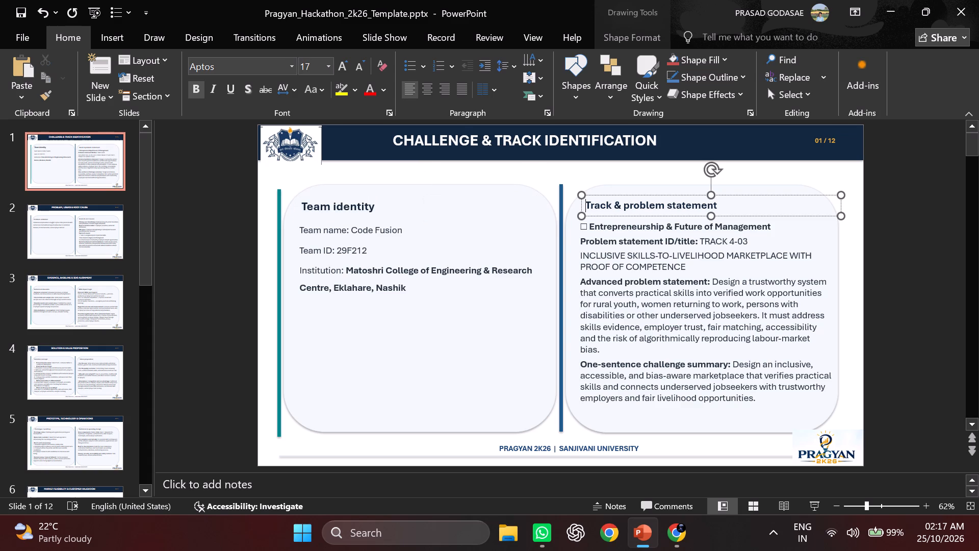
{"action": "key", "text": "ctrl+a"}
{"action": "left_click", "coordinate": [316, 59]}
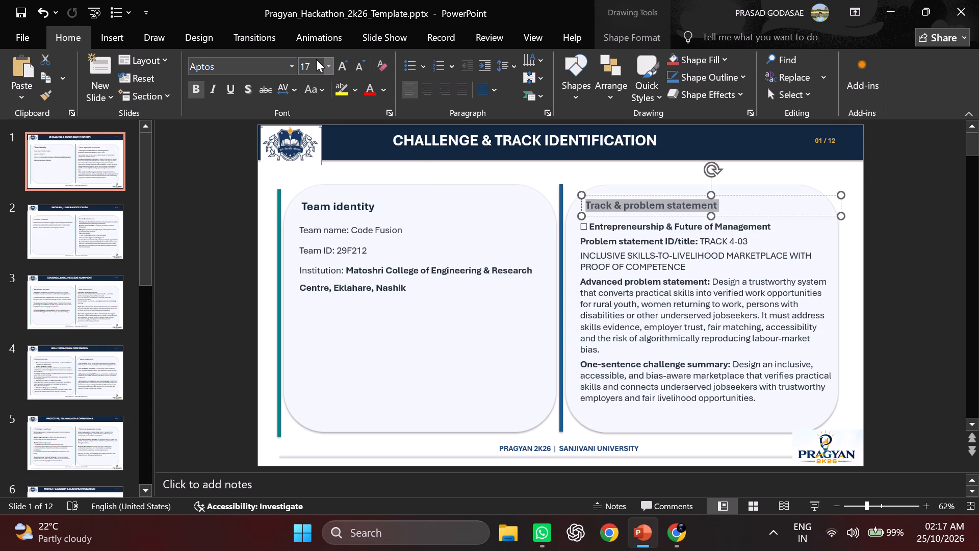
{"action": "left_click", "coordinate": [312, 65]}
{"action": "type", "text": "19"}
{"action": "key", "text": "Return"}
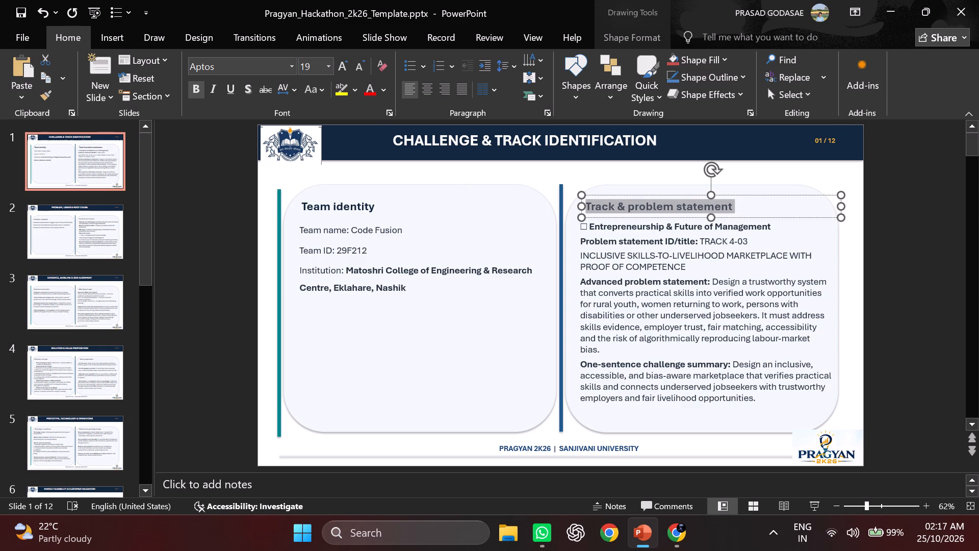
{"action": "left_click", "coordinate": [372, 204]}
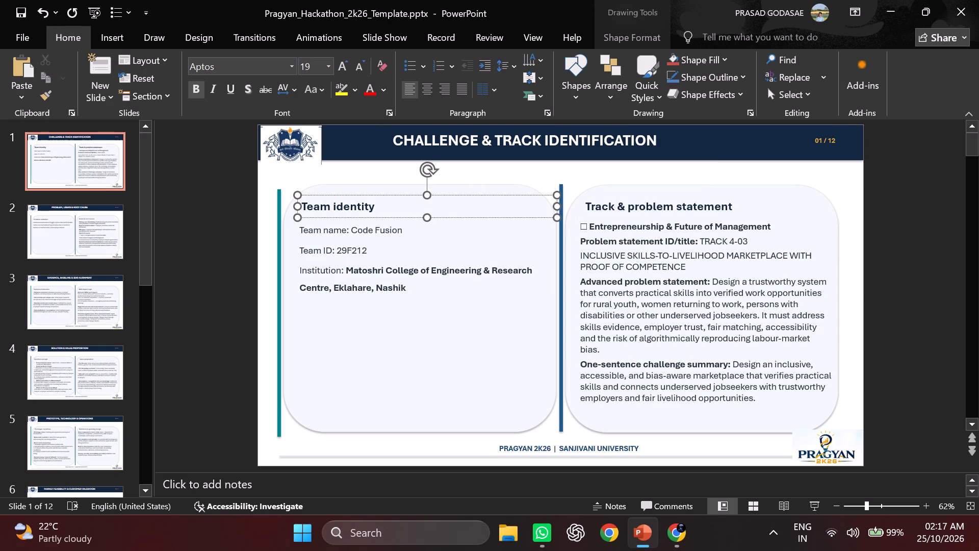
On slide 2, set the Problem definition heading to font size 19 and copy that size value for reuse.
{"action": "left_click", "coordinate": [115, 247]}
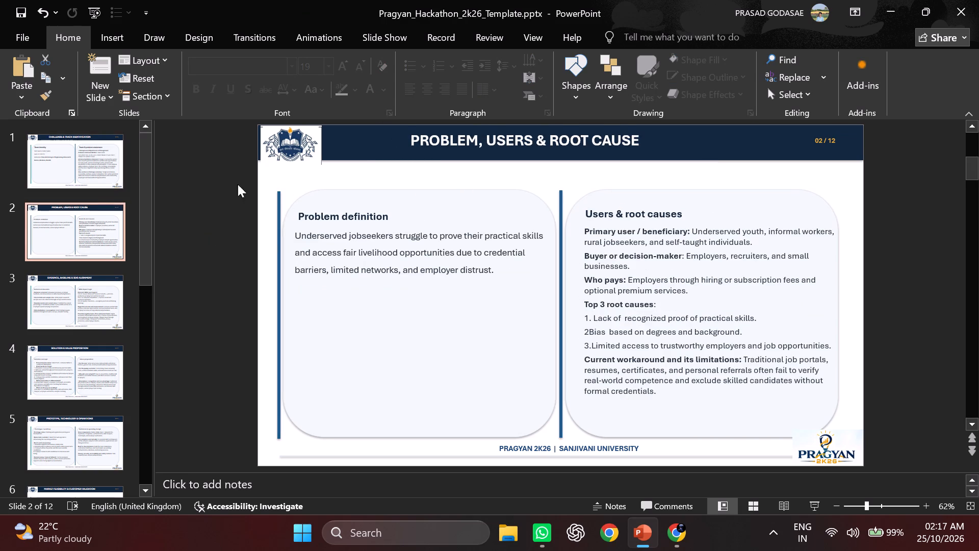
{"action": "left_click", "coordinate": [95, 180]}
{"action": "left_click", "coordinate": [107, 225]}
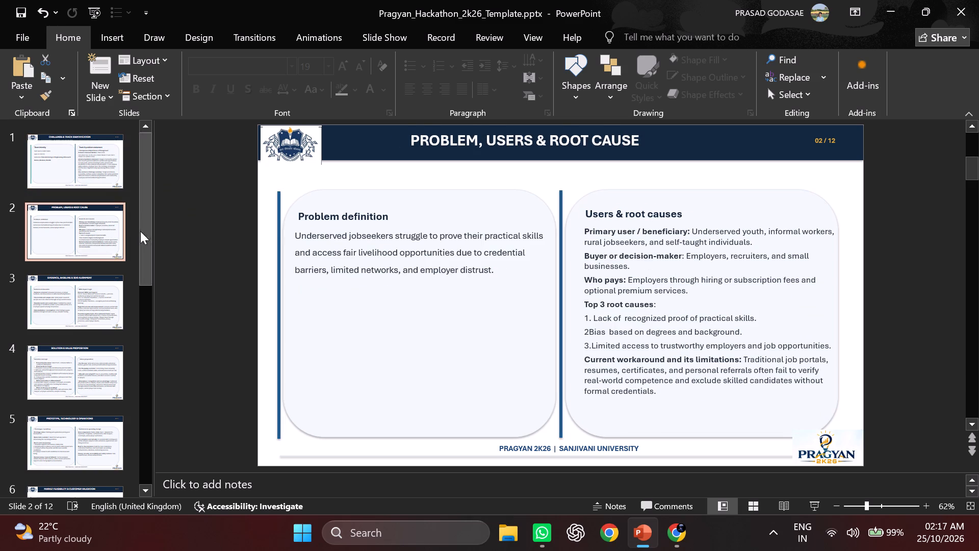
{"action": "left_click", "coordinate": [329, 214]}
{"action": "key", "text": "ctrl+a"}
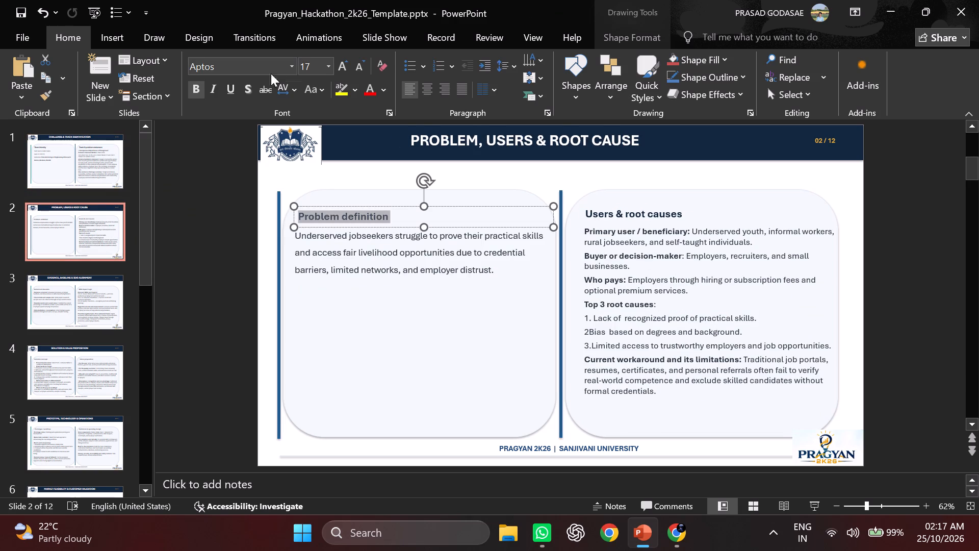
{"action": "left_click", "coordinate": [261, 66]}
{"action": "left_click", "coordinate": [314, 58]}
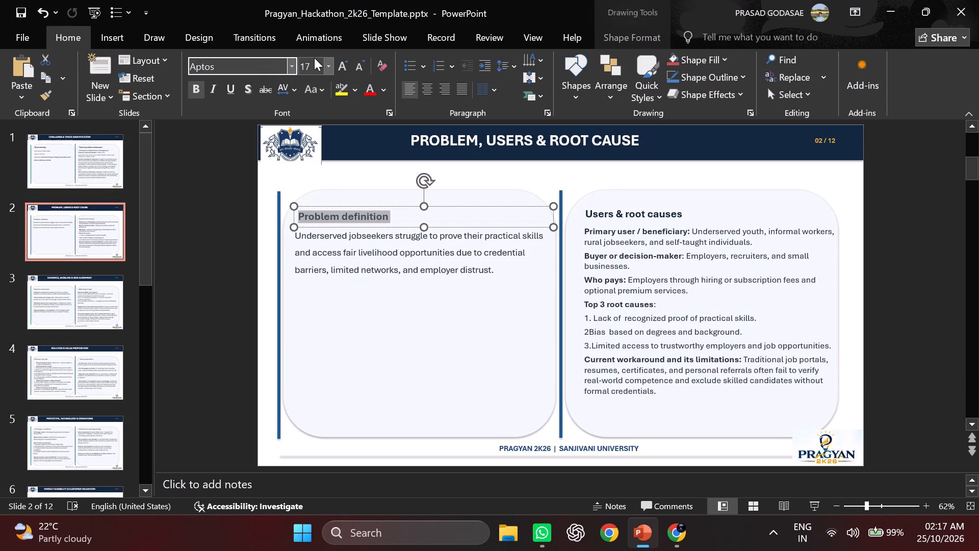
{"action": "left_click", "coordinate": [315, 62]}
{"action": "type", "text": "19"}
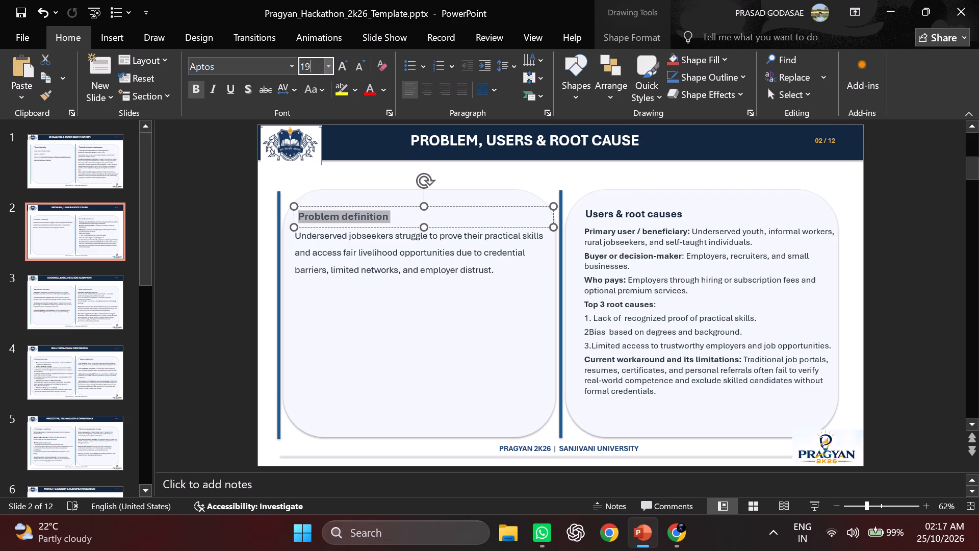
{"action": "key", "text": "ctrl+a"}
{"action": "key", "text": "ctrl+c"}
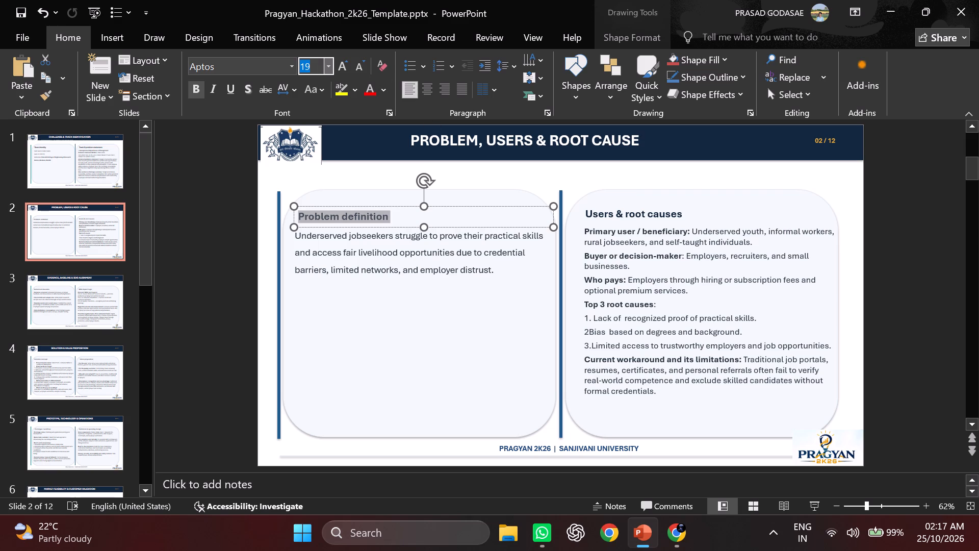
{"action": "key", "text": "Return"}
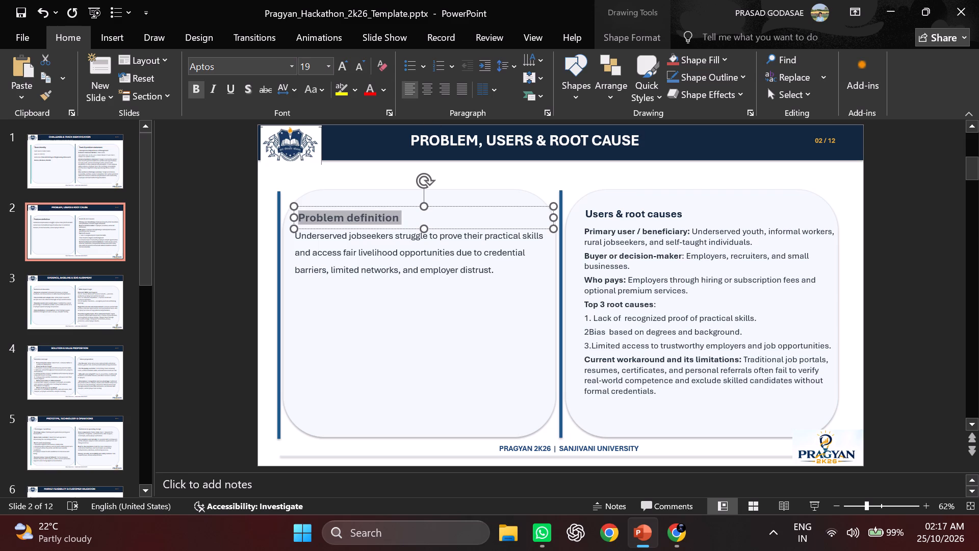
Set the Users & root causes heading on slide 2 to font size 19.
{"action": "left_click", "coordinate": [607, 211]}
{"action": "key", "text": "ctrl+a"}
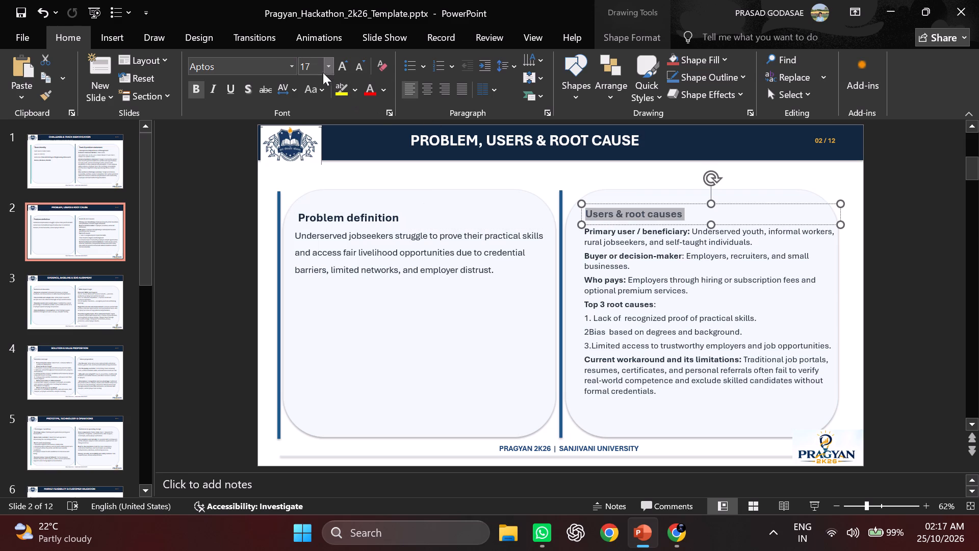
{"action": "left_click", "coordinate": [320, 69]}
{"action": "key", "text": "ctrl+v"}
{"action": "key", "text": "Return"}
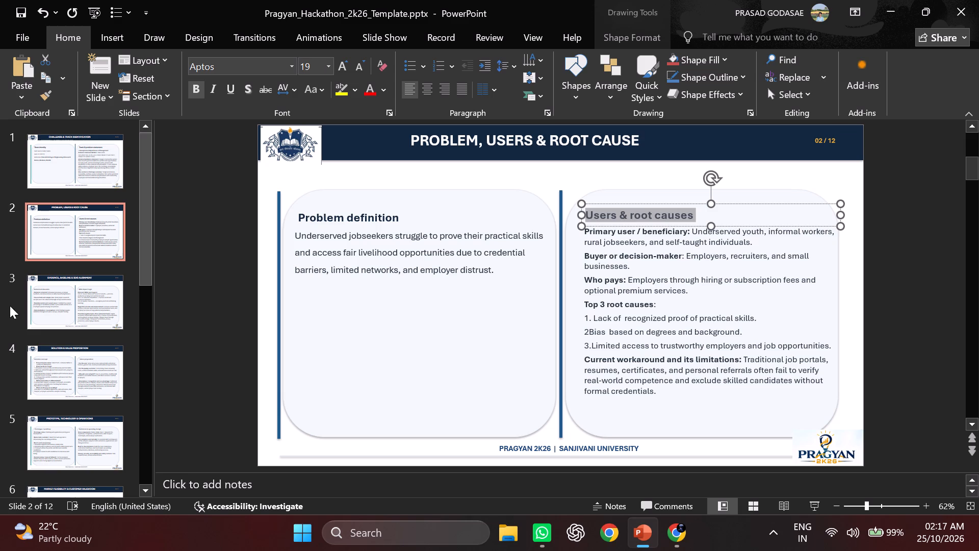
On slide 3, set the Evidence & baseline heading to font size 19.
{"action": "left_click", "coordinate": [48, 293]}
{"action": "left_click", "coordinate": [344, 212]}
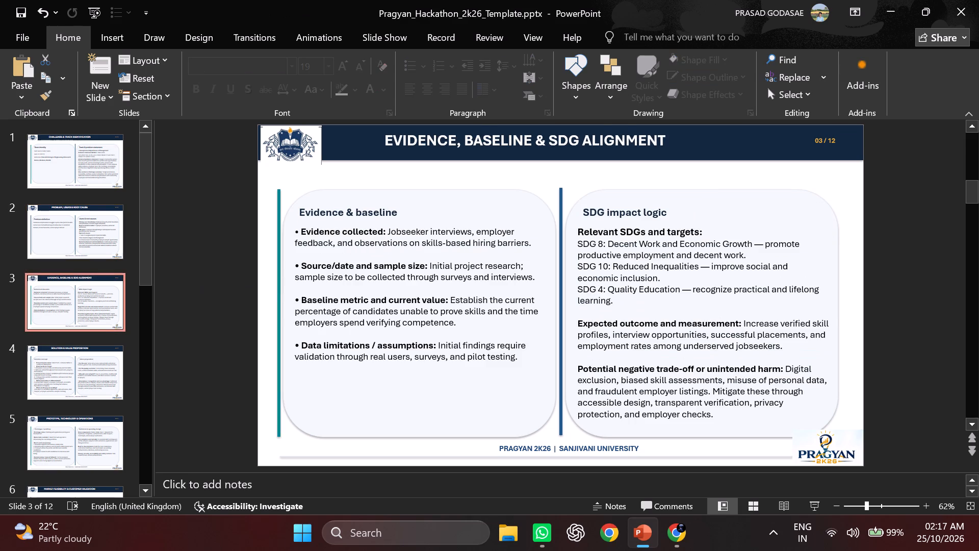
{"action": "key", "text": "ctrl+a"}
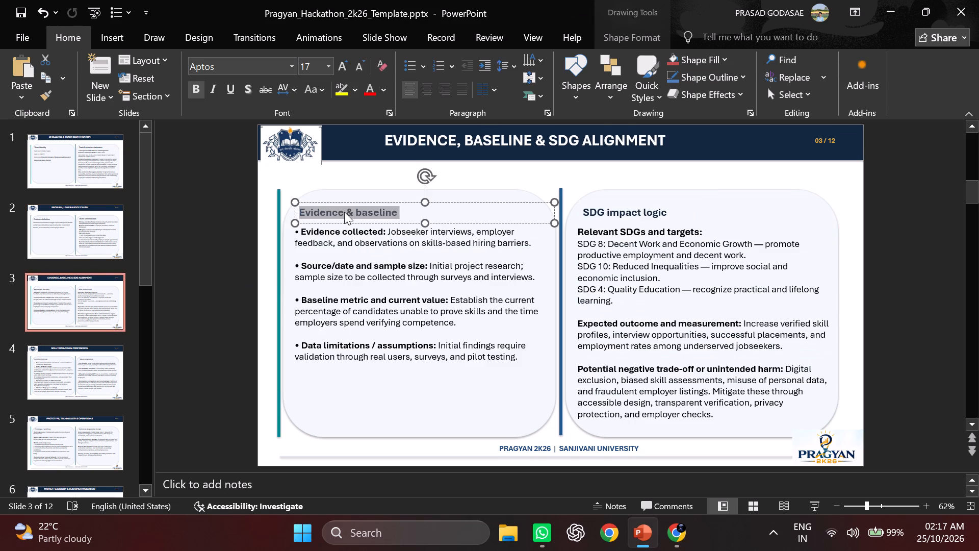
{"action": "left_click", "coordinate": [314, 69]}
{"action": "key", "text": "ctrl+v"}
{"action": "key", "text": "Return"}
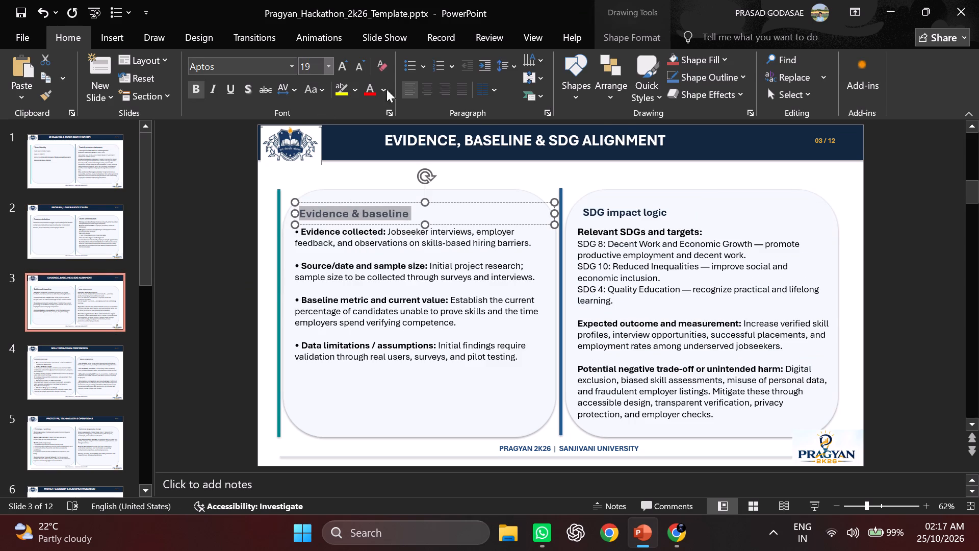
Set the SDG impact logic heading on slide 3 to font size 19.
{"action": "left_click", "coordinate": [632, 215]}
{"action": "key", "text": "ctrl+a"}
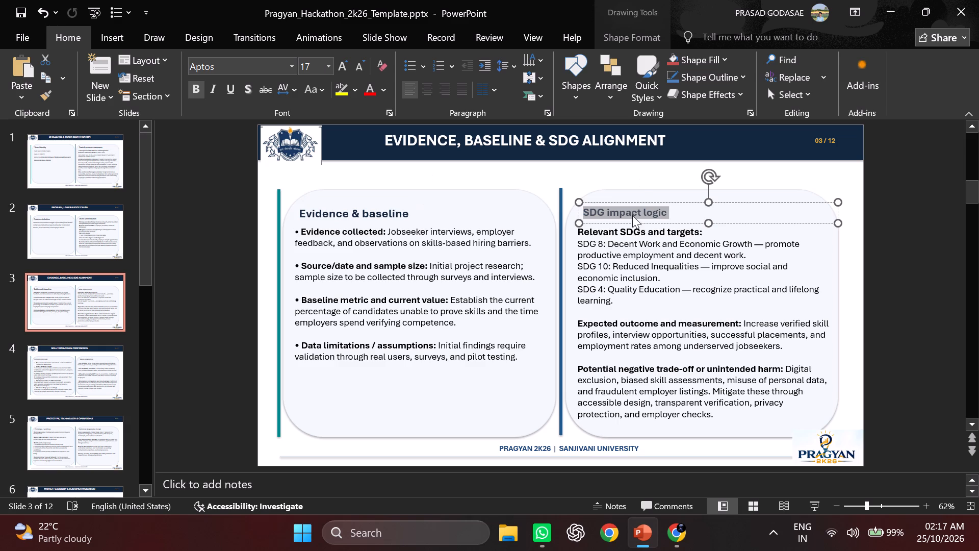
{"action": "left_click", "coordinate": [316, 69]}
{"action": "key", "text": "ctrl+v"}
{"action": "key", "text": "Return"}
On slide 4, set the Solution concept heading to font size 19.
{"action": "left_click", "coordinate": [74, 347]}
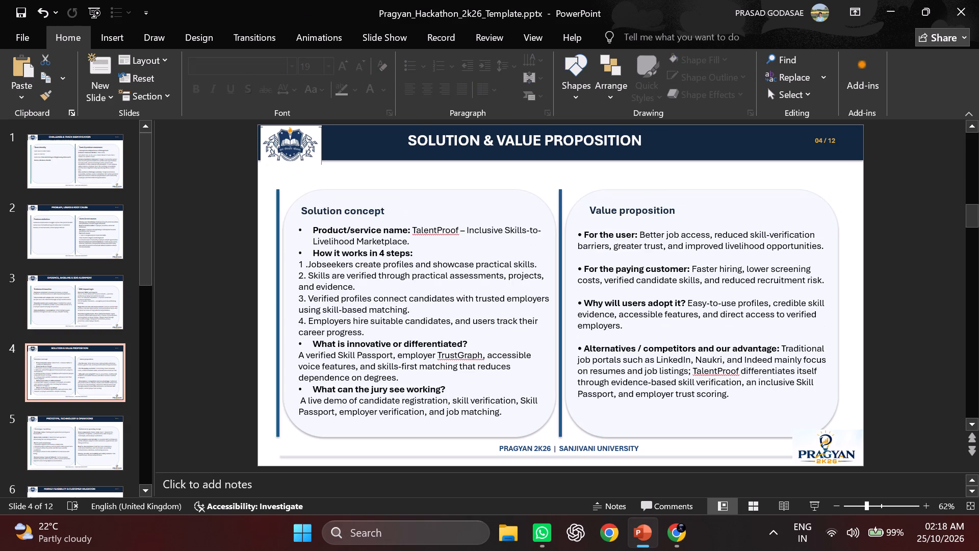
{"action": "left_click", "coordinate": [343, 215]}
{"action": "key", "text": "ctrl+a"}
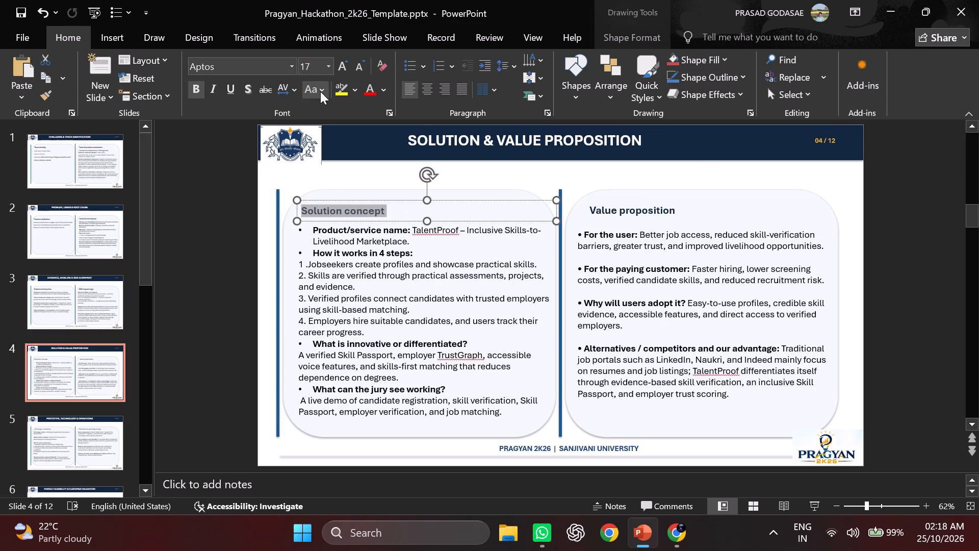
{"action": "left_click", "coordinate": [314, 69]}
{"action": "key", "text": "ctrl+v"}
{"action": "key", "text": "Return"}
Set the Value proposition heading on slide 4 to font size 19.
{"action": "left_click", "coordinate": [657, 212], "text": "ctrl"}
{"action": "key", "text": "ctrl+a"}
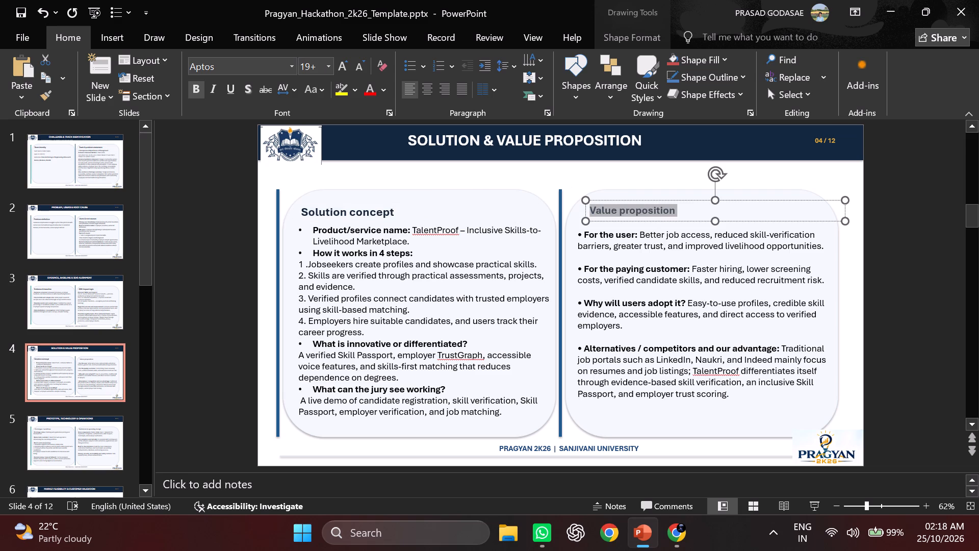
{"action": "left_click", "coordinate": [310, 59]}
{"action": "left_click", "coordinate": [313, 67]}
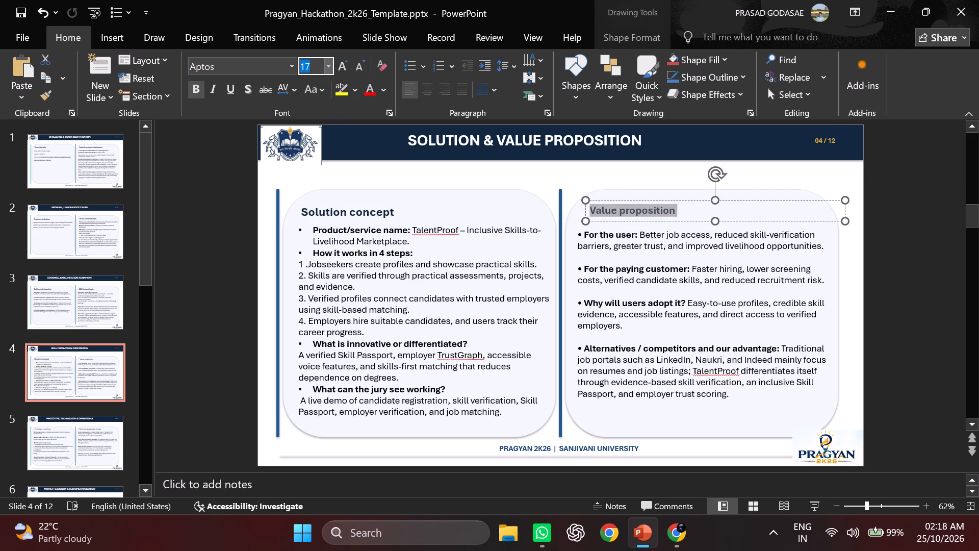
{"action": "key", "text": "ctrl+v"}
{"action": "key", "text": "Return"}
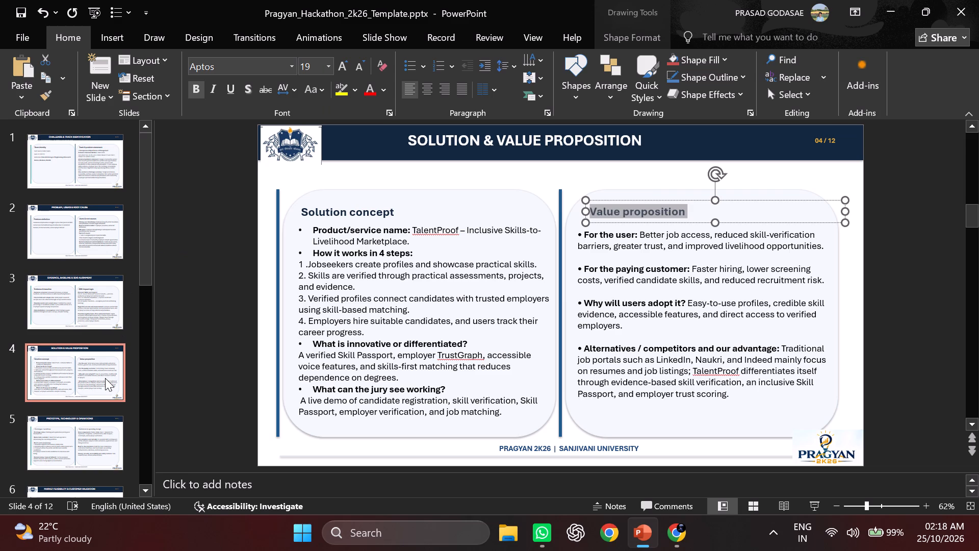
Revisit slides 3 and 4 and check the Solution concept heading on slide 4.
{"action": "scroll", "coordinate": [105, 378], "scroll_direction": "down", "scroll_amount": 1}
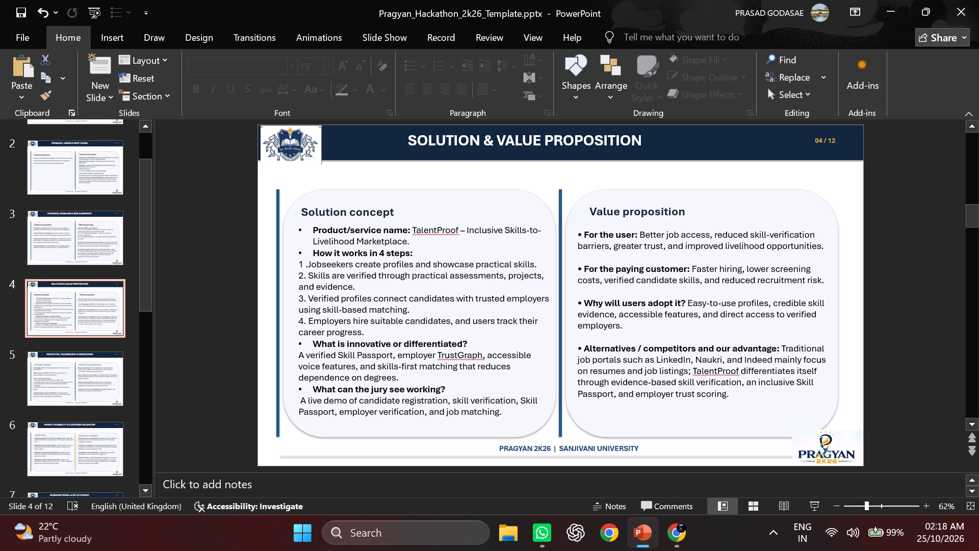
{"action": "left_click", "coordinate": [35, 238]}
{"action": "left_click", "coordinate": [42, 337]}
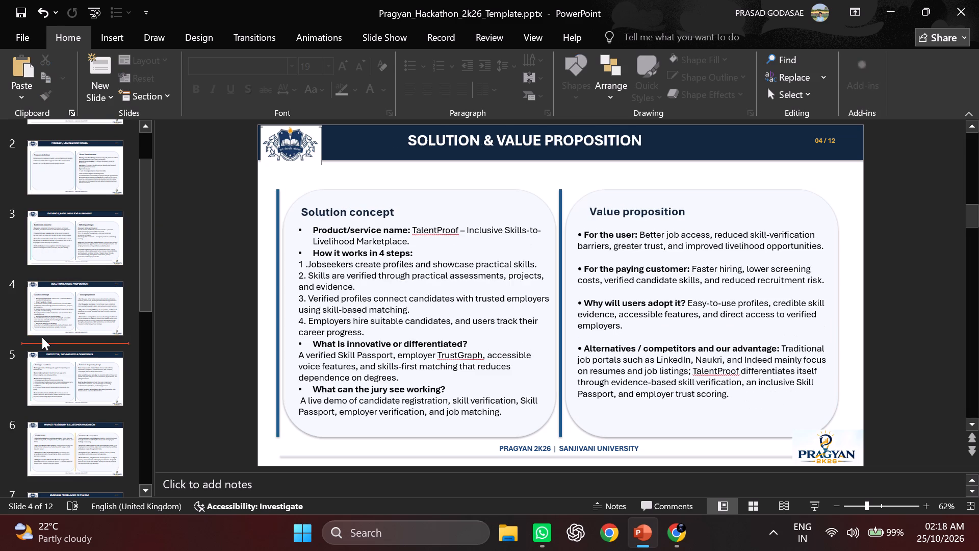
{"action": "left_click", "coordinate": [92, 298]}
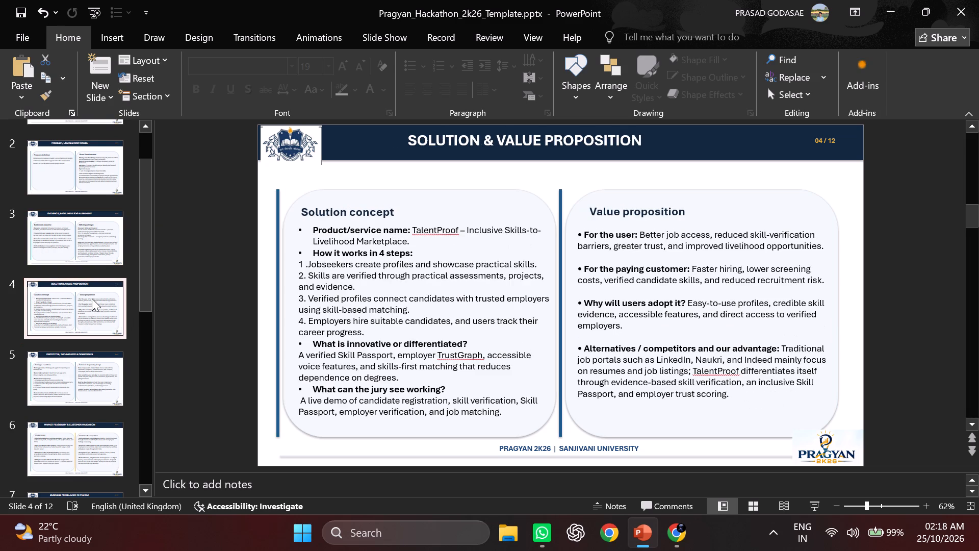
{"action": "left_click", "coordinate": [398, 216]}
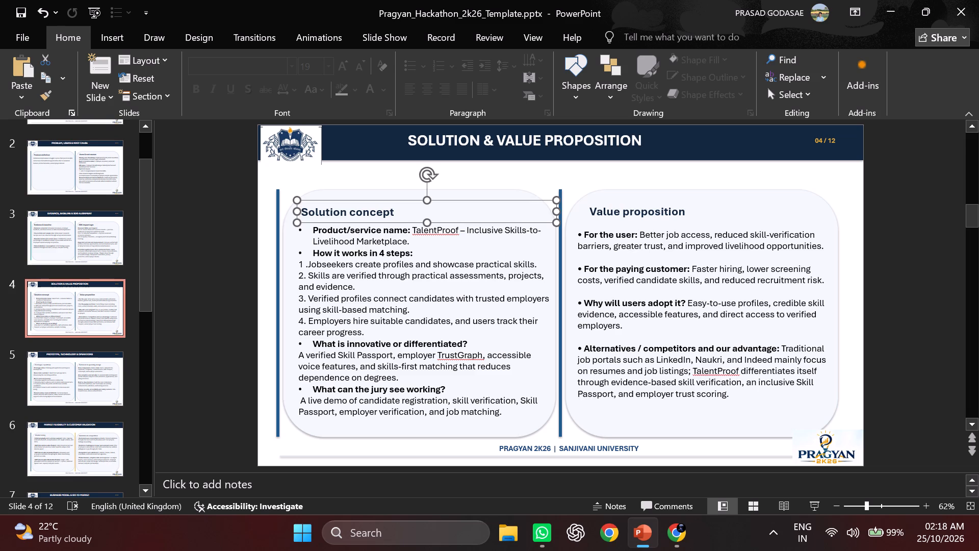
Check the font size of the Value proposition heading on slide 4.
{"action": "left_click", "coordinate": [638, 208]}
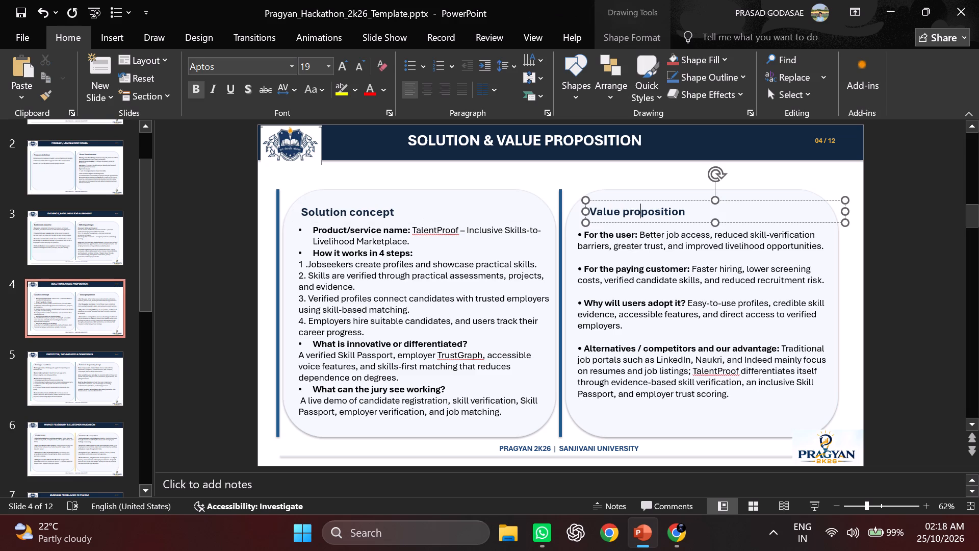
On slide 5, set the Prototype / workflow heading to font size 19.
{"action": "left_click", "coordinate": [59, 395]}
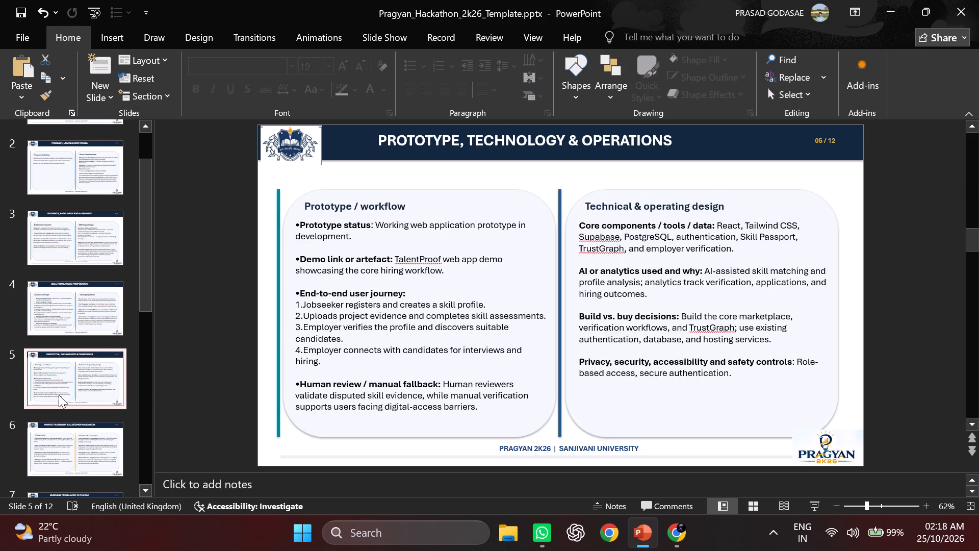
{"action": "left_click", "coordinate": [371, 204]}
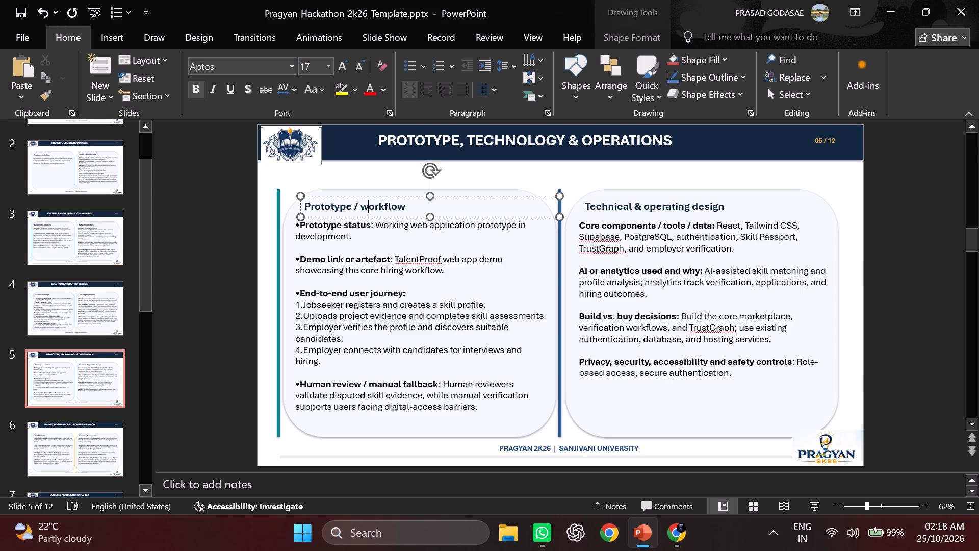
{"action": "key", "text": "ctrl+a"}
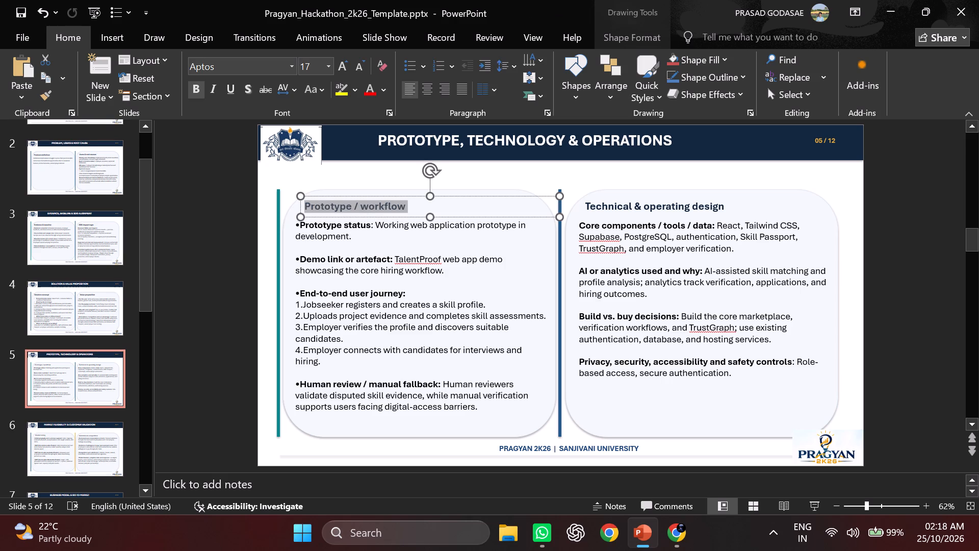
{"action": "left_click", "coordinate": [316, 64]}
{"action": "key", "text": "ctrl+v"}
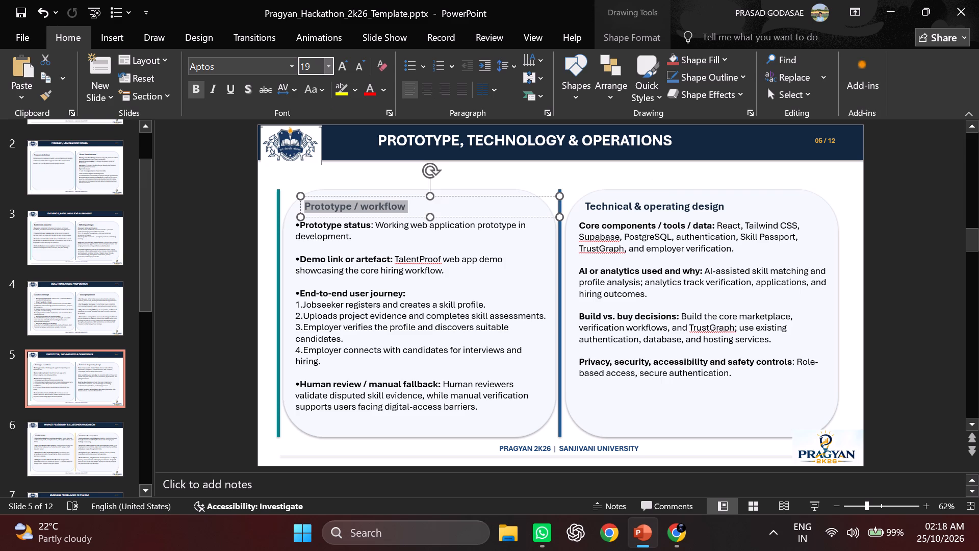
Set the Technical & operating design heading on slide 5 to font size 19.
{"action": "left_click", "coordinate": [645, 202]}
{"action": "key", "text": "ctrl+a"}
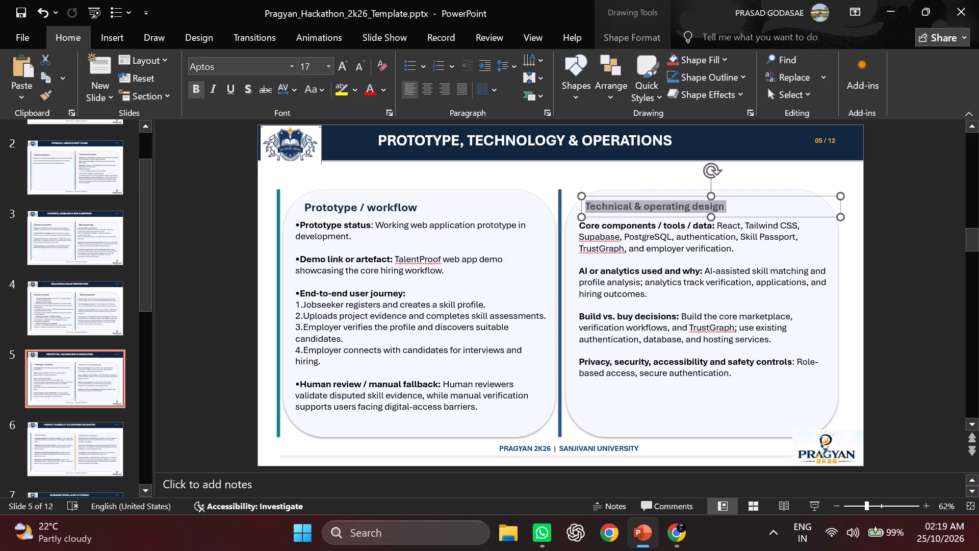
{"action": "left_click", "coordinate": [320, 68]}
{"action": "key", "text": "ctrl+v"}
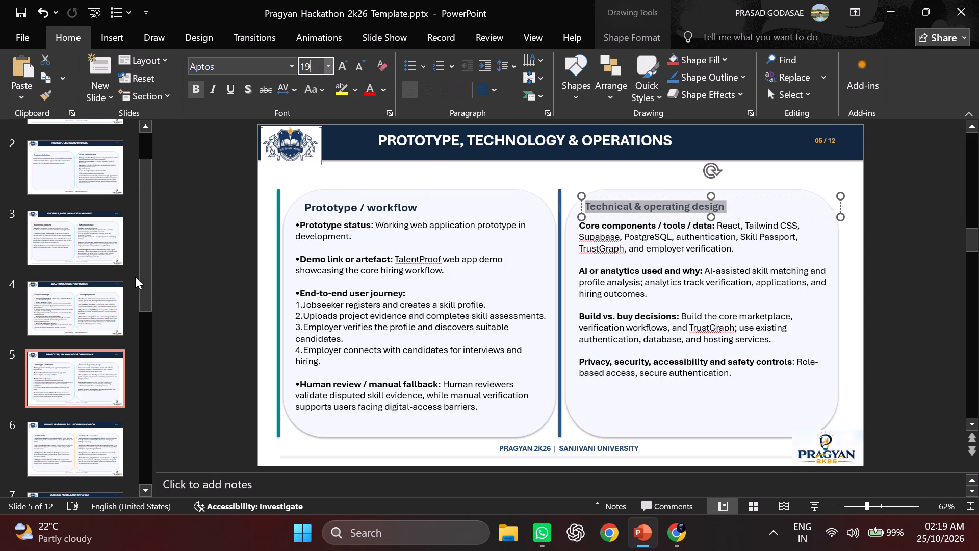
On slide 6, set the Market sizing heading to font size 19, keeping its original text.
{"action": "left_click", "coordinate": [64, 434]}
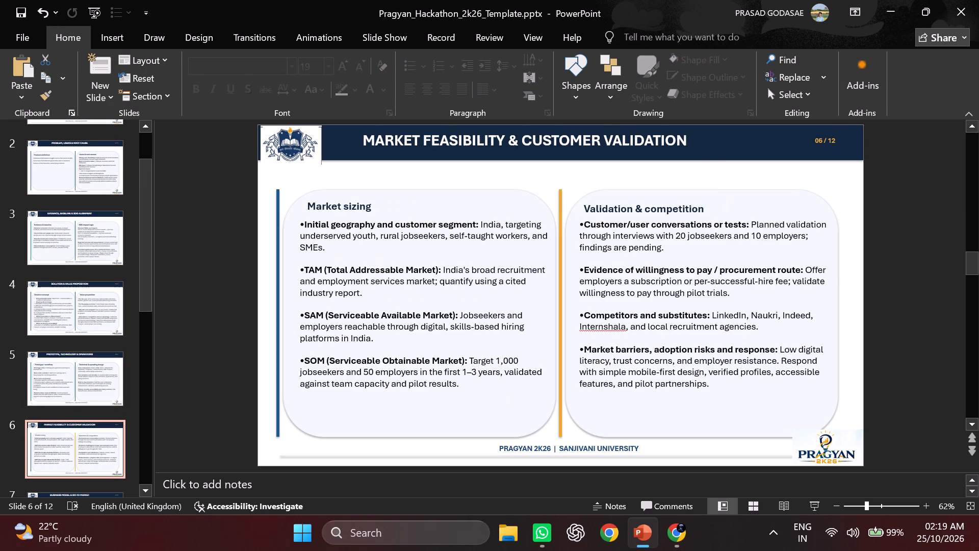
{"action": "left_click", "coordinate": [355, 200]}
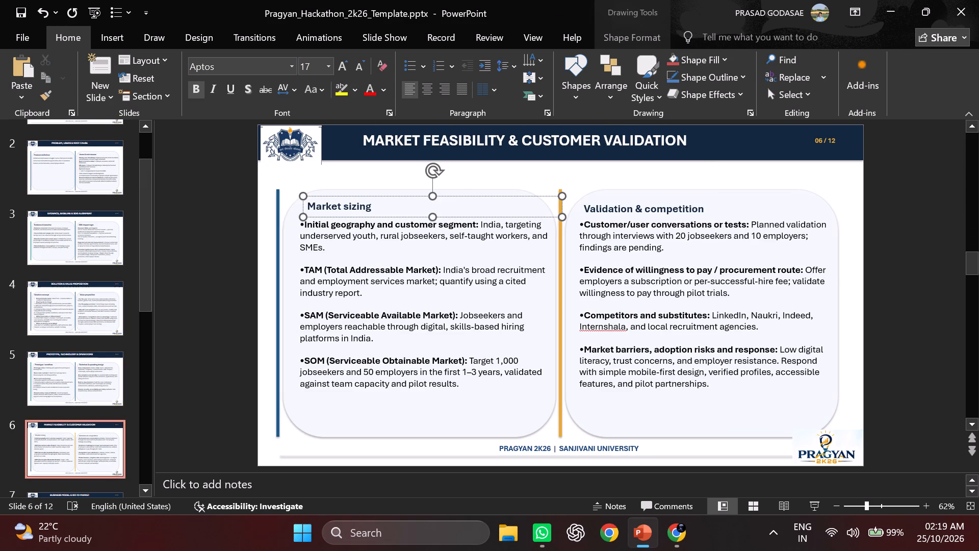
{"action": "key", "text": "ctrl+a"}
{"action": "key", "text": "ctrl+v"}
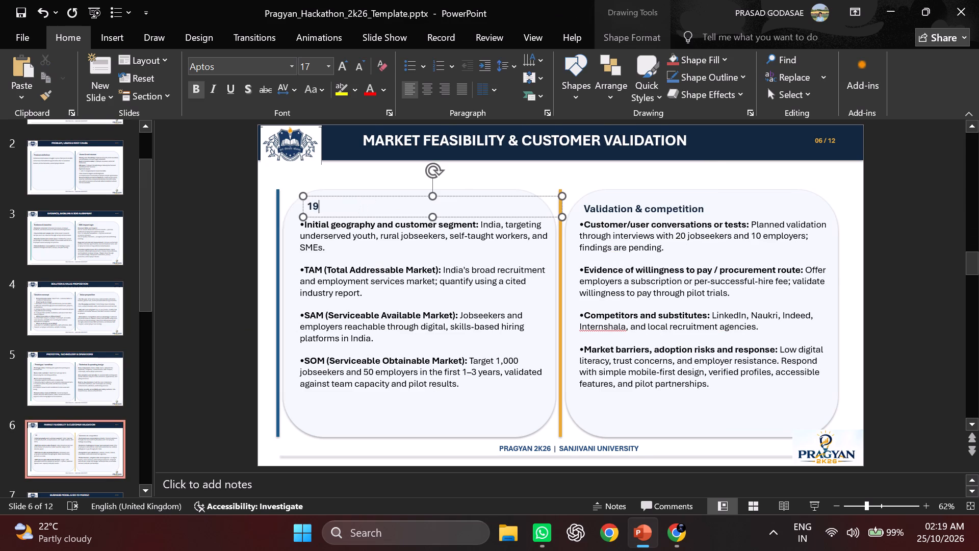
{"action": "key", "text": "ctrl+z"}
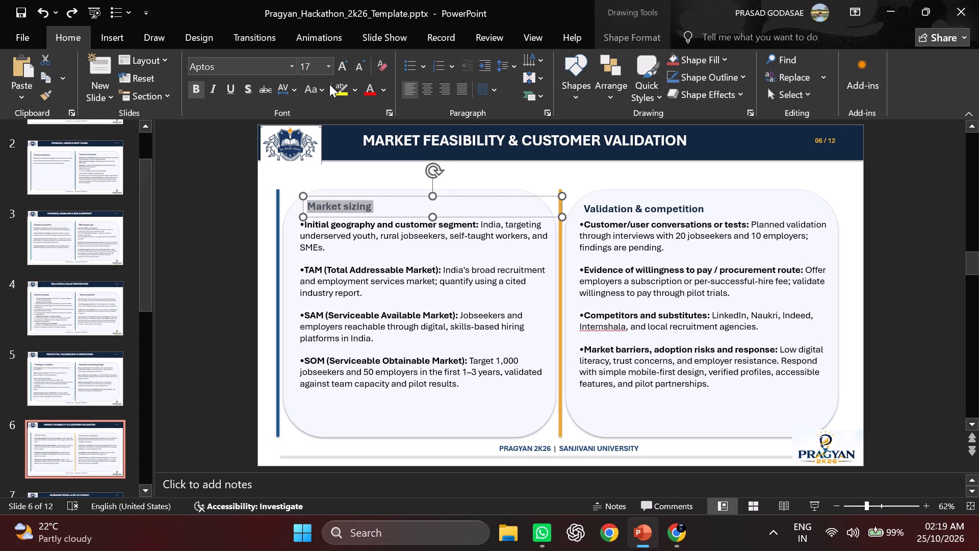
{"action": "left_click", "coordinate": [315, 68]}
{"action": "key", "text": "ctrl+v"}
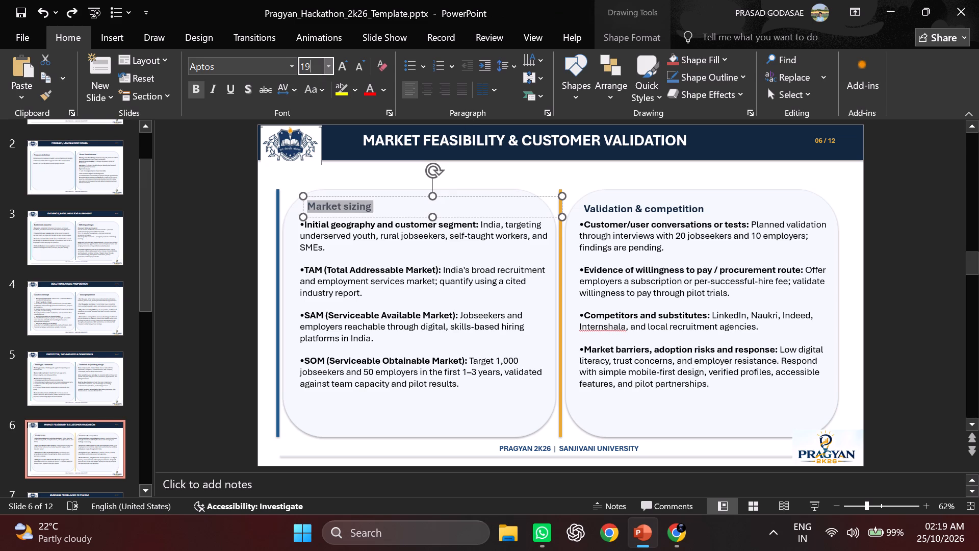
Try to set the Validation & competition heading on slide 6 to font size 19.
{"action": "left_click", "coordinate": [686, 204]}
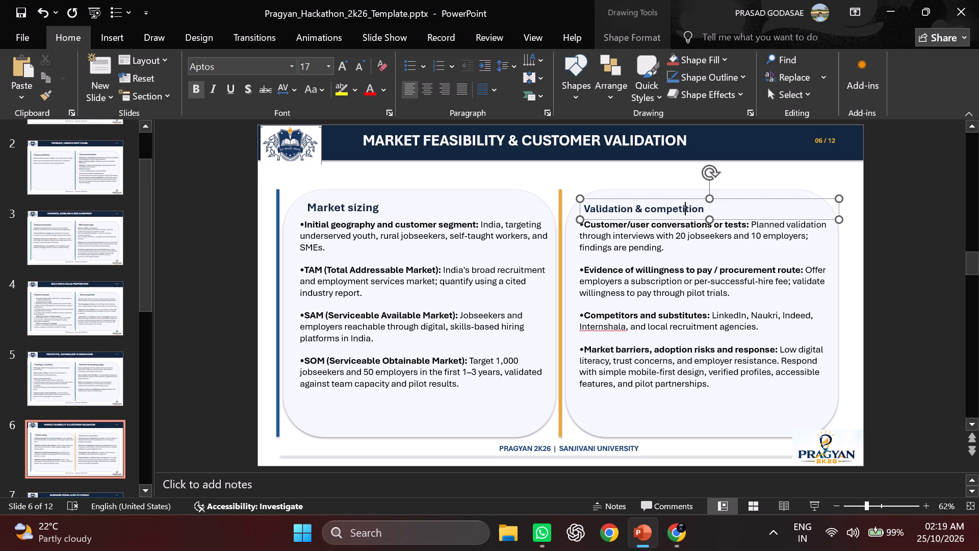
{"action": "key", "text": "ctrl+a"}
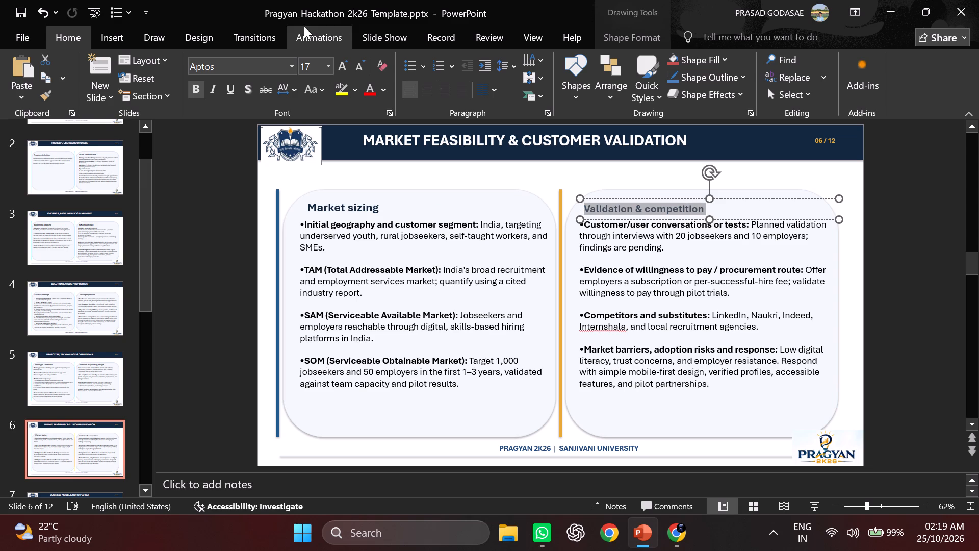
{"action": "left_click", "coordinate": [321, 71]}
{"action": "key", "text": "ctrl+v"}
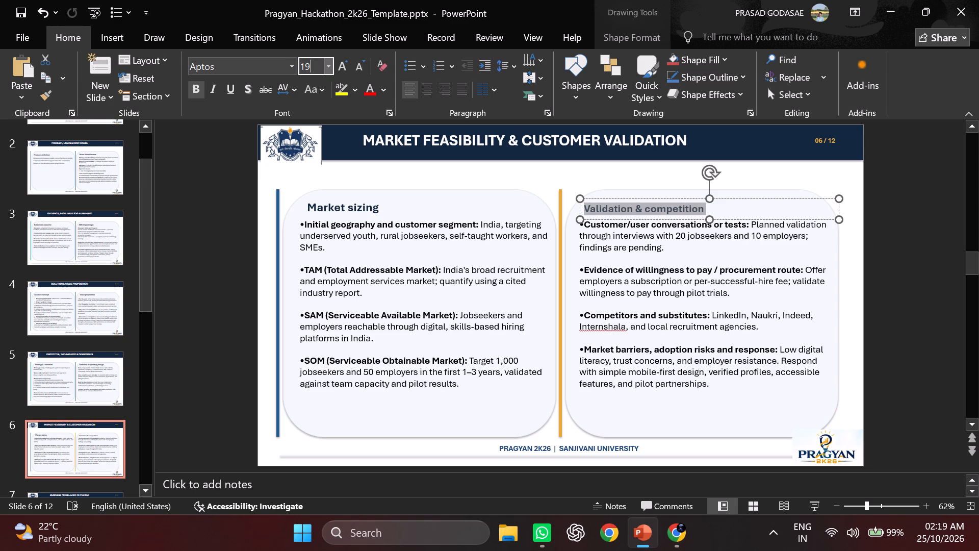
On slide 7, set the Business model heading to font size 19.
{"action": "scroll", "coordinate": [57, 343], "scroll_direction": "down", "scroll_amount": 1}
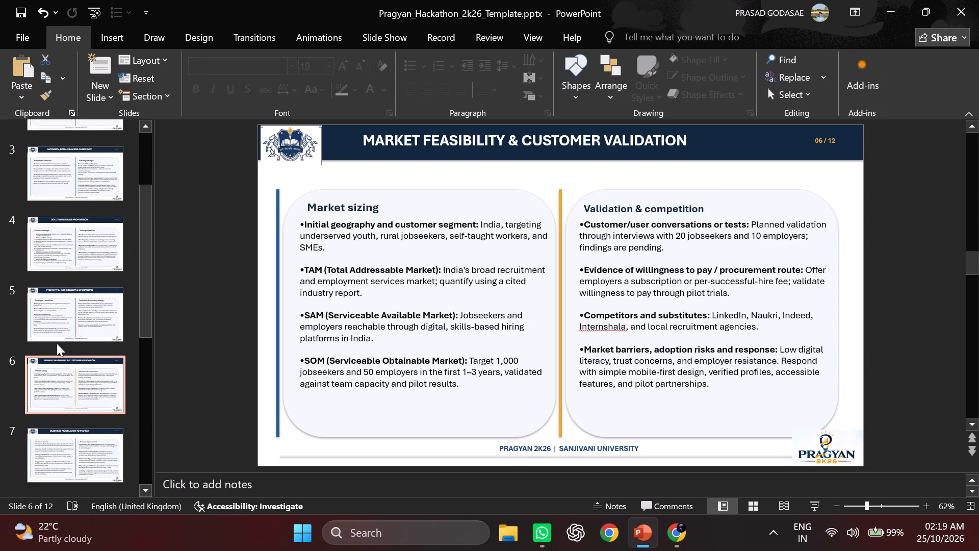
{"action": "scroll", "coordinate": [57, 343], "scroll_direction": "down", "scroll_amount": 1}
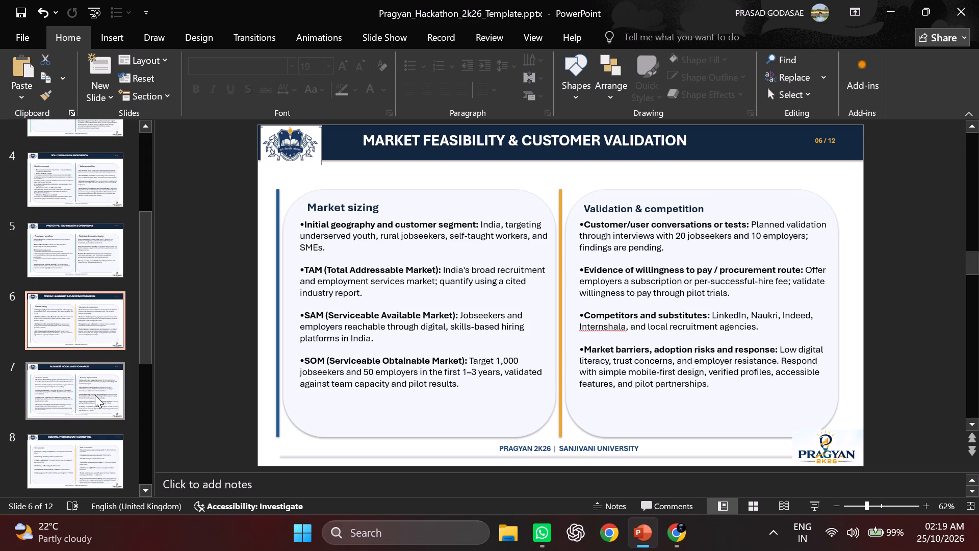
{"action": "left_click", "coordinate": [99, 377]}
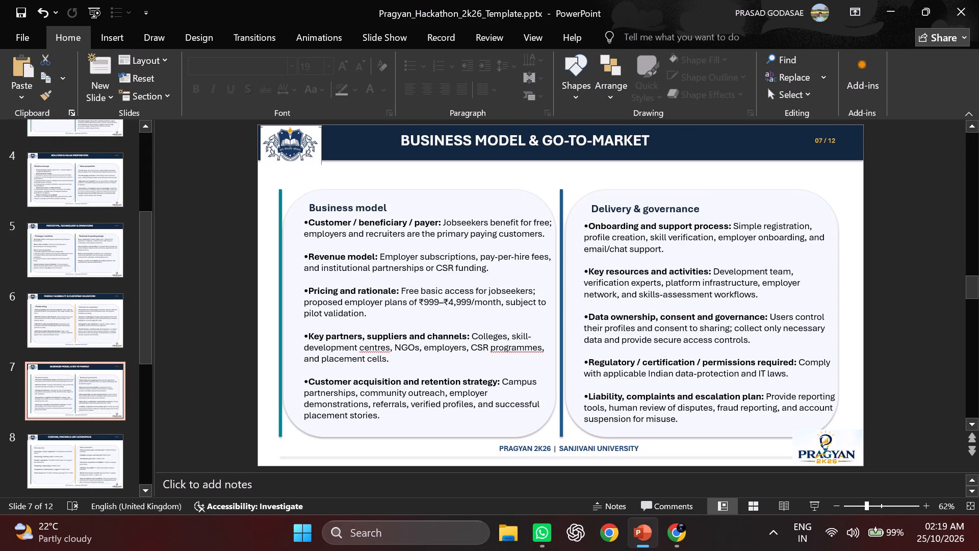
{"action": "left_click", "coordinate": [360, 210]}
{"action": "key", "text": "ctrl+a"}
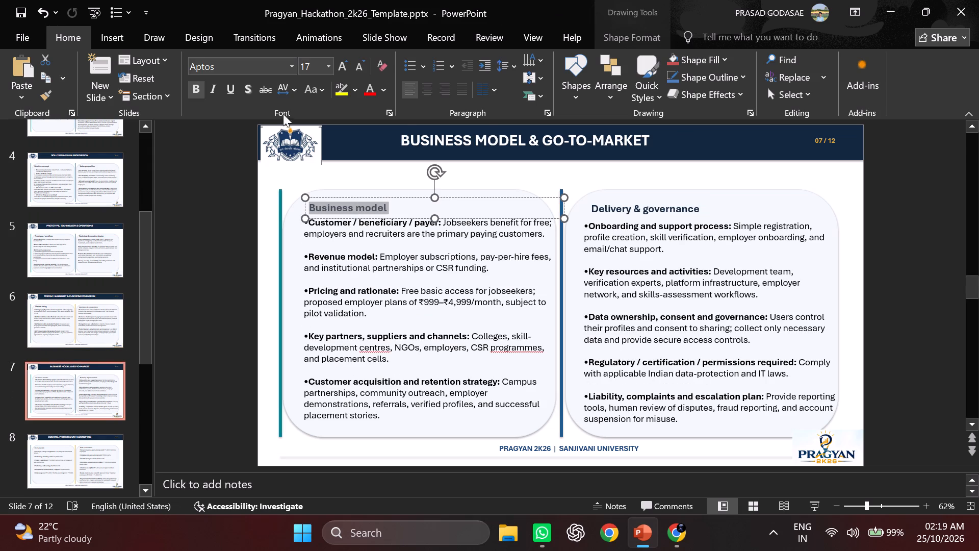
{"action": "left_click", "coordinate": [308, 66]}
{"action": "key", "text": "ctrl+v"}
Set the Delivery & governance heading on slide 7 to font size 19.
{"action": "left_click", "coordinate": [662, 208]}
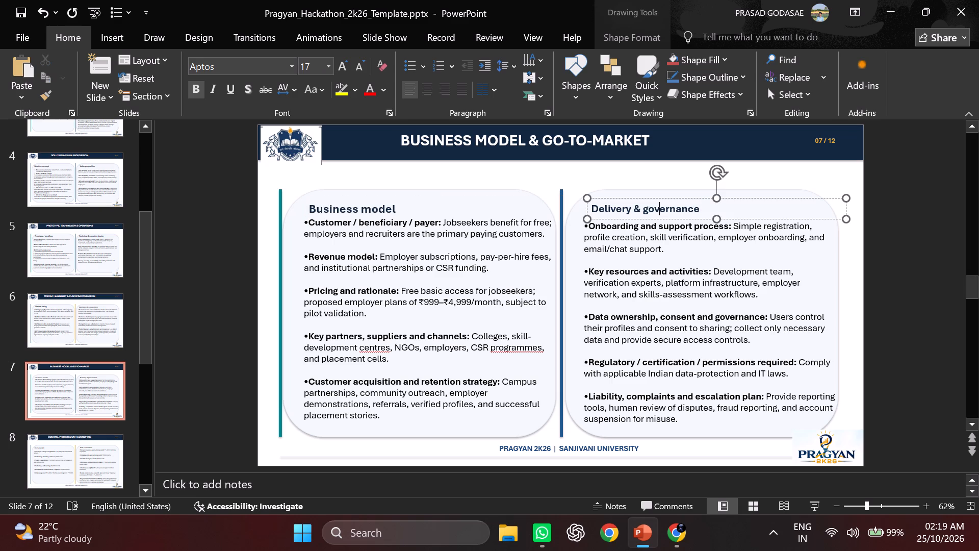
{"action": "key", "text": "ctrl+a"}
{"action": "left_click", "coordinate": [314, 63]}
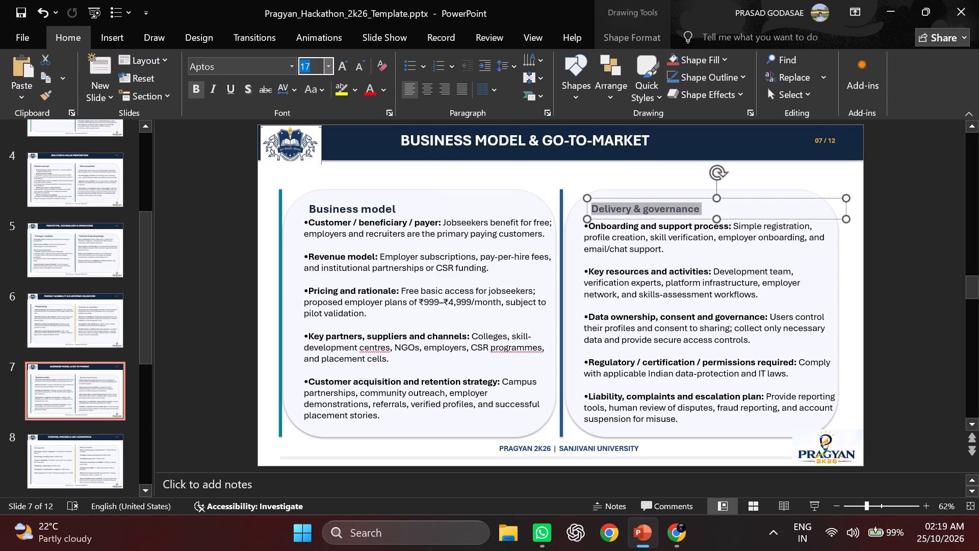
{"action": "key", "text": "ctrl+v"}
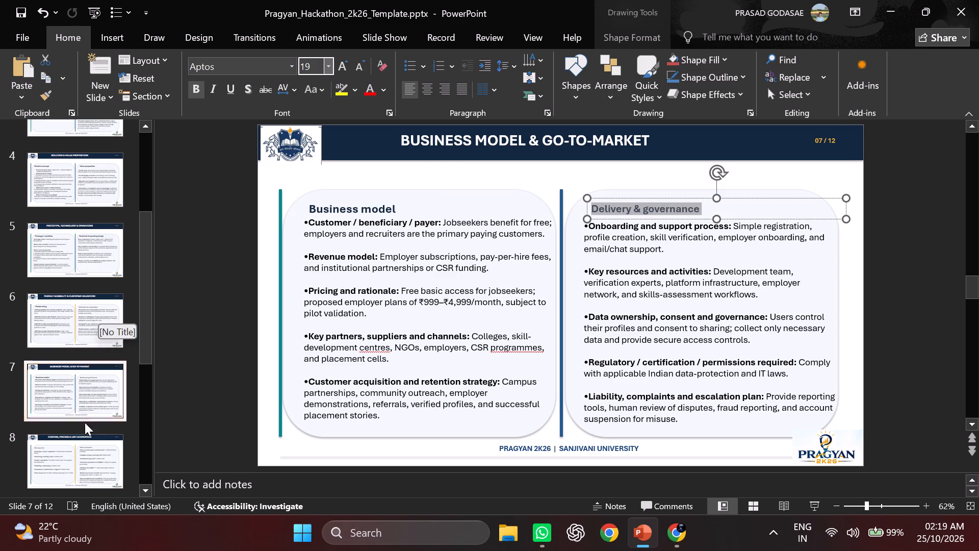
On slide 8, set the Cost plan (₹) heading to font size 19.
{"action": "left_click", "coordinate": [68, 472]}
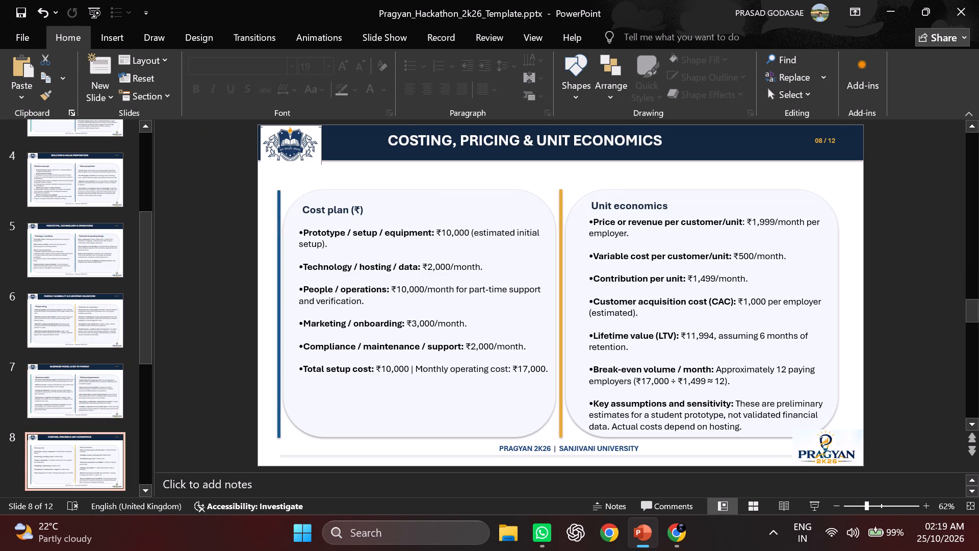
{"action": "left_click", "coordinate": [349, 208]}
{"action": "key", "text": "ctrl+a"}
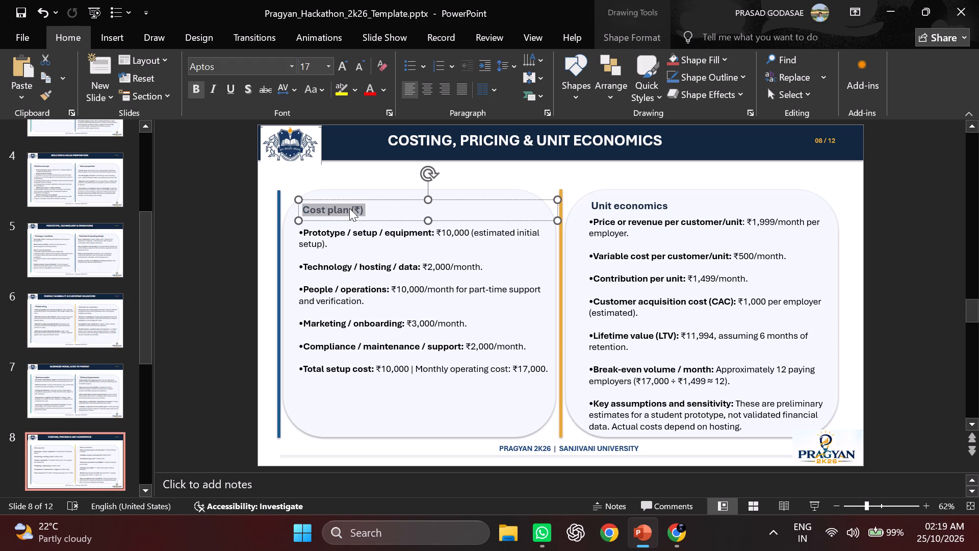
{"action": "left_click", "coordinate": [312, 58]}
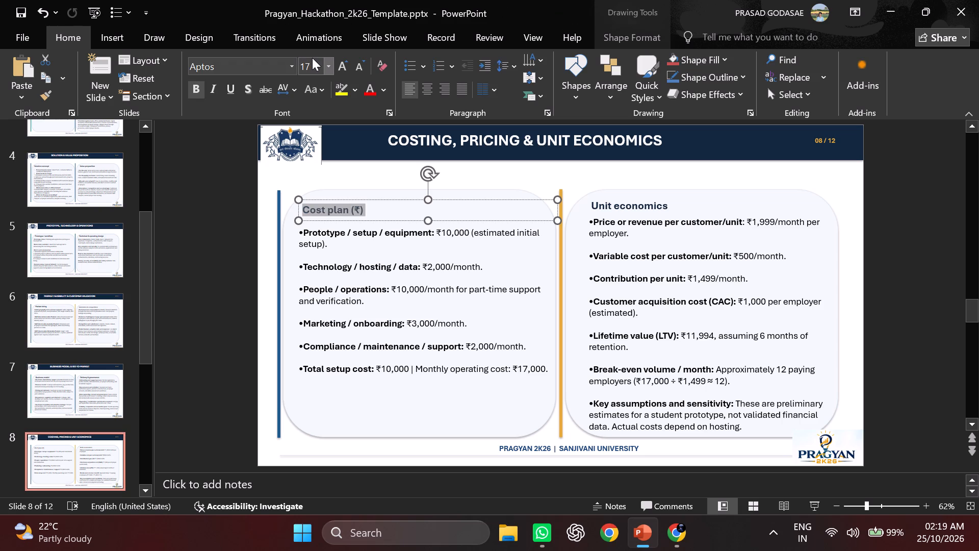
{"action": "left_click", "coordinate": [311, 63]}
{"action": "key", "text": "ctrl+v"}
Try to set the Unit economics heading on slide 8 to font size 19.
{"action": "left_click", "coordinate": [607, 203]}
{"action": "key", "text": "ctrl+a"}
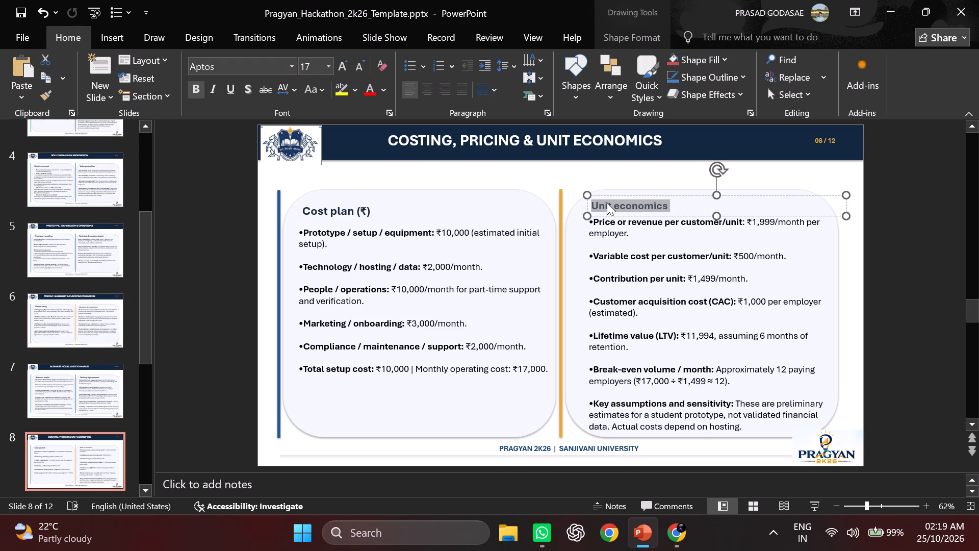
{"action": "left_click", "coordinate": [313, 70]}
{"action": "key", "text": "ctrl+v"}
On slide 9, set the 12-month forecast (₹) heading to font size 19.
{"action": "scroll", "coordinate": [62, 328], "scroll_direction": "down", "scroll_amount": 2}
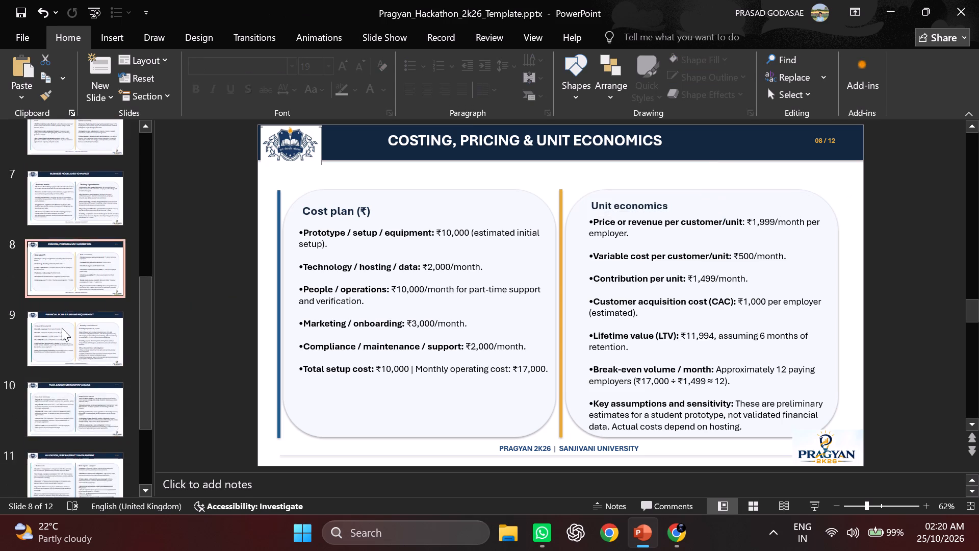
{"action": "scroll", "coordinate": [62, 328], "scroll_direction": "down", "scroll_amount": 1}
{"action": "left_click", "coordinate": [79, 242]}
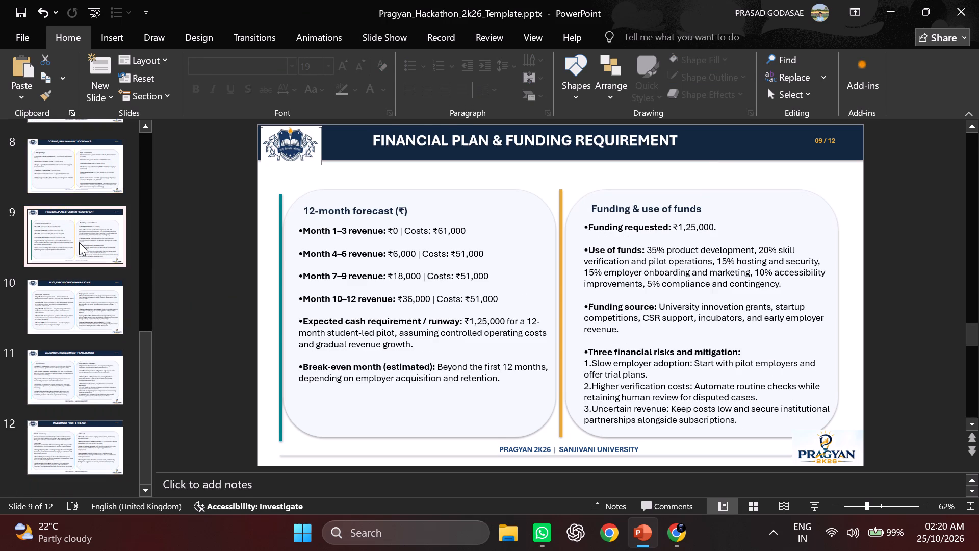
{"action": "left_click", "coordinate": [359, 210]}
{"action": "left_click", "coordinate": [359, 210], "text": "ctrl"}
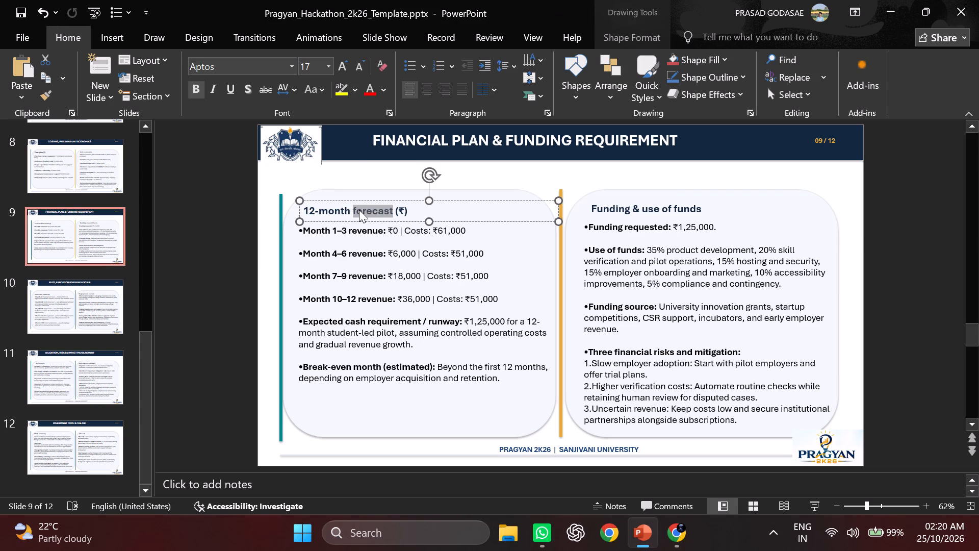
{"action": "key", "text": "ctrl+a"}
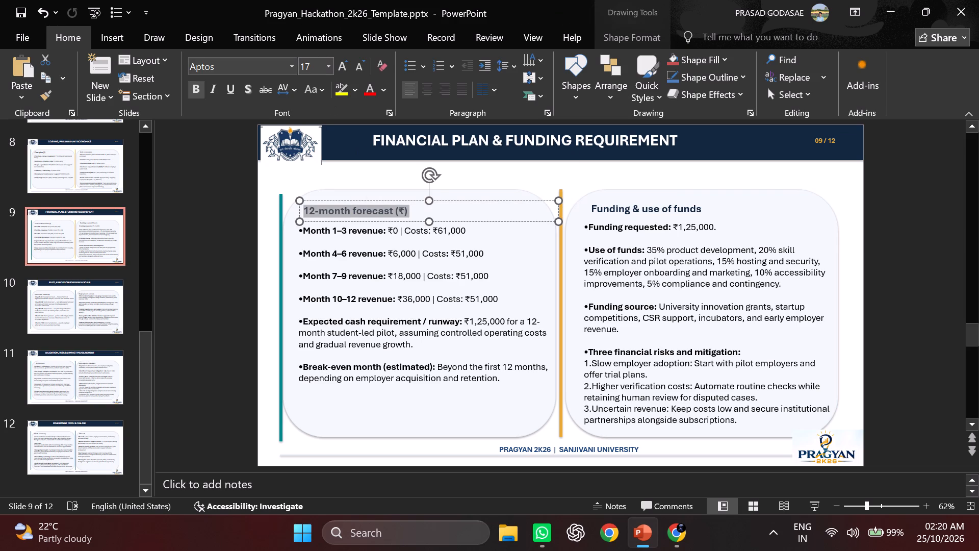
{"action": "left_click", "coordinate": [315, 72]}
{"action": "left_click", "coordinate": [314, 67]}
{"action": "key", "text": "ctrl+v"}
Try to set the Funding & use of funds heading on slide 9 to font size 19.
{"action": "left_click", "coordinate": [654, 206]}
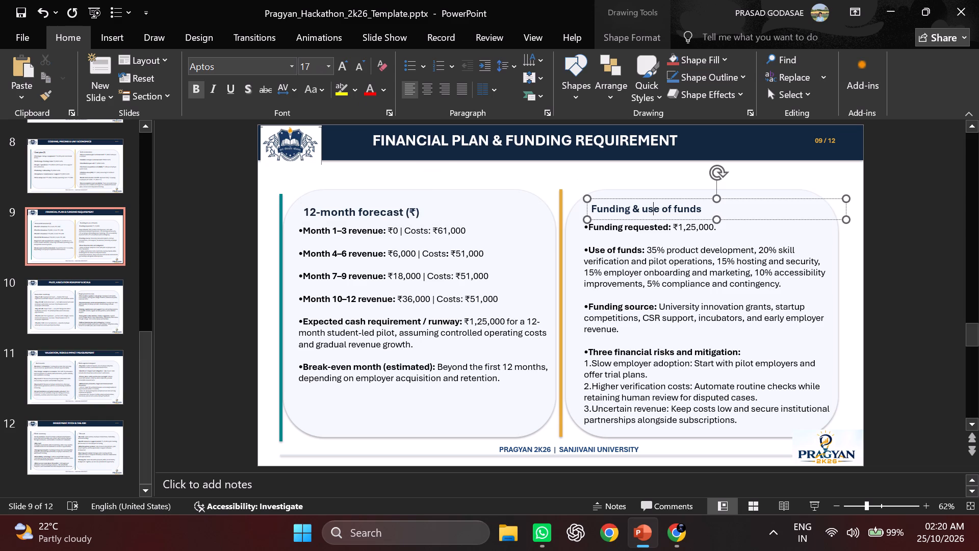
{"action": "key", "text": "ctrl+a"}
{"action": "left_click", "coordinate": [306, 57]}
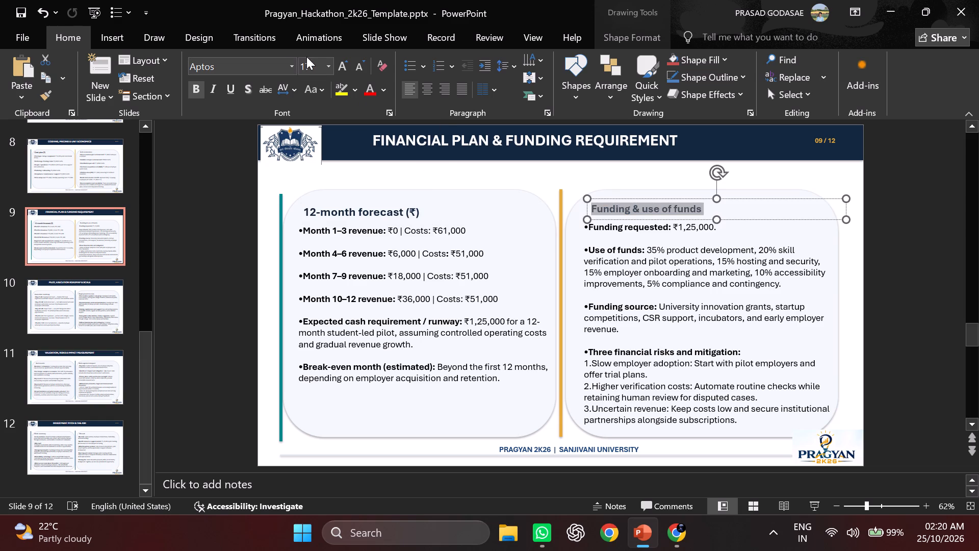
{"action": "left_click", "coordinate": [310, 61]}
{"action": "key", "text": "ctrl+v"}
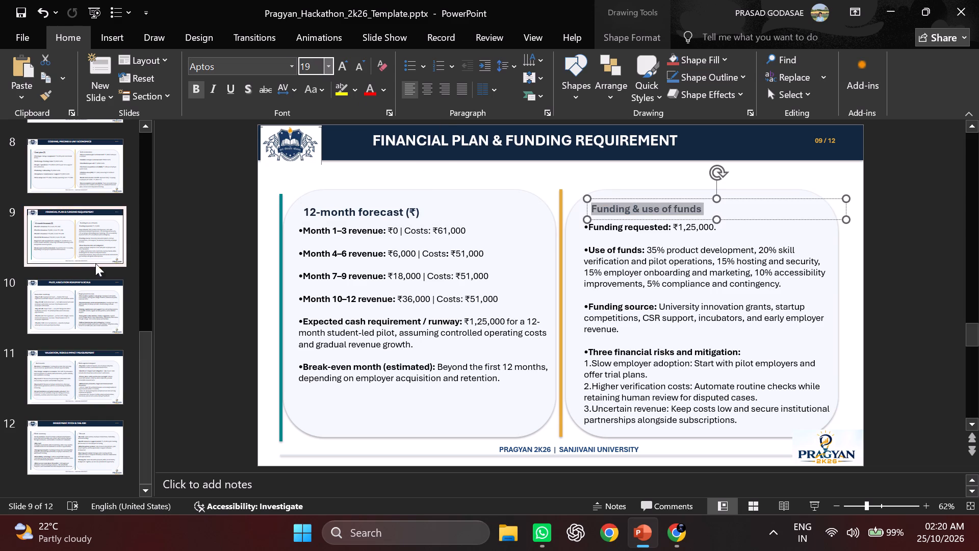
On slide 10, set the Execution roadmap heading to font size 19.
{"action": "left_click", "coordinate": [64, 311]}
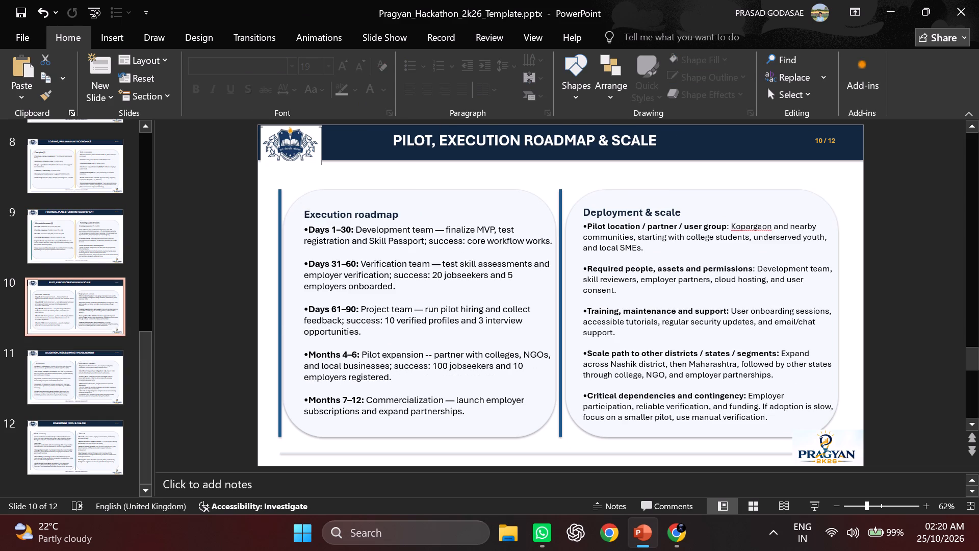
{"action": "left_click", "coordinate": [364, 213]}
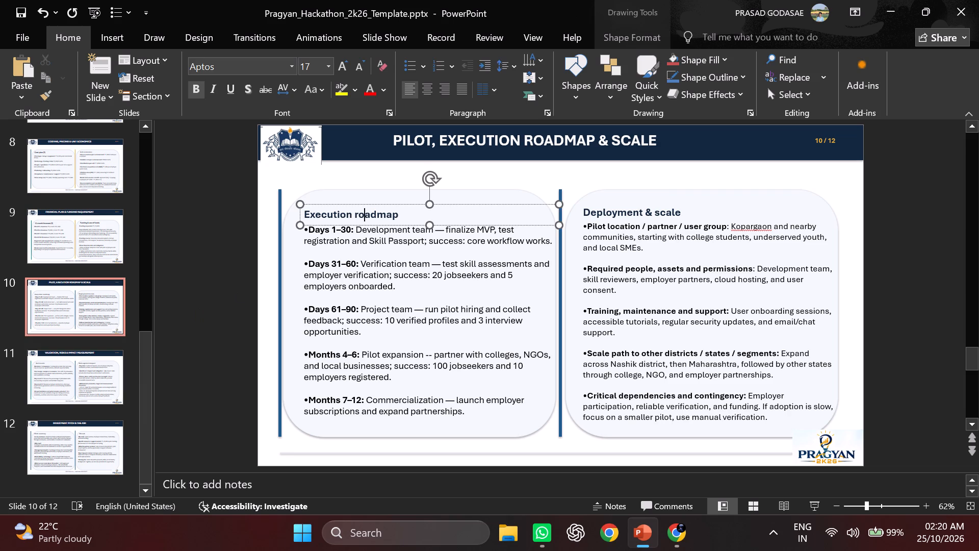
{"action": "key", "text": "ctrl+a"}
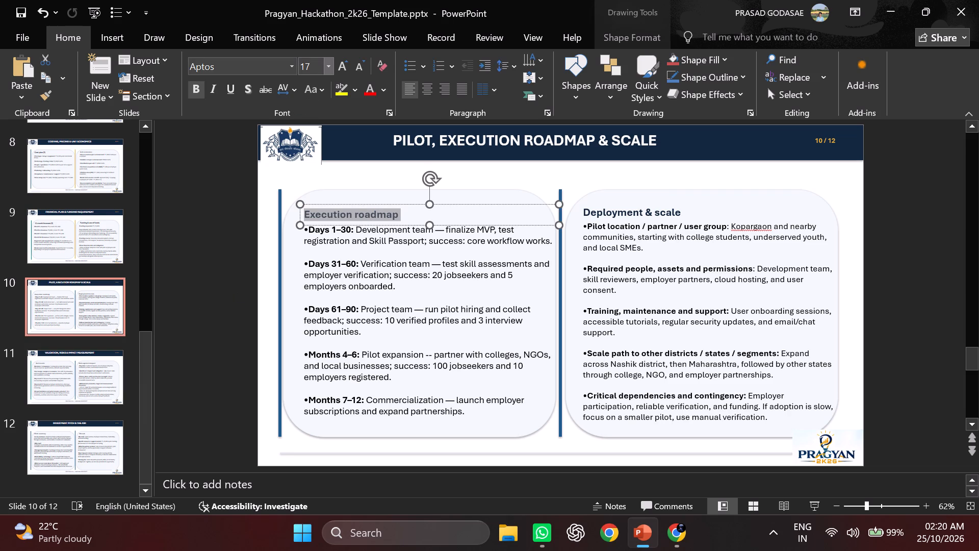
{"action": "left_click", "coordinate": [319, 69]}
{"action": "key", "text": "ctrl+v"}
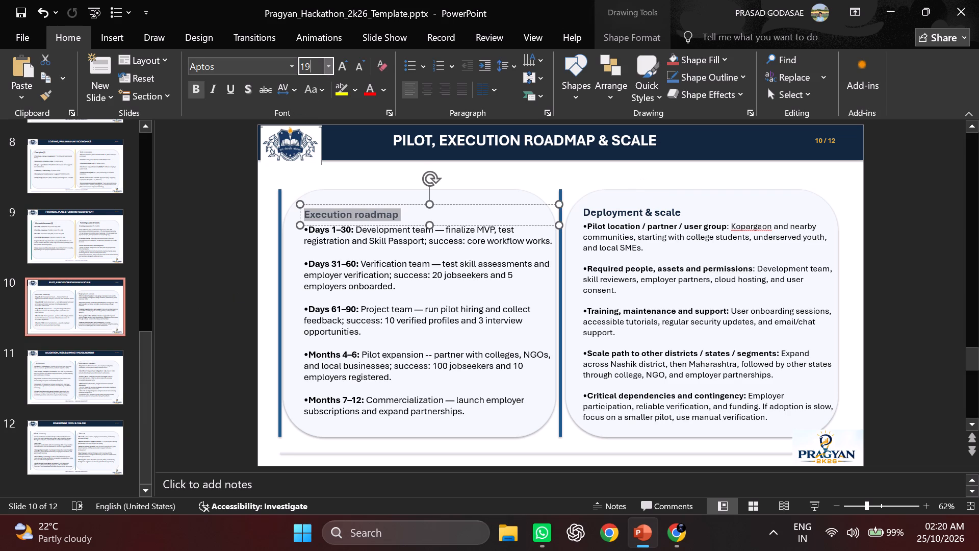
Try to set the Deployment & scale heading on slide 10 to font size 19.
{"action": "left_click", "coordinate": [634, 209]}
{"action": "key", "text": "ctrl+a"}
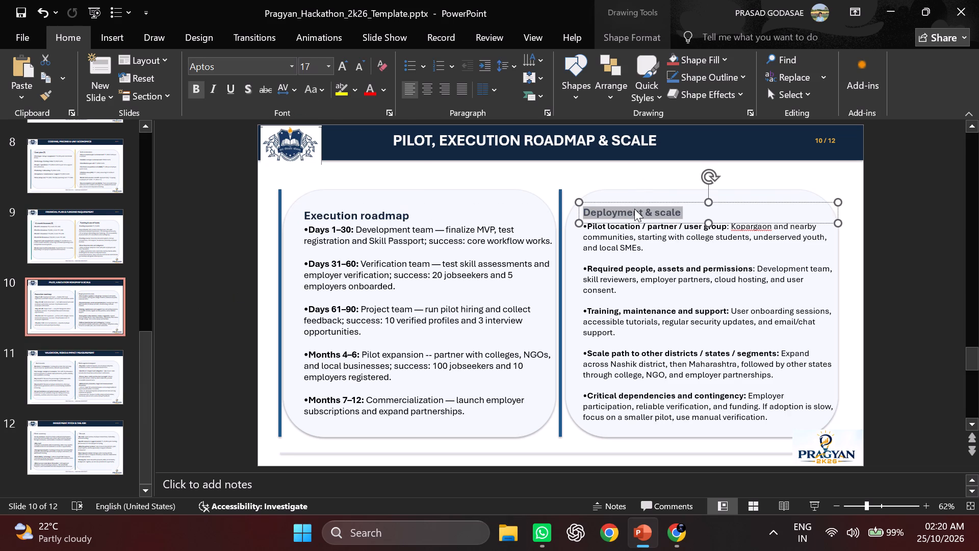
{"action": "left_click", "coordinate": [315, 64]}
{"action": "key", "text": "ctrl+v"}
On slide 11, set the Test results heading to font size 19.
{"action": "scroll", "coordinate": [93, 281], "scroll_direction": "down", "scroll_amount": 1}
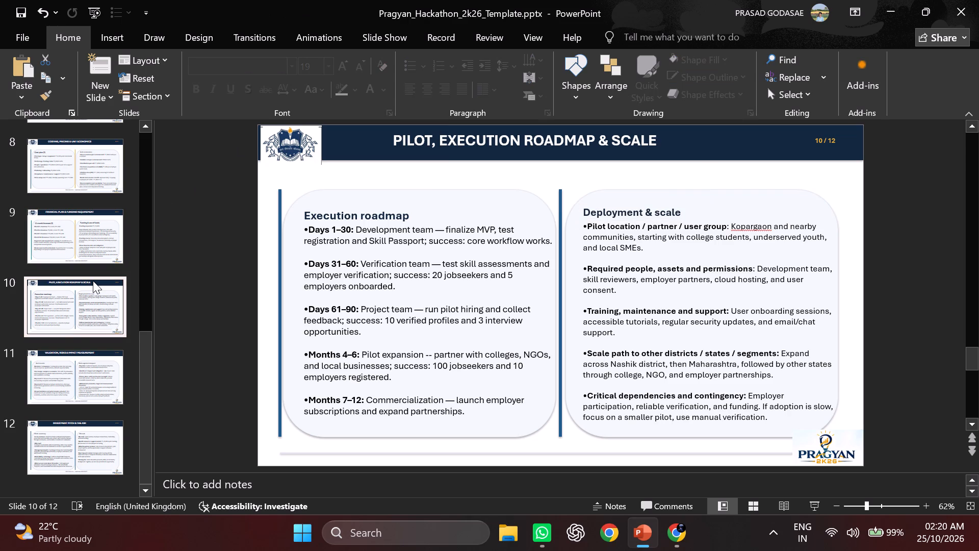
{"action": "scroll", "coordinate": [93, 281], "scroll_direction": "down", "scroll_amount": 1}
{"action": "left_click", "coordinate": [69, 359]}
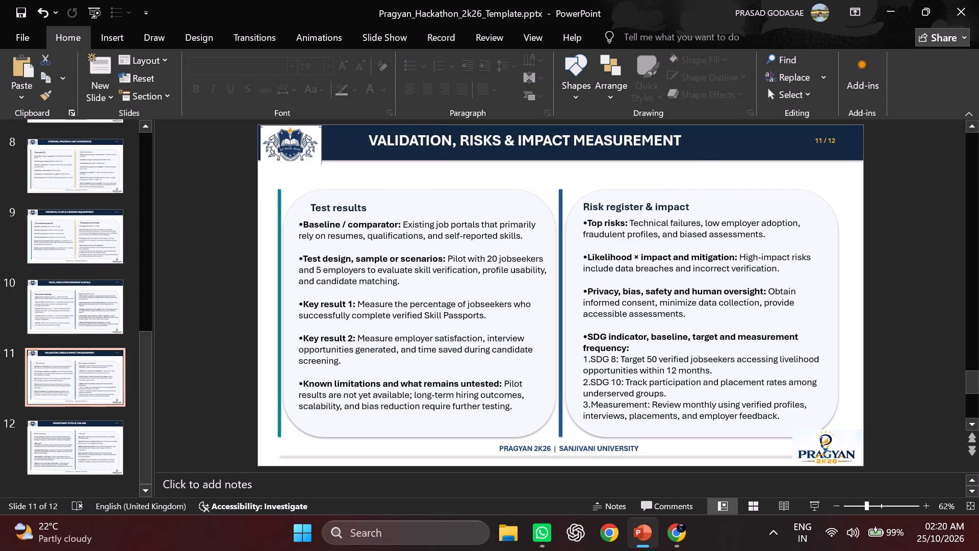
{"action": "left_click", "coordinate": [360, 209]}
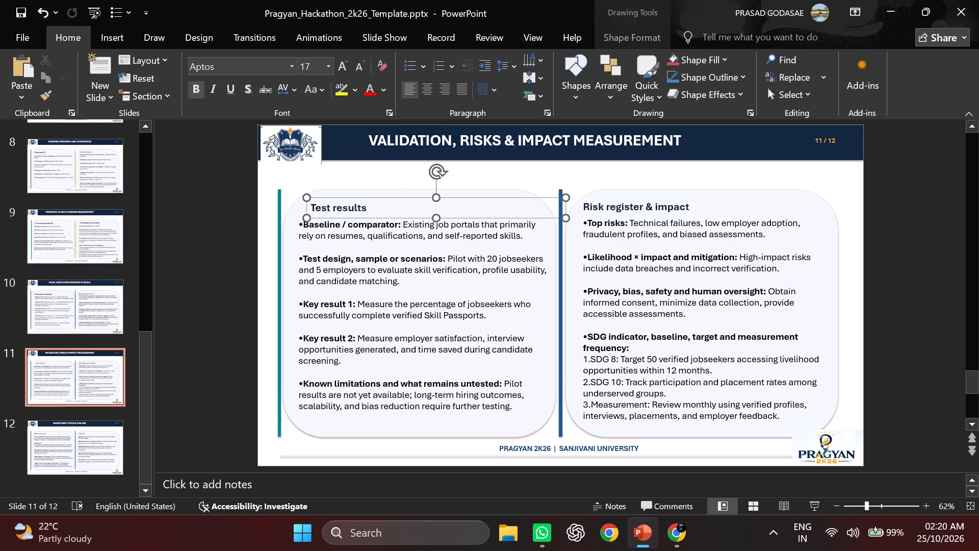
{"action": "key", "text": "ctrl+a"}
{"action": "left_click", "coordinate": [307, 69]}
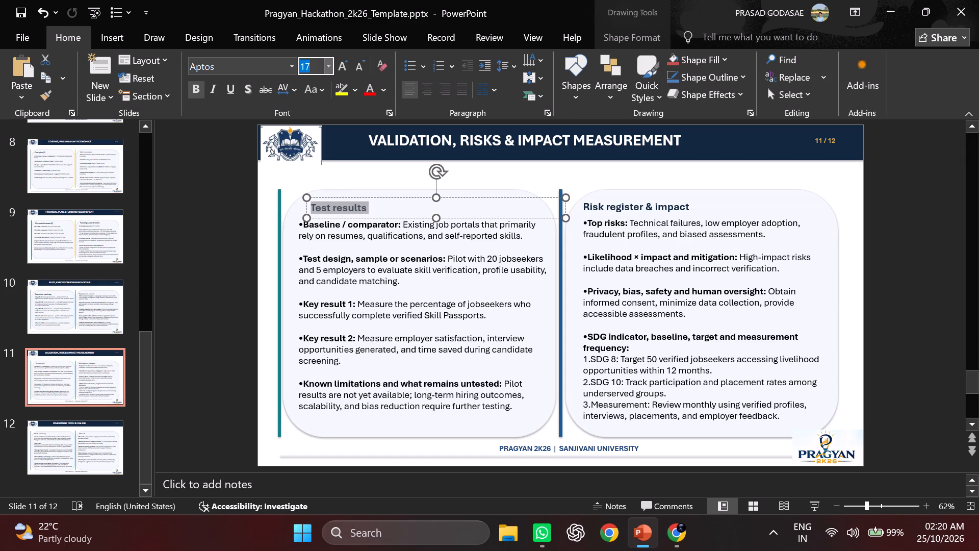
{"action": "key", "text": "ctrl+v"}
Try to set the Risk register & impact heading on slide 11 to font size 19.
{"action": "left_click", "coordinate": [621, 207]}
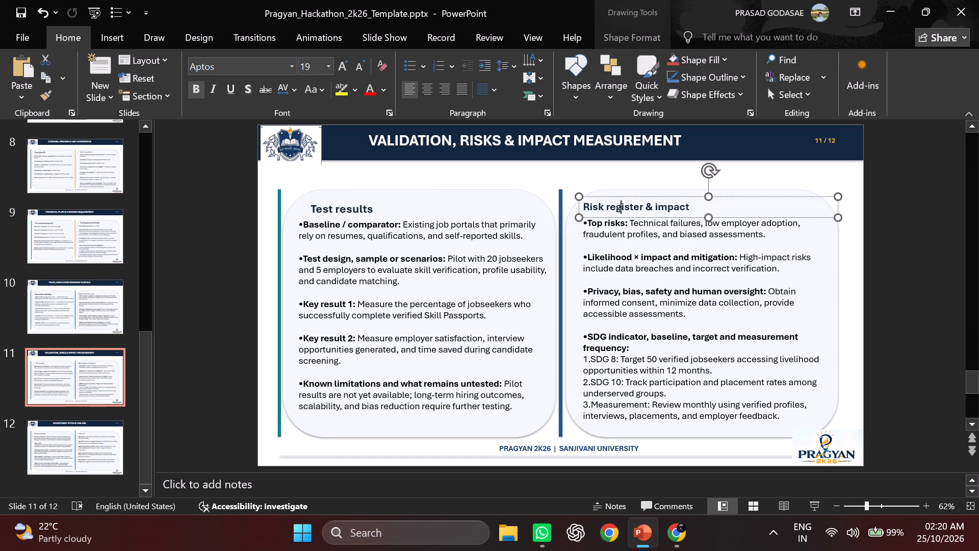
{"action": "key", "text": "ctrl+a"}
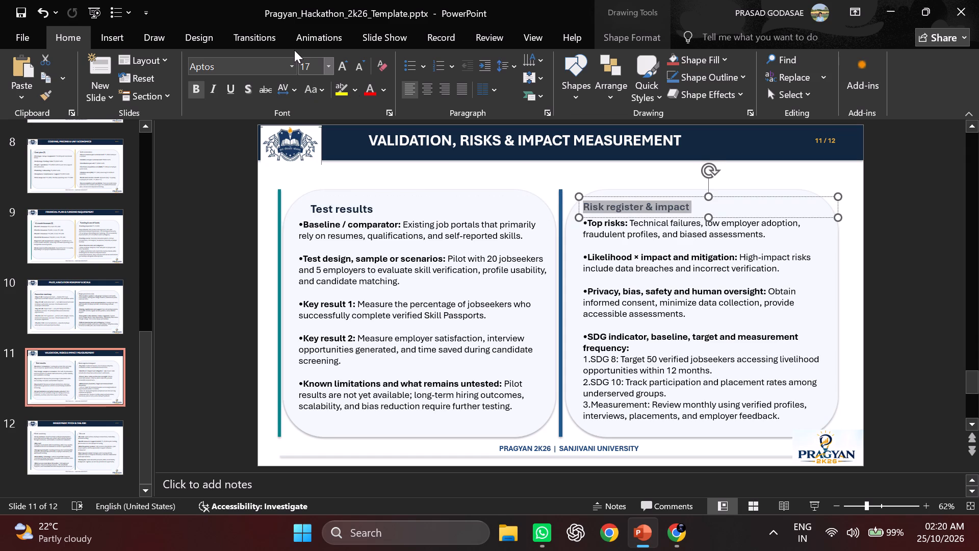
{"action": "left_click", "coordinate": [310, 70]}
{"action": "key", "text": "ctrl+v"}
On slide 12, set the Pitch summary heading to font size 19.
{"action": "left_click", "coordinate": [61, 437]}
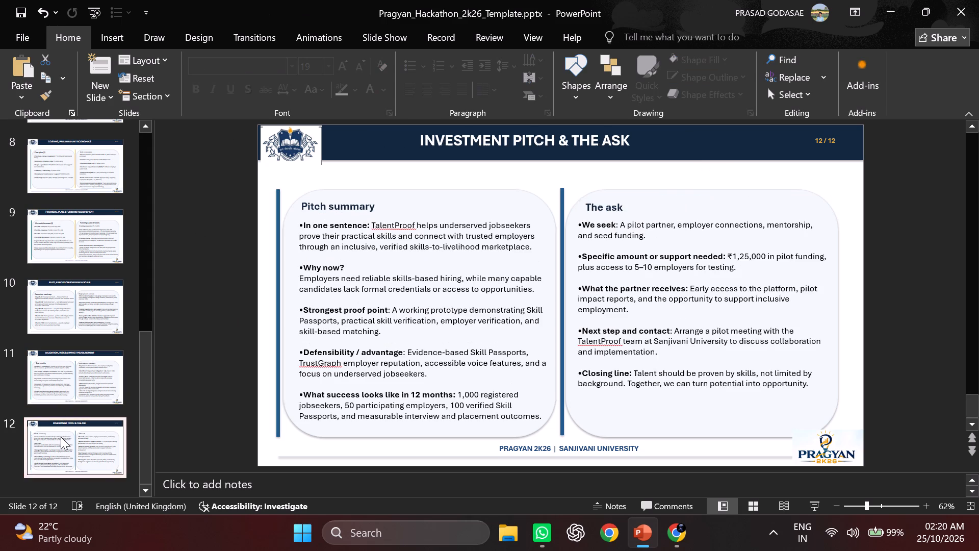
{"action": "left_click", "coordinate": [340, 205]}
{"action": "key", "text": "ctrl+a"}
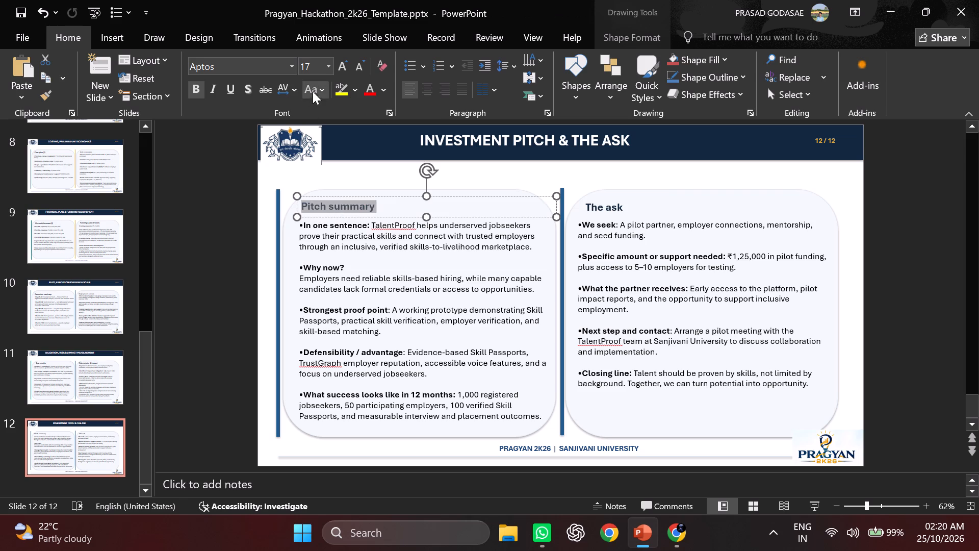
{"action": "left_click", "coordinate": [312, 62]}
{"action": "key", "text": "ctrl+v"}
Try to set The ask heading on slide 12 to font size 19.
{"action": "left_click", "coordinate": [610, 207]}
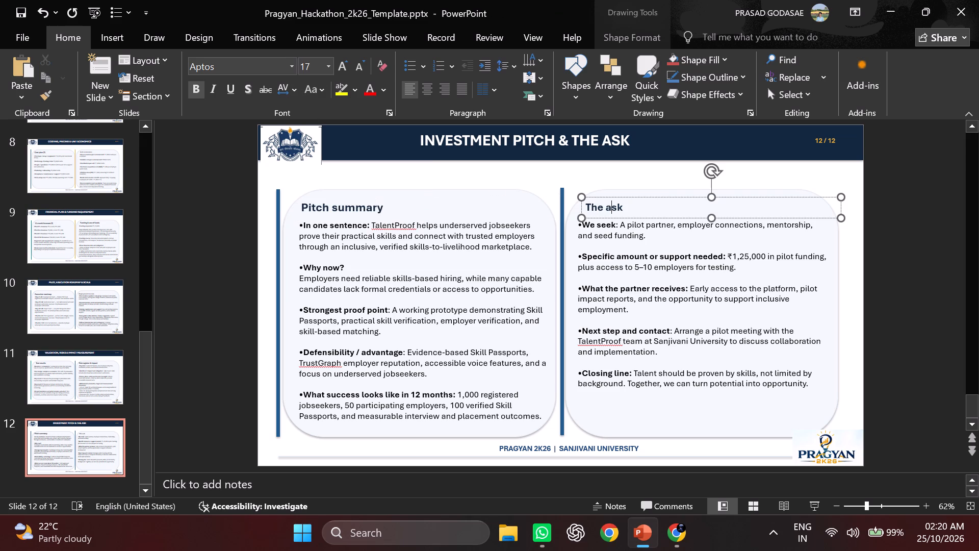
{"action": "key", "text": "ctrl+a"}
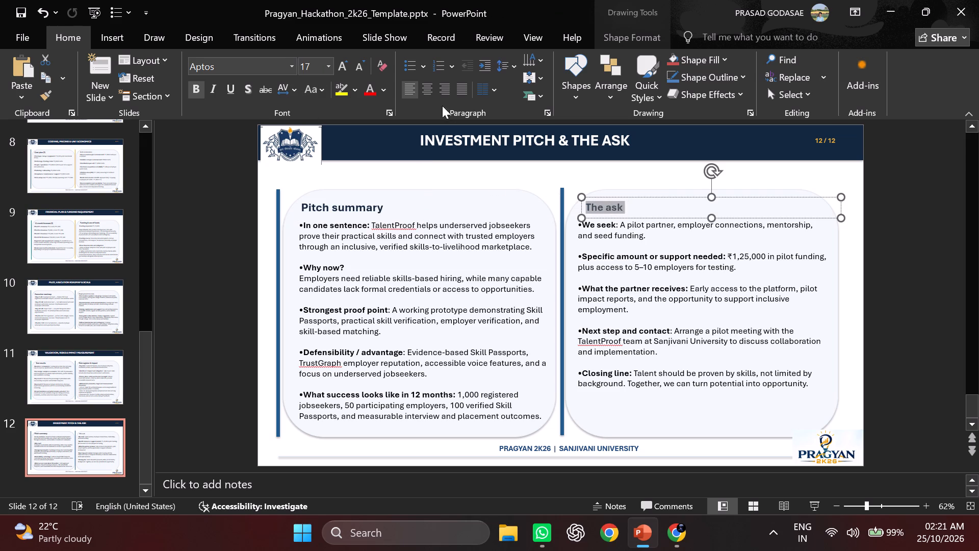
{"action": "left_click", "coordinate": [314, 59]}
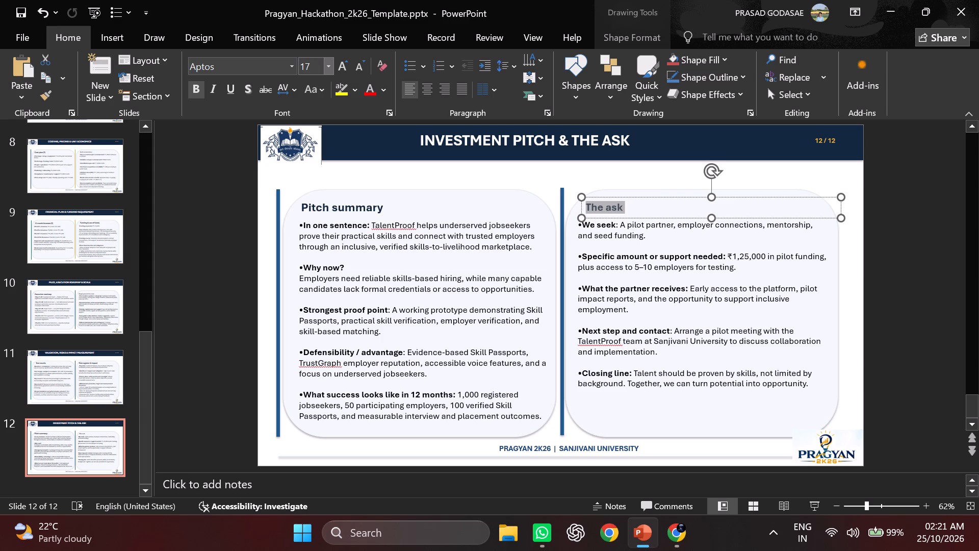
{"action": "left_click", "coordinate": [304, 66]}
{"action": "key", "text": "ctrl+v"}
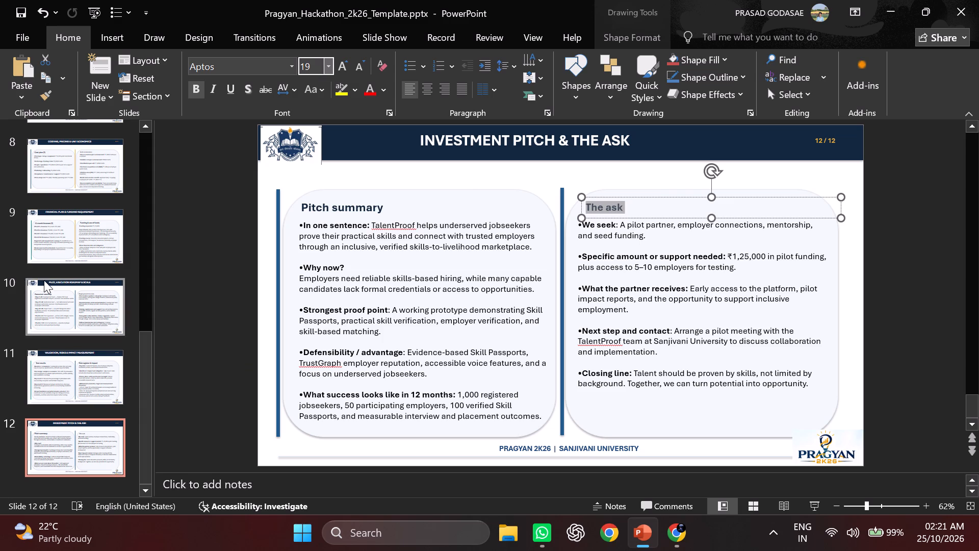
Review slides 1 to 6 and check the font sizes of the Market sizing and Validation & competition headings on slide 6.
{"action": "scroll", "coordinate": [43, 279], "scroll_direction": "up", "scroll_amount": 8}
{"action": "left_click", "coordinate": [76, 137]}
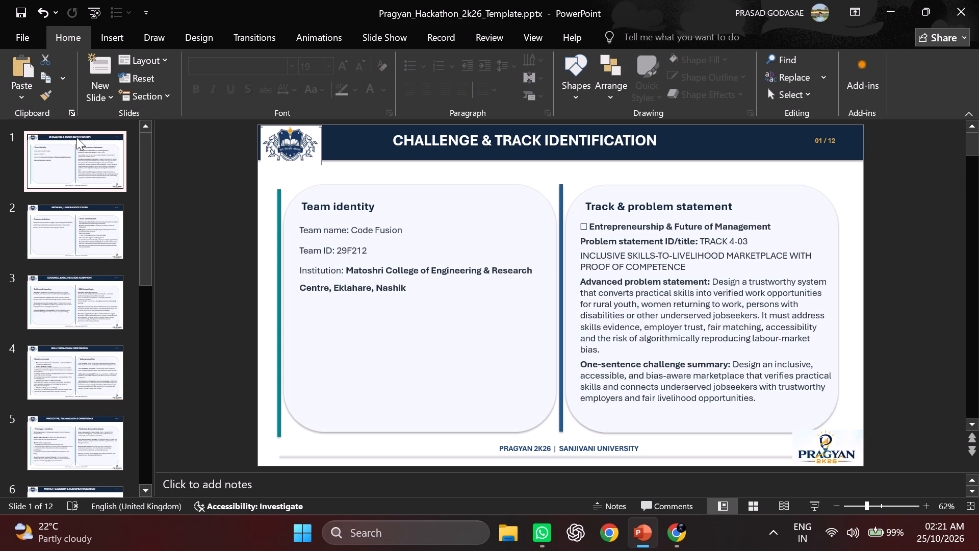
{"action": "key", "text": "Down"}
{"action": "key", "text": "Down"}
{"action": "key", "text": "Down"}
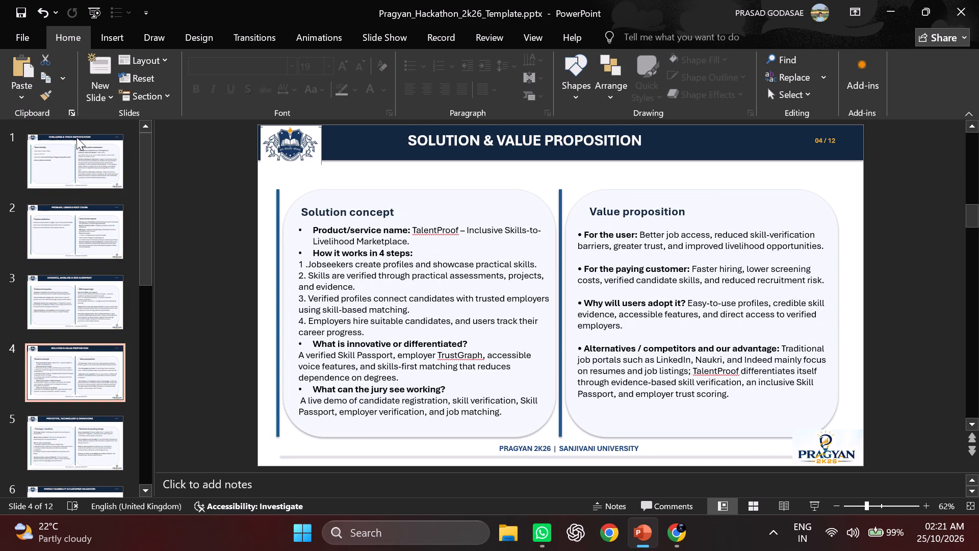
{"action": "key", "text": "Down"}
{"action": "key", "text": "Down"}
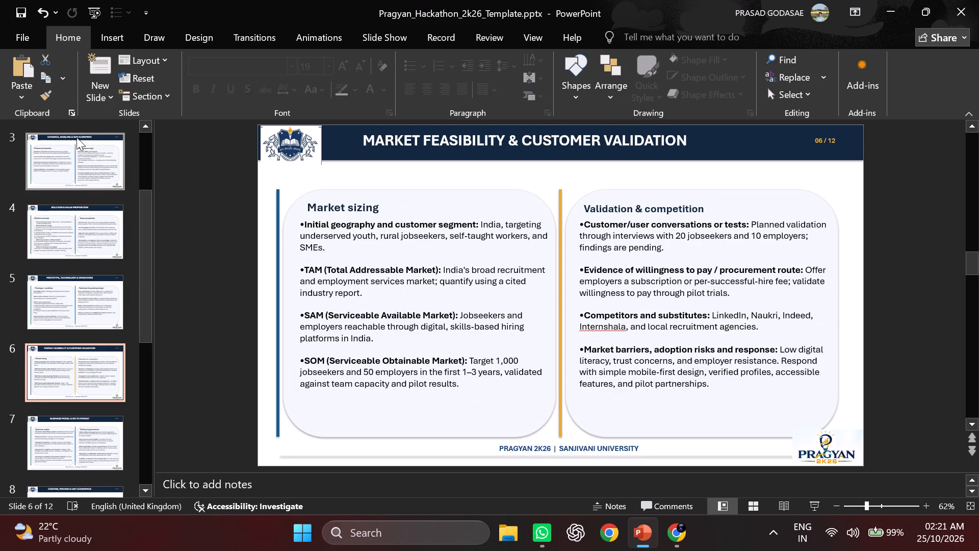
{"action": "left_click", "coordinate": [347, 207]}
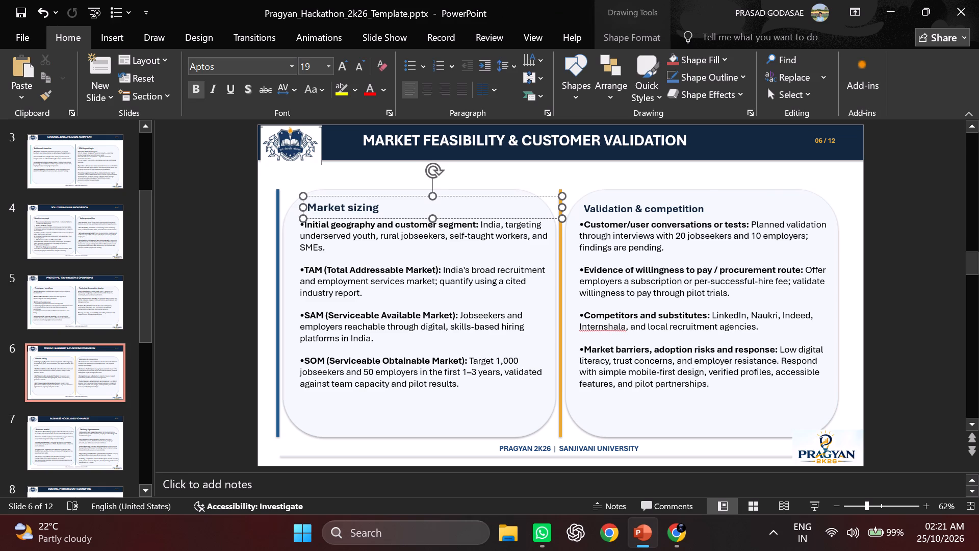
{"action": "left_click", "coordinate": [628, 211]}
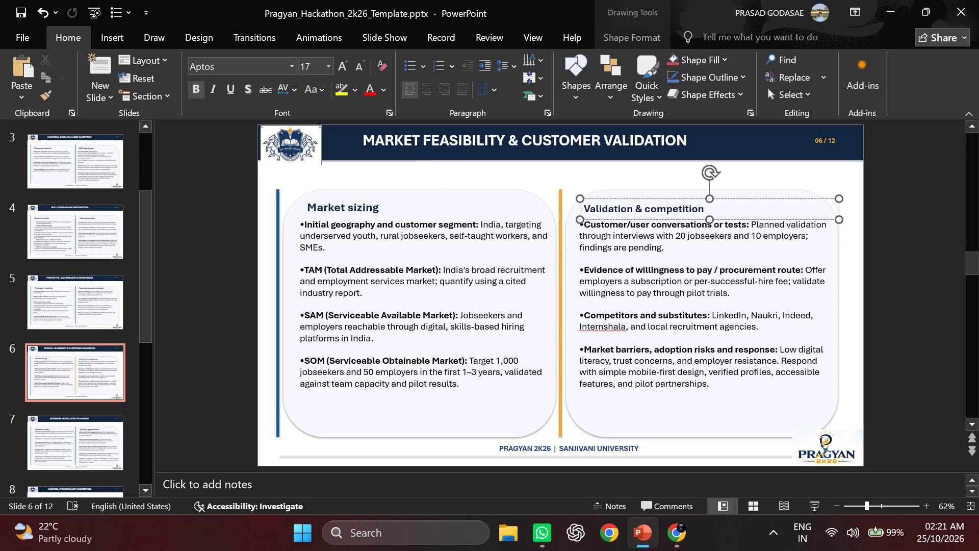
On slide 6, set the Validation & competition heading to font size 19.
{"action": "key", "text": "ctrl+a"}
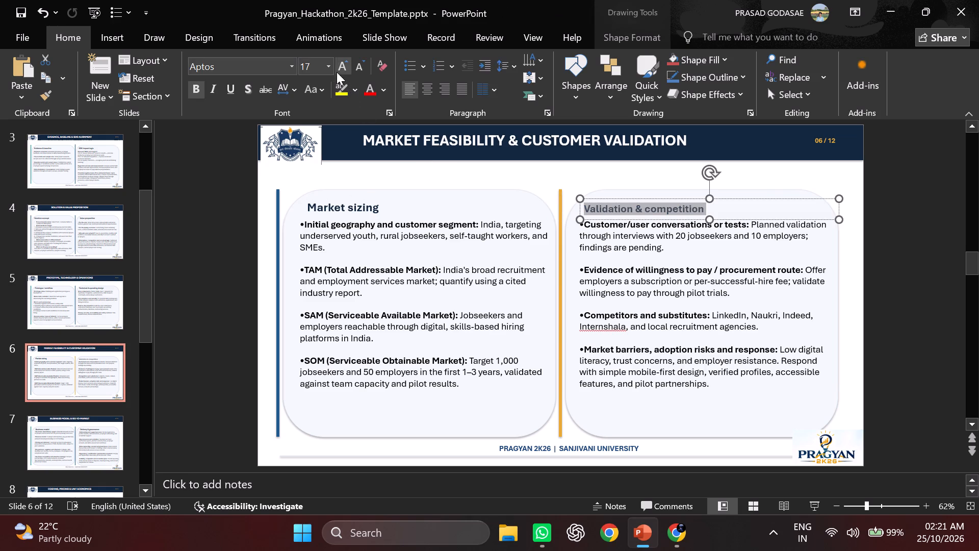
{"action": "left_click", "coordinate": [321, 66]}
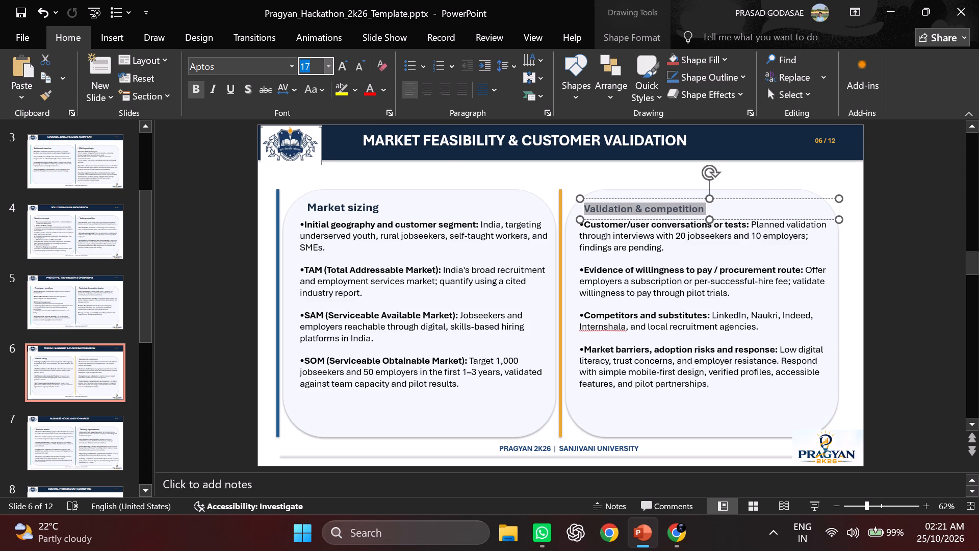
{"action": "key", "text": "ctrl+v"}
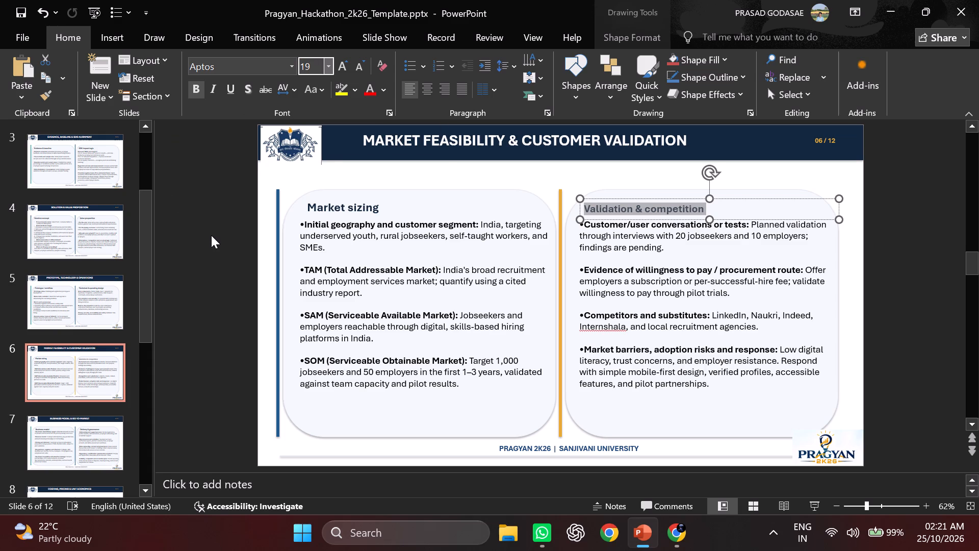
{"action": "key", "text": "Down"}
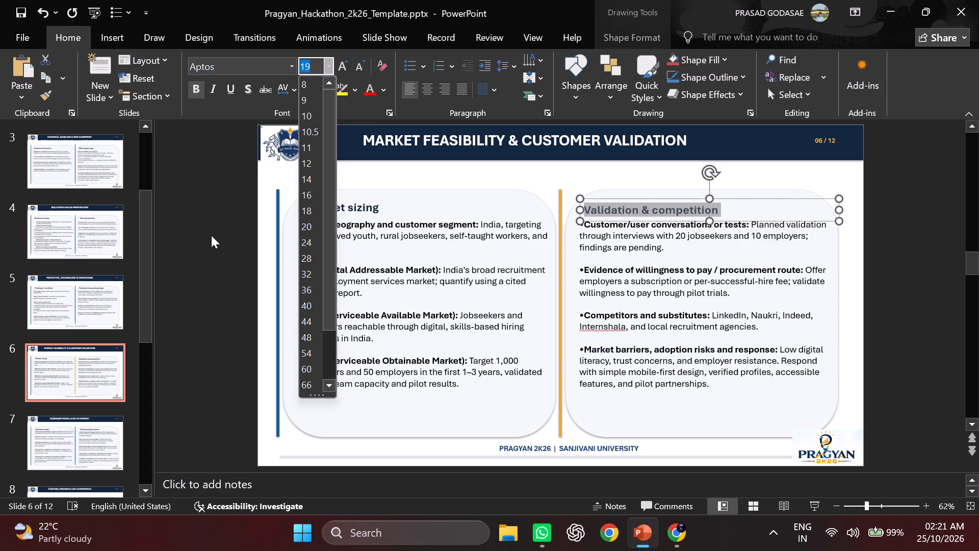
{"action": "key", "text": "Down"}
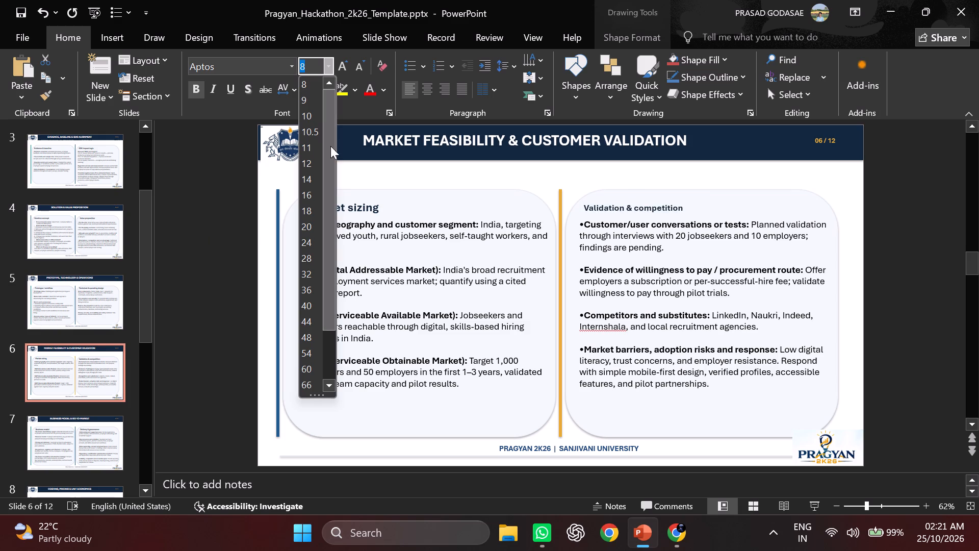
{"action": "key", "text": "ctrl+v"}
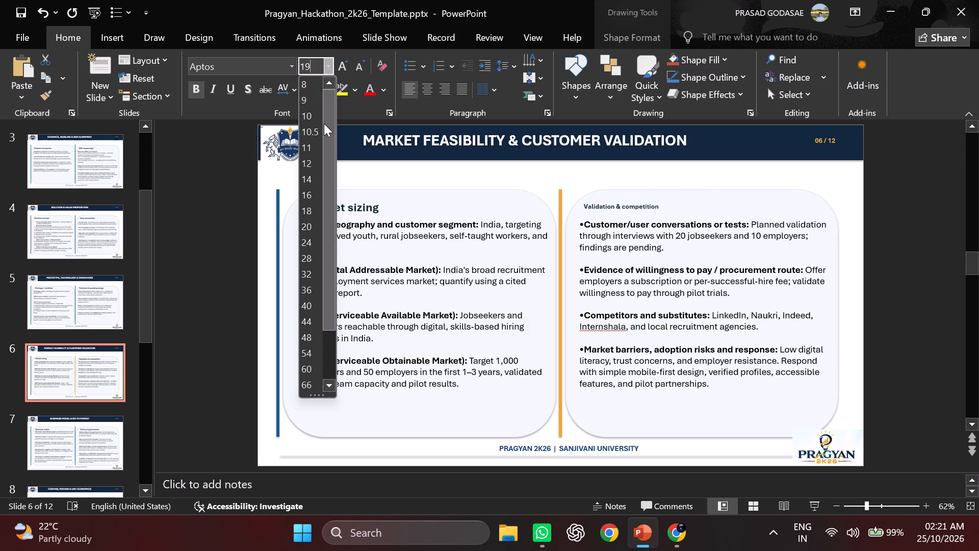
{"action": "left_click", "coordinate": [535, 173]}
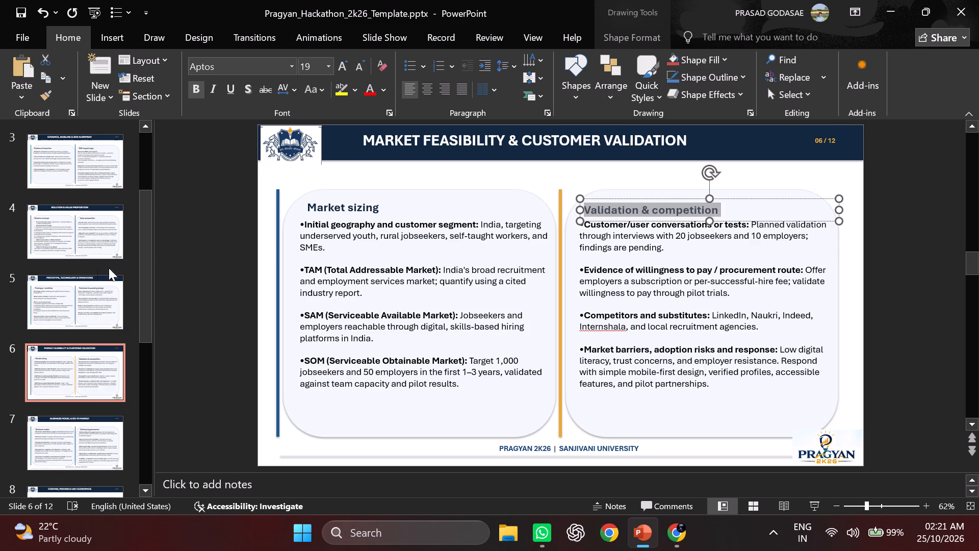
Check the Market sizing heading's font size on slide 6, and review slides 1 to 8 for section headings of inconsistent size.
{"action": "left_click", "coordinate": [364, 208]}
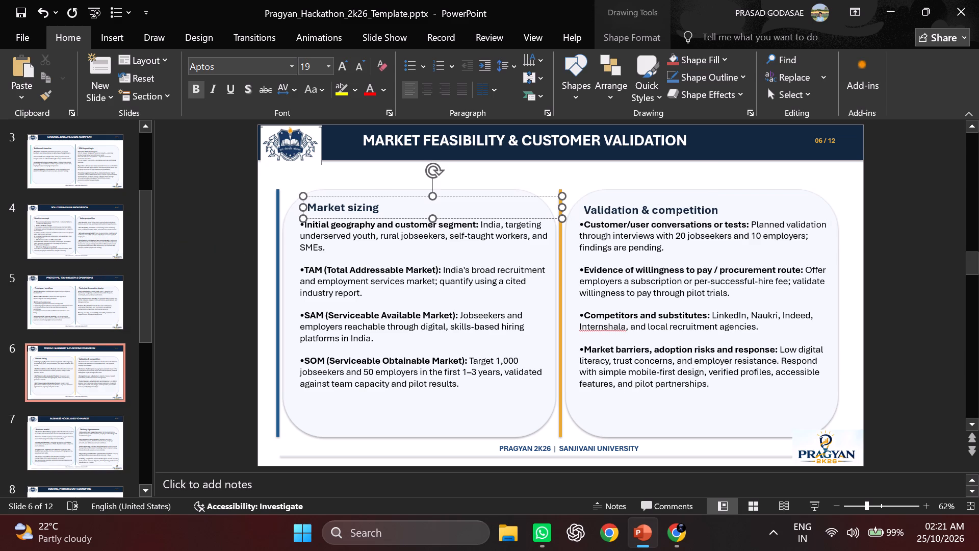
{"action": "scroll", "coordinate": [78, 207], "scroll_direction": "up", "scroll_amount": 7}
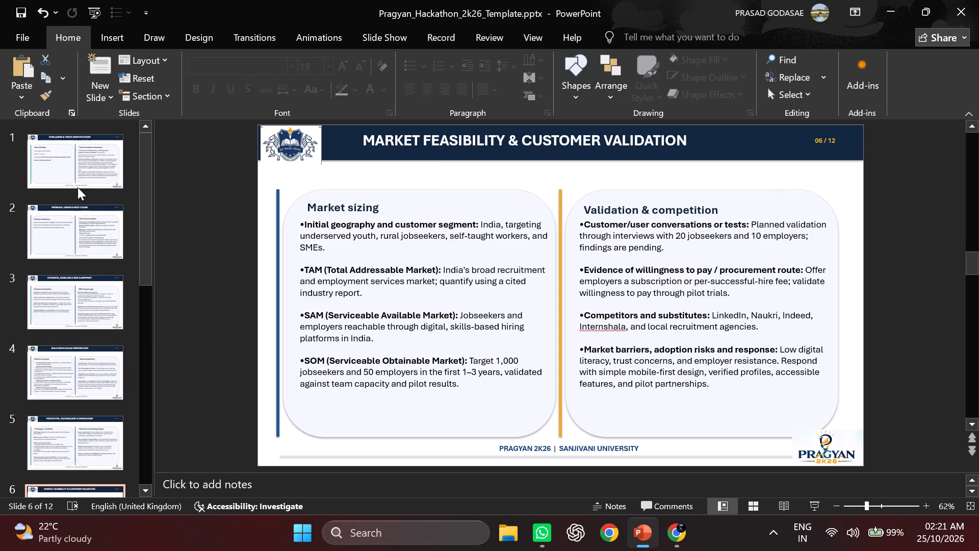
{"action": "left_click", "coordinate": [68, 151]}
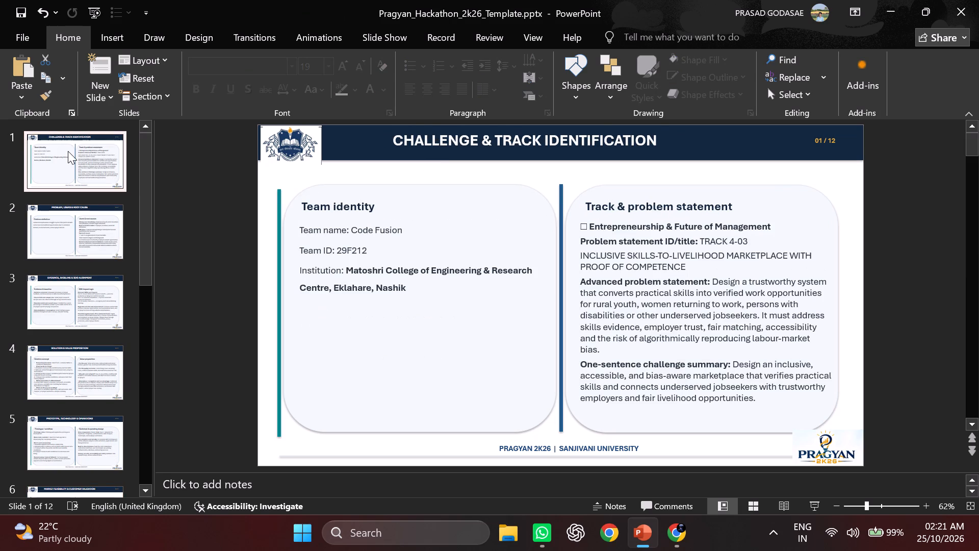
{"action": "key", "text": "Down"}
{"action": "key", "text": "Down"}
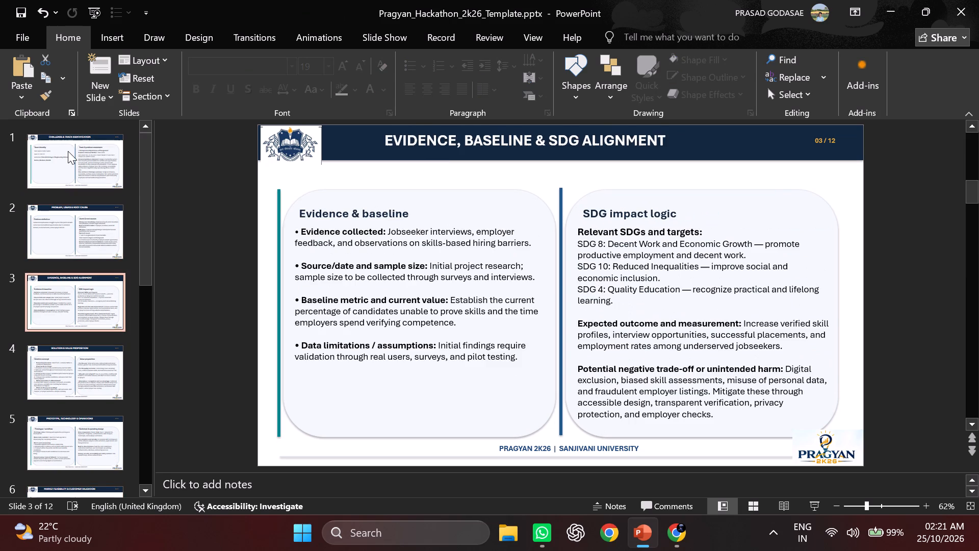
{"action": "key", "text": "Down"}
{"action": "key", "text": "Down"}
{"action": "key", "text": "Down"}
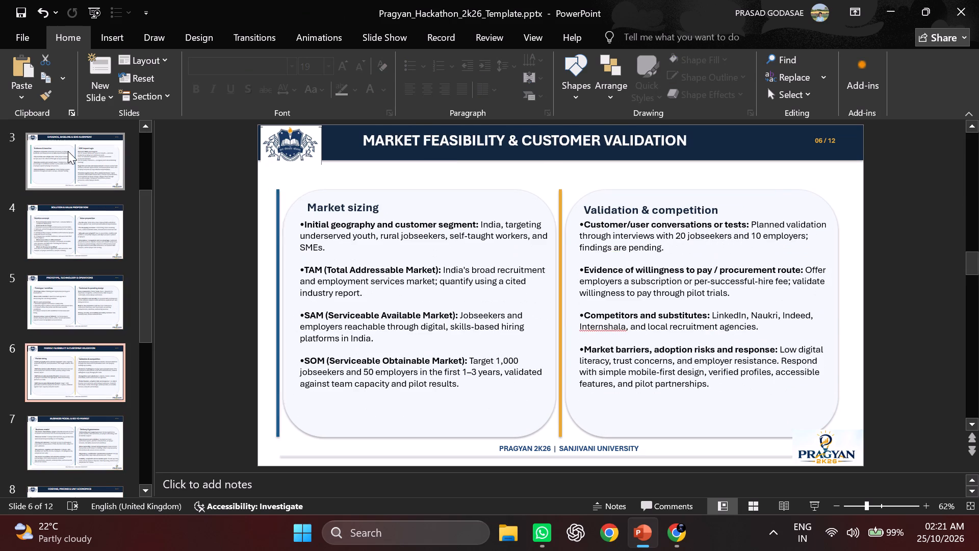
{"action": "key", "text": "Down"}
{"action": "key", "text": "Down"}
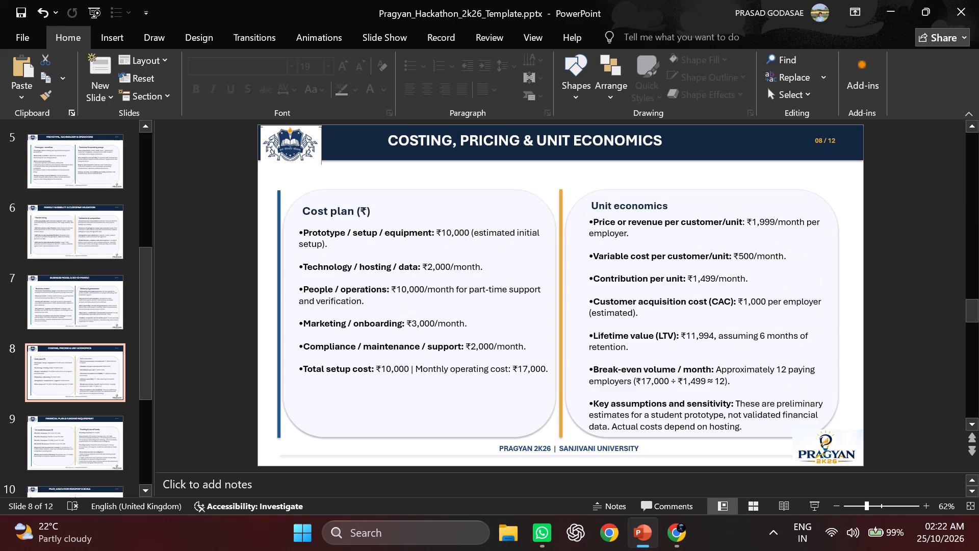
On slide 8, set the Unit economics heading to font size 19.
{"action": "left_click", "coordinate": [626, 201]}
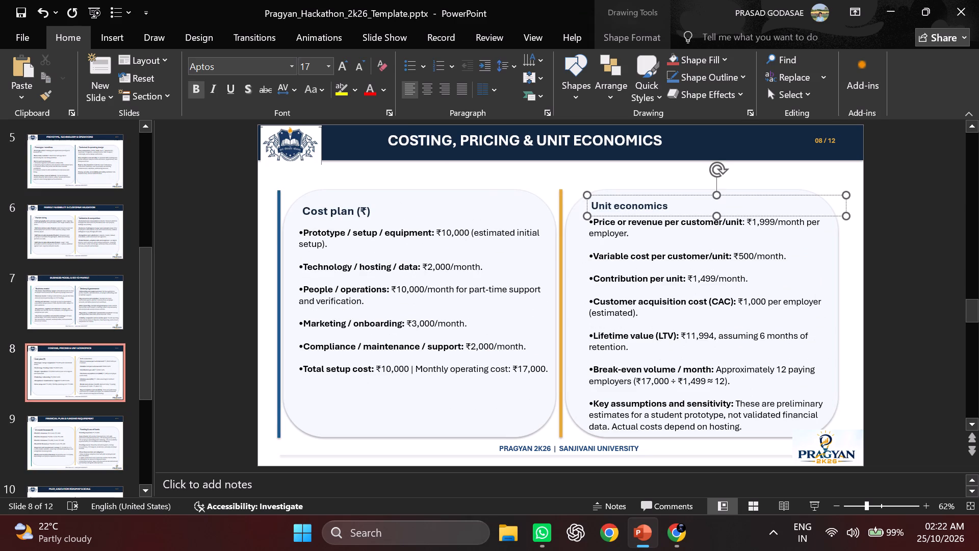
{"action": "key", "text": "ctrl+a"}
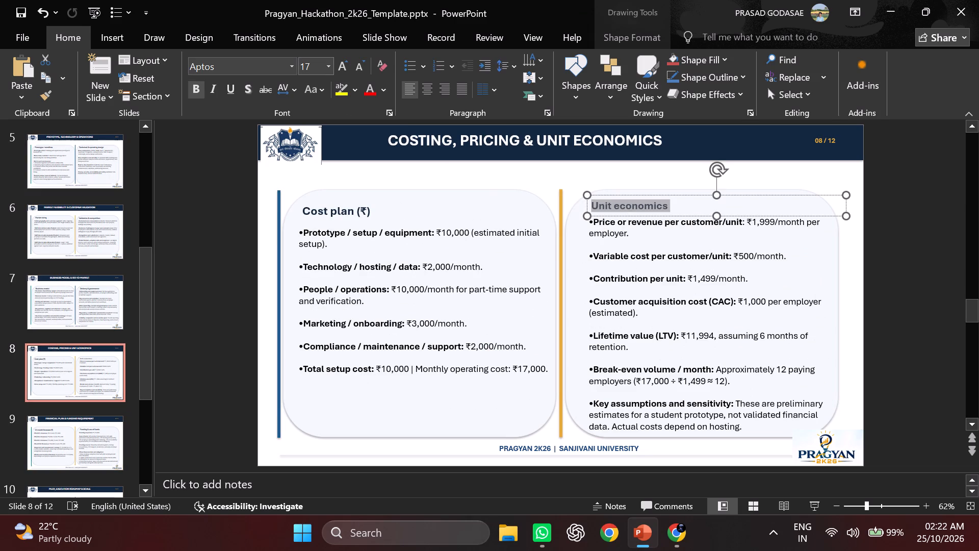
{"action": "left_click", "coordinate": [317, 67]}
{"action": "key", "text": "ctrl+v"}
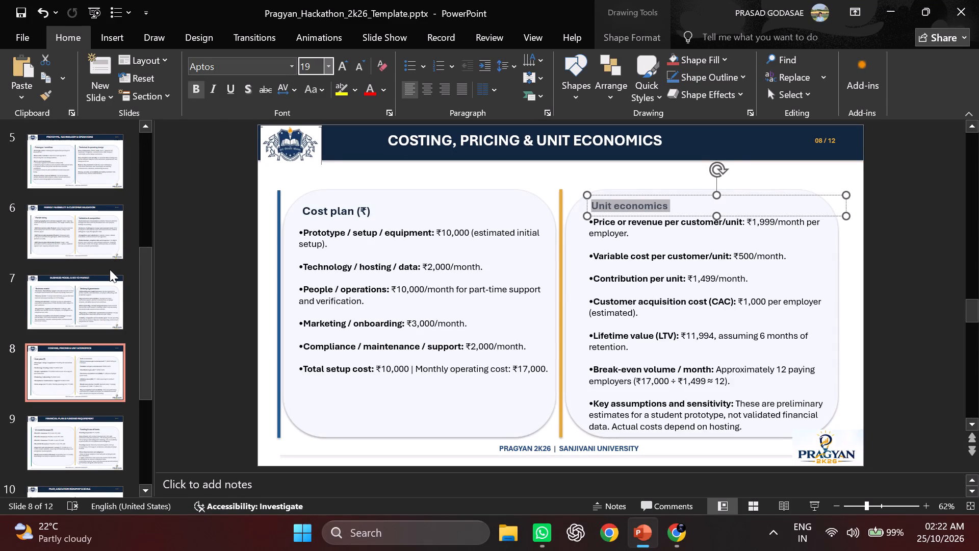
{"action": "key", "text": "Down"}
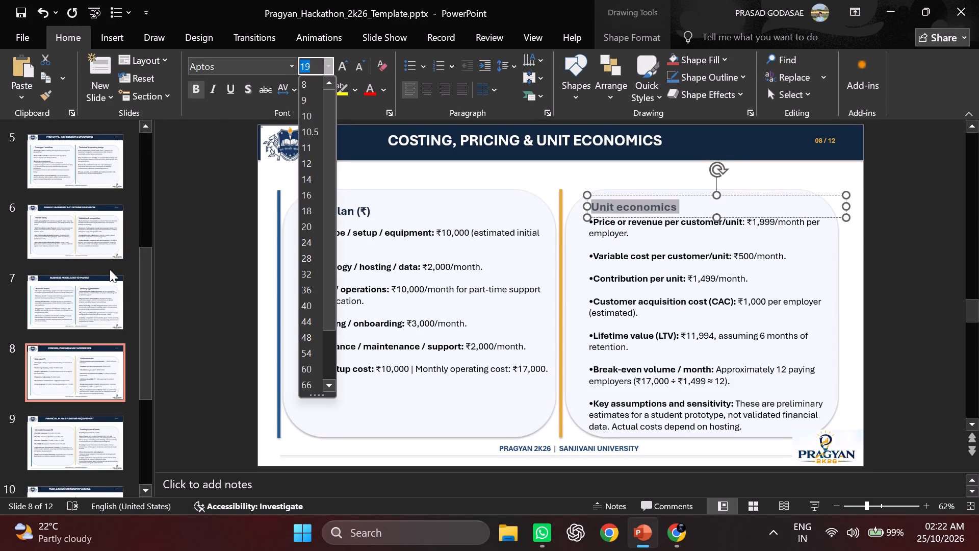
{"action": "left_click", "coordinate": [419, 169]}
On slide 10, set the Deployment & scale heading to font size 19.
{"action": "left_click", "coordinate": [101, 306]}
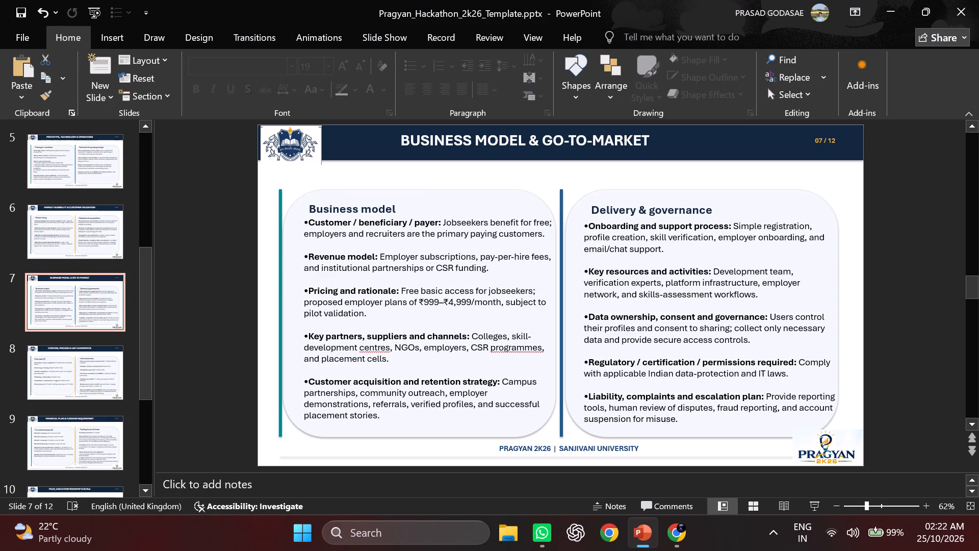
{"action": "key", "text": "Down"}
{"action": "key", "text": "Down"}
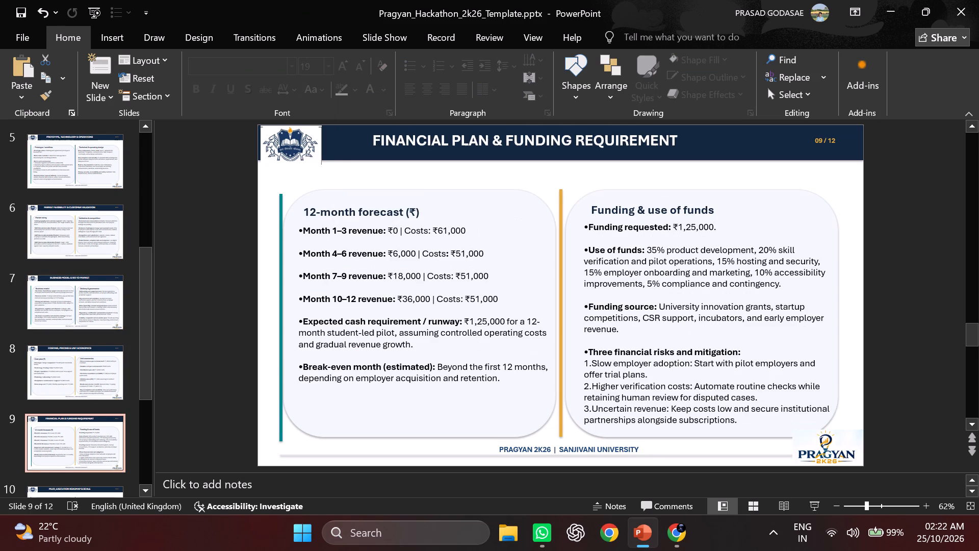
{"action": "key", "text": "Down"}
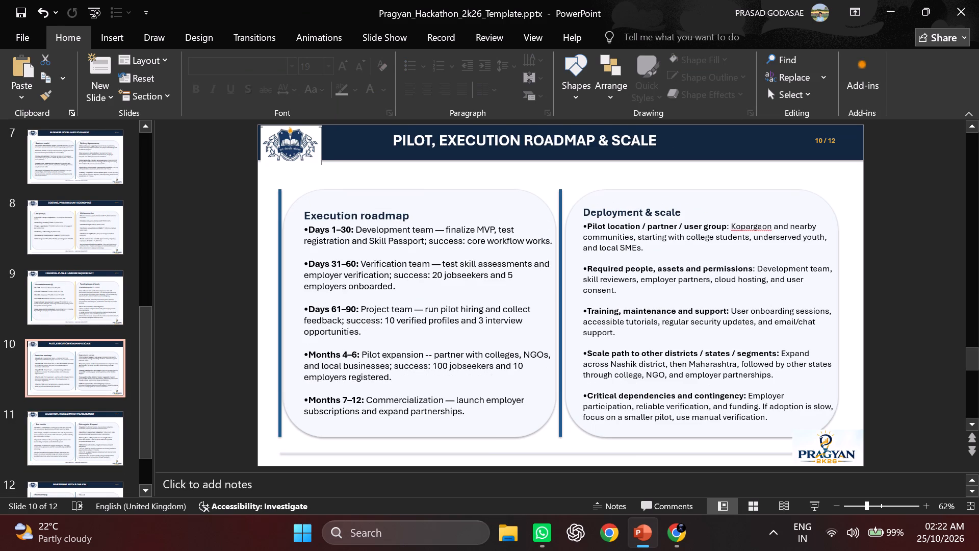
{"action": "left_click", "coordinate": [657, 210]}
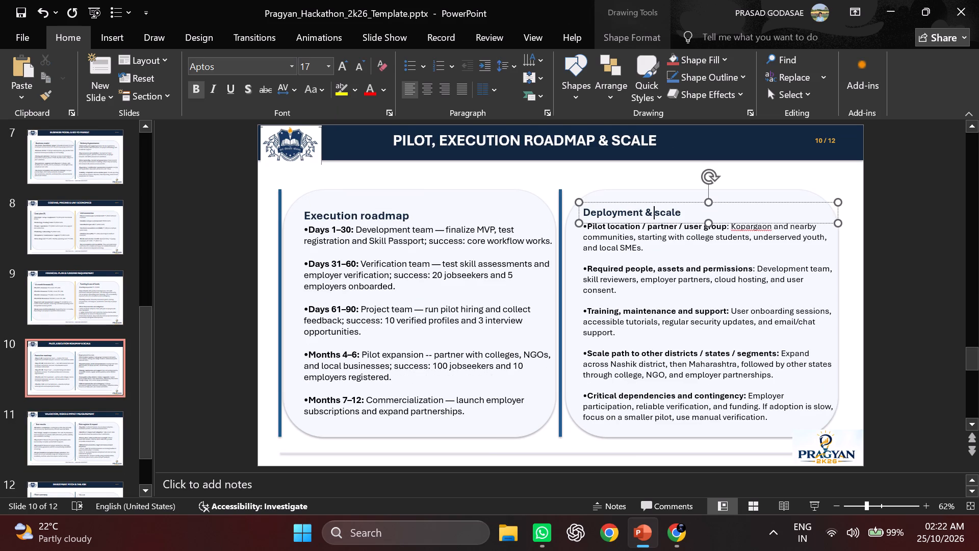
{"action": "key", "text": "ctrl+a"}
{"action": "left_click", "coordinate": [313, 61]}
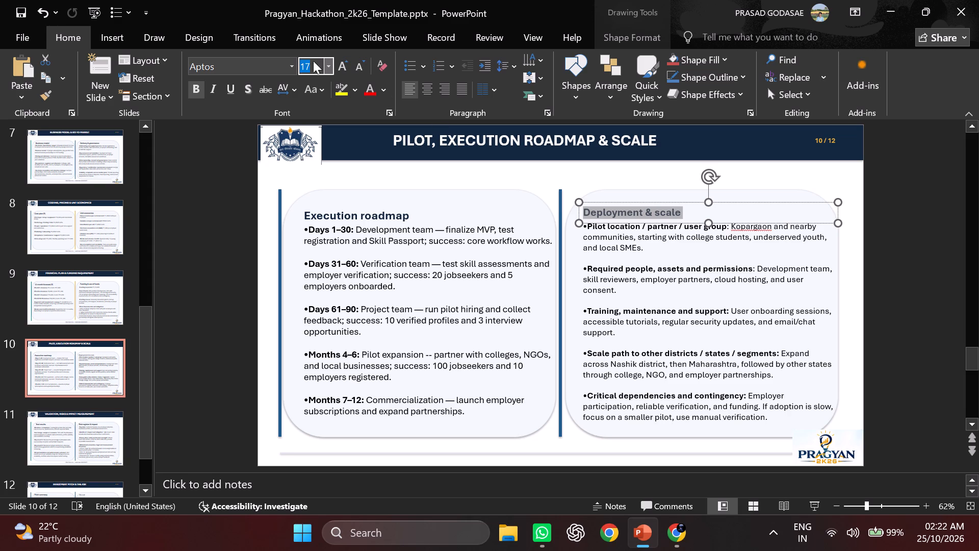
{"action": "key", "text": "ctrl+v"}
{"action": "key", "text": "Return"}
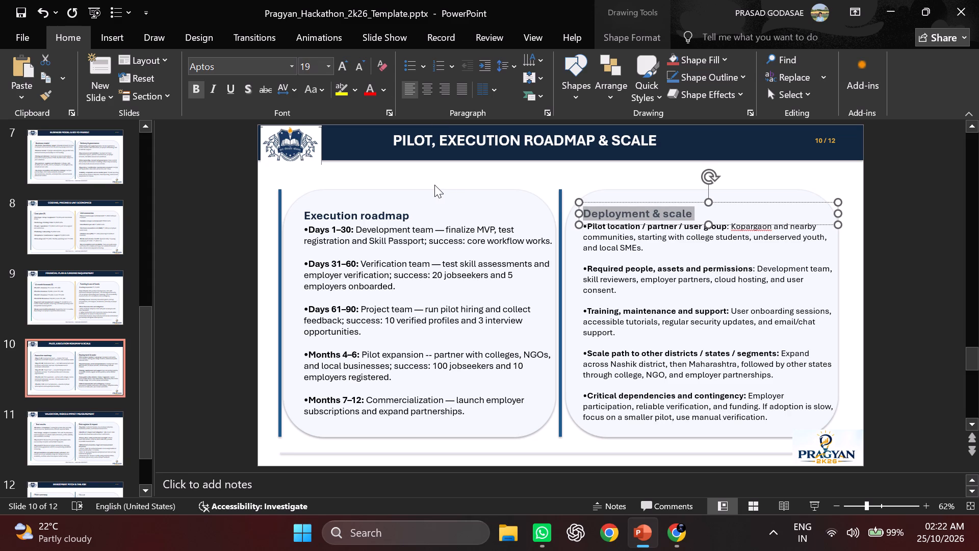
{"action": "left_click", "coordinate": [415, 178]}
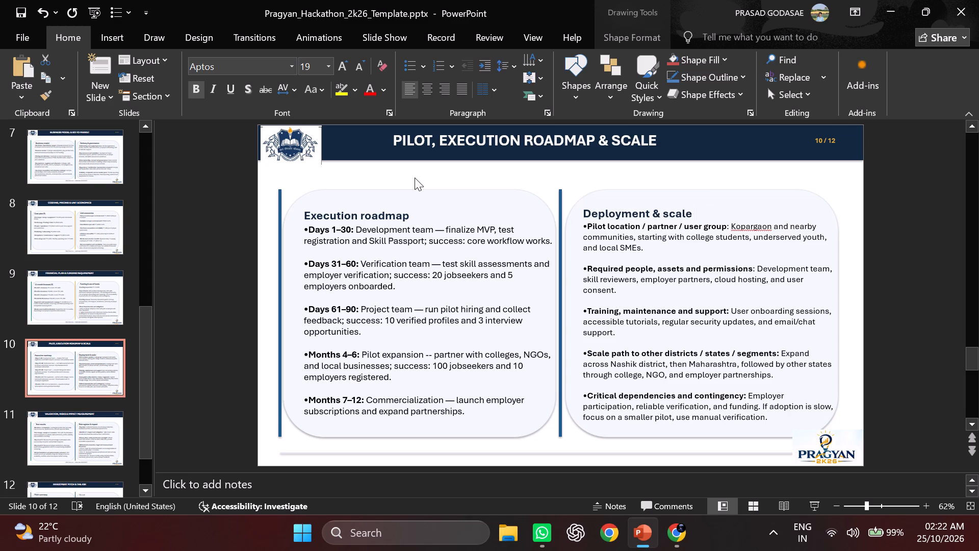
Check the Funding & use of funds and 12-month forecast headings on slide 9, and review the headings on slides 8 to 12.
{"action": "left_click", "coordinate": [106, 304]}
{"action": "left_click", "coordinate": [666, 202]}
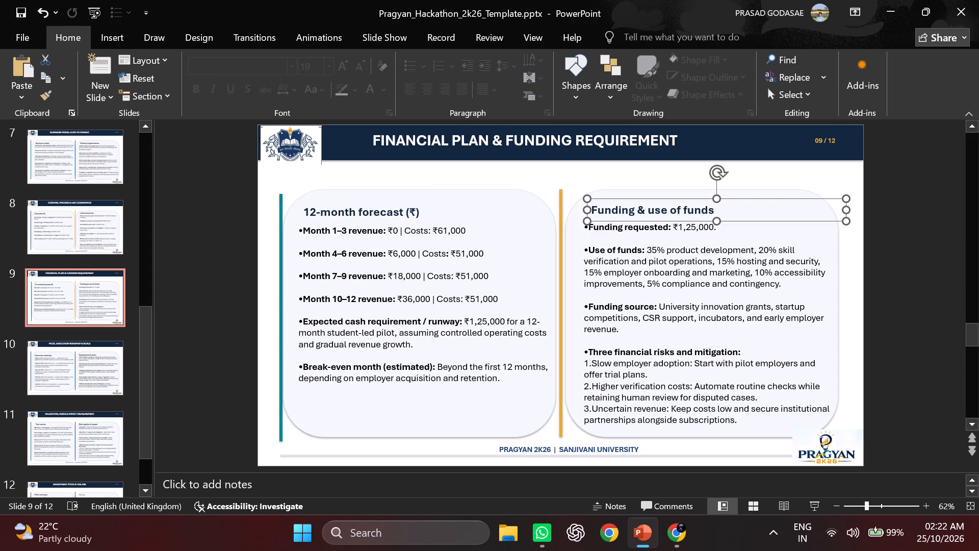
{"action": "left_click", "coordinate": [387, 212]}
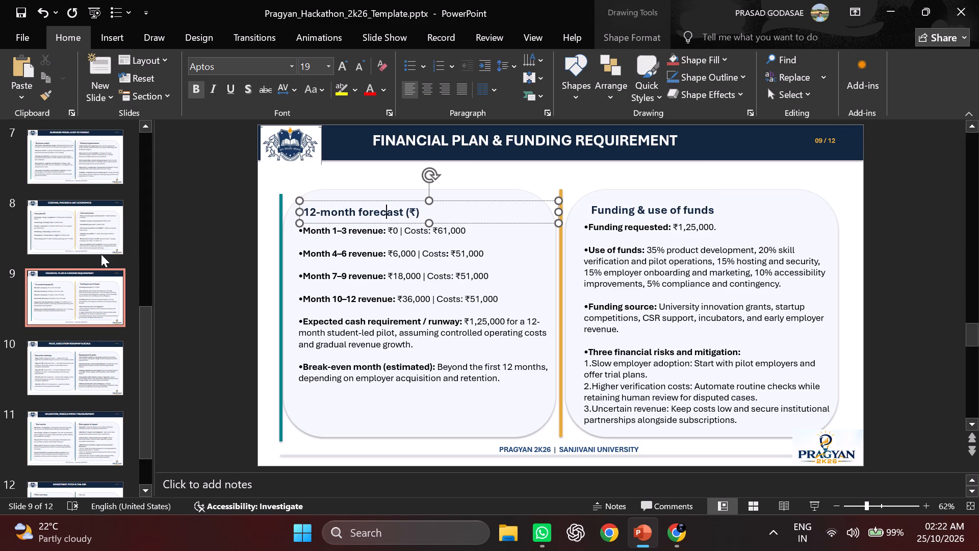
{"action": "left_click", "coordinate": [101, 254]}
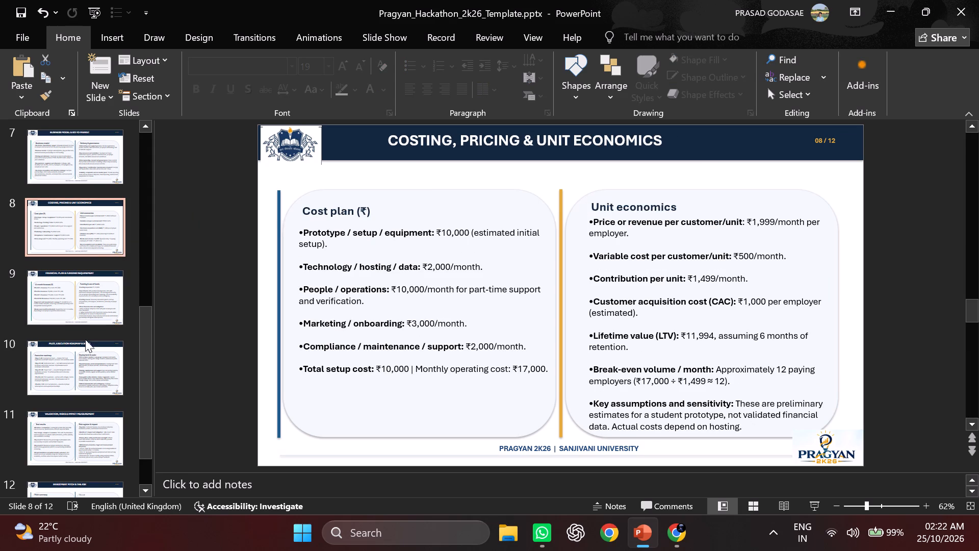
{"action": "key", "text": "Down"}
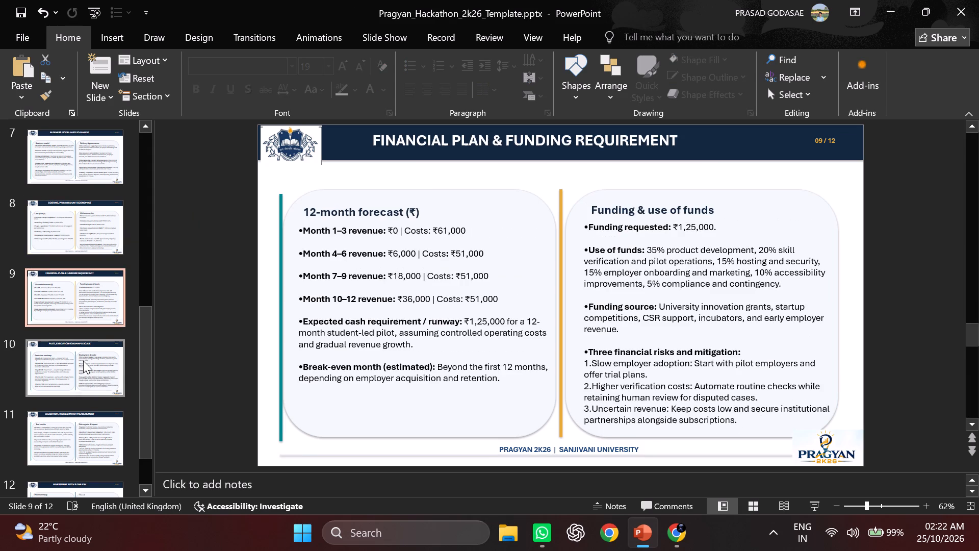
{"action": "key", "text": "Down"}
{"action": "key", "text": "Down"}
{"action": "key", "text": "Down"}
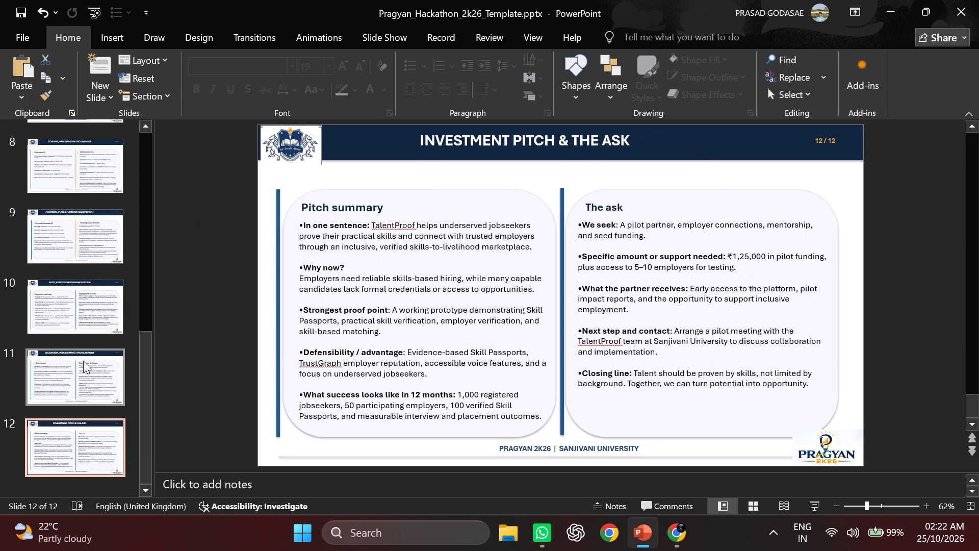
{"action": "key", "text": "Down"}
On slide 12, set The ask heading to font size 19.
{"action": "left_click", "coordinate": [608, 206]}
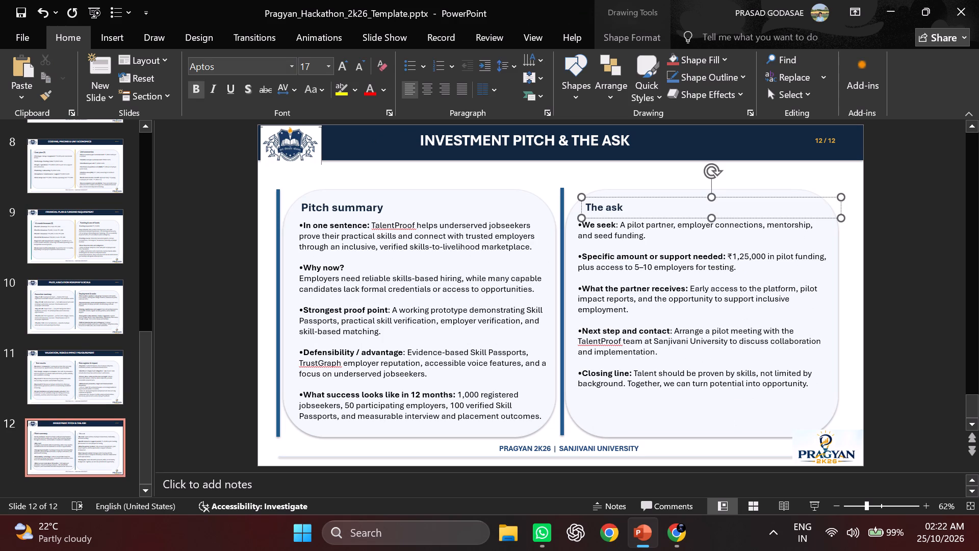
{"action": "key", "text": "ctrl+a"}
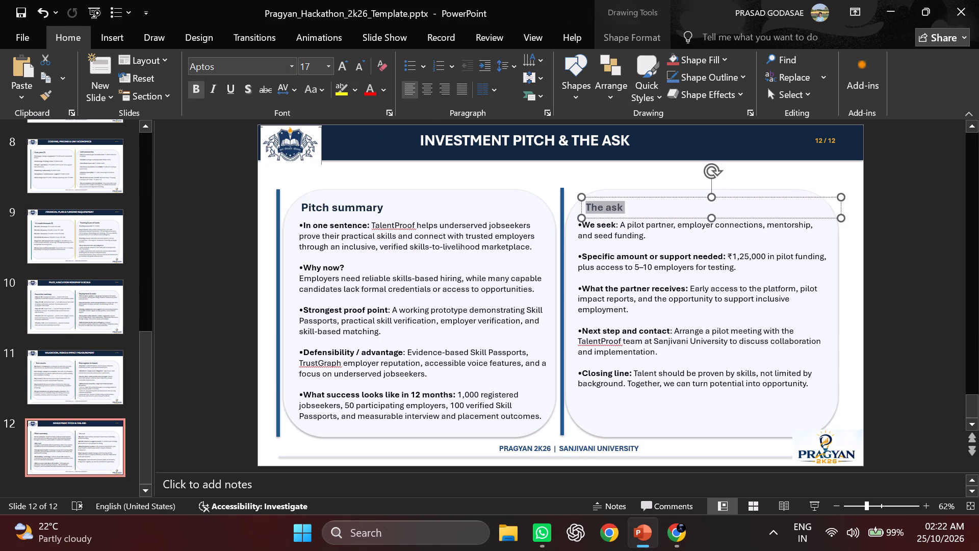
{"action": "left_click", "coordinate": [308, 63]}
{"action": "key", "text": "ctrl+v"}
{"action": "key", "text": "Return"}
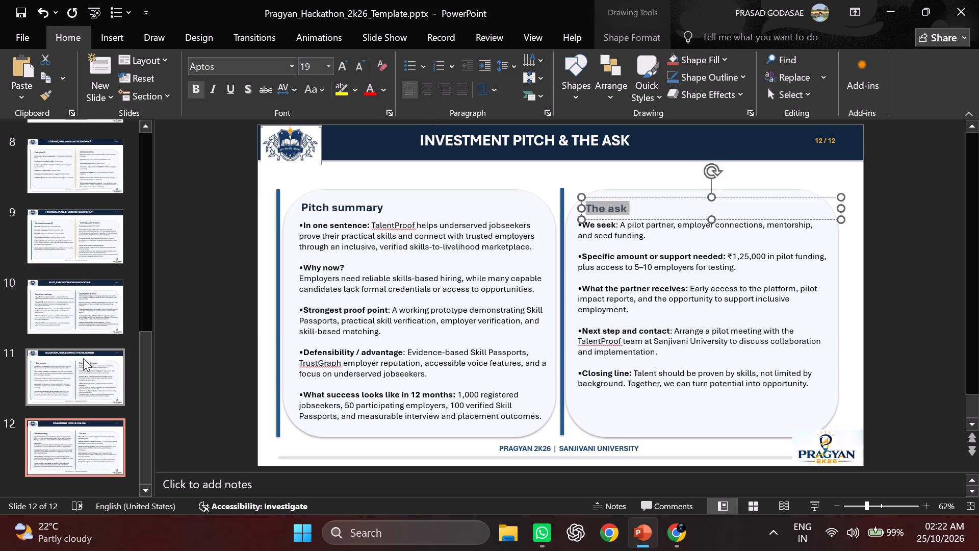
Review the section headings on slides 5 to 12 for consistent formatting, checking the Prototype / workflow and Test results headings.
{"action": "scroll", "coordinate": [83, 362], "scroll_direction": "down", "scroll_amount": 1}
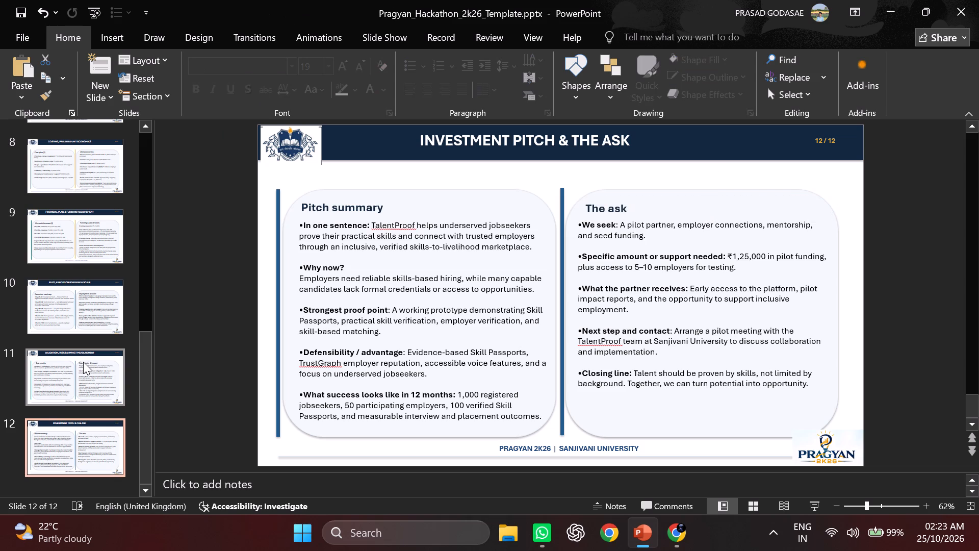
{"action": "key", "text": "Up"}
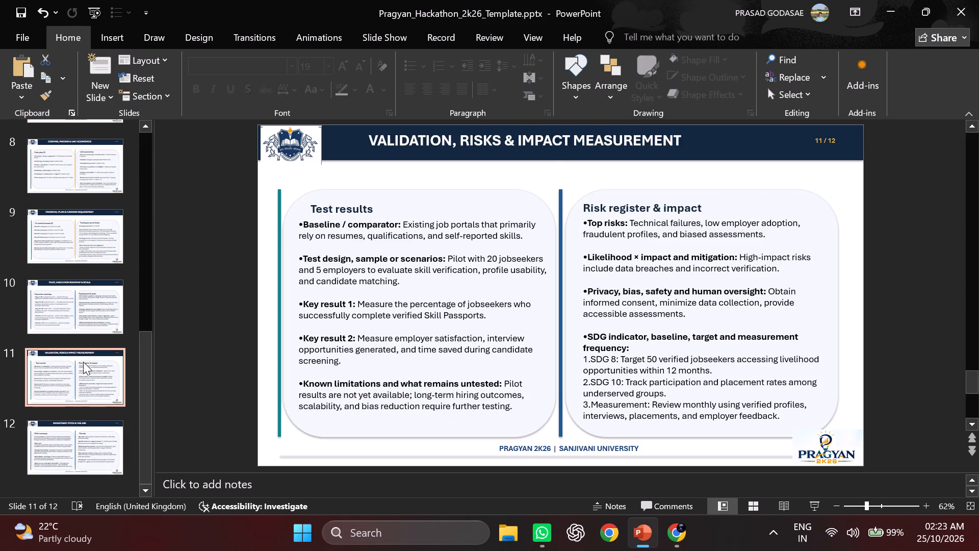
{"action": "key", "text": "Up"}
{"action": "key", "text": "Up"}
{"action": "key", "text": "Up"}
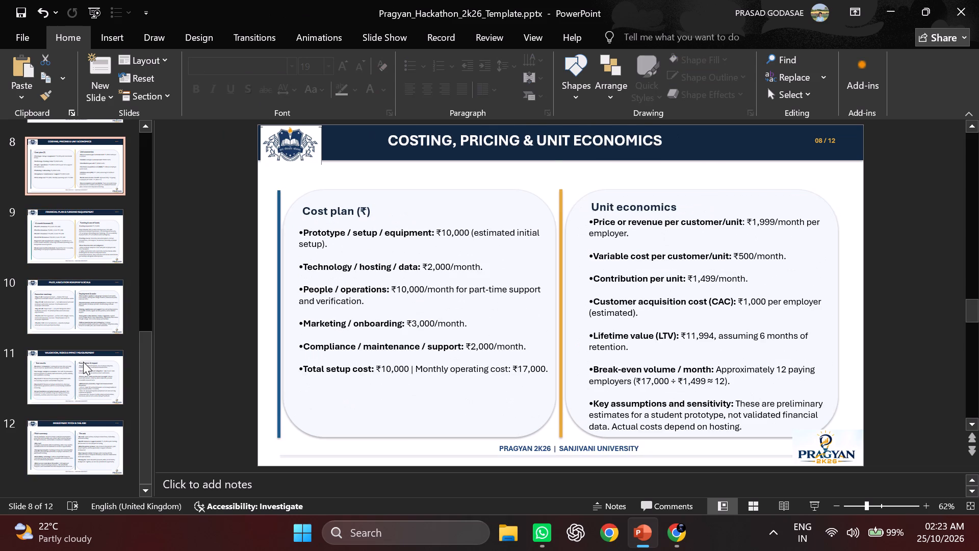
{"action": "key", "text": "Up"}
{"action": "key", "text": "Up"}
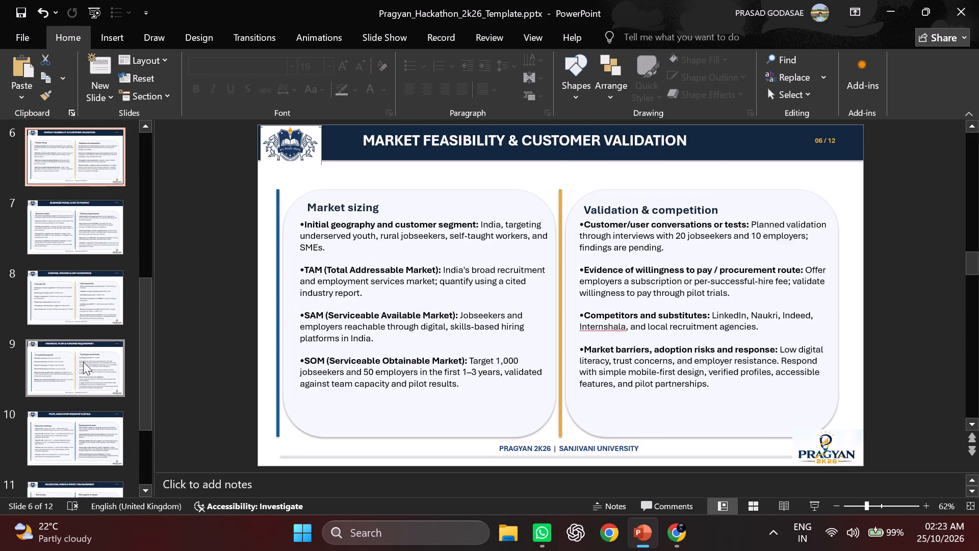
{"action": "key", "text": "Up"}
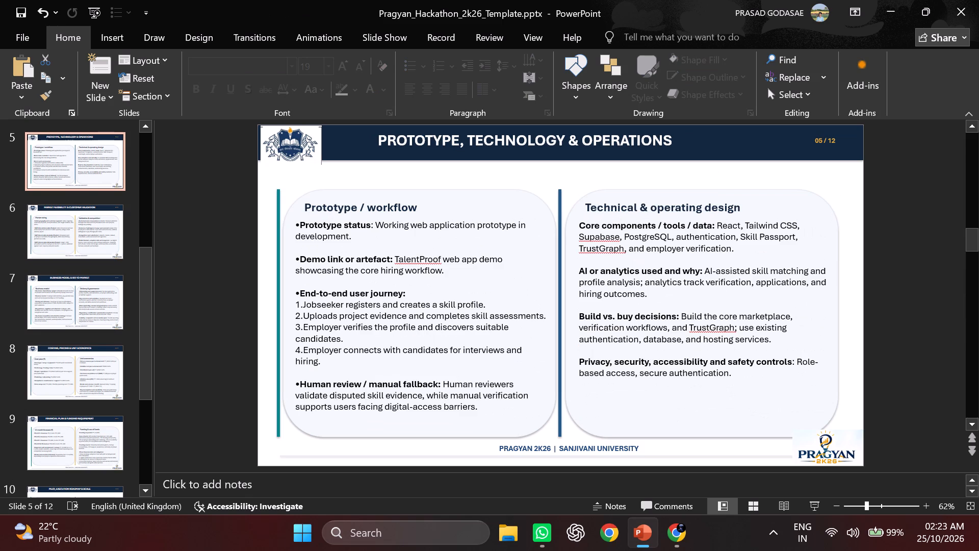
{"action": "left_click", "coordinate": [374, 203]}
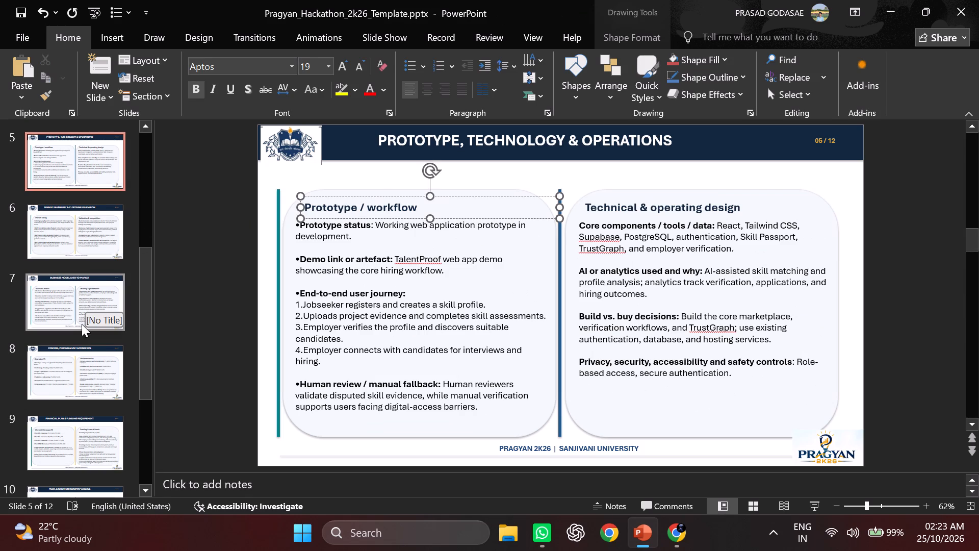
{"action": "left_click", "coordinate": [80, 364]}
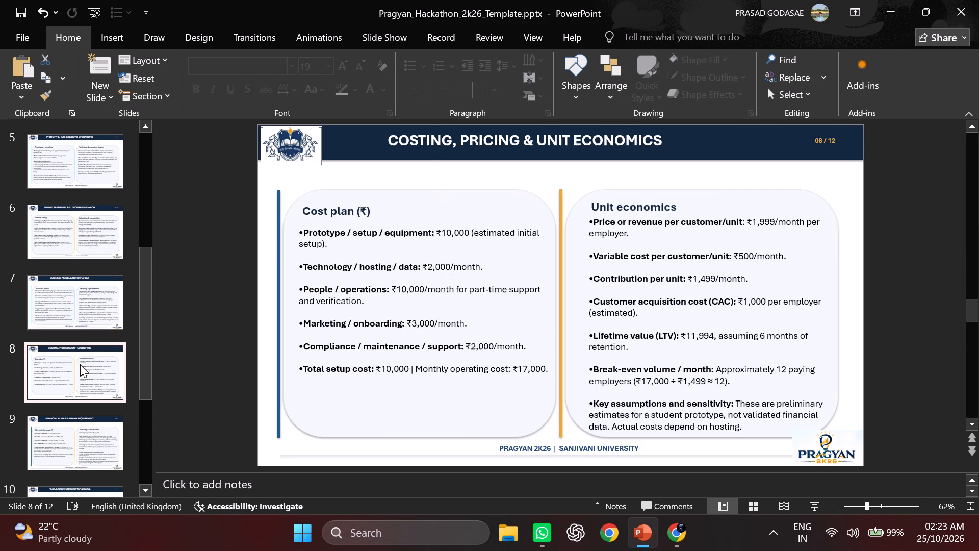
{"action": "left_click", "coordinate": [81, 430]}
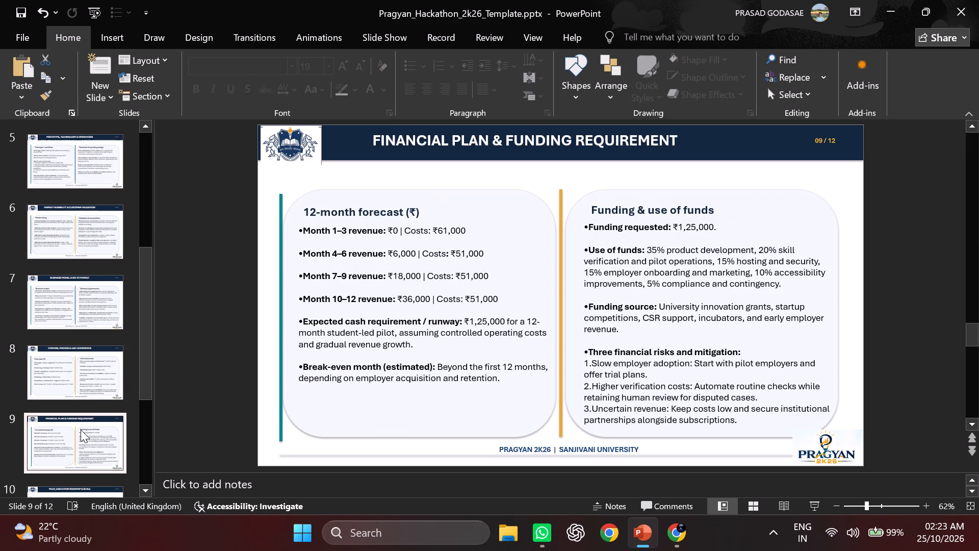
{"action": "scroll", "coordinate": [81, 430], "scroll_direction": "down", "scroll_amount": 1}
{"action": "left_click", "coordinate": [73, 380]}
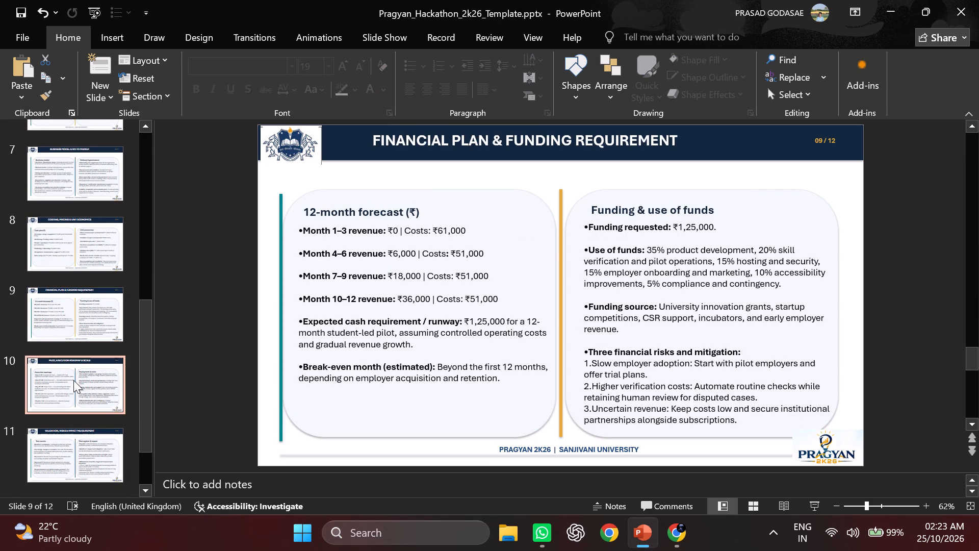
{"action": "left_click", "coordinate": [66, 453]}
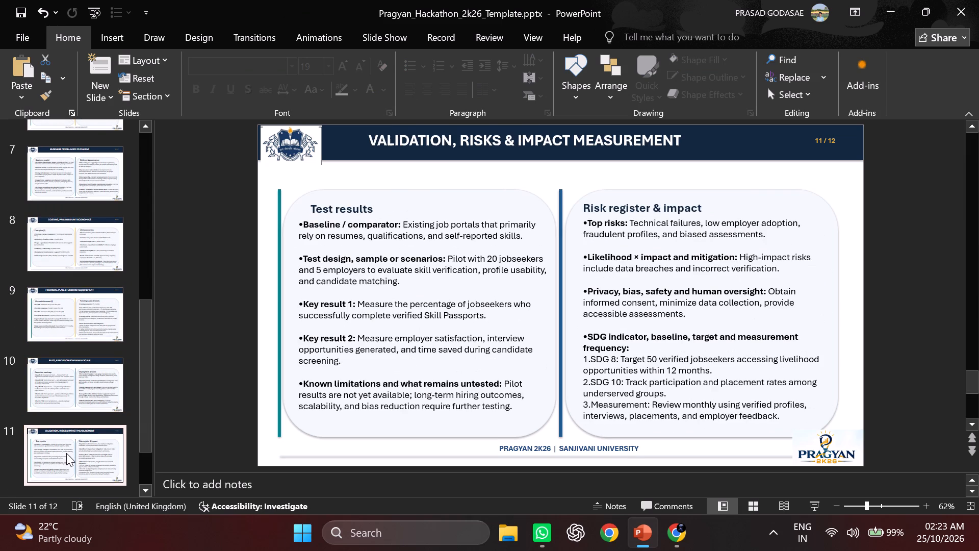
{"action": "left_click", "coordinate": [348, 211]}
Return to slide 1, Challenge & Track Identification, to review the deck from the beginning.
{"action": "scroll", "coordinate": [75, 272], "scroll_direction": "up", "scroll_amount": 5}
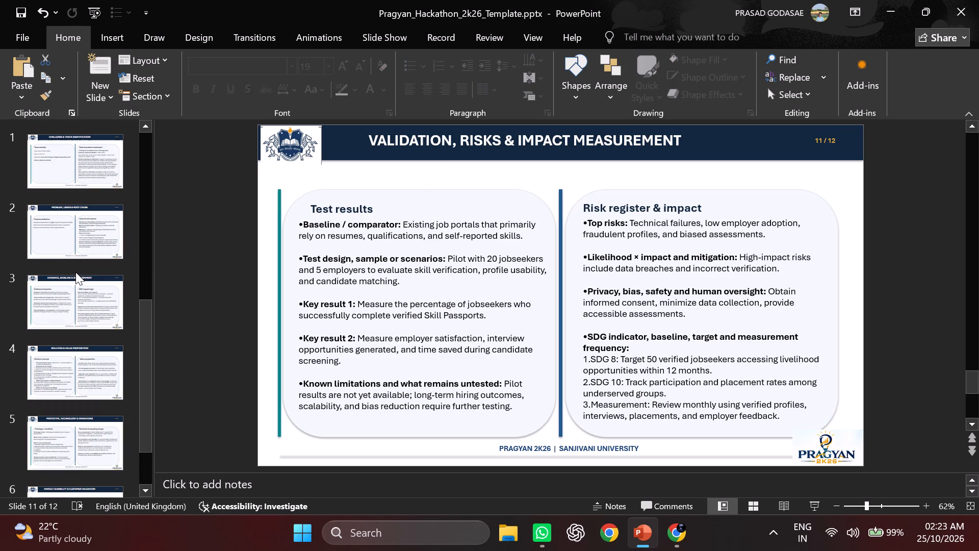
{"action": "scroll", "coordinate": [75, 272], "scroll_direction": "up", "scroll_amount": 2}
{"action": "left_click", "coordinate": [57, 175]}
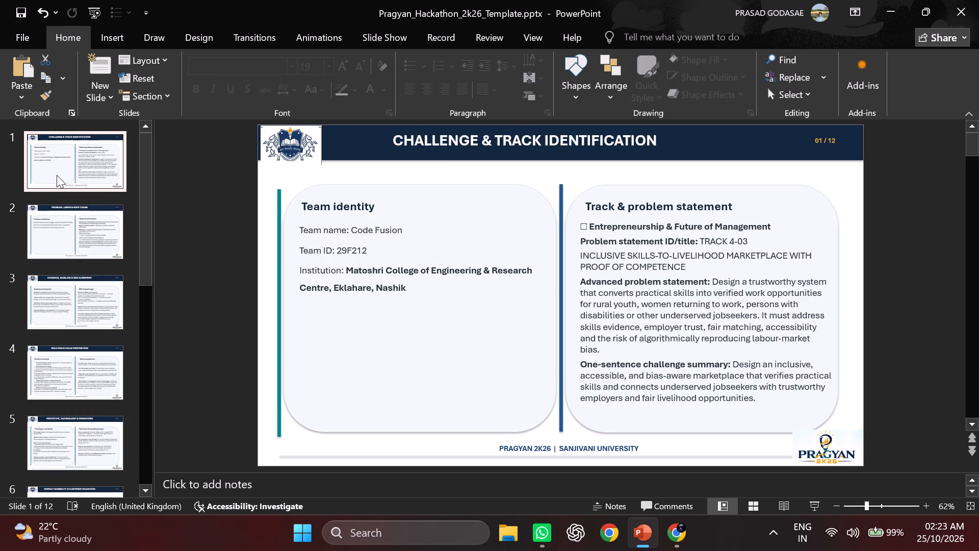
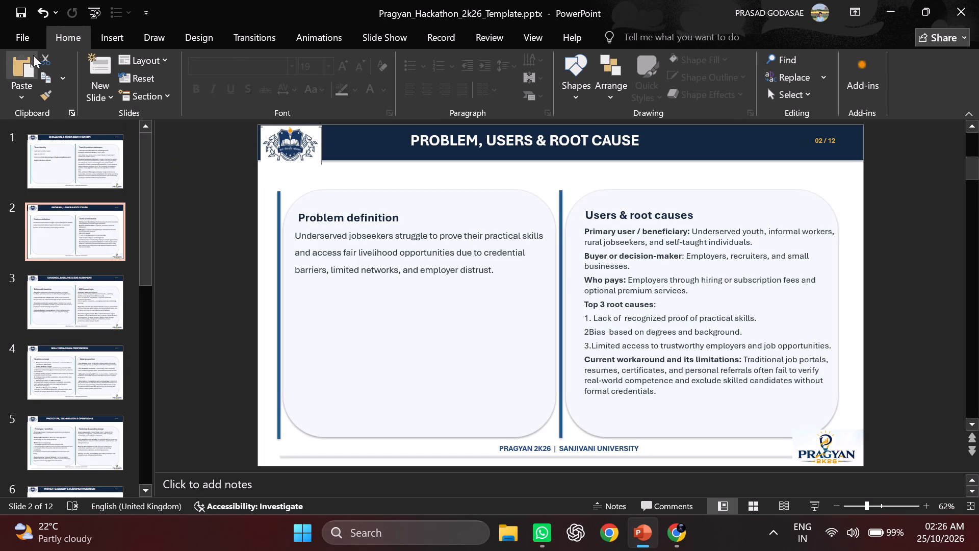
Save the Pragyan_Hackathon_2k26_Template.pptx presentation under its existing name.
{"action": "left_click", "coordinate": [37, 39]}
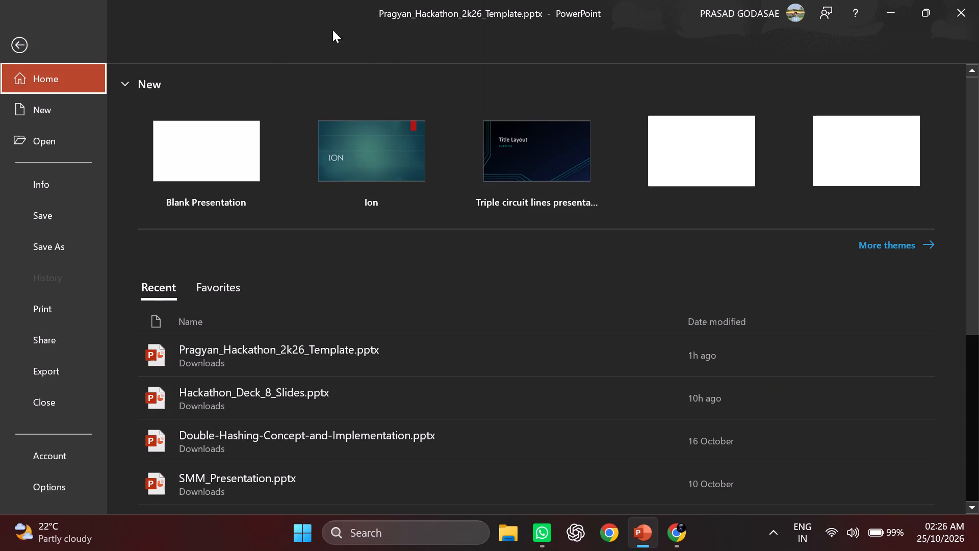
{"action": "left_click", "coordinate": [17, 43]}
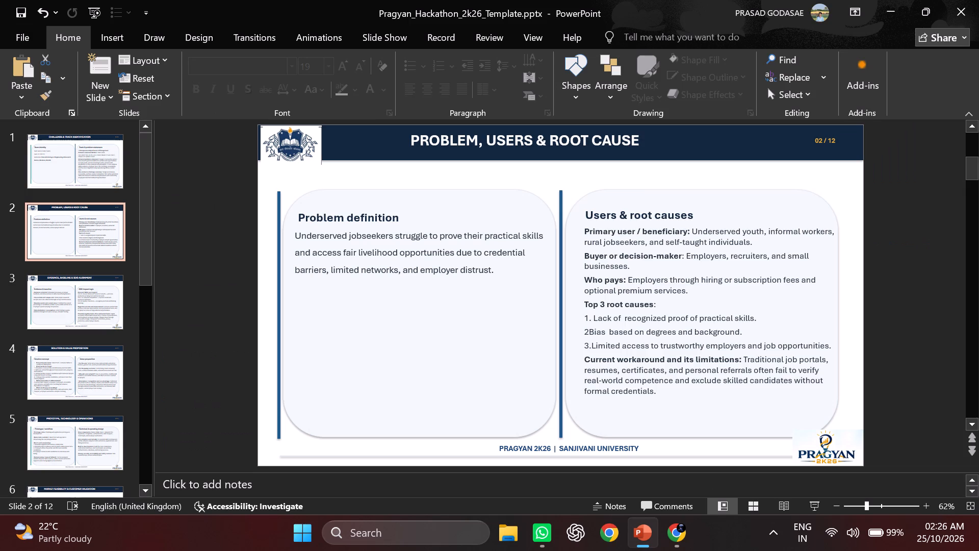
{"action": "key", "text": "ctrl+s"}
{"action": "key", "text": "ctrl+s"}
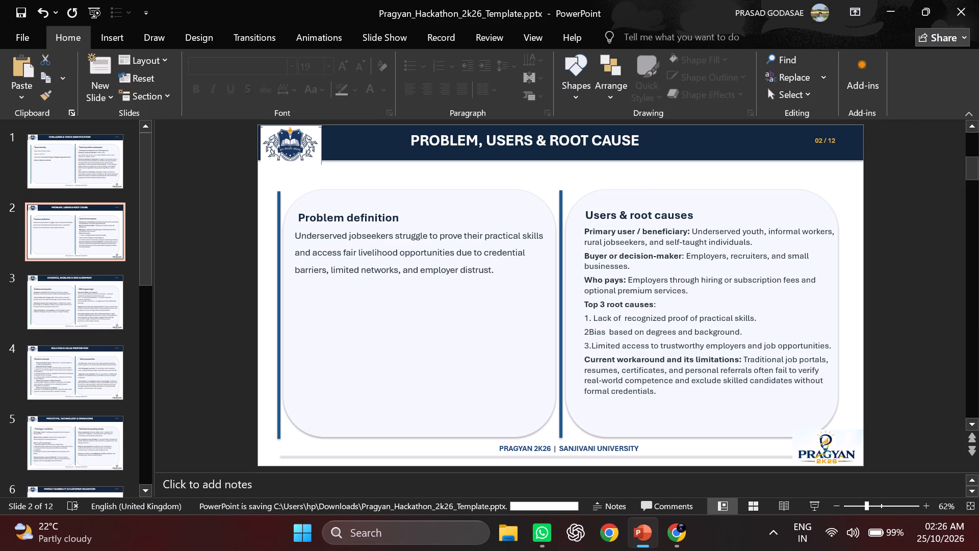
Switch to the Chrome window with the track recommendation chat.
{"action": "left_click", "coordinate": [674, 544]}
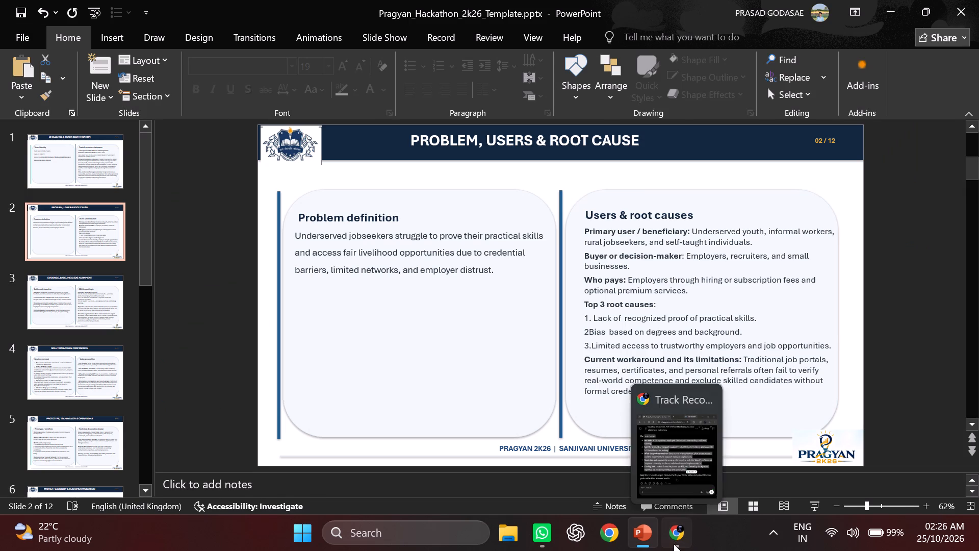
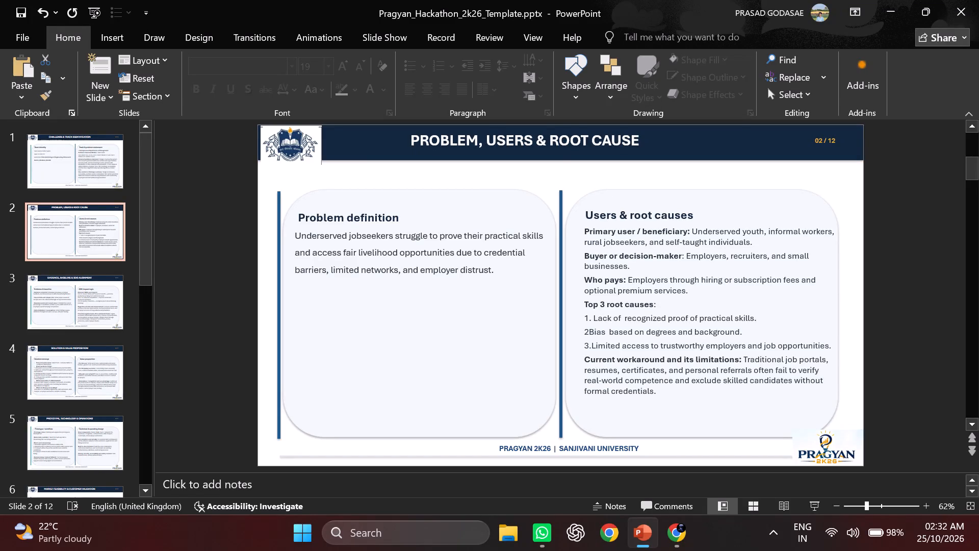
Delete "informal workers," from the Primary user / beneficiary line on slide 2.
{"action": "left_click_drag", "start_coordinate": [768, 231], "coordinate": [831, 235]}
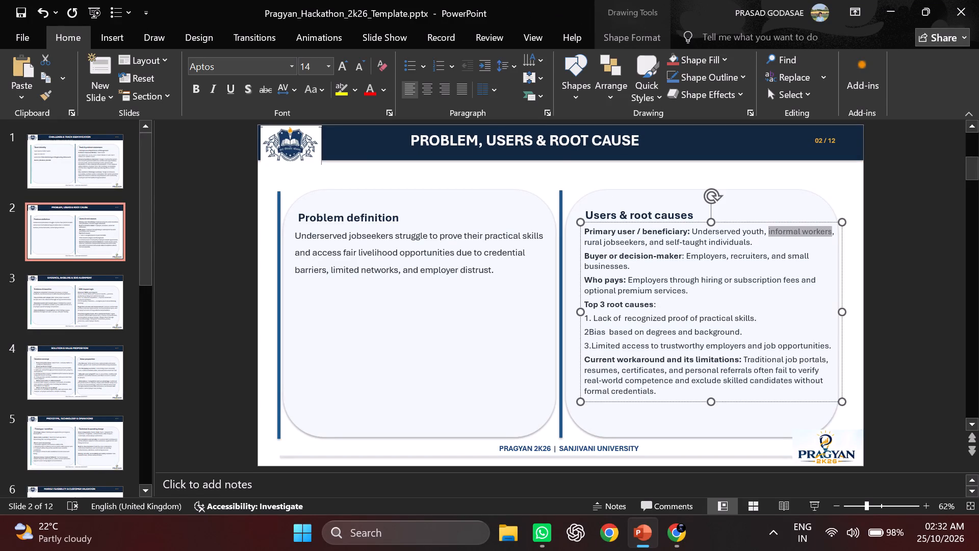
{"action": "left_click_drag", "start_coordinate": [831, 235], "coordinate": [834, 237]}
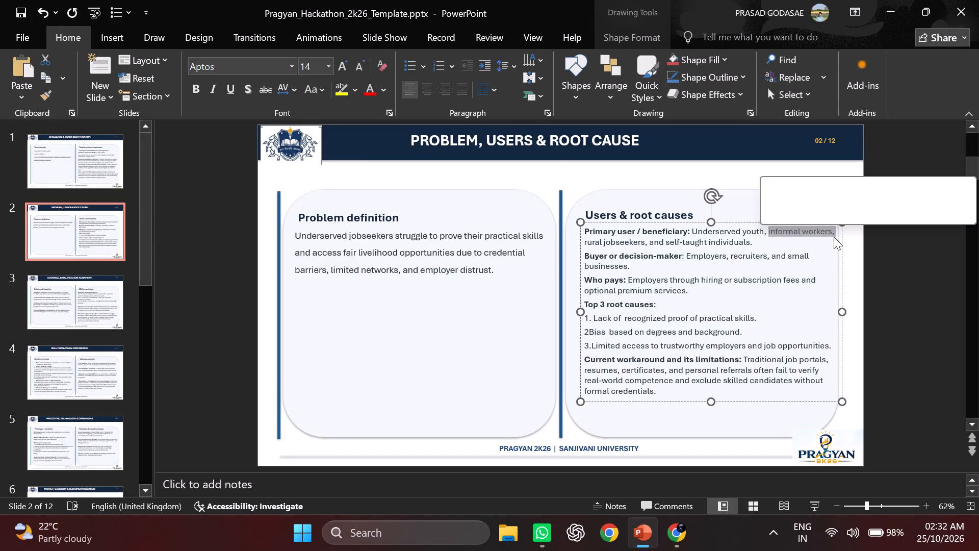
{"action": "key", "text": "BackSpace"}
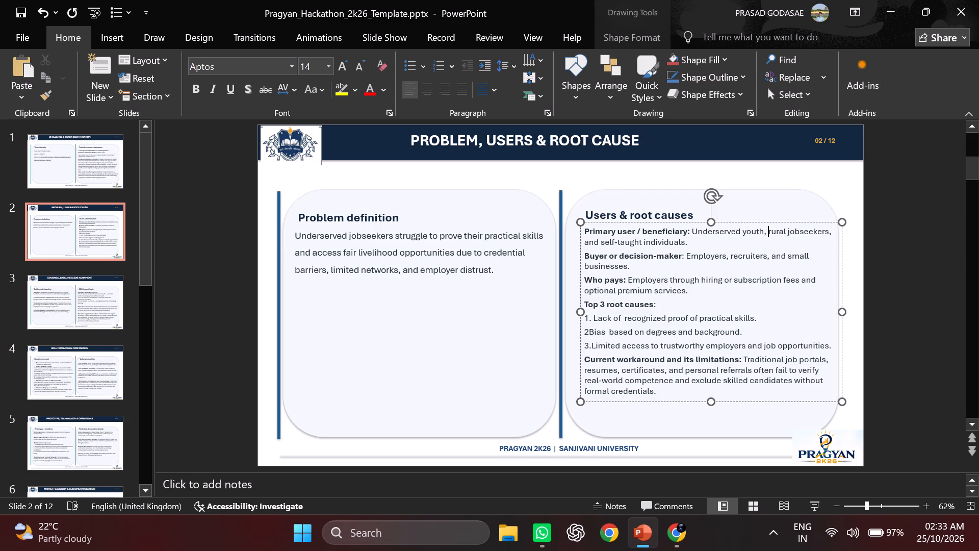
Review the challenge, problem and users, evidence and SDG, and market feasibility slides for anything still needing correction.
{"action": "left_click", "coordinate": [79, 166]}
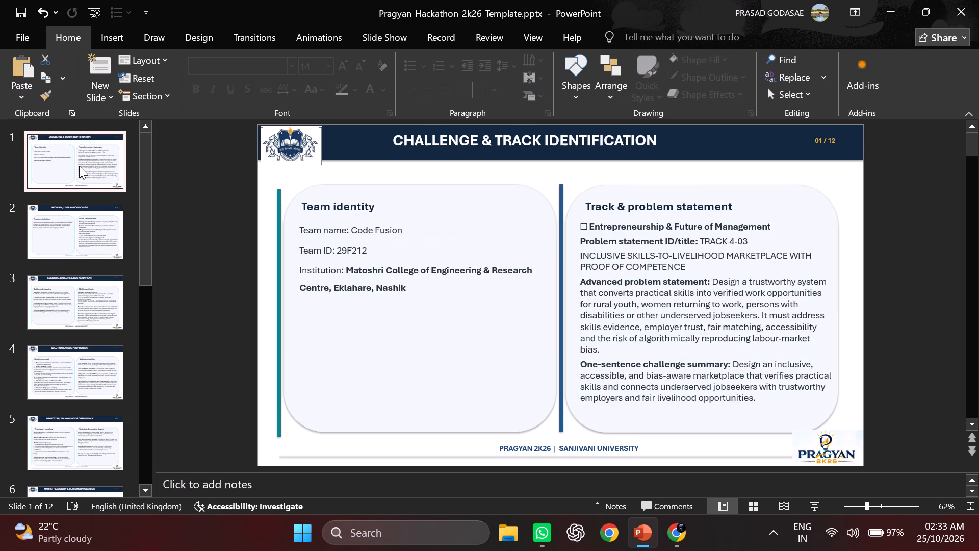
{"action": "left_click", "coordinate": [79, 309]}
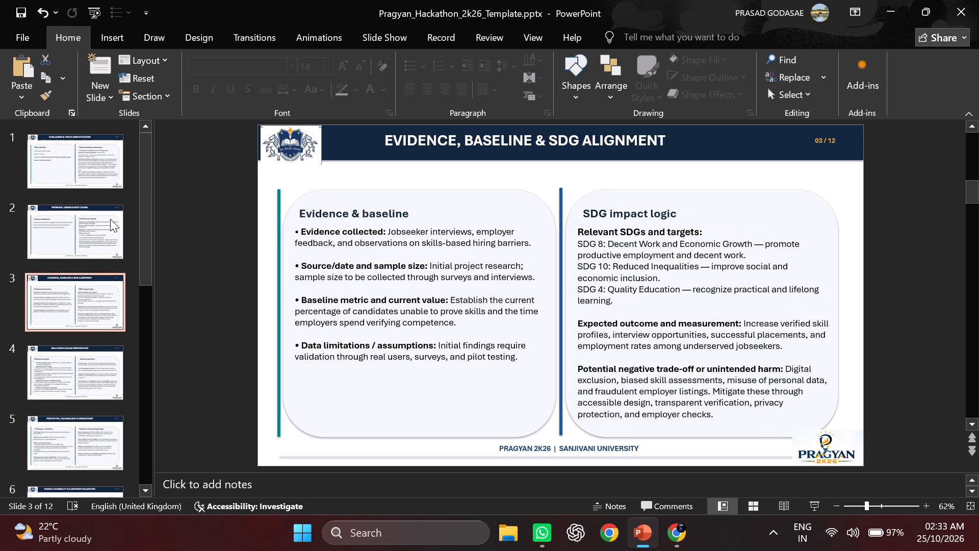
{"action": "left_click", "coordinate": [108, 217]}
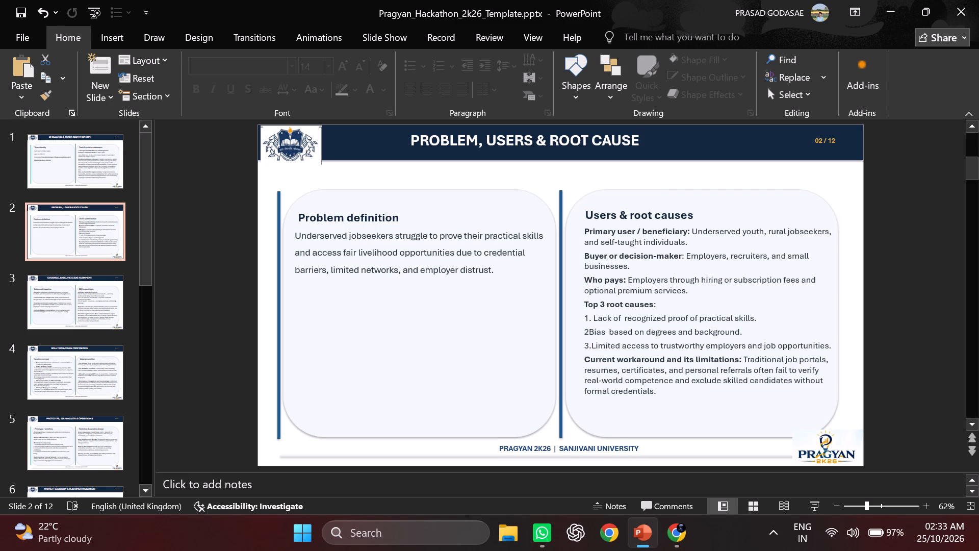
{"action": "scroll", "coordinate": [611, 331], "scroll_direction": "down", "scroll_amount": 1}
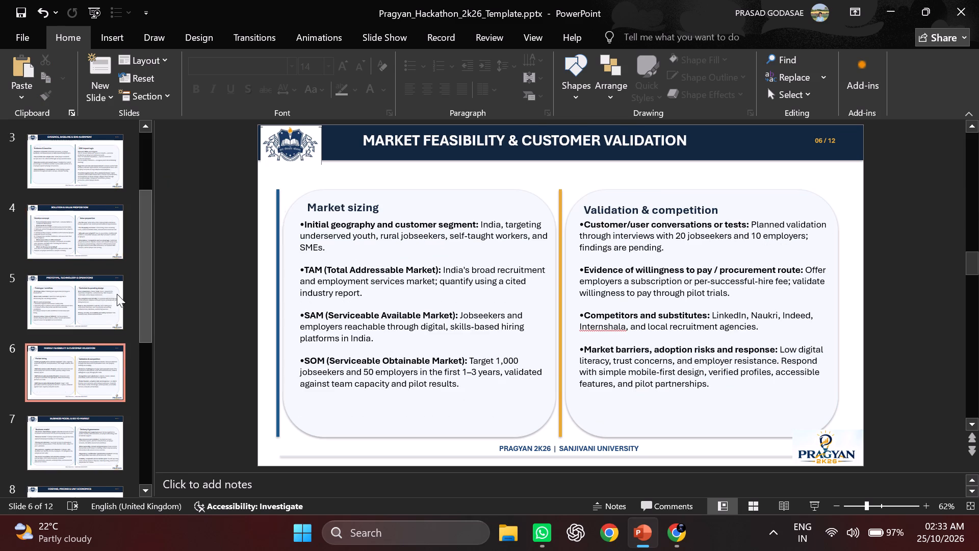
{"action": "scroll", "coordinate": [86, 285], "scroll_direction": "up", "scroll_amount": 1}
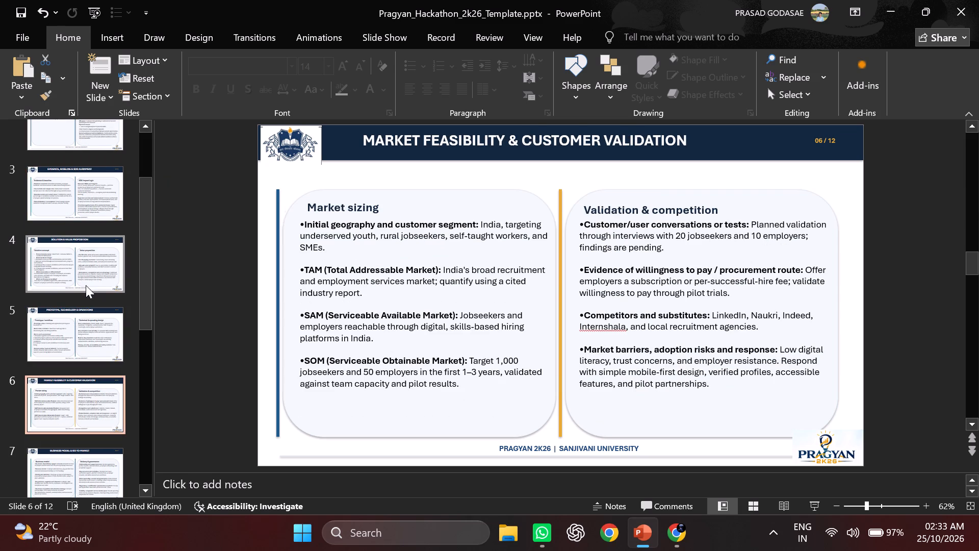
{"action": "scroll", "coordinate": [86, 285], "scroll_direction": "up", "scroll_amount": 1}
{"action": "left_click", "coordinate": [78, 206]}
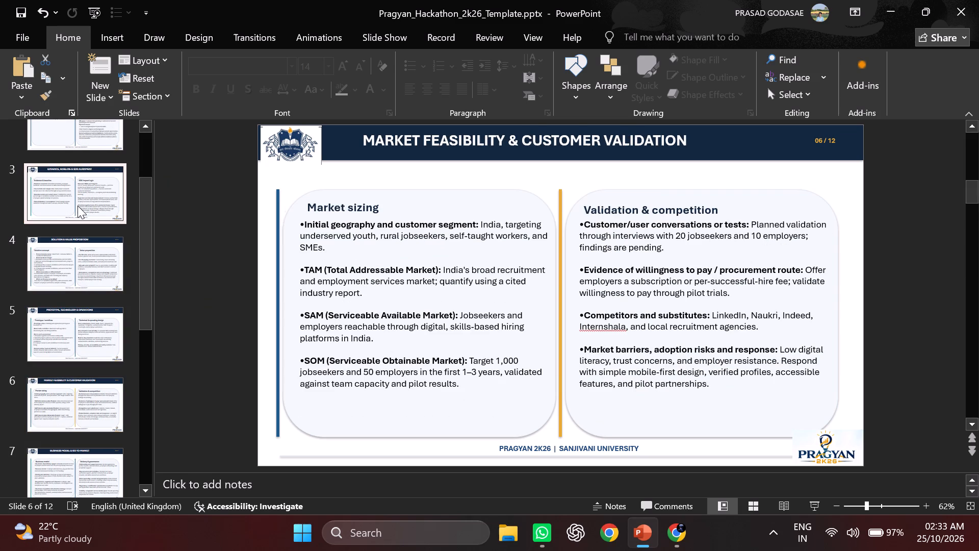
{"action": "key", "text": "Up"}
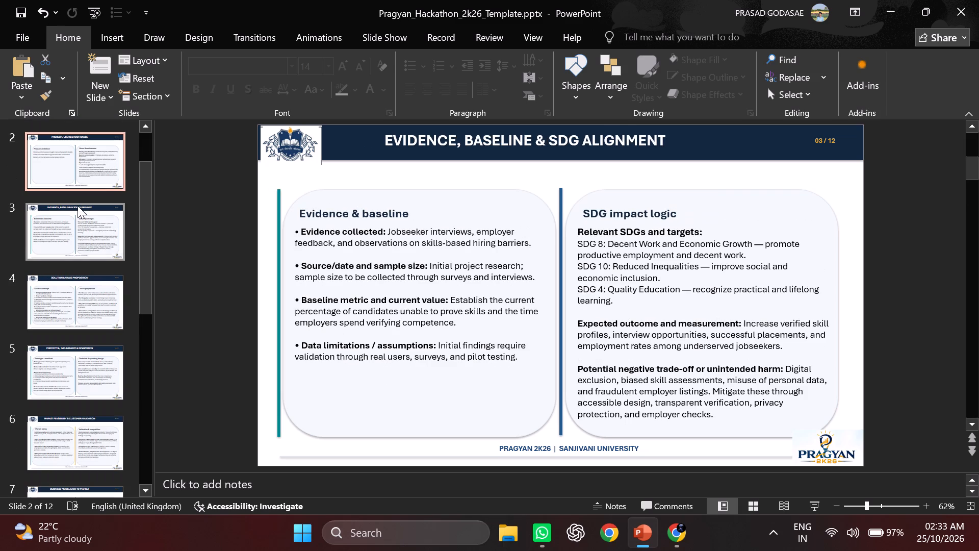
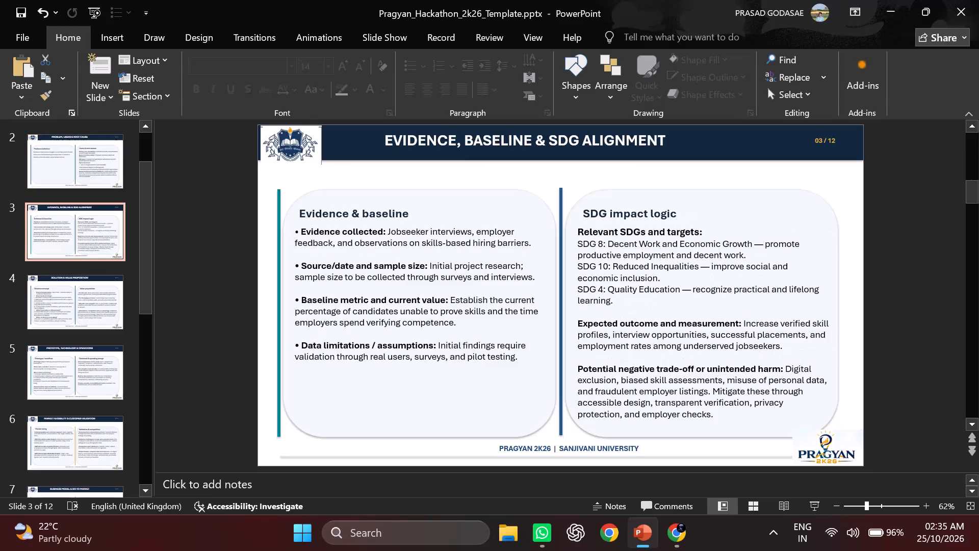
Review the opening slides again, comparing the problem, users and root cause slide with the evidence, baseline and SDG alignment slide.
{"action": "key", "text": "Up"}
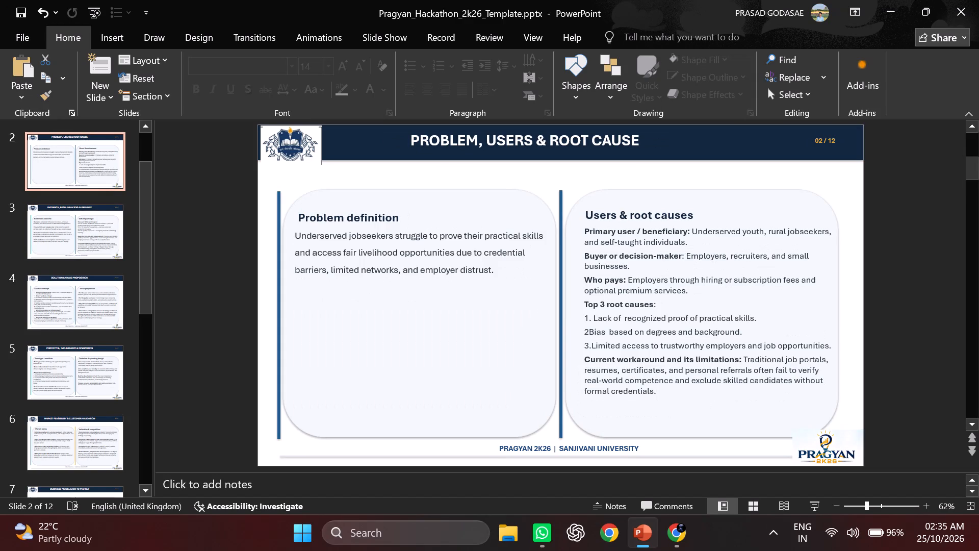
{"action": "key", "text": "Down"}
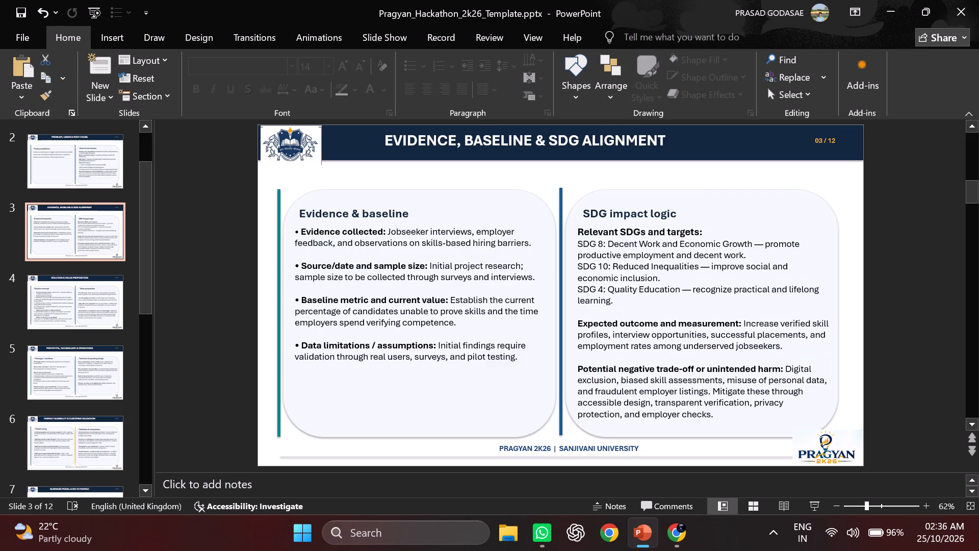
{"action": "key", "text": "Down"}
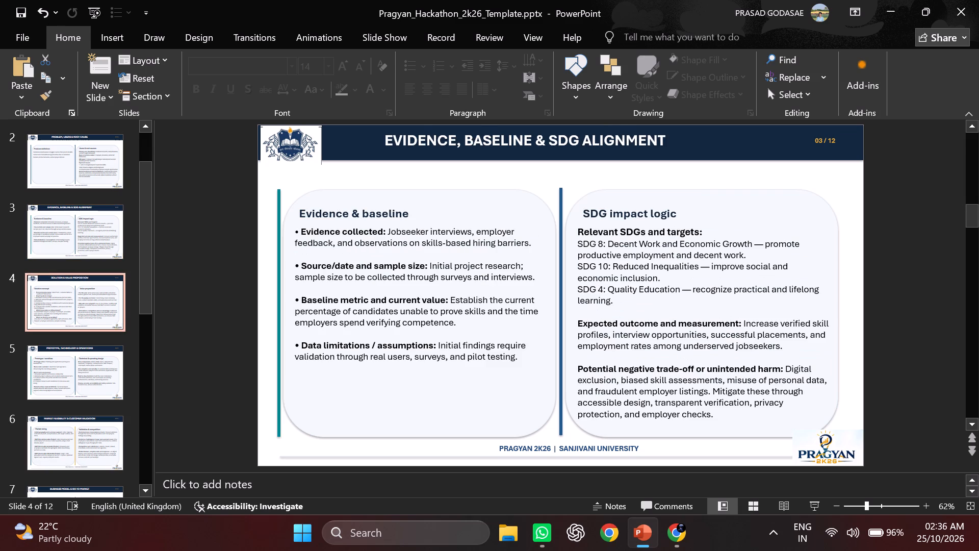
{"action": "key", "text": "Up"}
{"action": "key", "text": "Up"}
{"action": "key", "text": "Up"}
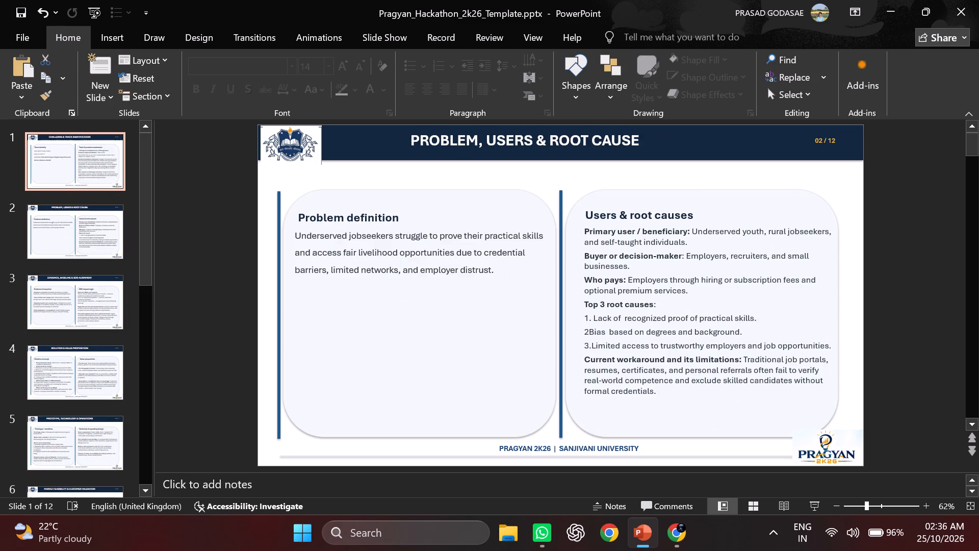
{"action": "key", "text": "Down"}
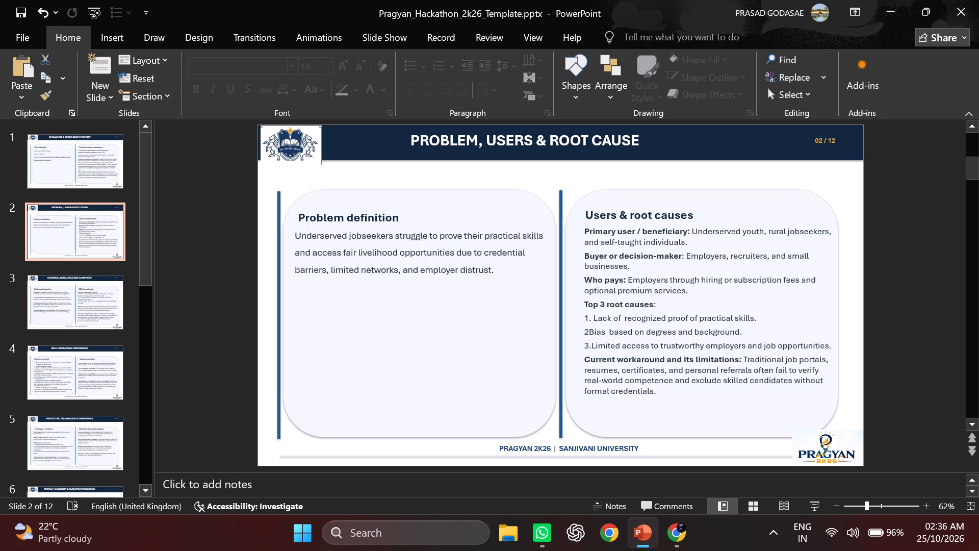
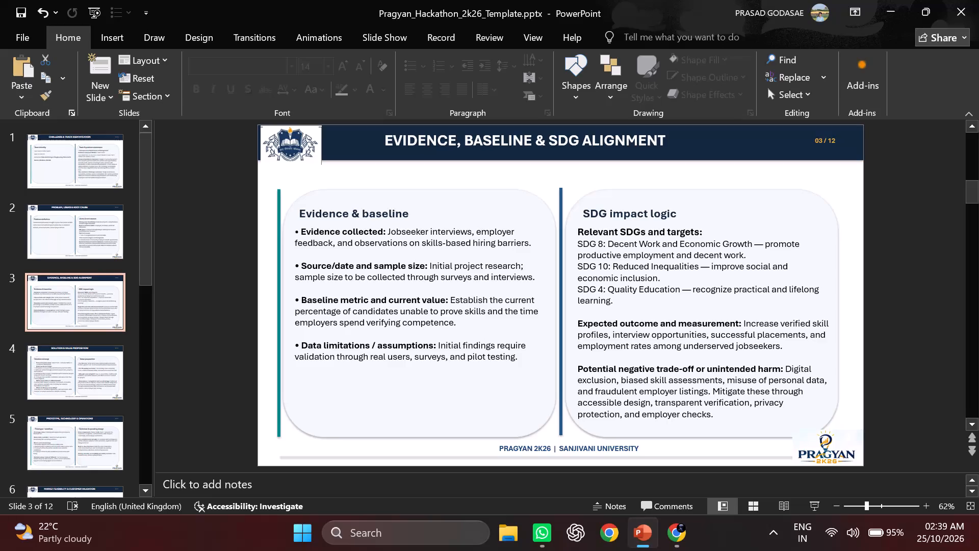
Continue reviewing the presentation from the evidence slide through Solution & Value Proposition to slide 5 on the prototype and technology.
{"action": "key", "text": "Down"}
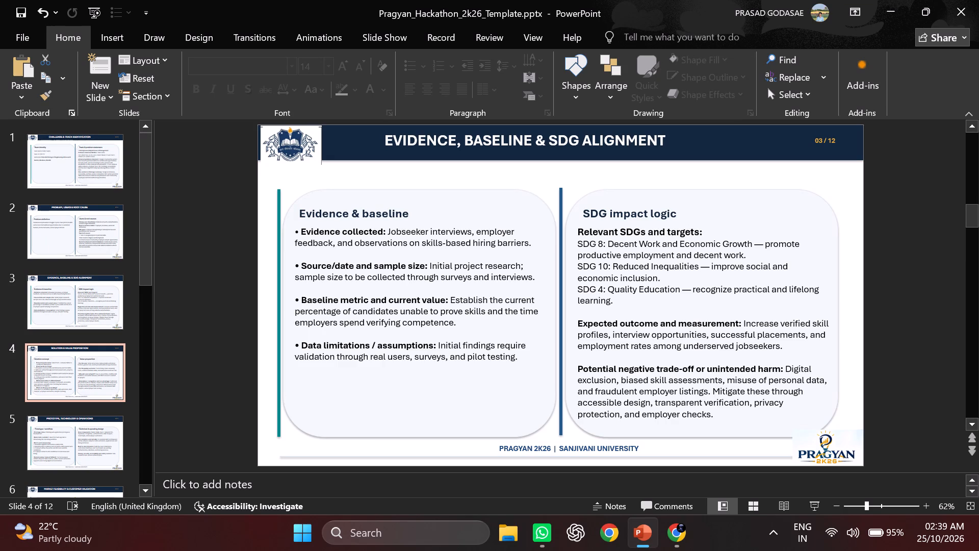
{"action": "key", "text": "Down"}
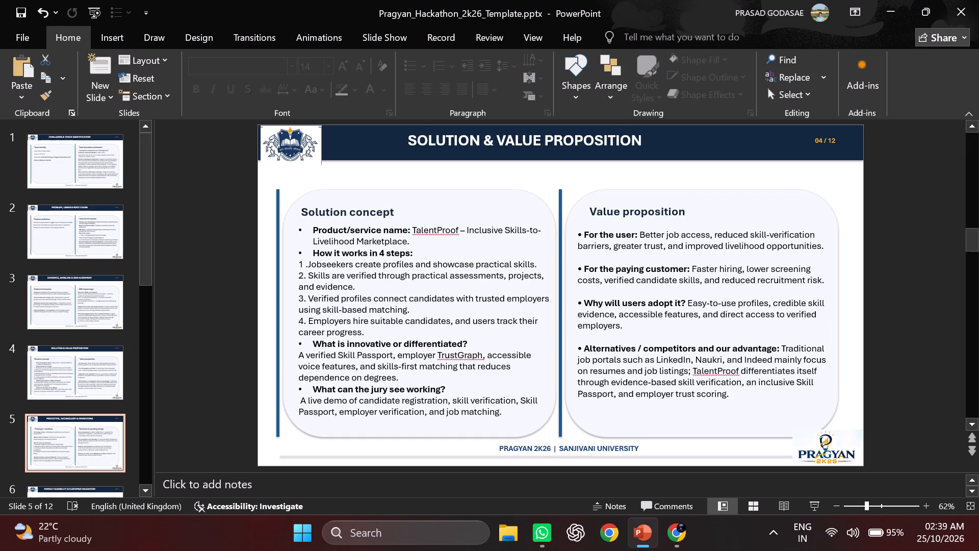
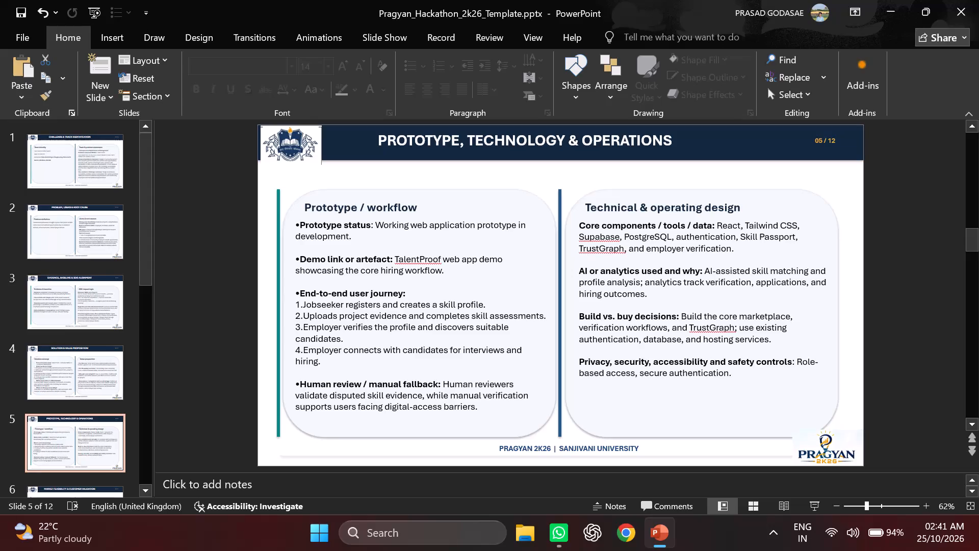
{"action": "left_click_drag", "start_coordinate": [396, 260], "coordinate": [431, 263]}
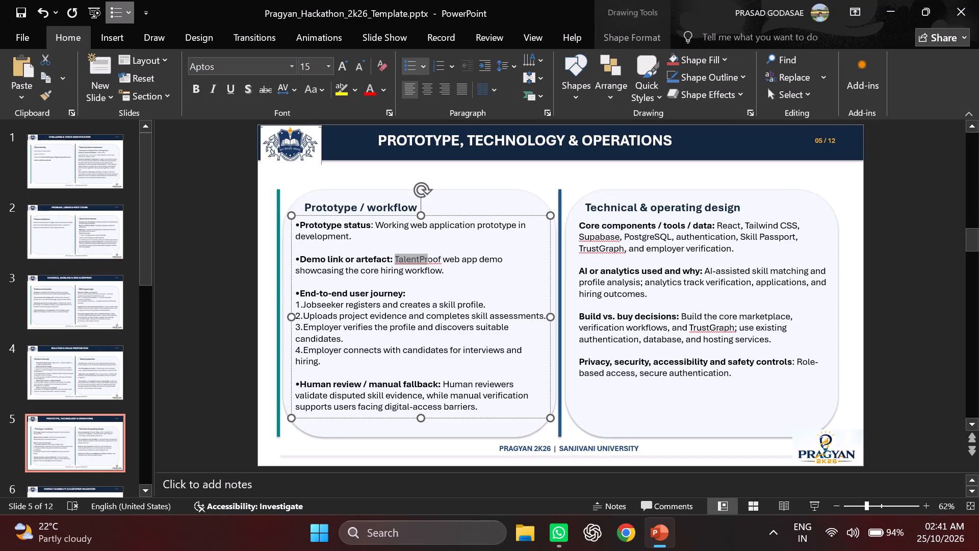
{"action": "left_click_drag", "start_coordinate": [431, 263], "coordinate": [448, 273]}
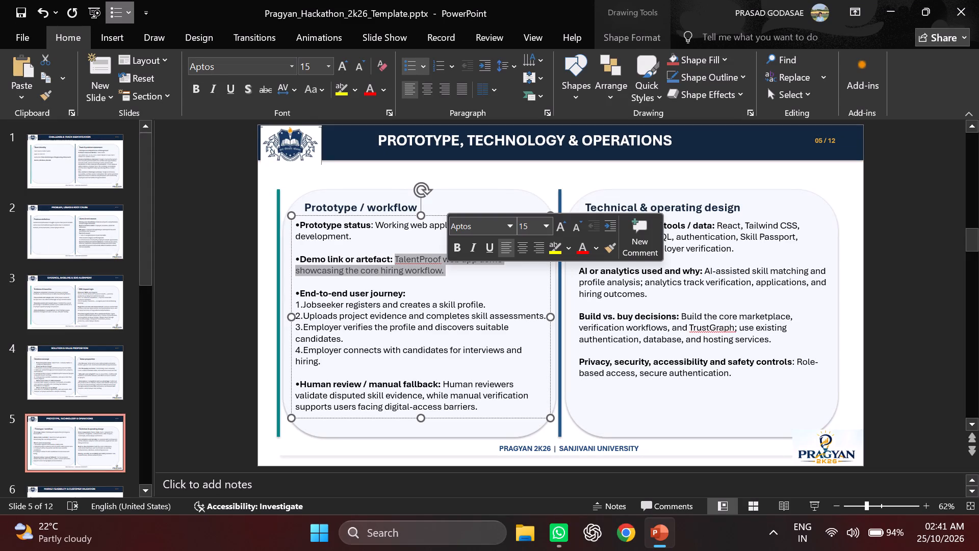
{"action": "key", "text": "ctrl+v"}
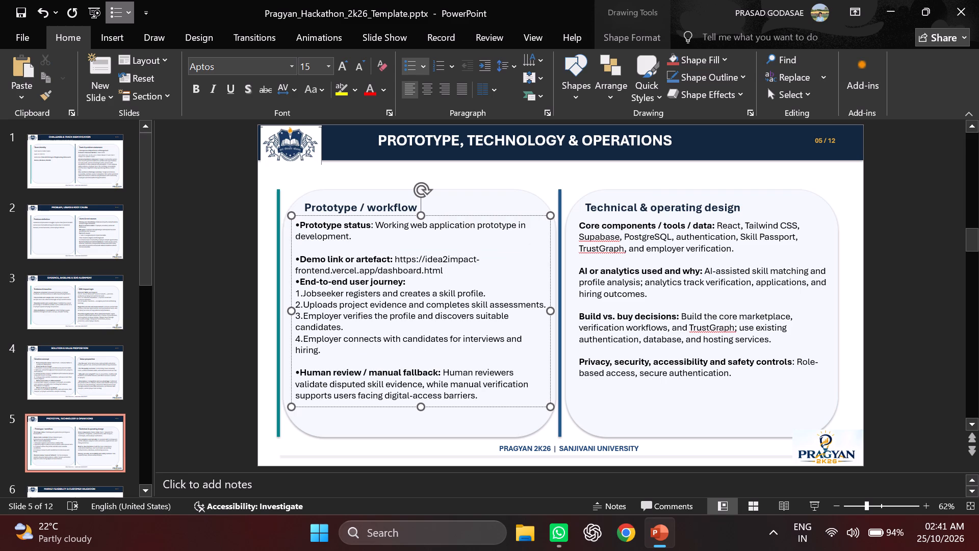
Delete the plain-text URL after "Demo link or artefact:" and keep "End-to-end user journey:" on its own line below.
{"action": "left_click_drag", "start_coordinate": [445, 272], "coordinate": [399, 262]}
{"action": "key", "text": "BackSpace"}
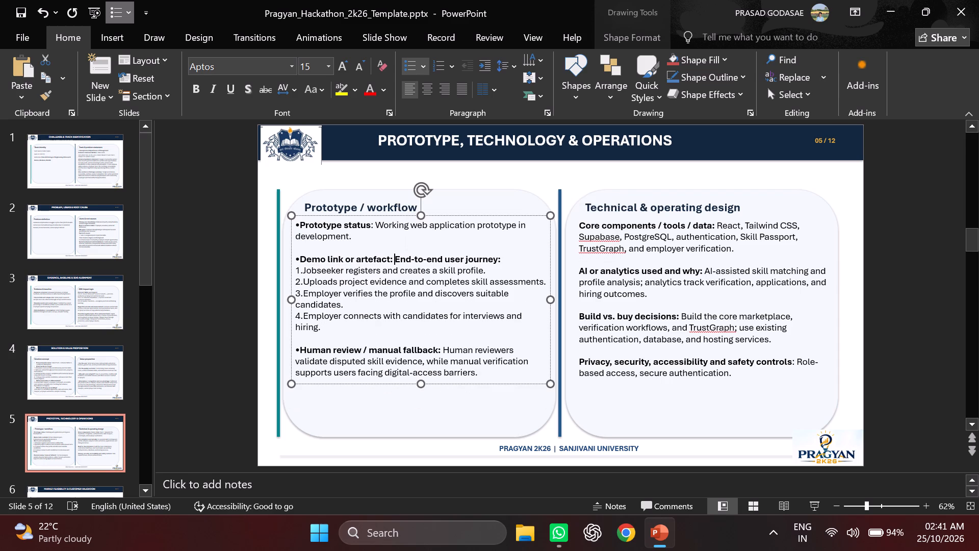
{"action": "key", "text": "Return"}
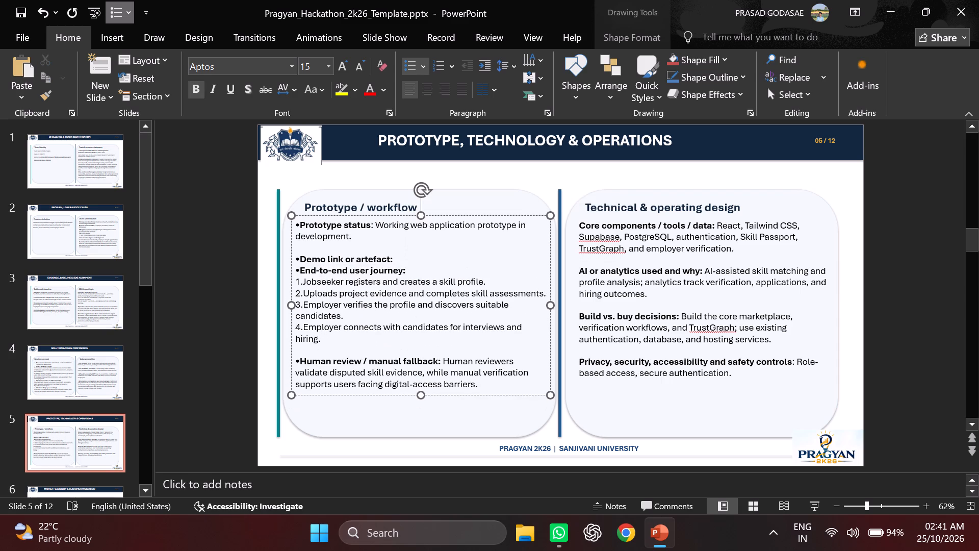
{"action": "key", "text": "Up"}
{"action": "left_click", "coordinate": [417, 259]}
{"action": "right_click", "coordinate": [417, 259]}
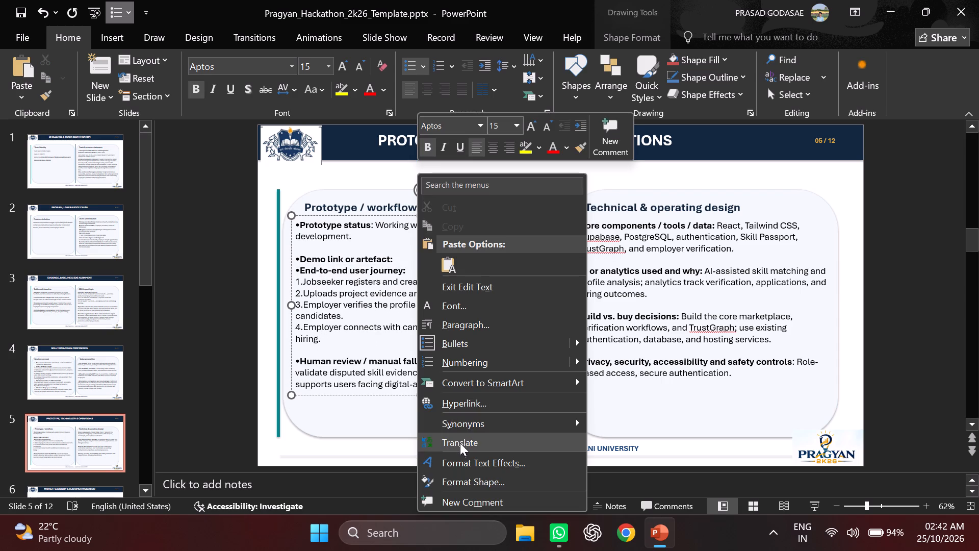
{"action": "left_click", "coordinate": [462, 402]}
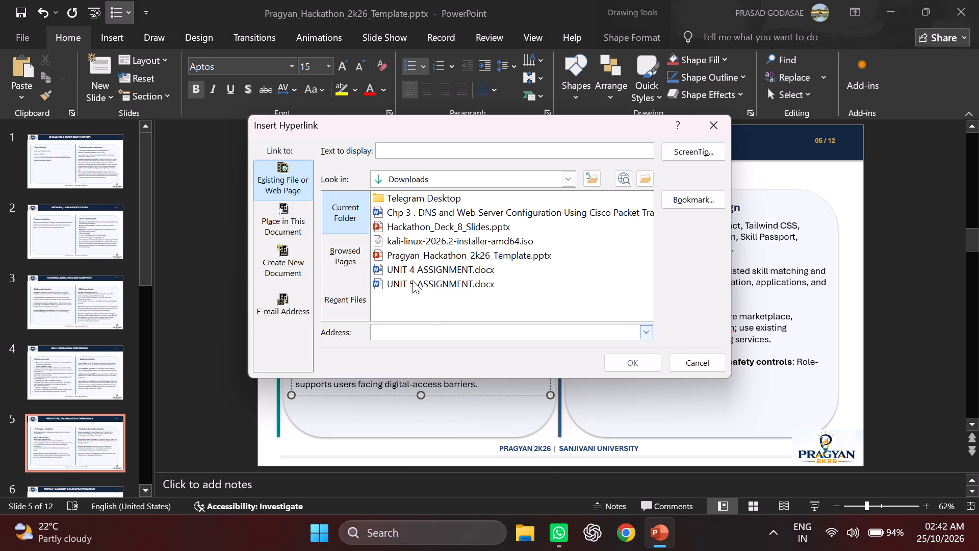
{"action": "left_click", "coordinate": [467, 337]}
{"action": "key", "text": "ctrl+v"}
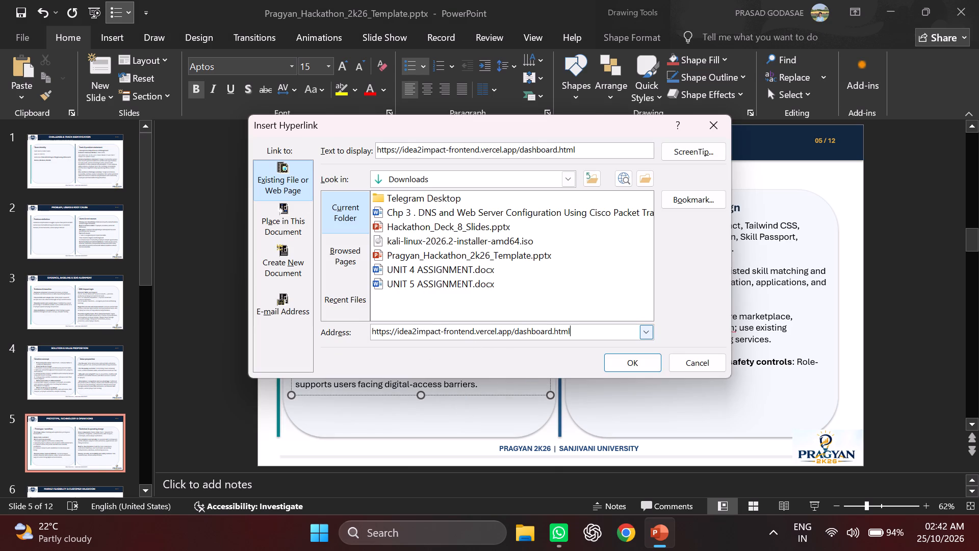
{"action": "left_click", "coordinate": [620, 367]}
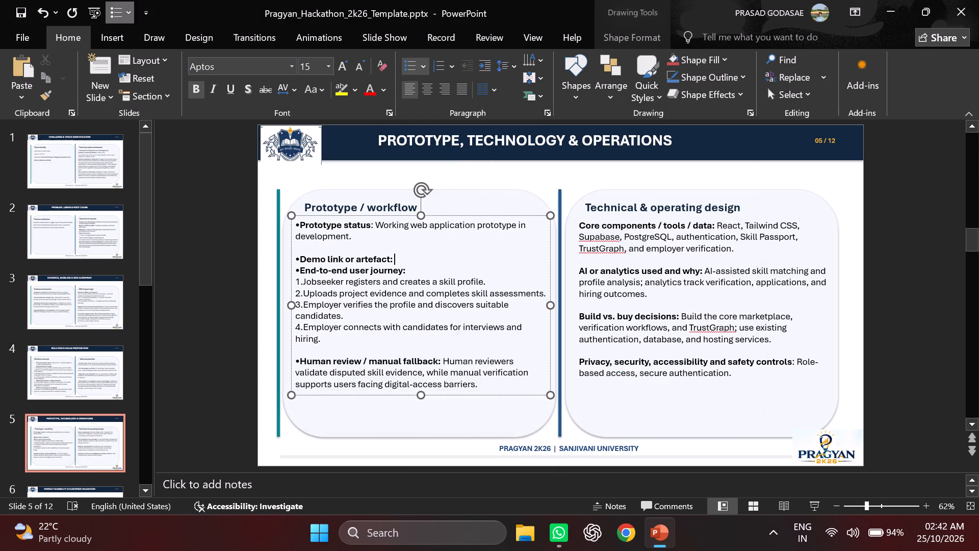
{"action": "key", "text": "Return"}
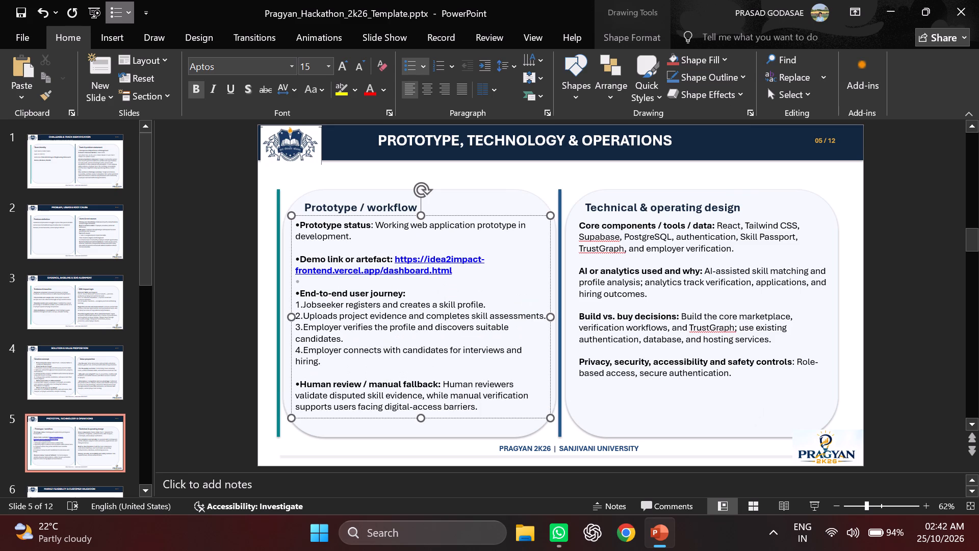
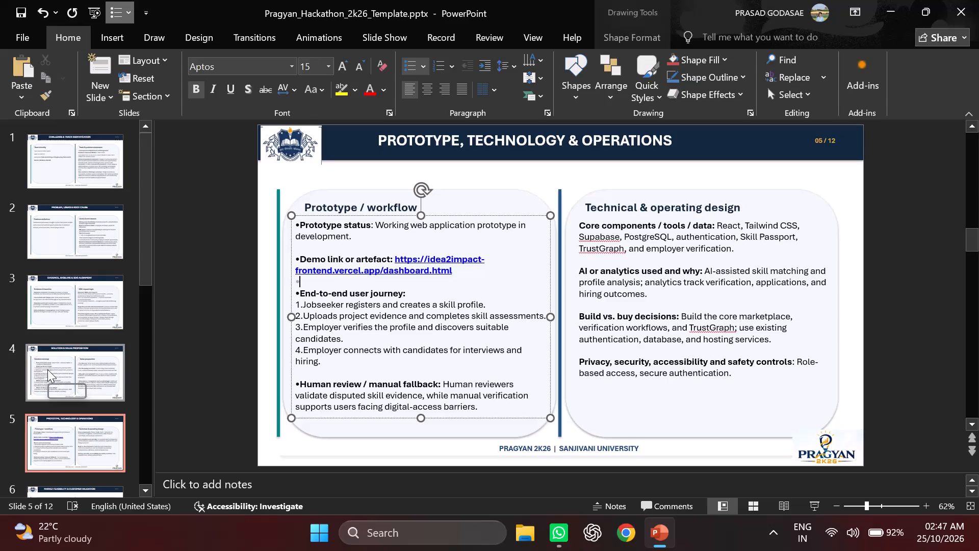
Review slides 6 through 12 in order, from Market Feasibility & Customer Validation to Investment Pitch & The Ask, checking content and layout.
{"action": "scroll", "coordinate": [47, 369], "scroll_direction": "down", "scroll_amount": 2}
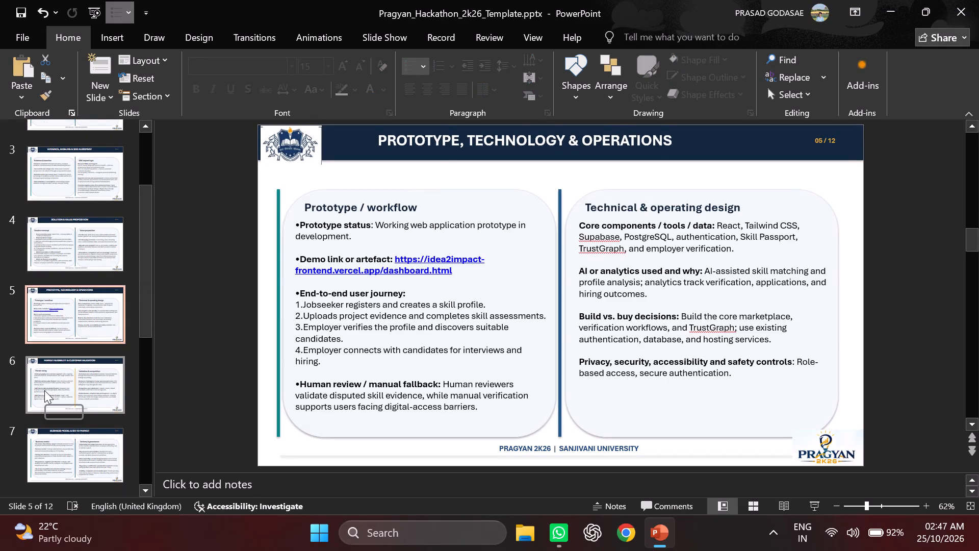
{"action": "left_click", "coordinate": [44, 390]}
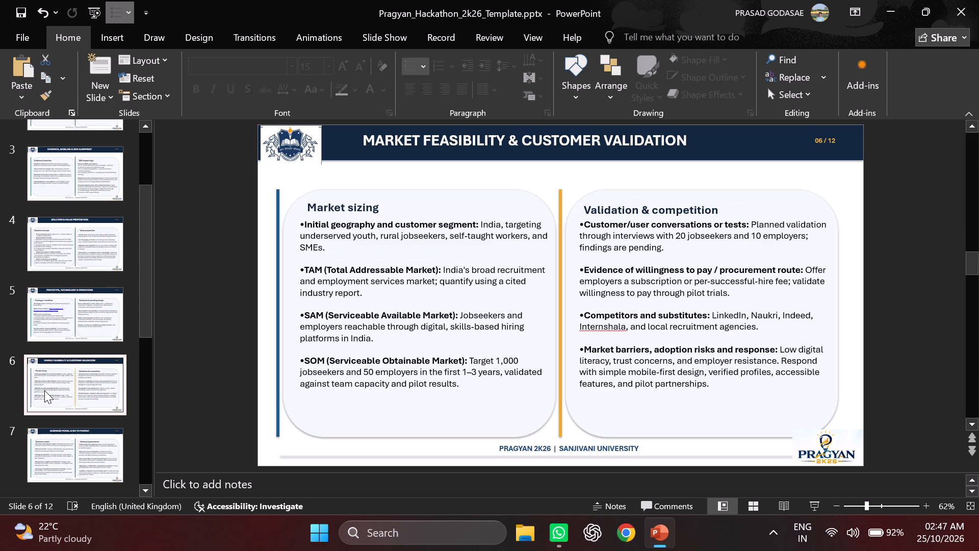
{"action": "left_click", "coordinate": [44, 390]}
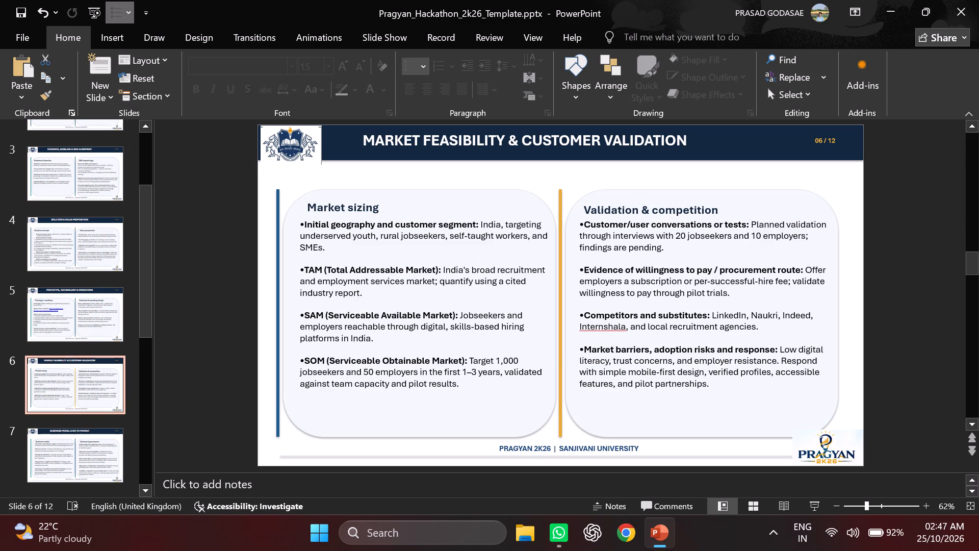
{"action": "key", "text": "Down"}
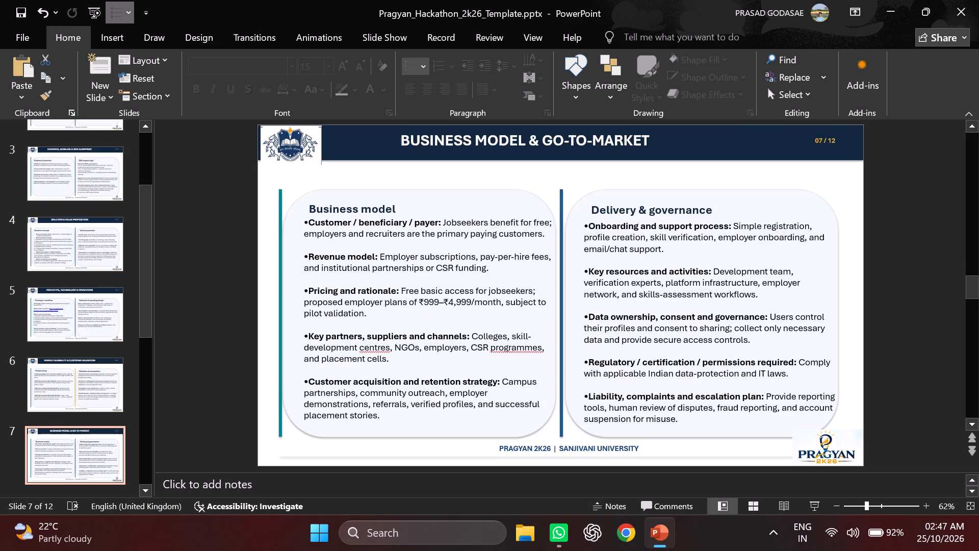
{"action": "key", "text": "Down"}
{"action": "key", "text": "Down"}
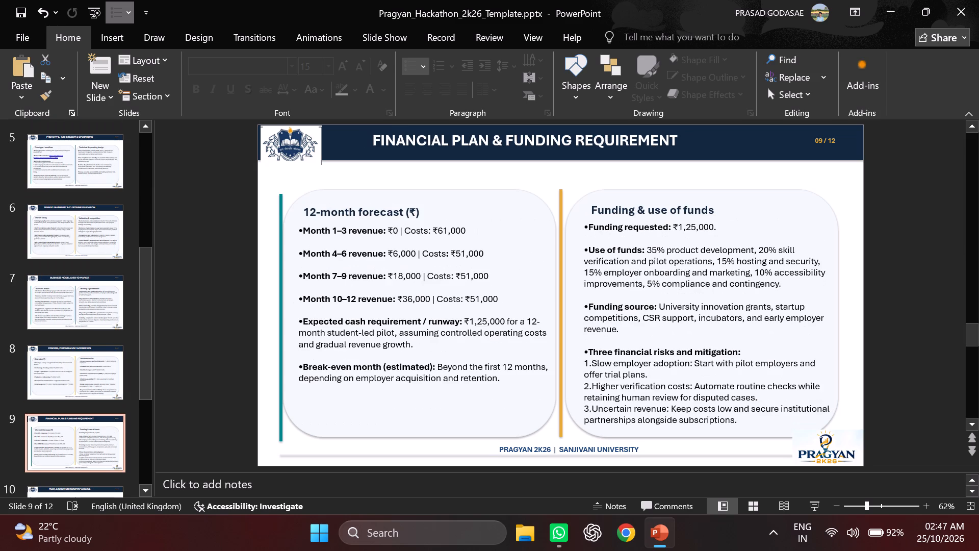
{"action": "key", "text": "Down"}
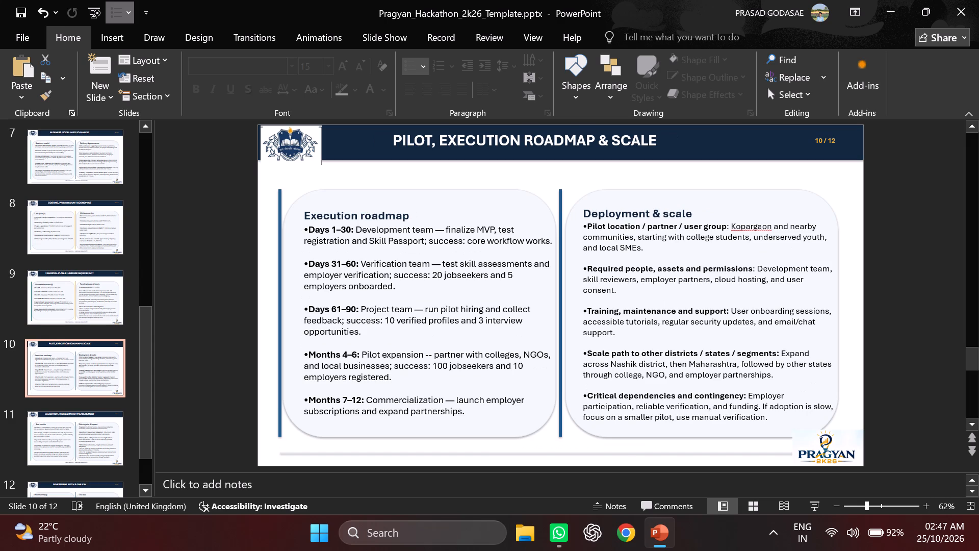
{"action": "key", "text": "Down"}
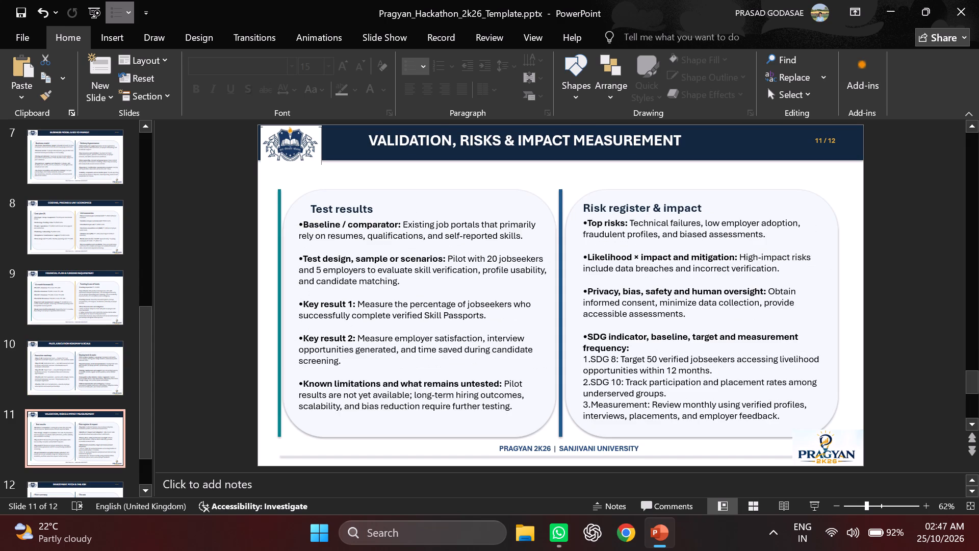
{"action": "key", "text": "Down"}
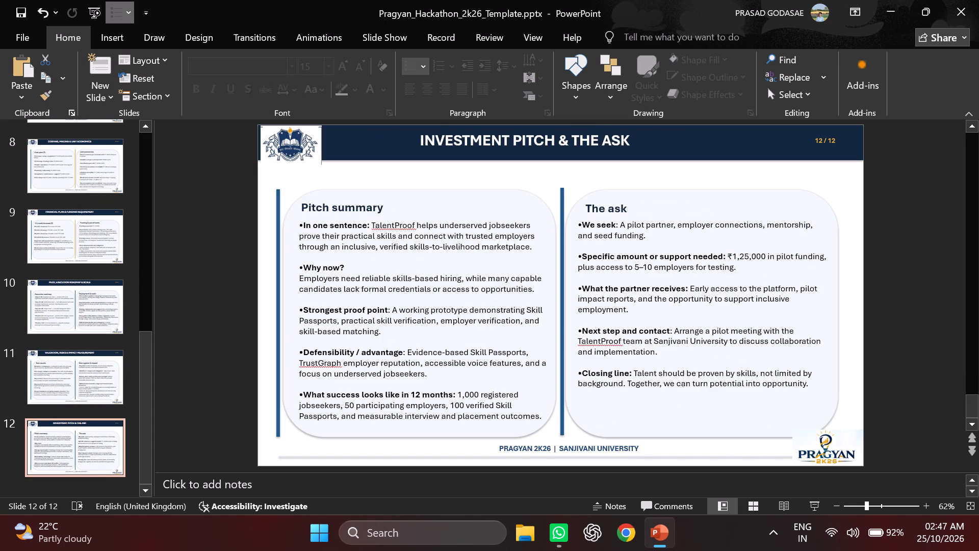
{"action": "key", "text": "Down"}
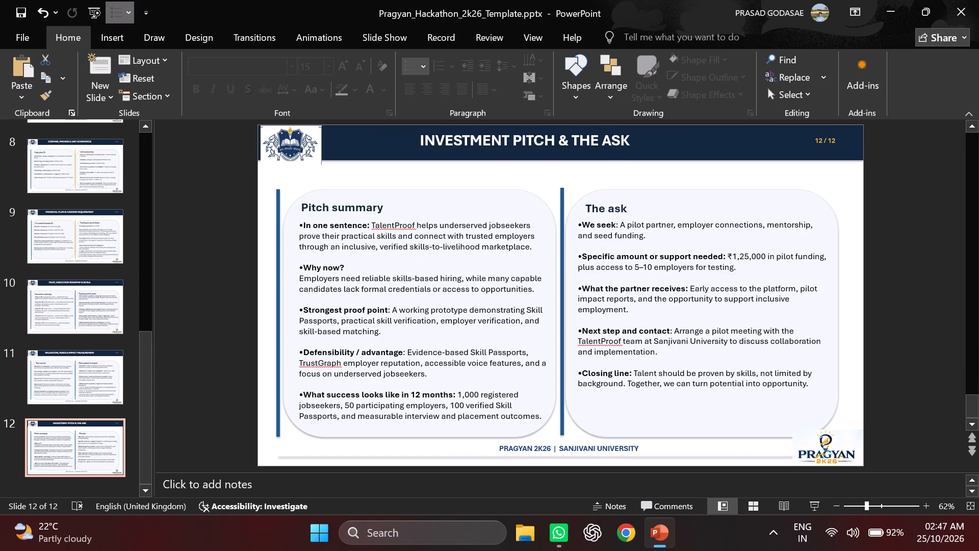
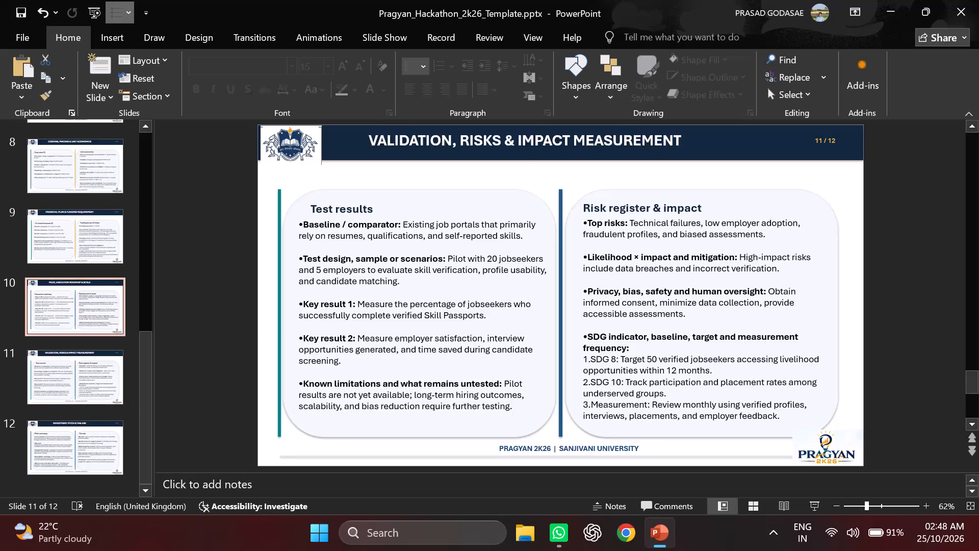
Review the slides in reverse order from Financial Plan & Funding Requirement back to Challenge & Track Identification on slide 1.
{"action": "key", "text": "Up"}
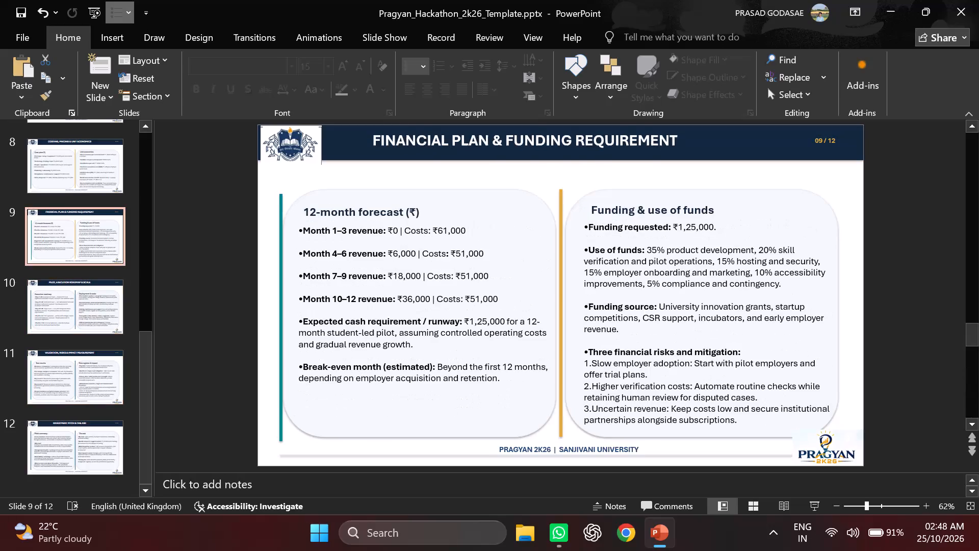
{"action": "key", "text": "Up"}
{"action": "key", "text": "Up"}
{"action": "key", "text": "Up"}
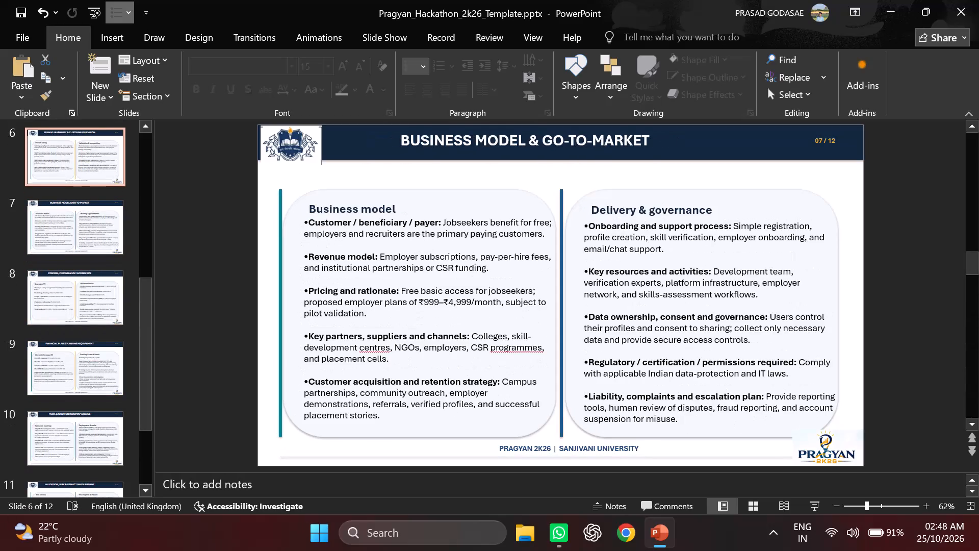
{"action": "key", "text": "Up"}
{"action": "key", "text": "Up"}
{"action": "key", "text": "Up"}
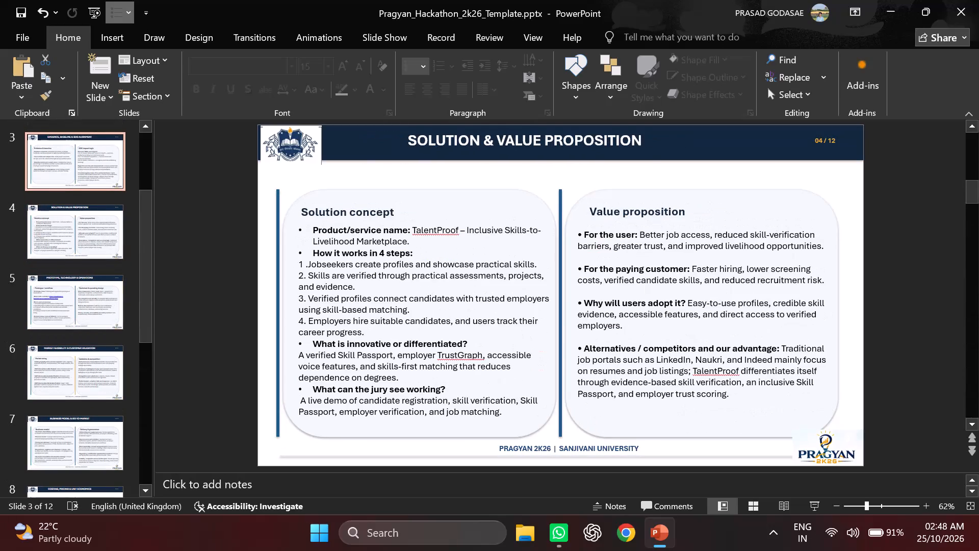
{"action": "key", "text": "Up"}
{"action": "key", "text": "Up"}
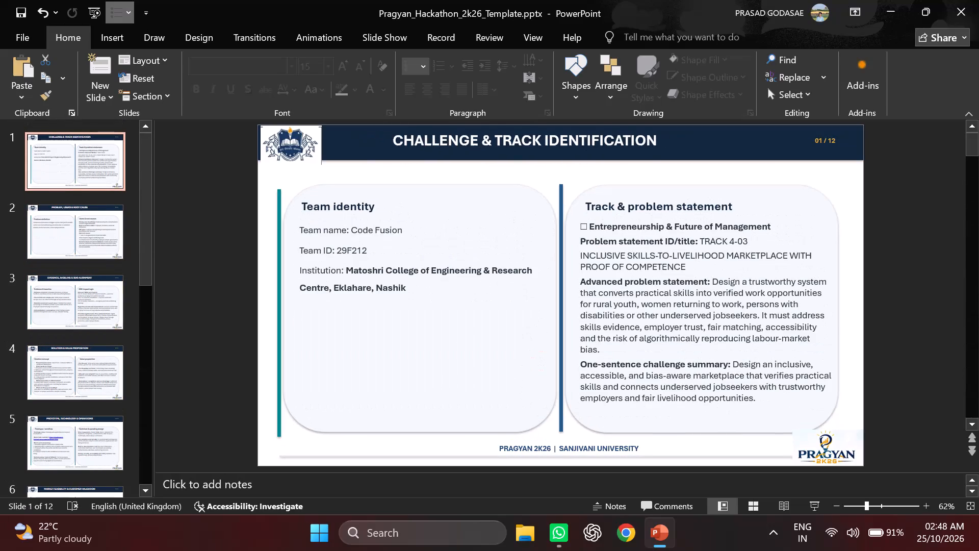
Review the opening slides in forward order from slide 1, moving through Problem, Users & Root Cause to slide 3.
{"action": "key", "text": "Down"}
{"action": "key", "text": "Down"}
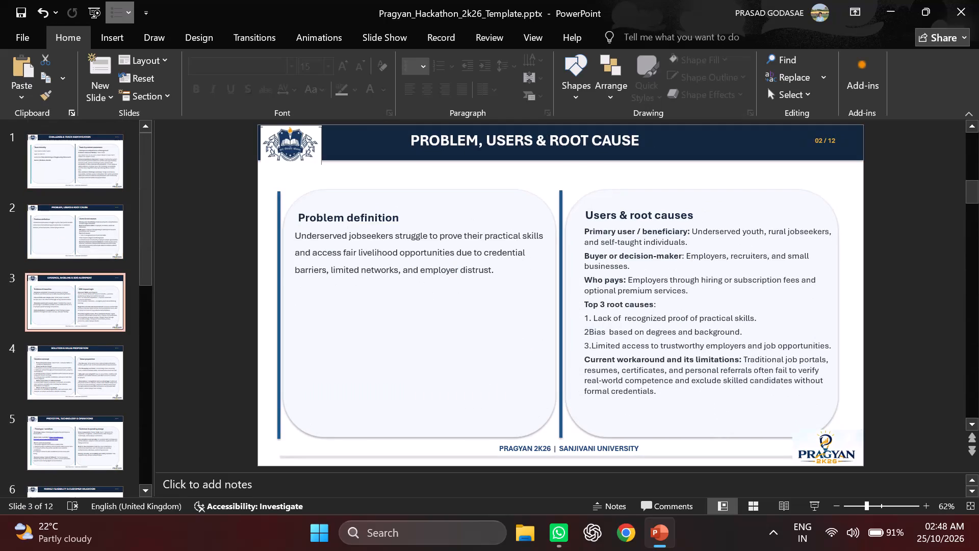
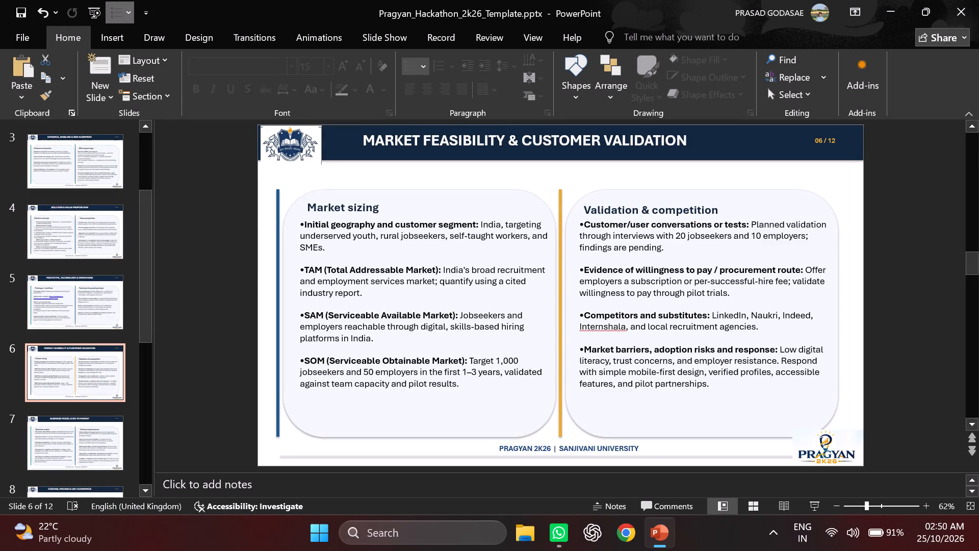
Review the Market Feasibility & Customer Validation text on slide 6 and go back to Solution & Value Proposition on slide 4.
{"action": "left_click_drag", "start_coordinate": [307, 204], "coordinate": [725, 341]}
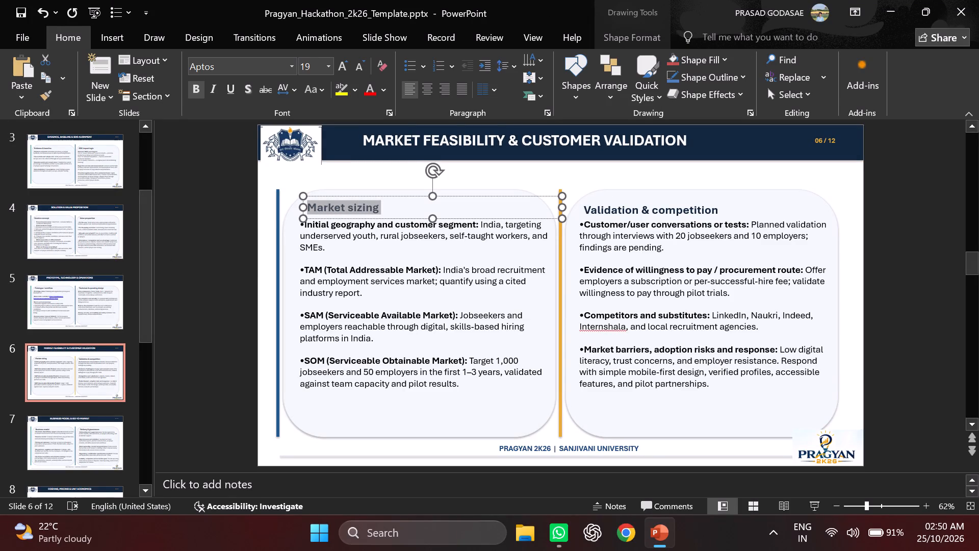
{"action": "left_click_drag", "start_coordinate": [725, 341], "coordinate": [778, 378]}
{"action": "left_click", "coordinate": [541, 387]}
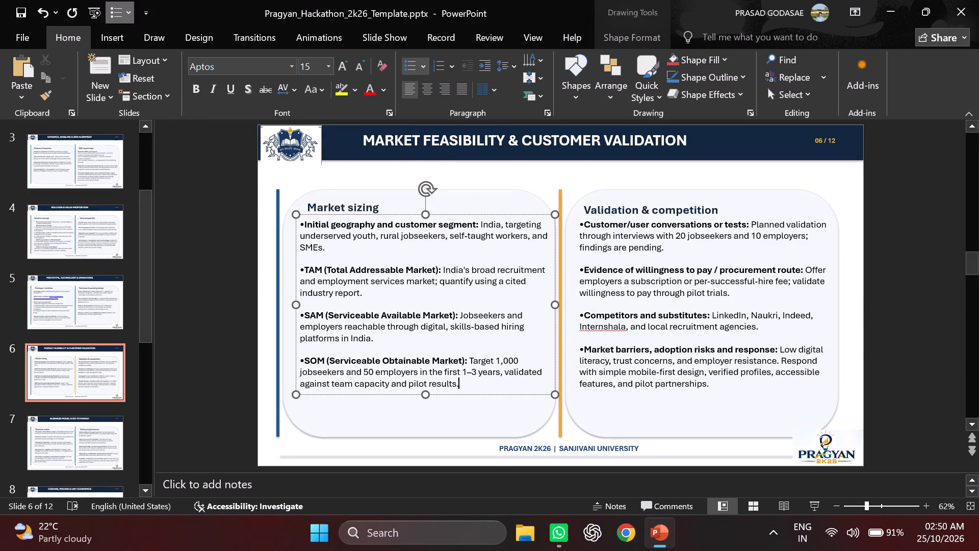
{"action": "left_click", "coordinate": [65, 229]}
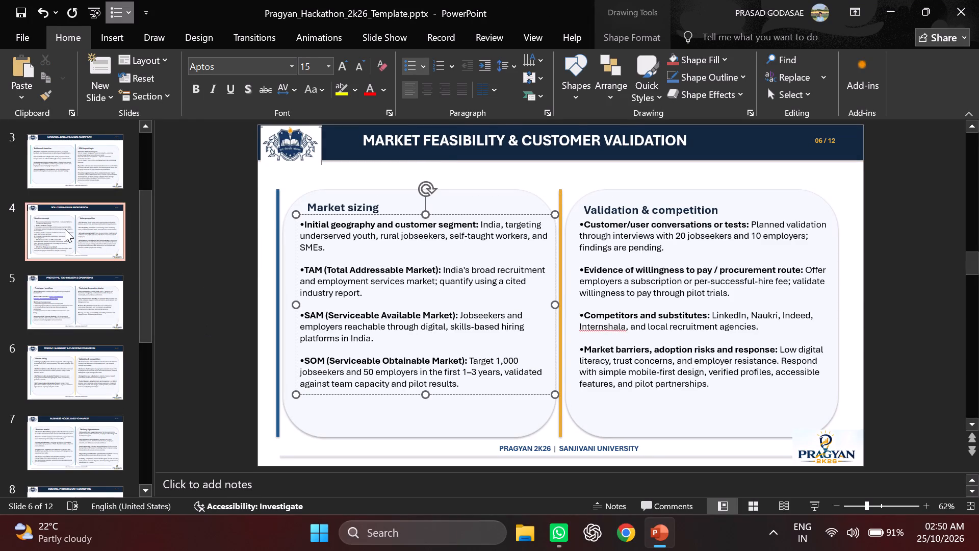
{"action": "left_click_drag", "start_coordinate": [65, 229], "coordinate": [136, 248]}
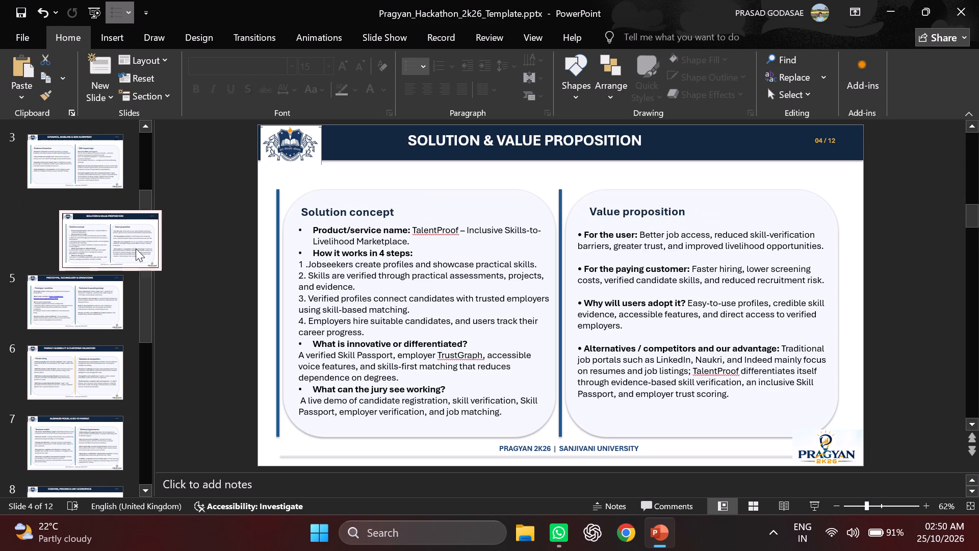
{"action": "left_click_drag", "start_coordinate": [136, 248], "coordinate": [77, 229]}
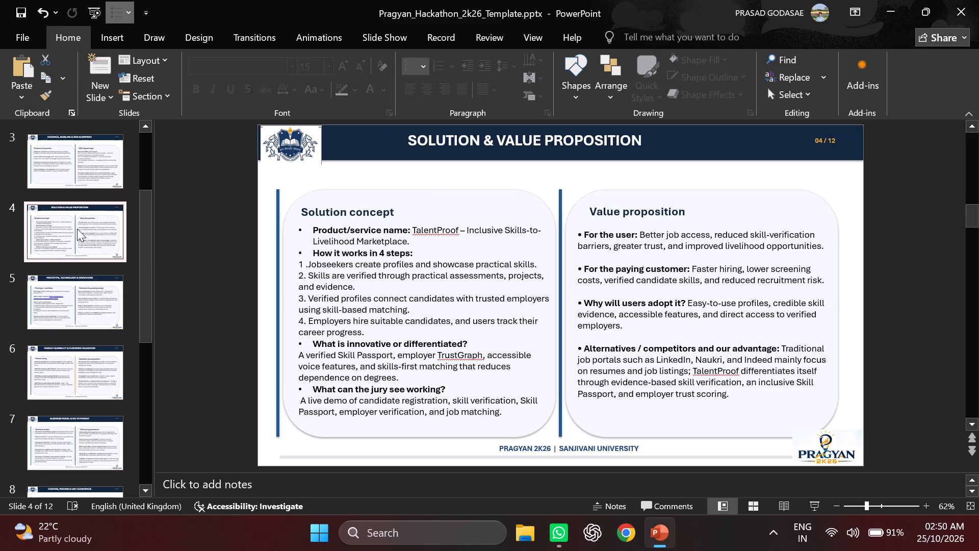
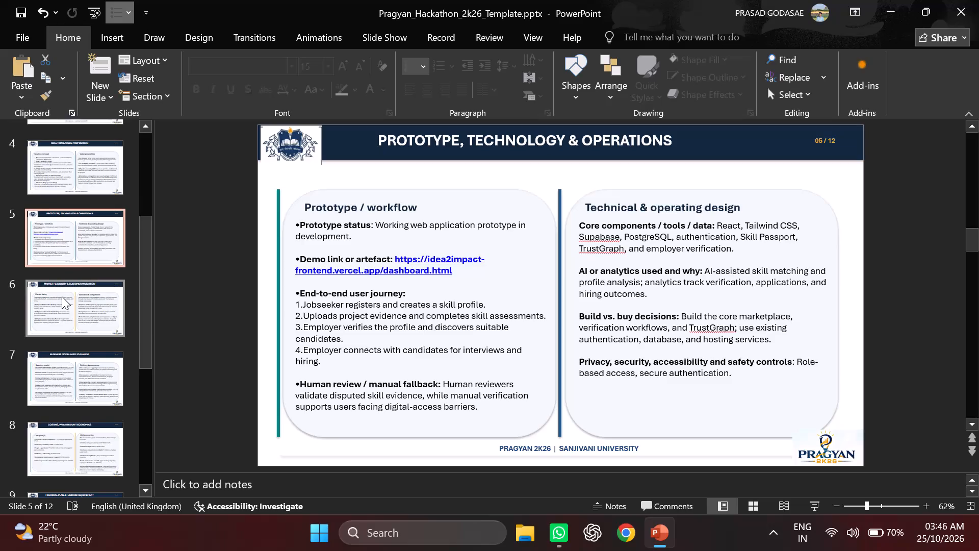
Continue the review from Prototype, Technology & Operations on slide 5 to Financial Plan & Funding Requirement on slide 9.
{"action": "scroll", "coordinate": [62, 296], "scroll_direction": "up", "scroll_amount": 1}
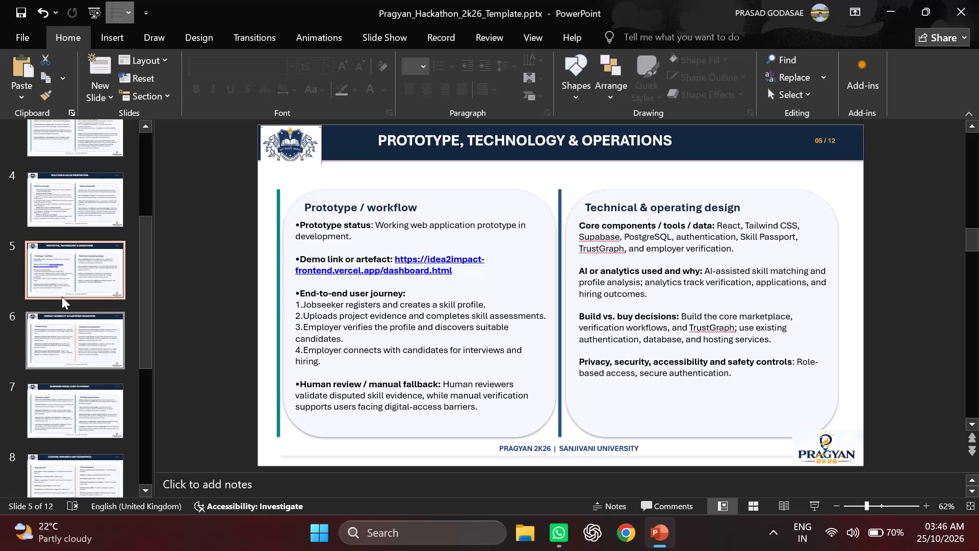
{"action": "left_click", "coordinate": [53, 407]}
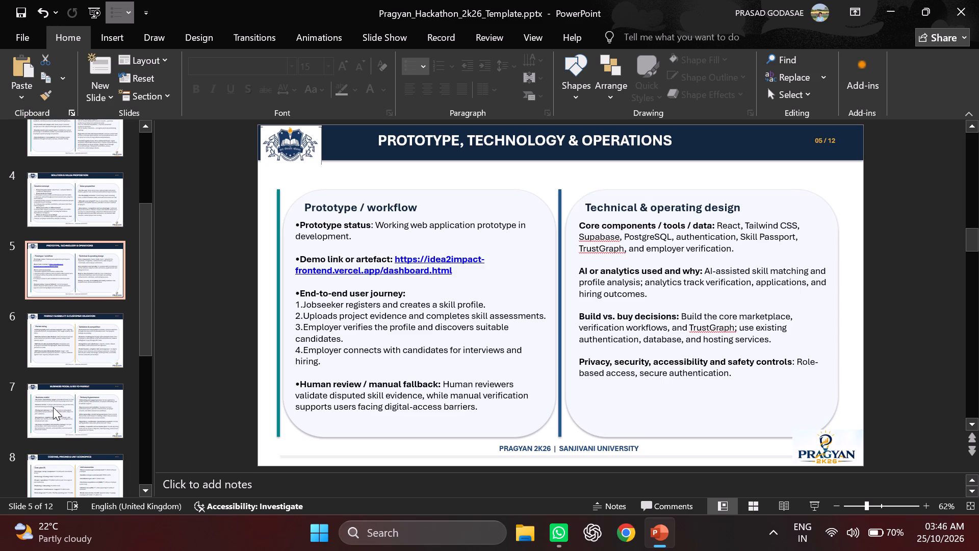
{"action": "key", "text": "Down"}
{"action": "scroll", "coordinate": [53, 407], "scroll_direction": "down", "scroll_amount": 1}
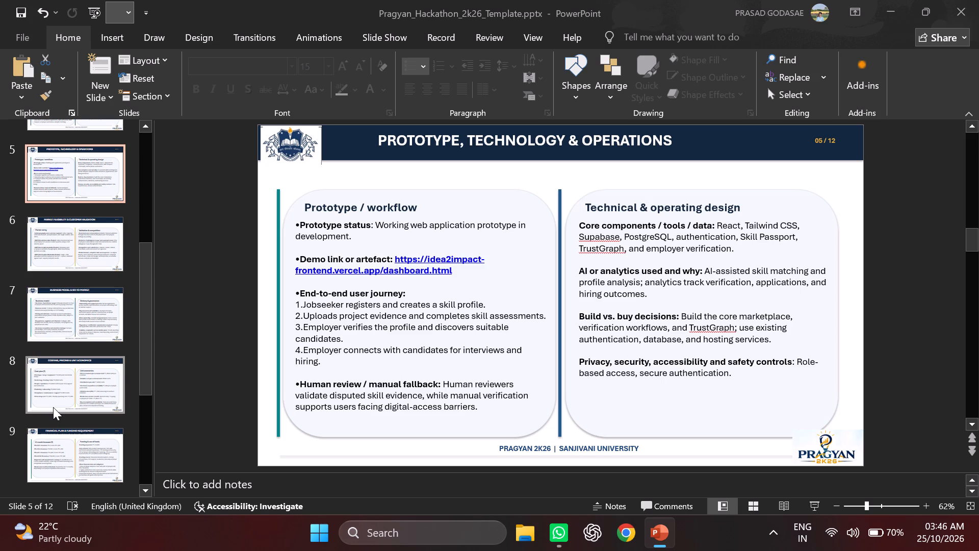
{"action": "left_click", "coordinate": [59, 451]}
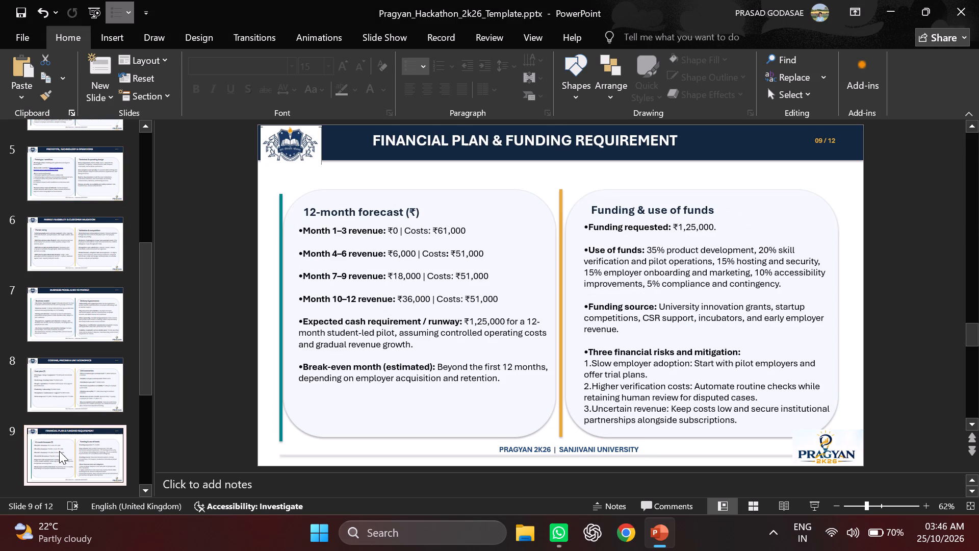
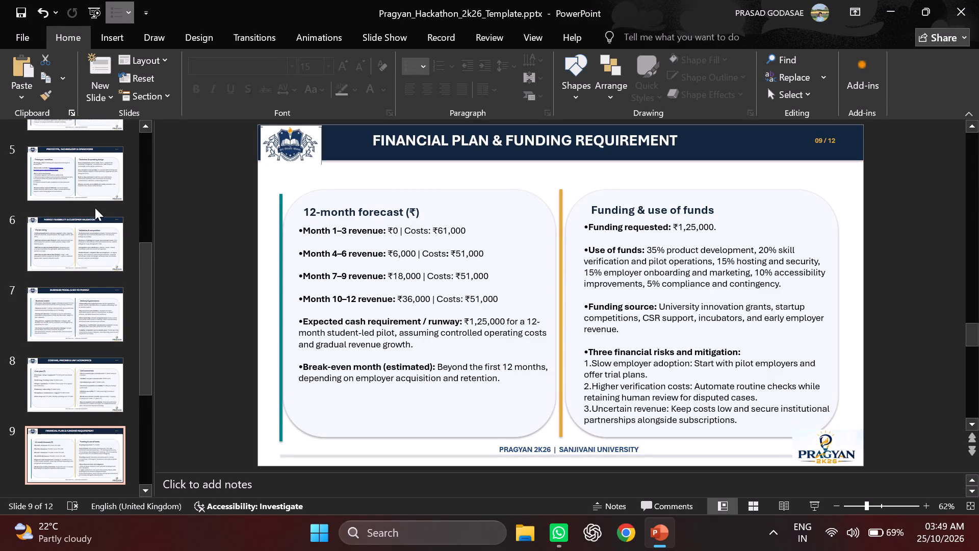
Return from slide 9 to Prototype, Technology & Operations on slide 5 and continue the review backward to slide 4.
{"action": "scroll", "coordinate": [95, 208], "scroll_direction": "up", "scroll_amount": 2}
{"action": "left_click_drag", "start_coordinate": [95, 208], "coordinate": [95, 192]}
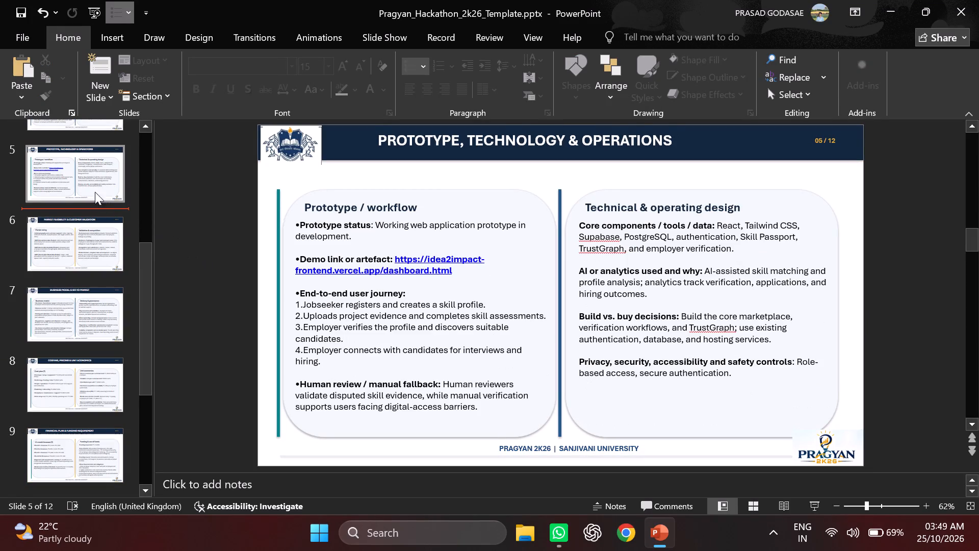
{"action": "left_click_drag", "start_coordinate": [95, 192], "coordinate": [32, 164]}
{"action": "key", "text": "Up"}
{"action": "left_click", "coordinate": [32, 164]}
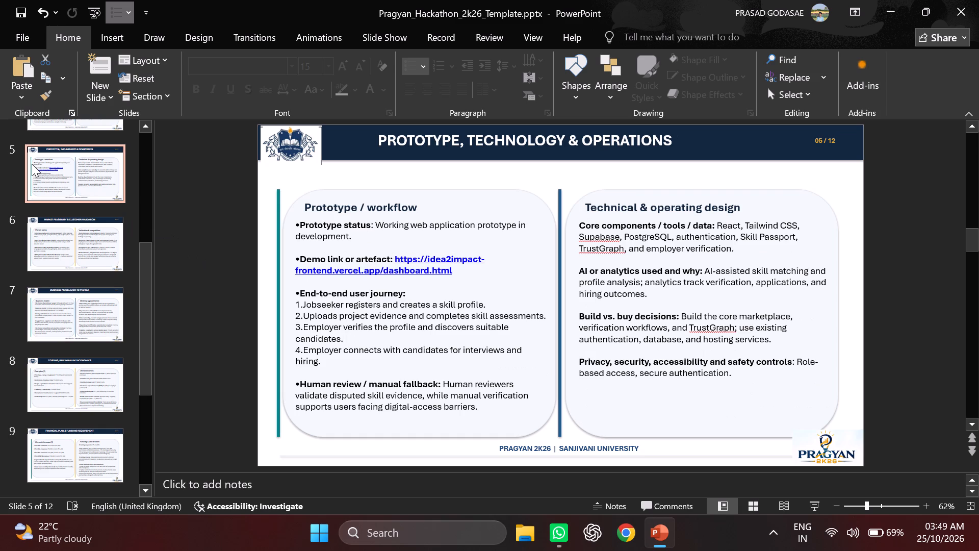
{"action": "key", "text": "Up"}
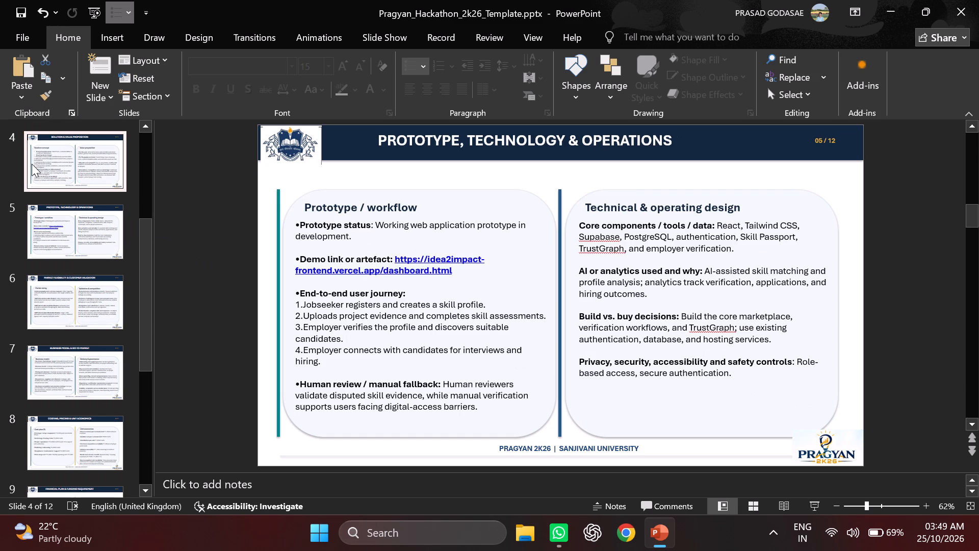
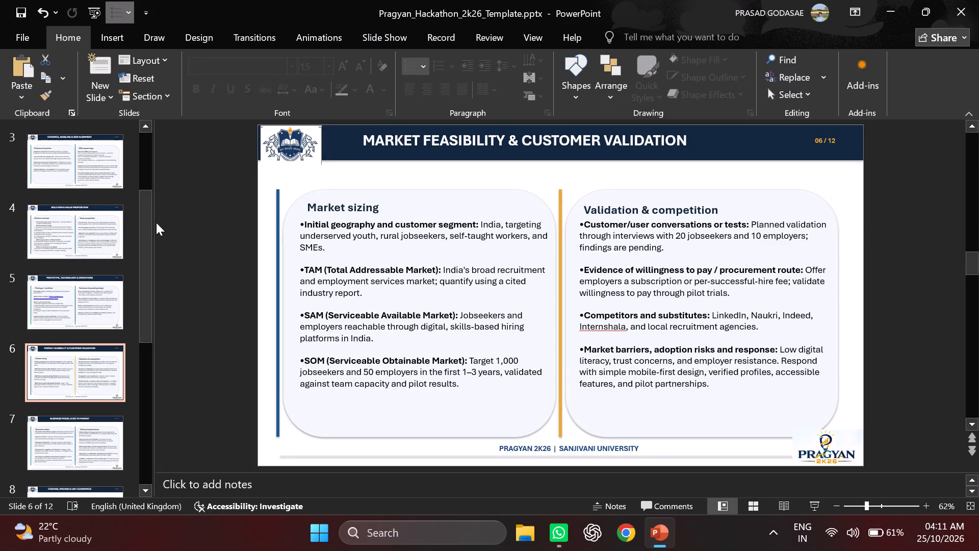
Return to Challenge & Track Identification on slide 1 to review it, and continue forward to slide 2.
{"action": "left_click_drag", "start_coordinate": [147, 220], "coordinate": [154, 142]}
{"action": "left_click", "coordinate": [87, 158]}
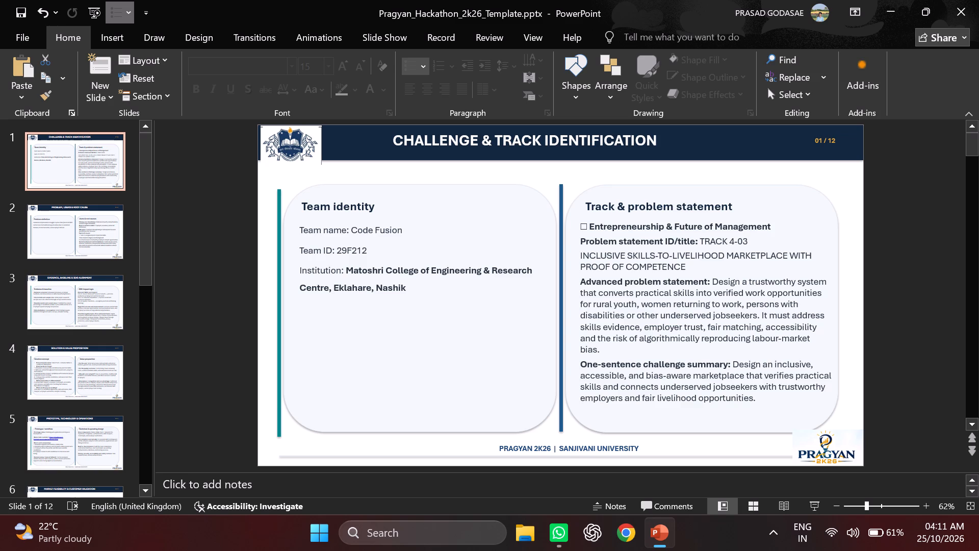
{"action": "left_click", "coordinate": [89, 241]}
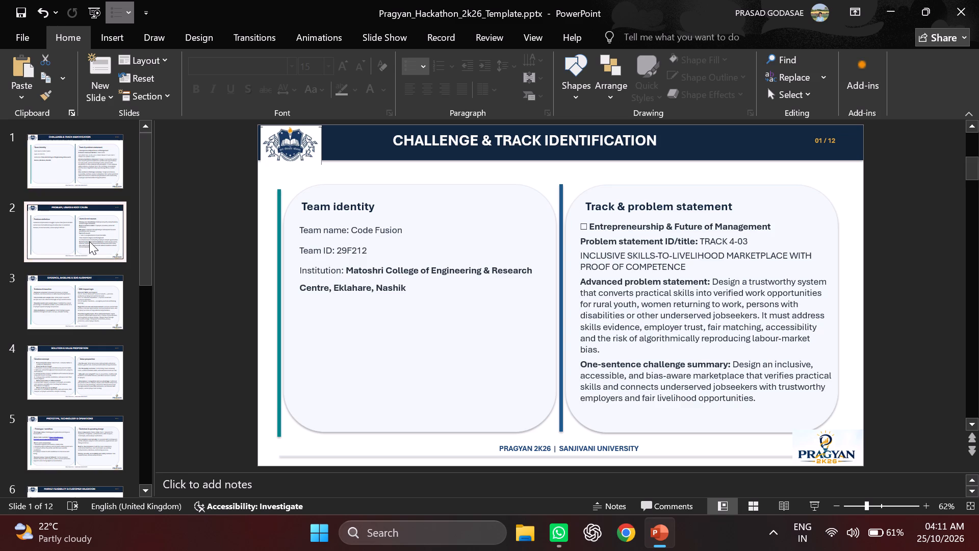
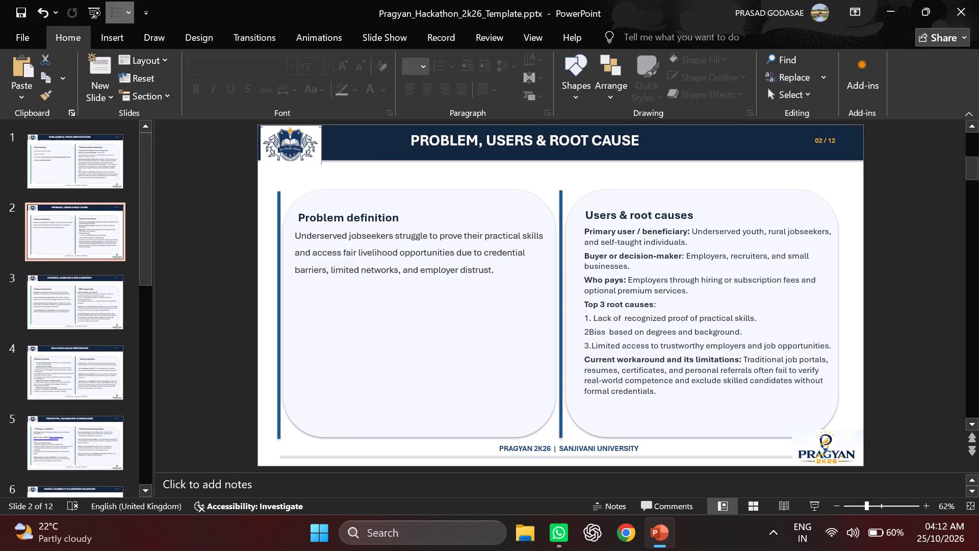
Continue the final review pass by opening slide 3, following Problem, Users & Root Cause.
{"action": "left_click", "coordinate": [76, 301]}
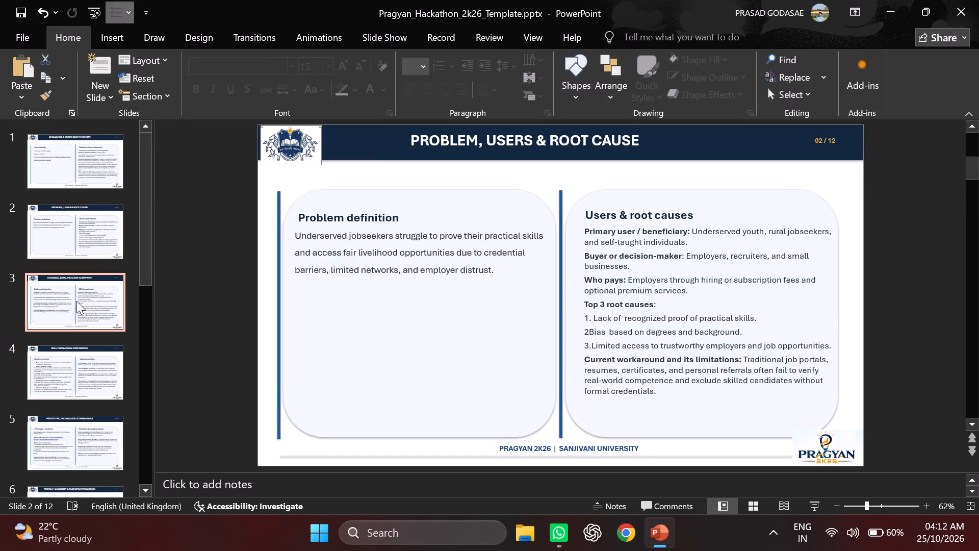
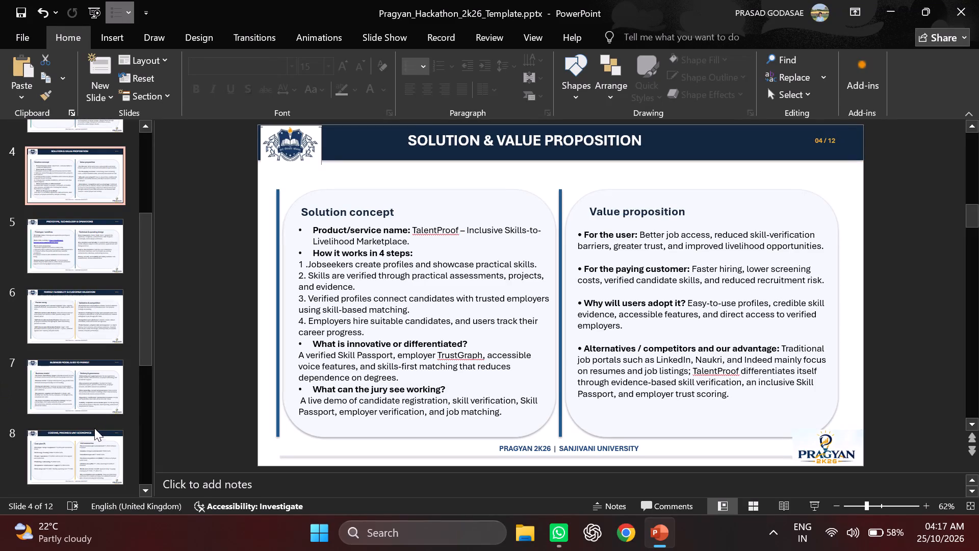
Continue the final review pass by opening slide 8 of the presentation.
{"action": "left_click", "coordinate": [84, 442]}
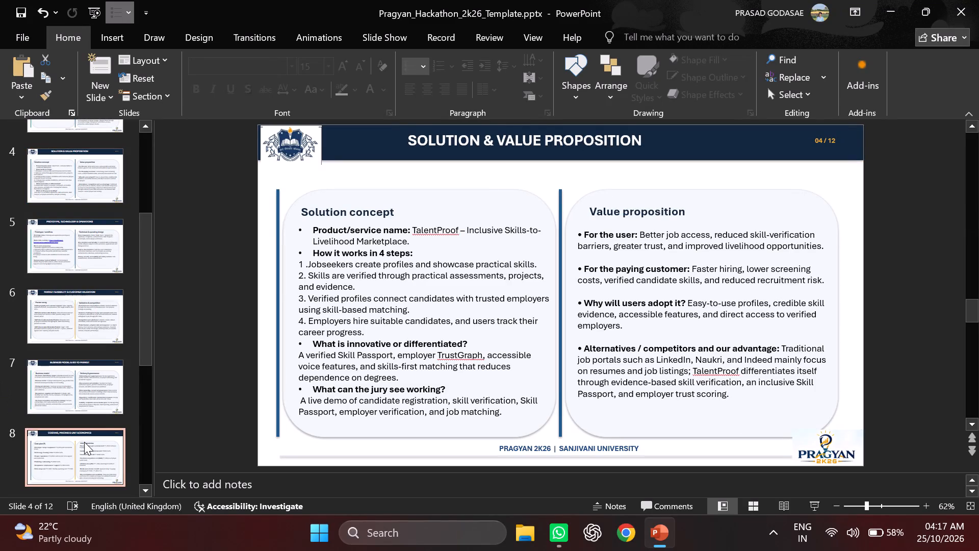
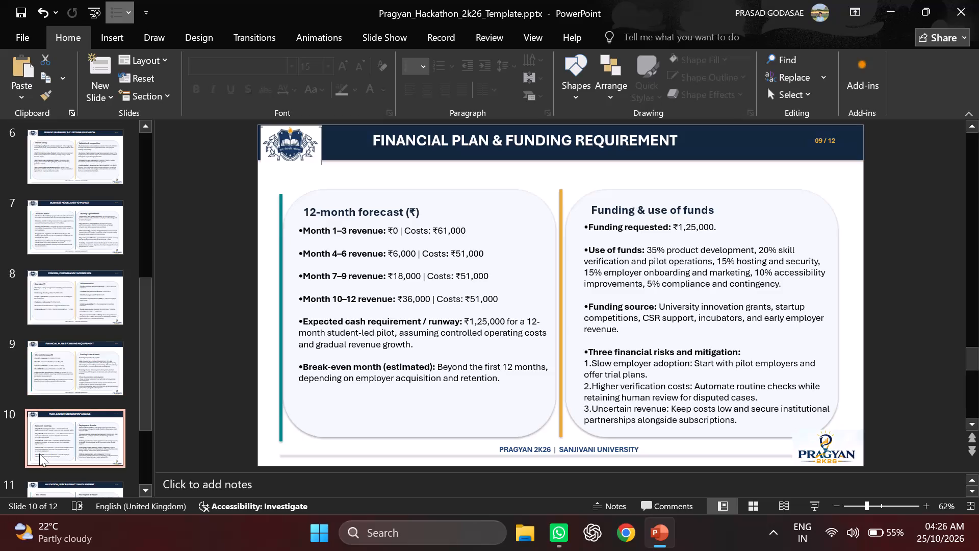
Review the slides in reverse order from slide 9 back to slide 6, Market Feasibility & Customer Validation.
{"action": "key", "text": "Up"}
{"action": "key", "text": "Up"}
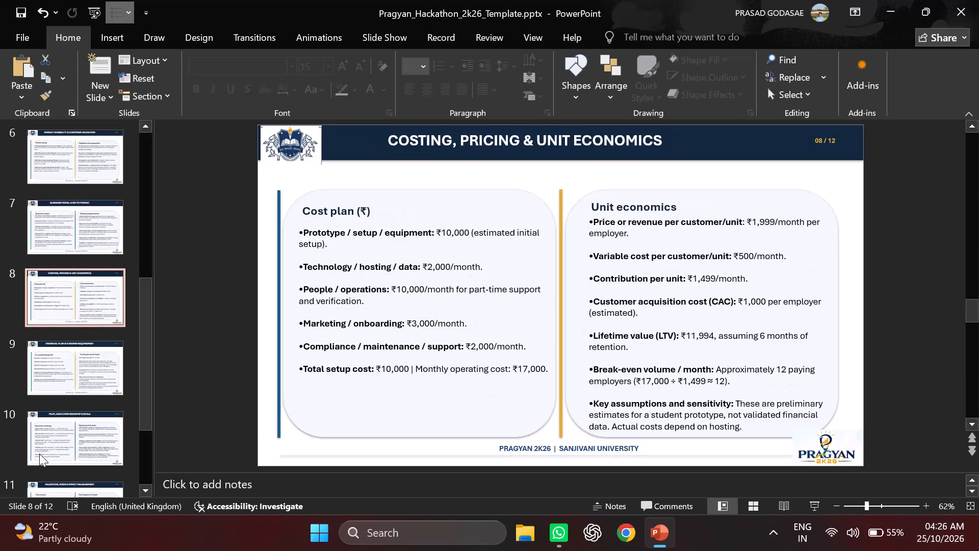
{"action": "key", "text": "Up"}
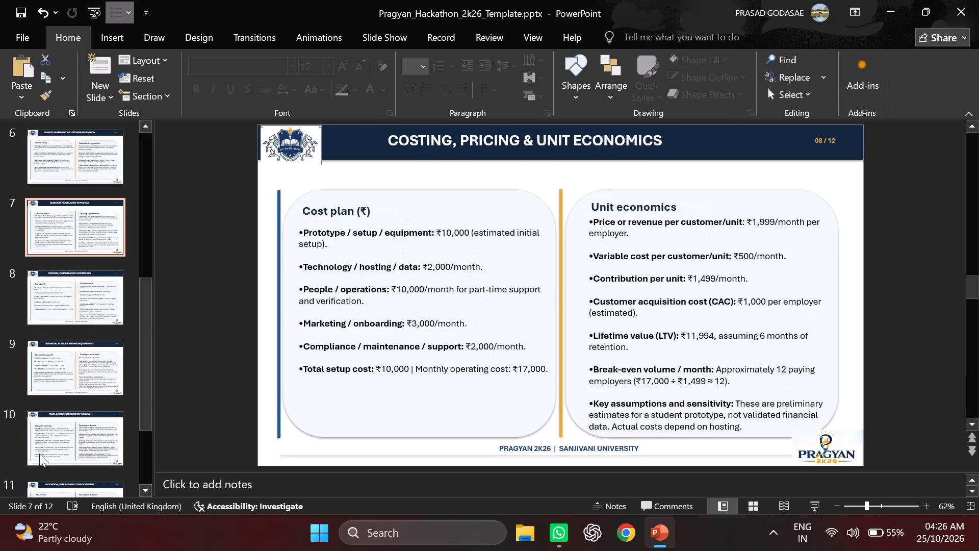
{"action": "key", "text": "Up"}
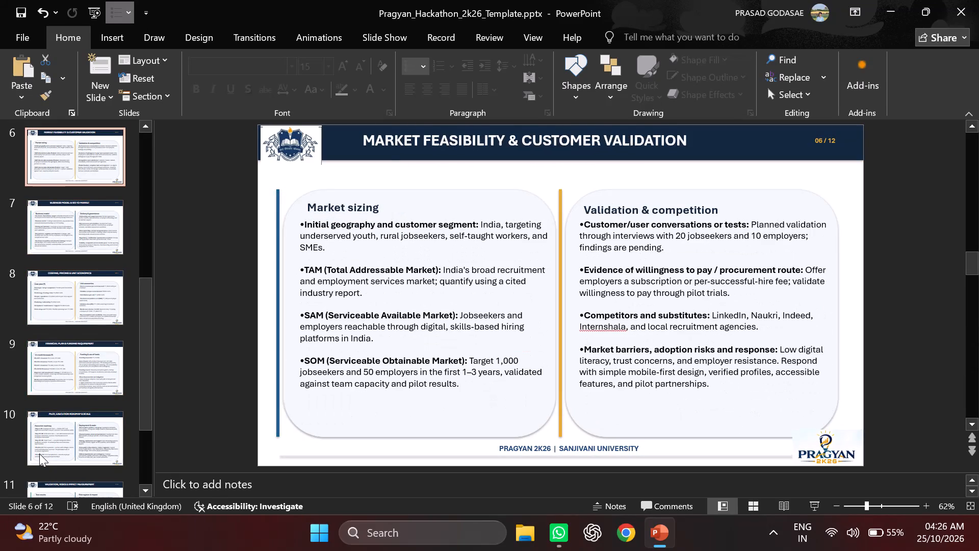
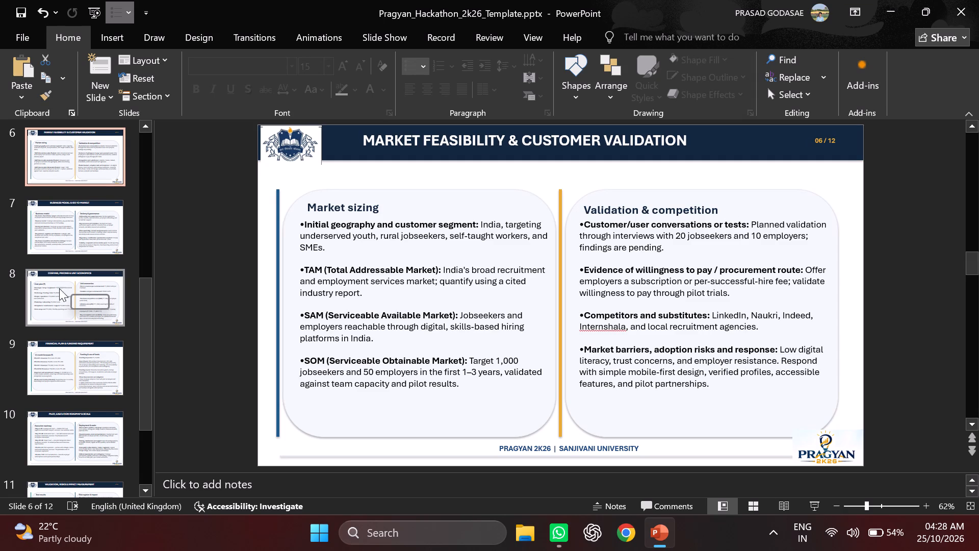
Recheck slide 8, Costing, Pricing & Unit Economics, and go back to slide 7 to review it.
{"action": "left_click", "coordinate": [58, 314]}
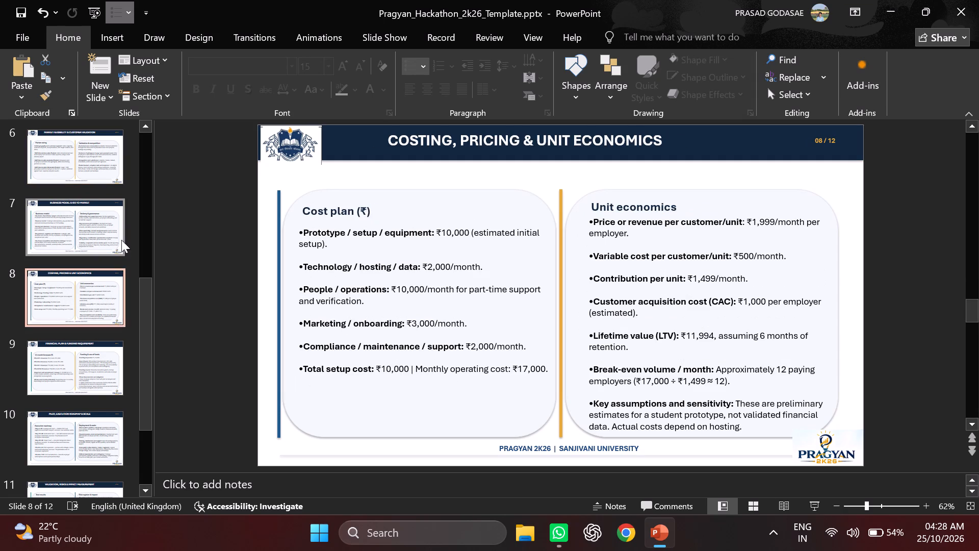
{"action": "left_click", "coordinate": [66, 229]}
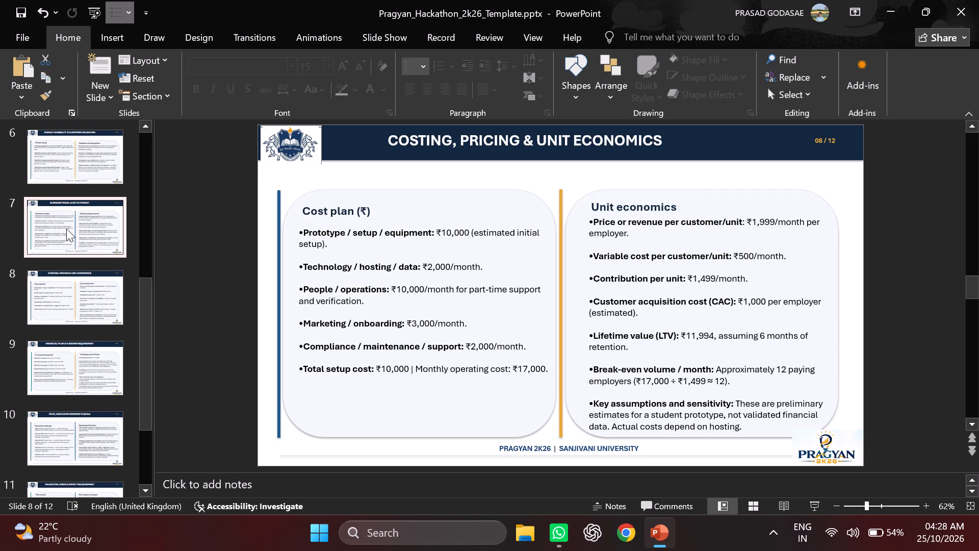
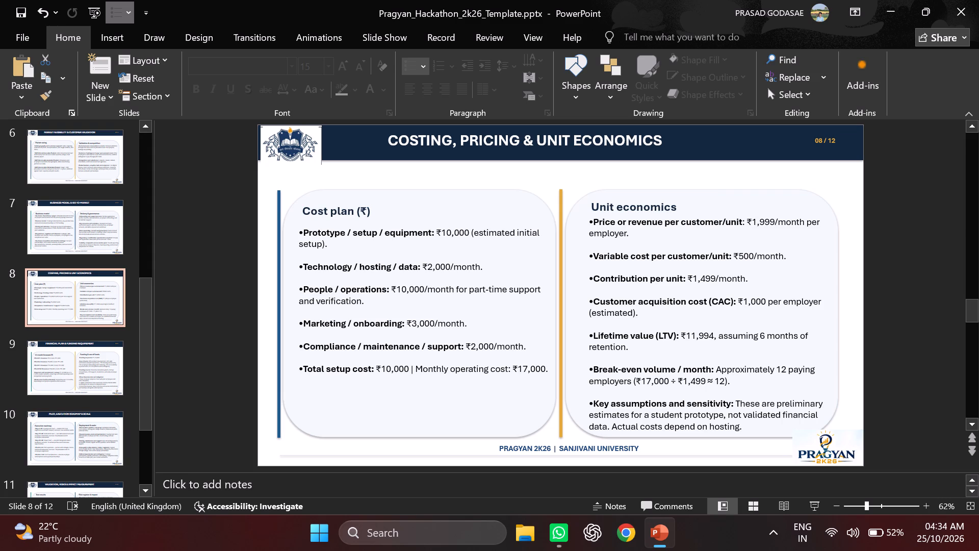
Review slide 7, Business Model & Go-To-Market.
{"action": "left_click", "coordinate": [96, 212]}
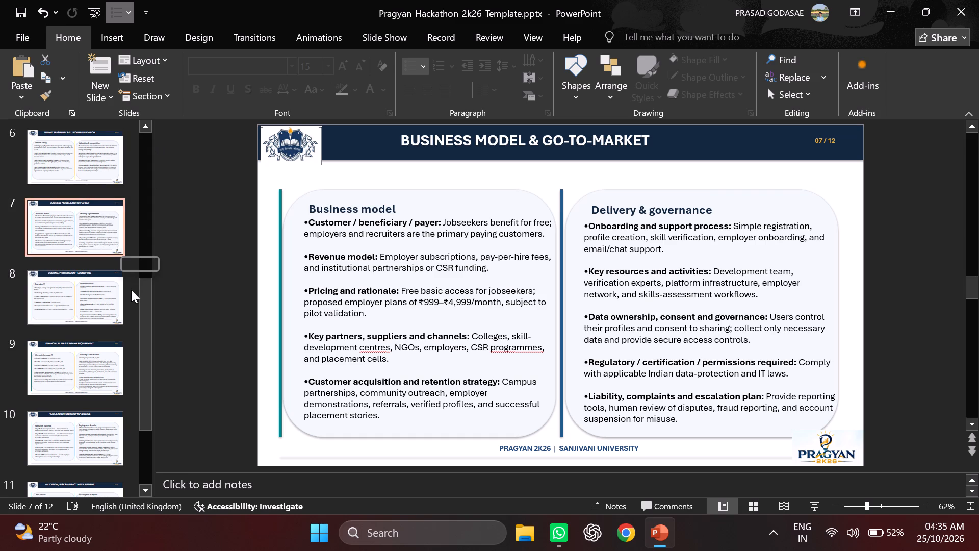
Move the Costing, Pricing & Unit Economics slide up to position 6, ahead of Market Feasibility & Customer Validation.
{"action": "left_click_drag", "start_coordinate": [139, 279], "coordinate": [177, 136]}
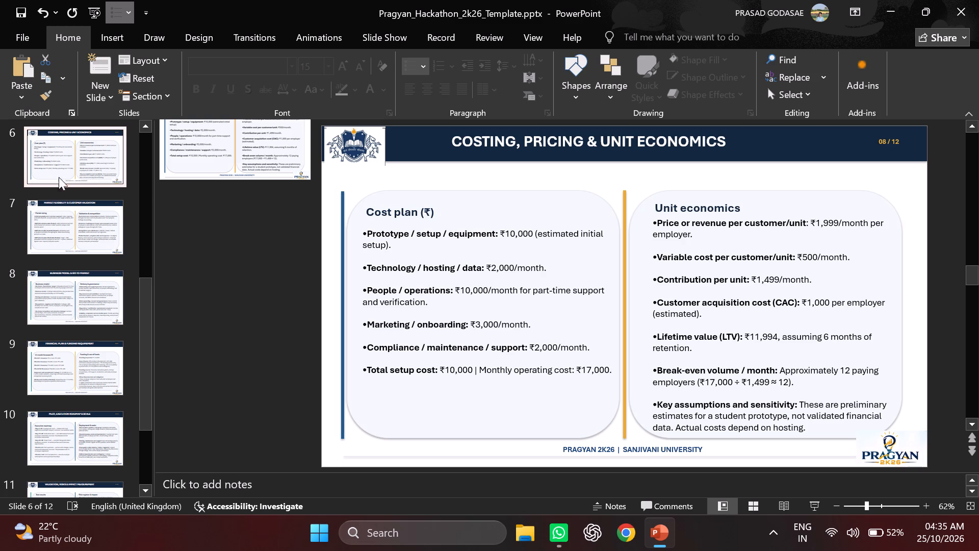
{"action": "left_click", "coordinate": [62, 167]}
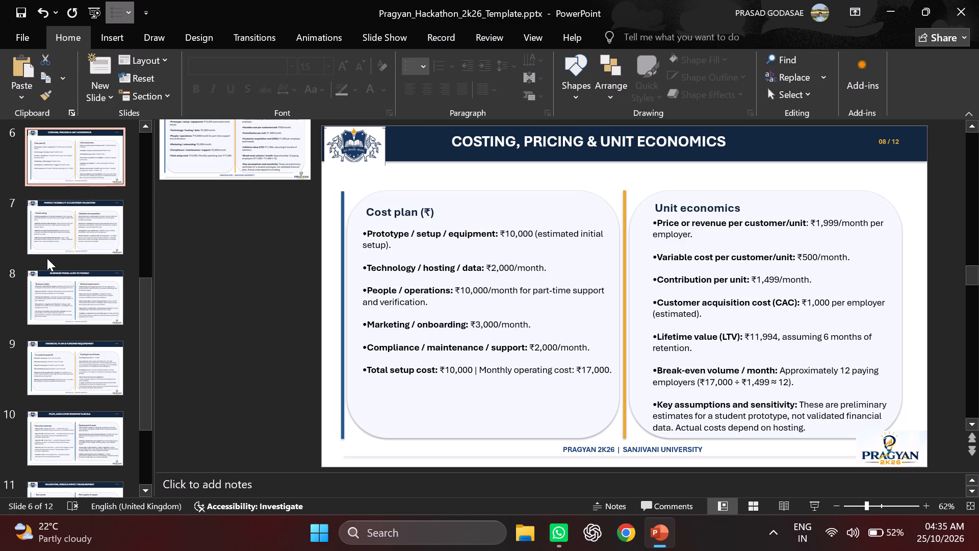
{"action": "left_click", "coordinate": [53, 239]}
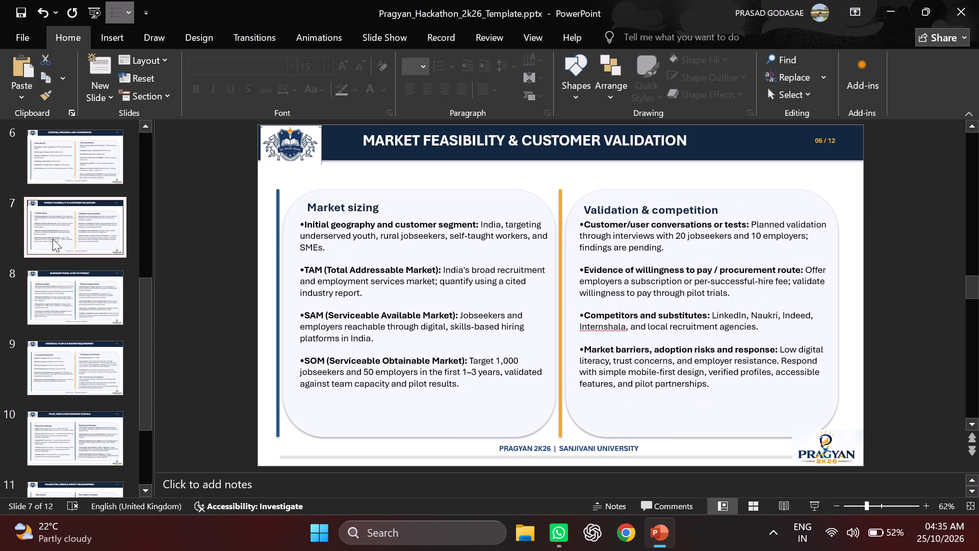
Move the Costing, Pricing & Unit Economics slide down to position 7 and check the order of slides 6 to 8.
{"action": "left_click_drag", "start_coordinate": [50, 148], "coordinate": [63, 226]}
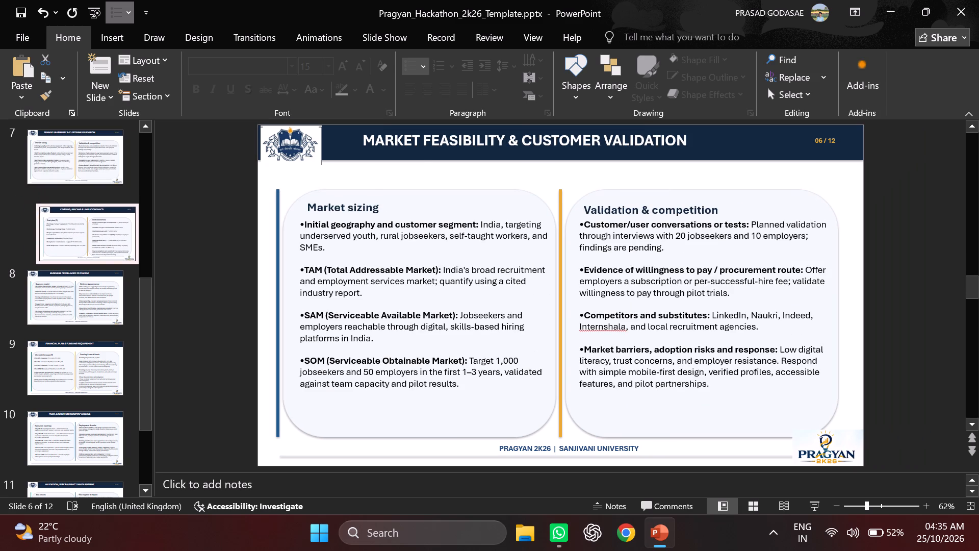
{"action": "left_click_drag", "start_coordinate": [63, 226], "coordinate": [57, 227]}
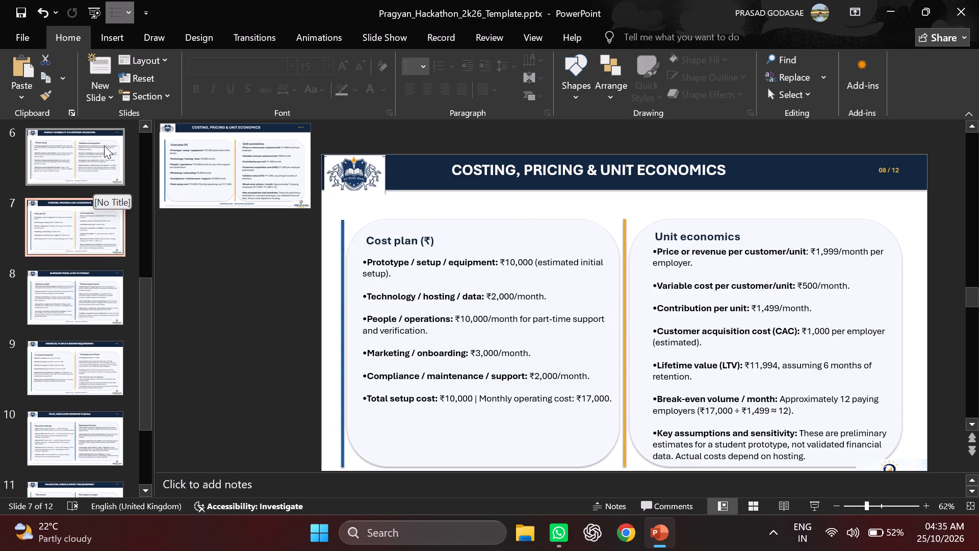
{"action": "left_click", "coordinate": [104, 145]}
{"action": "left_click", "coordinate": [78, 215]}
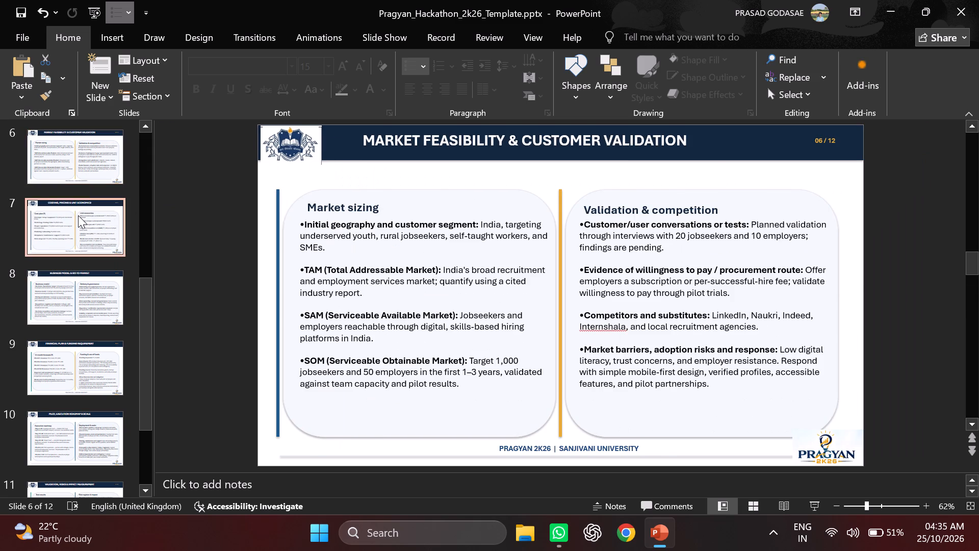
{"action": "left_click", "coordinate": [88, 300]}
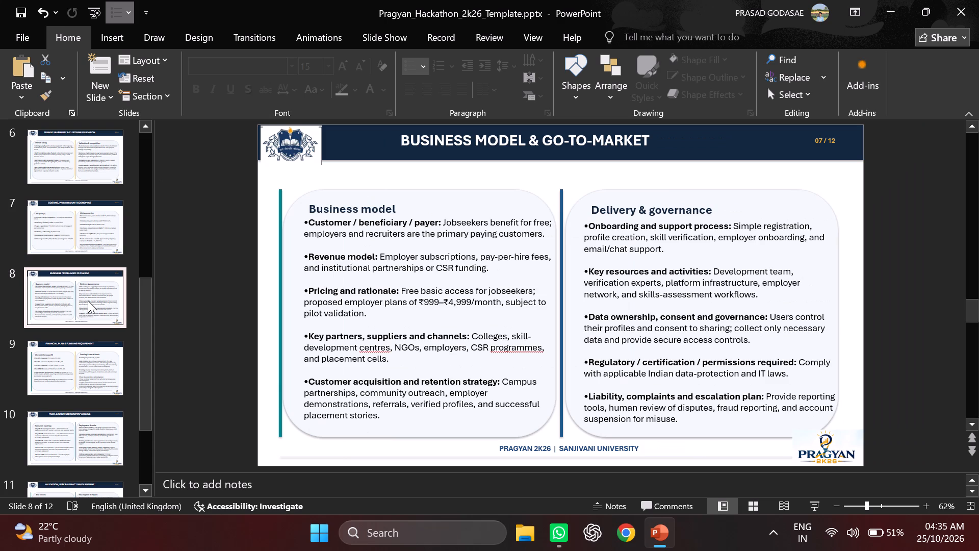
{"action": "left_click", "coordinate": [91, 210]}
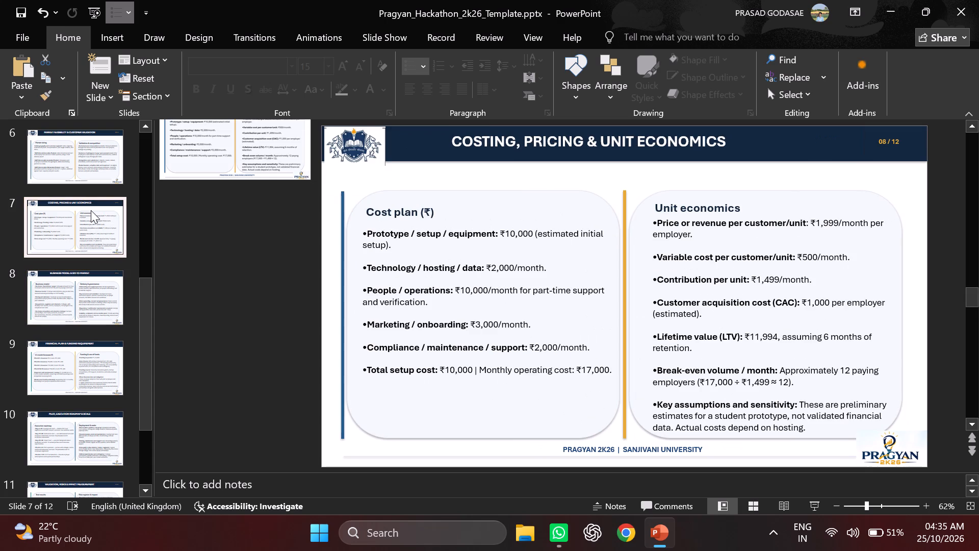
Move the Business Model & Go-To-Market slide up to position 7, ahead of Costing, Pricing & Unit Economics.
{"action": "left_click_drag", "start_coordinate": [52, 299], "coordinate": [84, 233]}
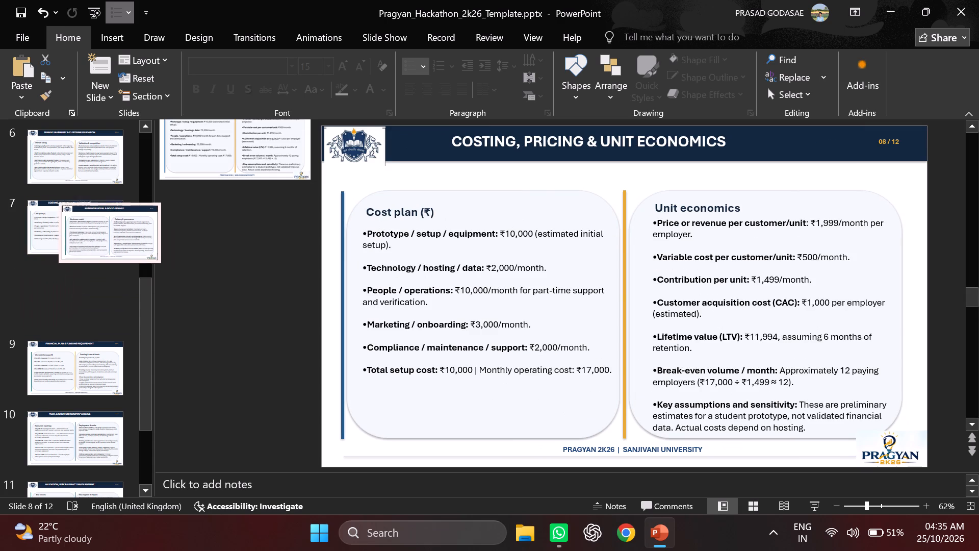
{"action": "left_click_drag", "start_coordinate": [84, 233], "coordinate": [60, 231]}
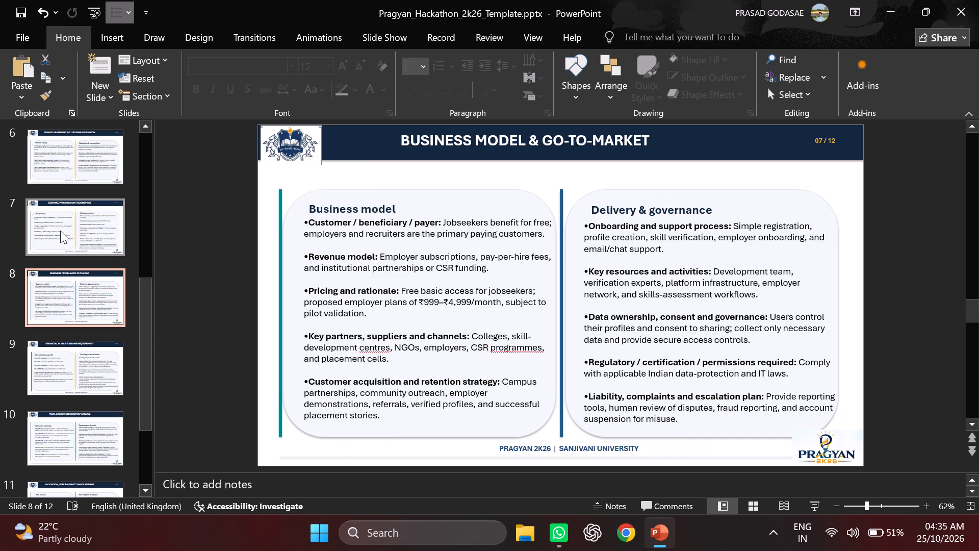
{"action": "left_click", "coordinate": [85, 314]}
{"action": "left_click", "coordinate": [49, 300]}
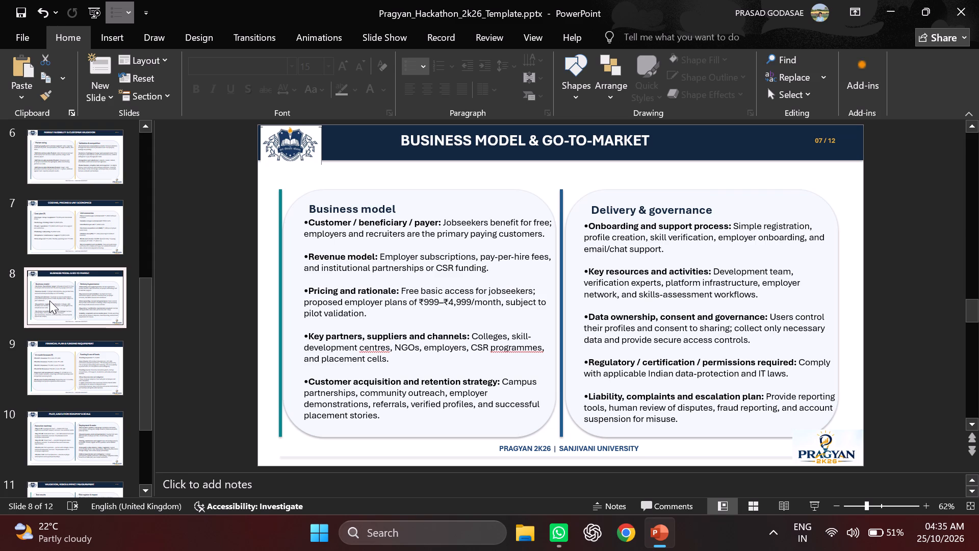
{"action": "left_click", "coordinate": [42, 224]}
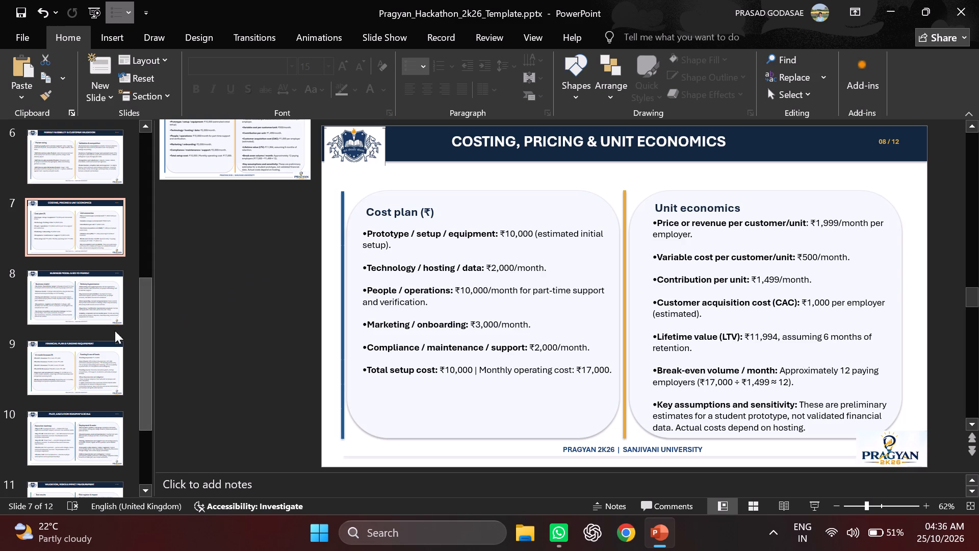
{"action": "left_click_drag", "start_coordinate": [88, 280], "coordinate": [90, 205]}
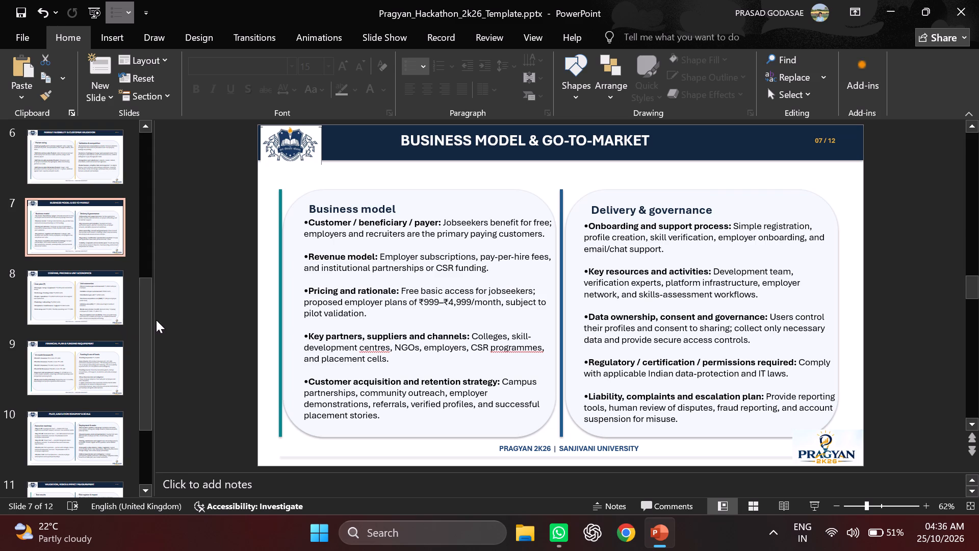
Review the deck again from slide 1, Challenge & Track Identification, and slide 2, Problem, Users & Root Cause.
{"action": "left_click_drag", "start_coordinate": [148, 317], "coordinate": [187, 64]}
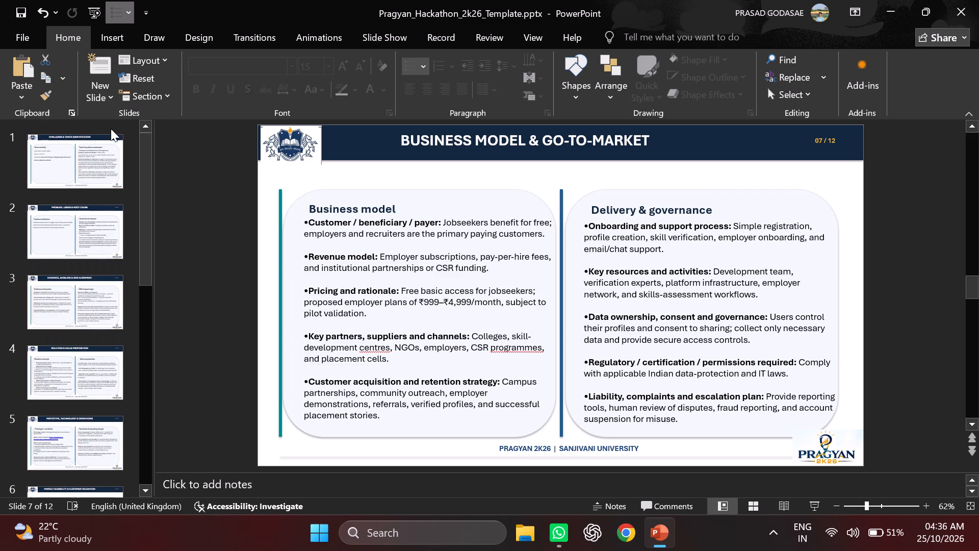
{"action": "left_click", "coordinate": [91, 147]}
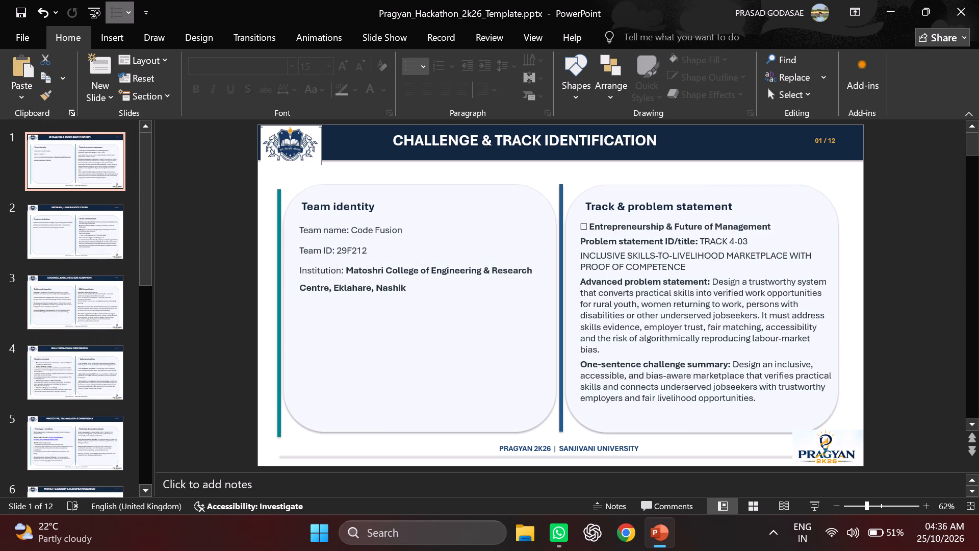
{"action": "left_click", "coordinate": [95, 245]}
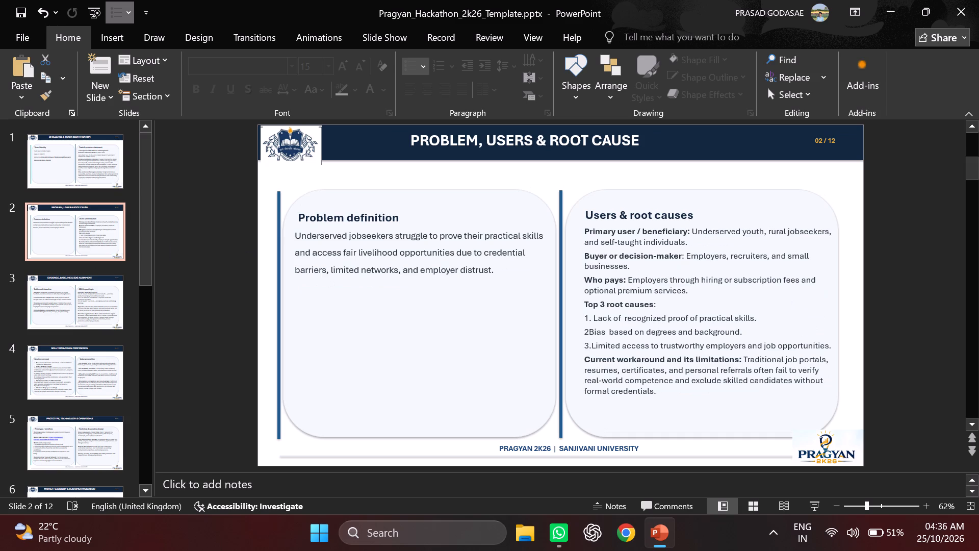
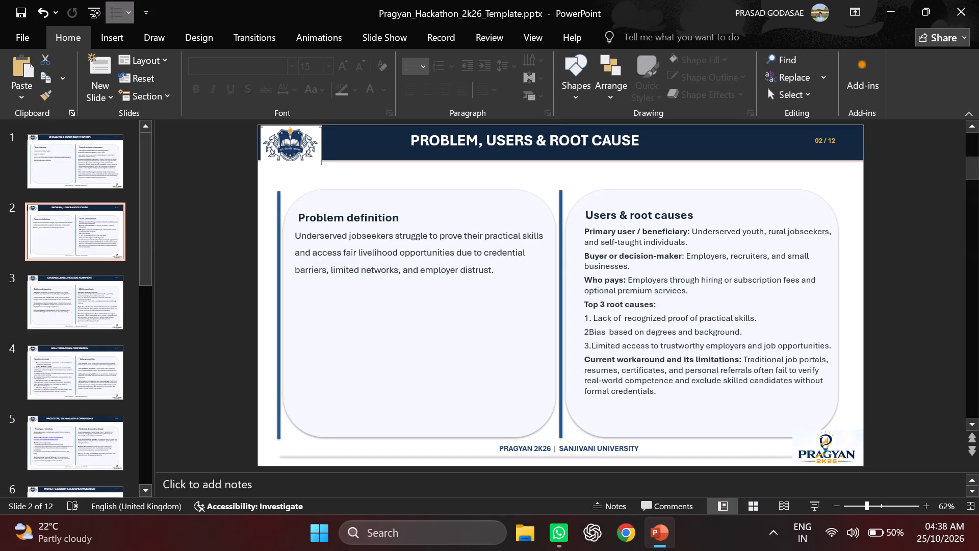
Continue the deck review with slide 3, Evidence, Baseline & SDG Alignment.
{"action": "left_click", "coordinate": [73, 311]}
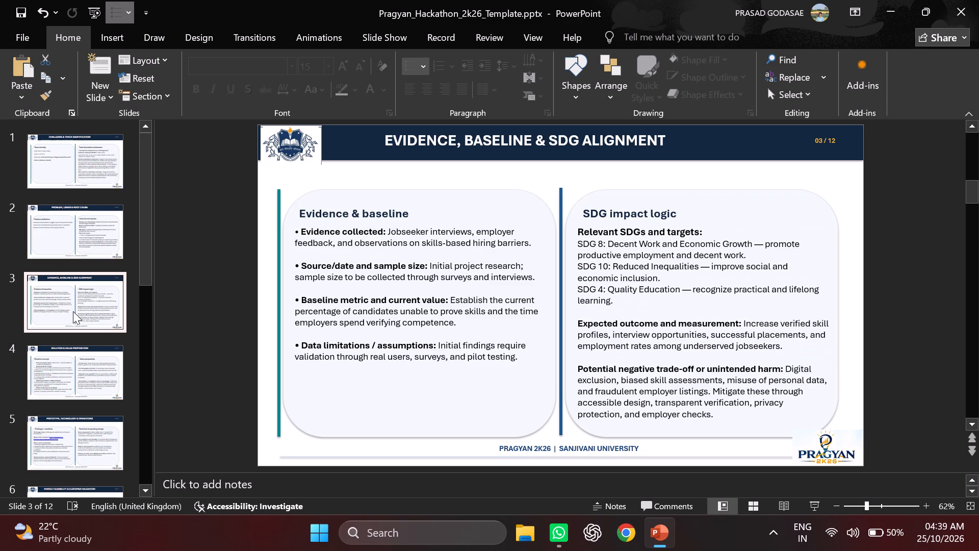
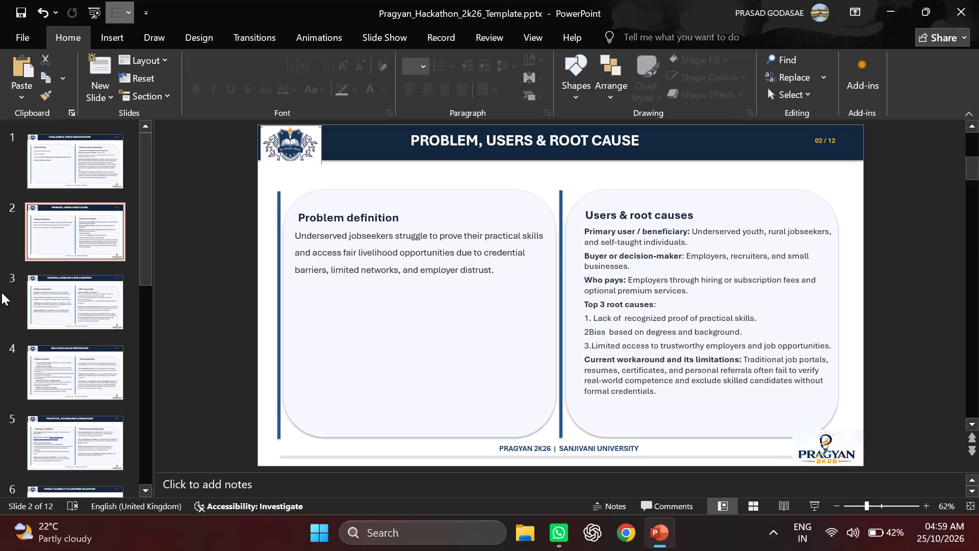
Review slide 3, Evidence, Baseline & SDG Alignment, and continue the deck check at slide 7.
{"action": "left_click", "coordinate": [51, 296]}
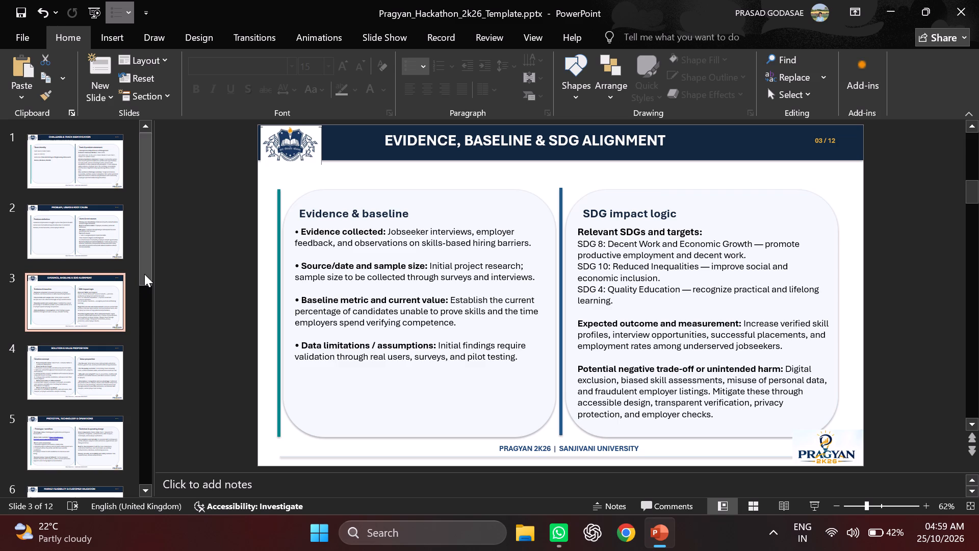
{"action": "left_click_drag", "start_coordinate": [144, 274], "coordinate": [101, 344]}
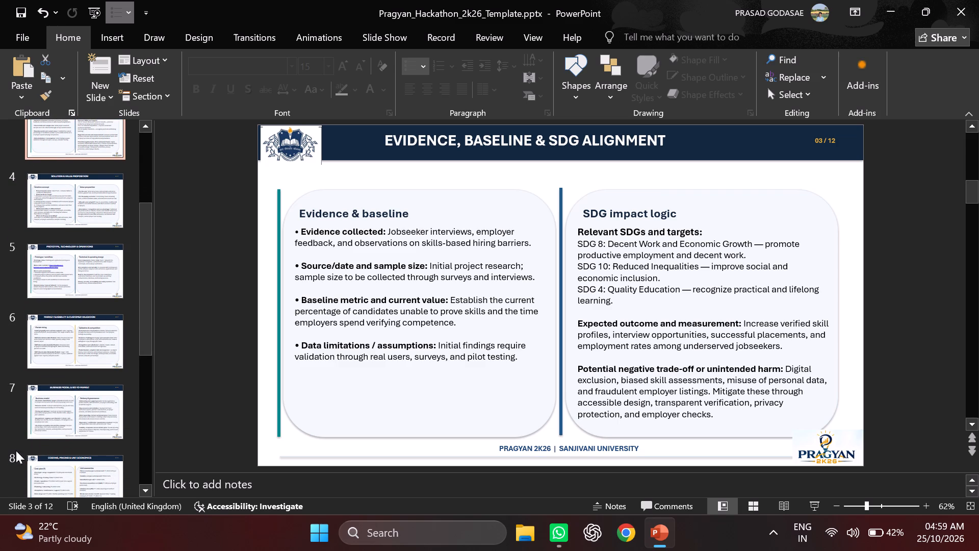
{"action": "left_click", "coordinate": [46, 408]}
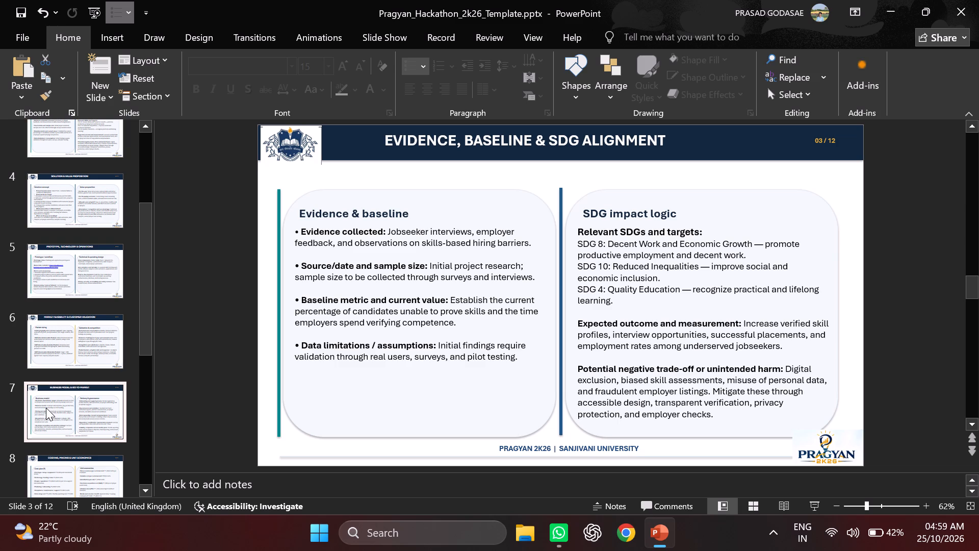
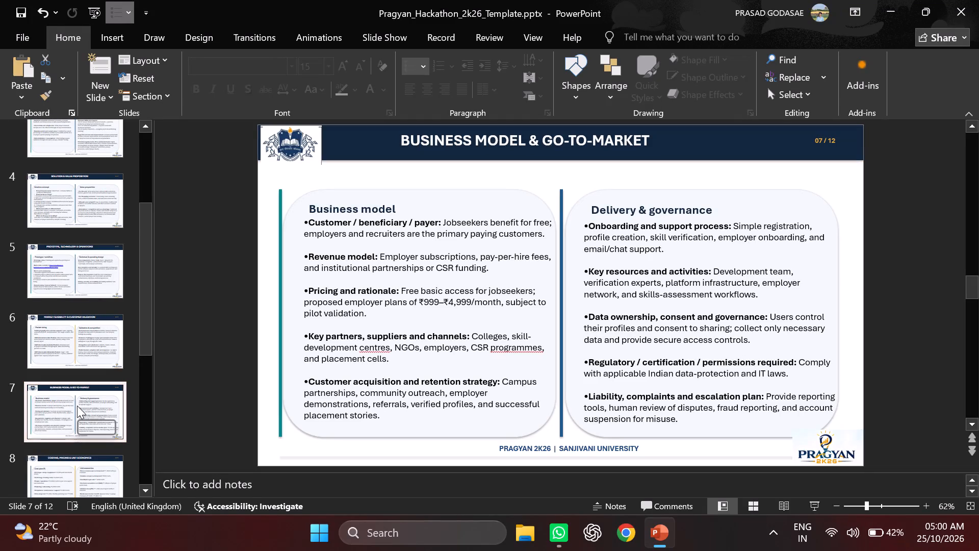
Review slide 7, Business Model & Go-To-Market, and continue the deck check at slide 8, Costing, Pricing & Unit Economics.
{"action": "left_click", "coordinate": [77, 406]}
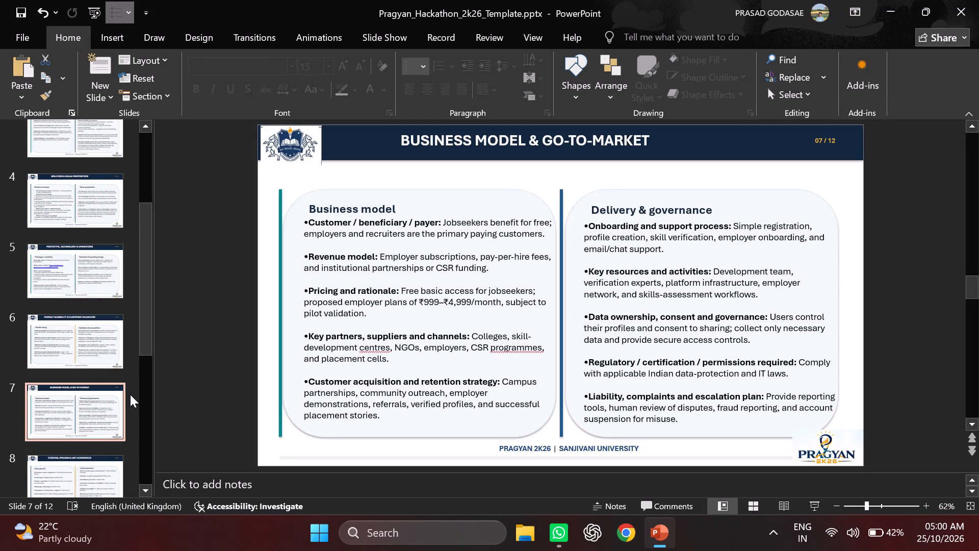
{"action": "left_click", "coordinate": [156, 368]}
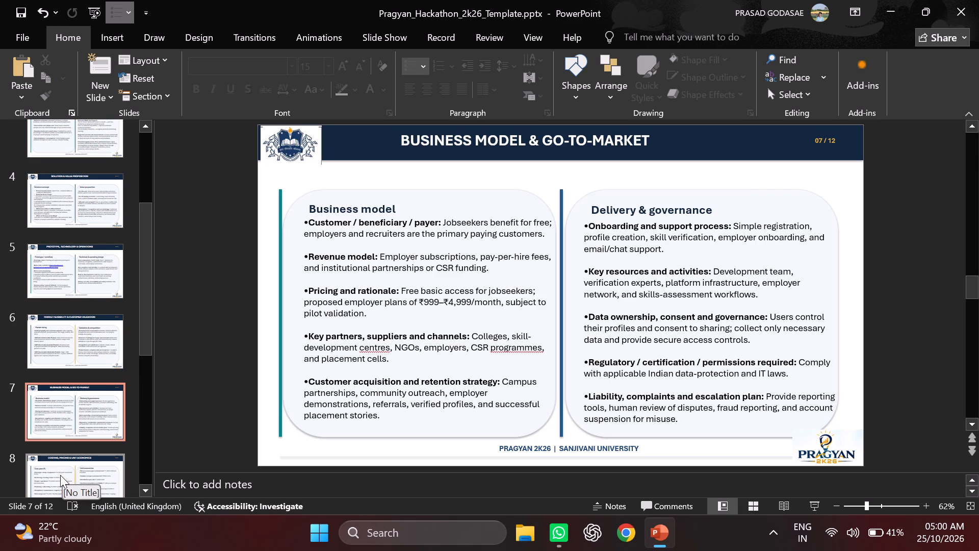
{"action": "left_click", "coordinate": [60, 475]}
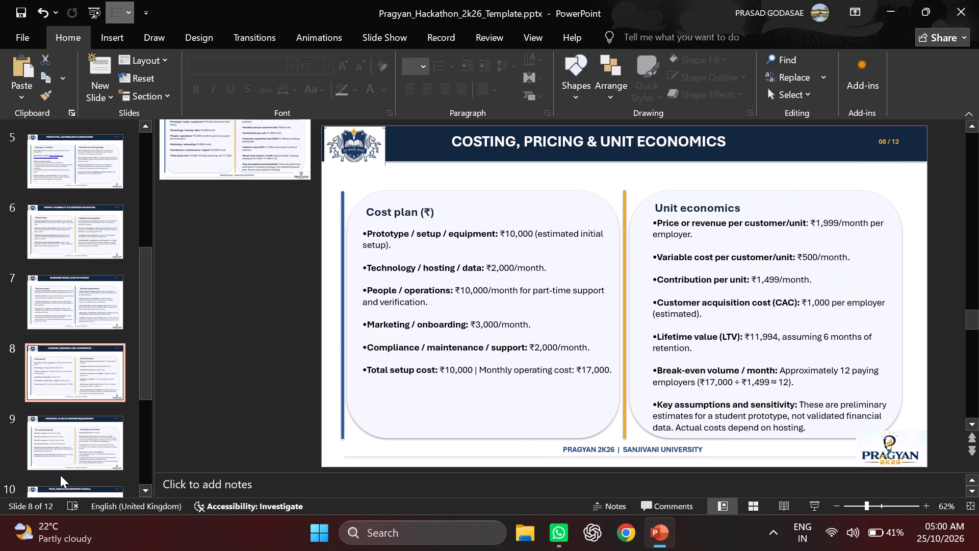